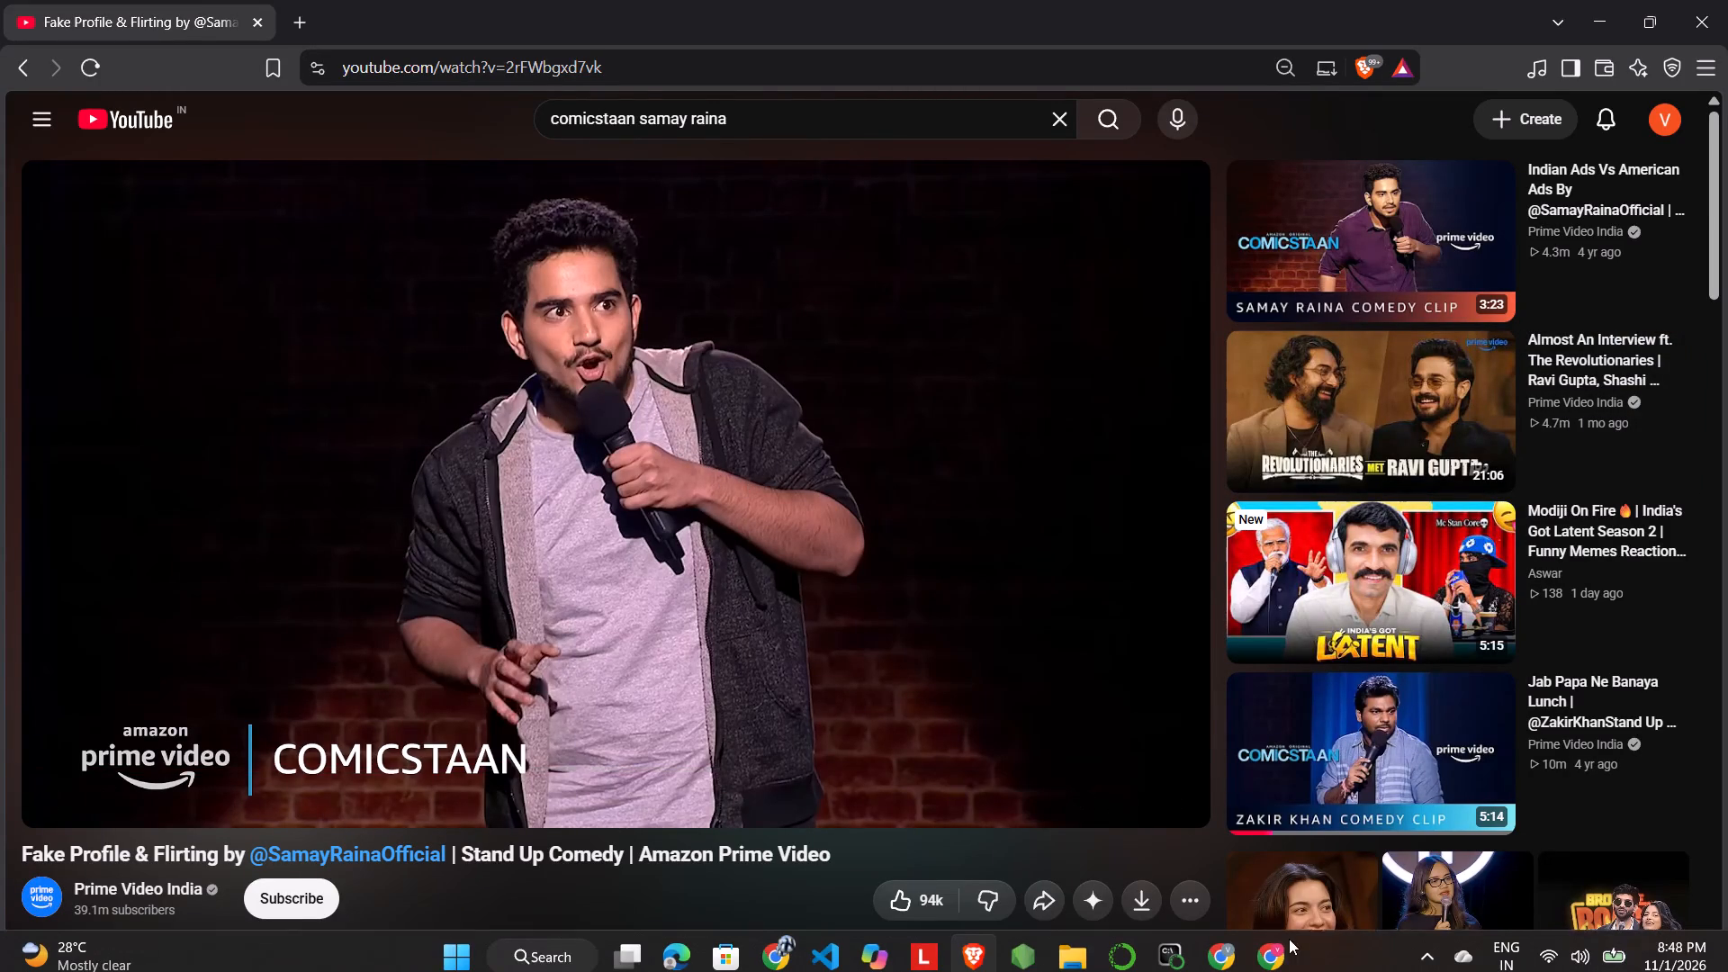
Lower the screen brightness to a little over half.
left_click(776, 958)
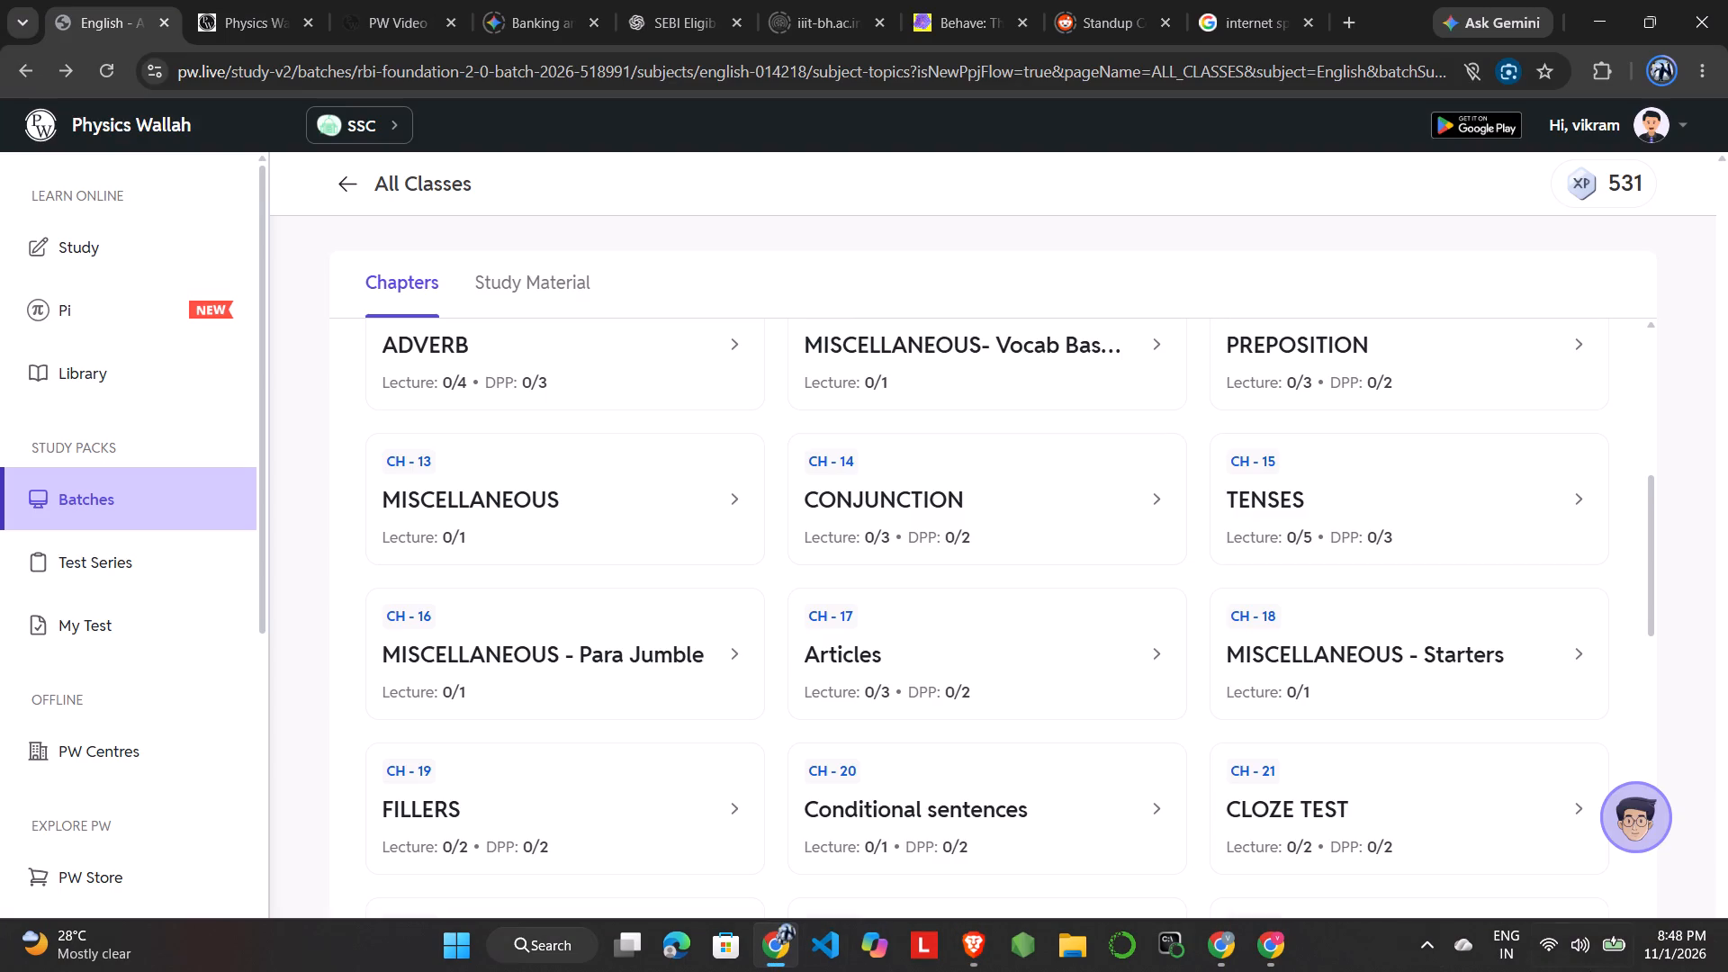
left_click(1609, 949)
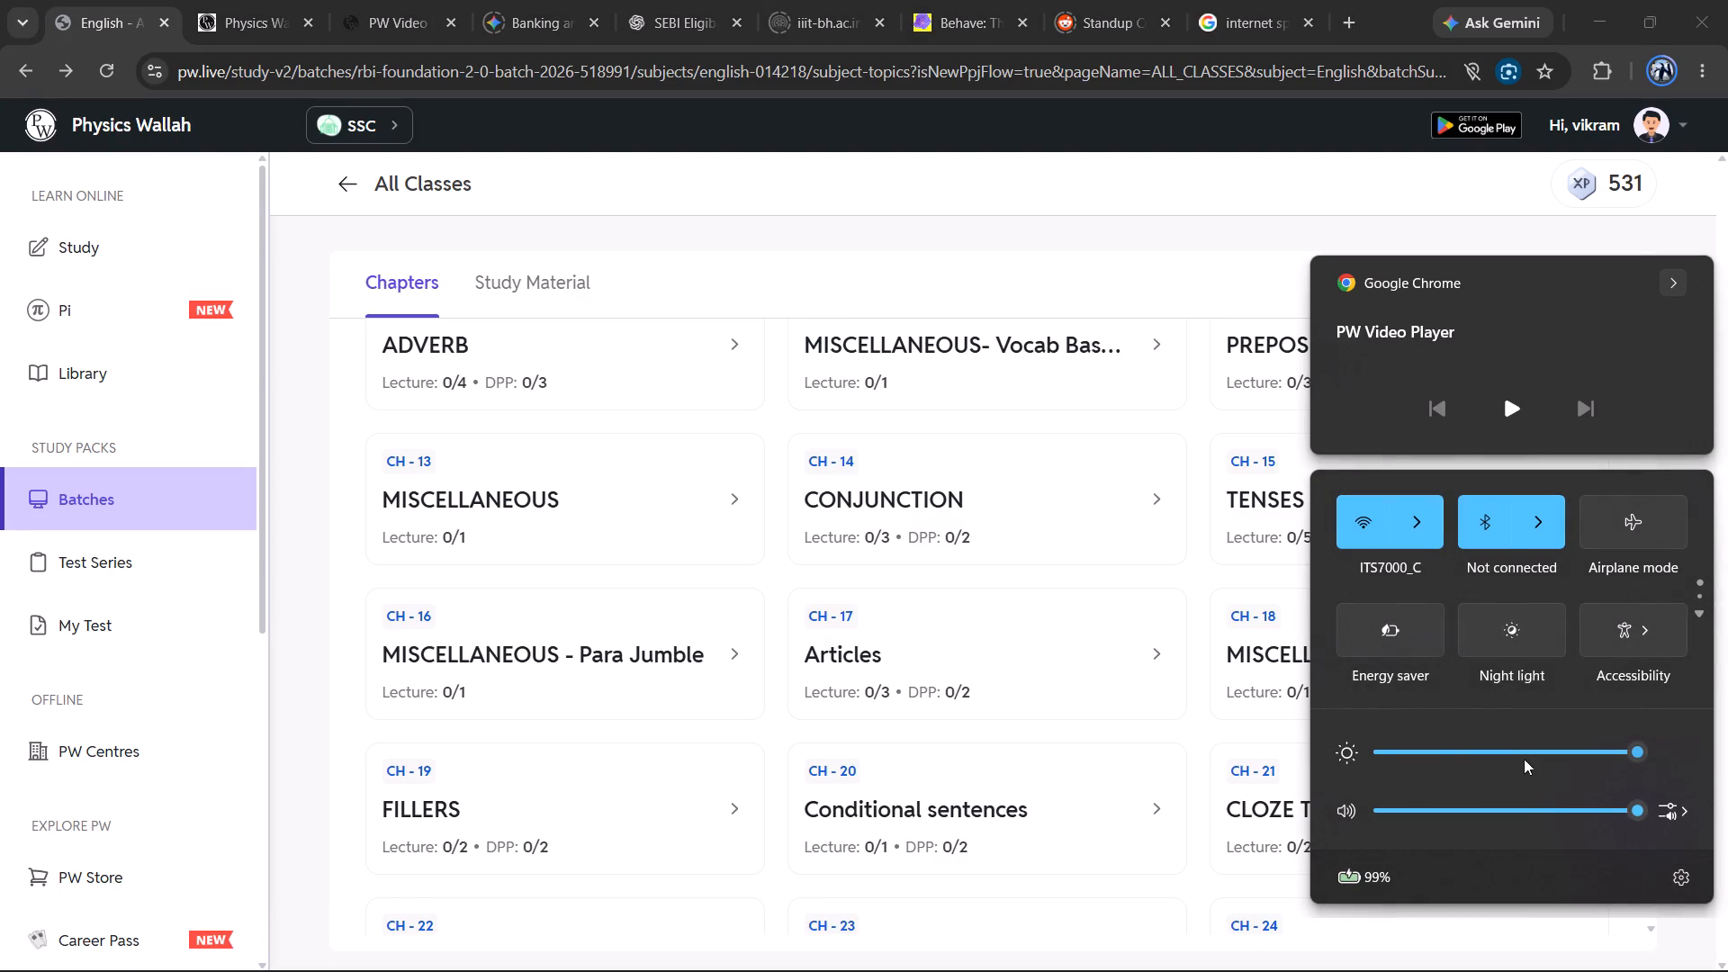
left_click(1534, 751)
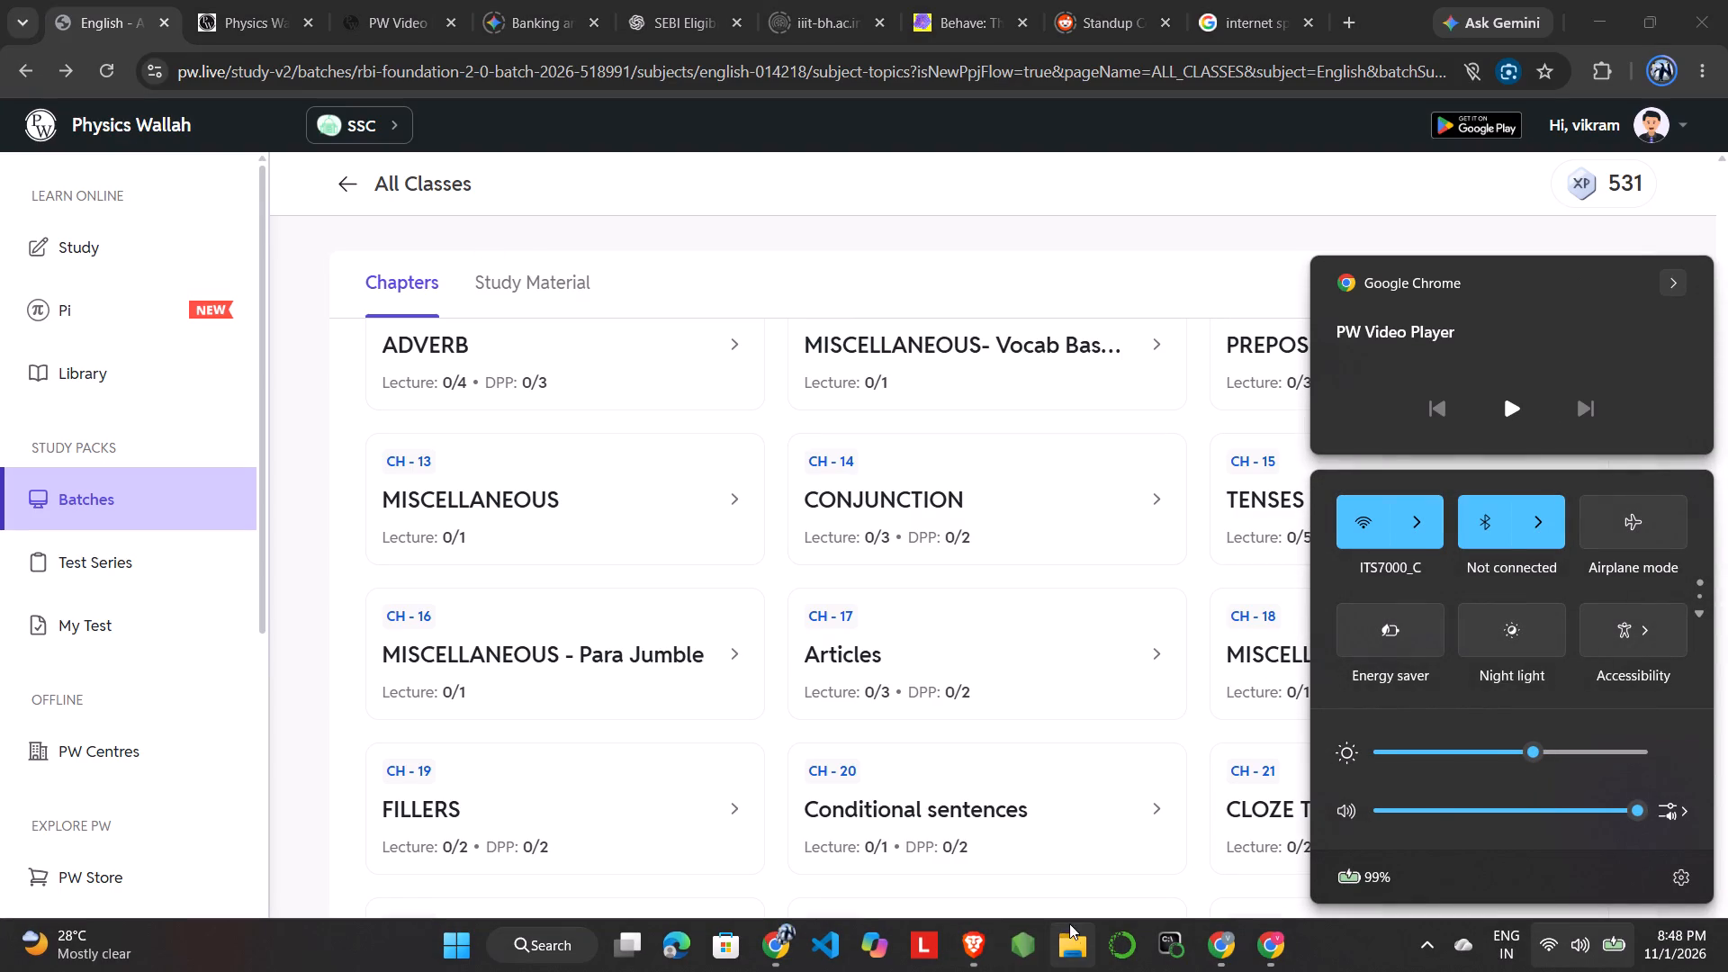
Switch to the School-profile Chrome window and close all the OS lab PDFs, including the submitted Lab 4 file, keeping only Classroom open.
left_click(1231, 964)
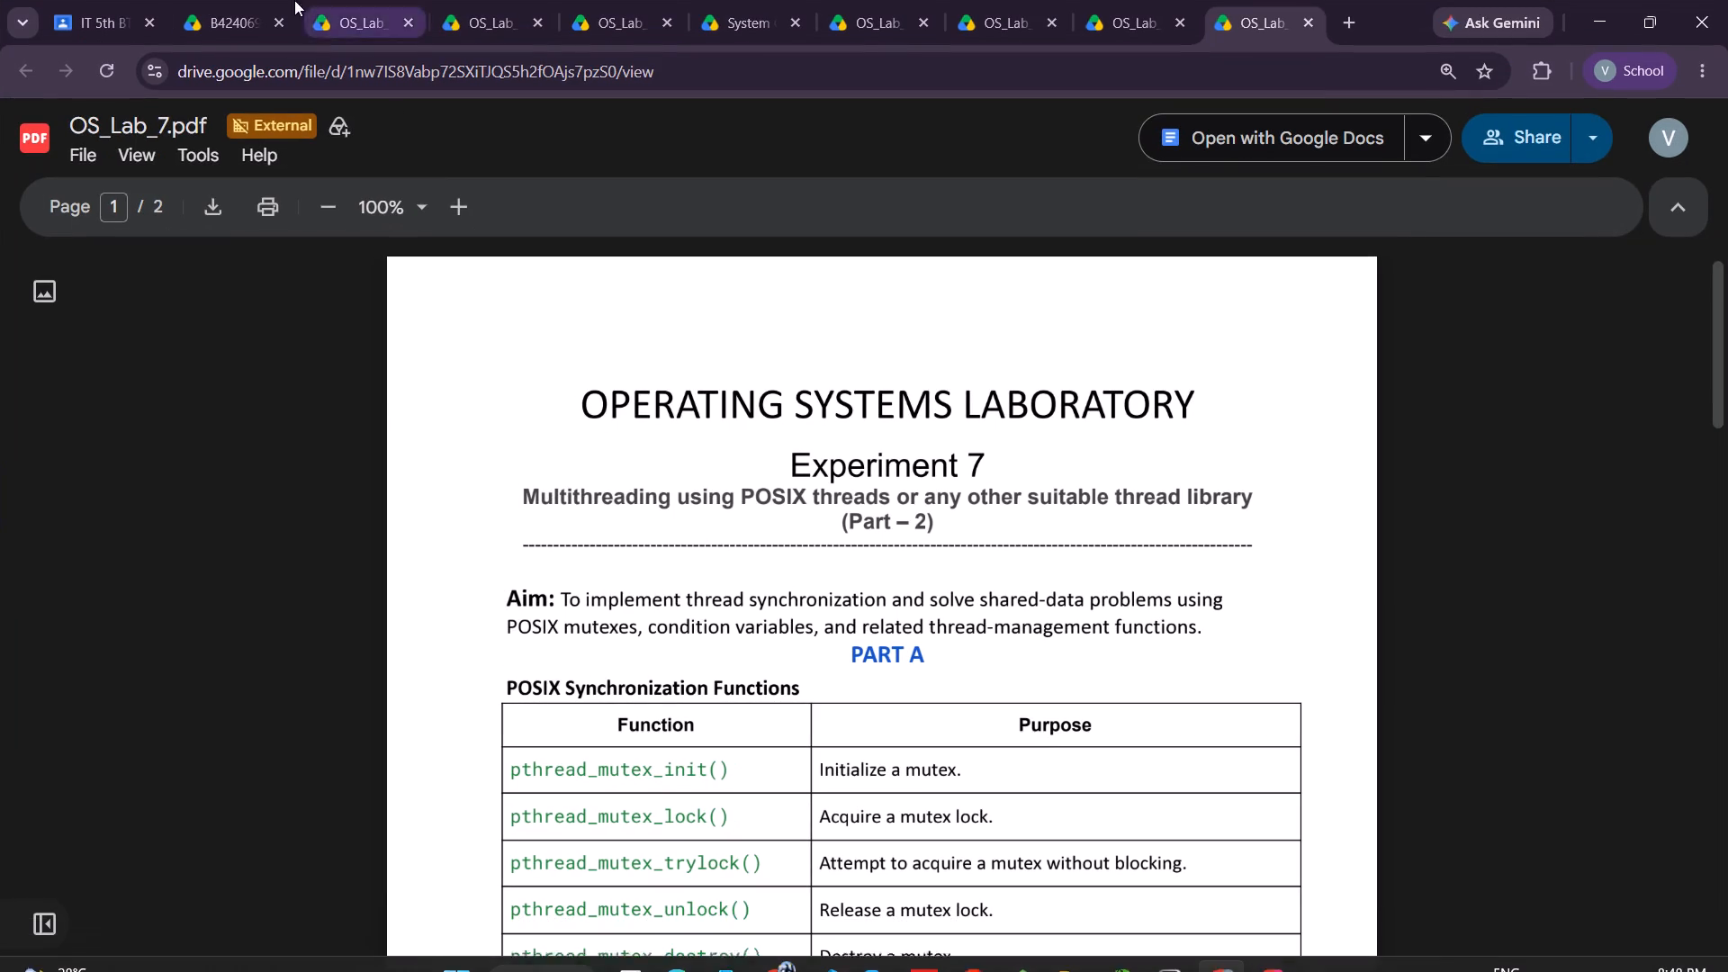
left_click(209, 0)
left_click(358, 13)
left_click(480, 31)
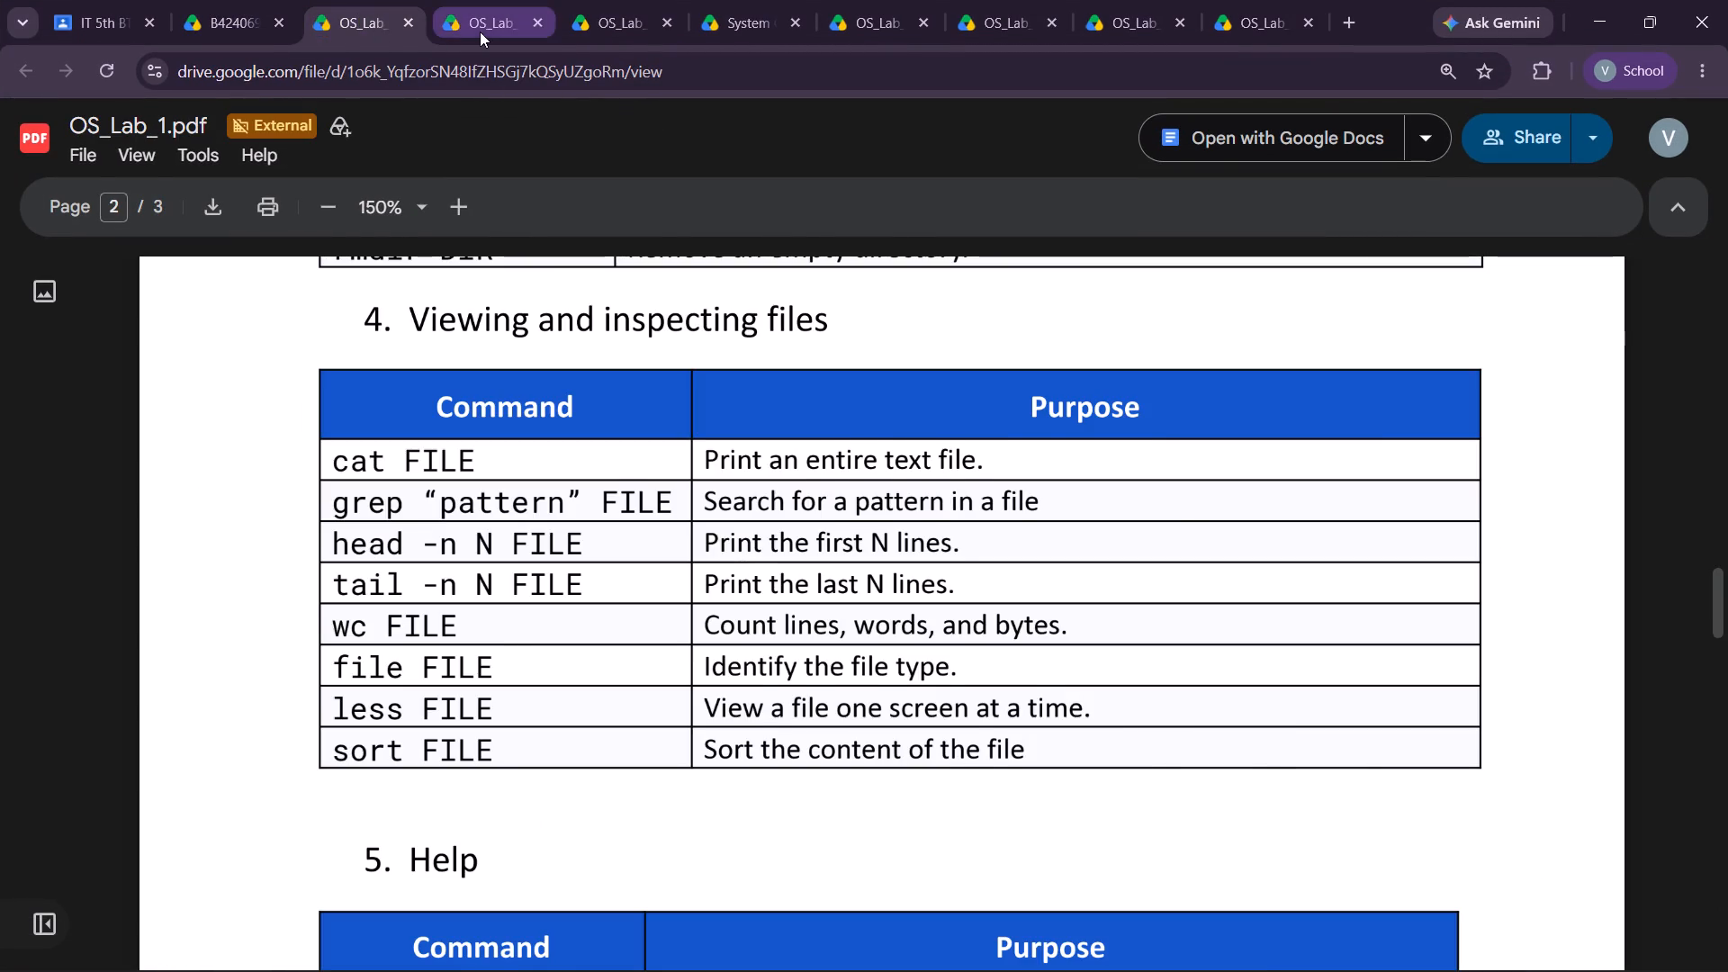
left_click(408, 23)
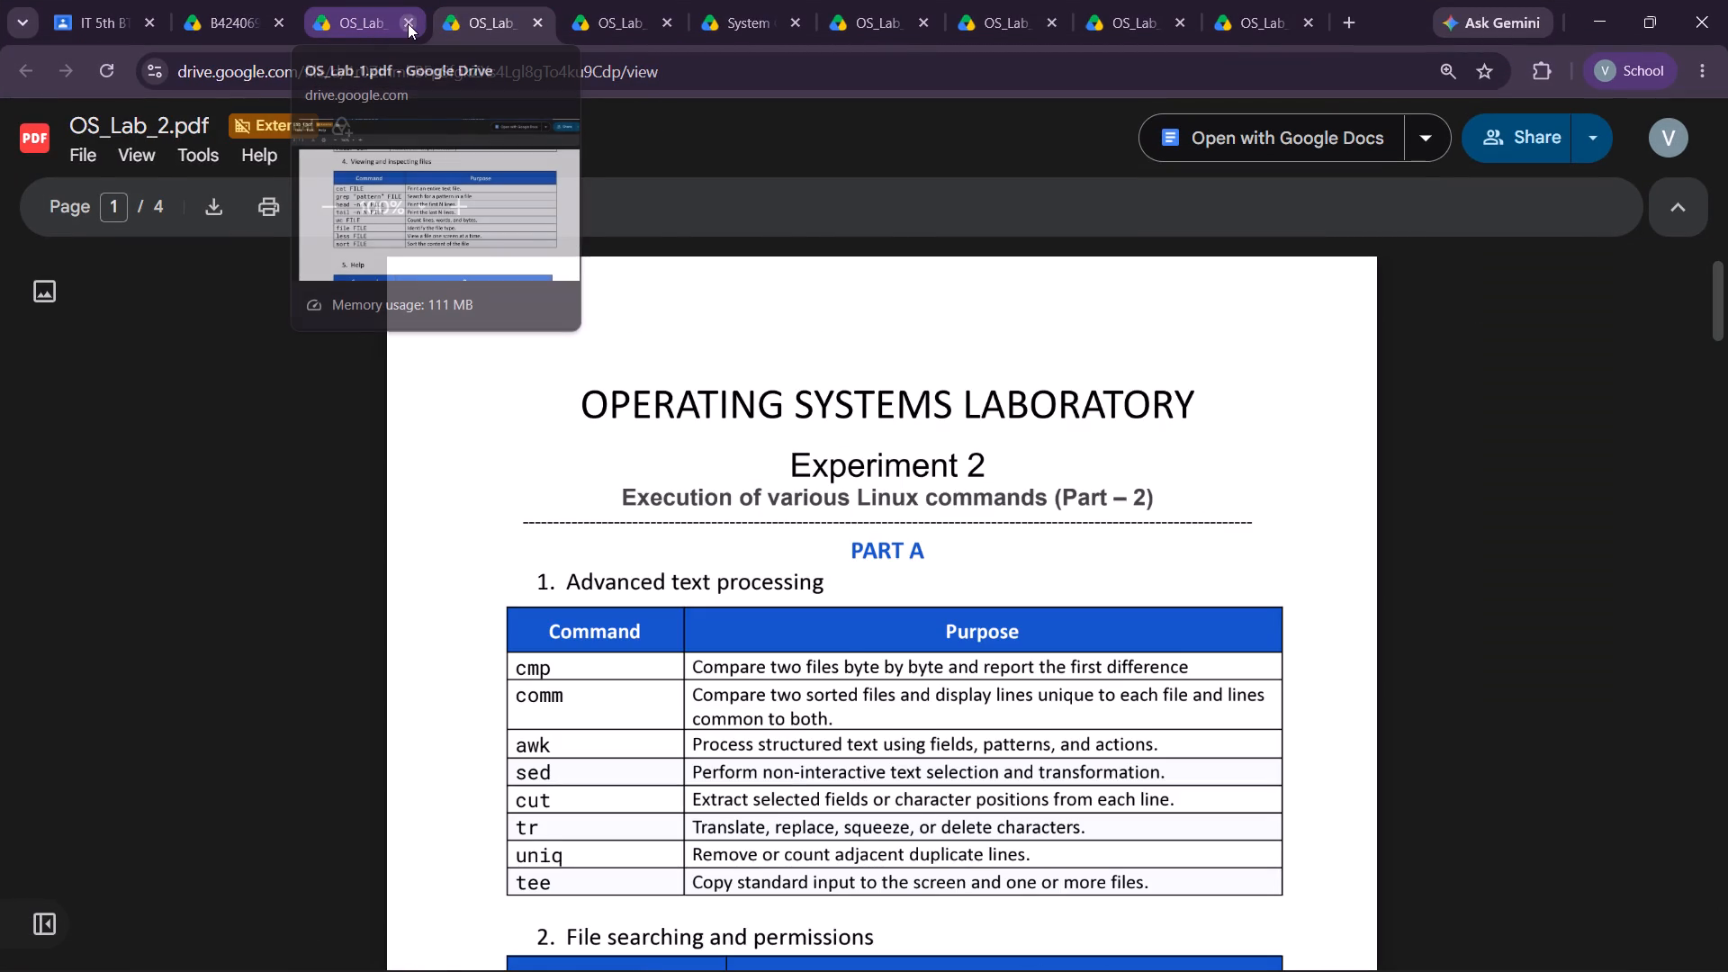
left_click(408, 23)
left_click(408, 23)
left_click(408, 23)
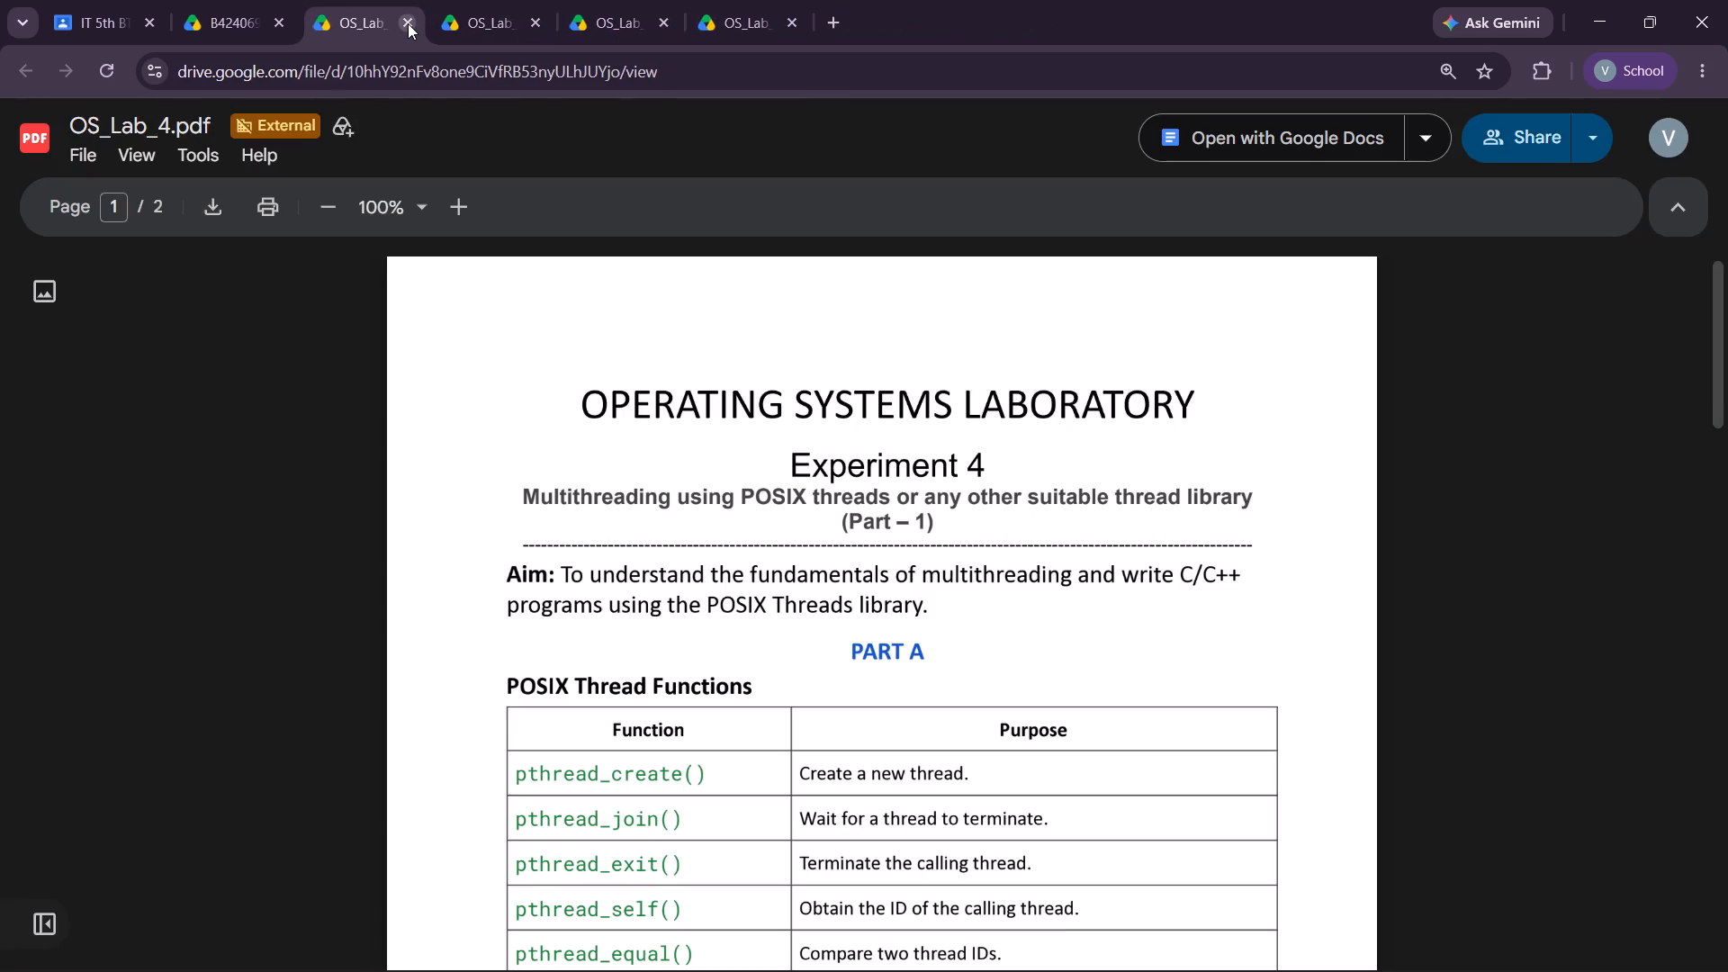
triple_click(408, 23)
left_click(408, 23)
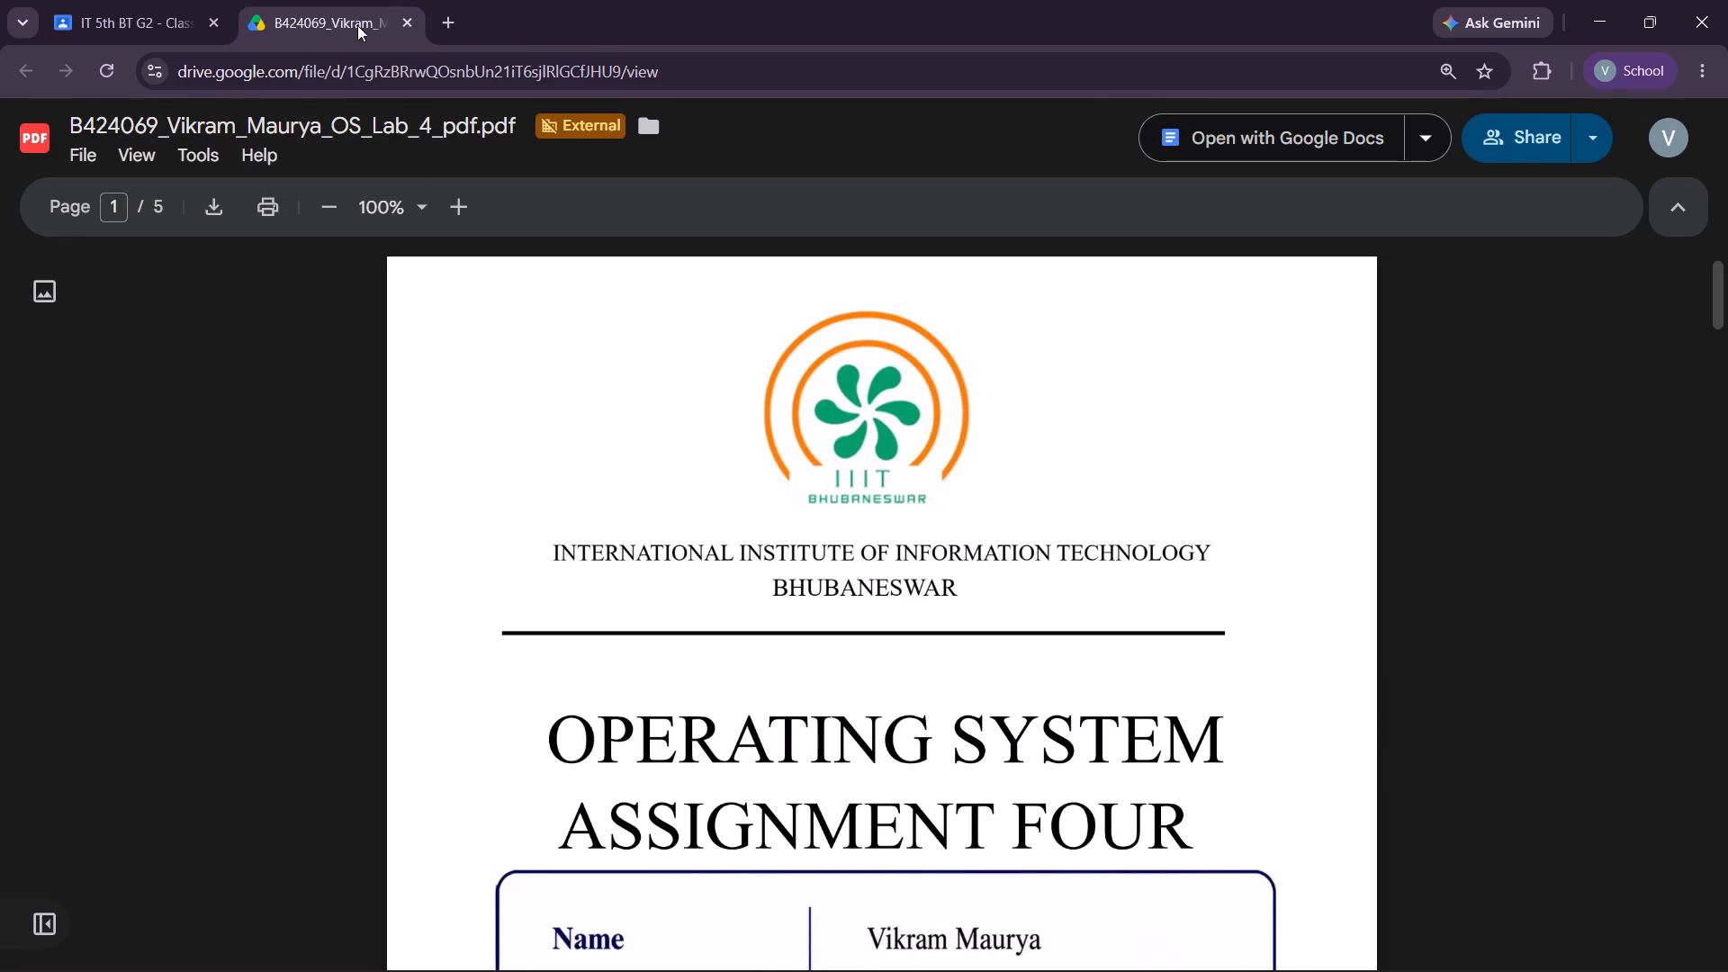
scroll(464, 553, "down", 3)
scroll(466, 553, "up", 5)
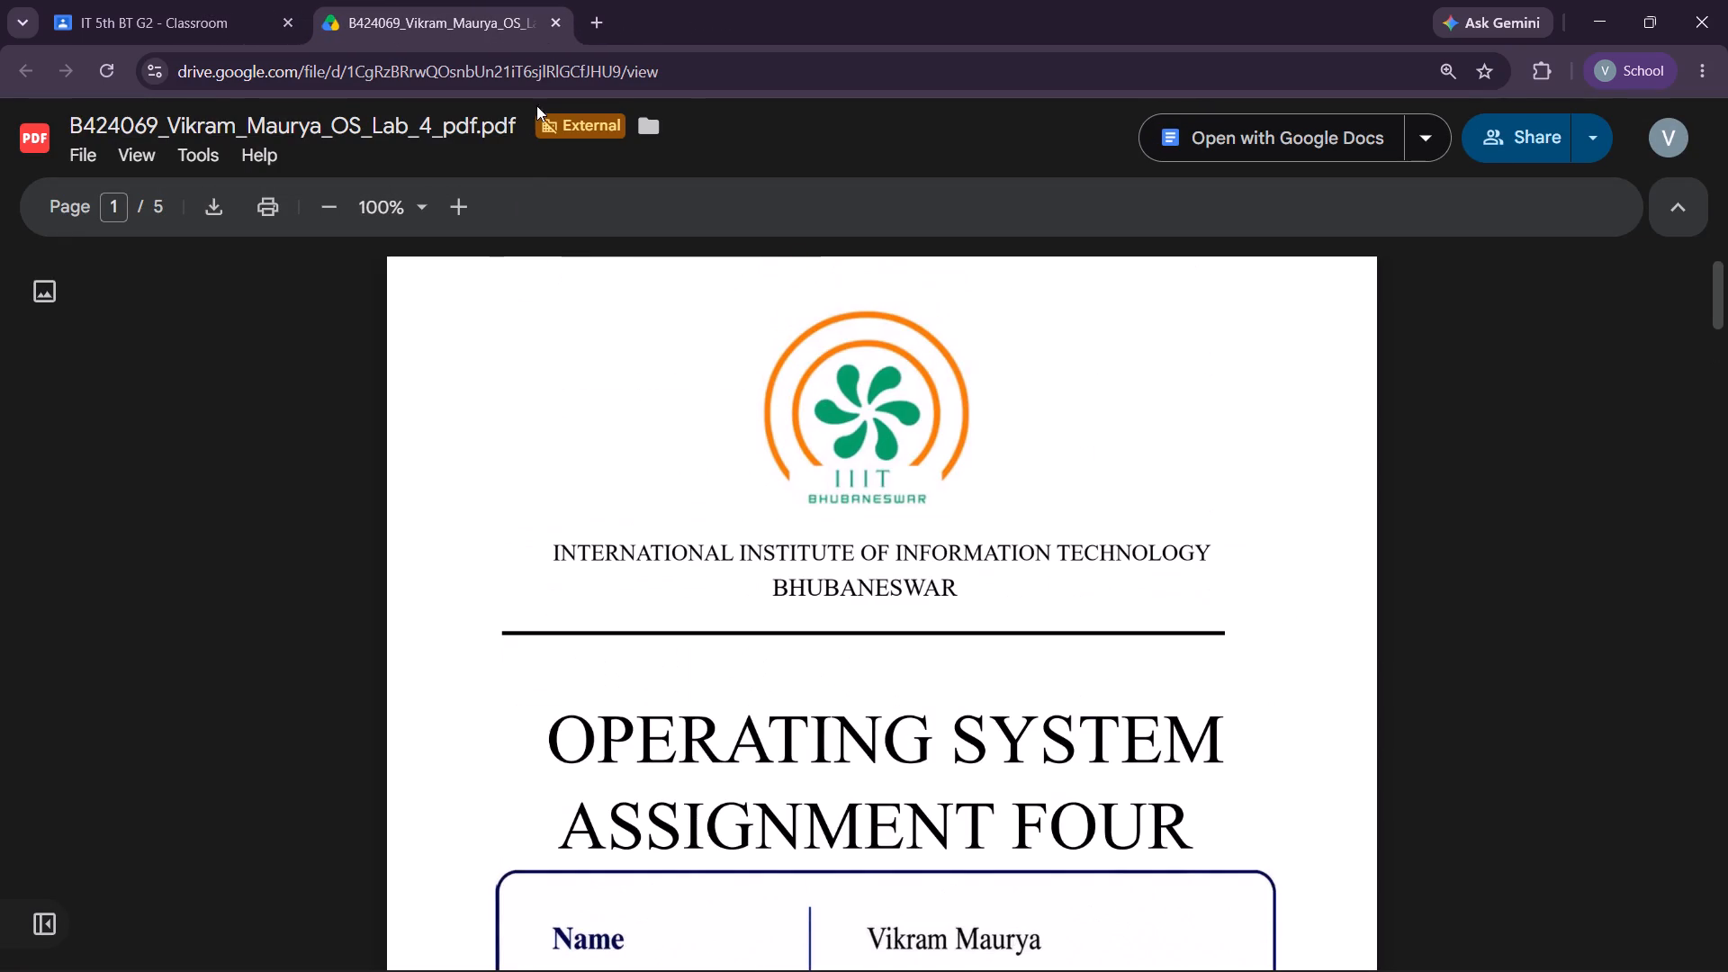
left_click(549, 21)
Open the OS Lab 1 assignment in the class stream and load its submitted PDF in a separate tab.
scroll(970, 565, "down", 3)
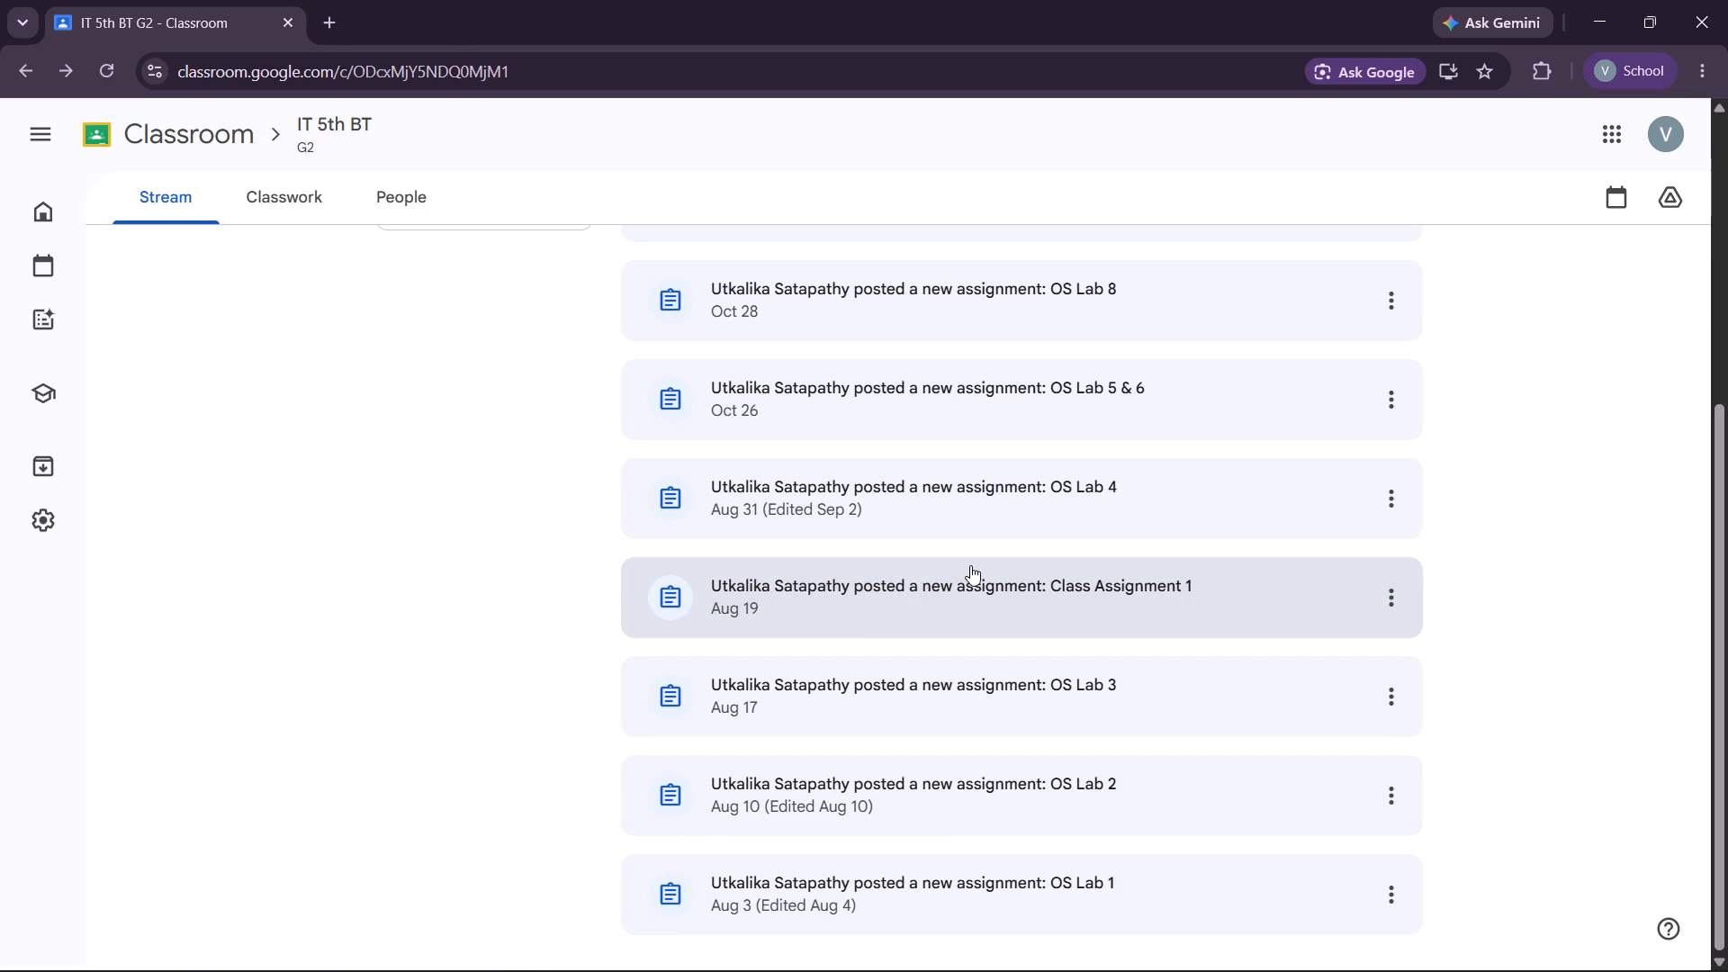
scroll(970, 565, "down", 8)
left_click(1132, 910)
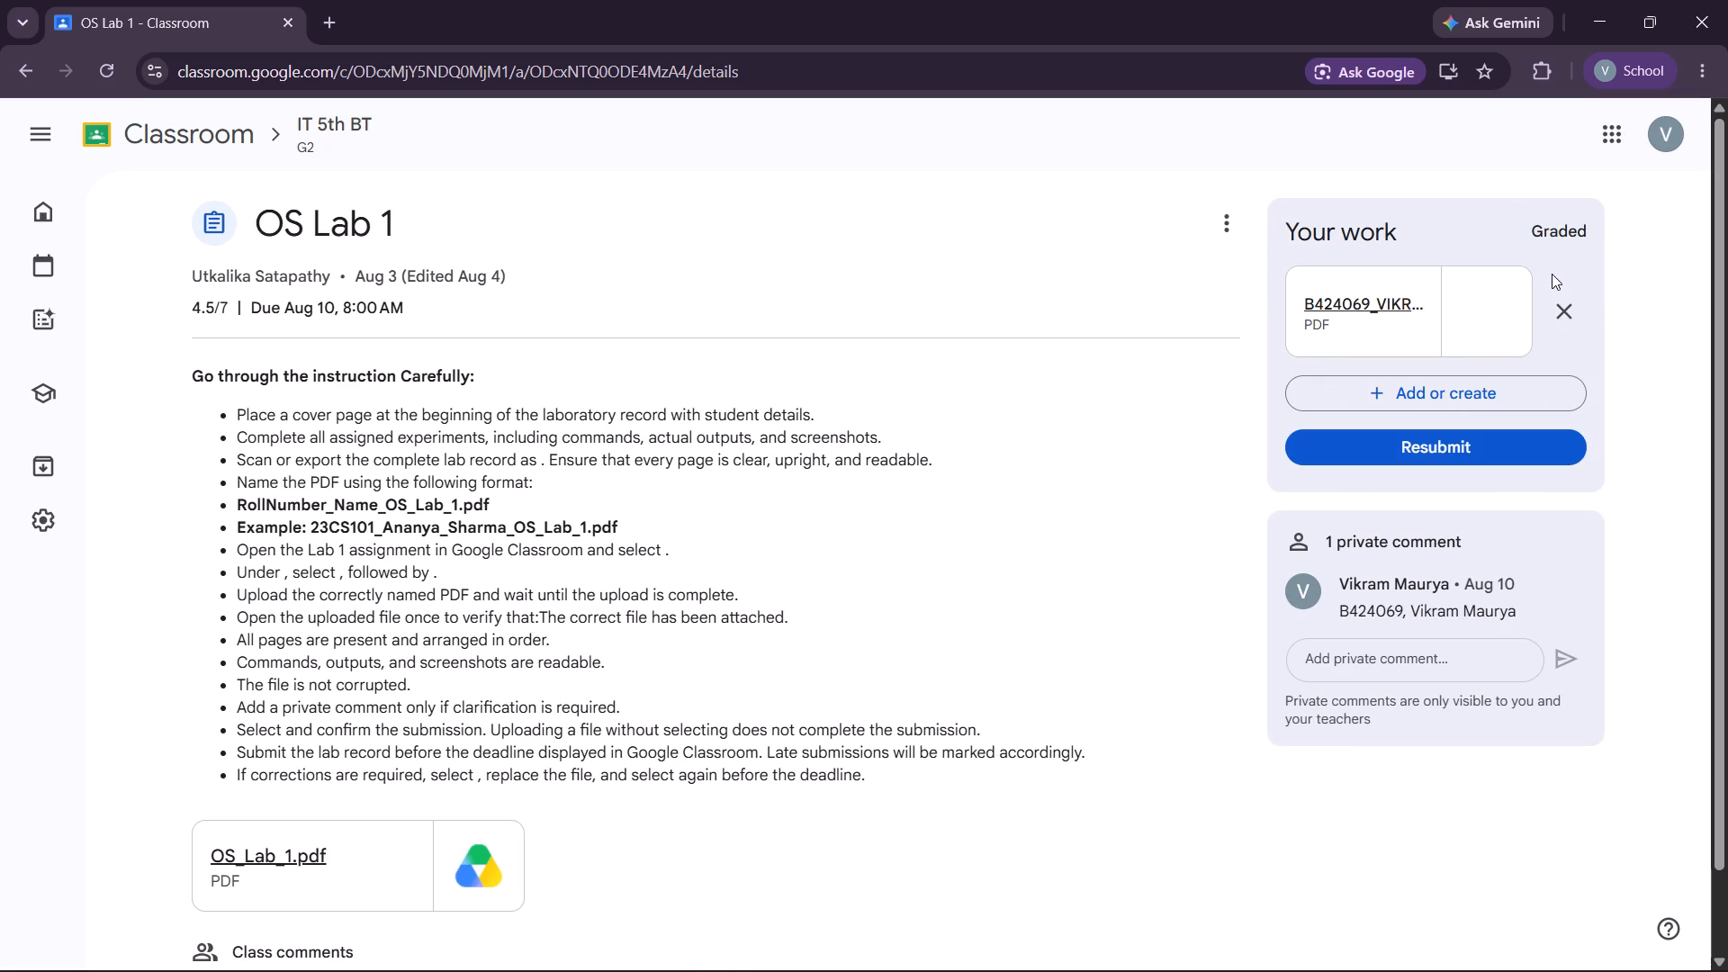
left_click(1363, 305)
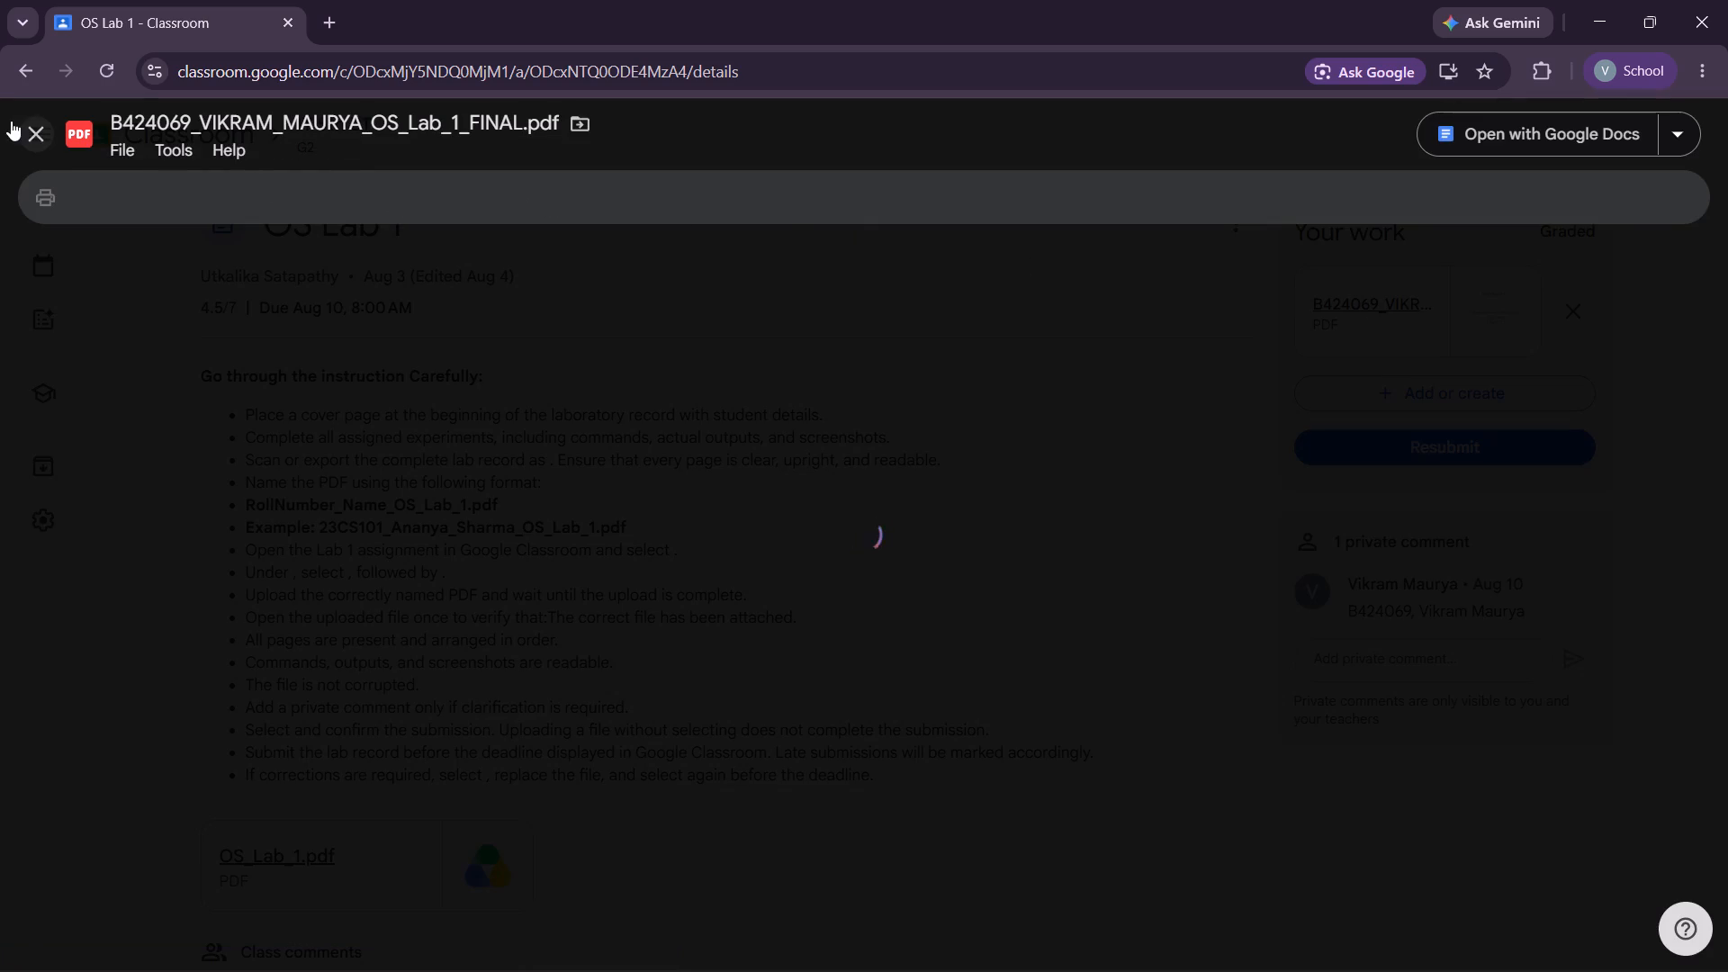
left_click(31, 122)
right_click(1339, 305)
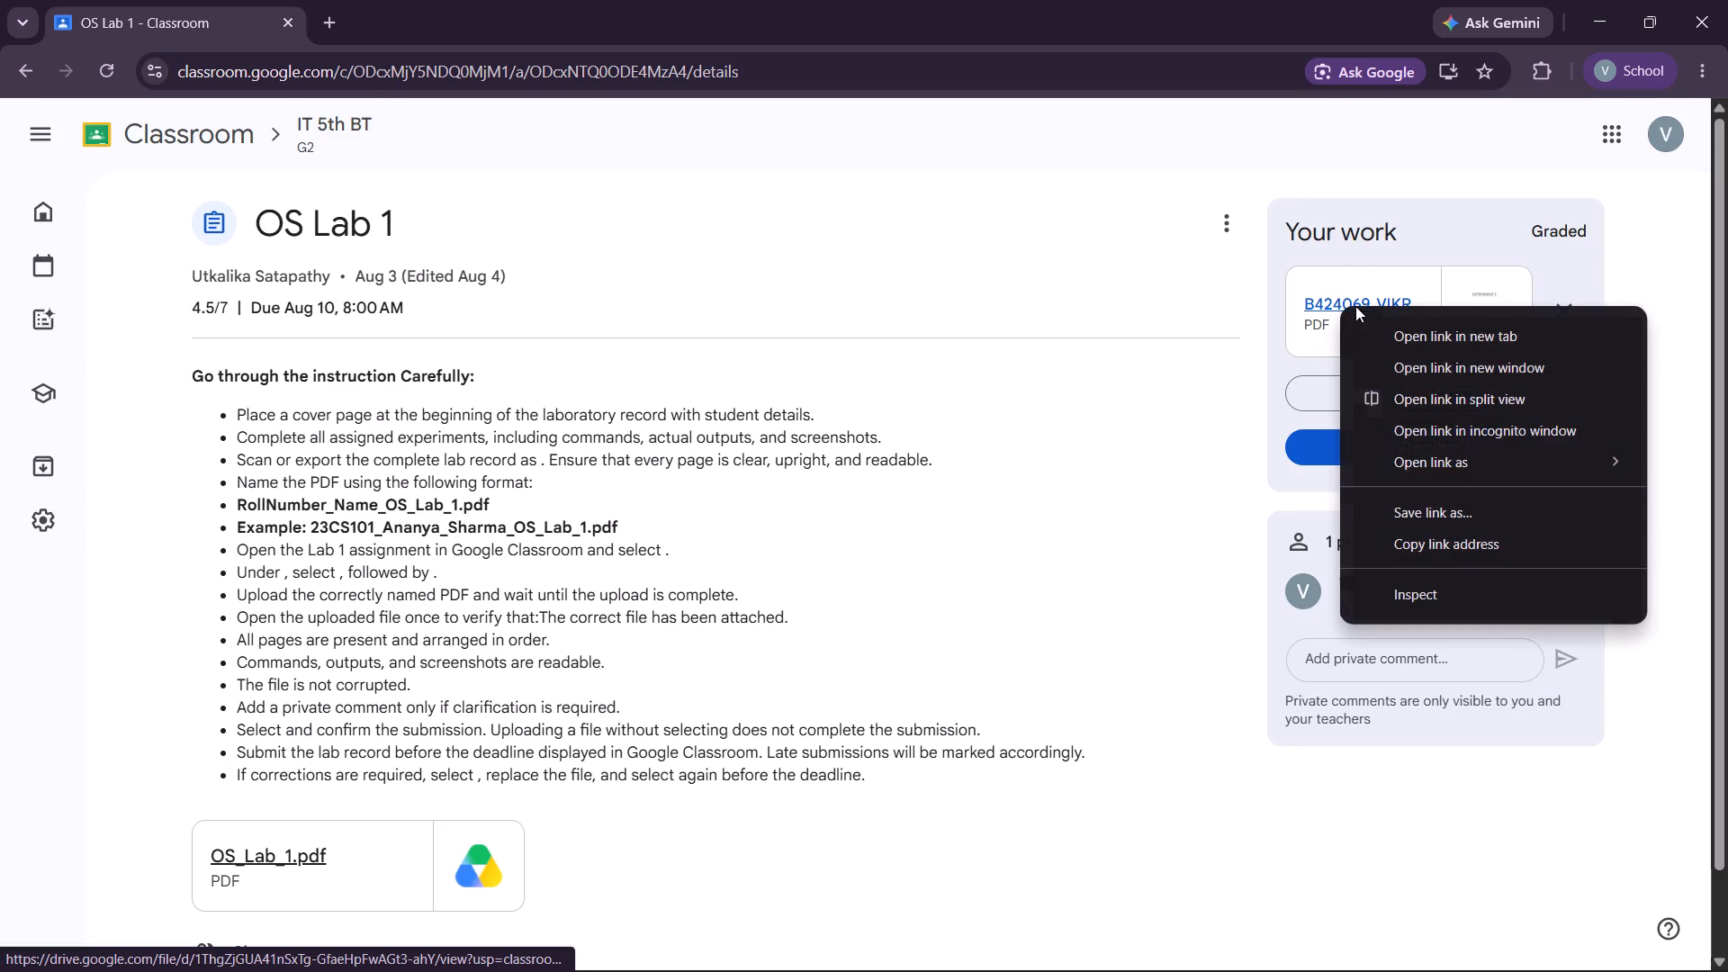
left_click(1389, 319)
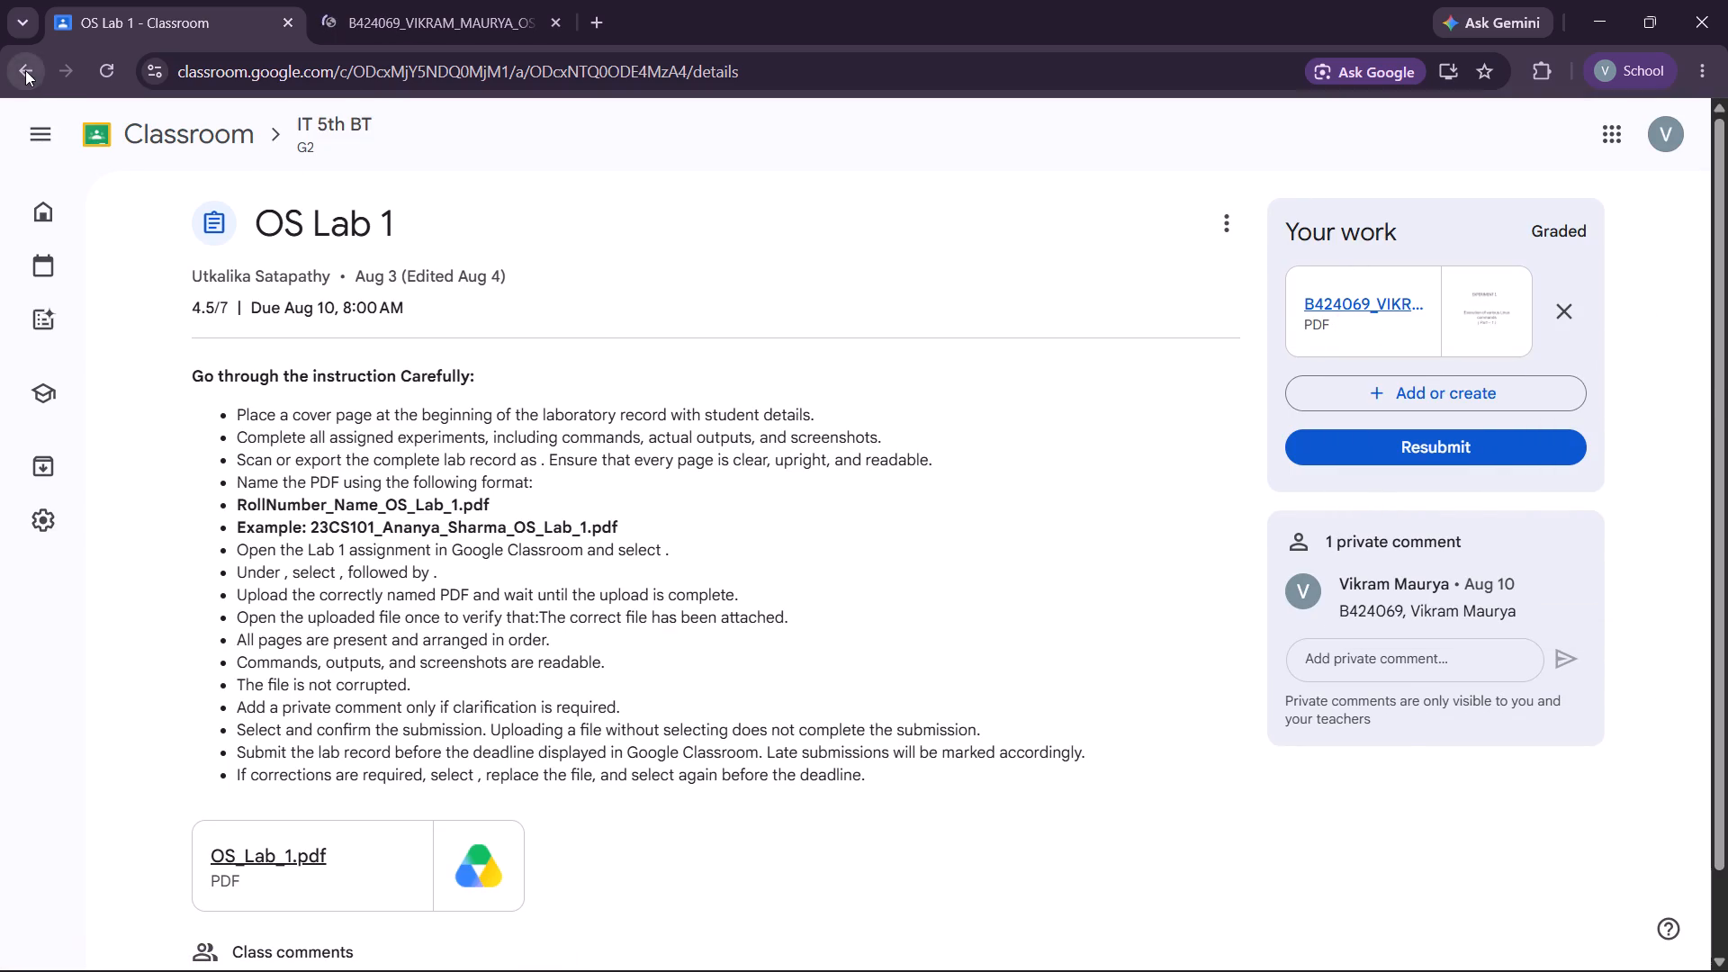
Return to the class stream, open OS Lab 2 and load its submitted PDF in a separate tab.
left_click(25, 70)
scroll(923, 649, "down", 3)
left_click(962, 787)
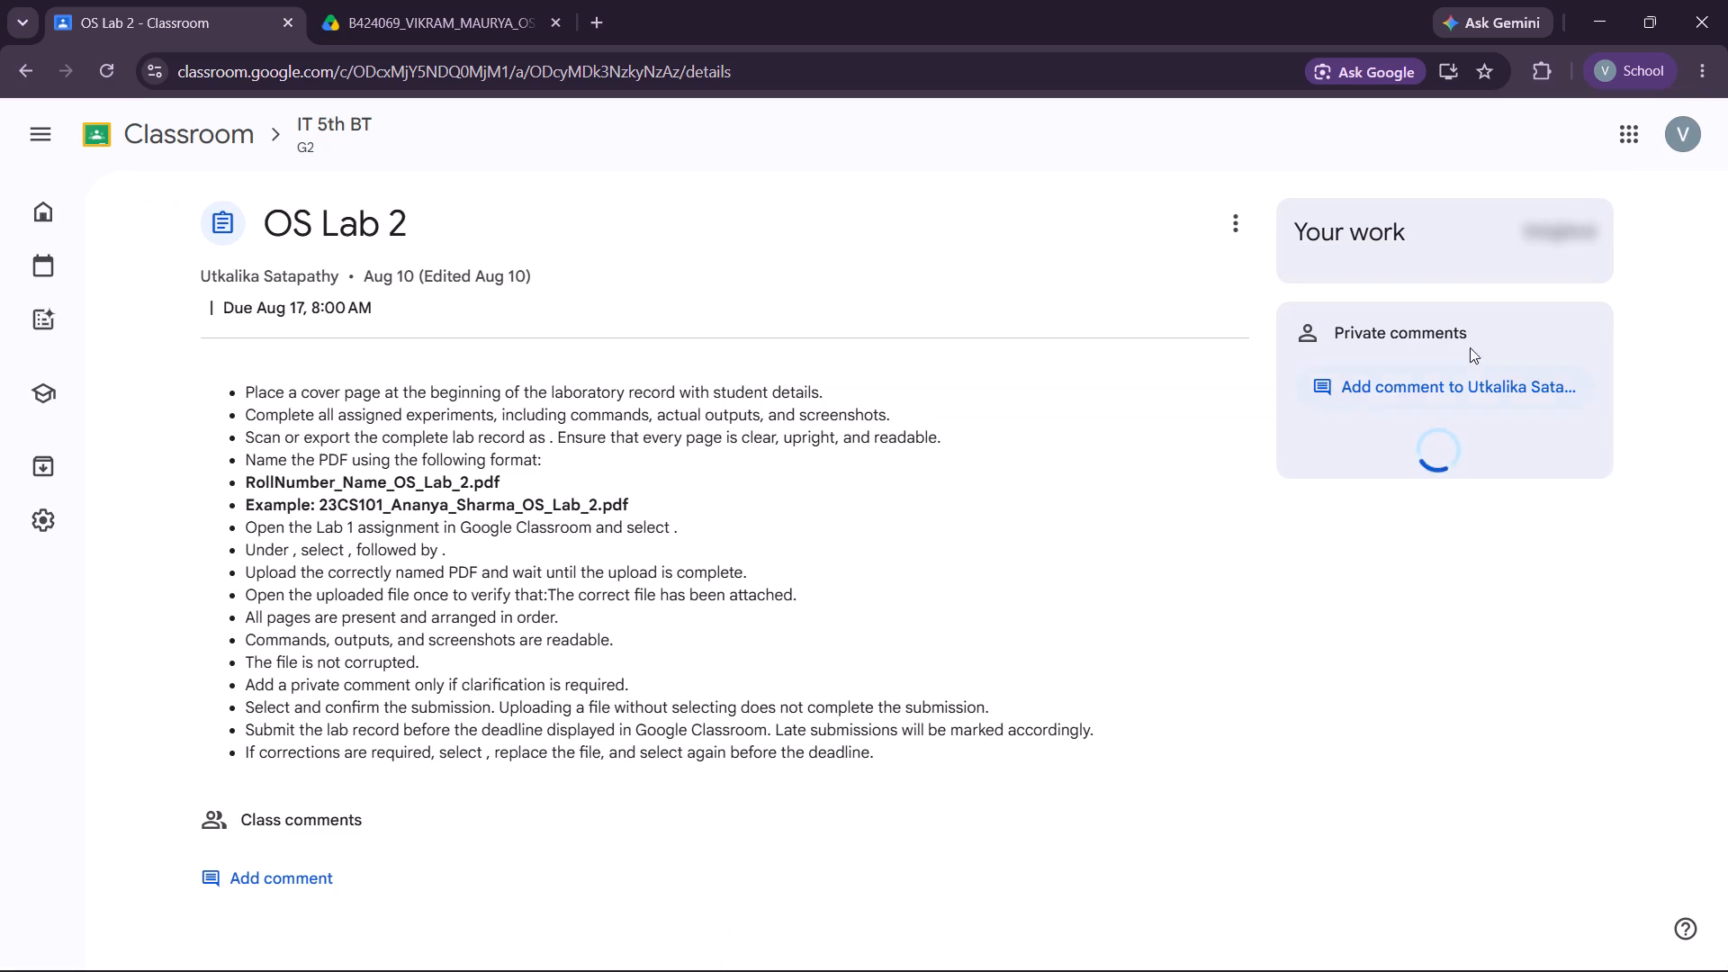
right_click(1381, 304)
left_click(1440, 325)
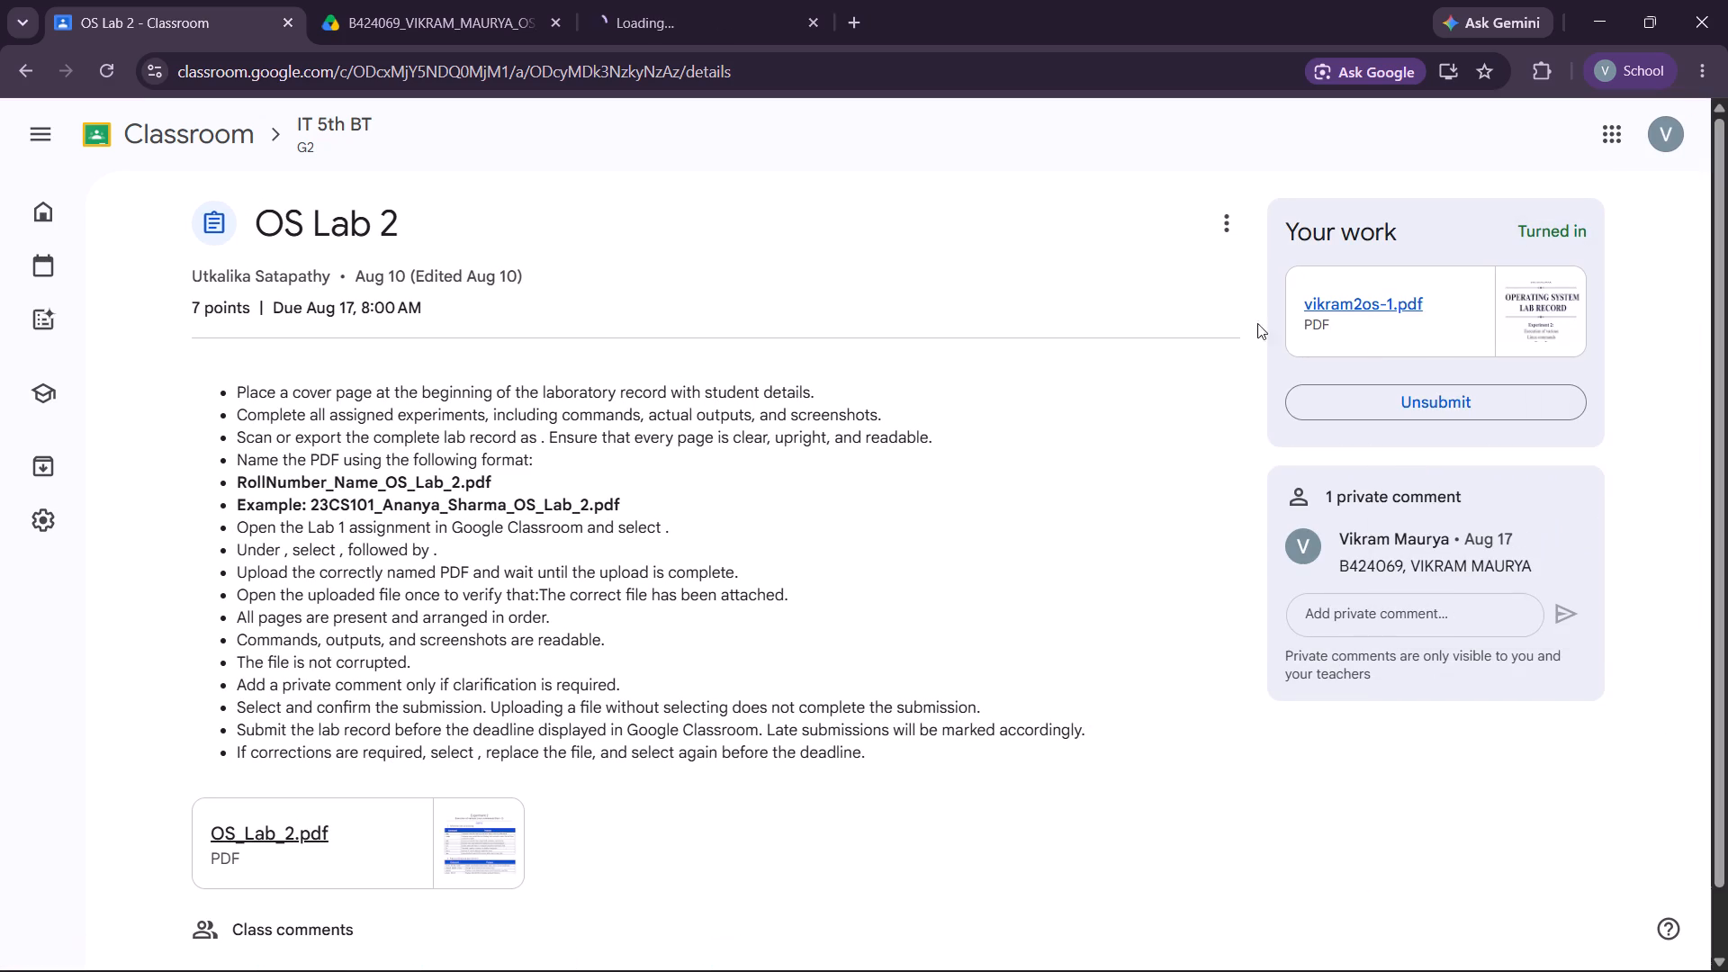
Return to the class stream, open OS Lab 3 and load its submitted PDF in a separate tab.
left_click(13, 73)
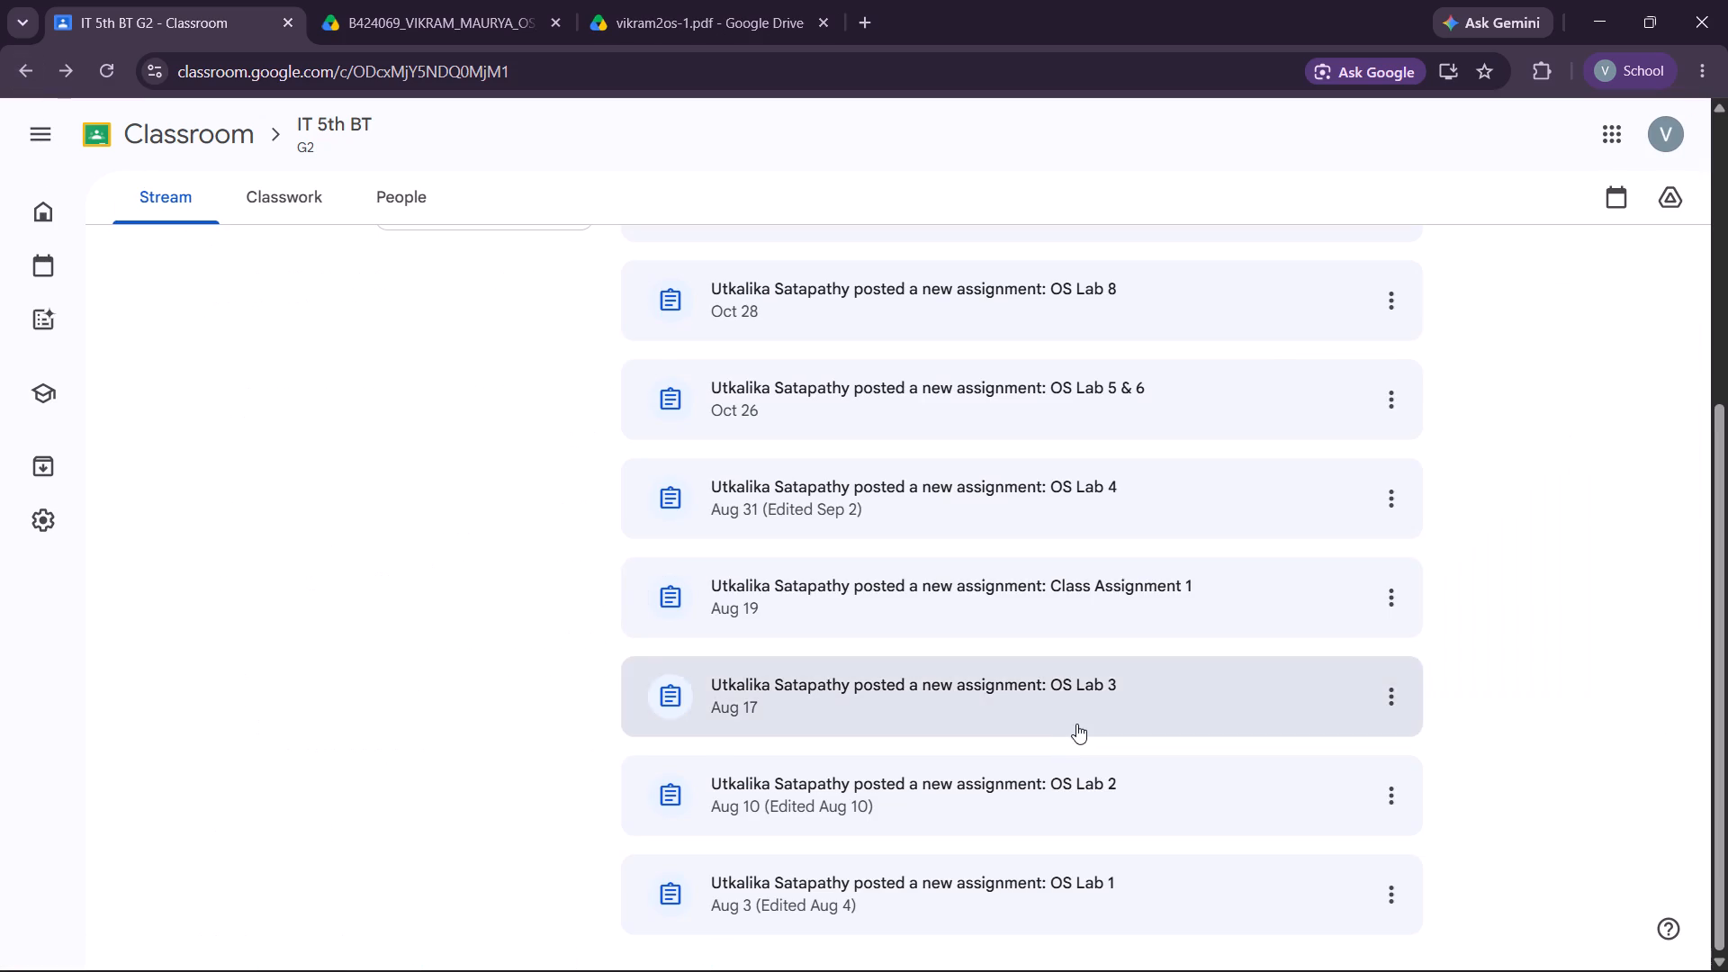
left_click(1081, 715)
right_click(1390, 302)
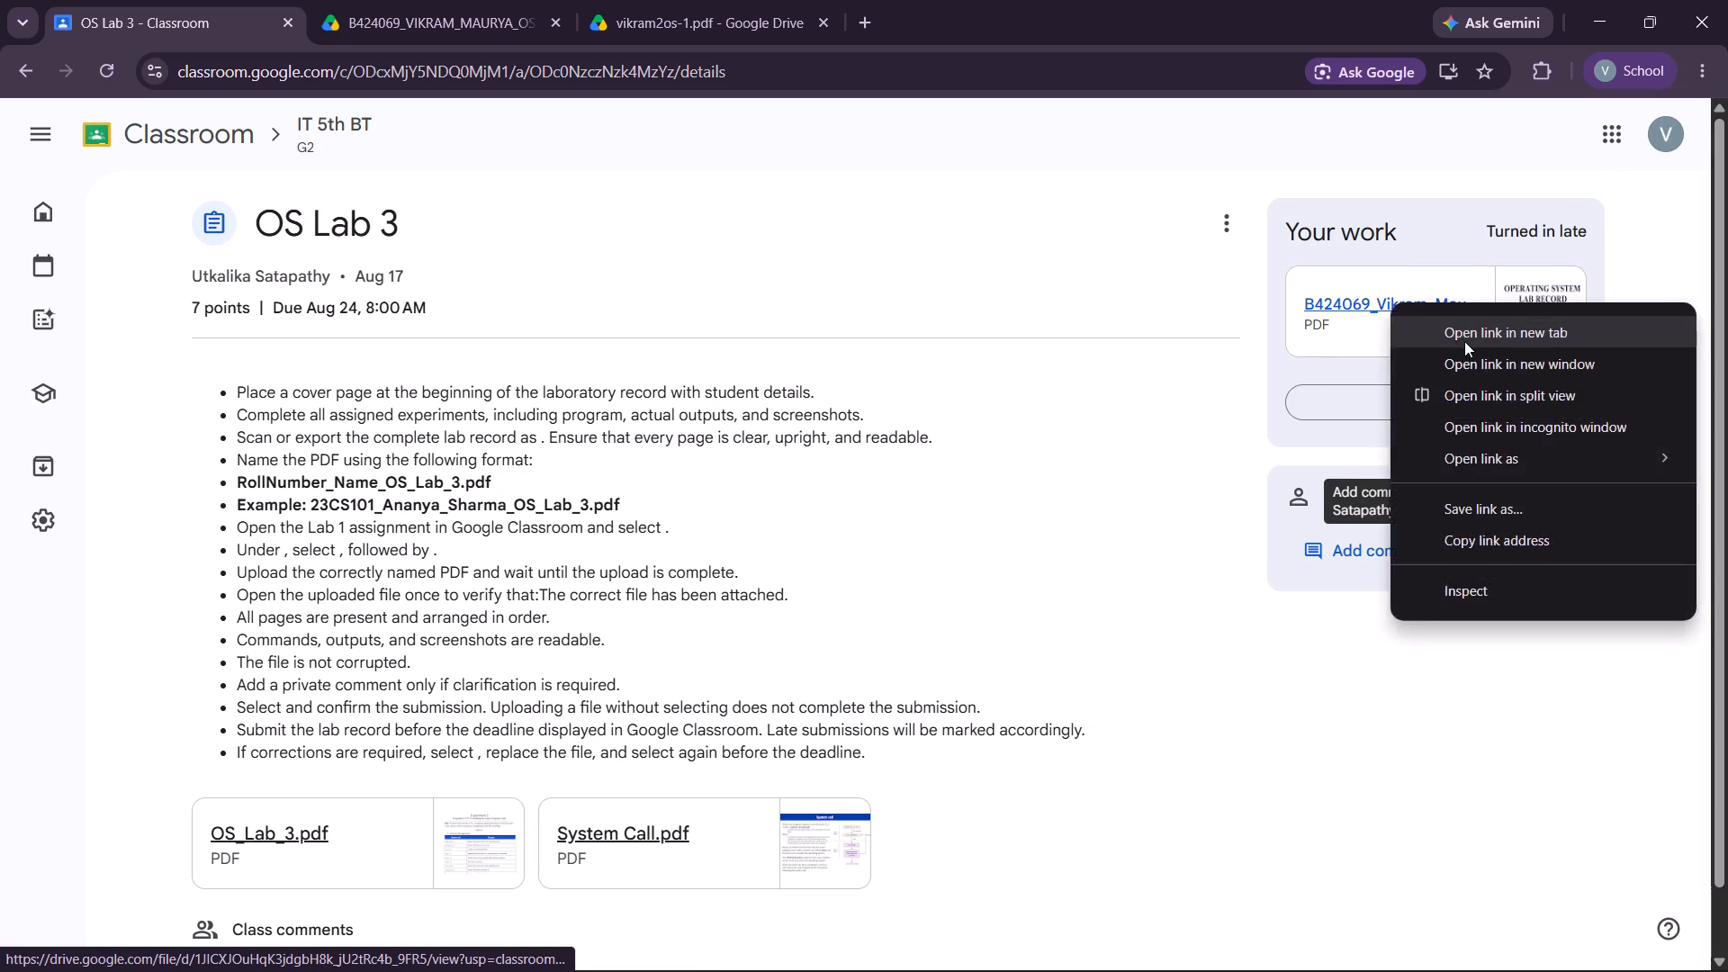
left_click(1464, 341)
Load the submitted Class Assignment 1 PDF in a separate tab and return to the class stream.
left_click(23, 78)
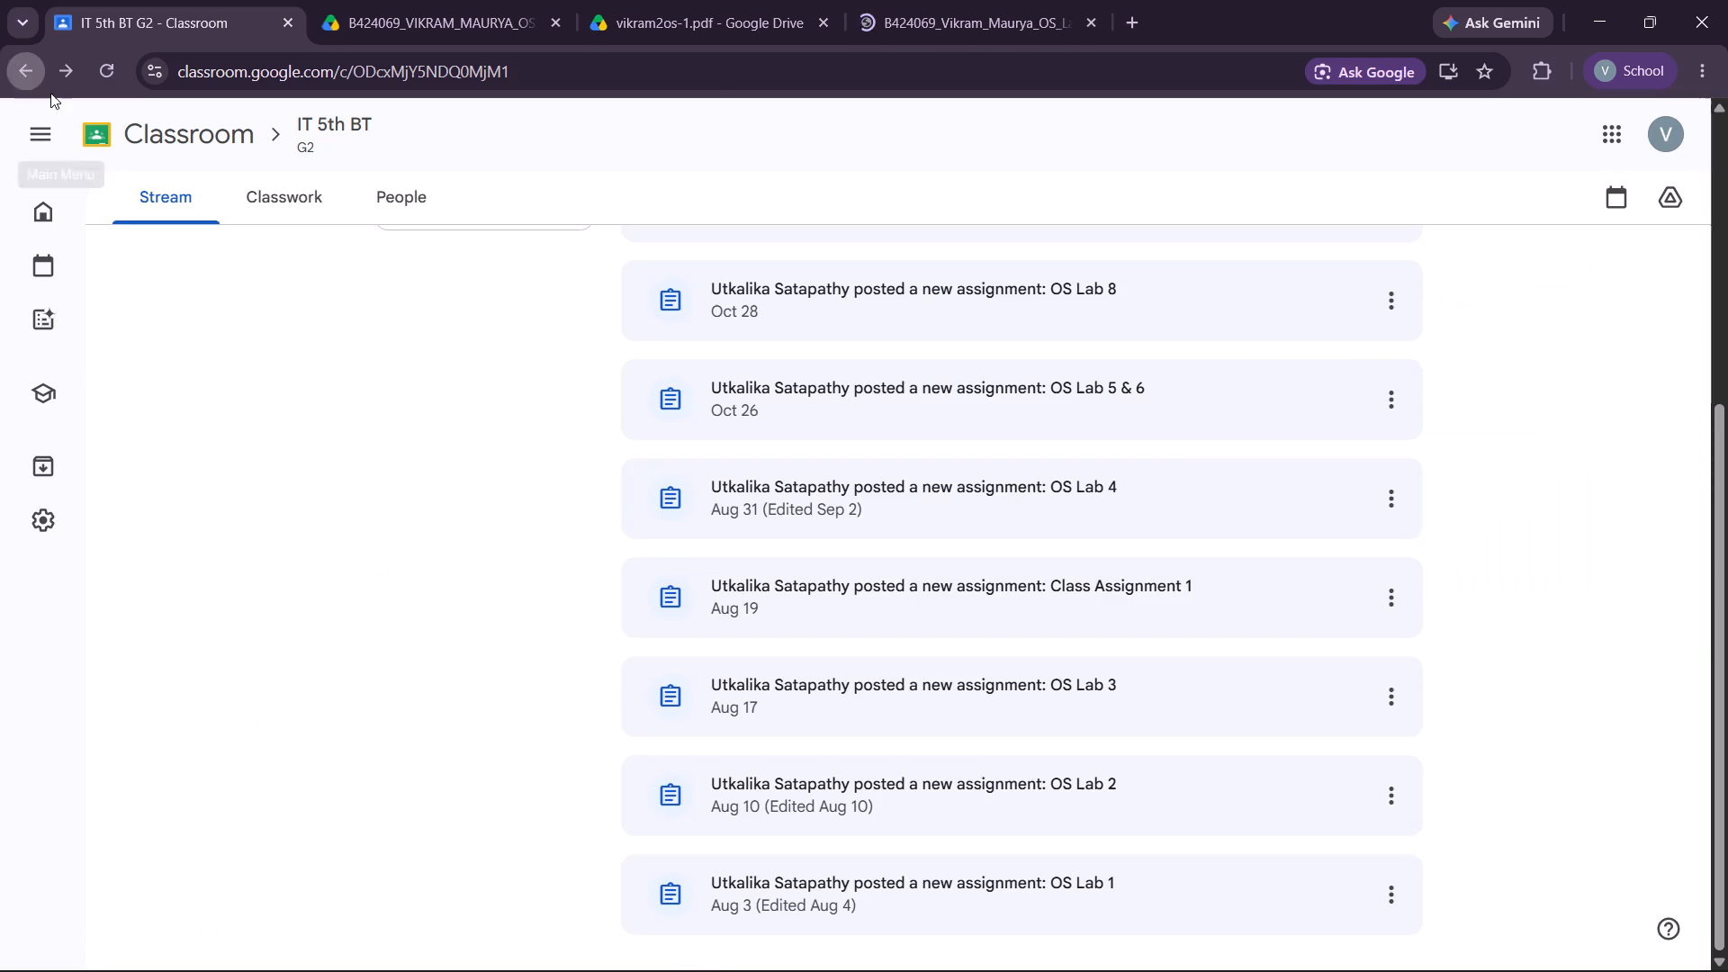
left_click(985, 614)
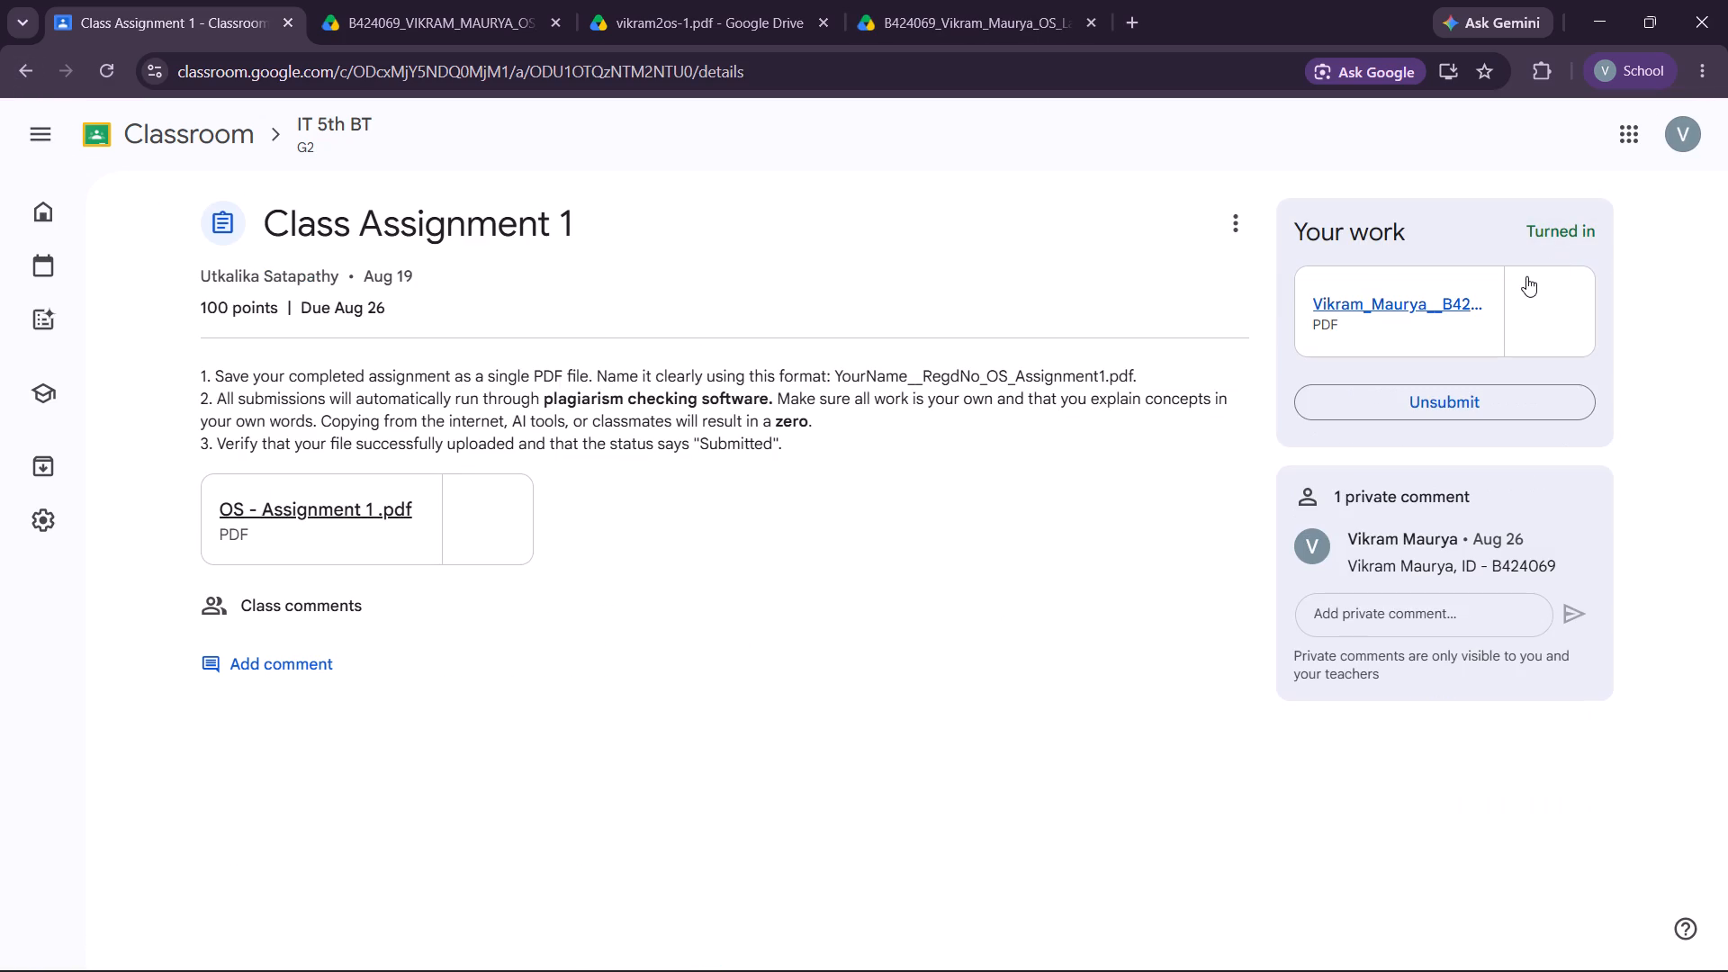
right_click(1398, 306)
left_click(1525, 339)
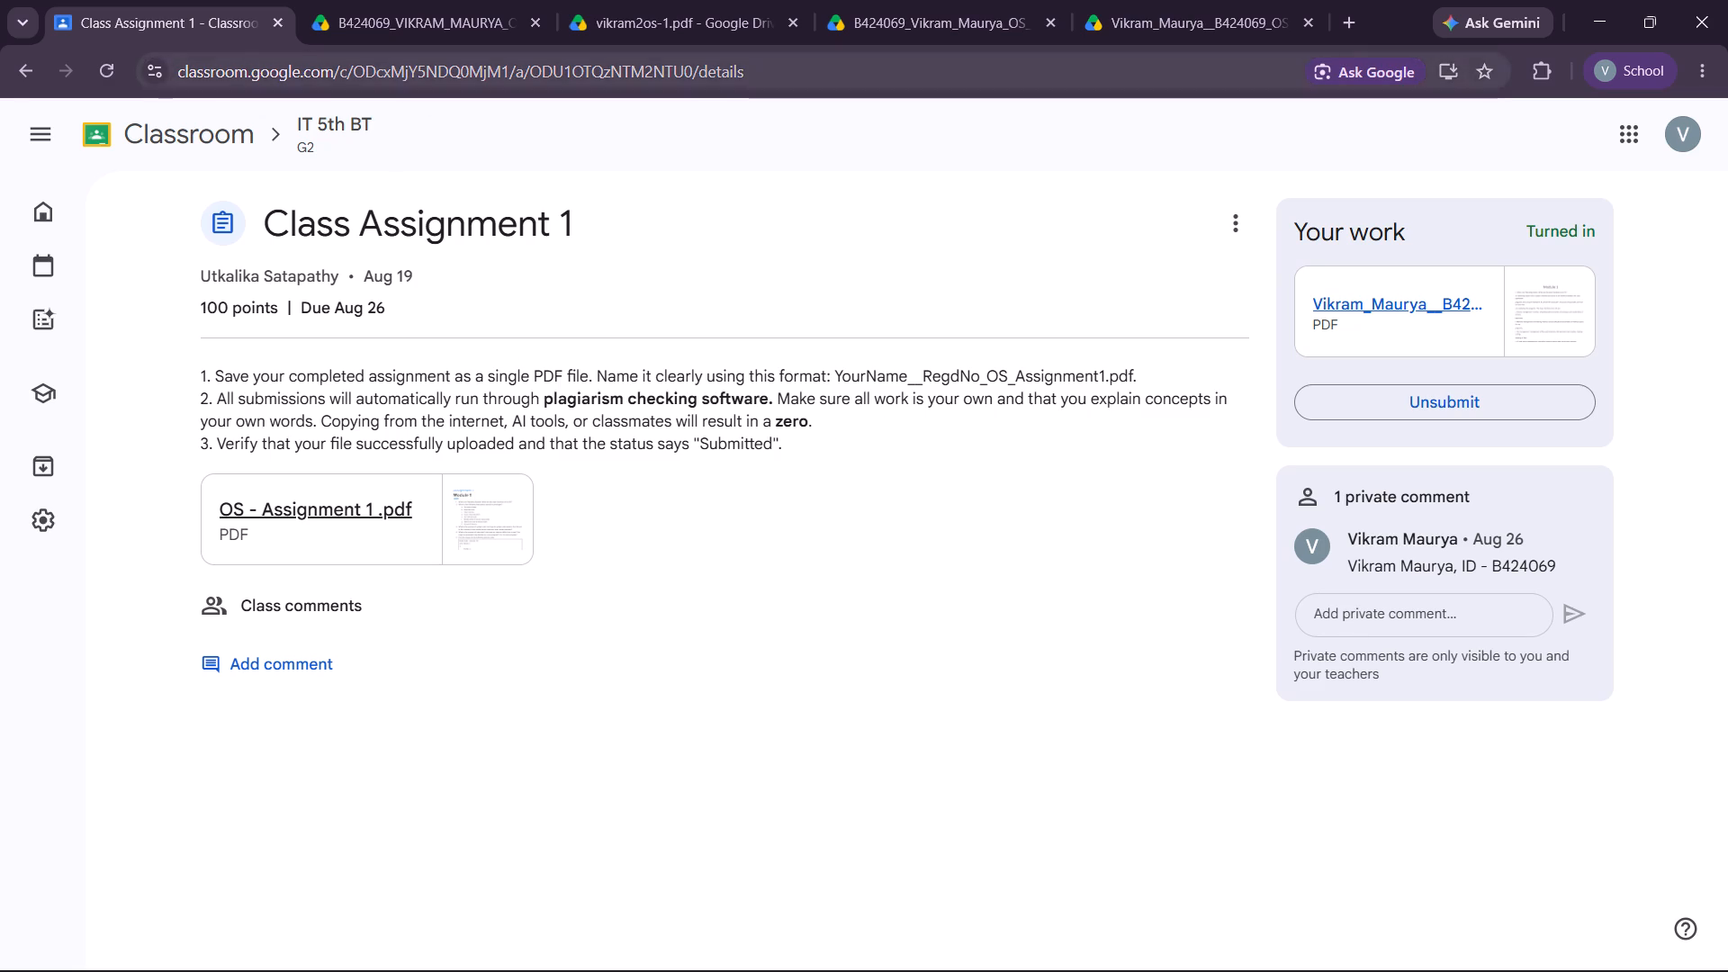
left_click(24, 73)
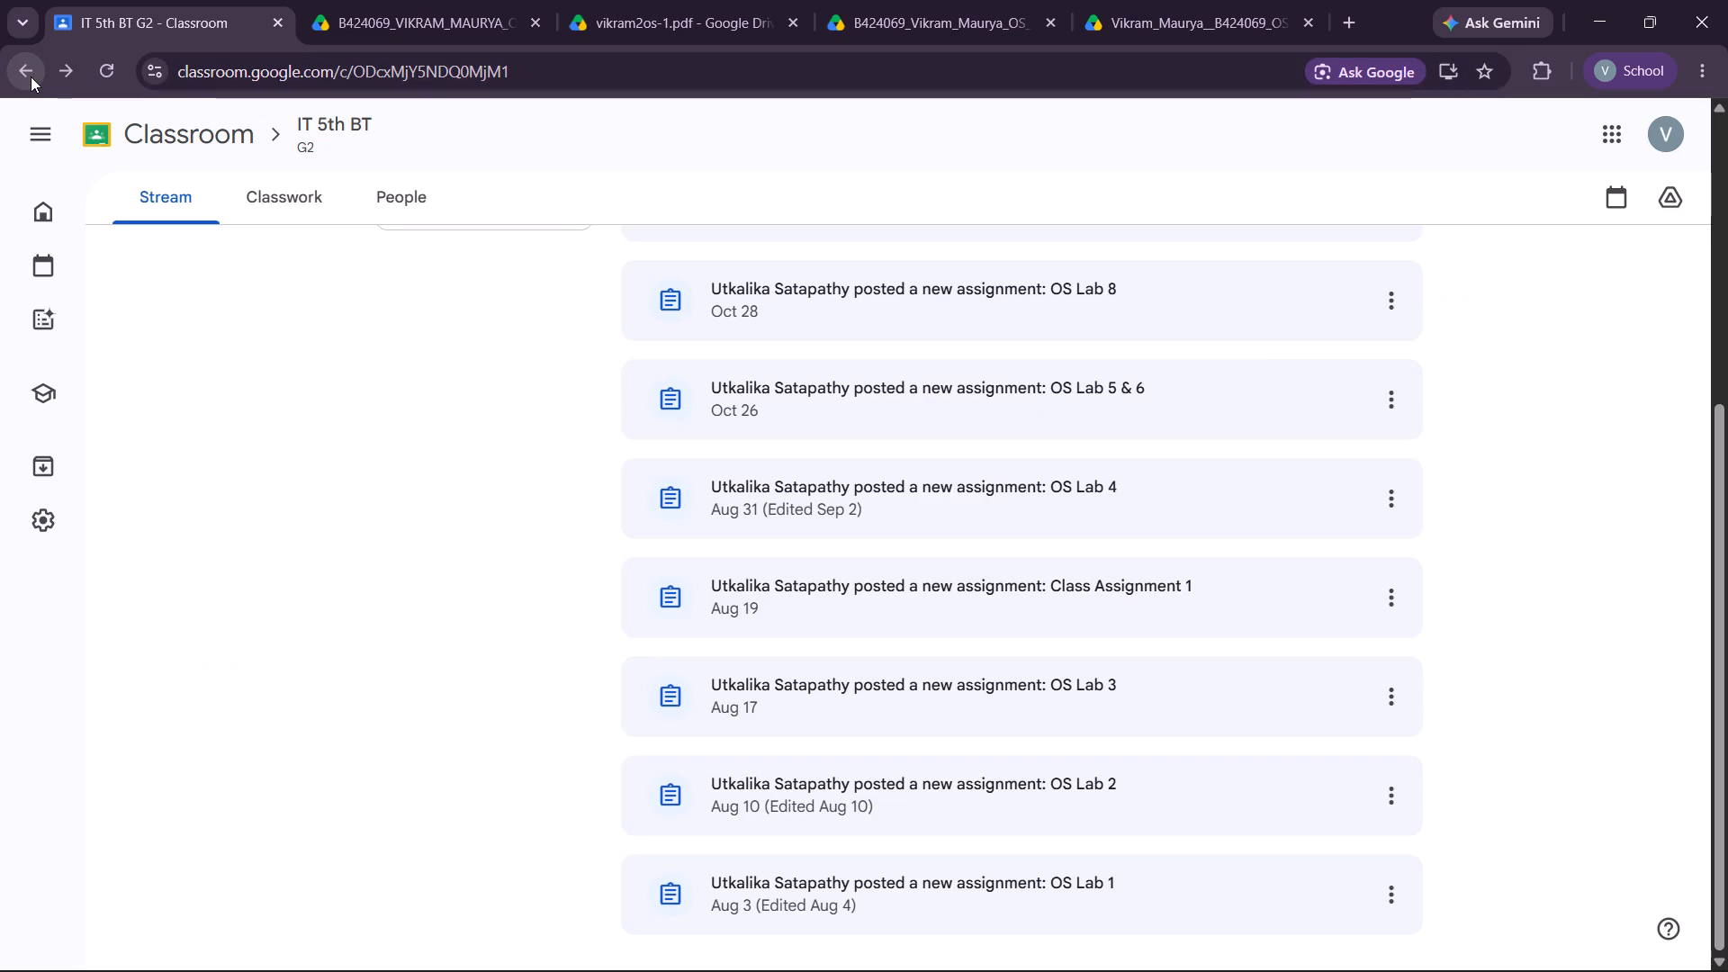
Examine the cover pages and student details of the submitted OS Lab 1, Lab 2 and Lab 3 PDFs.
left_click(359, 0)
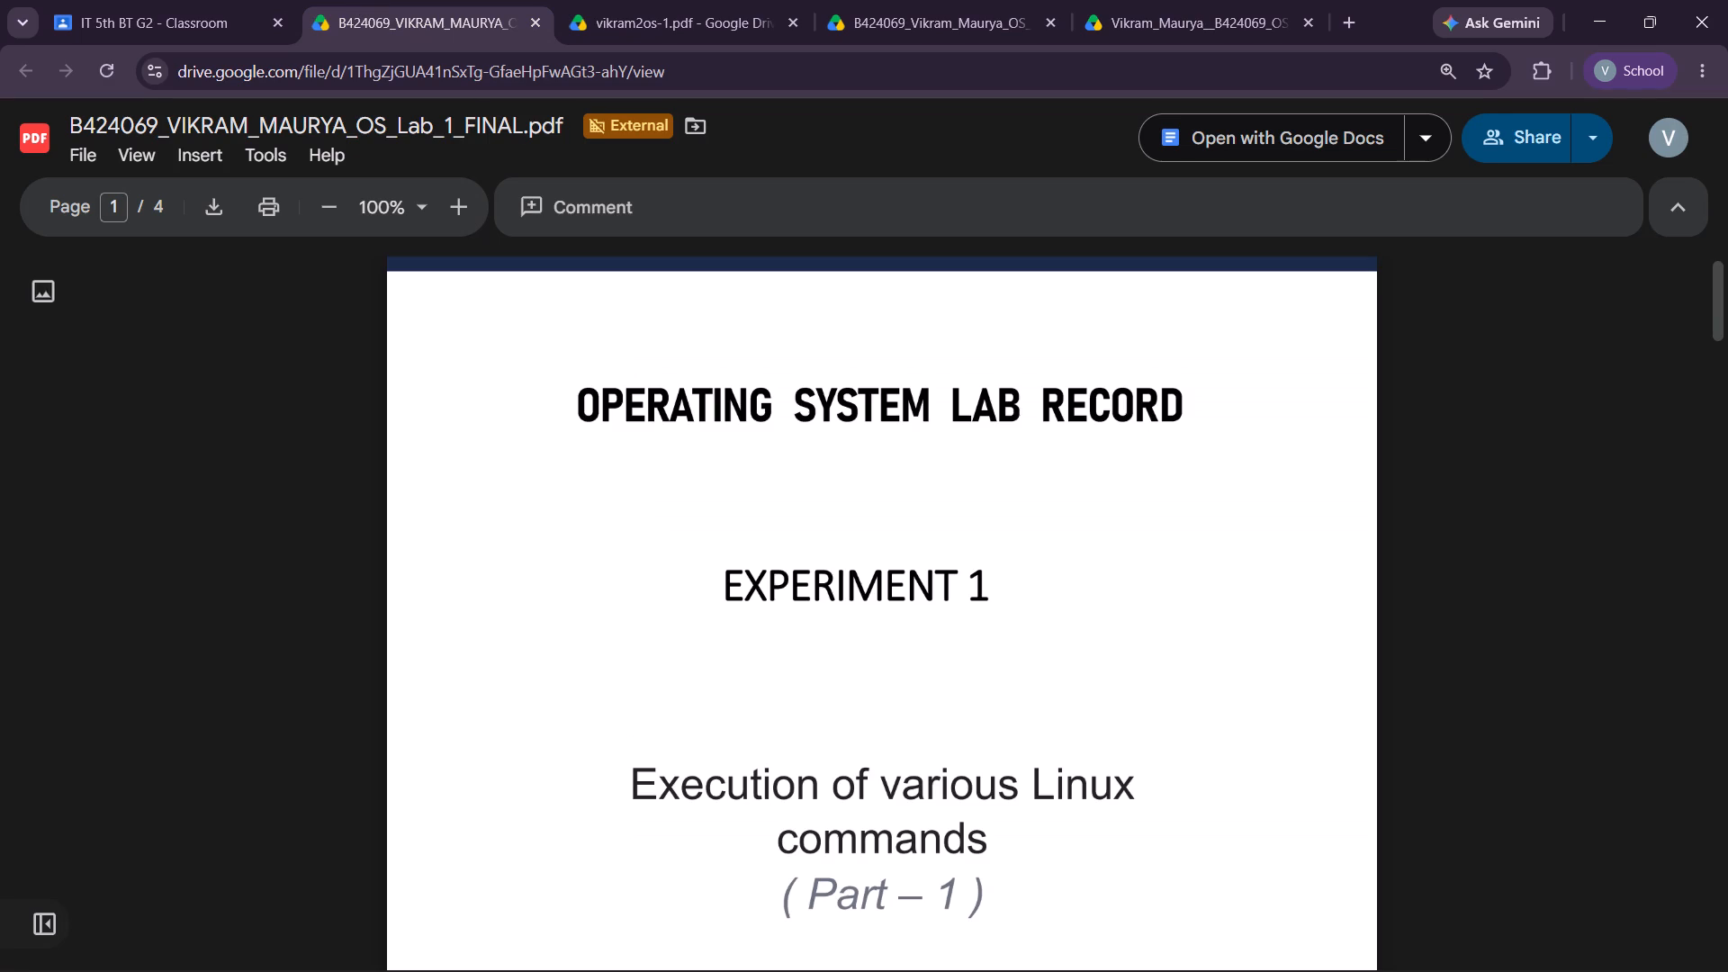
scroll(805, 391, "down", 15)
scroll(805, 391, "up", 10)
scroll(805, 391, "down", 1)
scroll(805, 391, "up", 2)
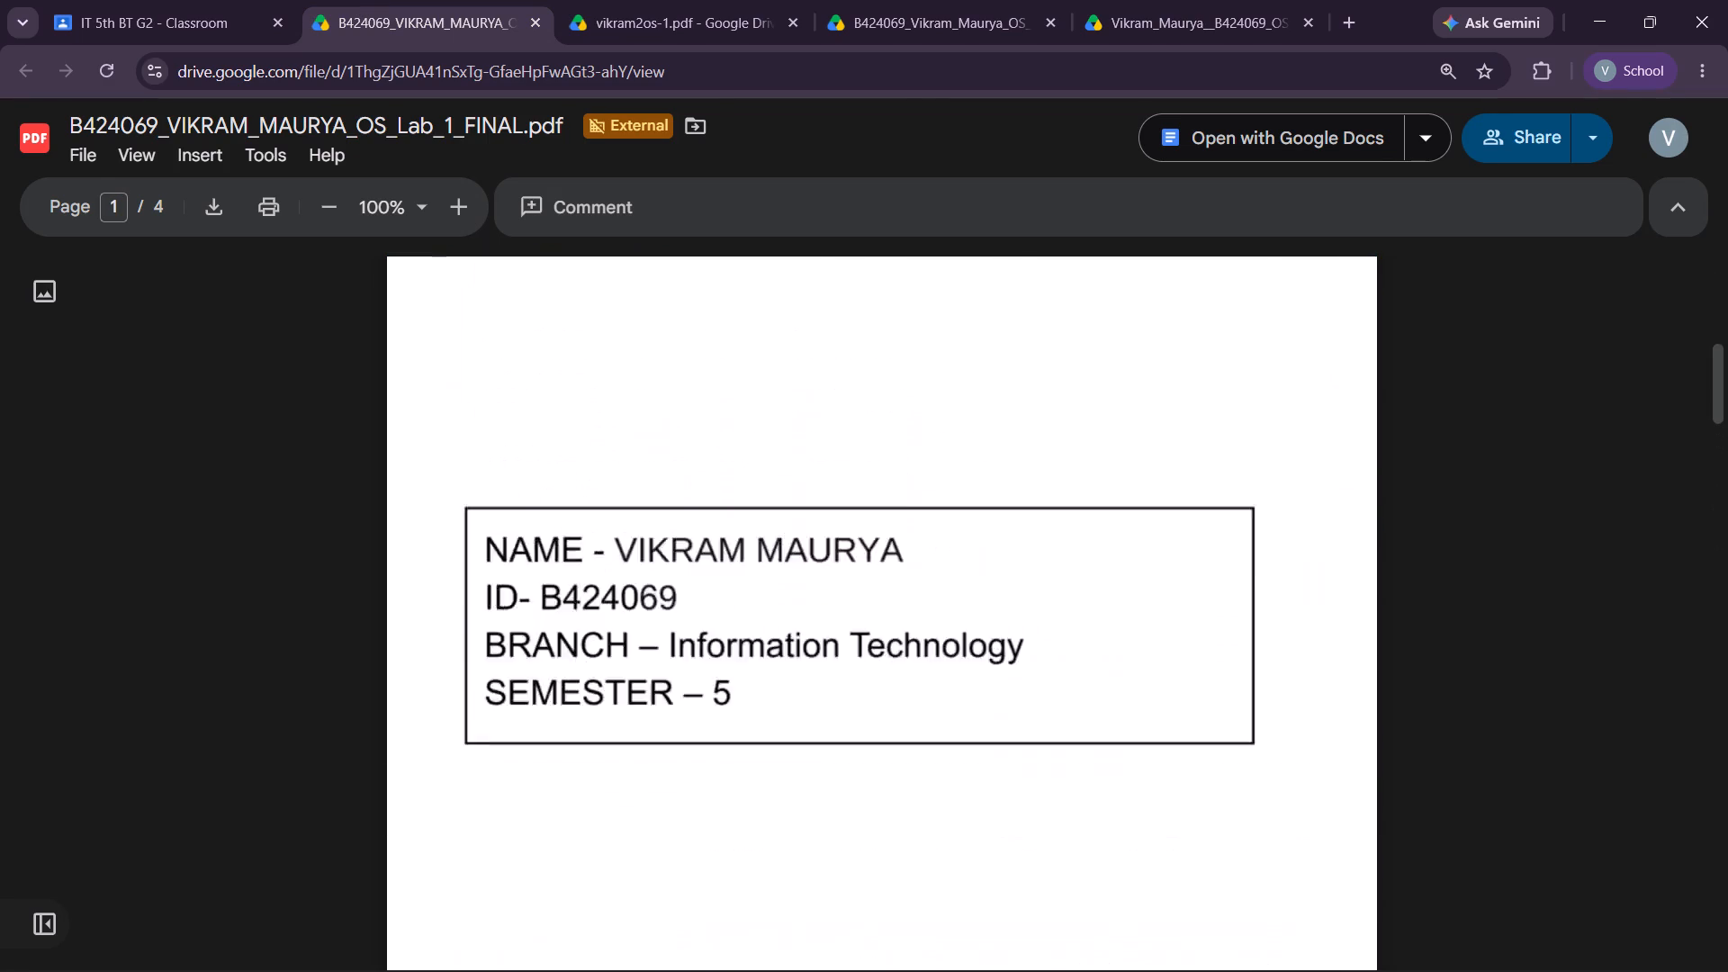
scroll(805, 391, "up", 5)
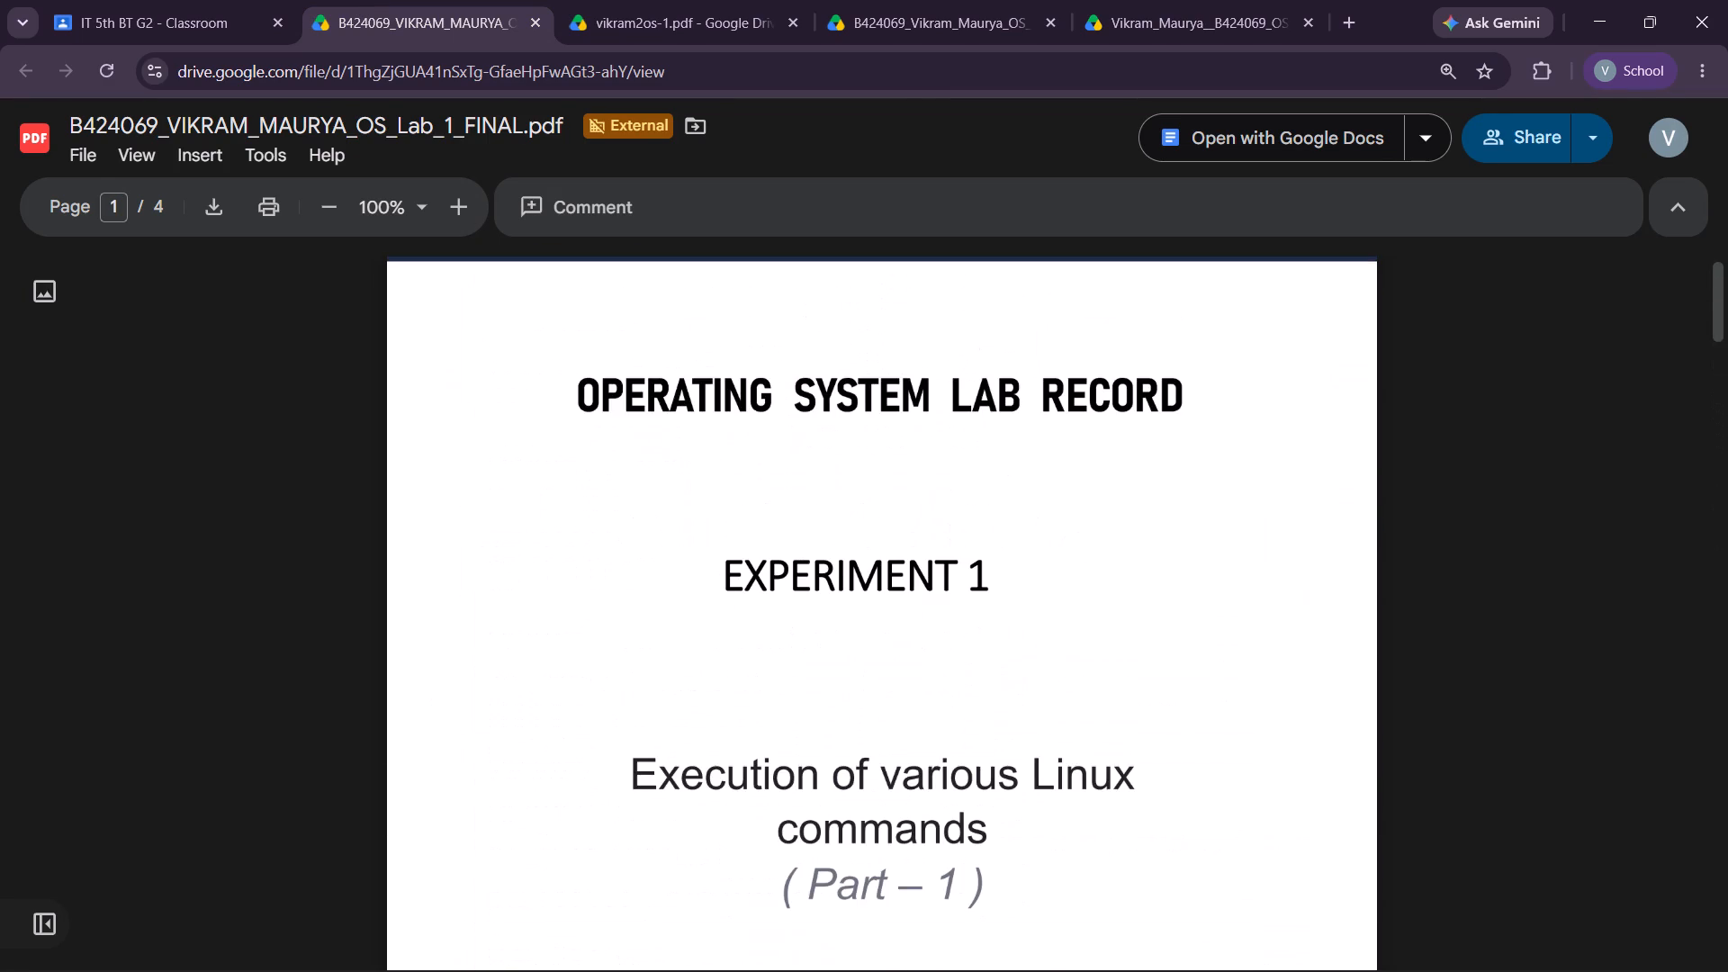
left_click(725, 0)
scroll(869, 346, "down", 3)
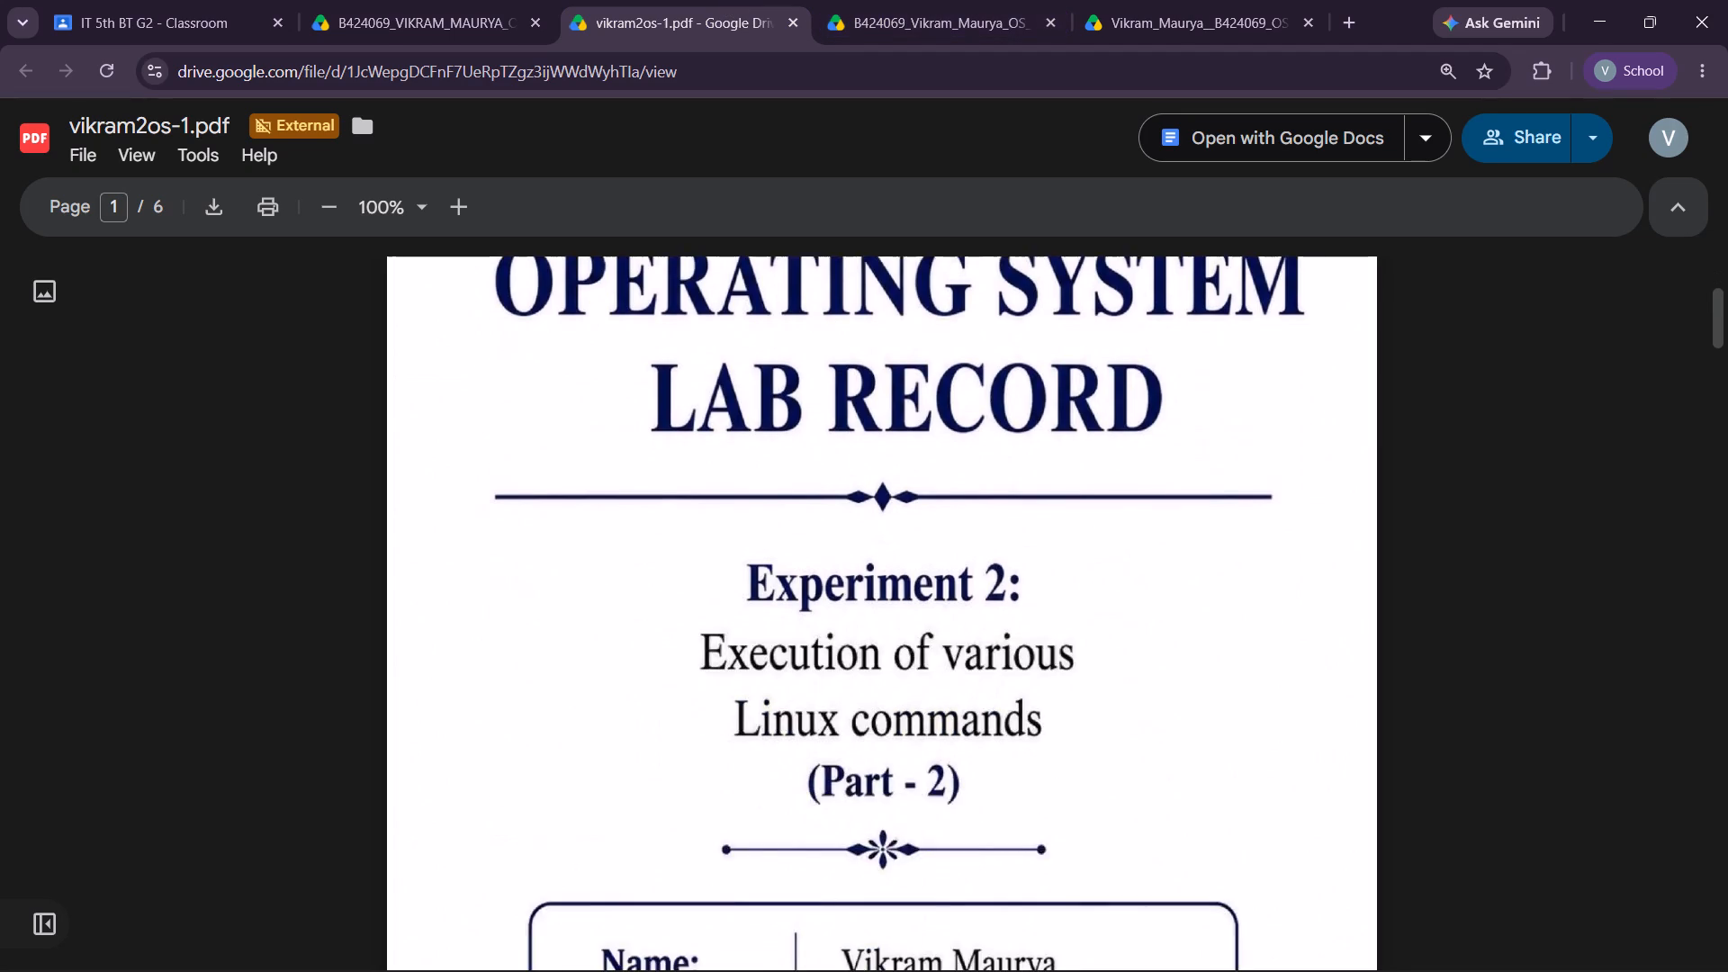
scroll(878, 346, "up", 4)
left_click(950, 16)
scroll(922, 333, "down", 4)
scroll(922, 333, "up", 5)
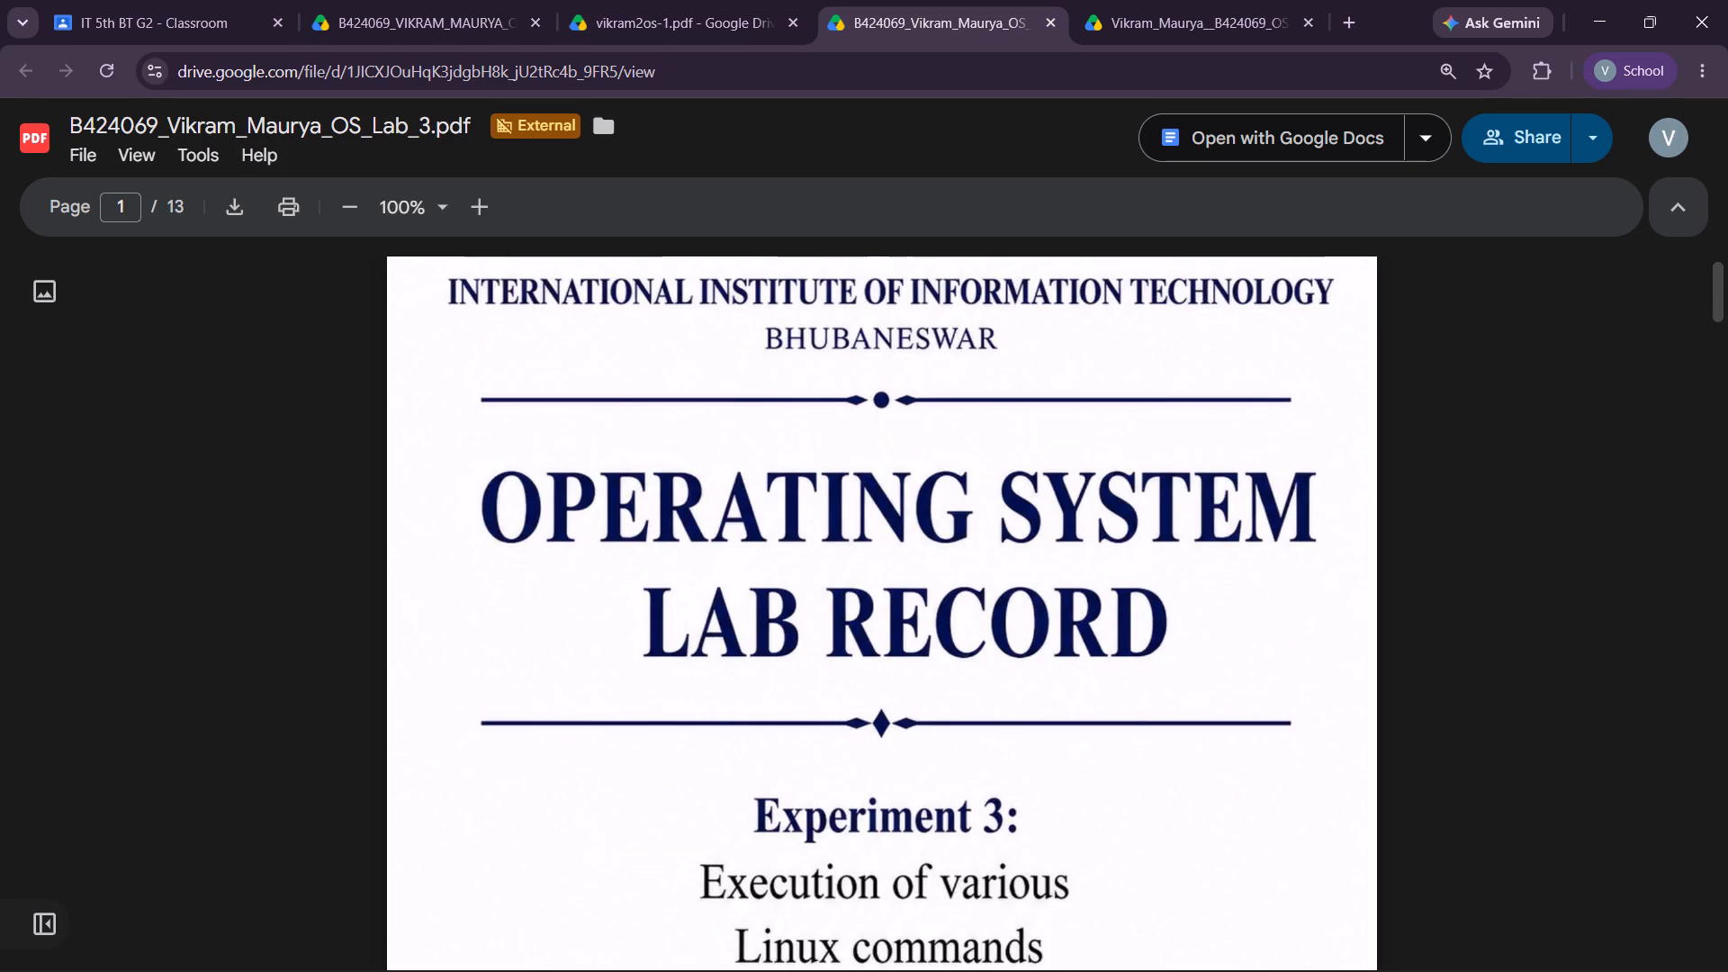
scroll(922, 333, "up", 4)
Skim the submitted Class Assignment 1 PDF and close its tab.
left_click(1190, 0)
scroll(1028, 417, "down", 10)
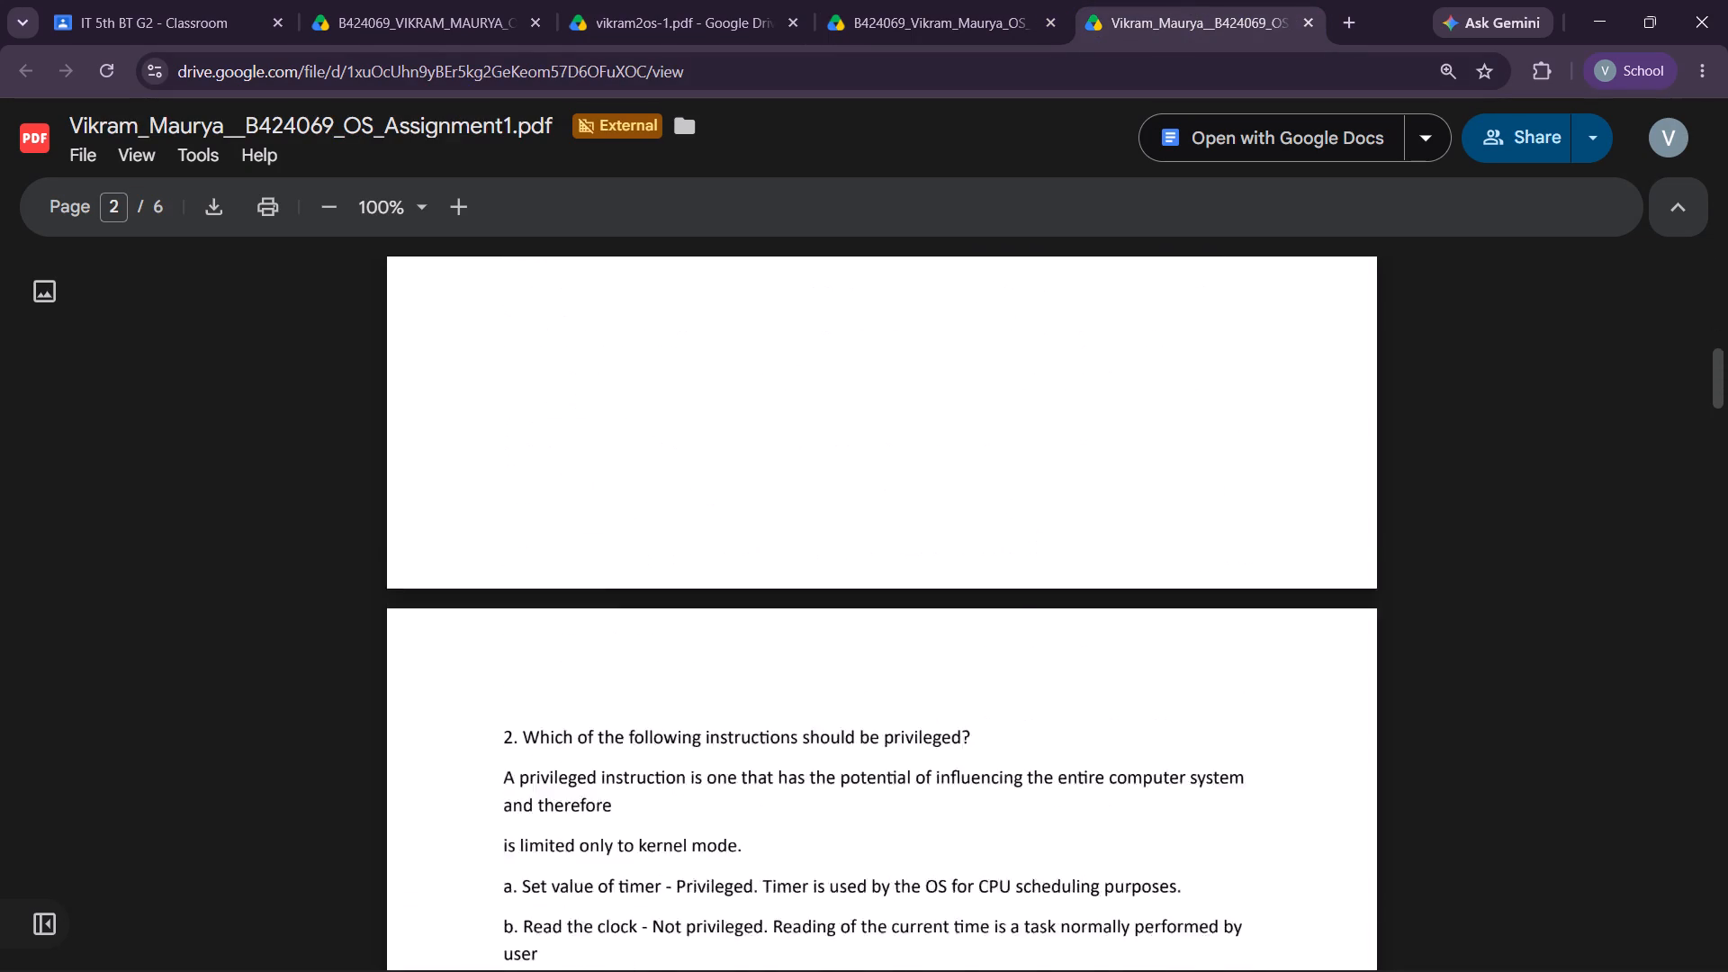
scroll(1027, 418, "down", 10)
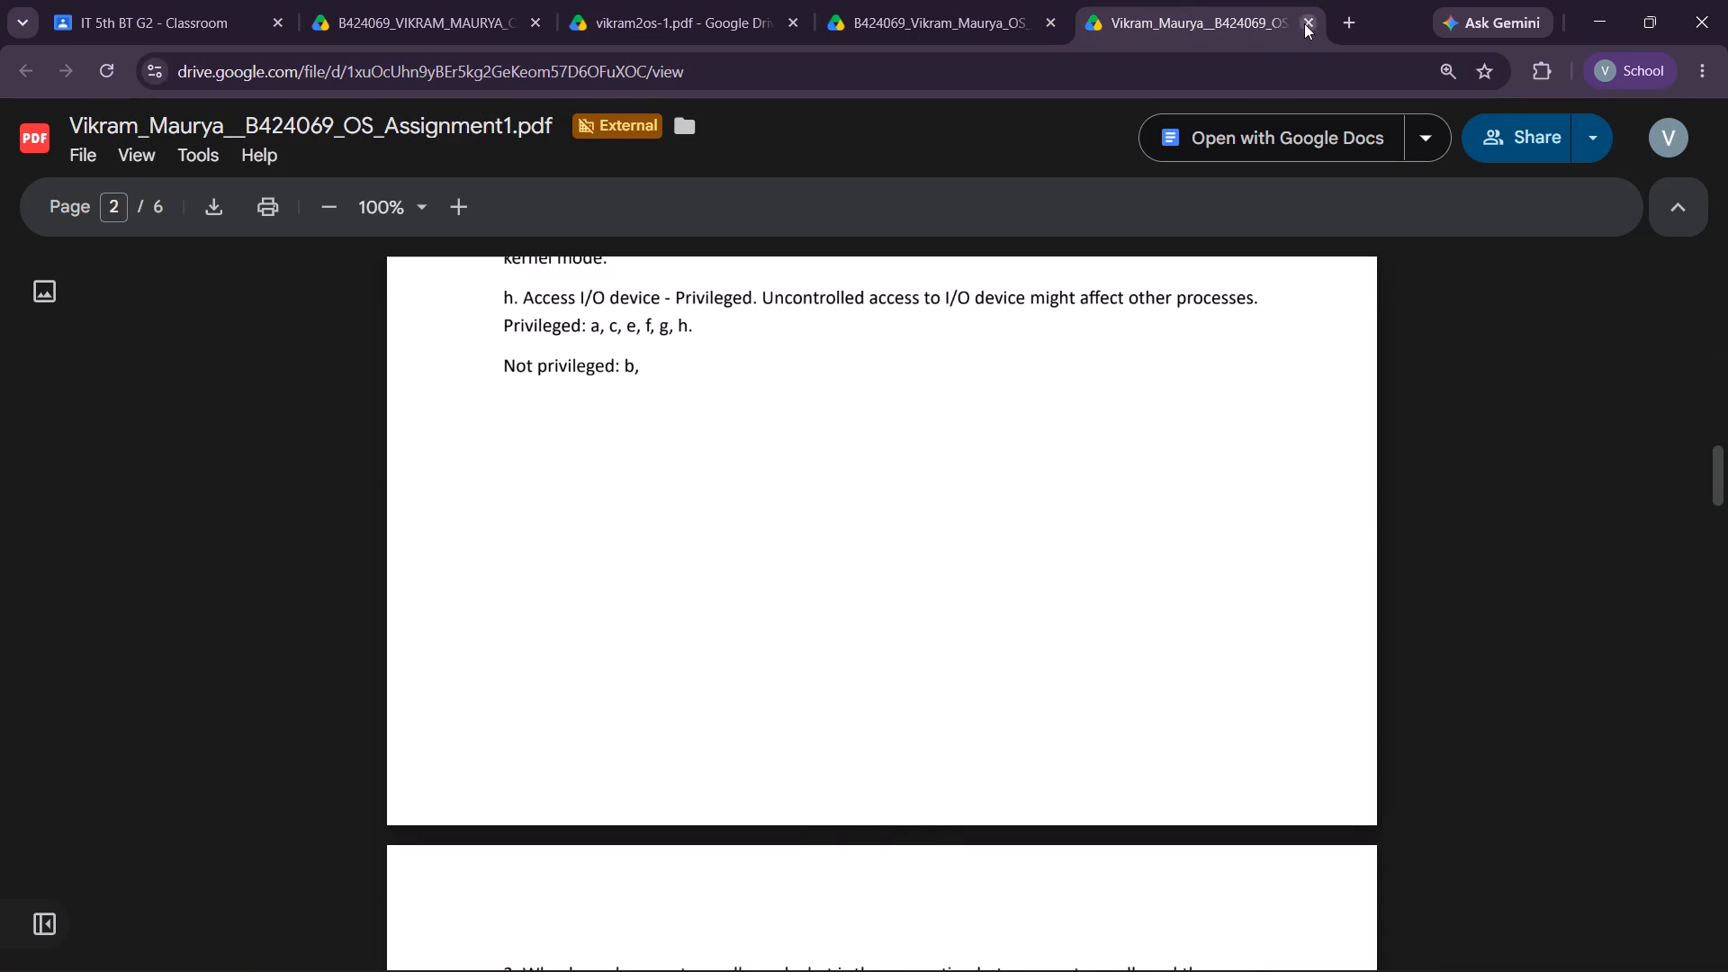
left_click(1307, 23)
Recheck the cover pages of the submitted lab PDFs, from OS Lab 3 back to OS Lab 1.
scroll(840, 205, "down", 4)
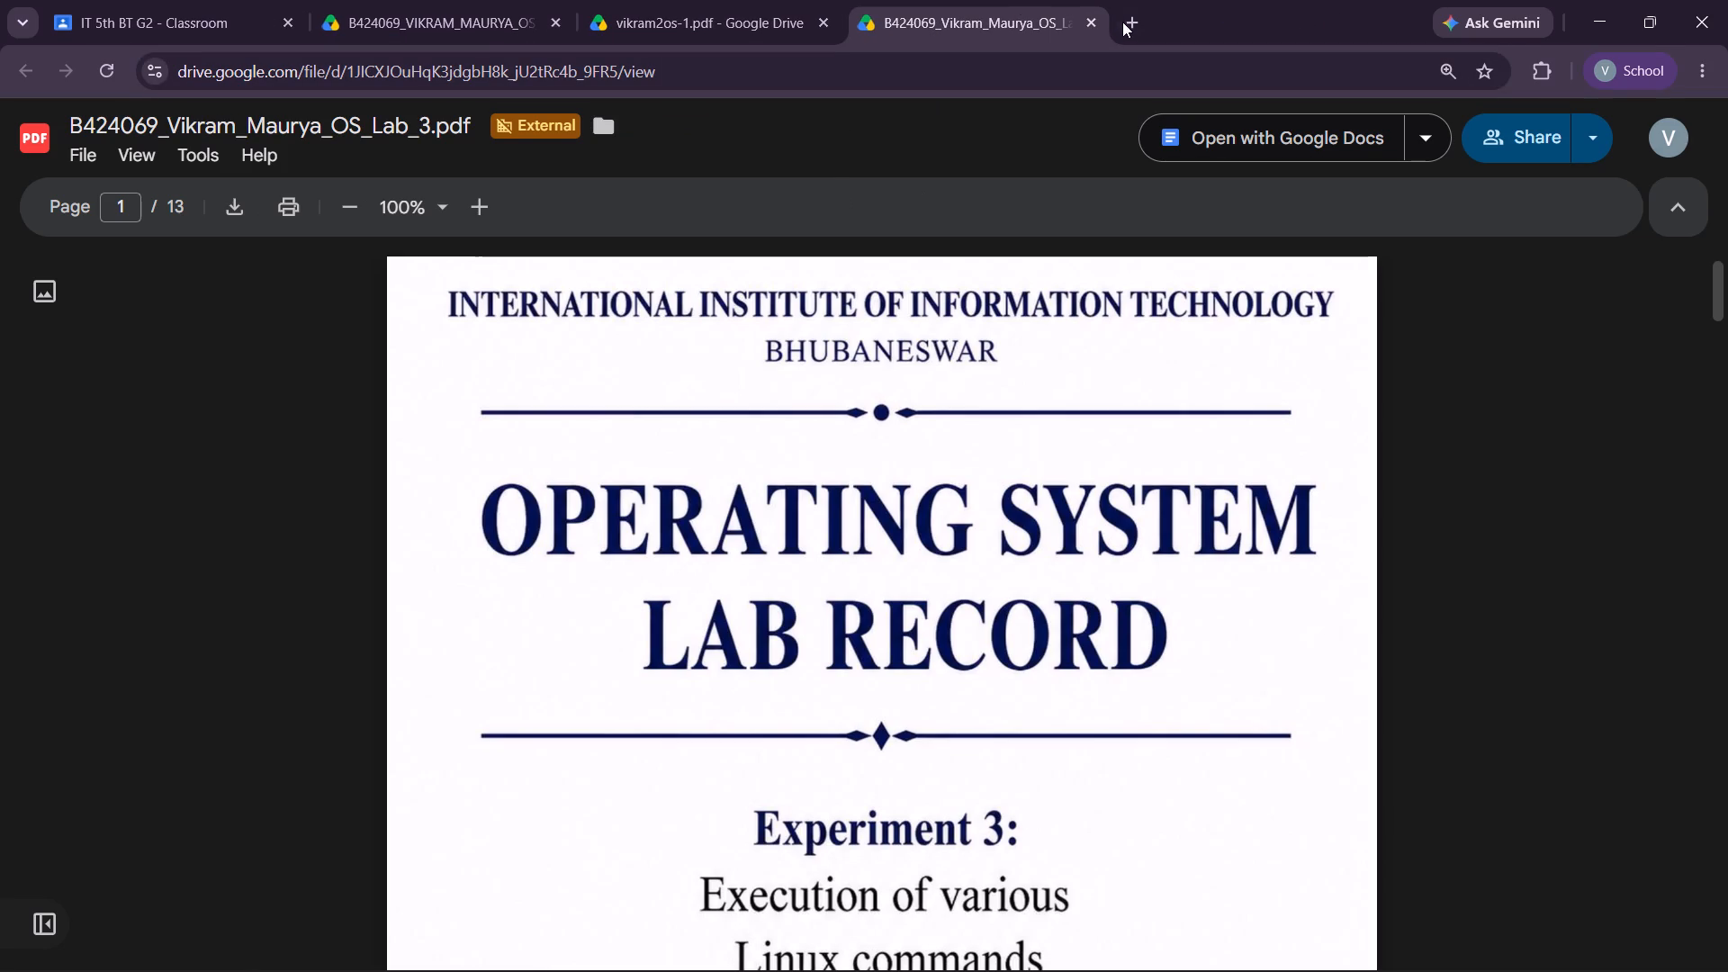
scroll(798, 352, "down", 4)
scroll(798, 352, "up", 2)
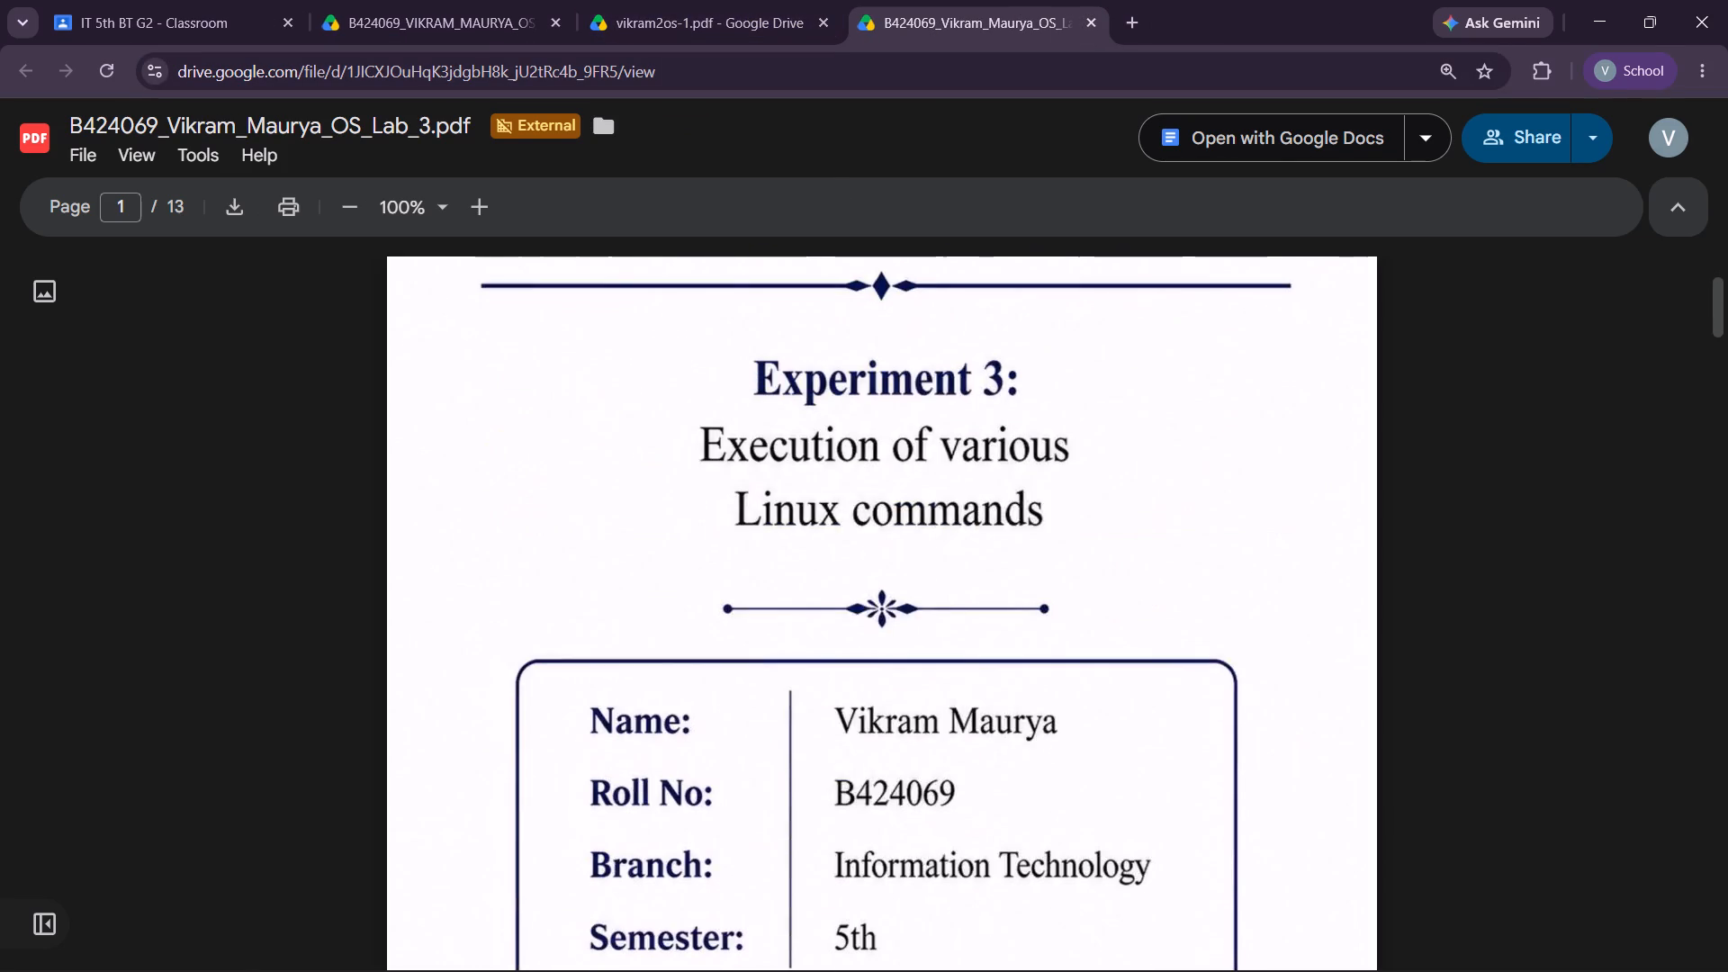
scroll(798, 352, "up", 3)
left_click(685, 1)
left_click(500, 10)
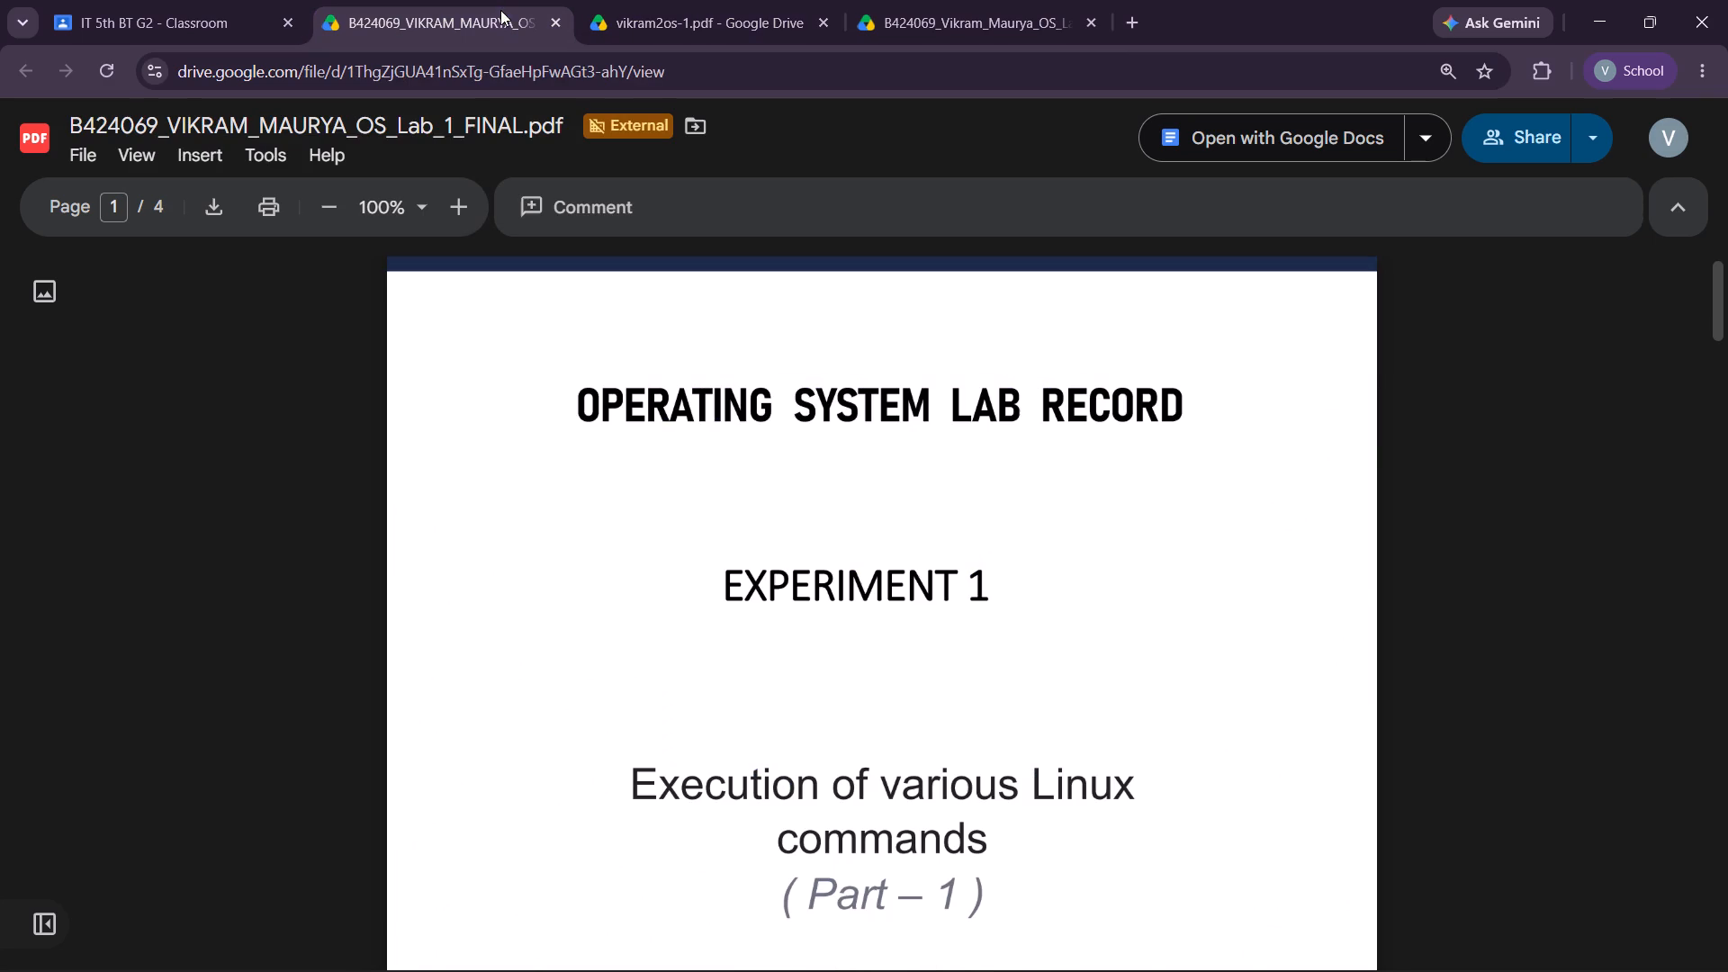
scroll(661, 535, "down", 4)
scroll(662, 529, "up", 6)
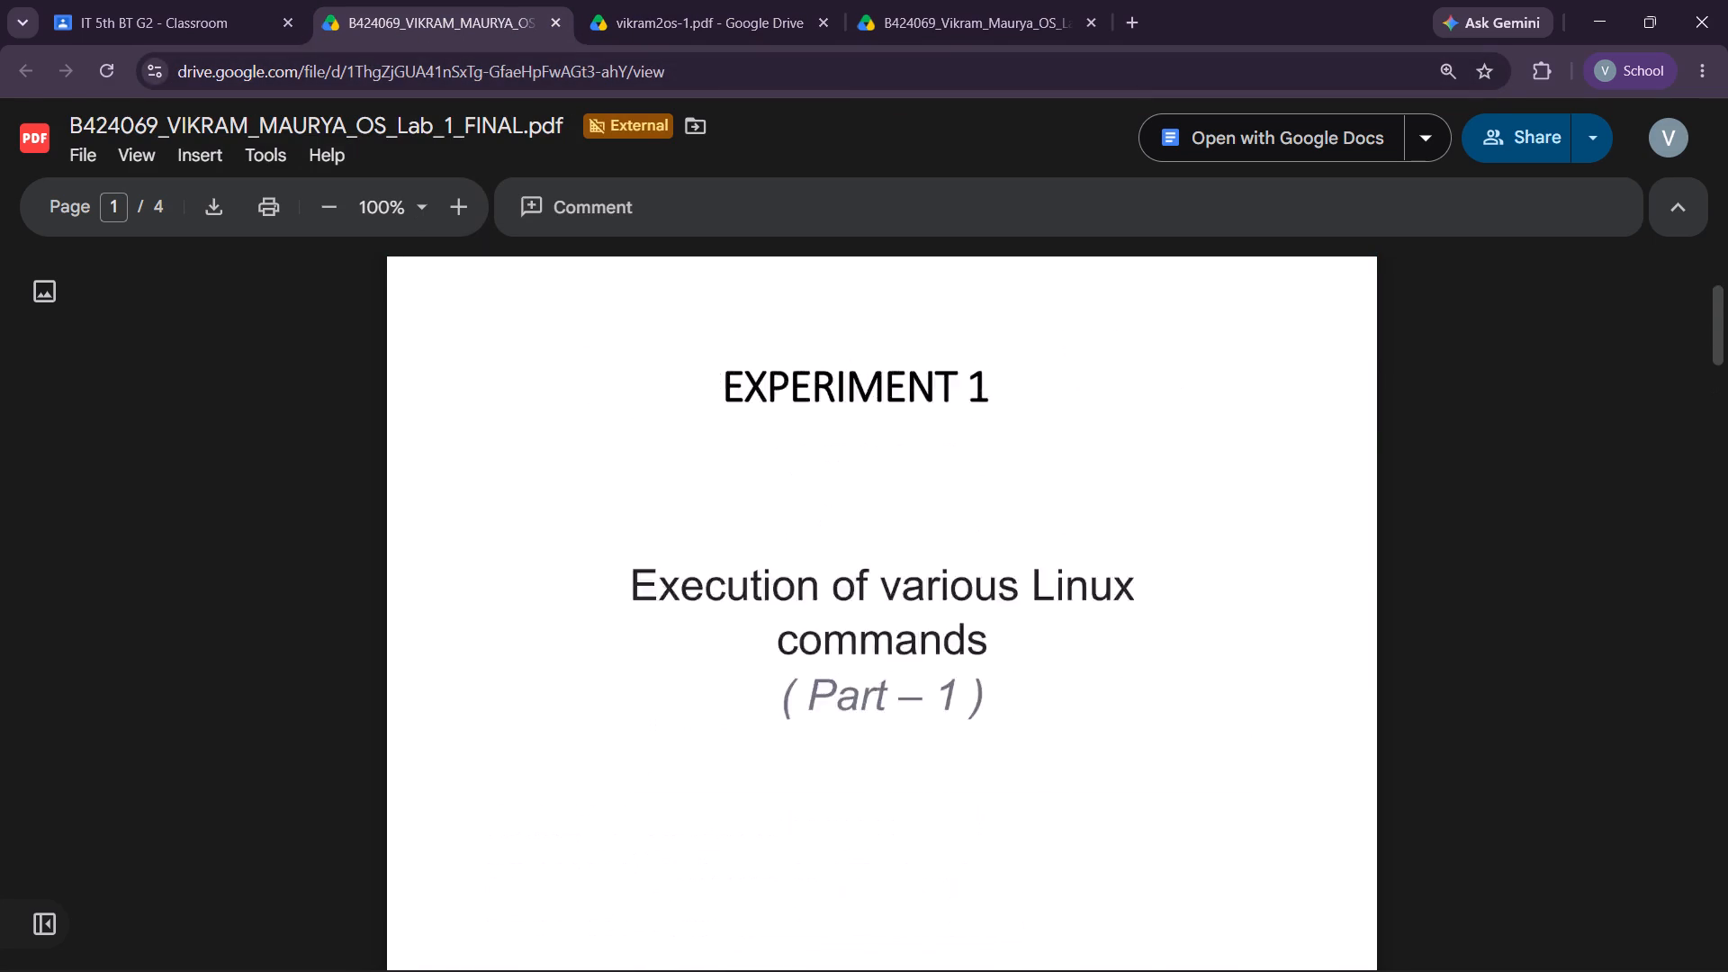
scroll(662, 529, "up", 4)
Return to the class stream in Classroom and open Class Assignment 1.
left_click(188, 20)
scroll(1073, 723, "down", 4)
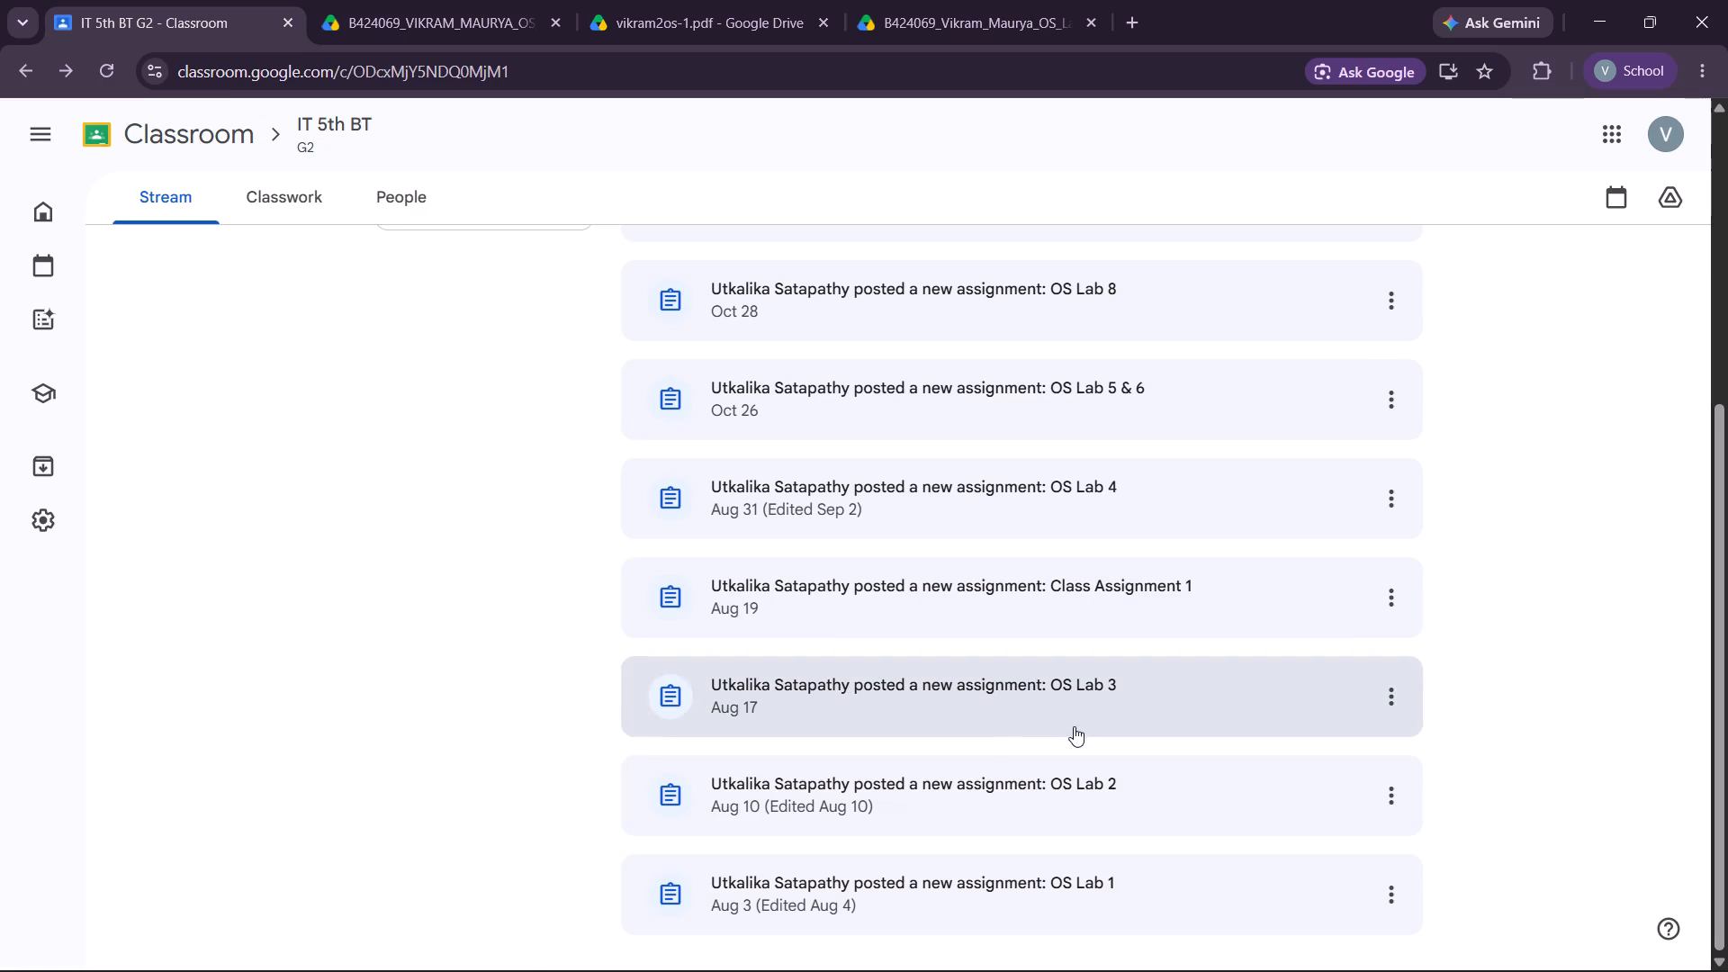
left_click(996, 594)
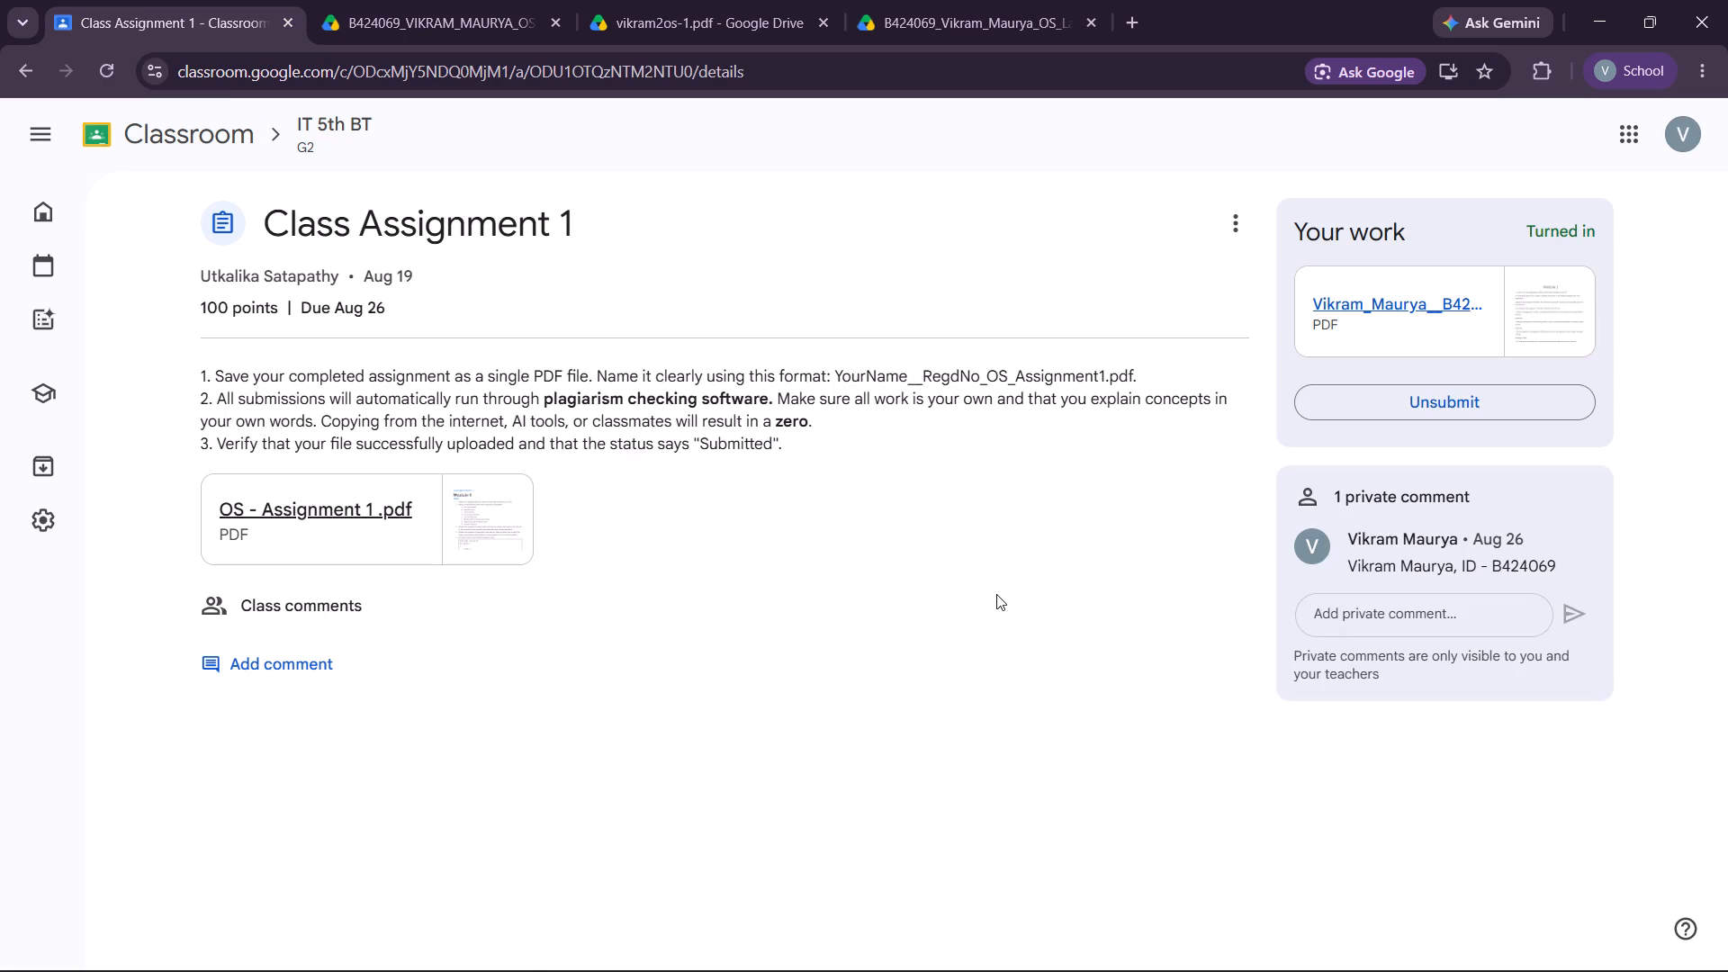
Open the submitted PDFs from the OS Lab 4 and OS Lab 5 & 6 assignments in separate new tabs.
left_click(26, 69)
left_click(946, 483)
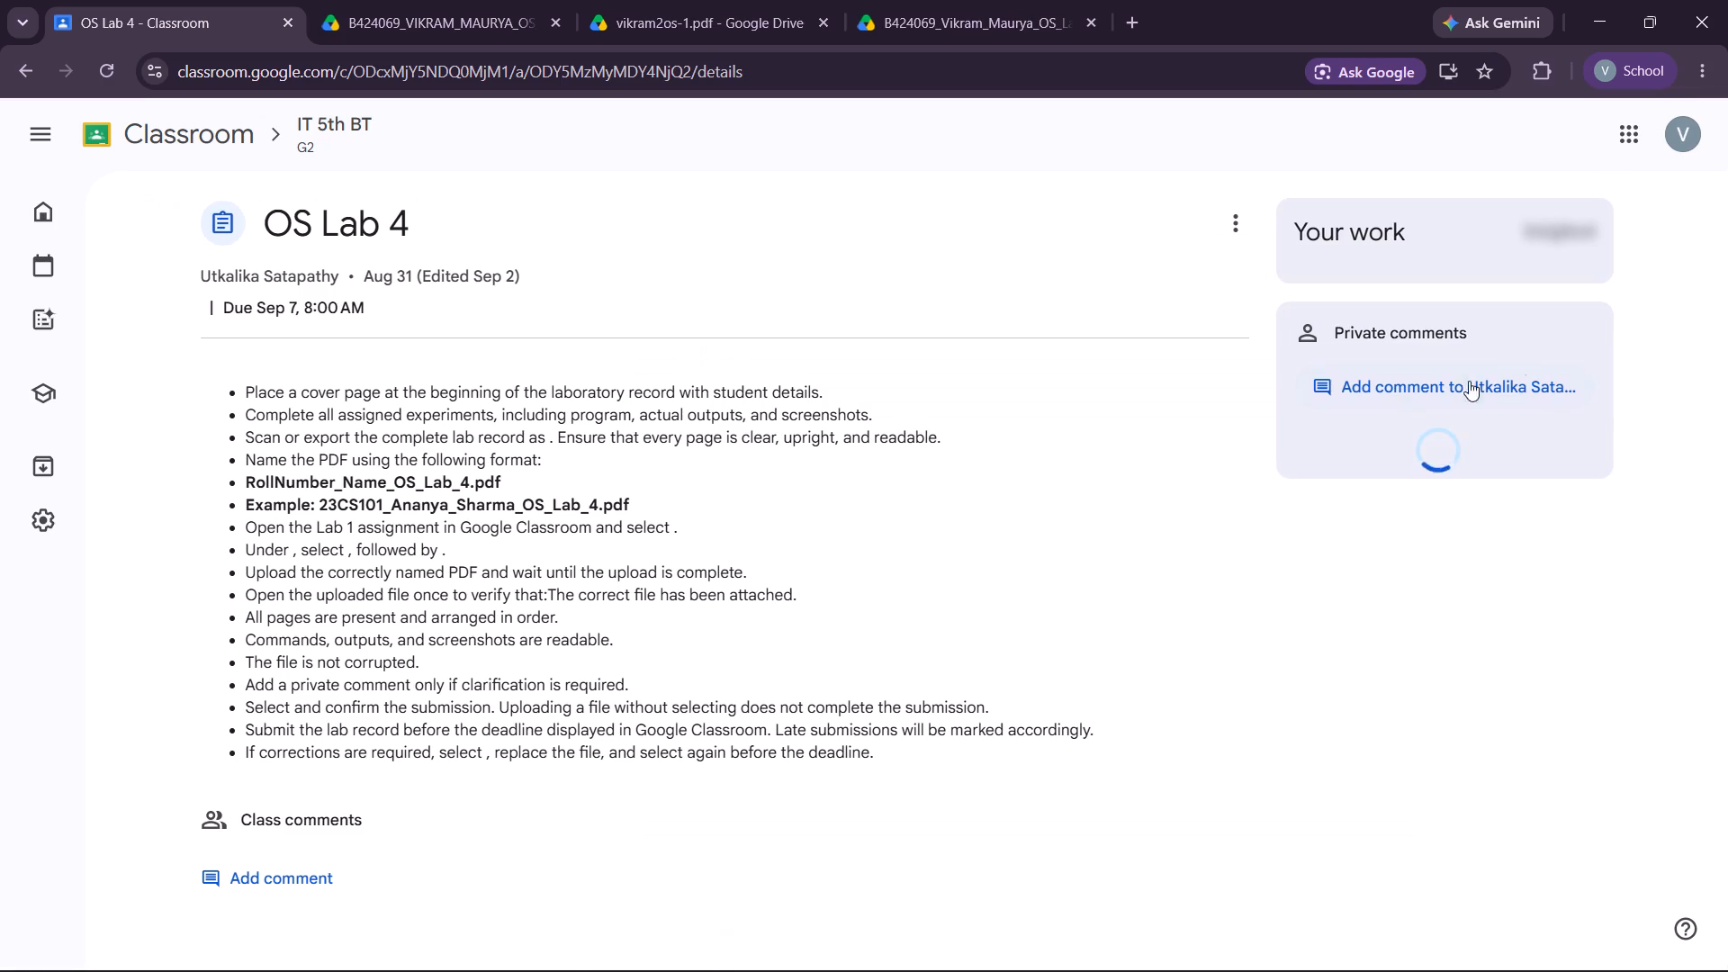
right_click(1359, 304)
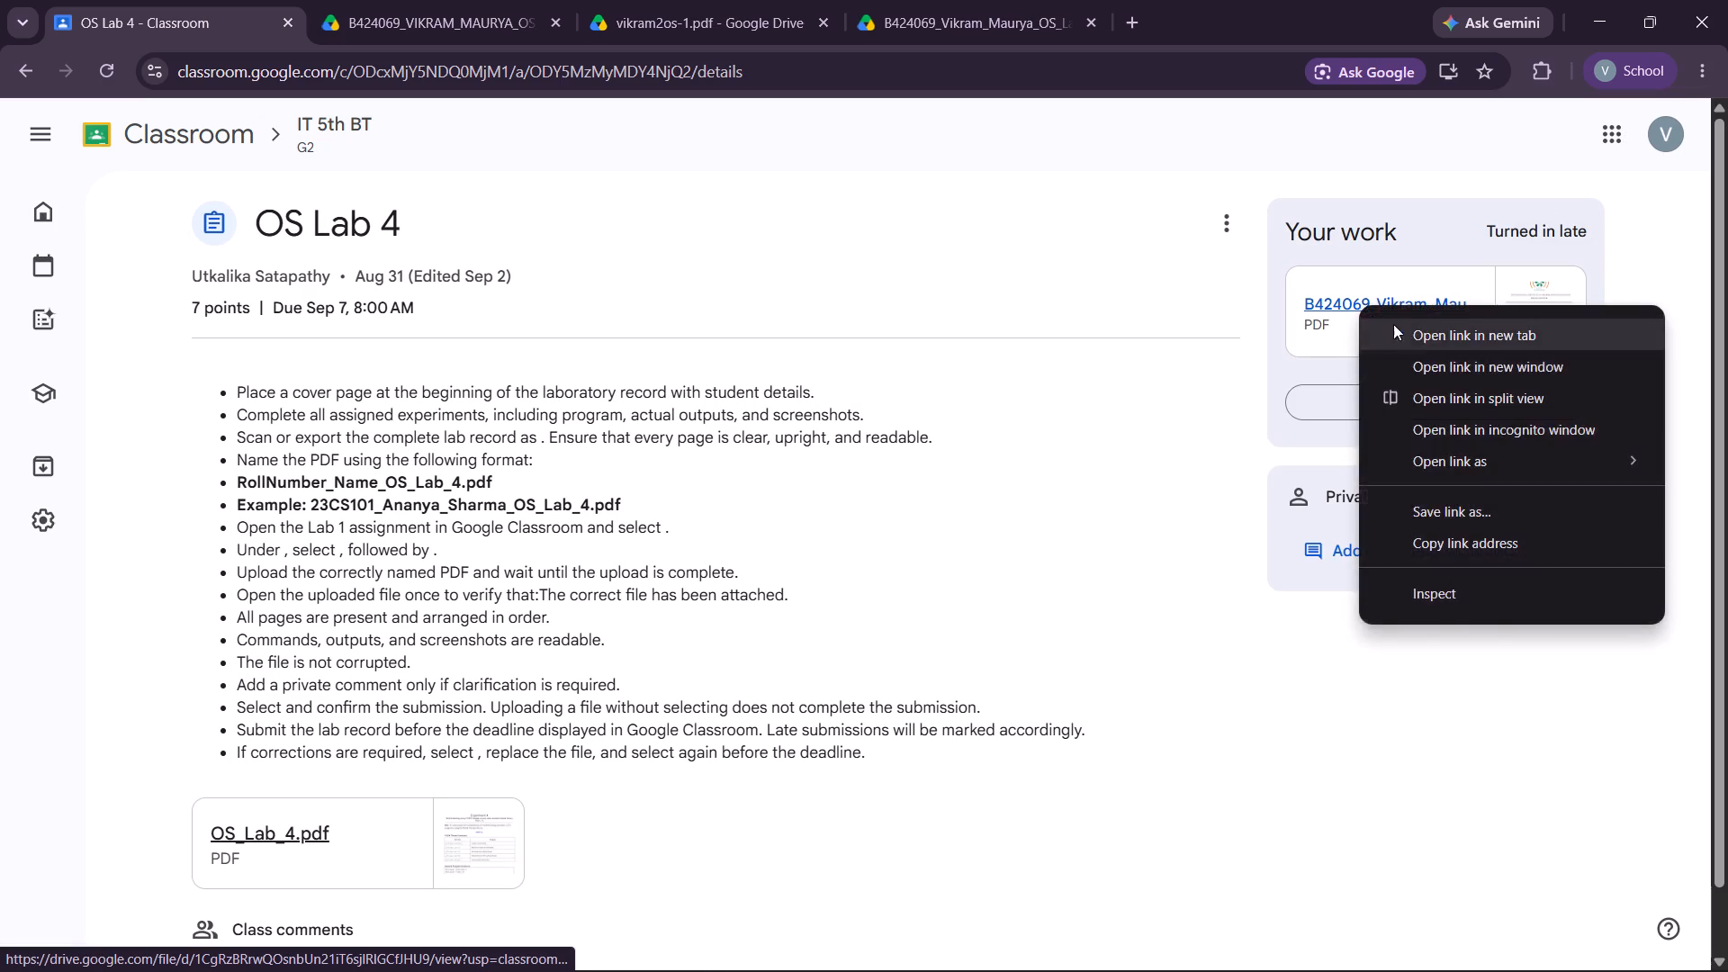
left_click(1408, 330)
left_click(24, 68)
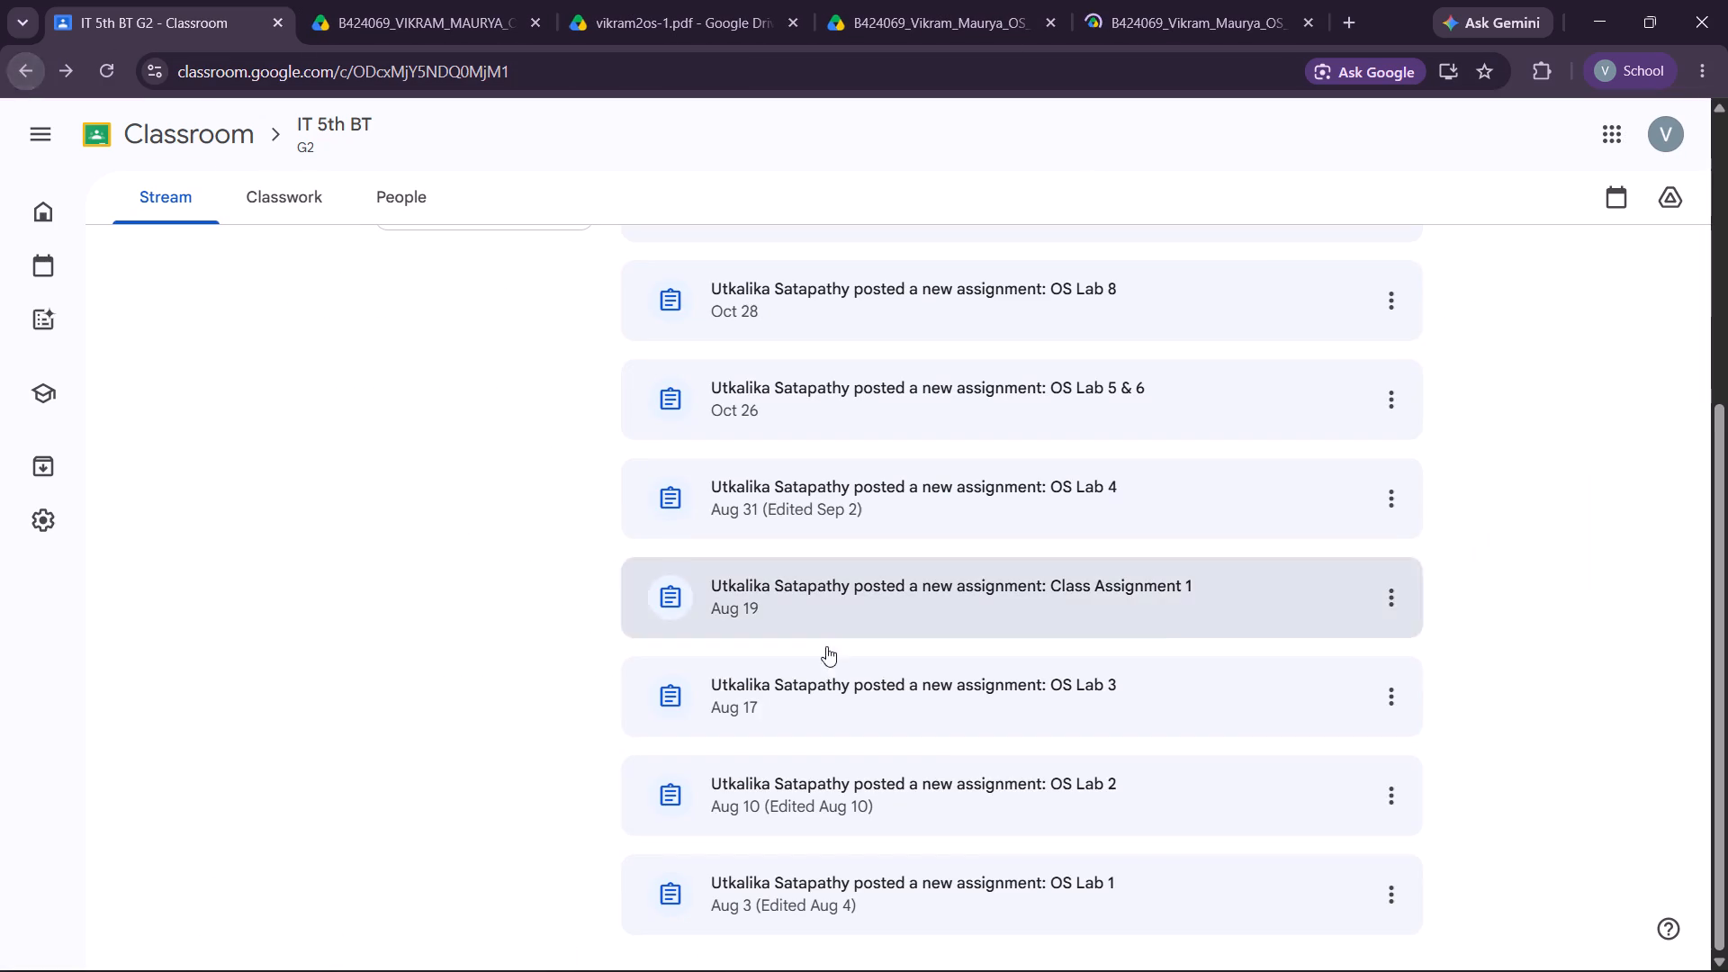
scroll(958, 768, "up", 3)
left_click(1057, 721)
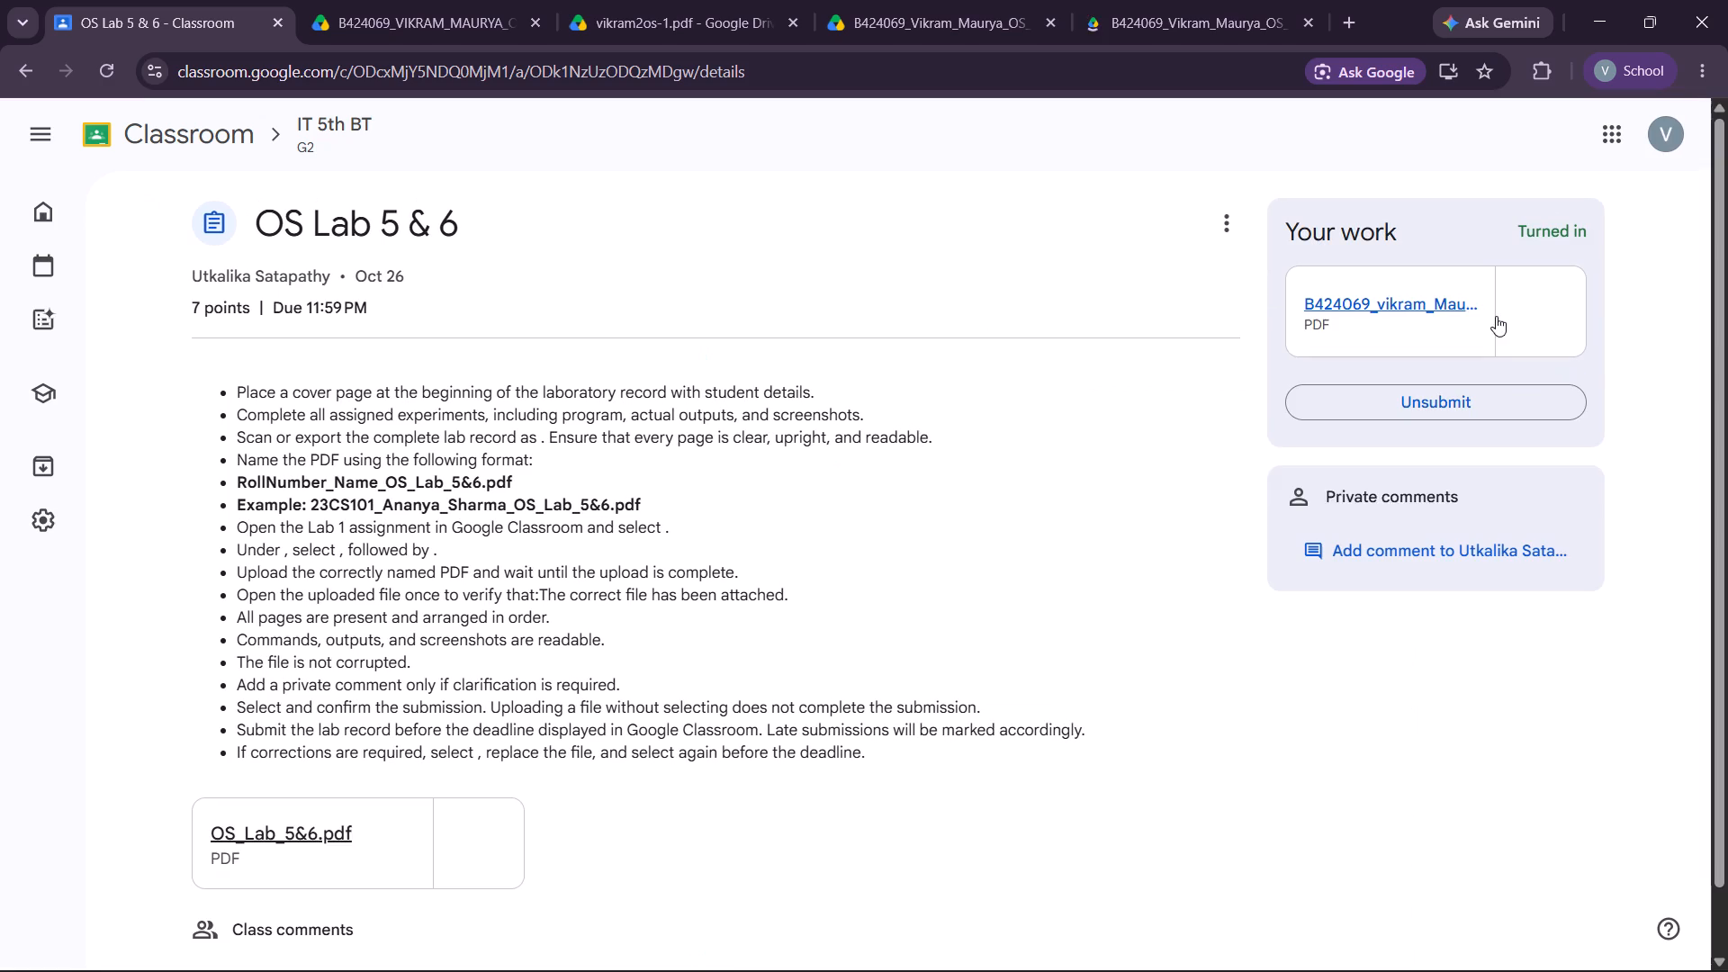
right_click(1388, 303)
left_click(1466, 345)
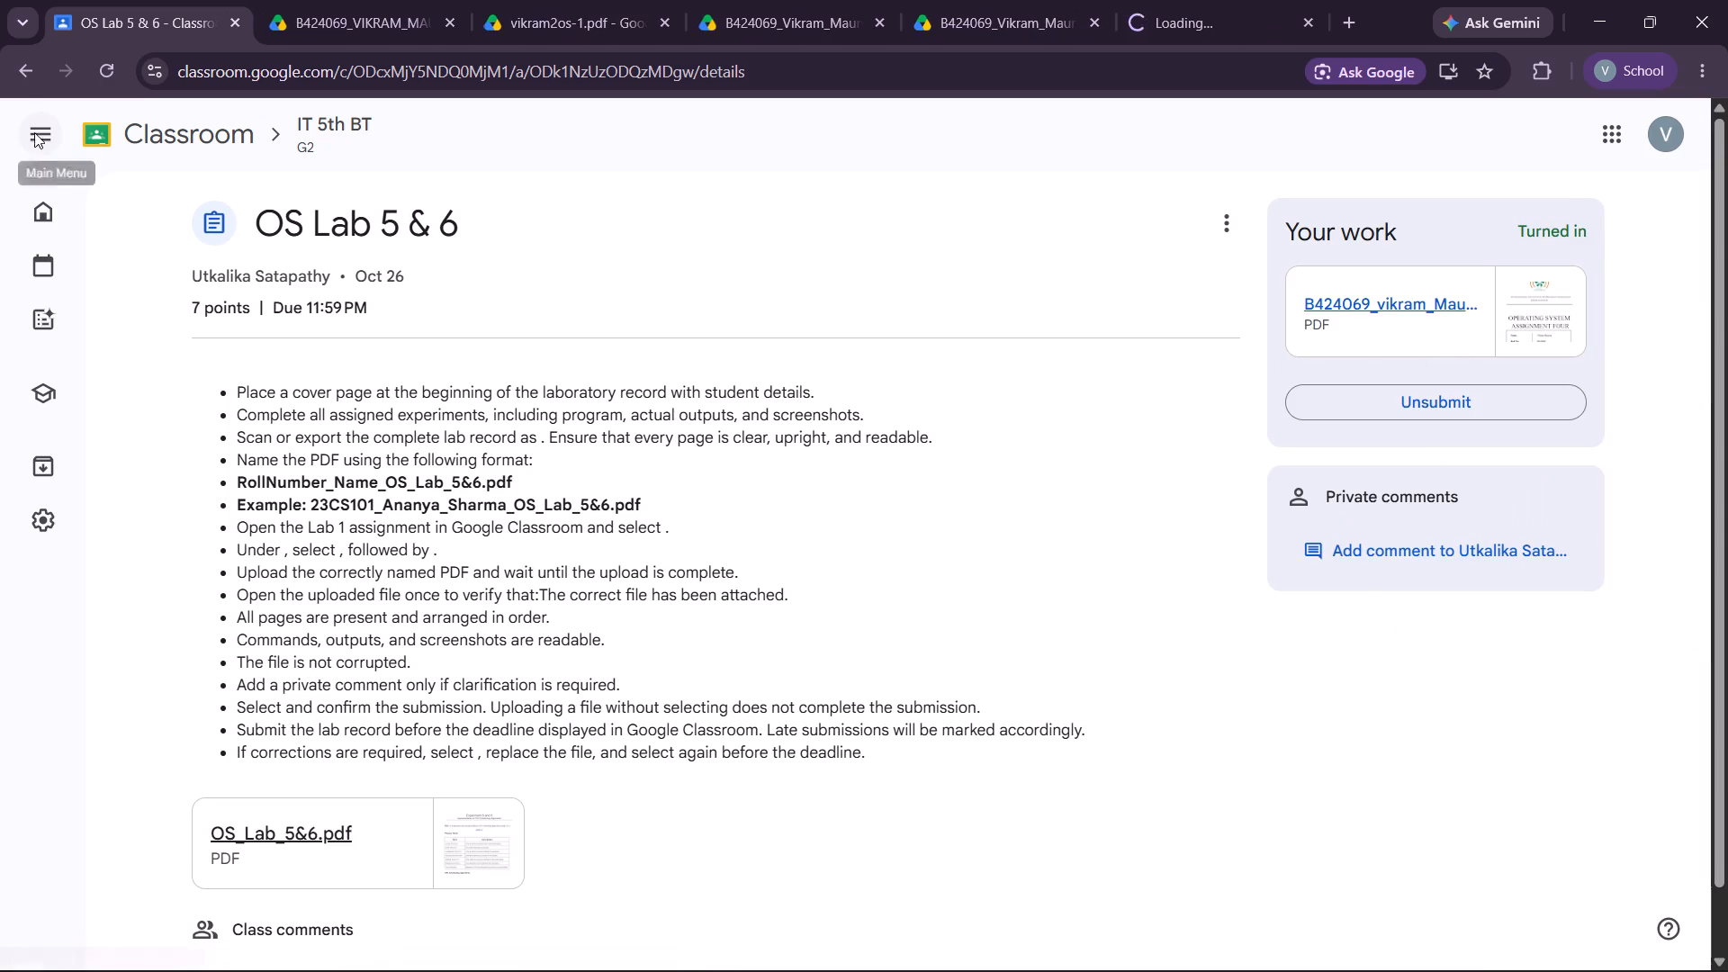
Open the submitted PDFs from the OS Lab 7 and OS Lab 8 assignments in separate new tabs.
left_click(24, 64)
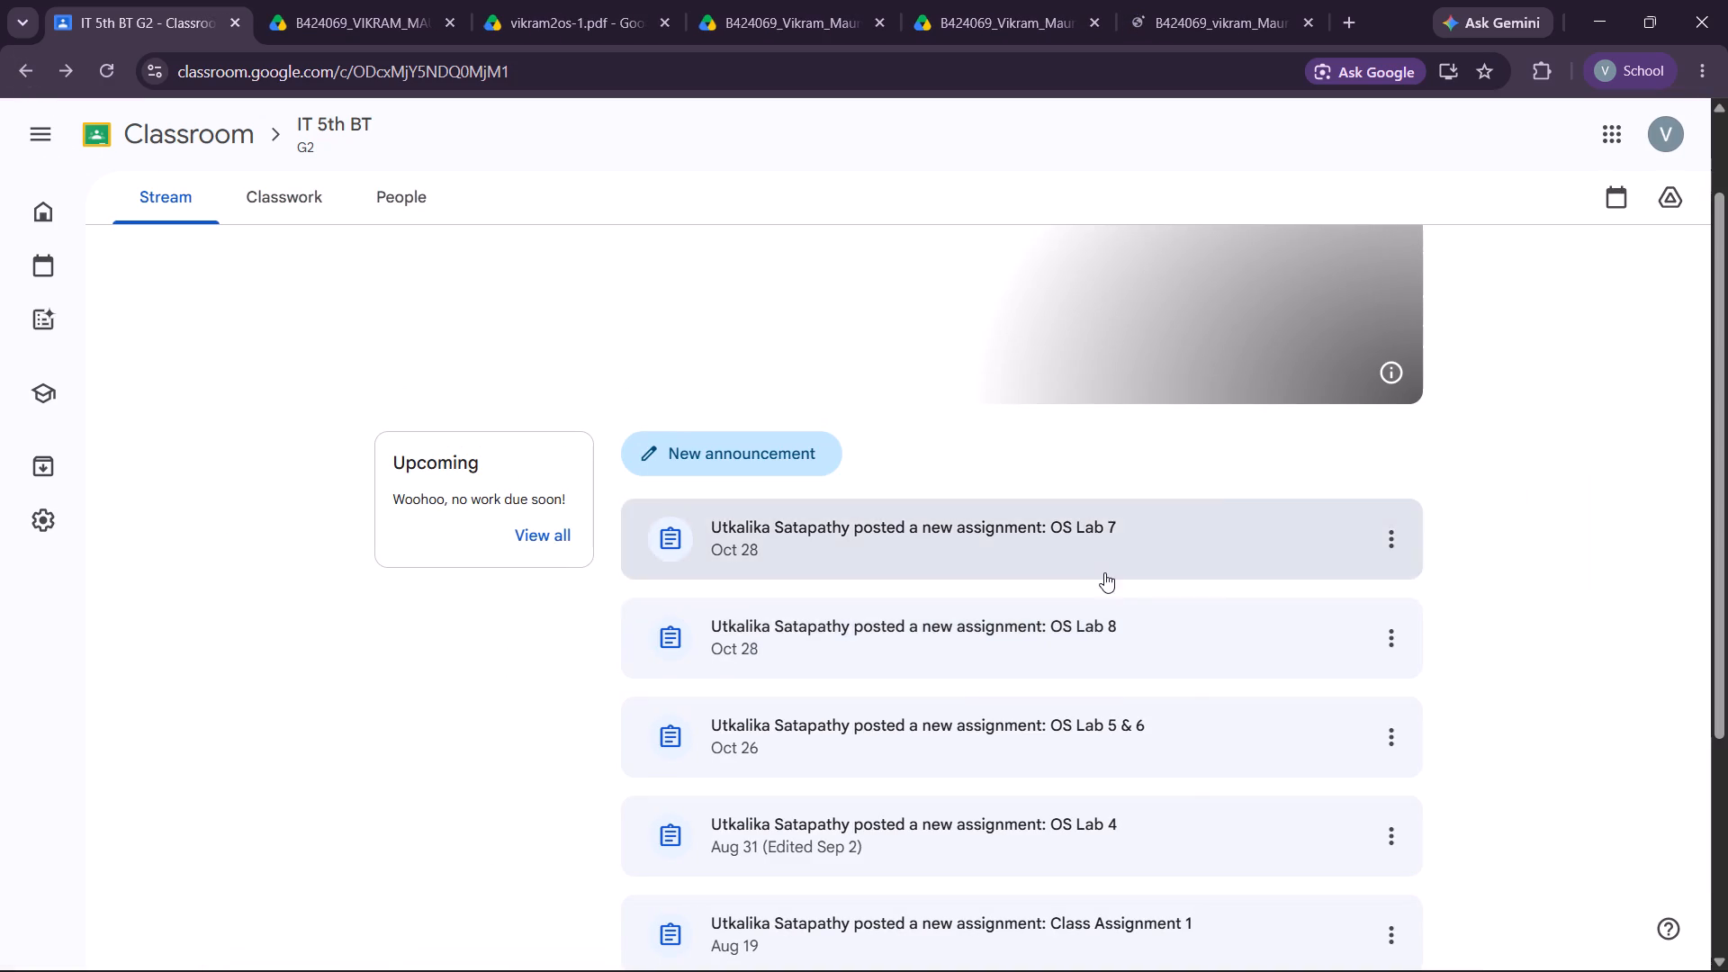
left_click(1105, 571)
right_click(1391, 303)
left_click(1449, 340)
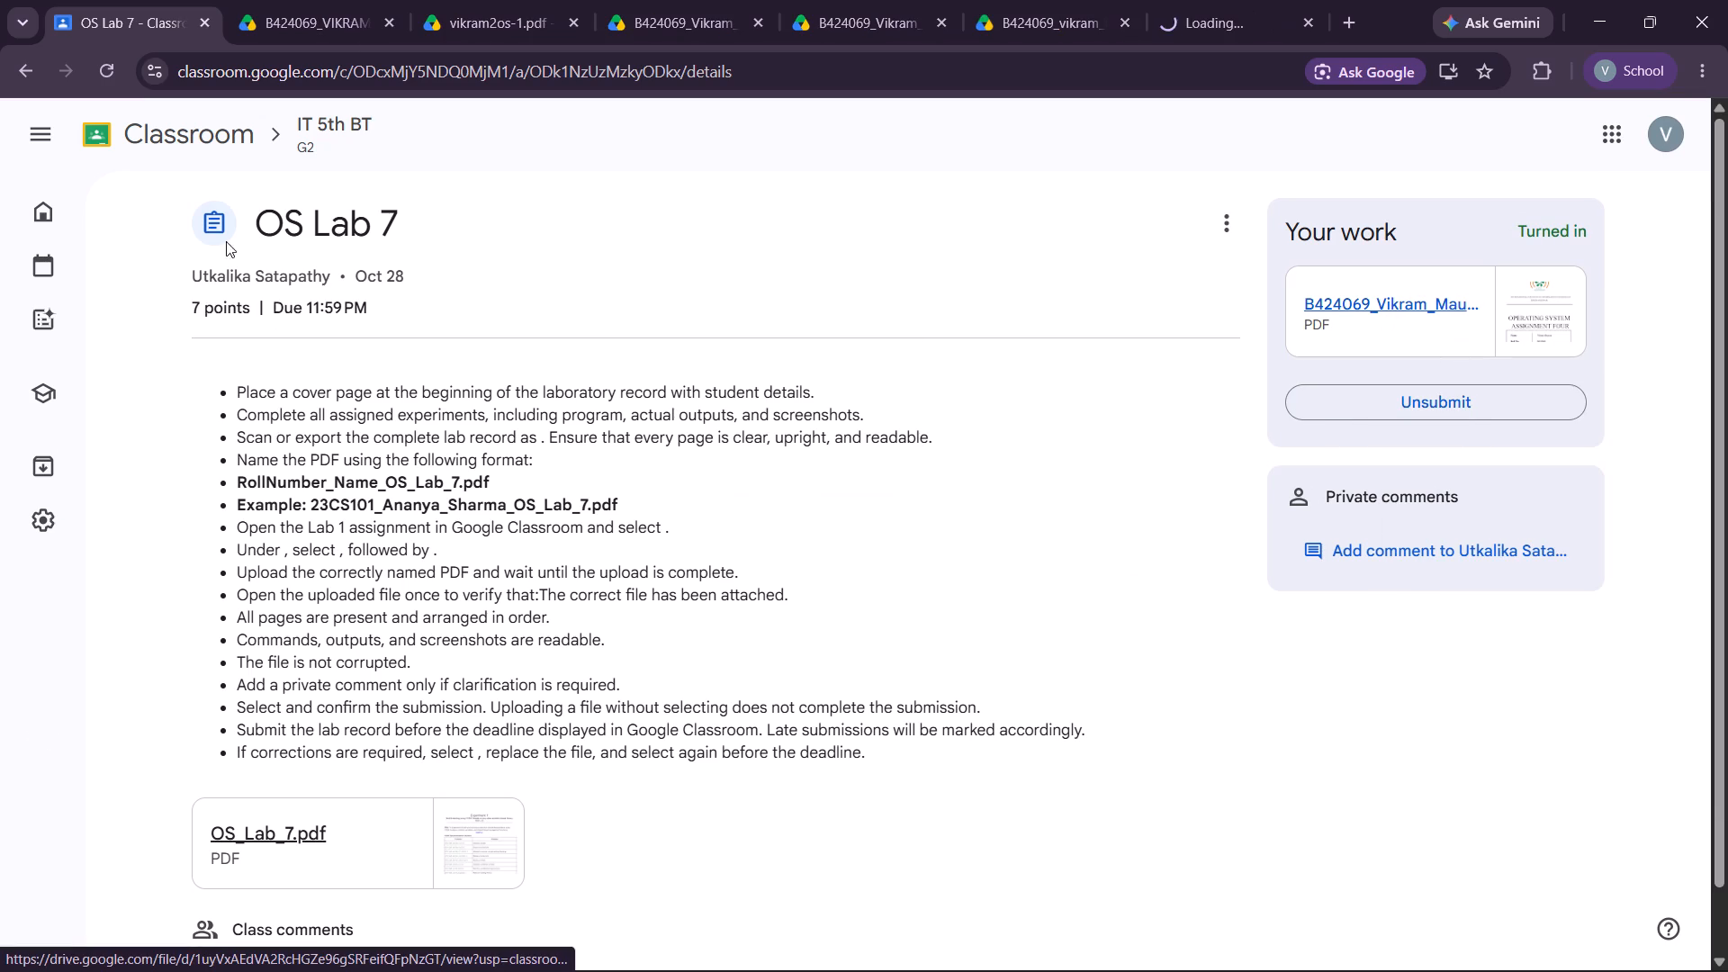
left_click(17, 70)
left_click(1020, 644)
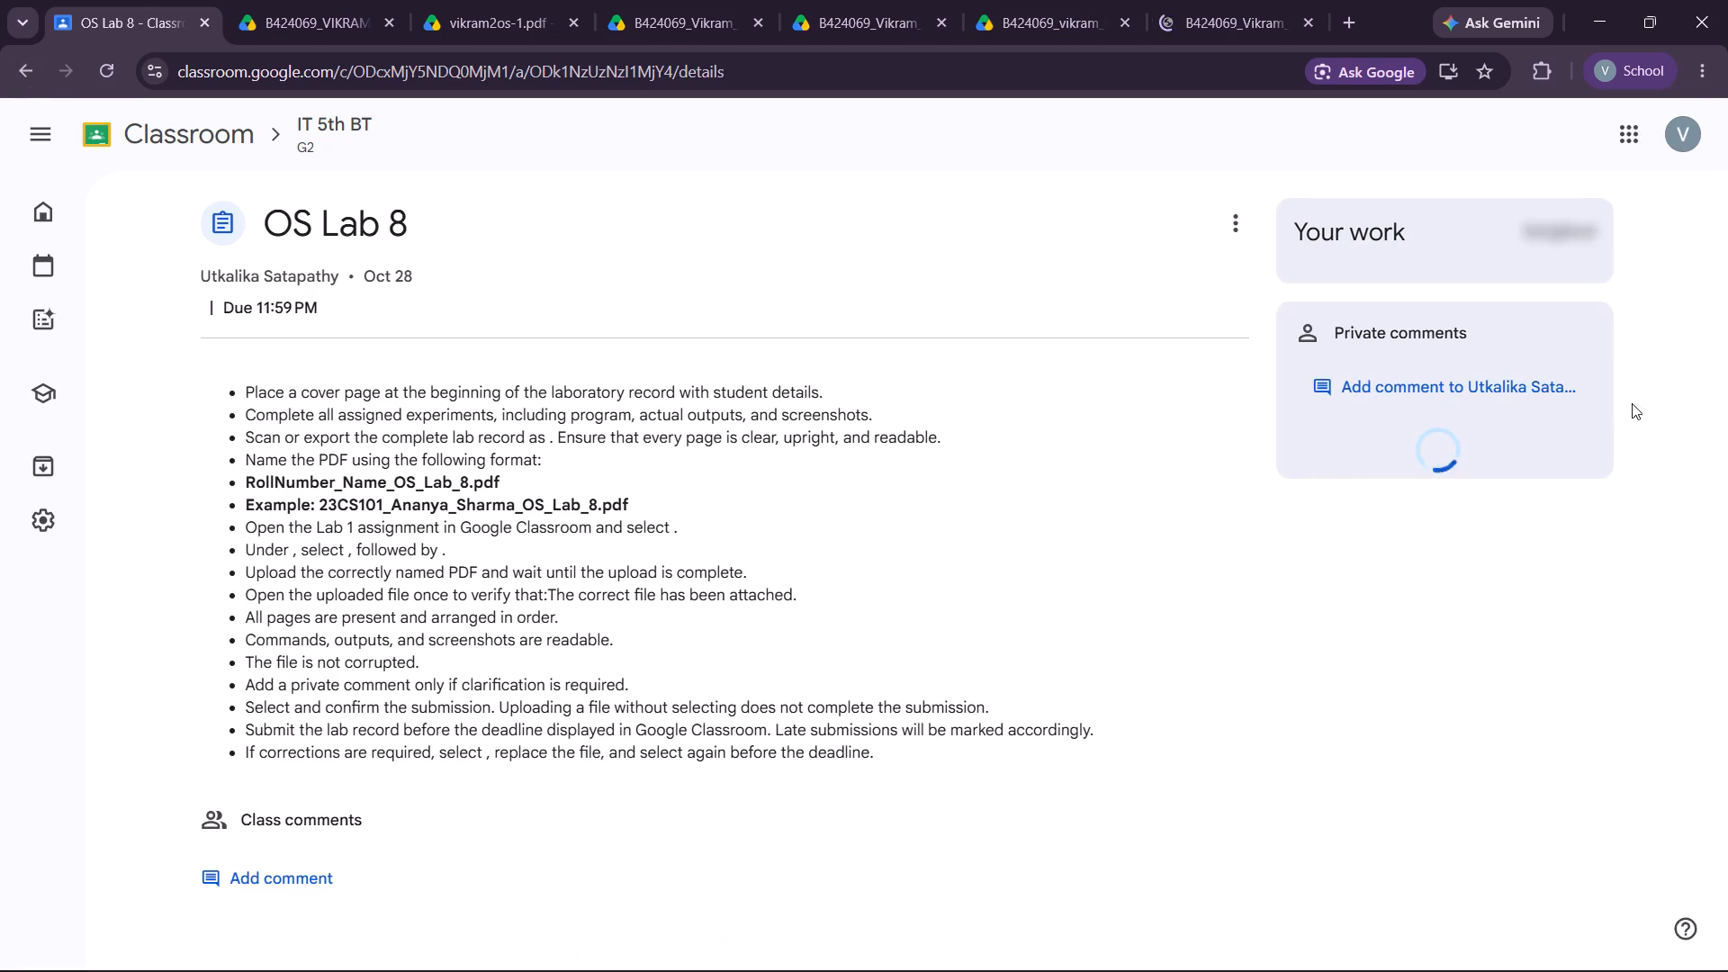
right_click(1394, 293)
left_click(1471, 328)
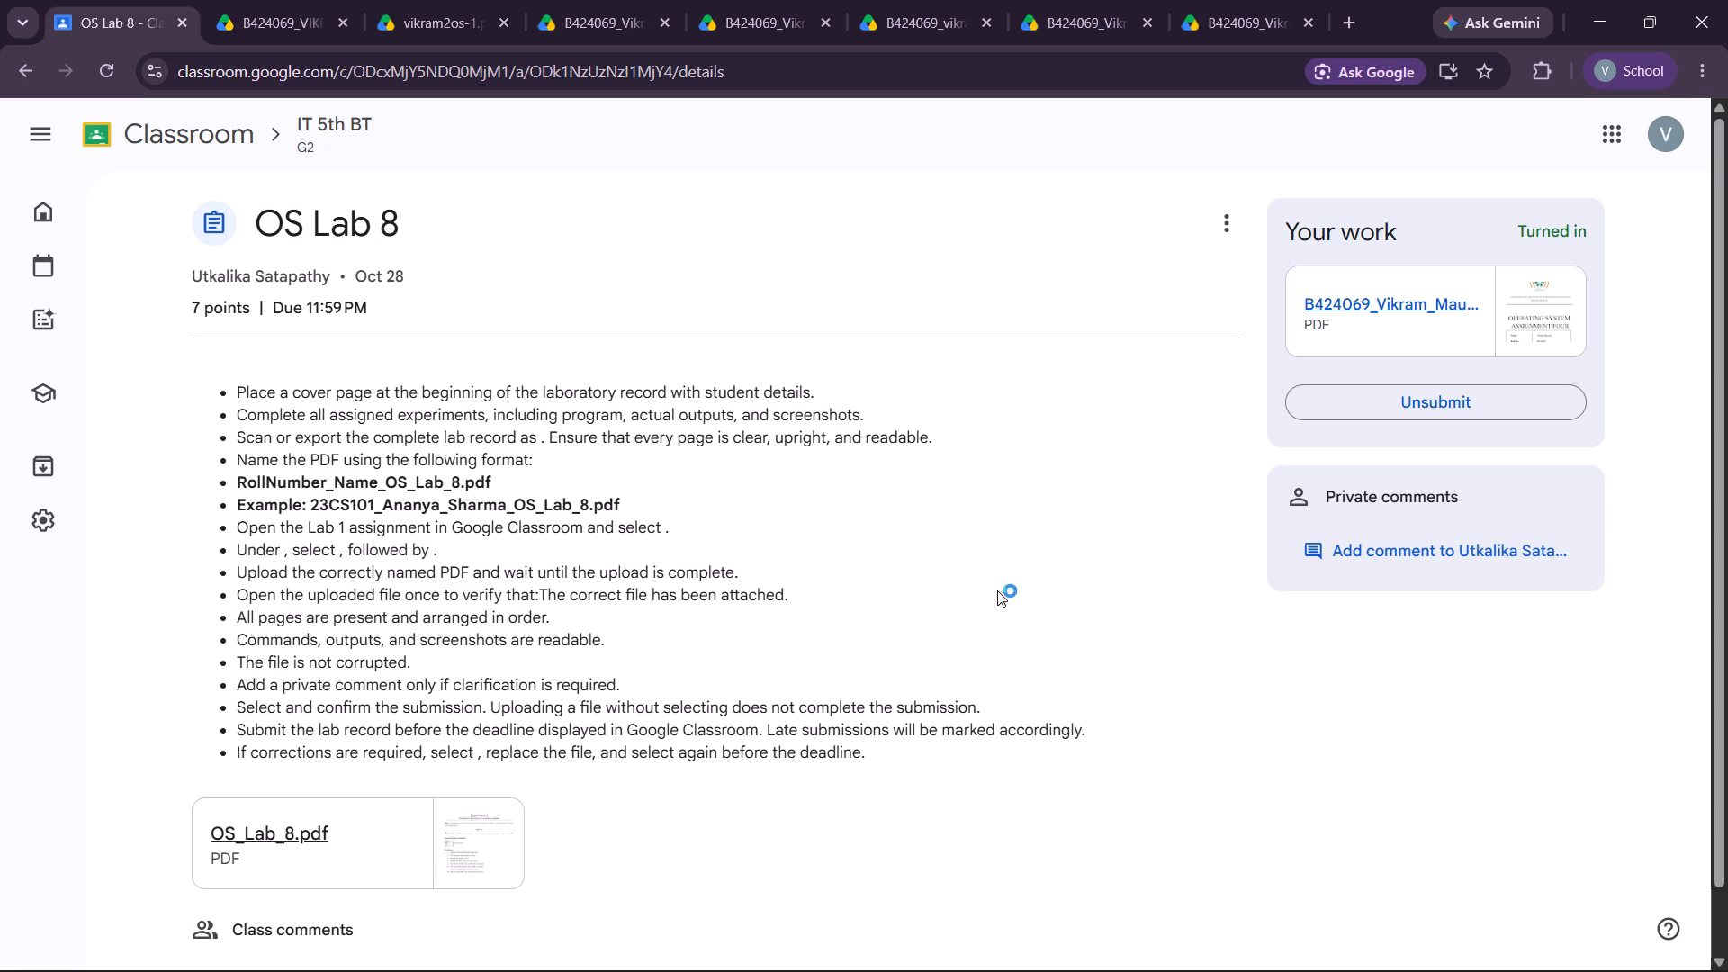
Switch to File Explorer and delete the named OS Lab 5&6, OS Lab 7 and OS Lab 8 PDFs from Downloads.
left_click(298, 0)
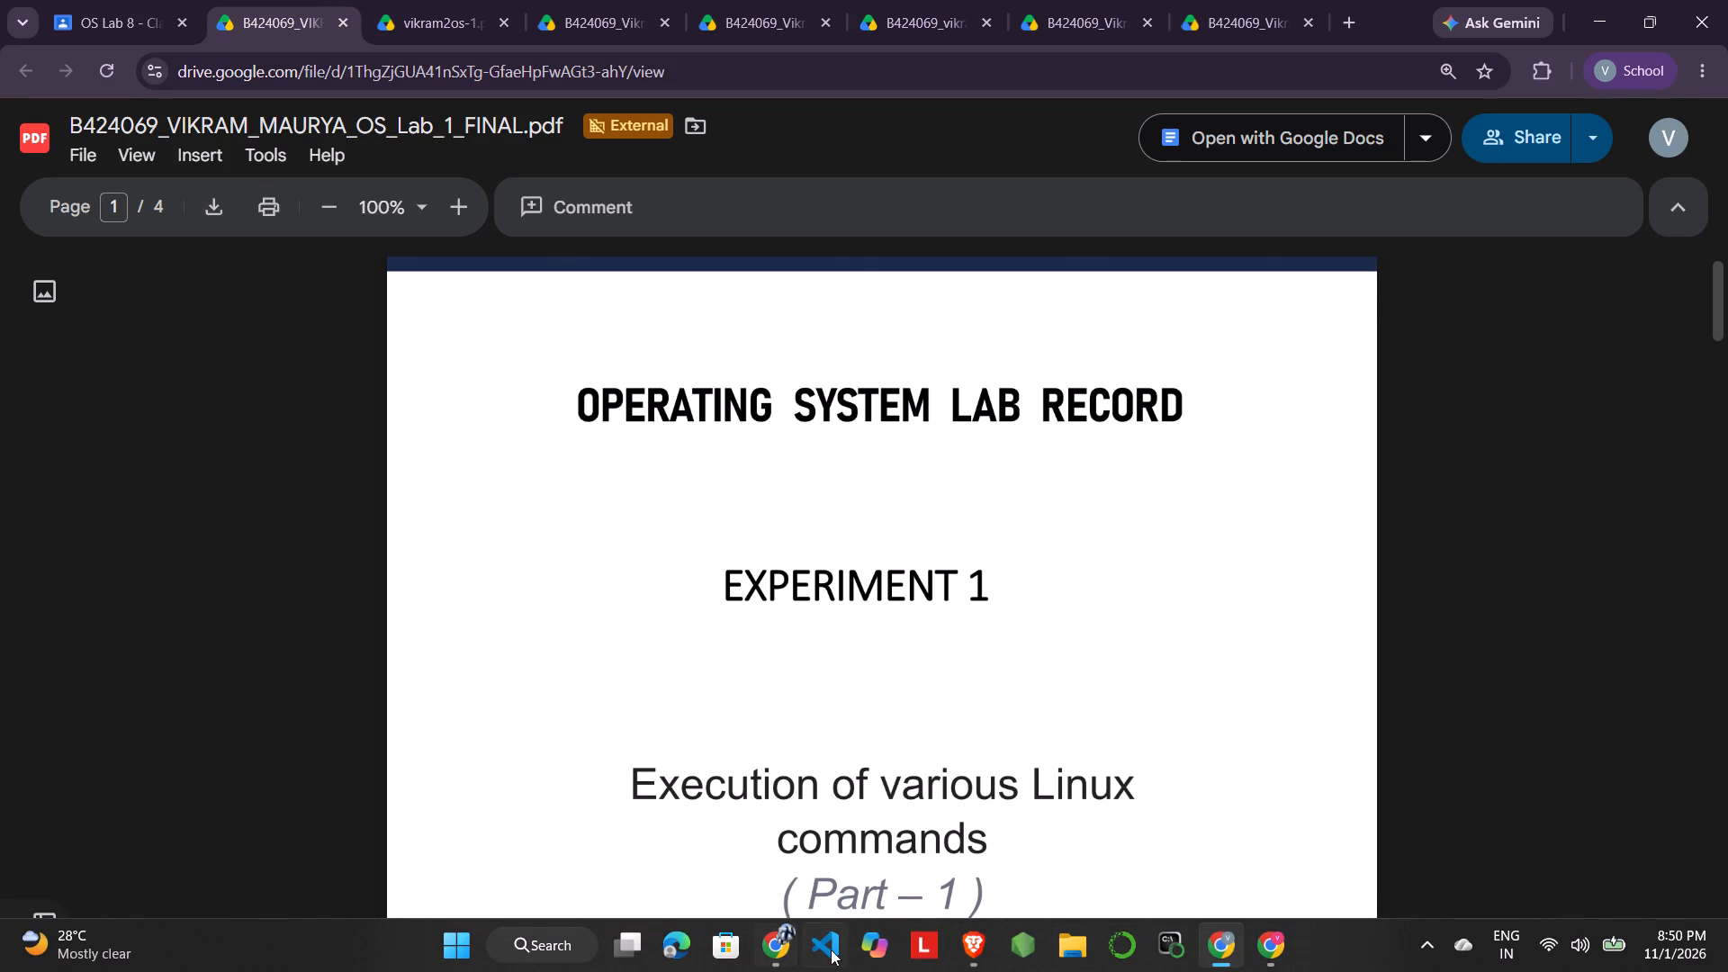
left_click(1072, 963)
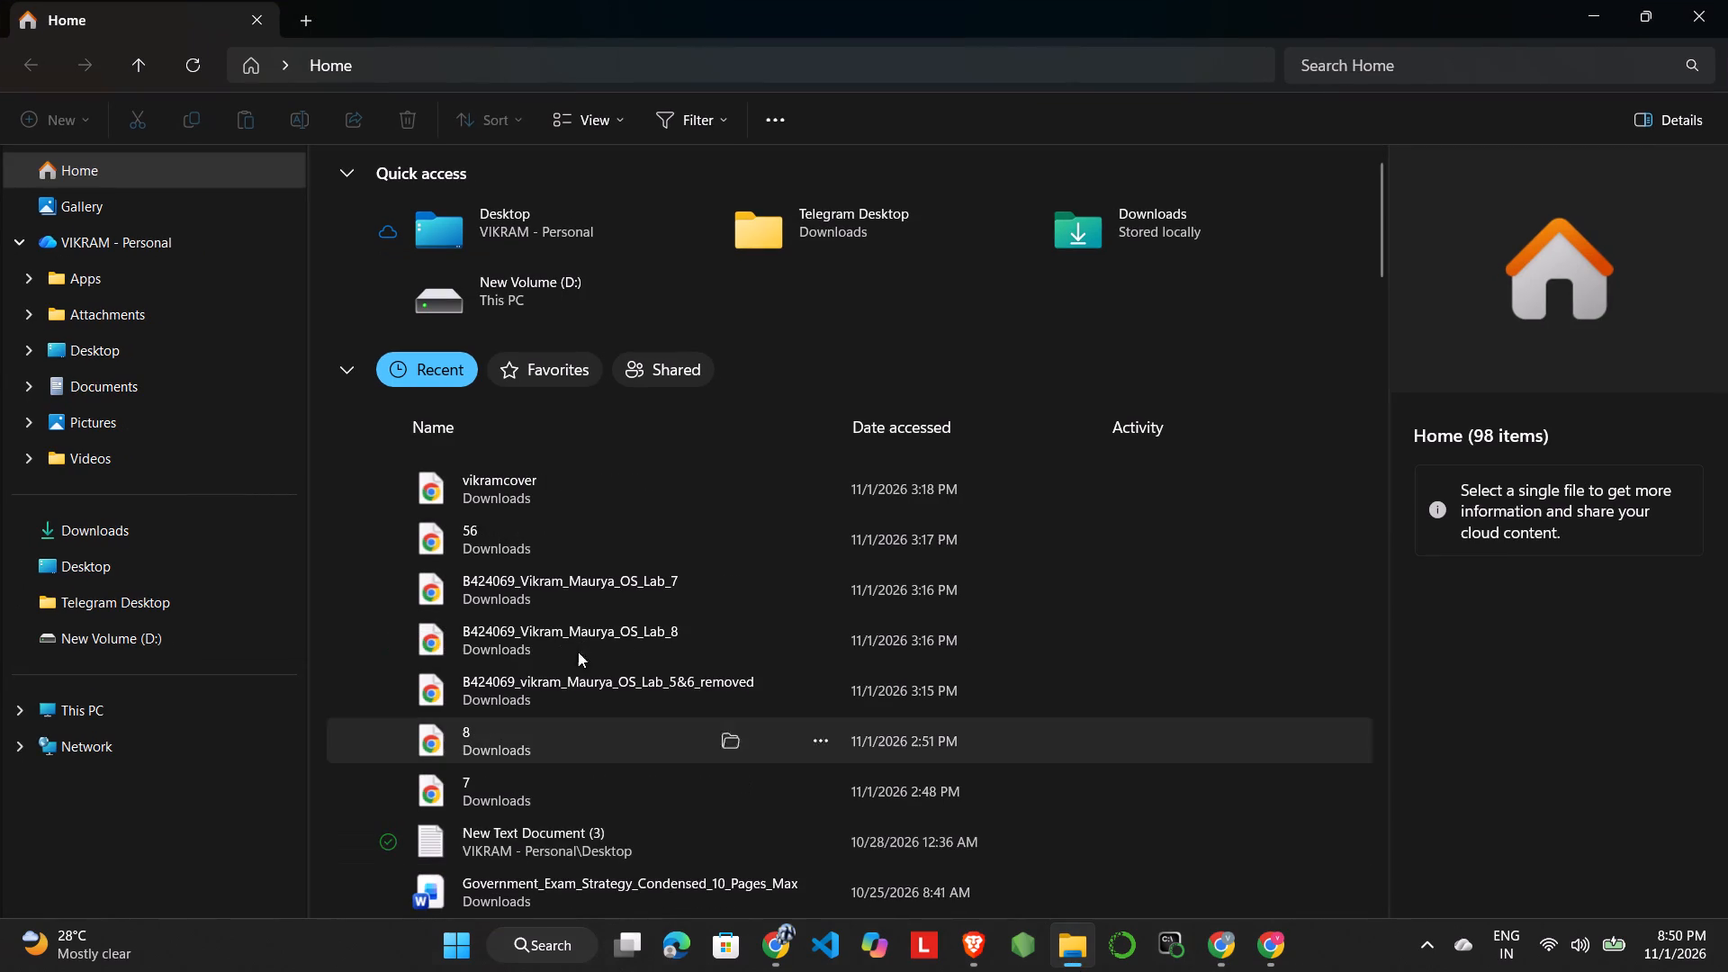
left_click(129, 526)
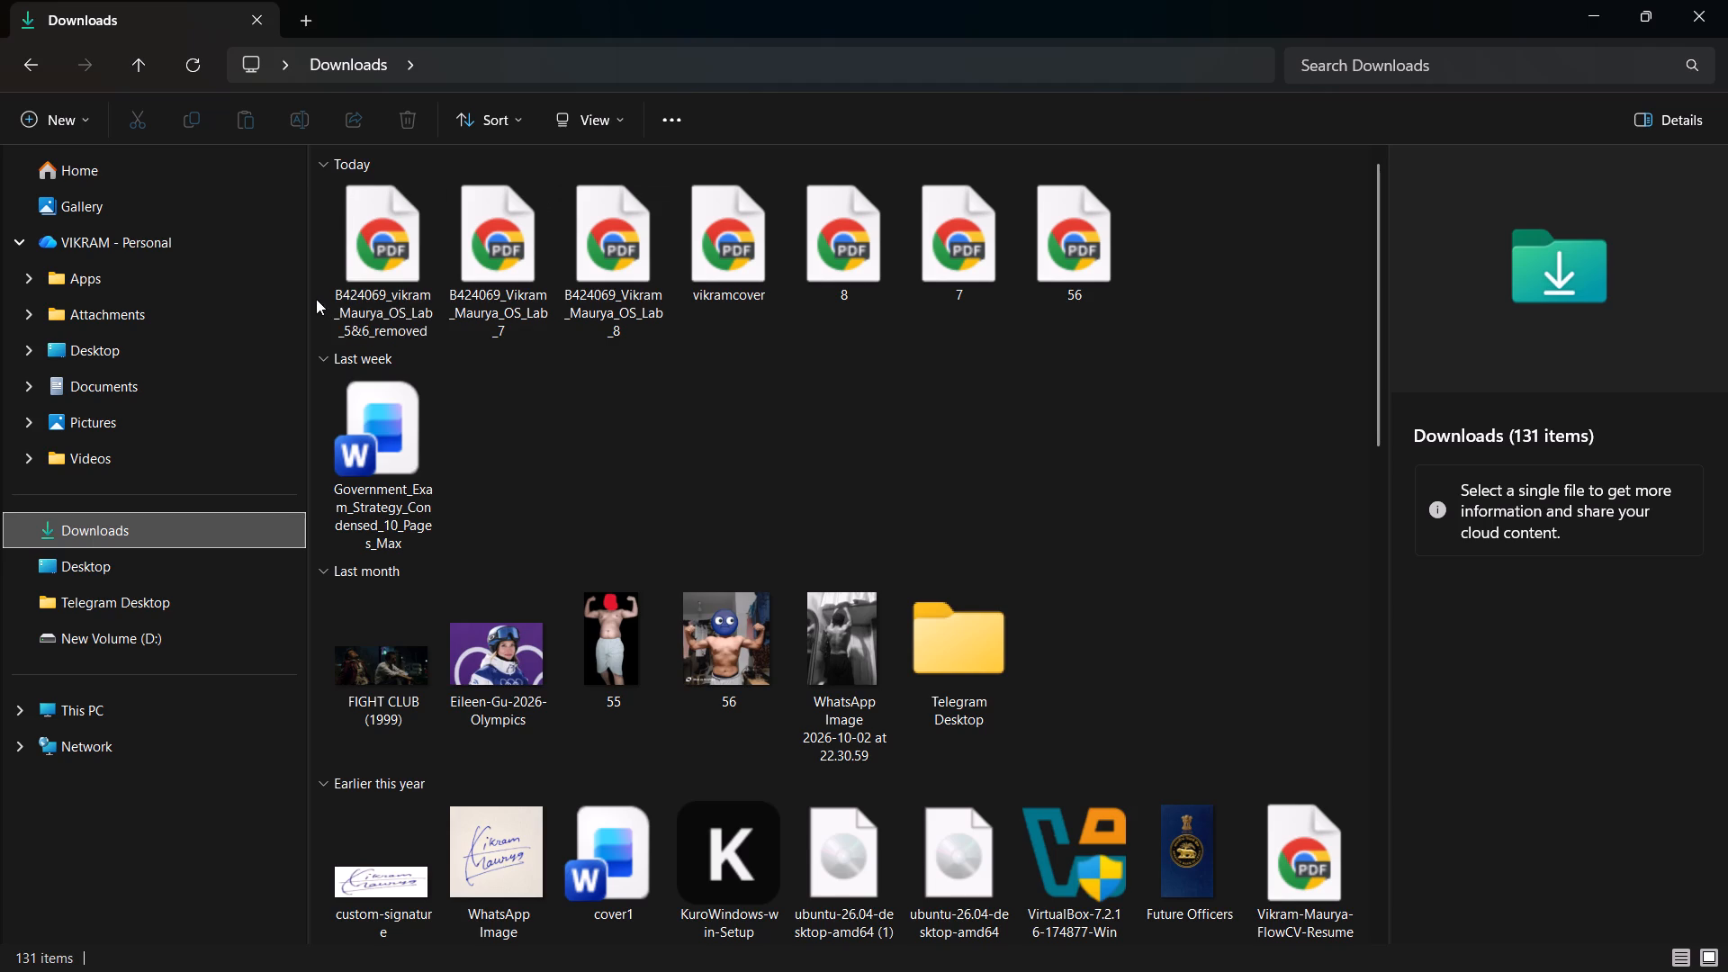
left_click_drag(320, 296, 603, 253)
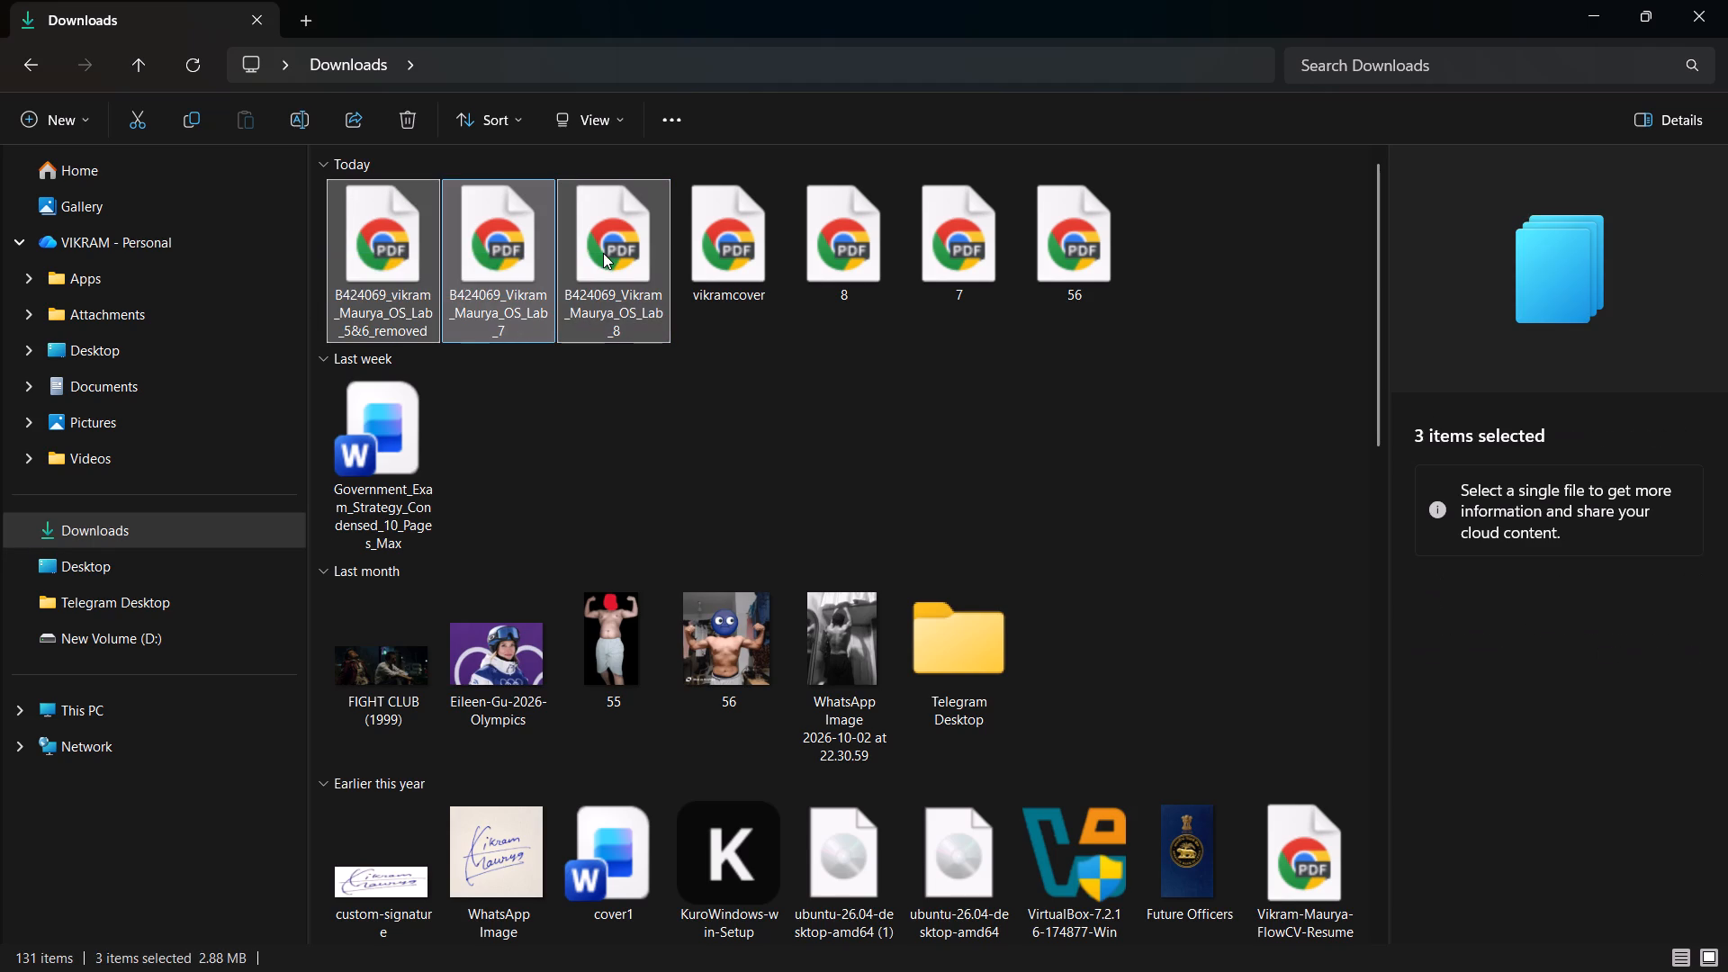
key("Delete")
left_click(1584, 2)
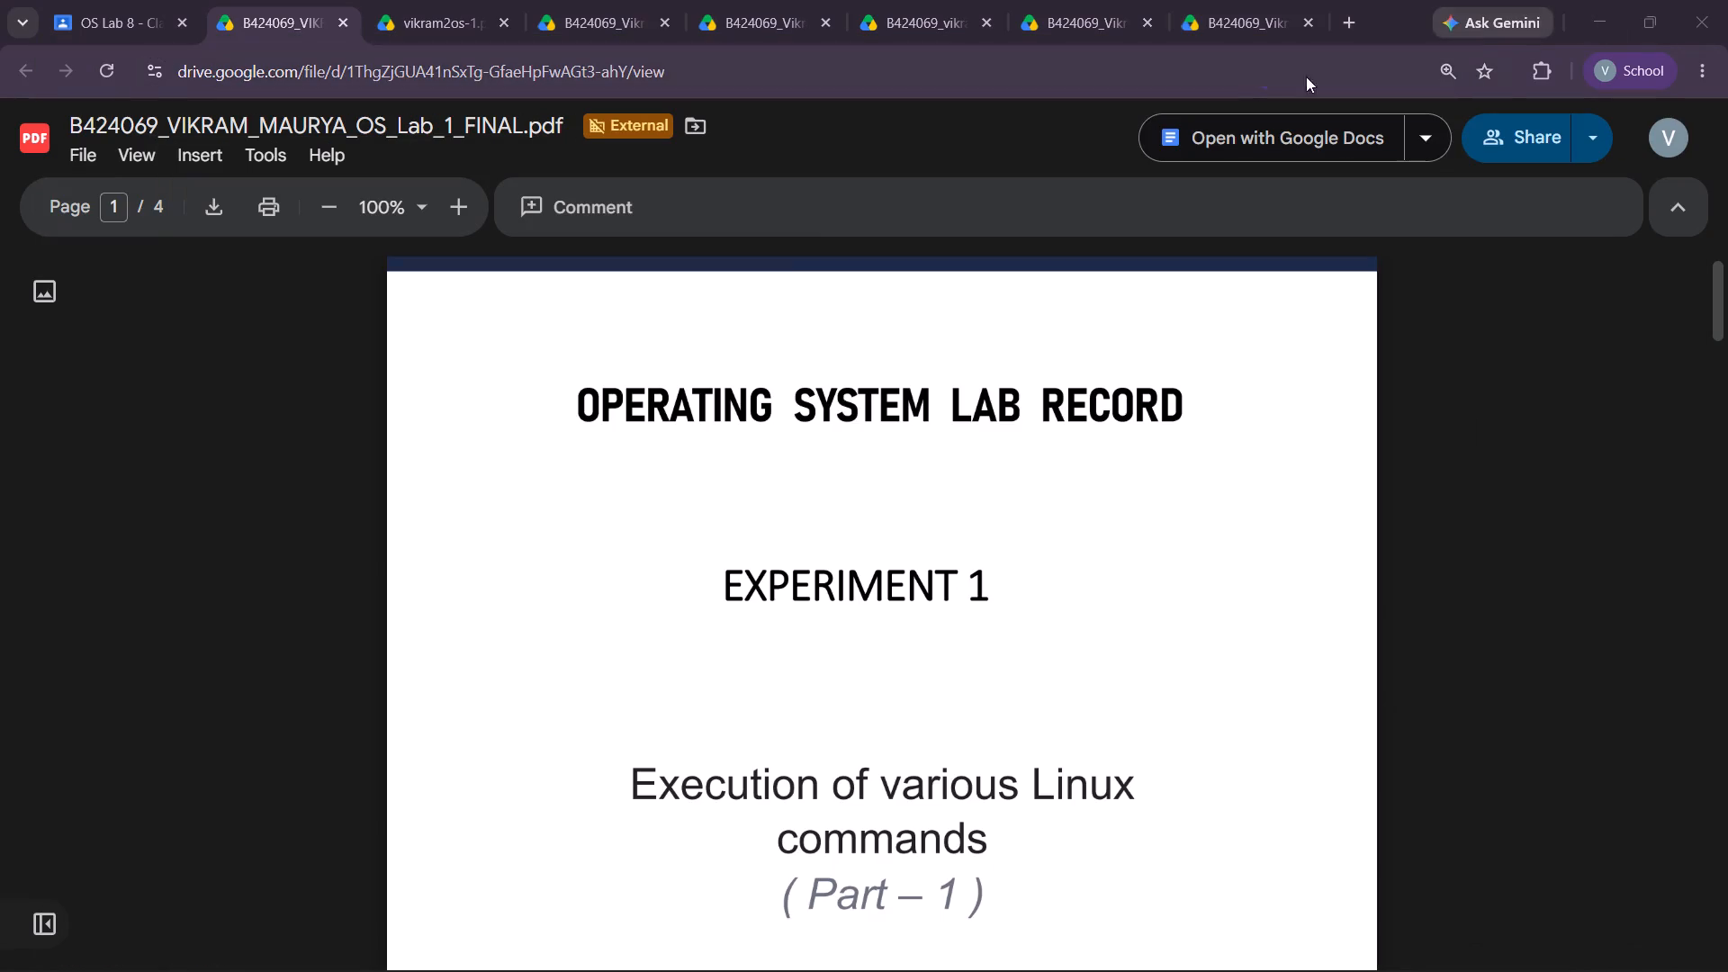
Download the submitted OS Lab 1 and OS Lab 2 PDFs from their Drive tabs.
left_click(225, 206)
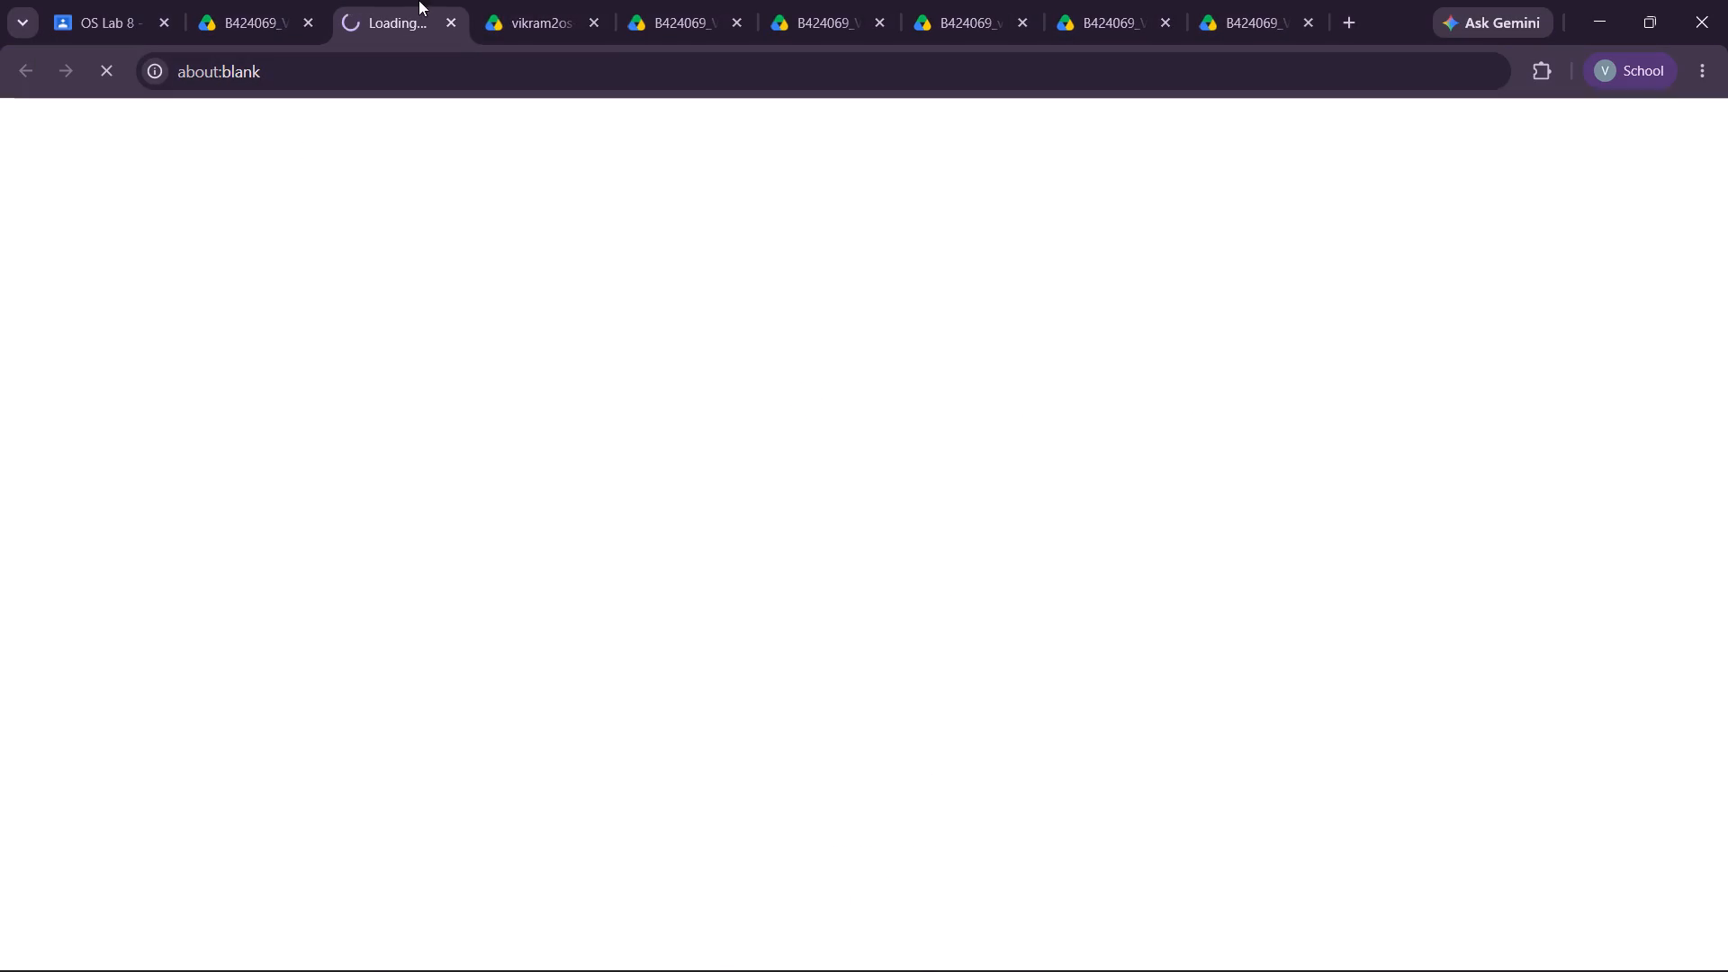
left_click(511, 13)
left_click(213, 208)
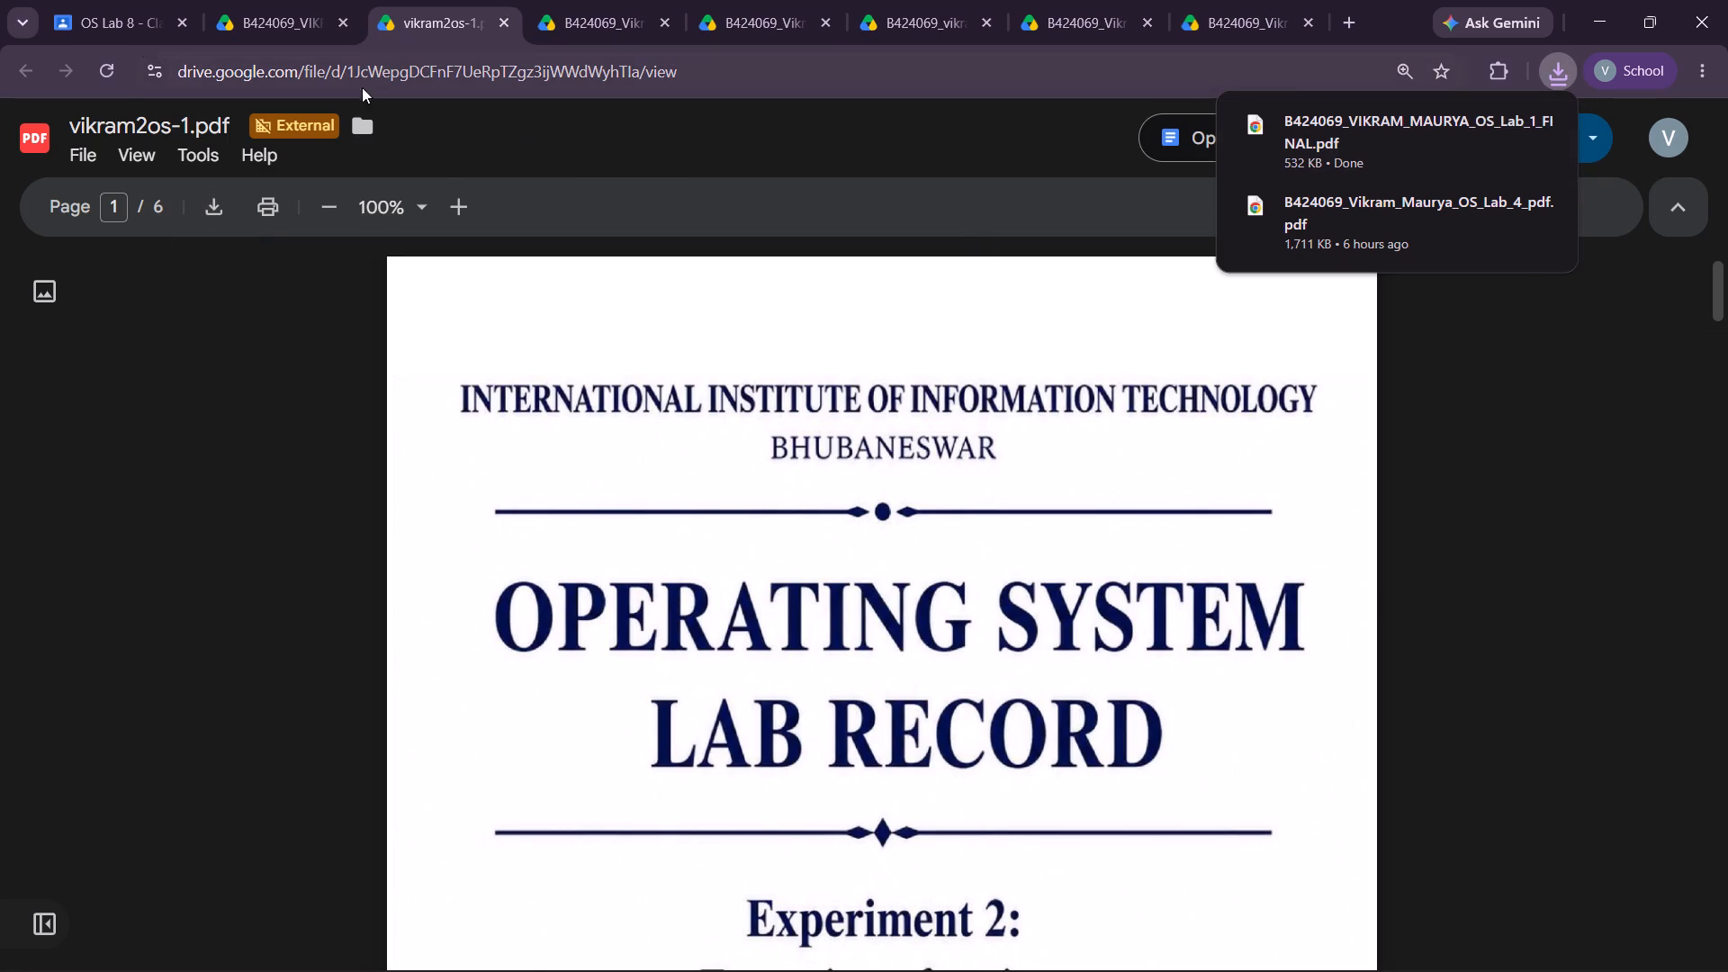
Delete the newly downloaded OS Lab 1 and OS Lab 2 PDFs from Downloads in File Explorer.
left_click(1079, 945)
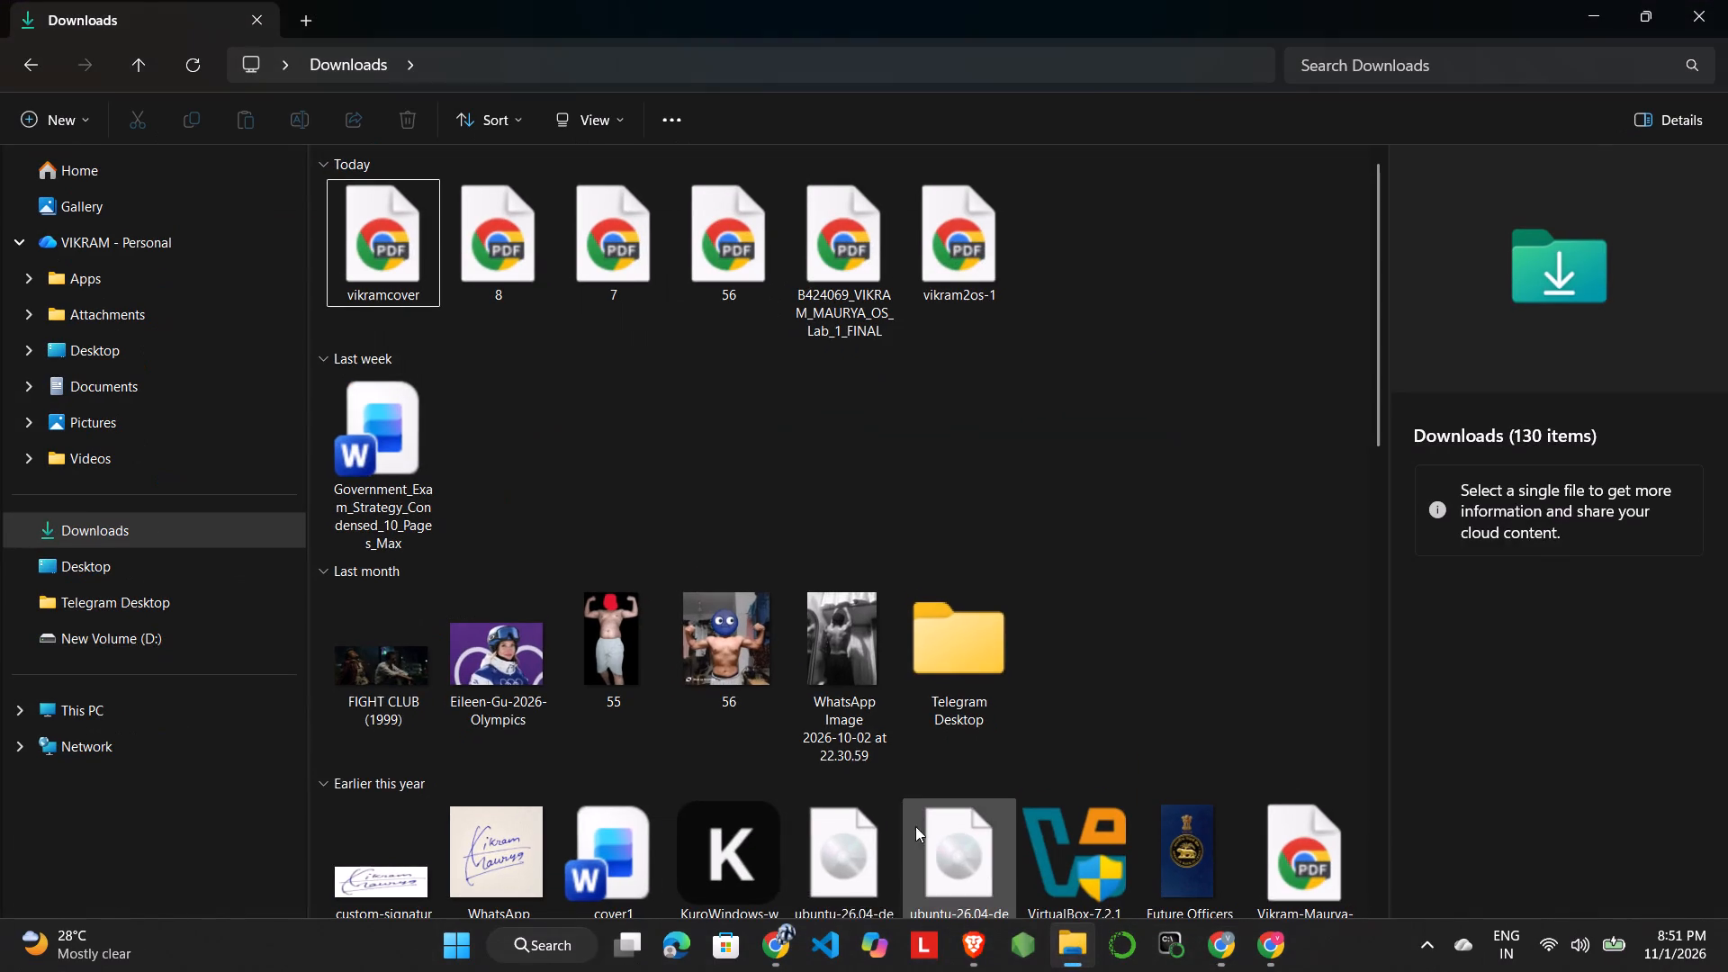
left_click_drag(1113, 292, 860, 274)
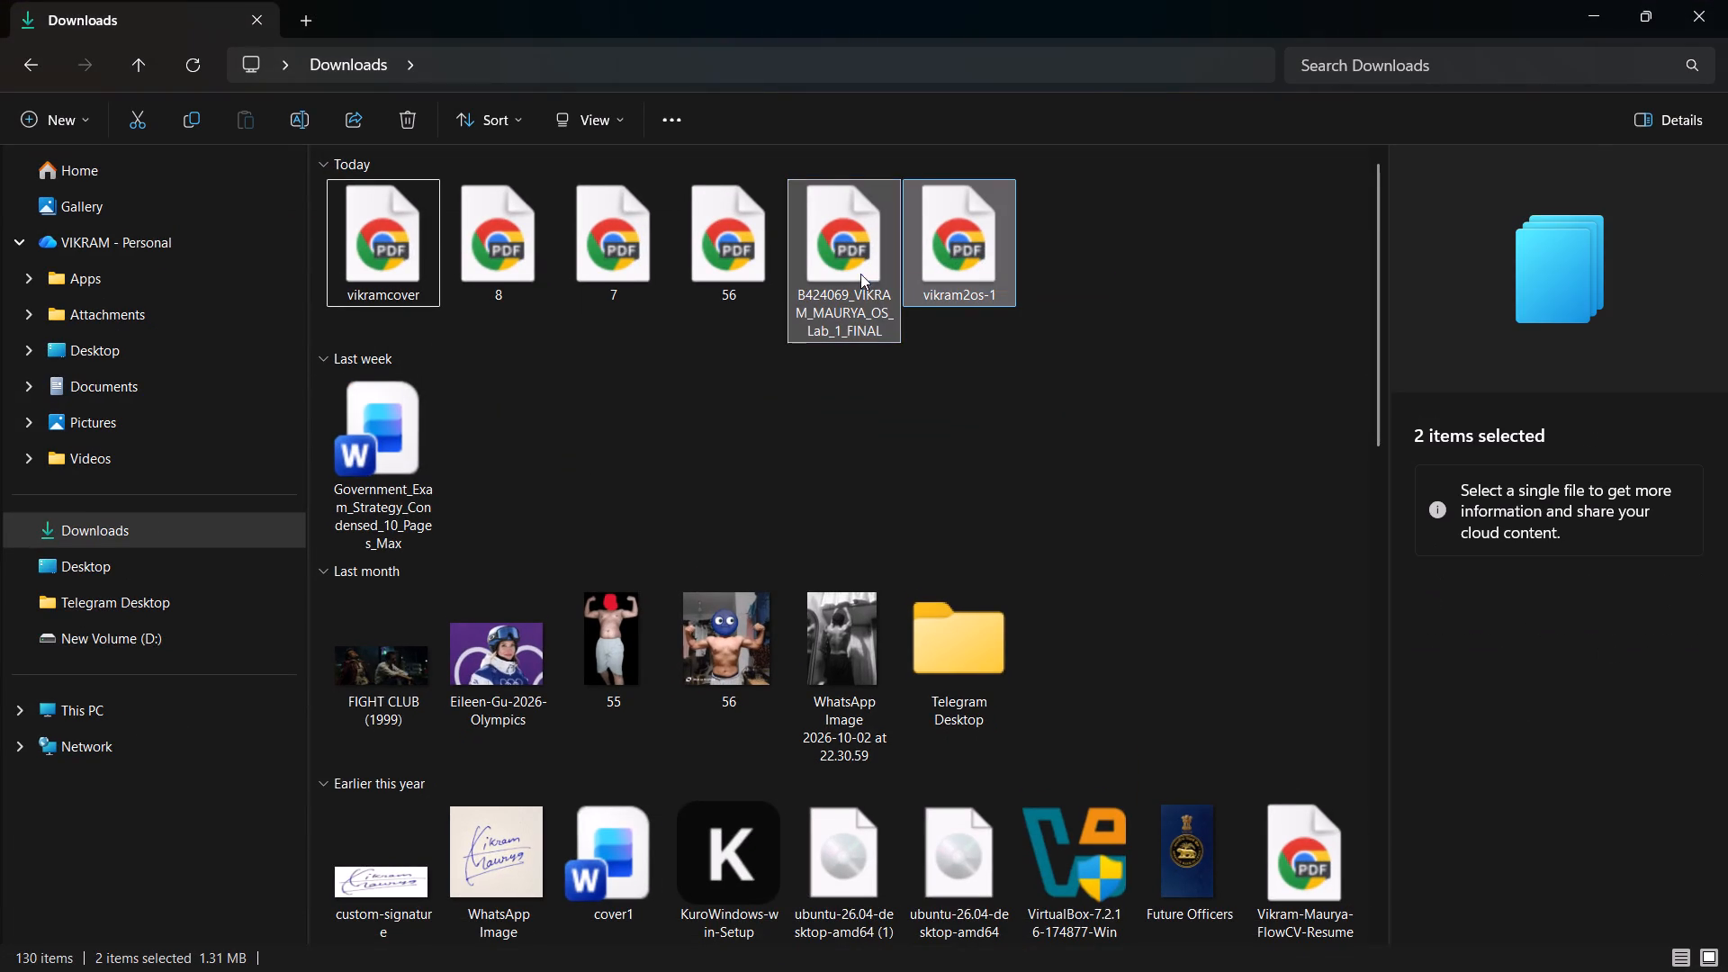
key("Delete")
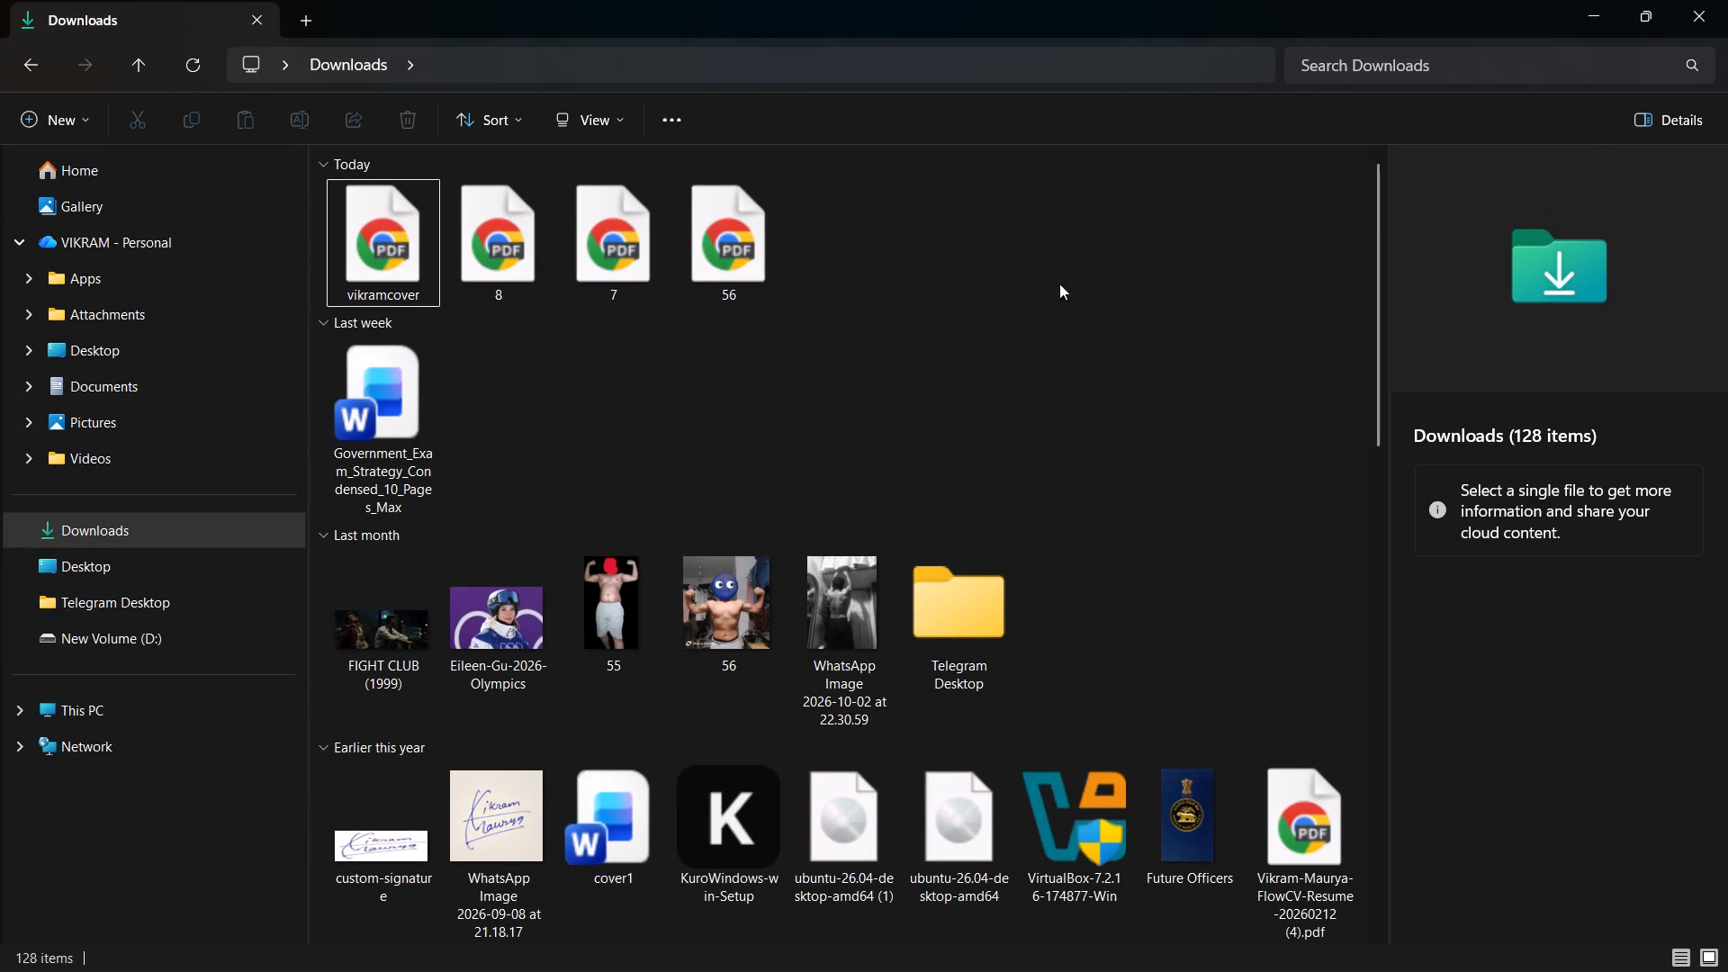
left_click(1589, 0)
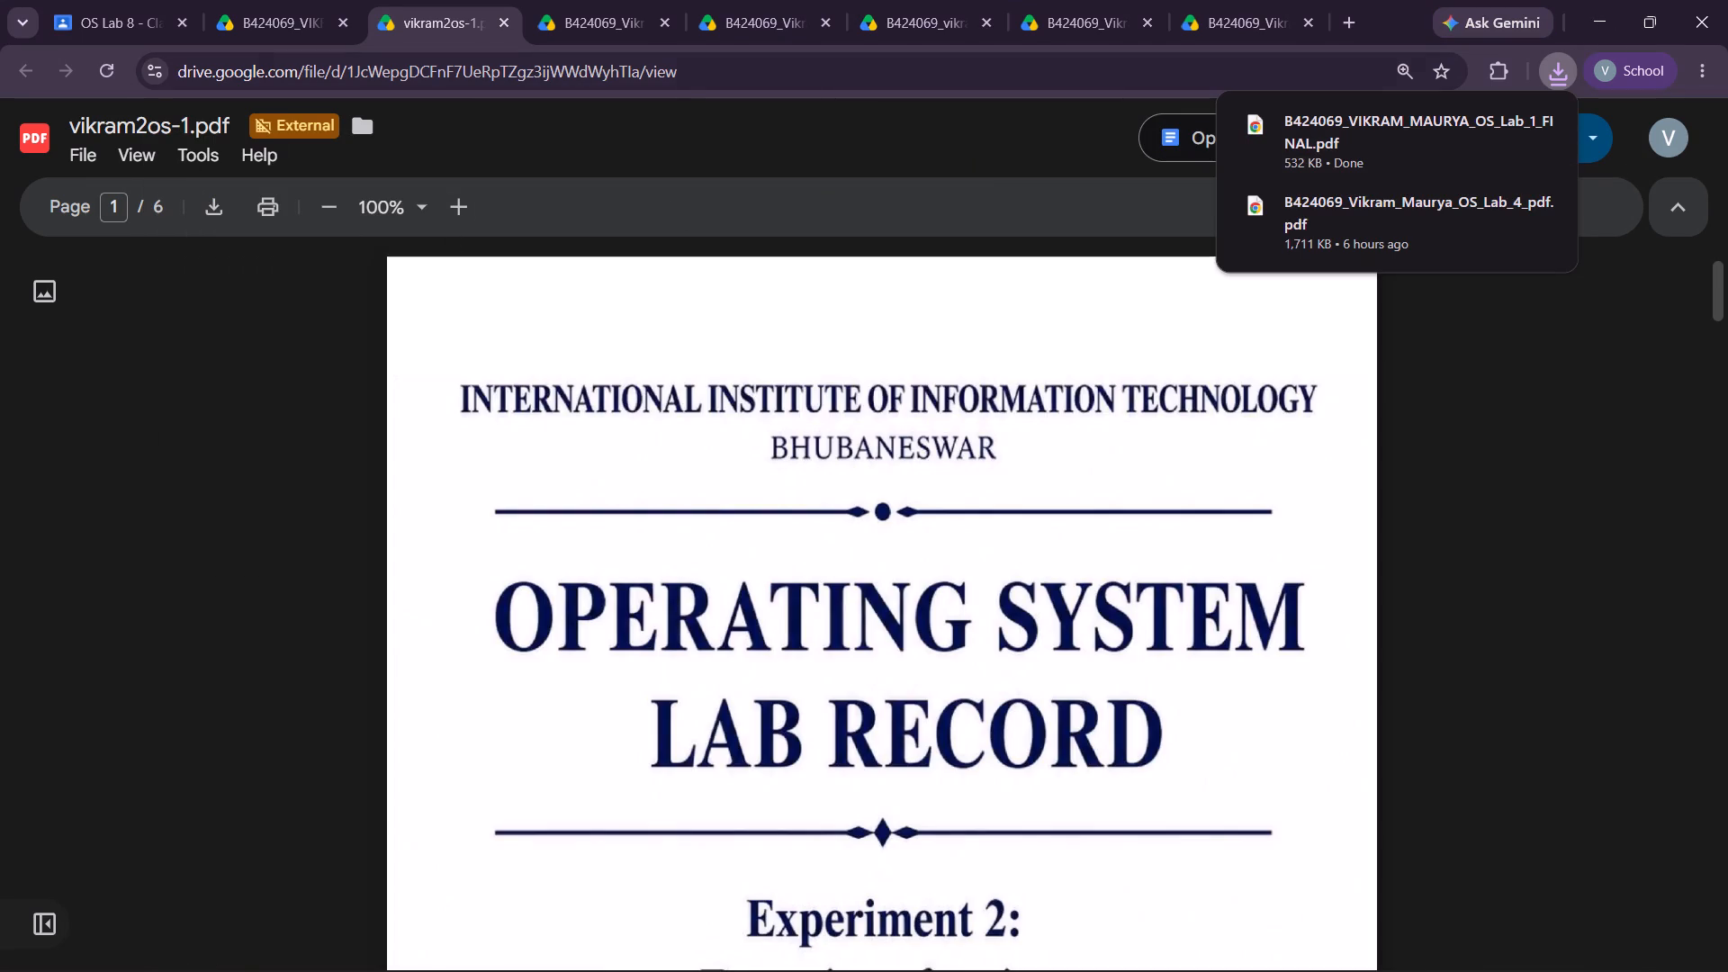
Open print views of the OS Lab 1 and OS Lab 2 PDFs in new tabs and close their Drive preview tabs.
left_click(302, 0)
left_click(280, 201)
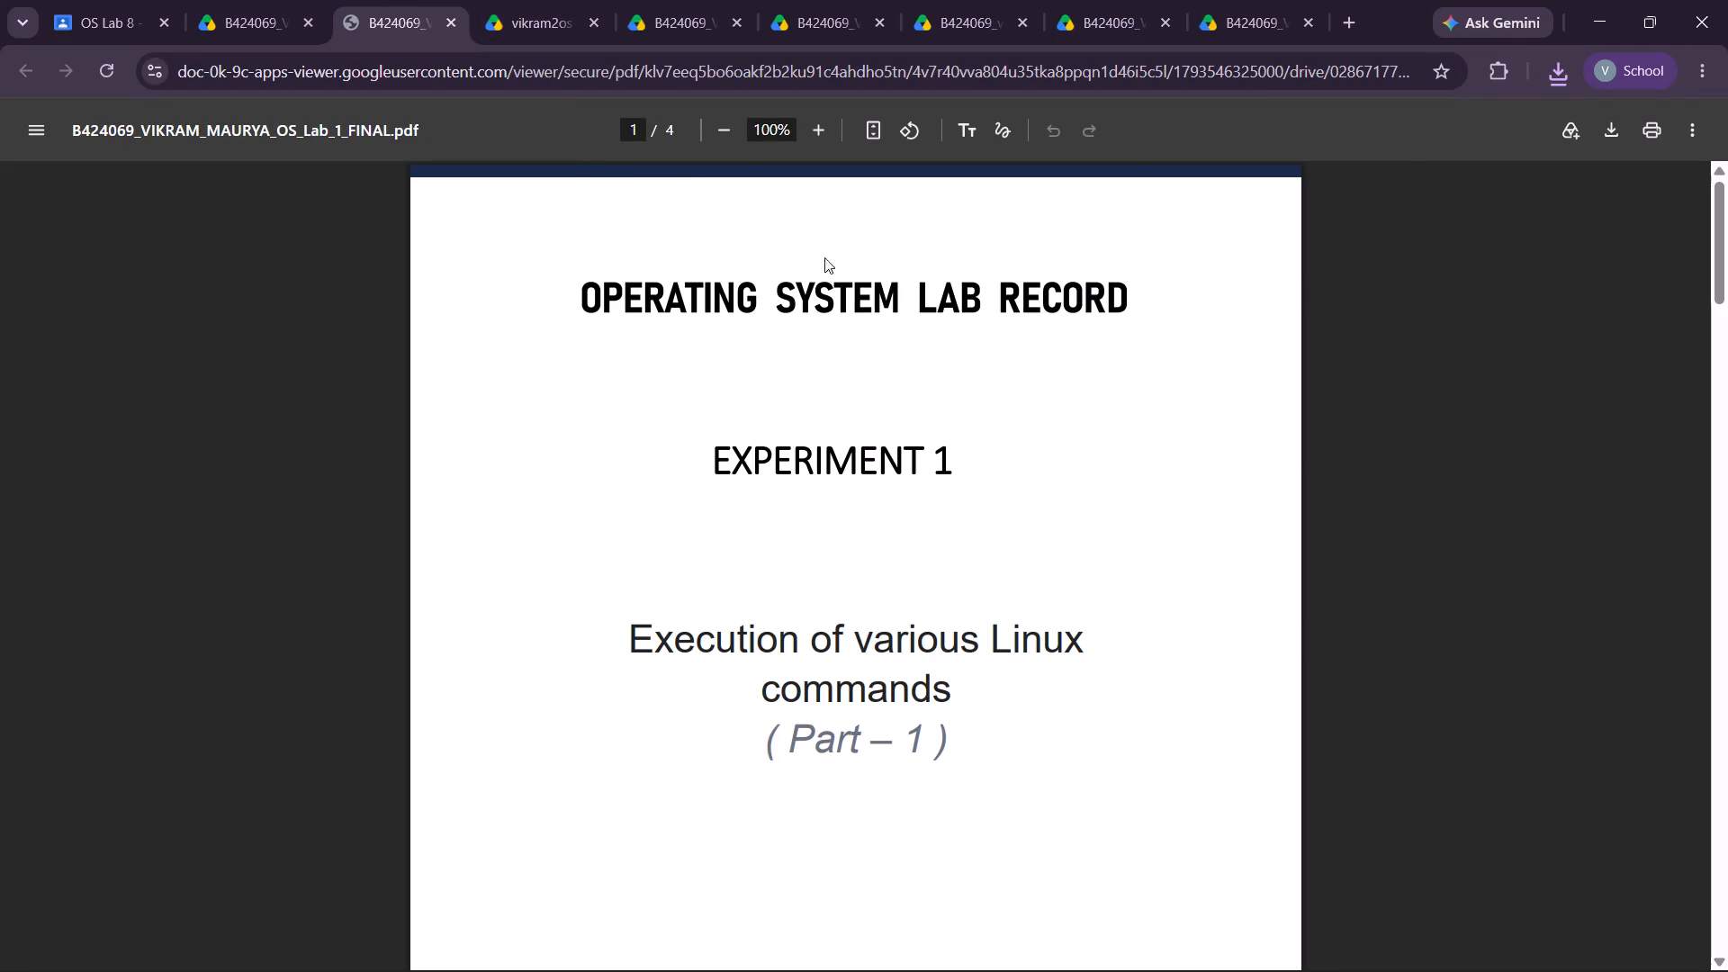
left_click(246, 12)
left_click(523, 9)
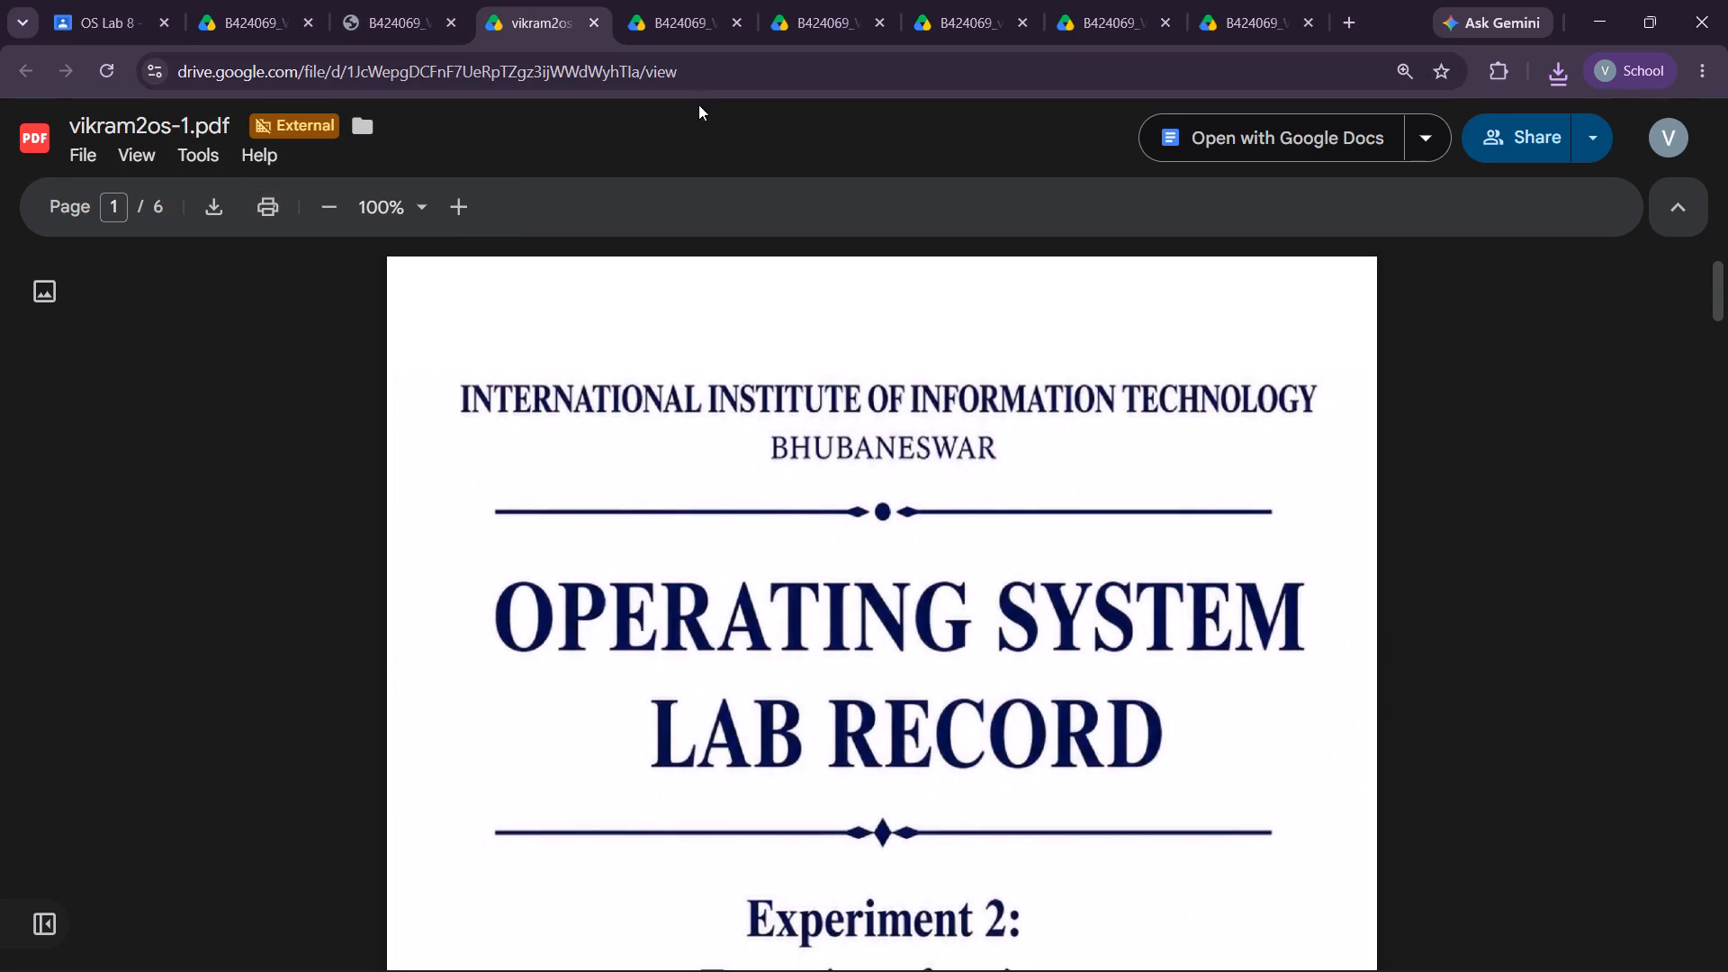
left_click(301, 16)
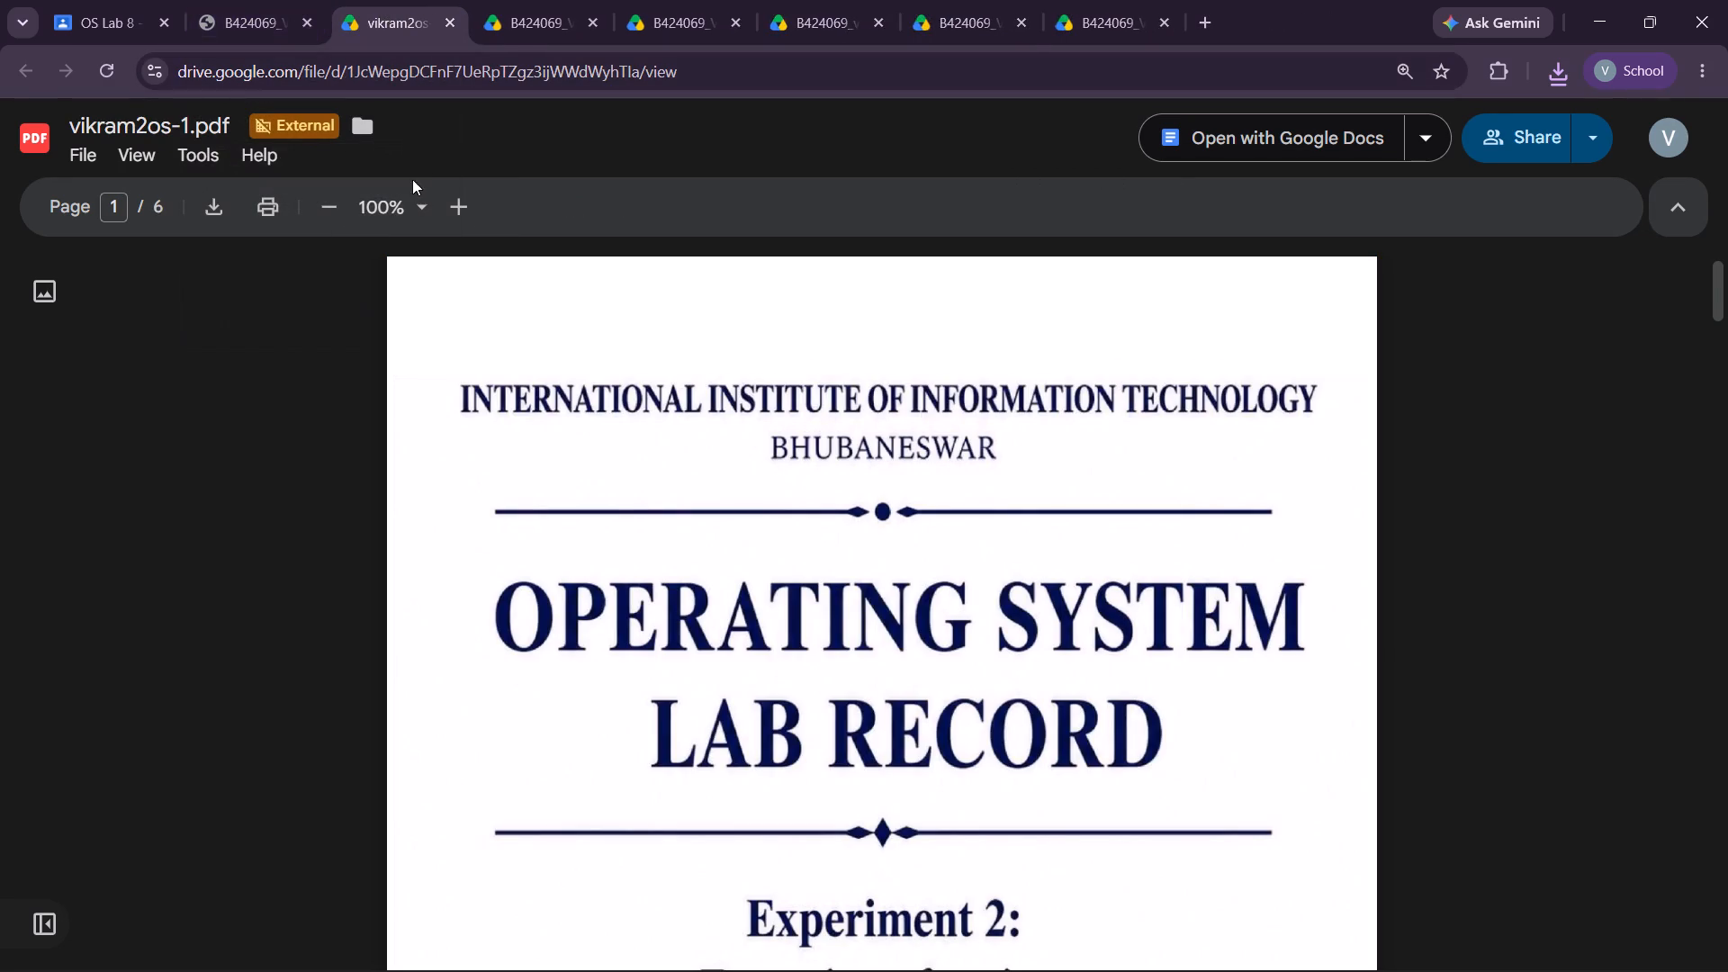
left_click(277, 208)
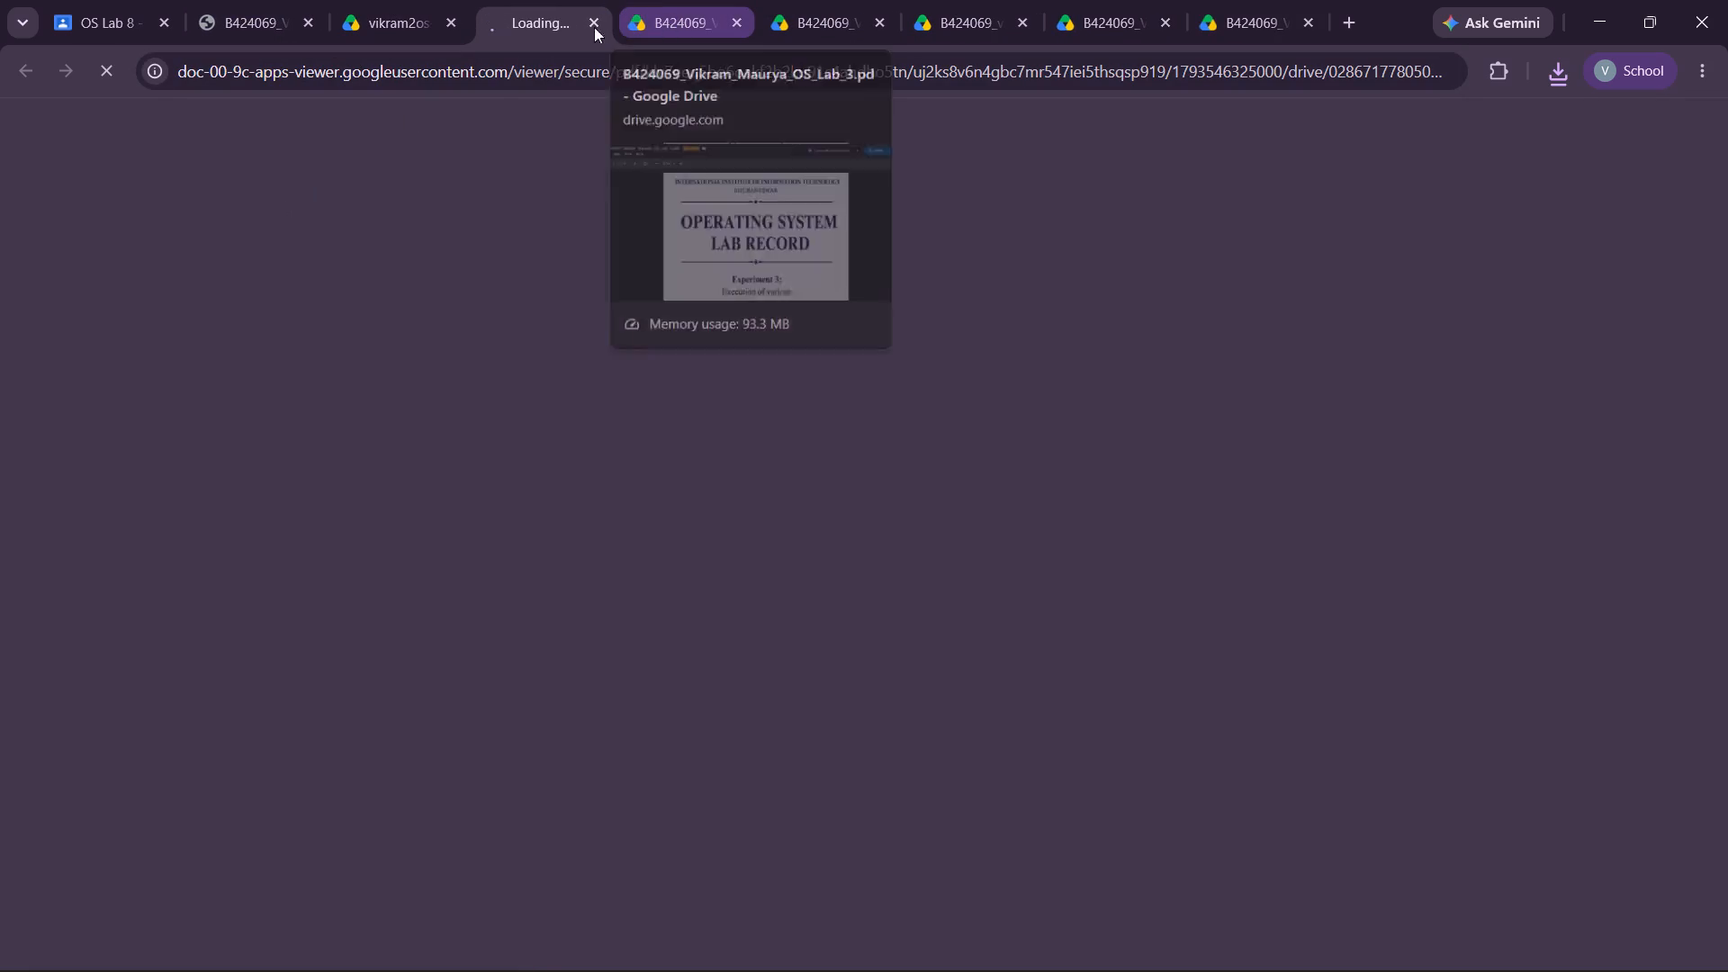
left_click(444, 28)
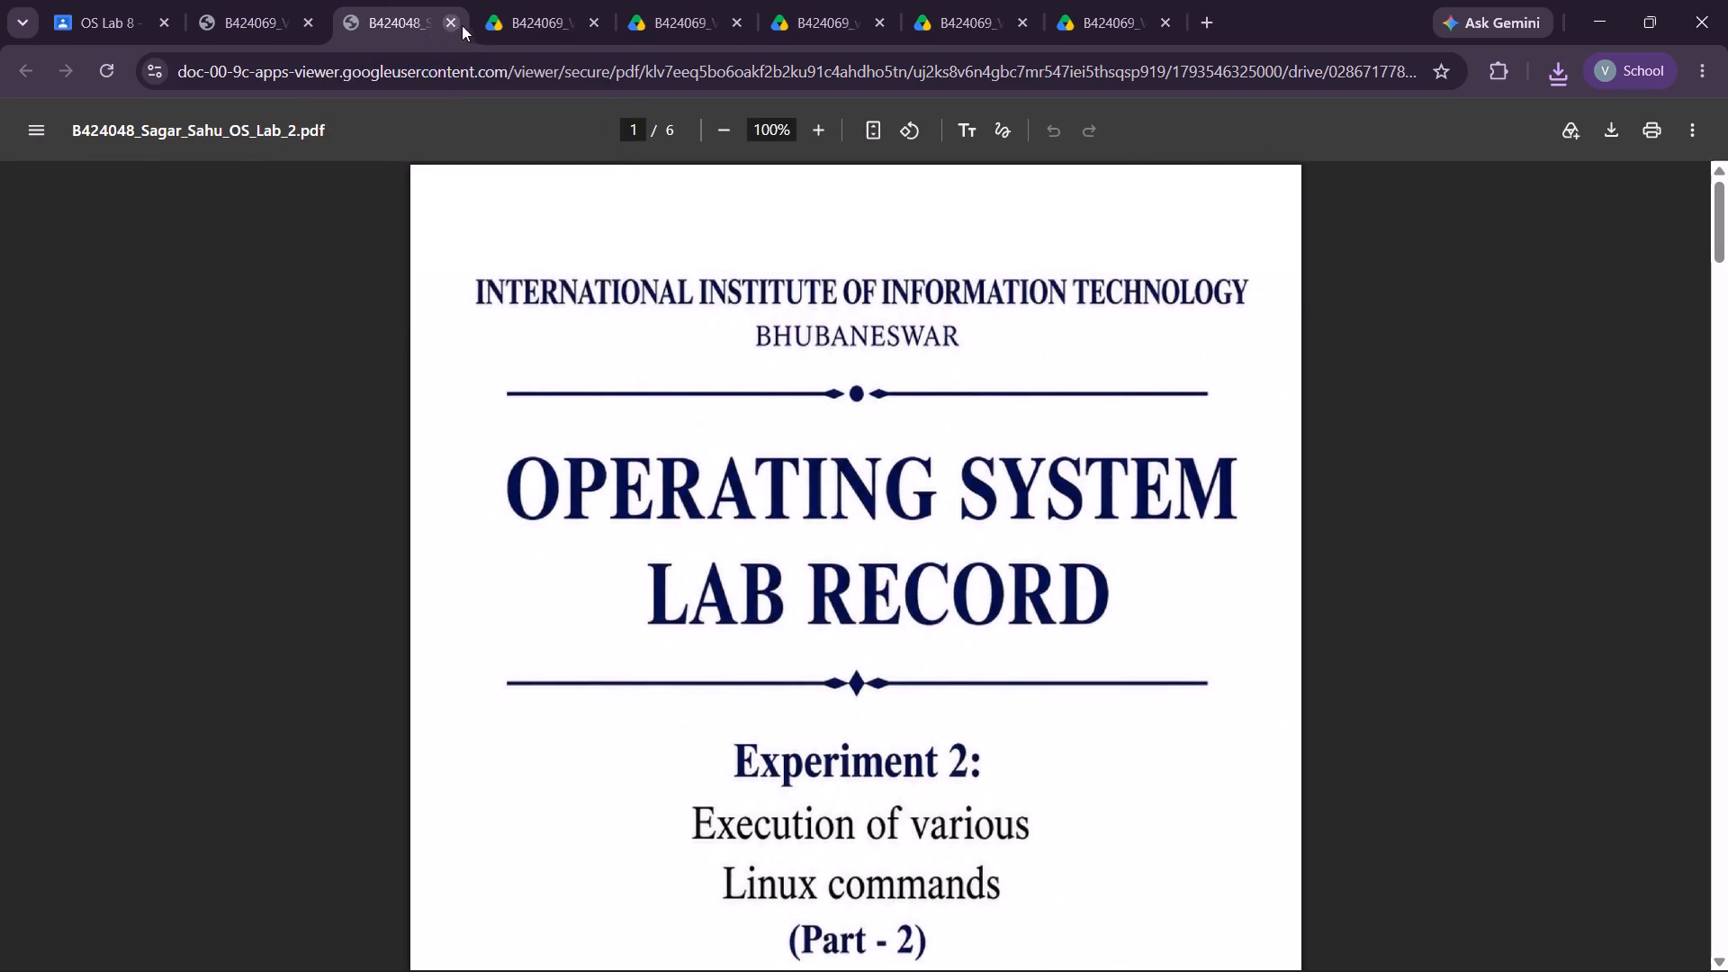
Open print views of the OS Lab 3 and OS Lab 4 PDFs in new tabs and close their Drive preview tabs.
left_click(537, 23)
left_click(301, 212)
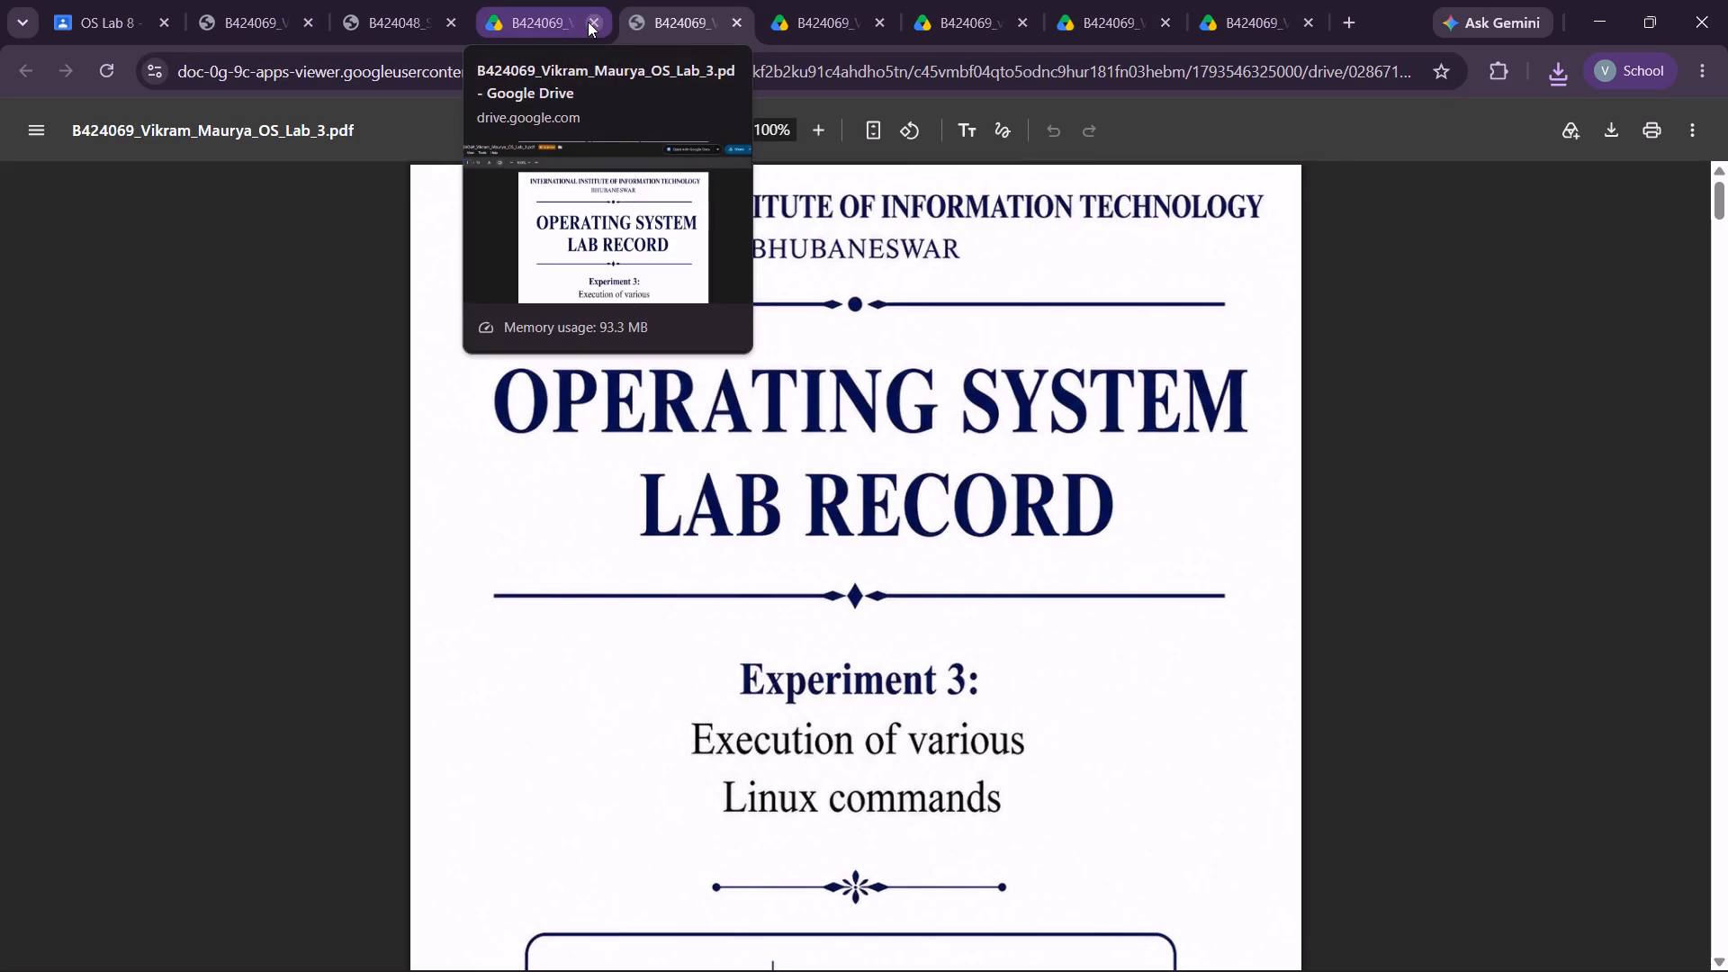
left_click(589, 22)
left_click(670, 23)
left_click(279, 214)
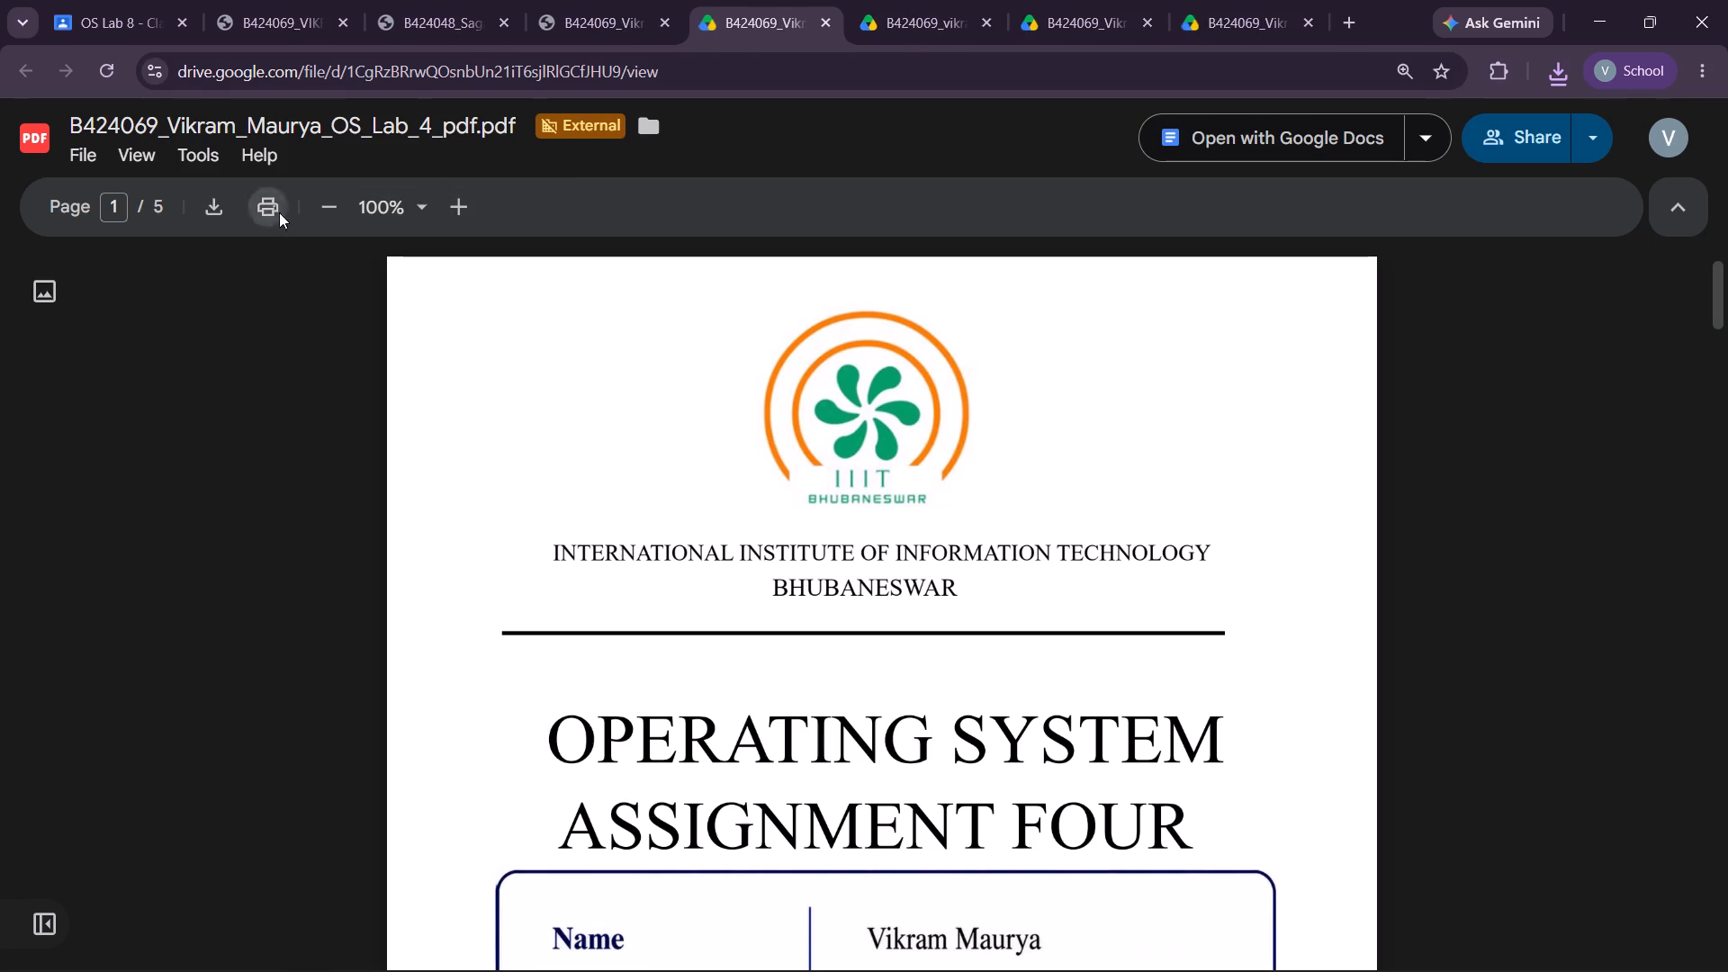
left_click(680, 13)
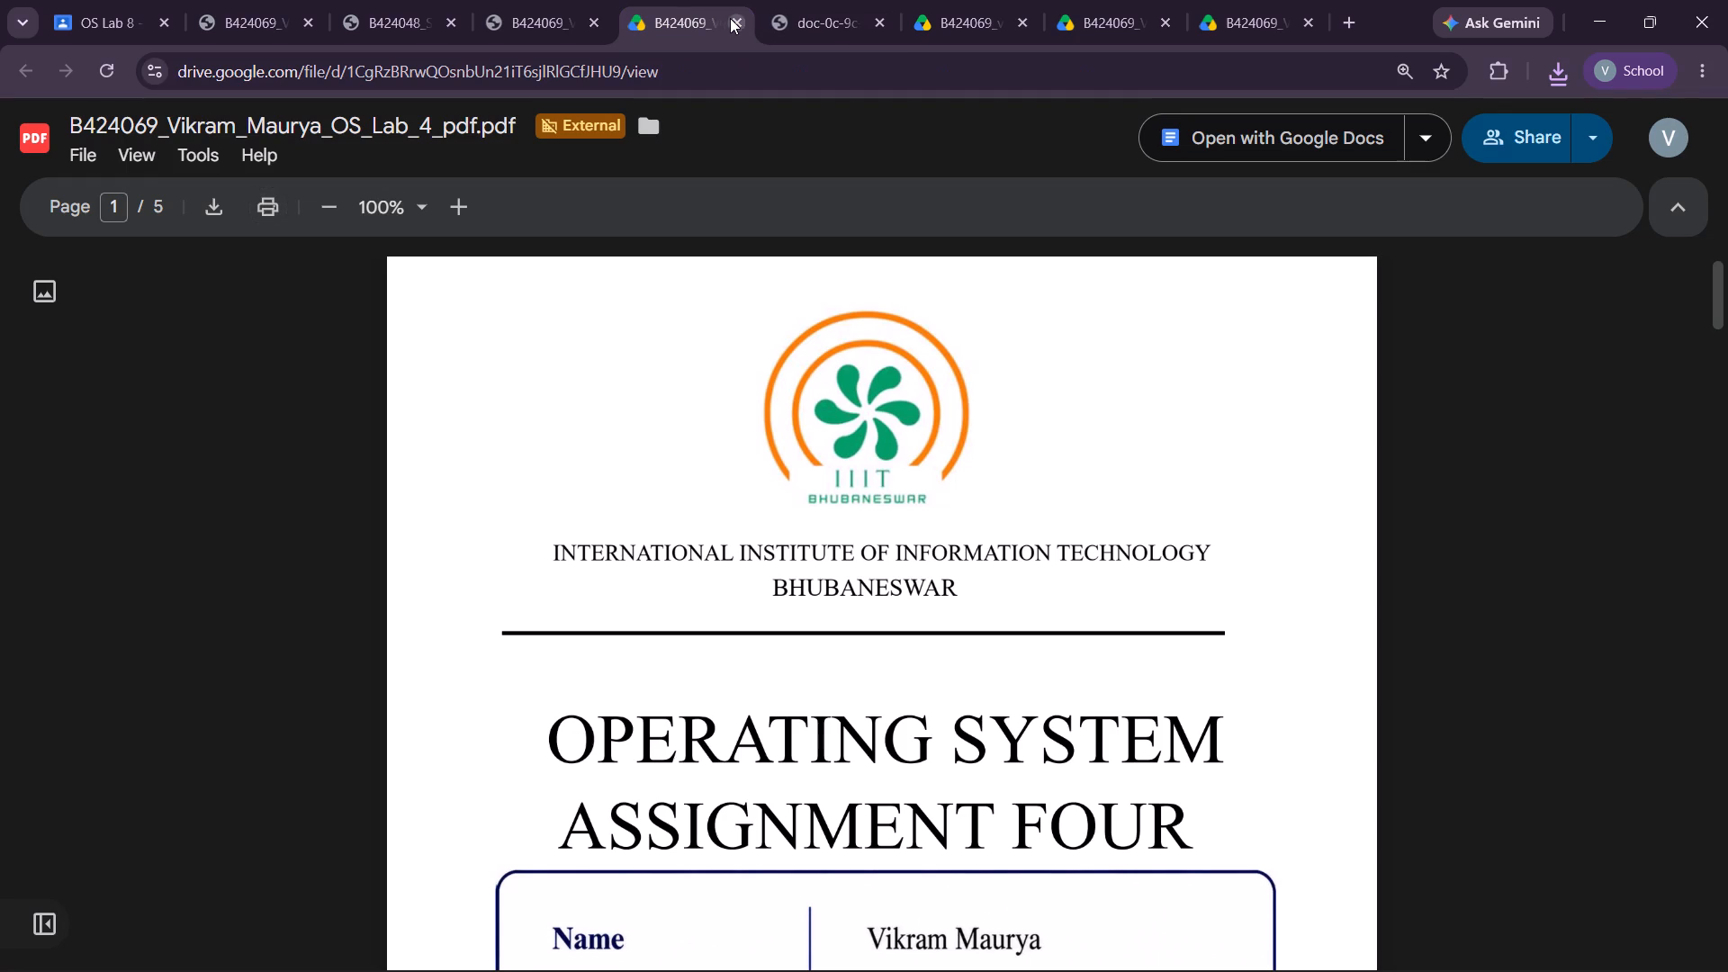
left_click(731, 19)
Open print views of the OS Lab 5&6 and OS Lab 7 PDFs in new tabs and close their Drive preview tabs.
left_click(838, 29)
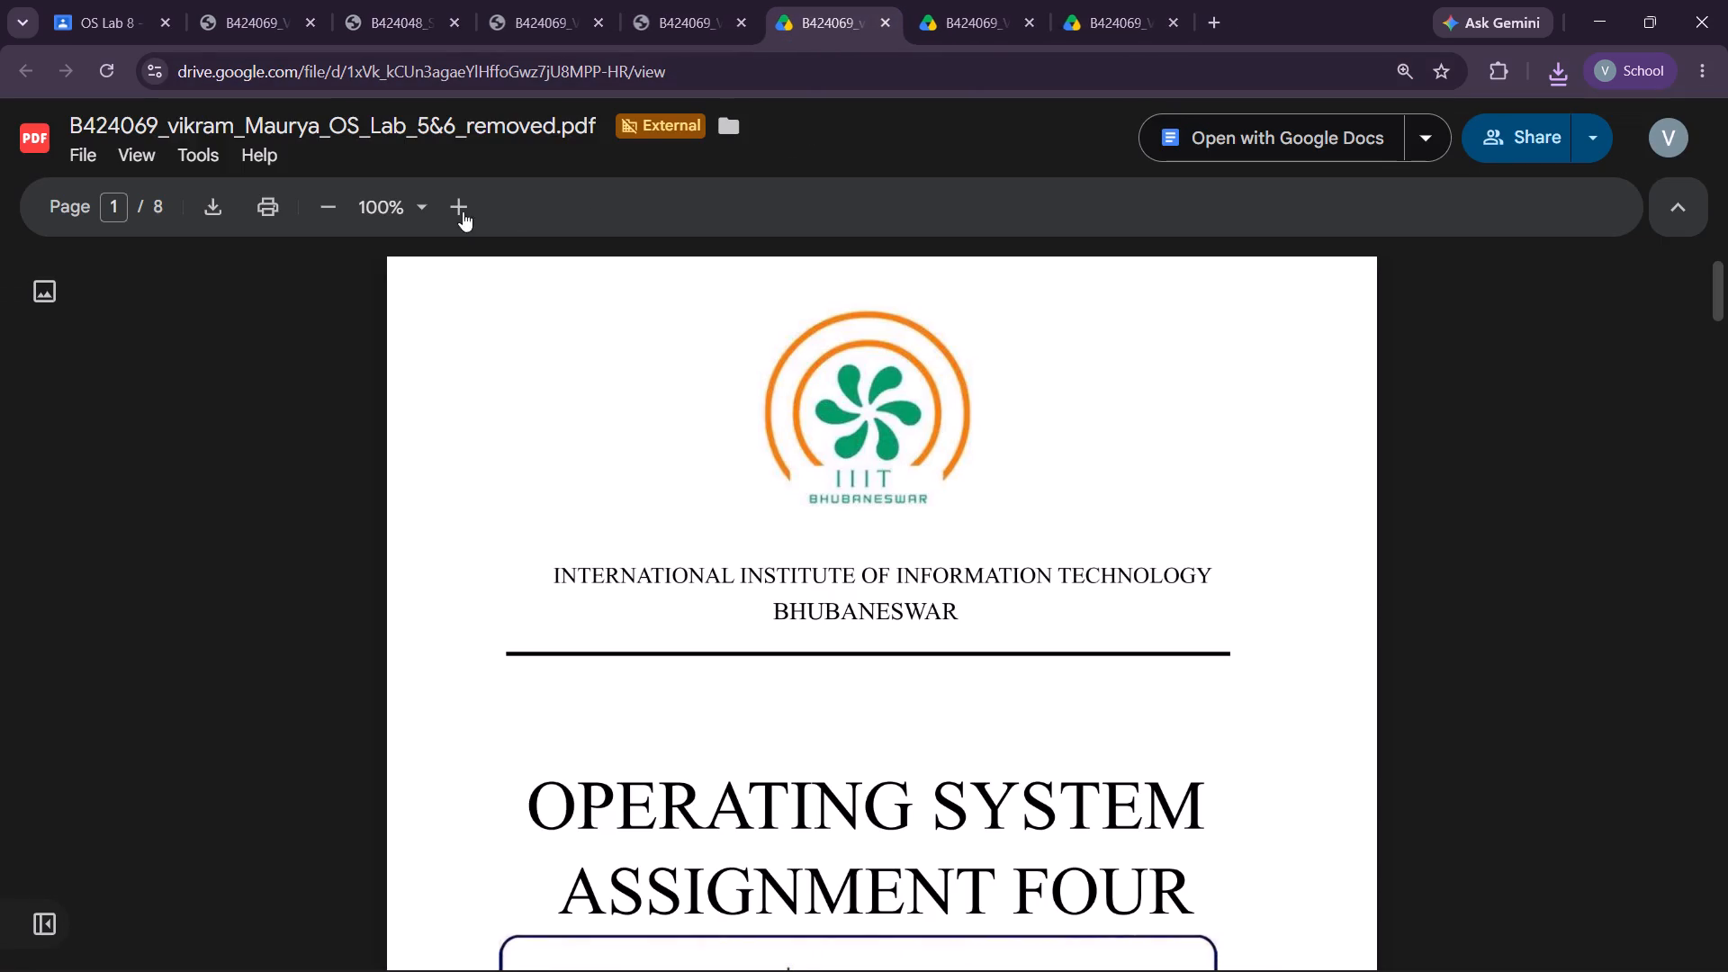
left_click(283, 213)
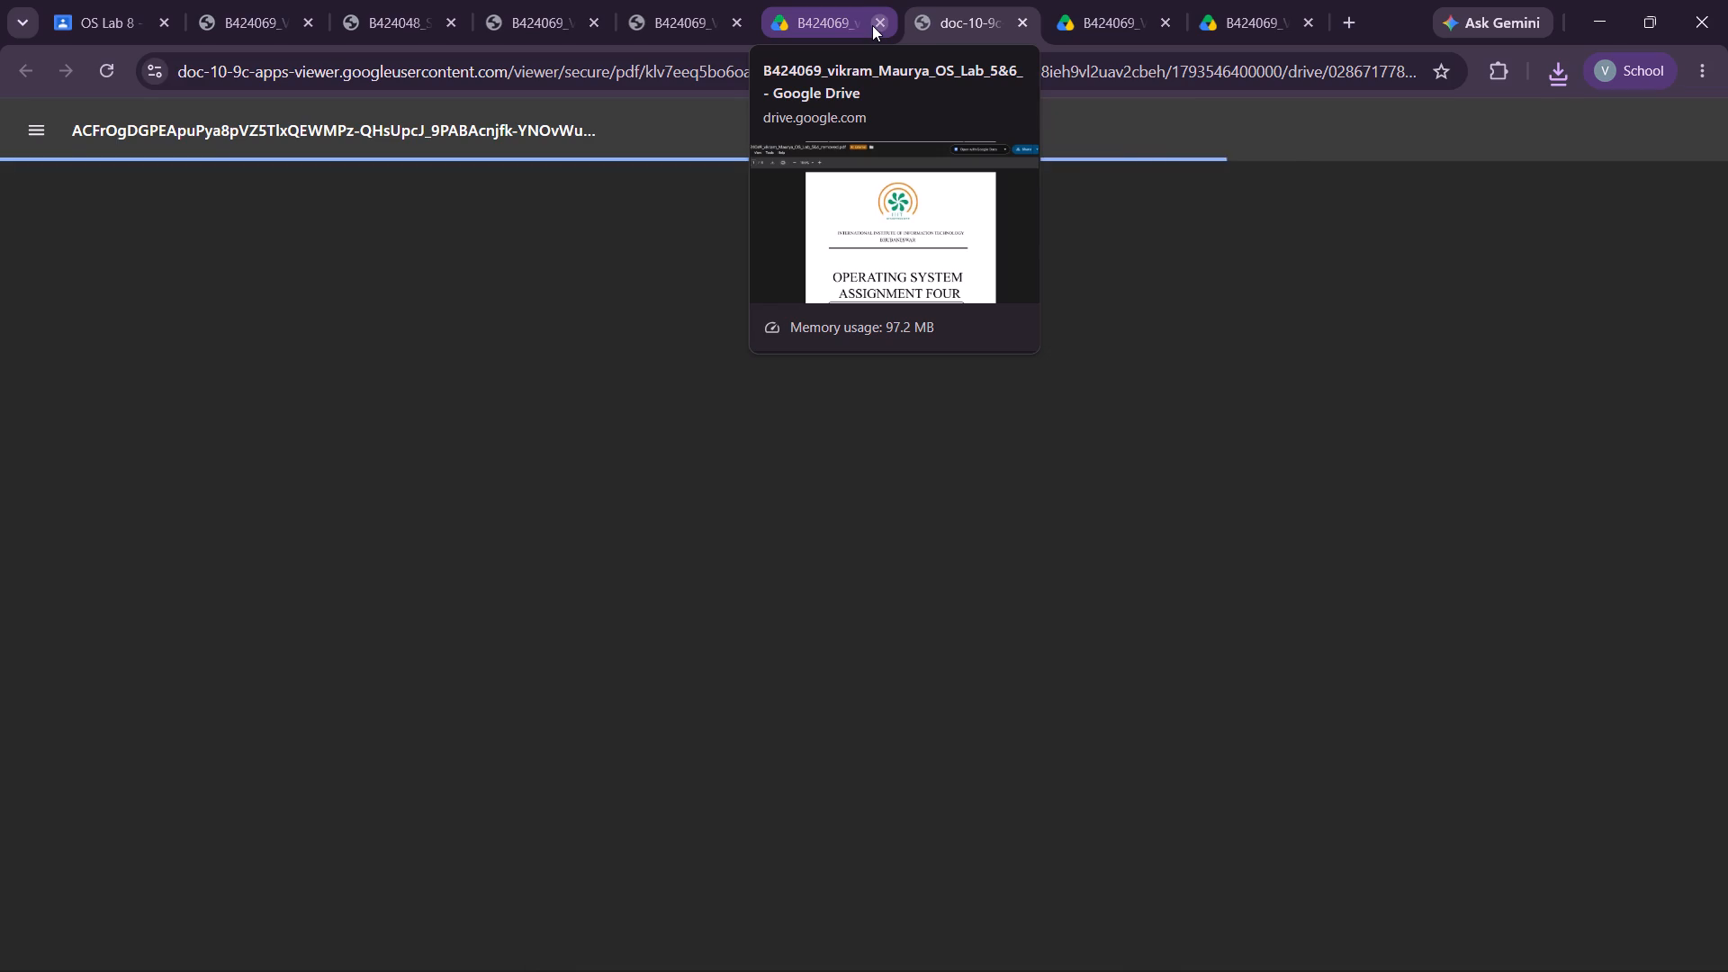
left_click(872, 25)
left_click(958, 22)
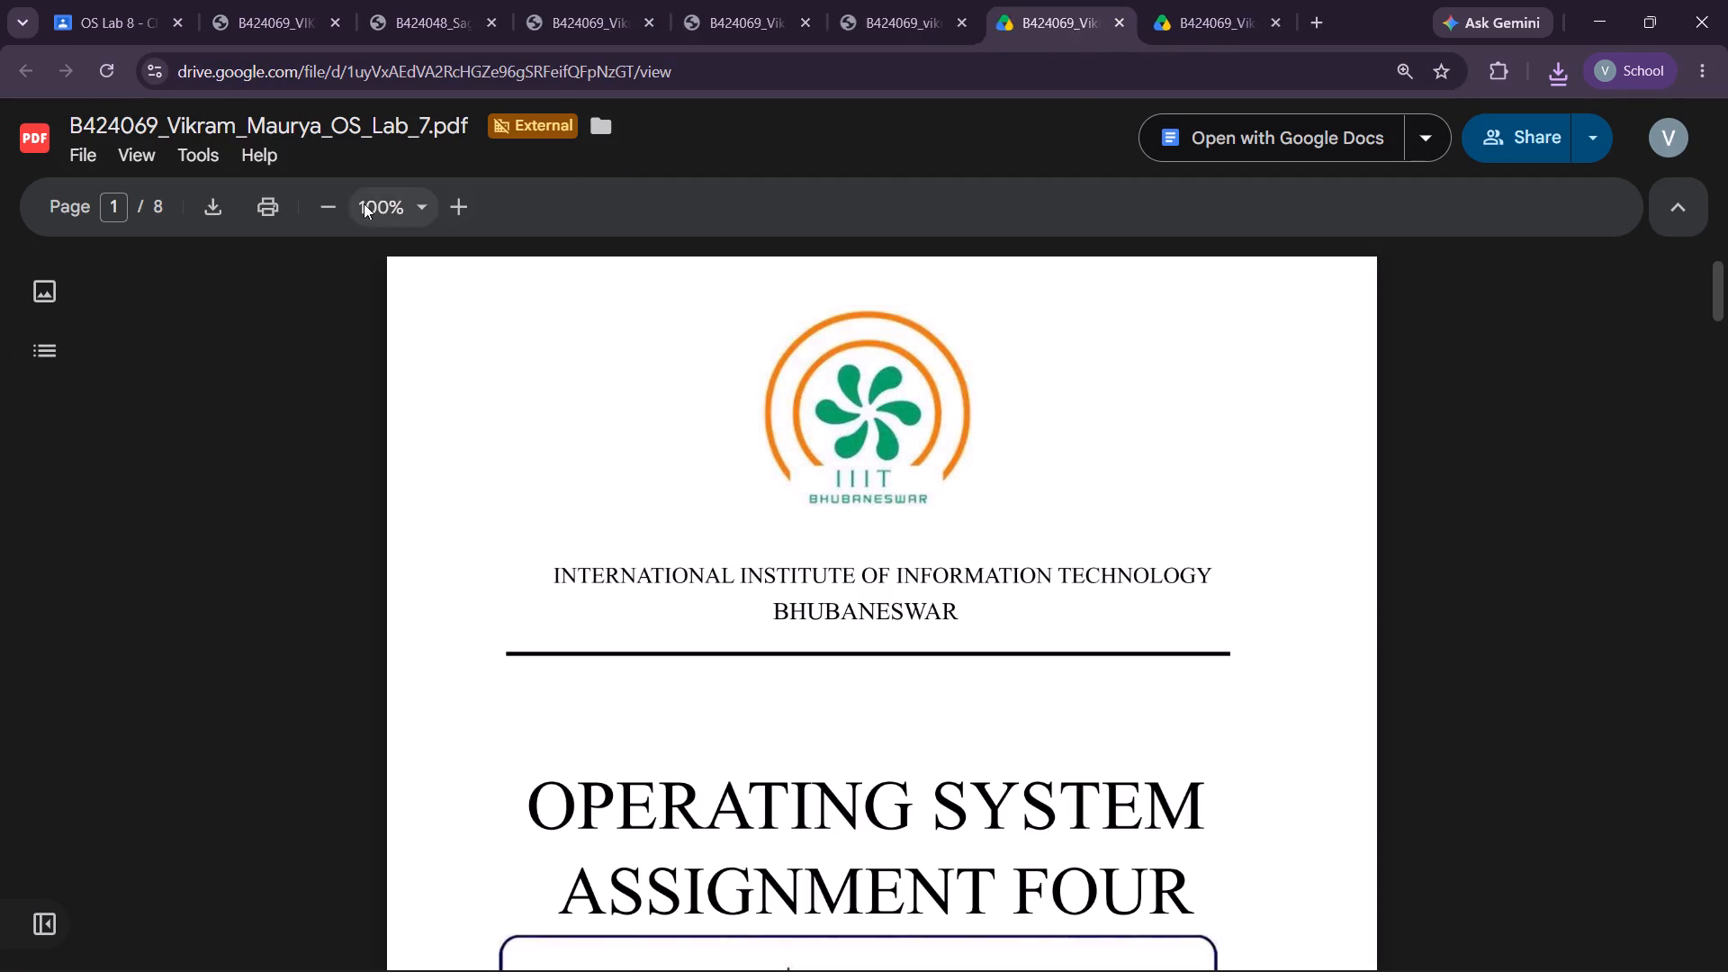
left_click(280, 208)
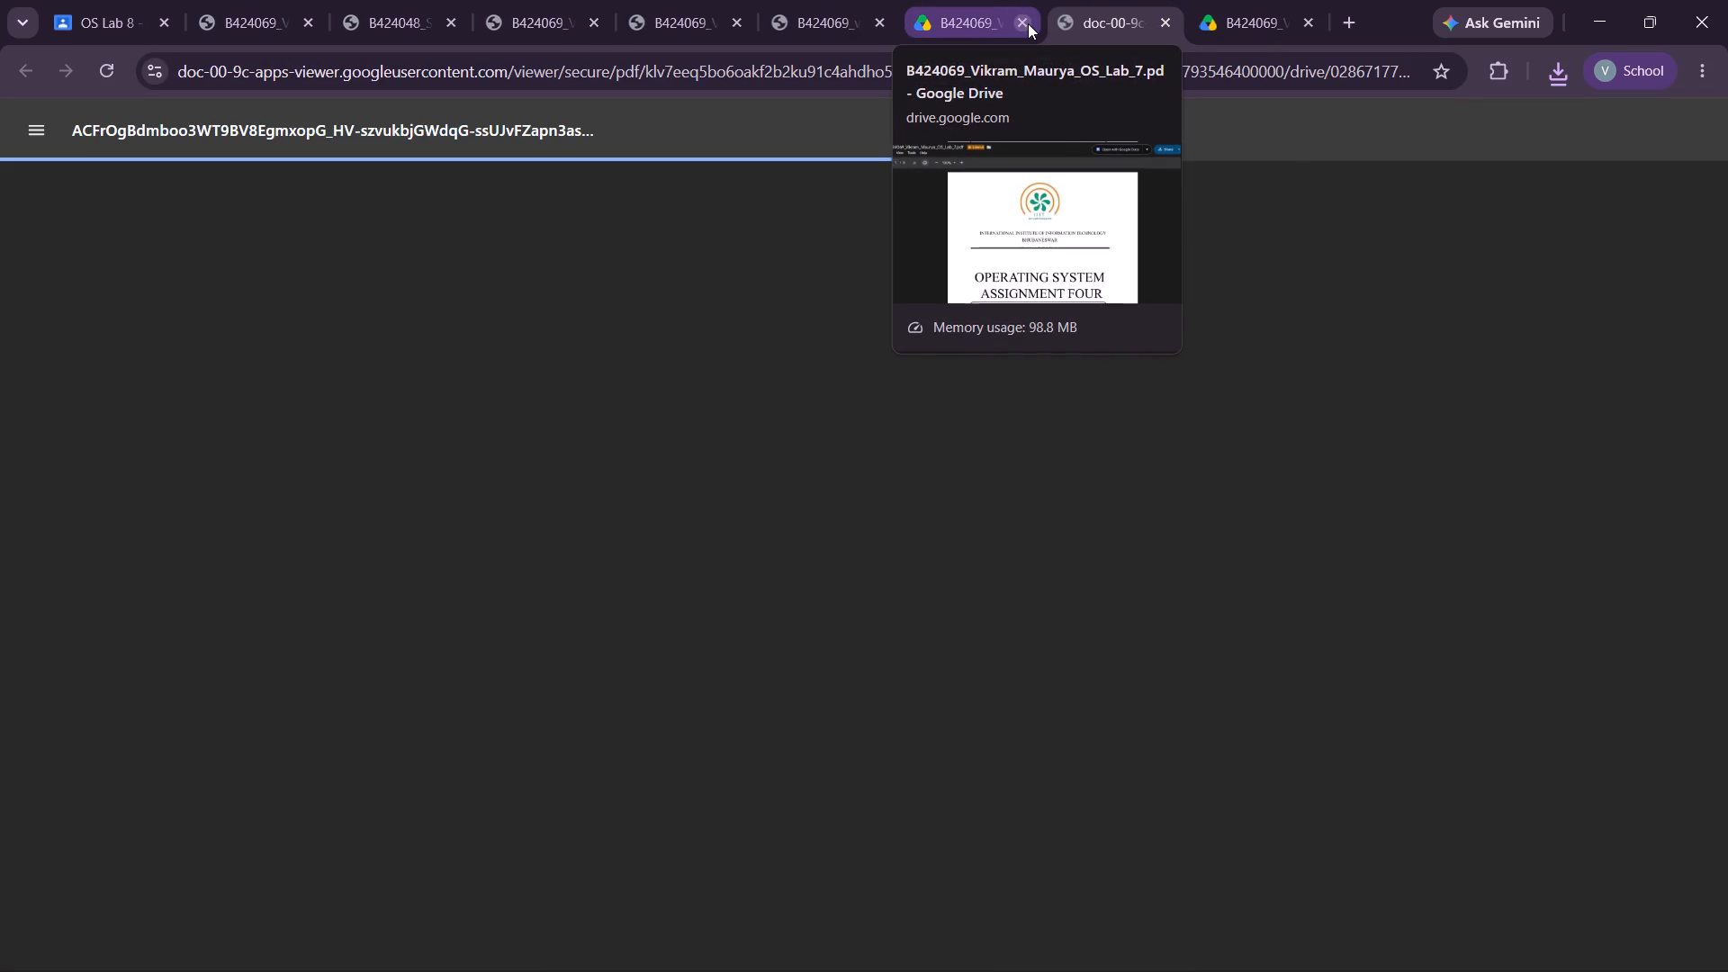
left_click(1028, 23)
Open a print view of the OS Lab 8 PDF in a new tab and close its Drive preview tab.
left_click(1122, 23)
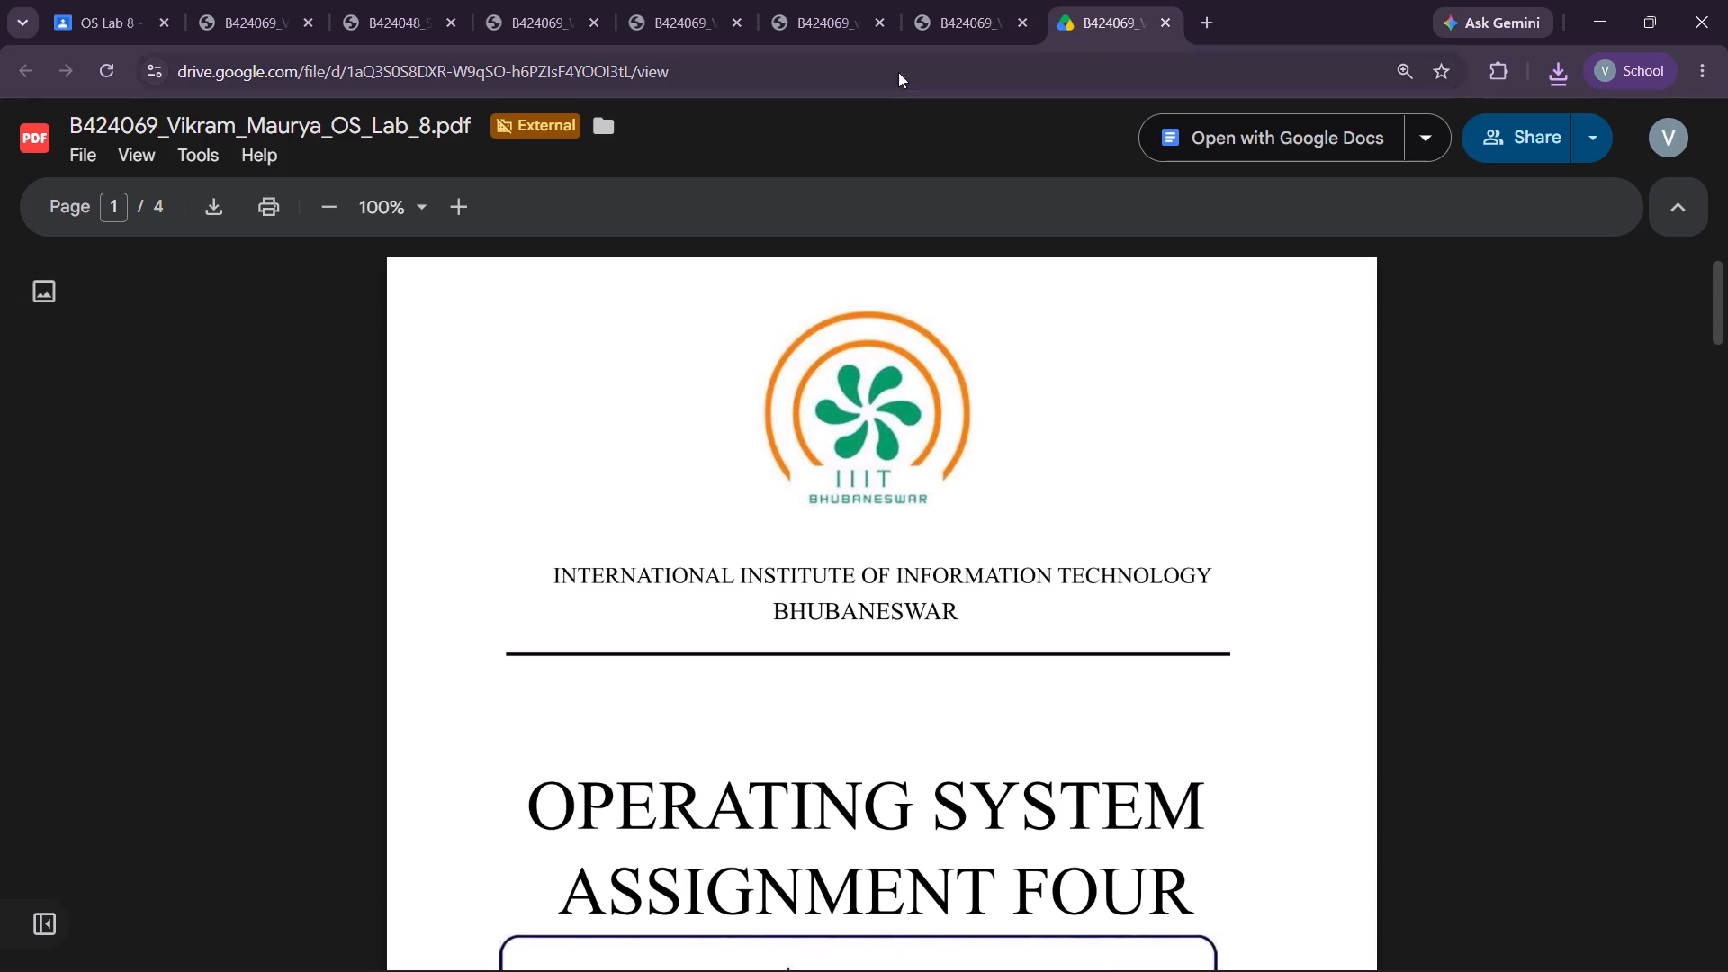
left_click(282, 206)
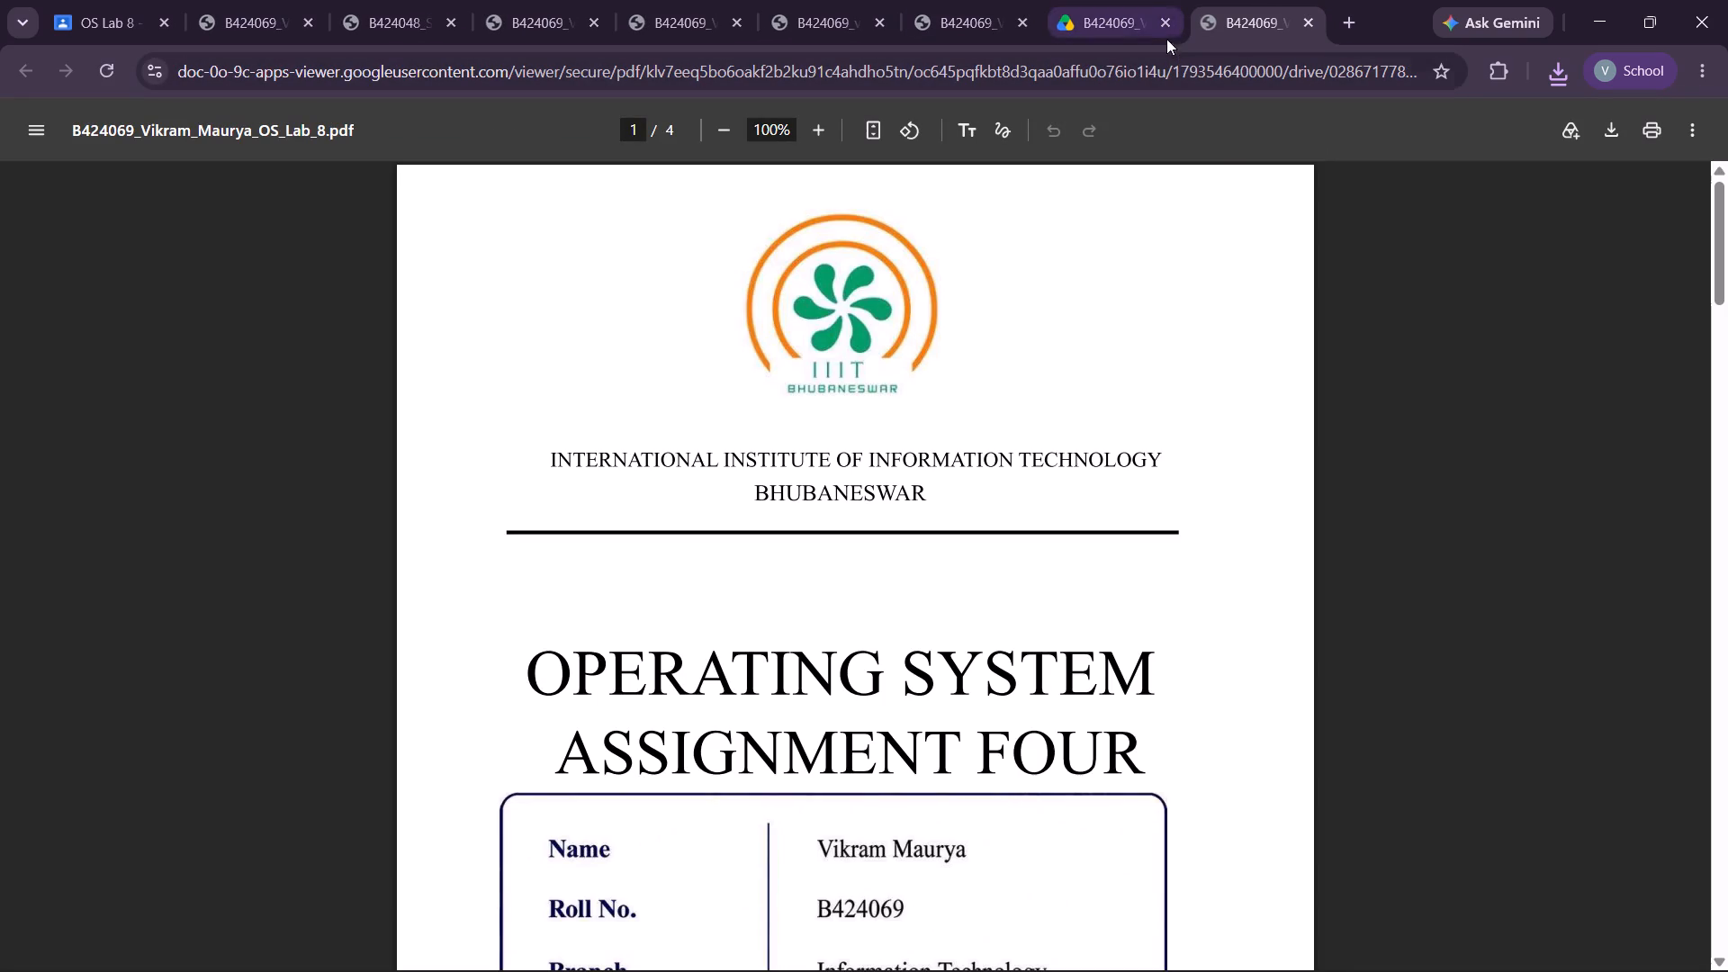
left_click(1162, 27)
Look through the pages of the OS Lab 8 PDF, from the cover page to the code pages.
scroll(877, 352, "down", 3)
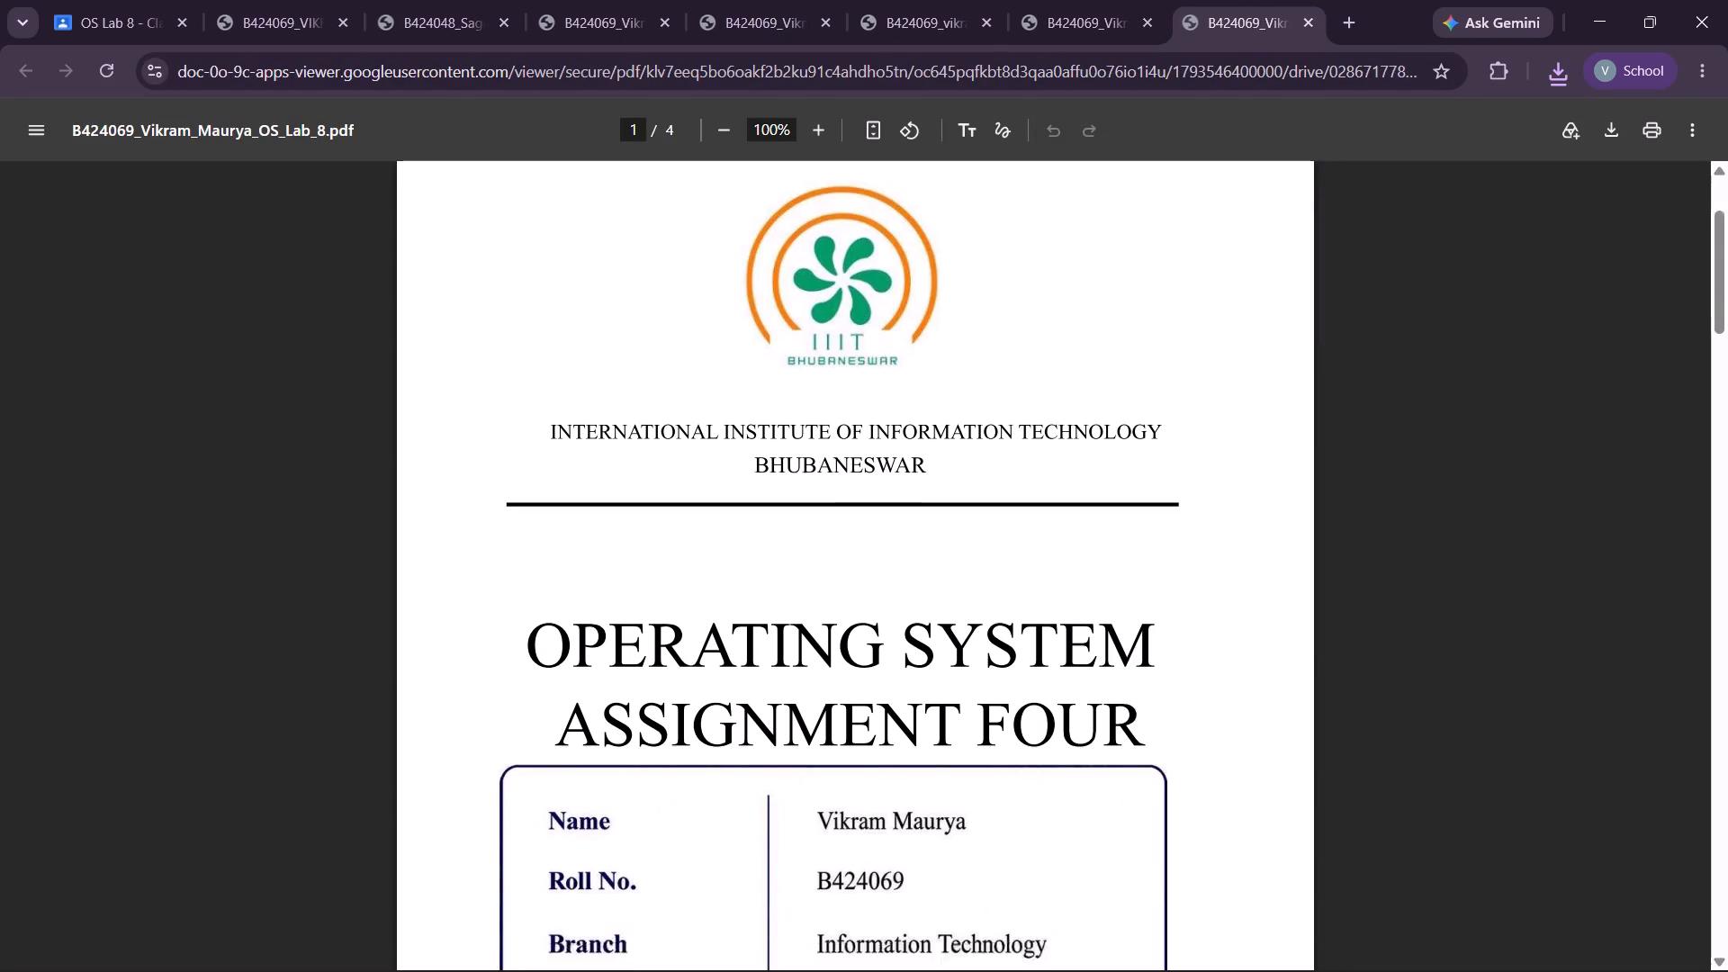
scroll(865, 340, "down", 13)
scroll(864, 331, "up", 18)
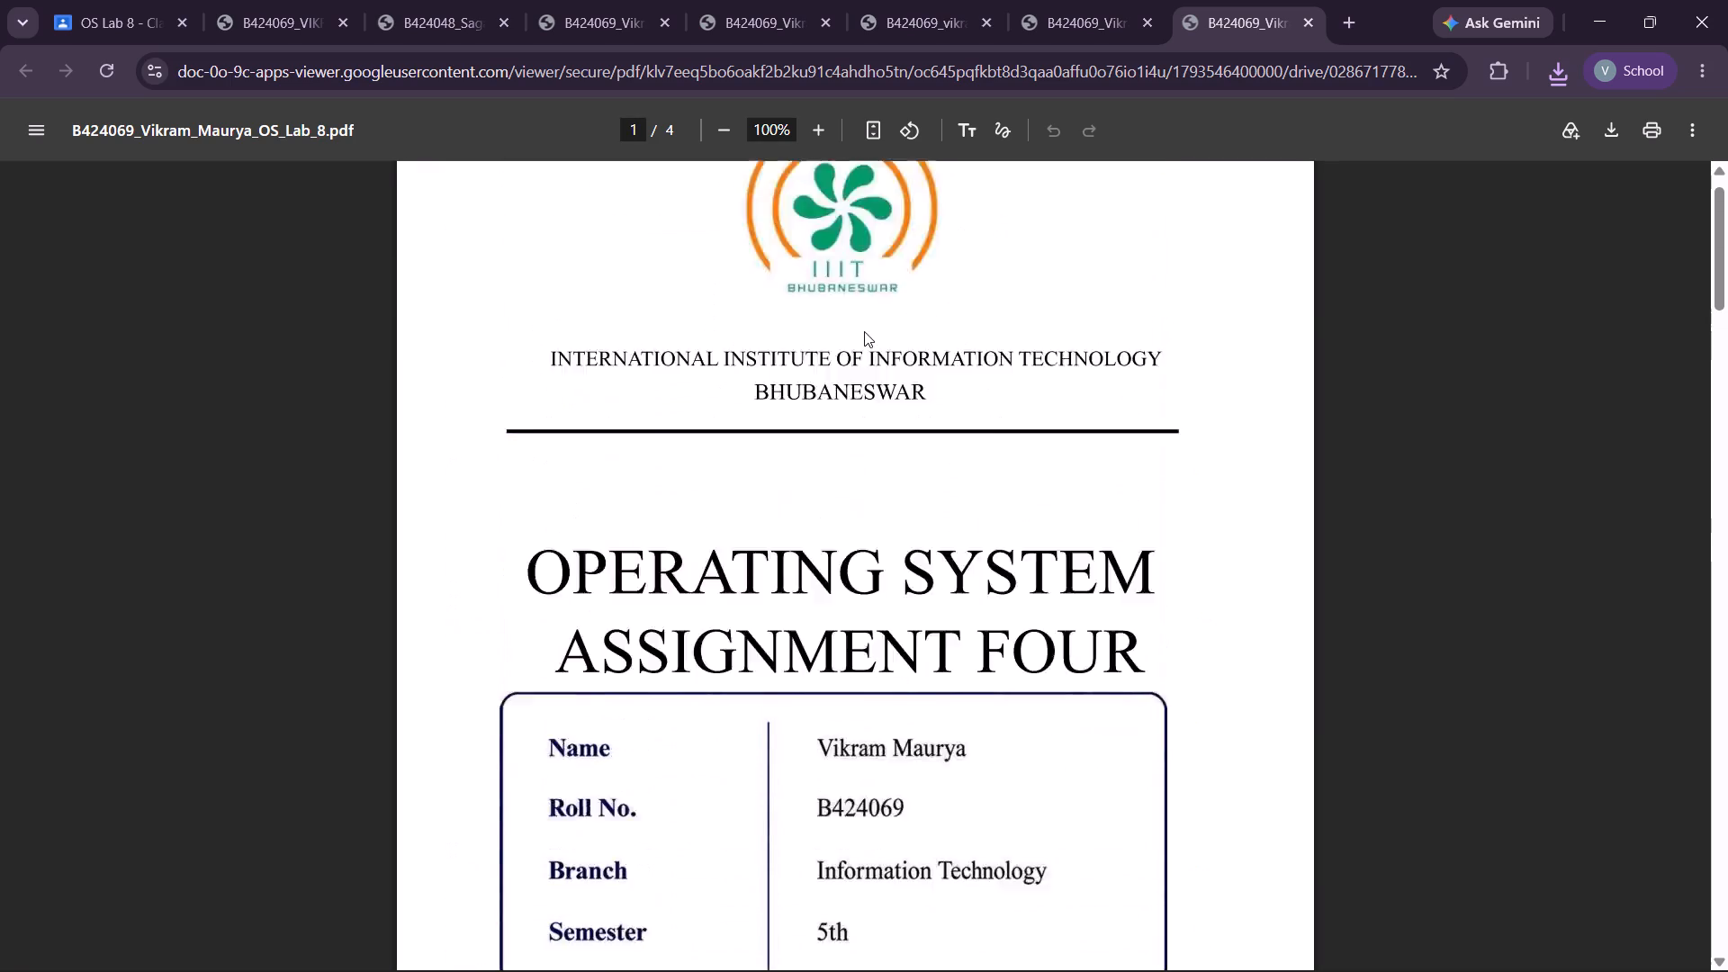
scroll(864, 331, "up", 5)
scroll(864, 331, "down", 20)
scroll(864, 331, "down", 4)
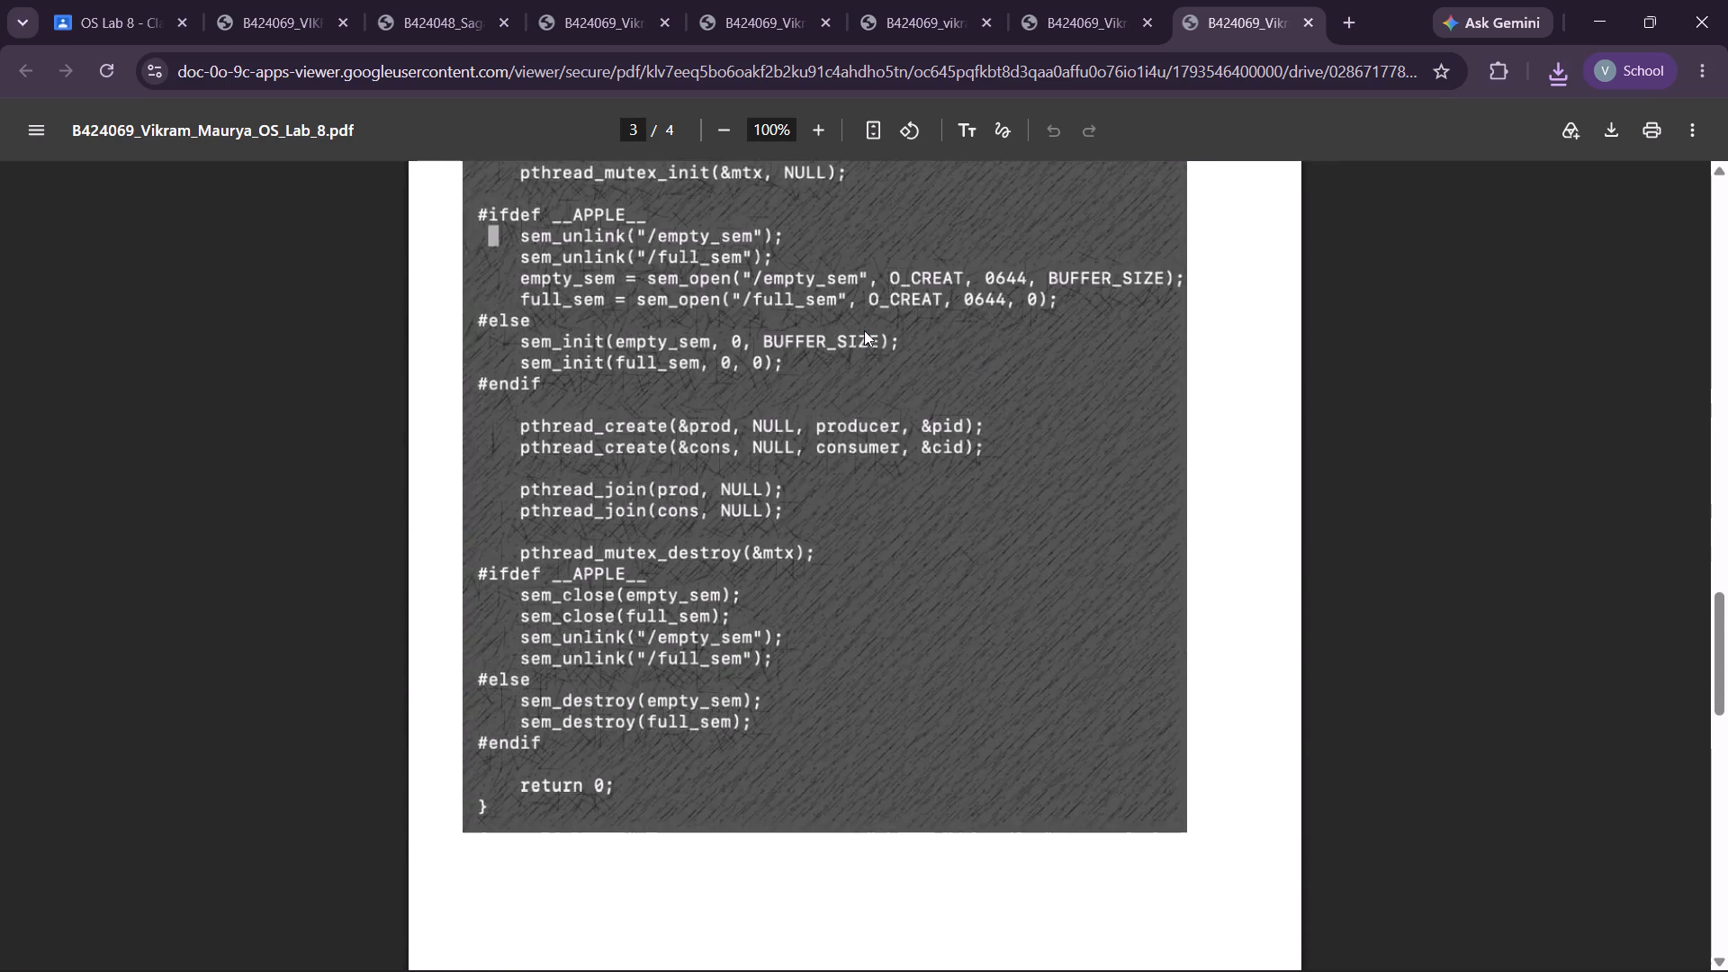
scroll(864, 330, "down", 5)
scroll(864, 330, "up", 10)
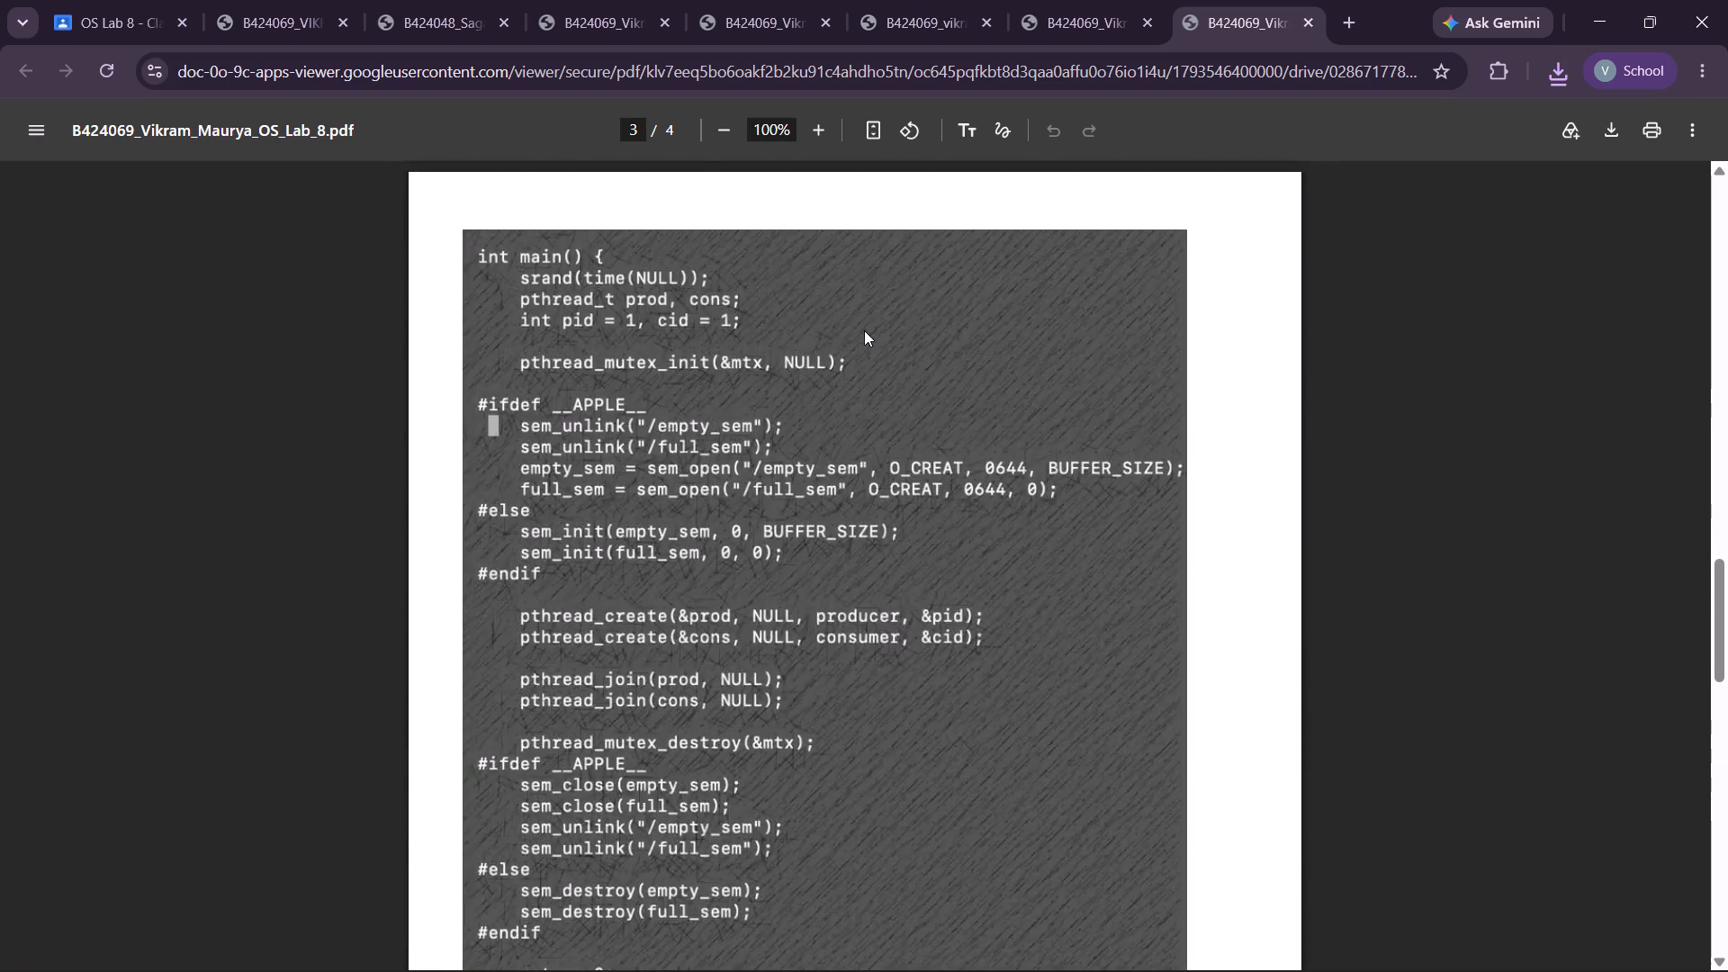
scroll(864, 330, "up", 19)
scroll(864, 330, "up", 5)
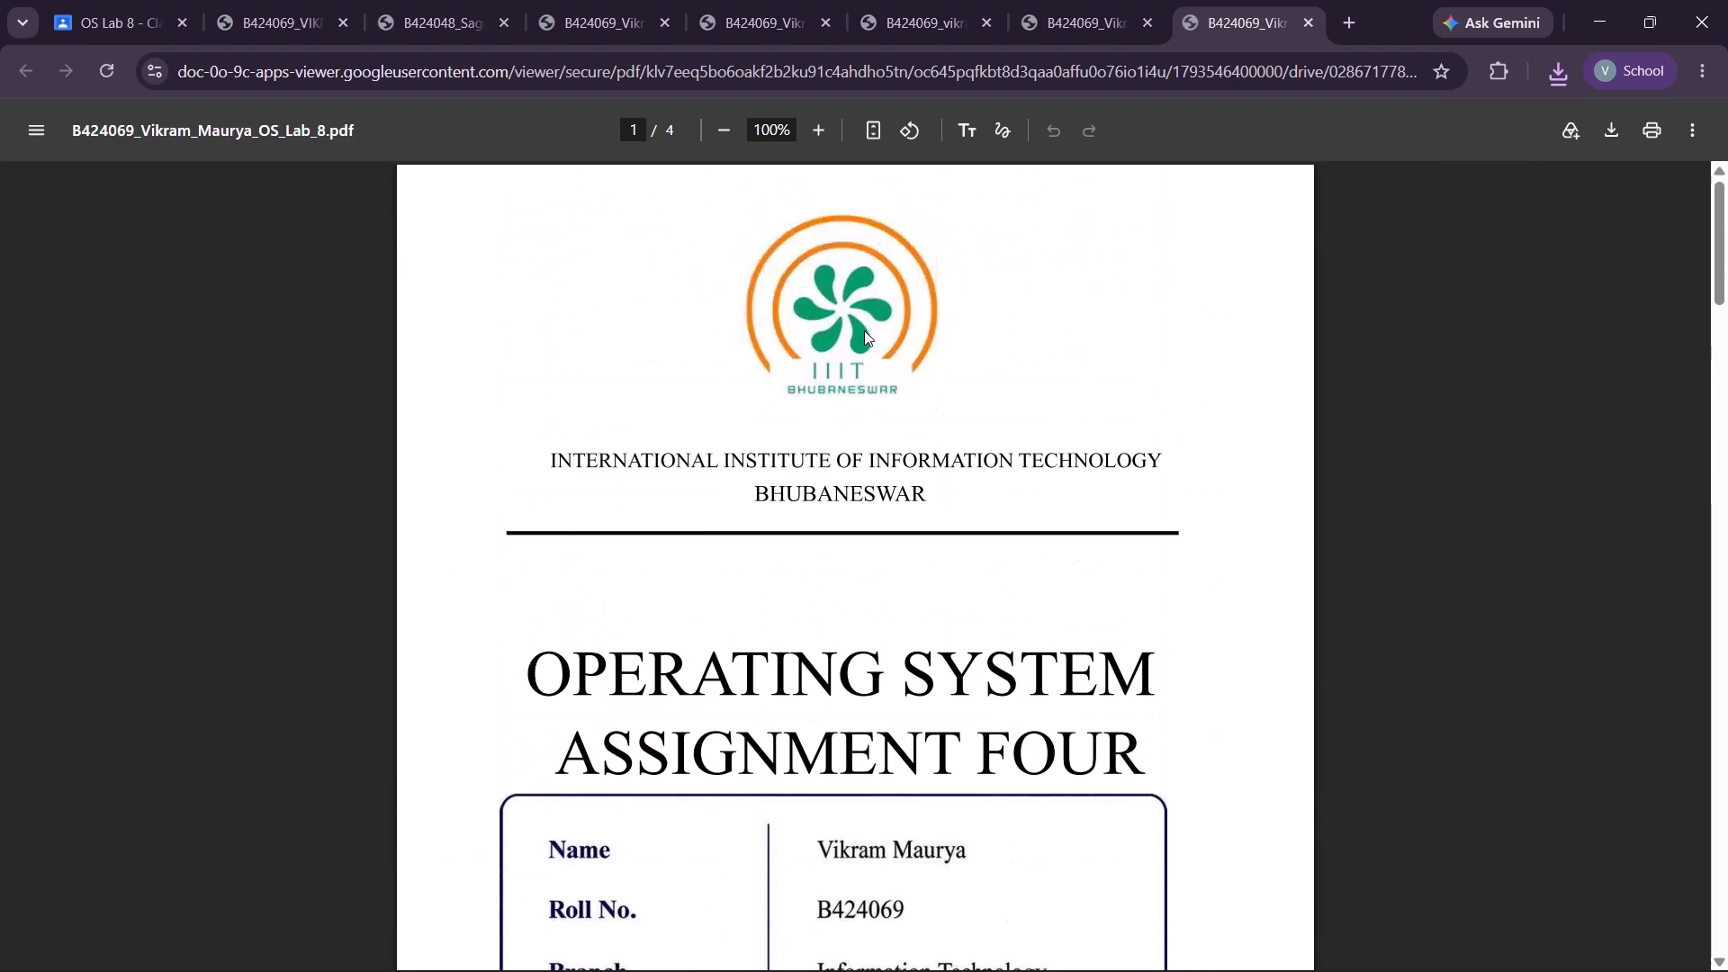
Compare the opening pages of the OS Lab 1 and OS Lab 2 PDFs, examining the Lab 1 cover page.
left_click(287, 8)
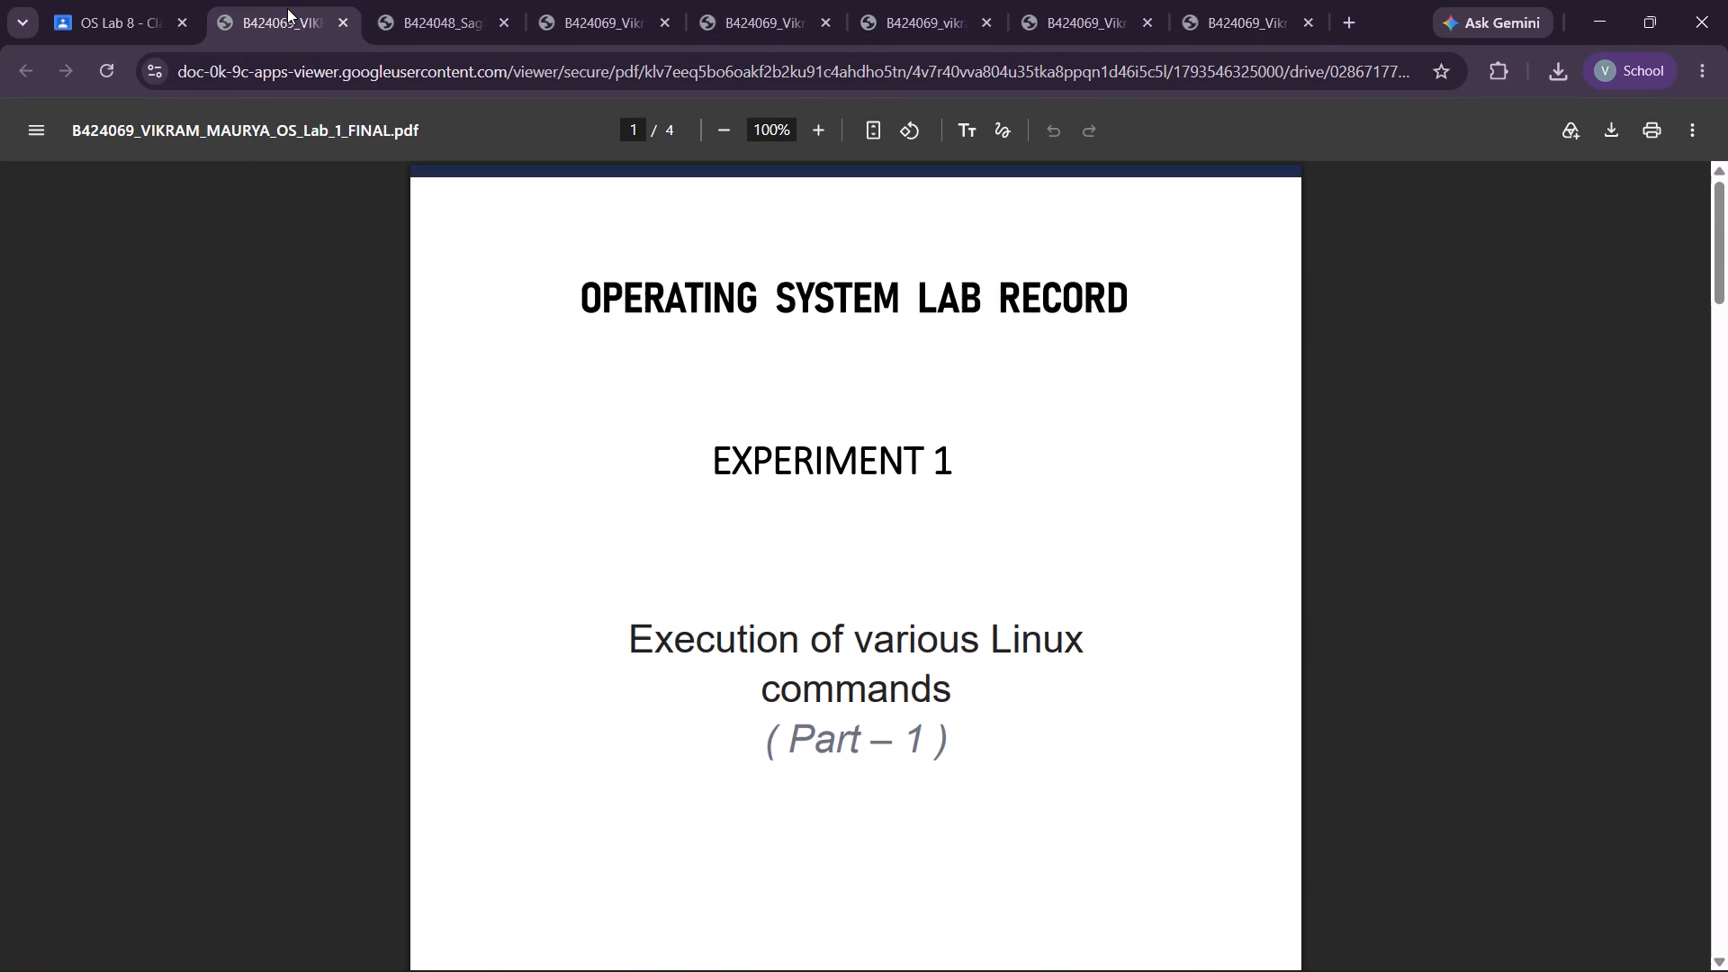
left_click(449, 8)
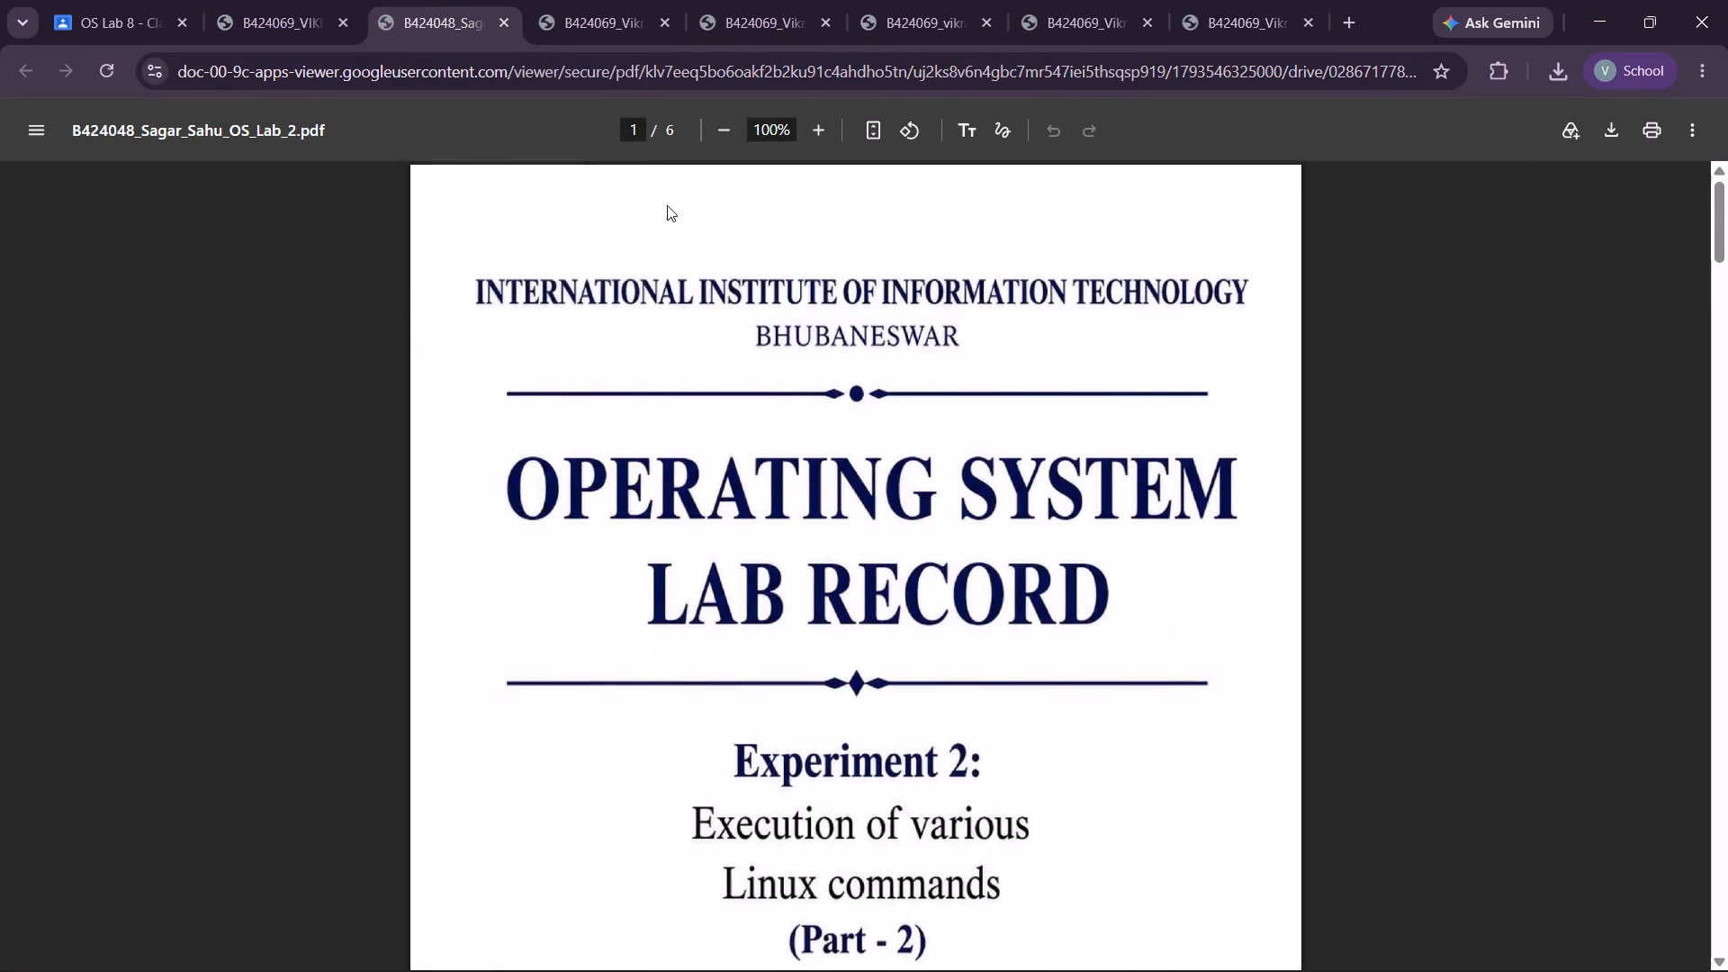
scroll(667, 216, "down", 4)
scroll(667, 217, "up", 6)
left_click(271, 23)
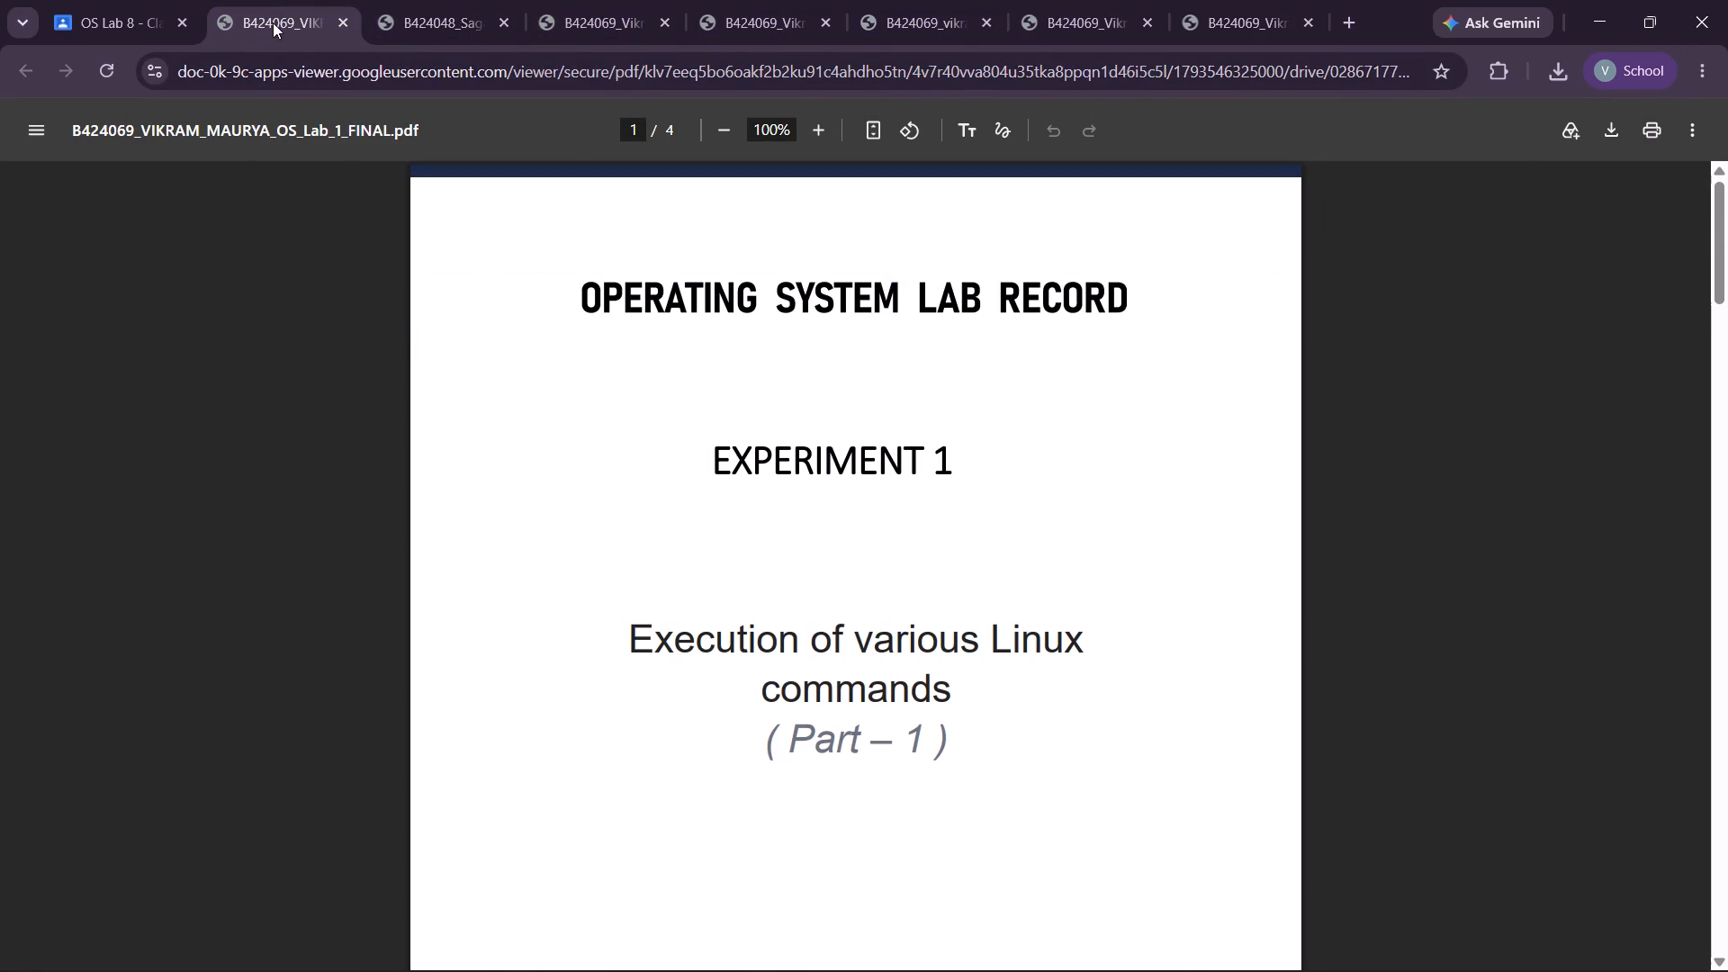
scroll(645, 540, "down", 4)
scroll(648, 537, "up", 4)
scroll(648, 537, "down", 1)
scroll(648, 537, "up", 4)
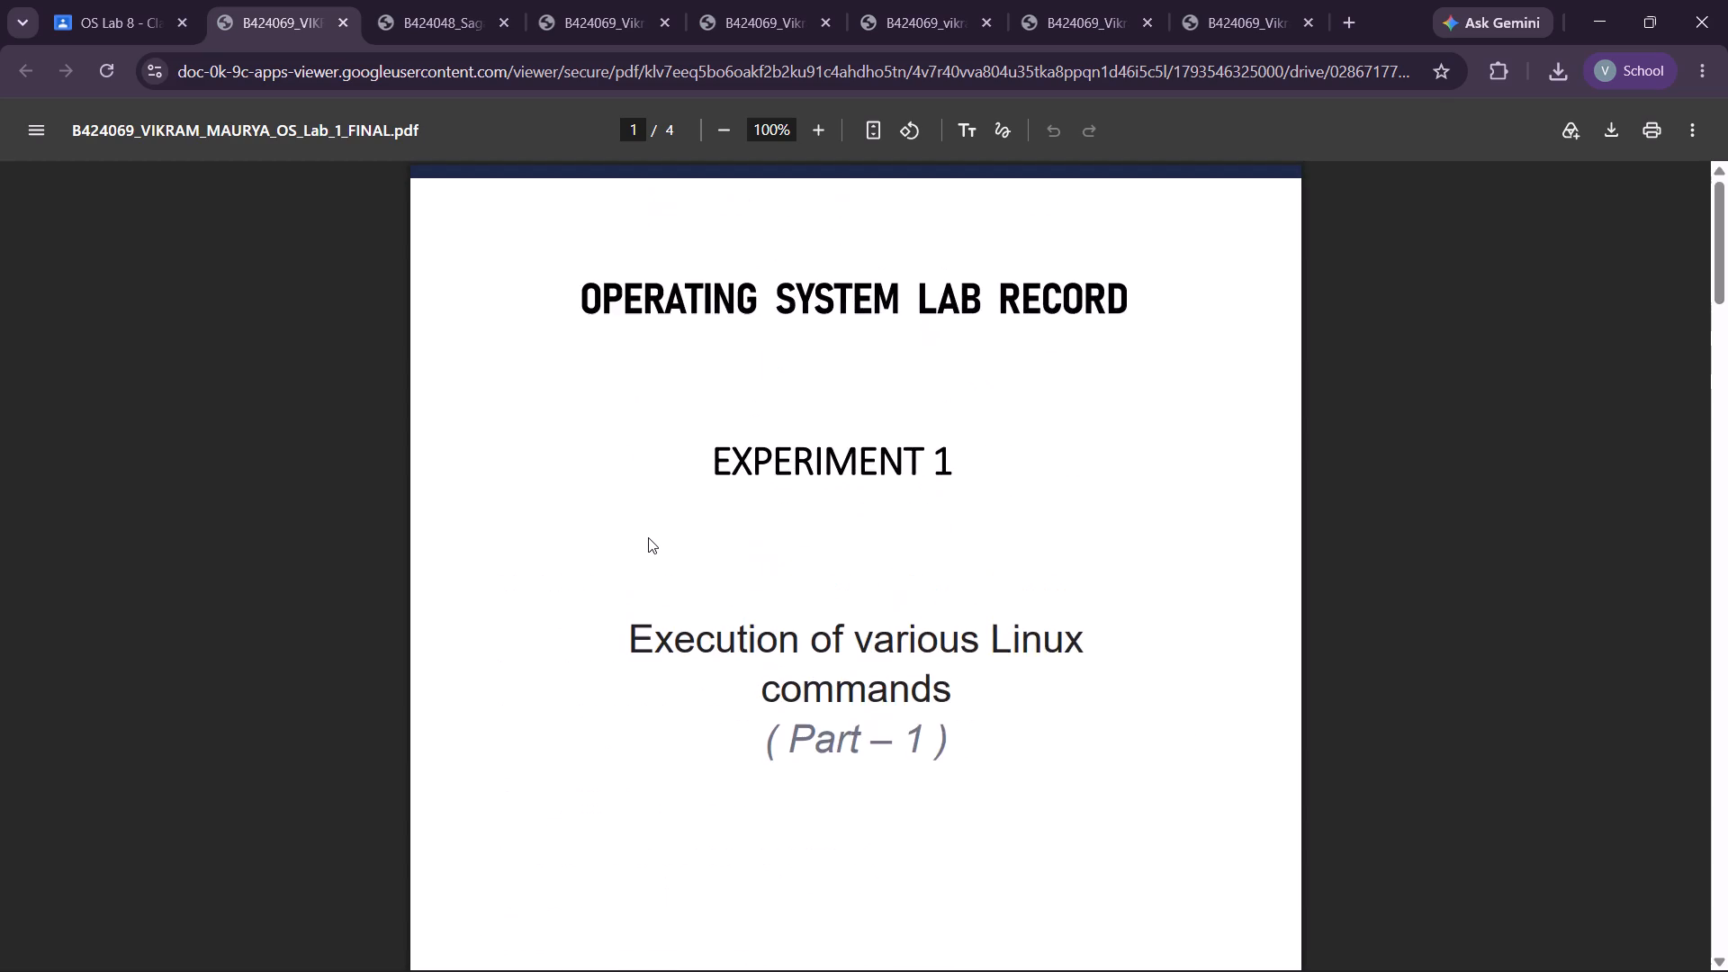
scroll(648, 537, "up", 3)
scroll(648, 537, "down", 5)
scroll(650, 526, "up", 7)
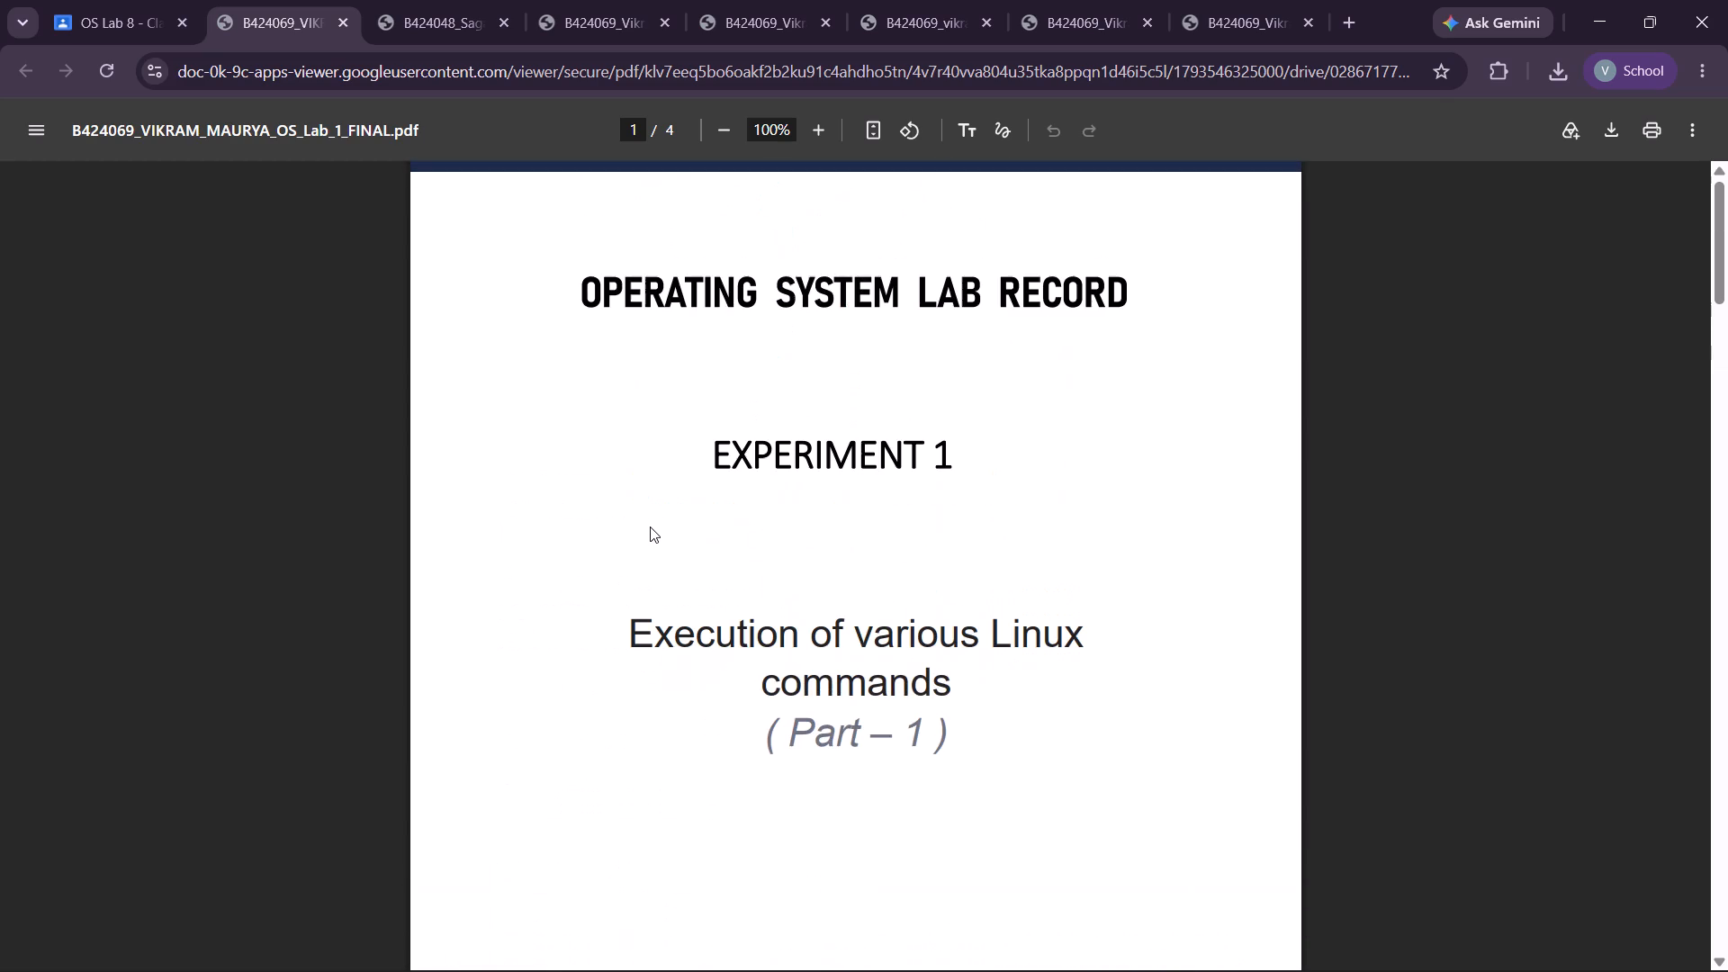
scroll(650, 526, "down", 3)
scroll(650, 526, "up", 6)
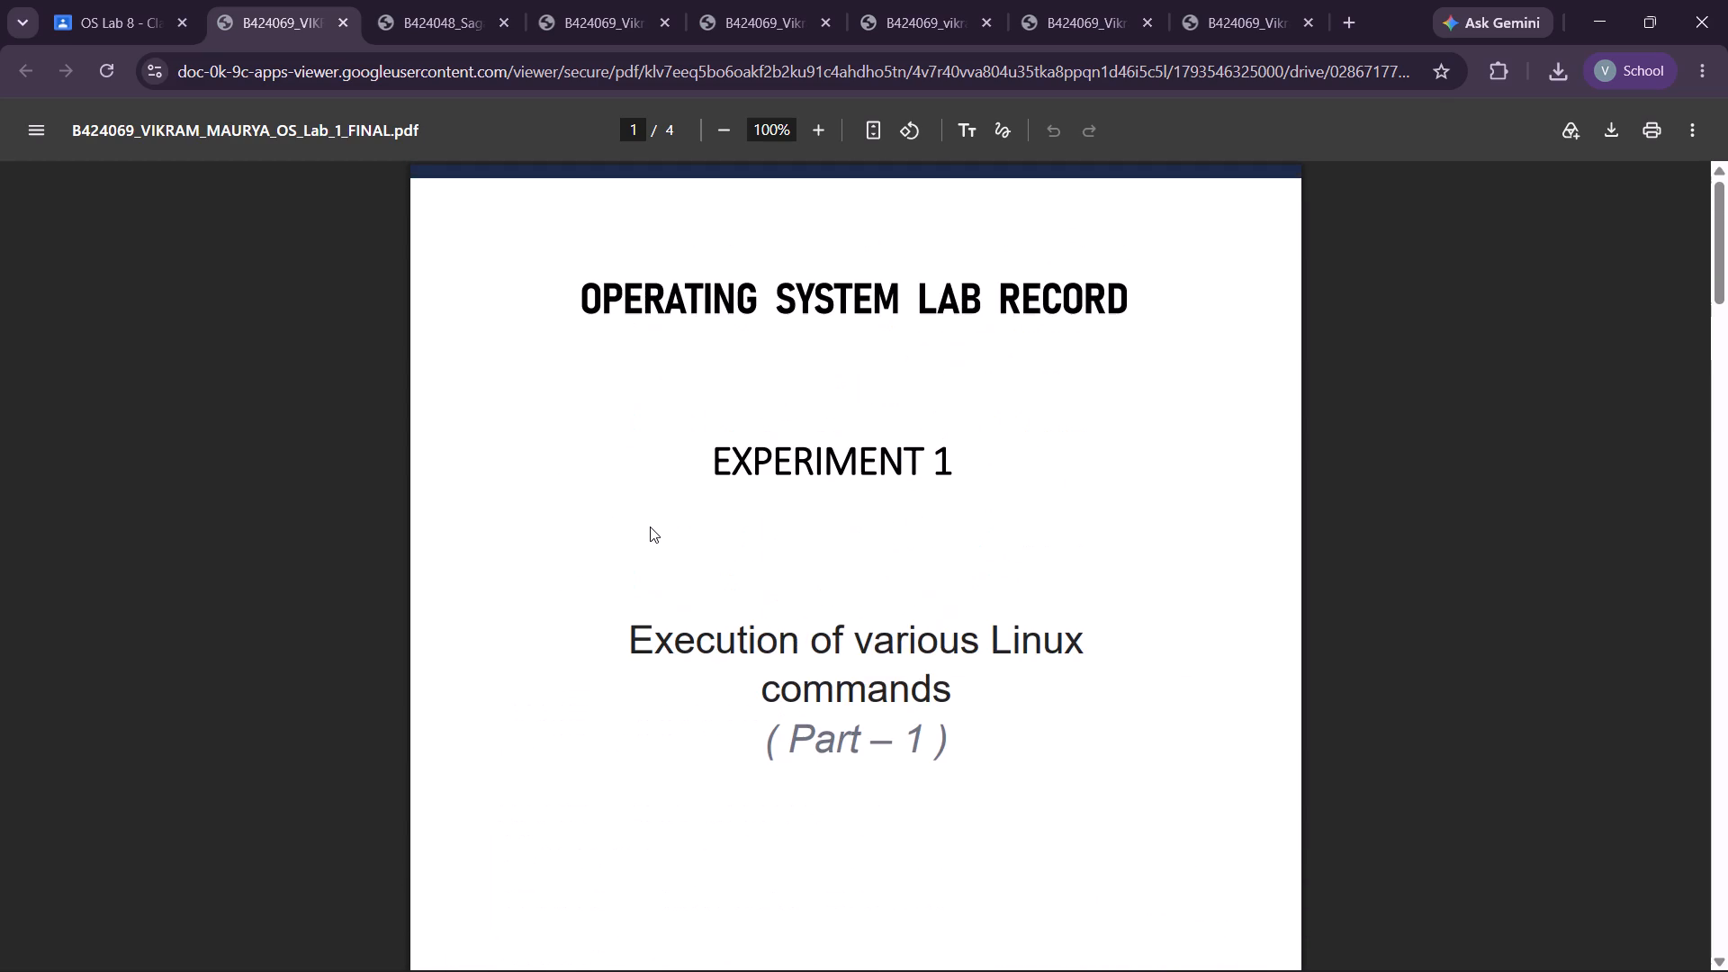
scroll(650, 526, "down", 5)
scroll(650, 526, "up", 6)
scroll(720, 369, "down", 11)
scroll(730, 376, "up", 9)
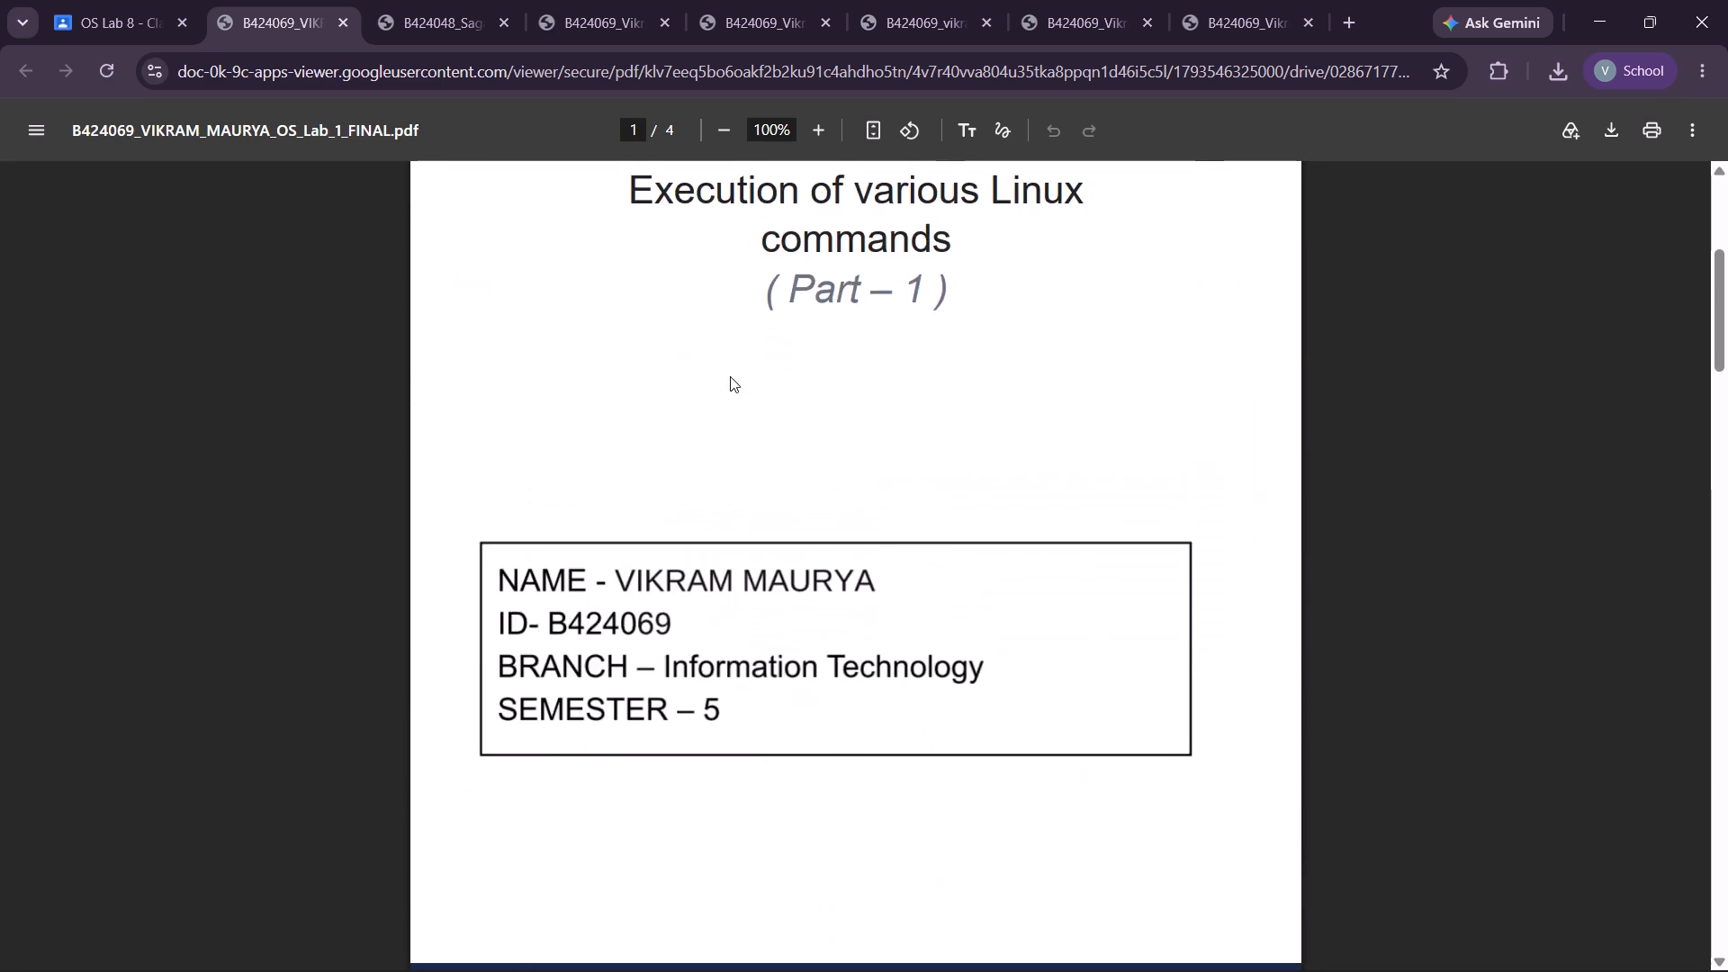
scroll(730, 376, "up", 4)
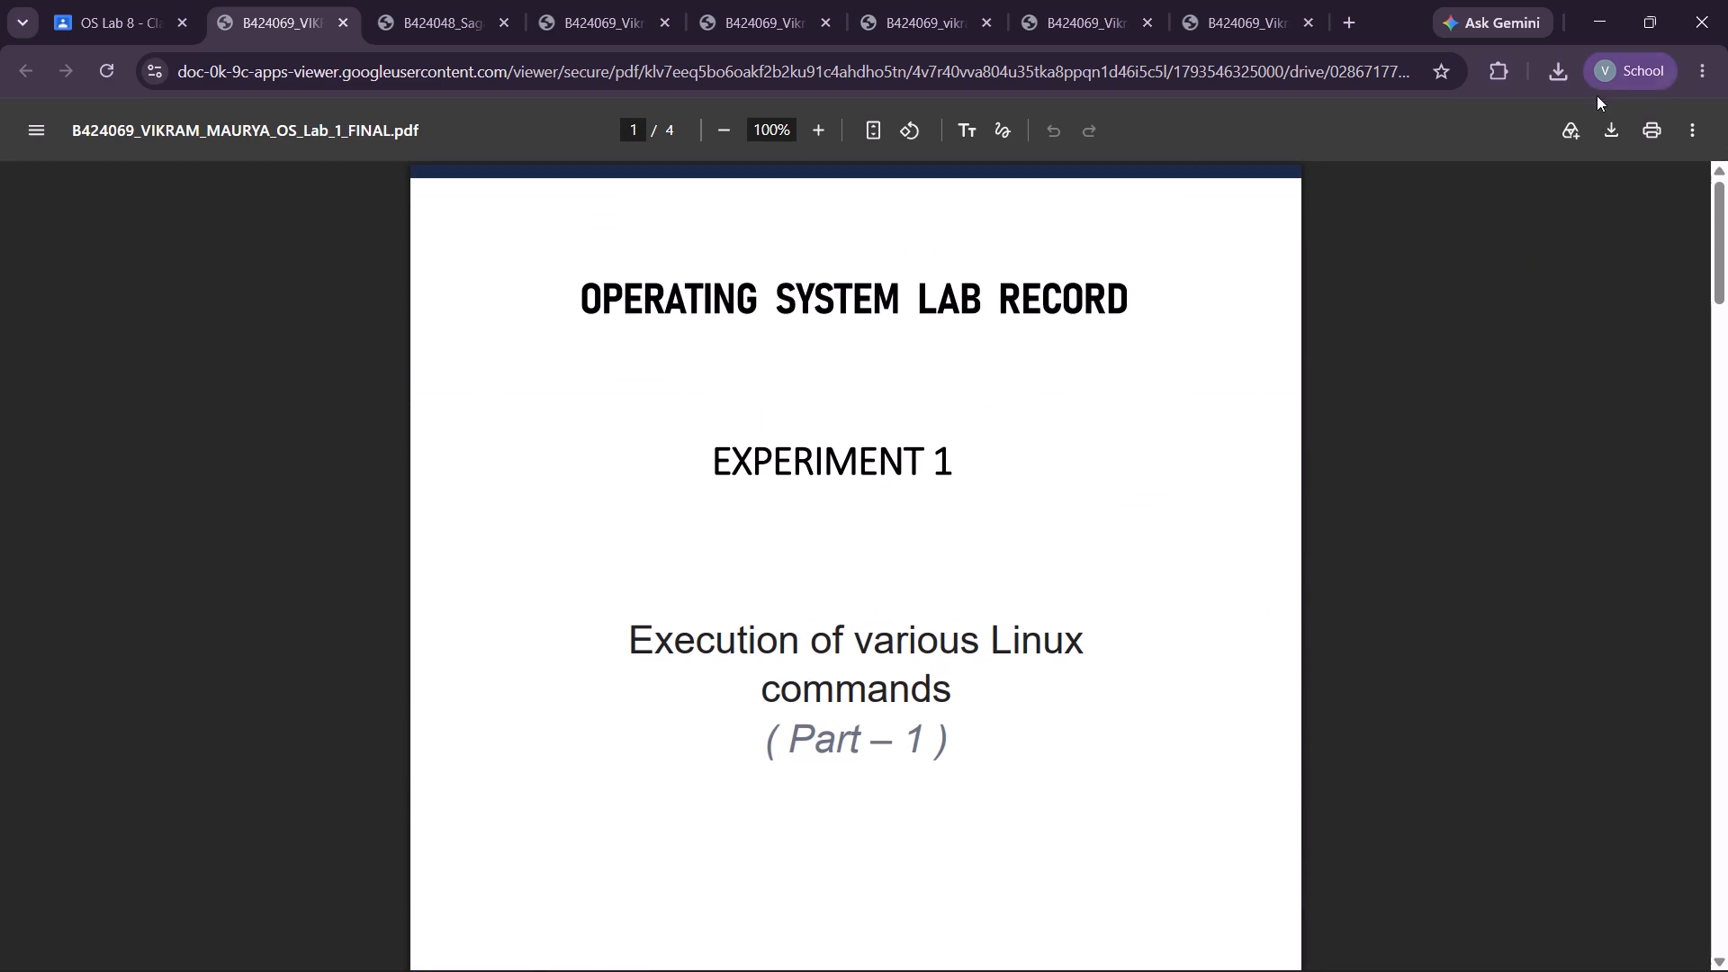
Open the print settings for the OS Lab 1 PDF and set a customised page range of 2-4.
left_click(1649, 142)
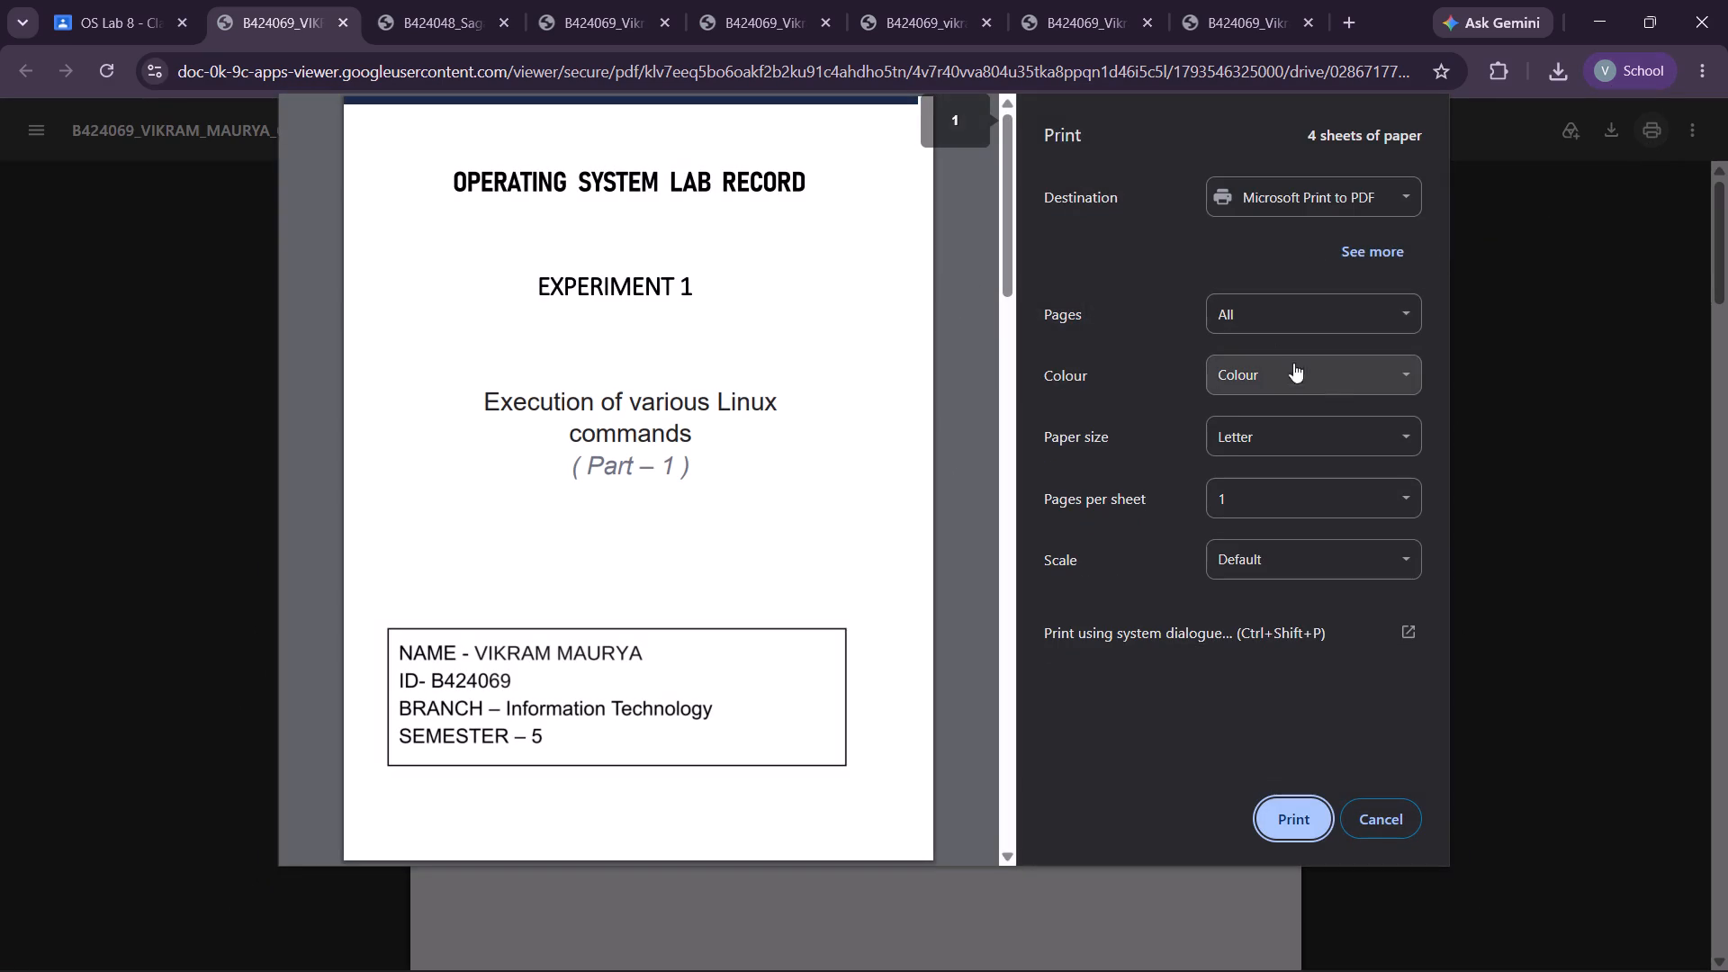
left_click(1375, 301)
left_click(1318, 420)
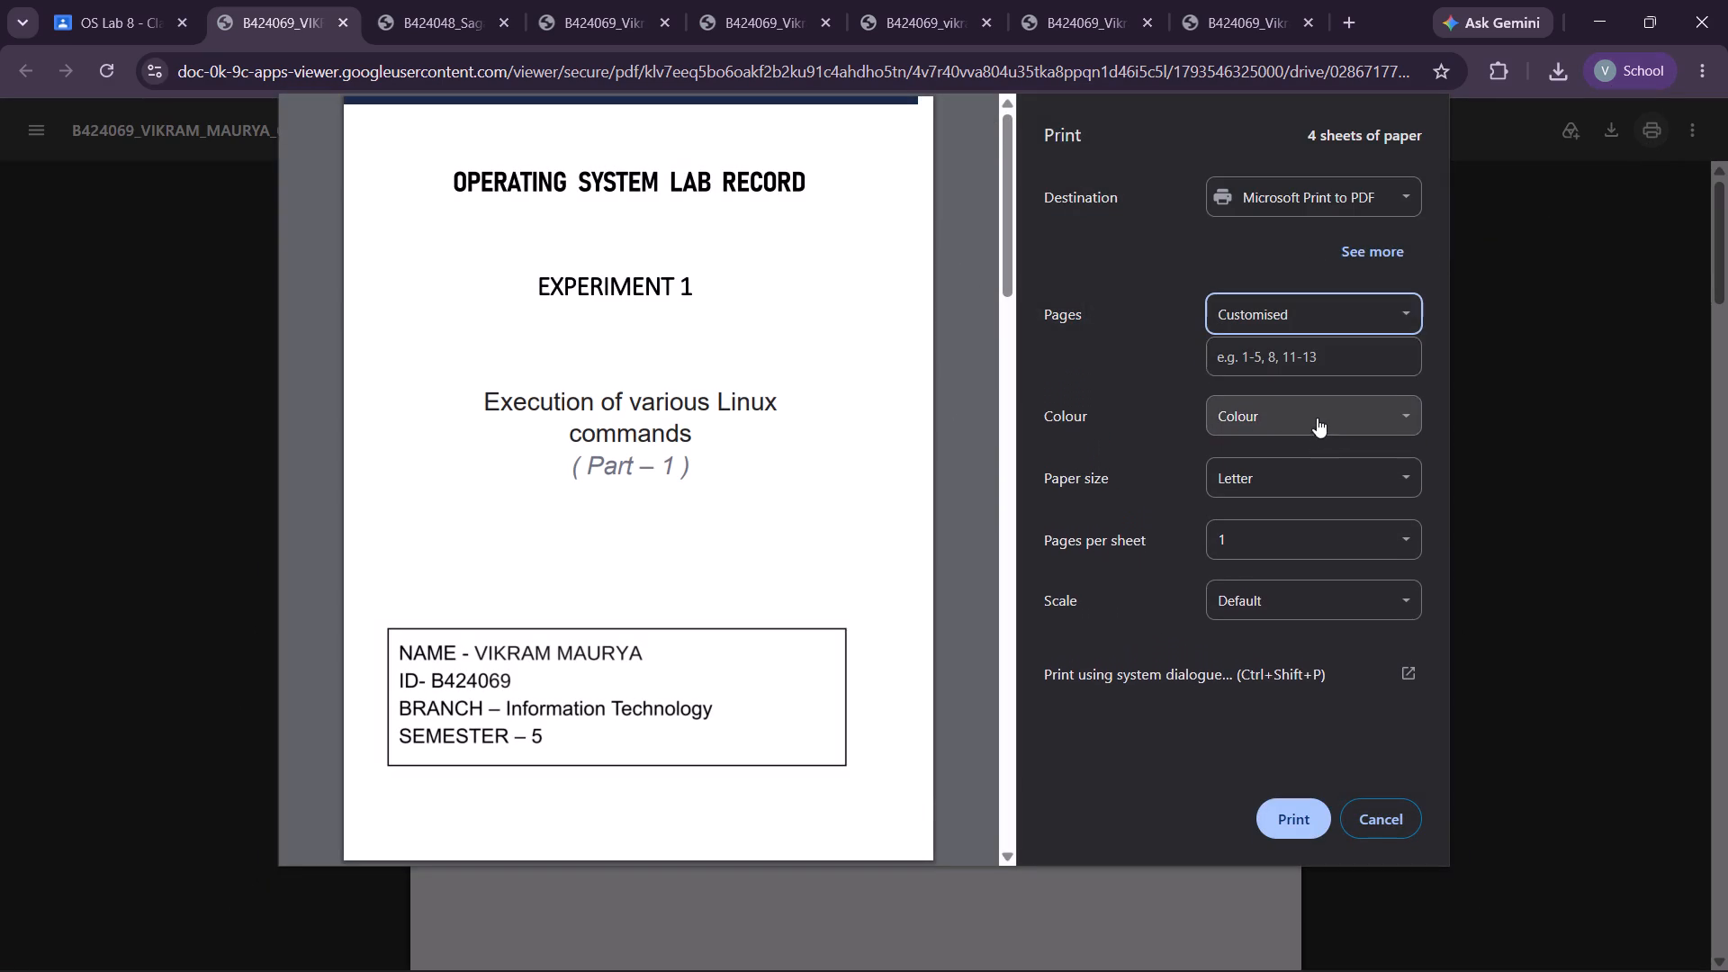
scroll(907, 270, "down", 2)
scroll(907, 272, "up", 1)
scroll(907, 272, "down", 19)
scroll(910, 301, "up", 1)
scroll(910, 306, "down", 5)
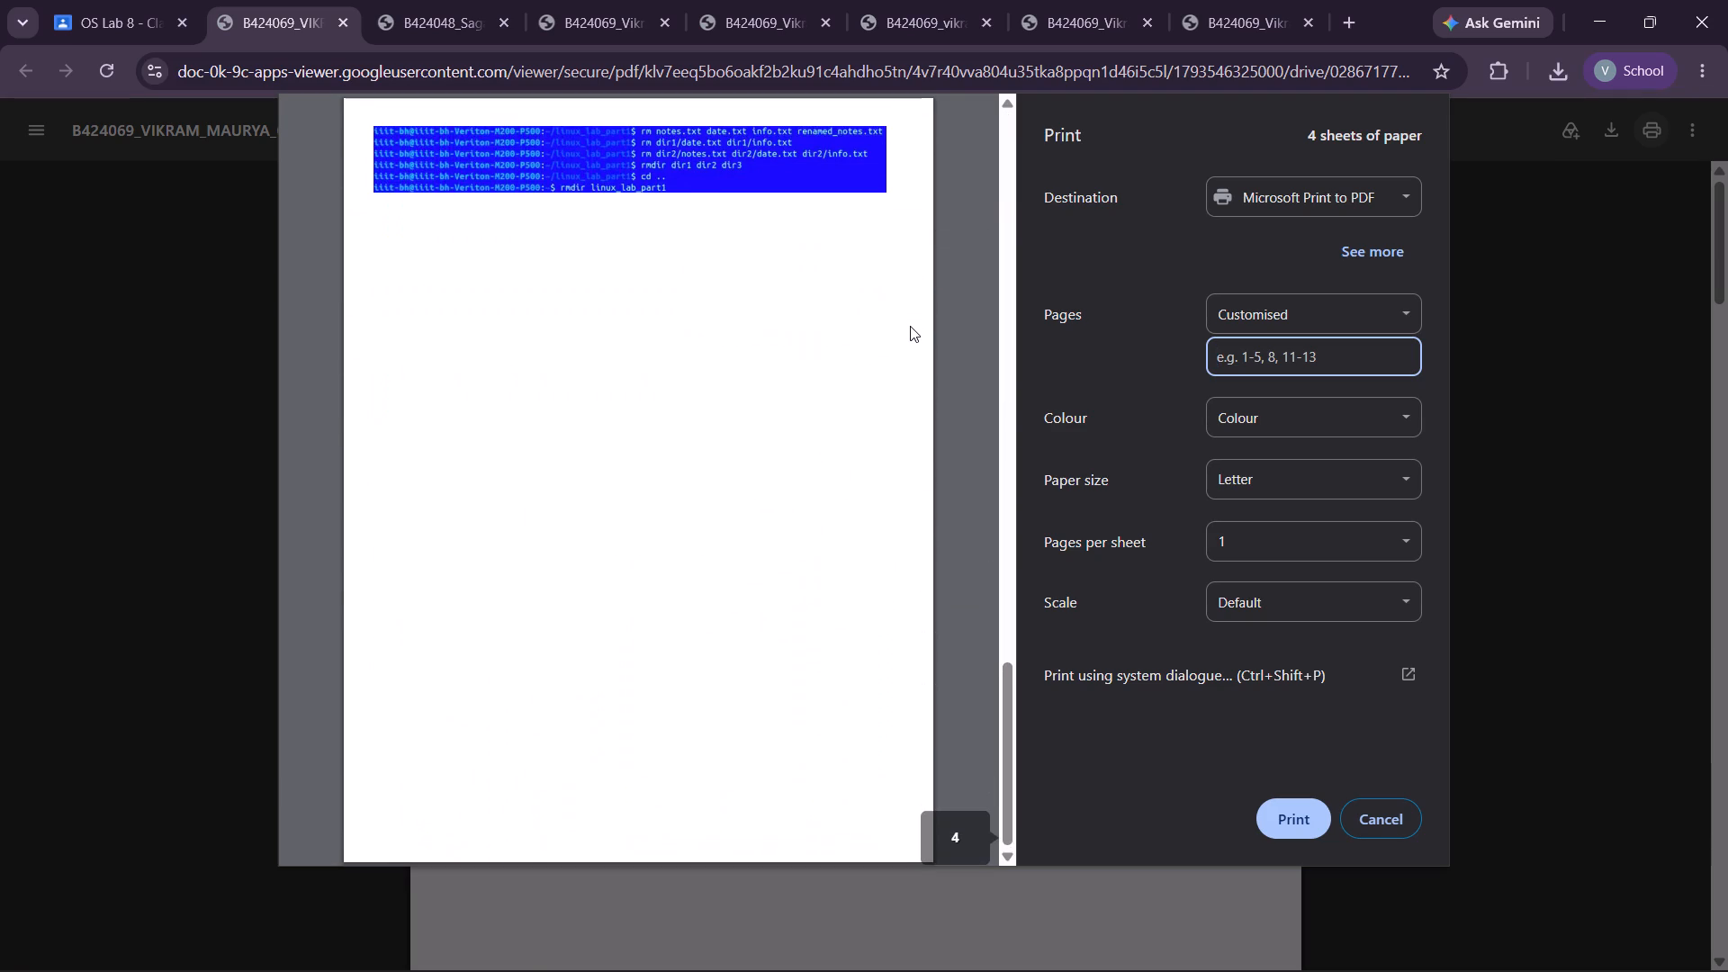
scroll(910, 326, "down", 6)
scroll(910, 326, "up", 20)
scroll(910, 326, "up", 10)
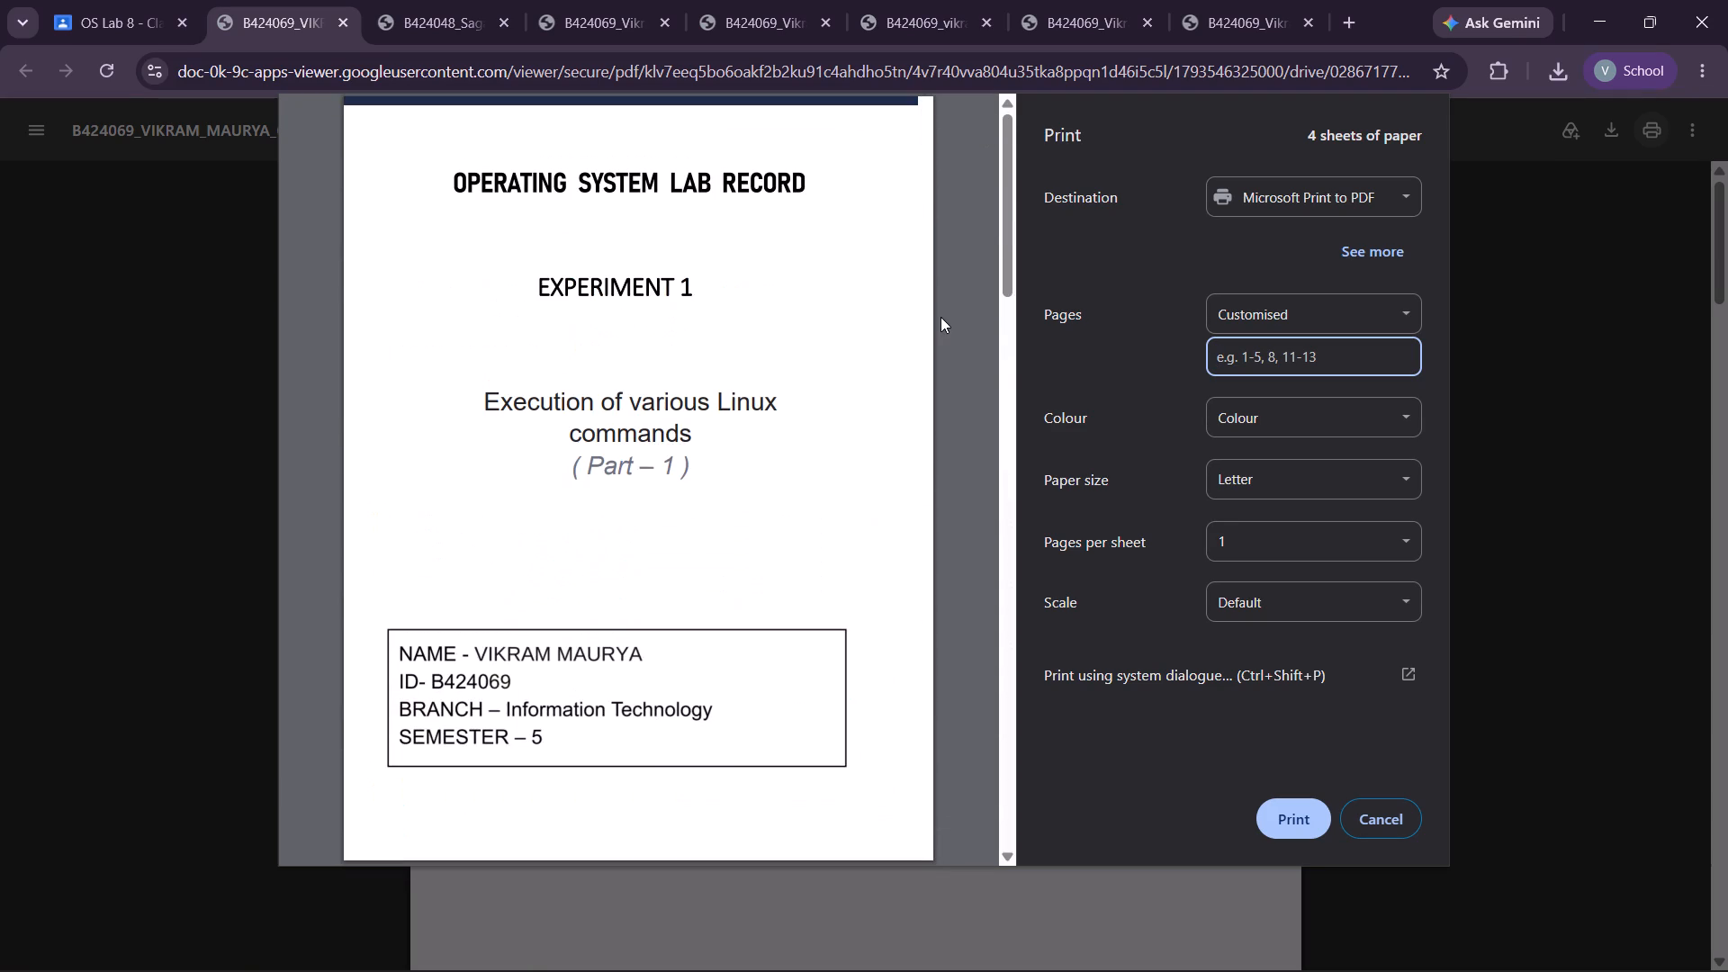
scroll(940, 317, "down", 3)
key("2")
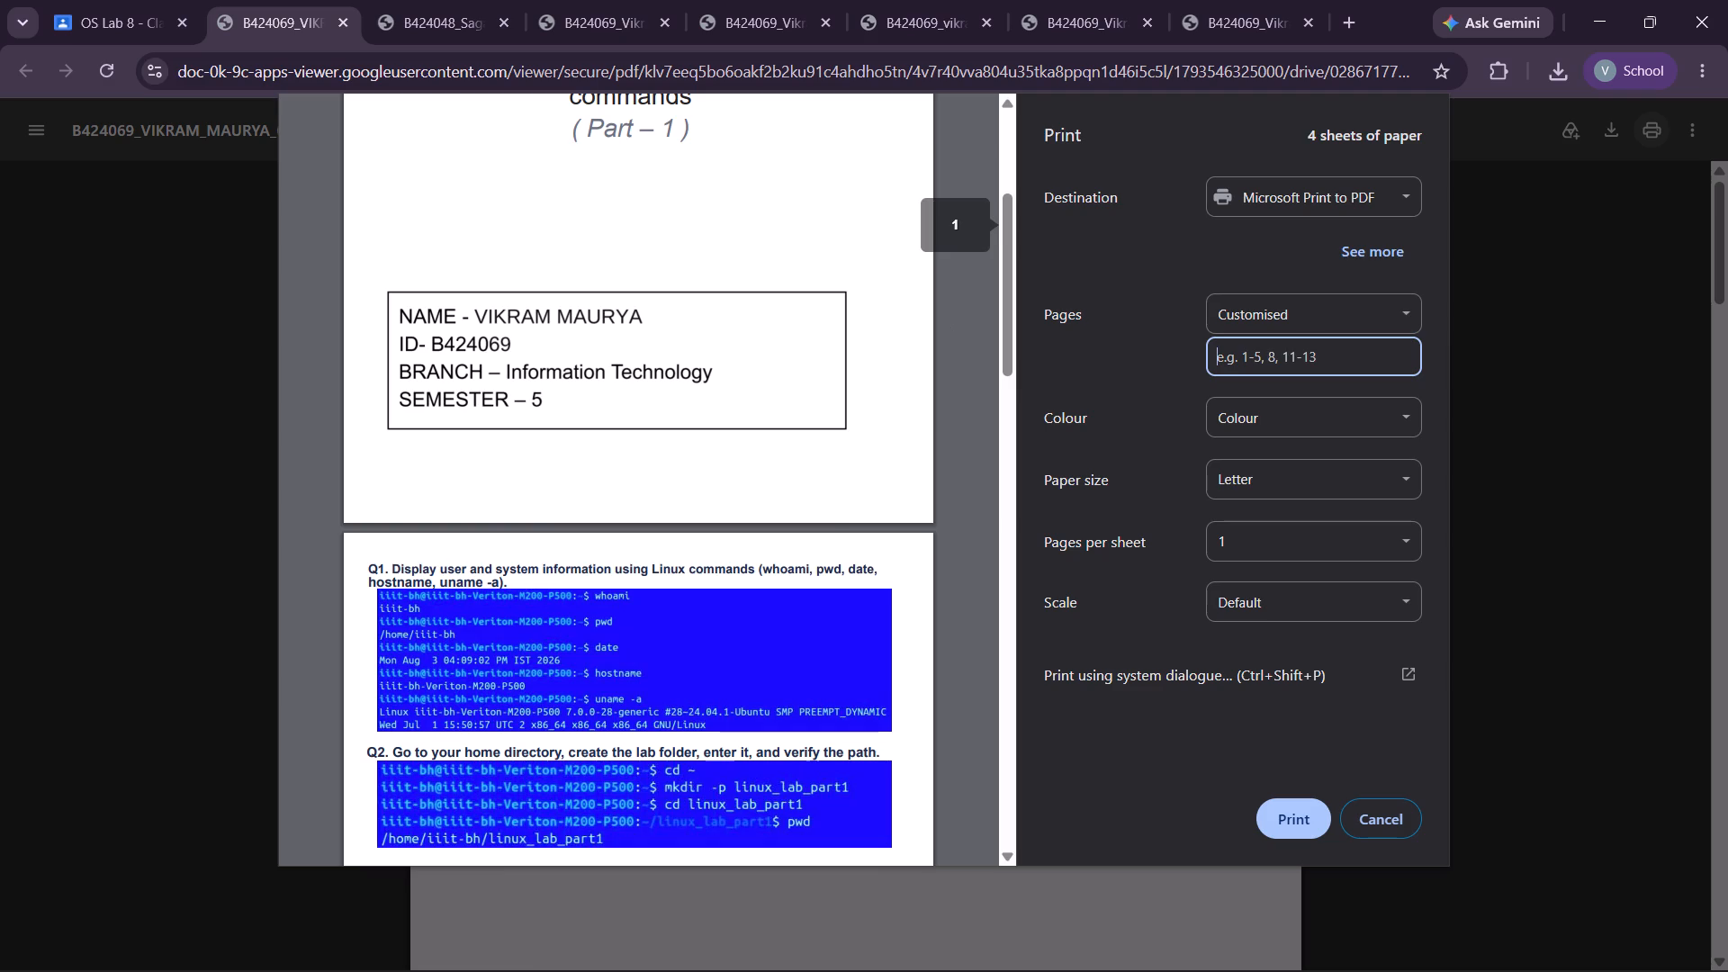
type("-4")
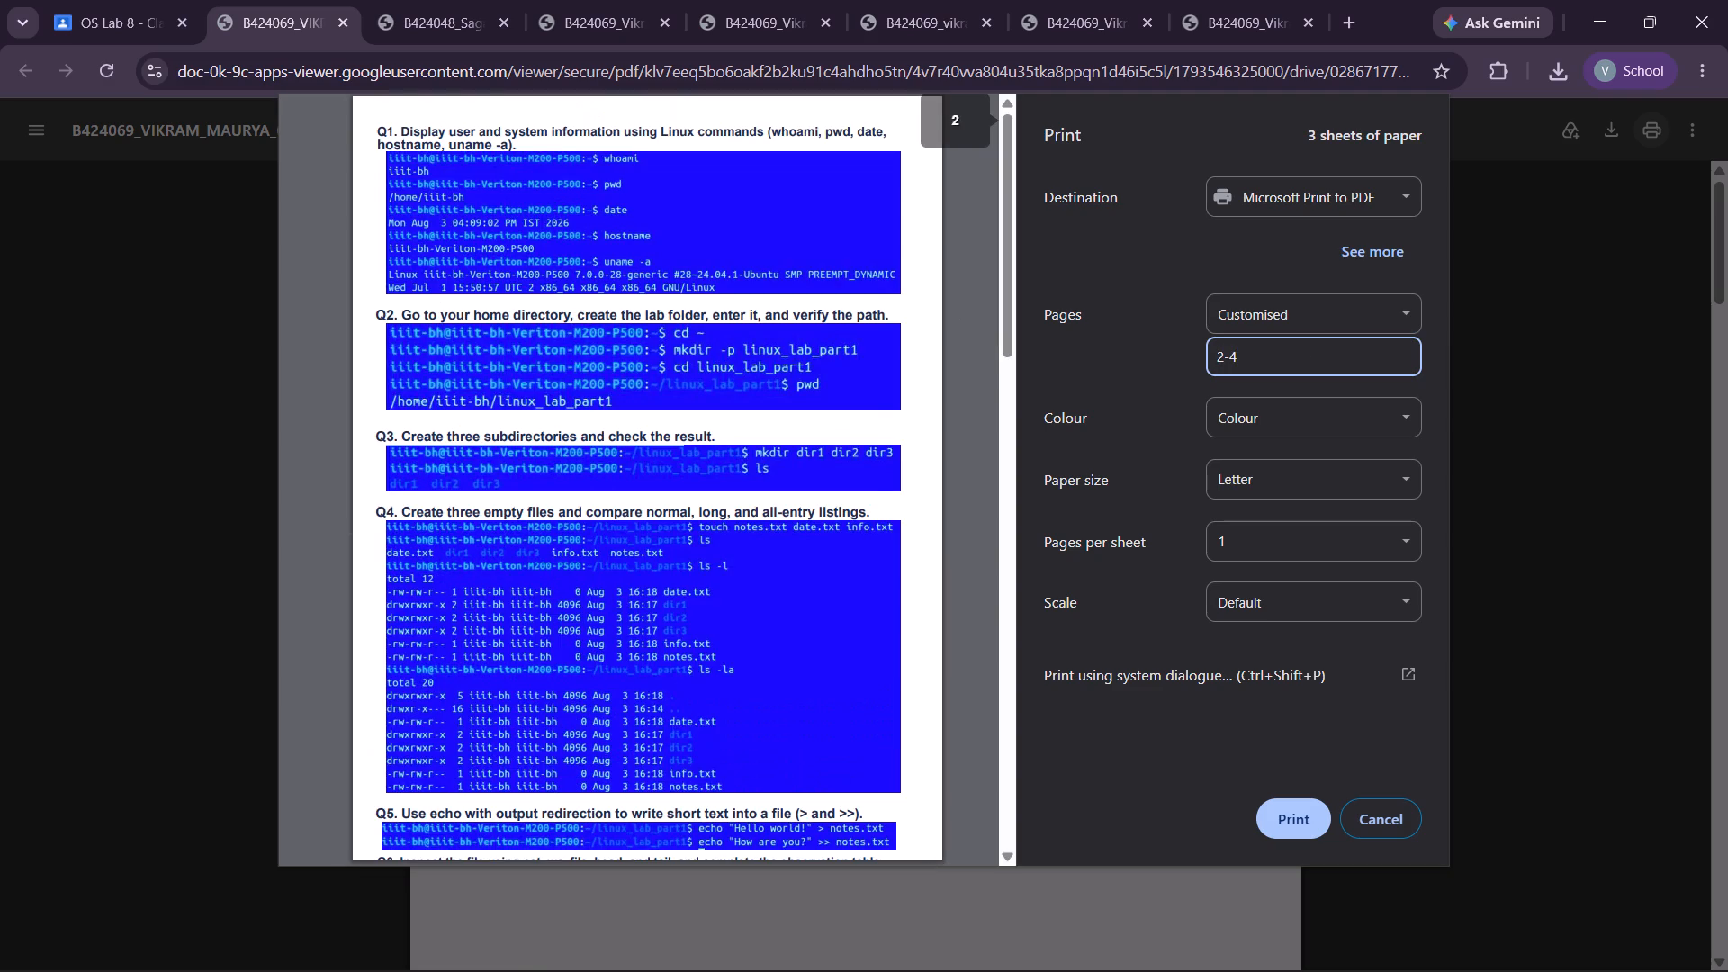
Check the OS Lab 1 print preview and print it to a PDF named 1 in the Downloads folder.
scroll(432, 435, "down", 9)
scroll(593, 409, "up", 1)
scroll(593, 409, "down", 7)
scroll(594, 409, "up", 1)
scroll(594, 409, "down", 2)
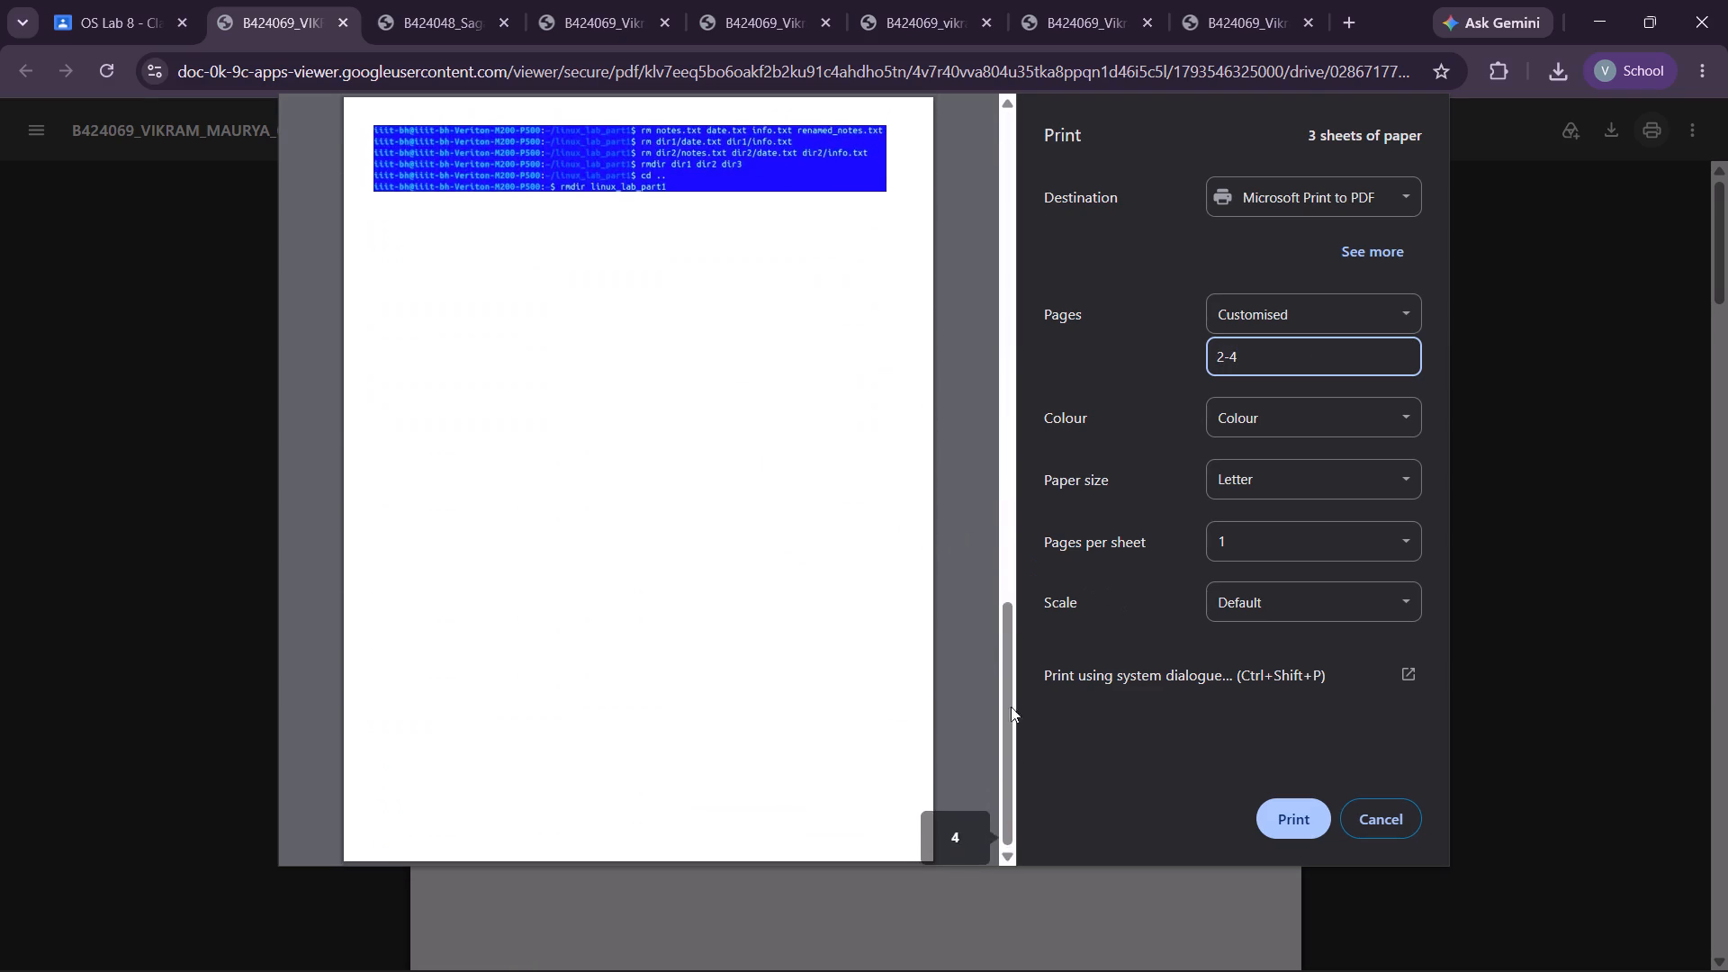
scroll(734, 604, "up", 20)
scroll(734, 604, "up", 3)
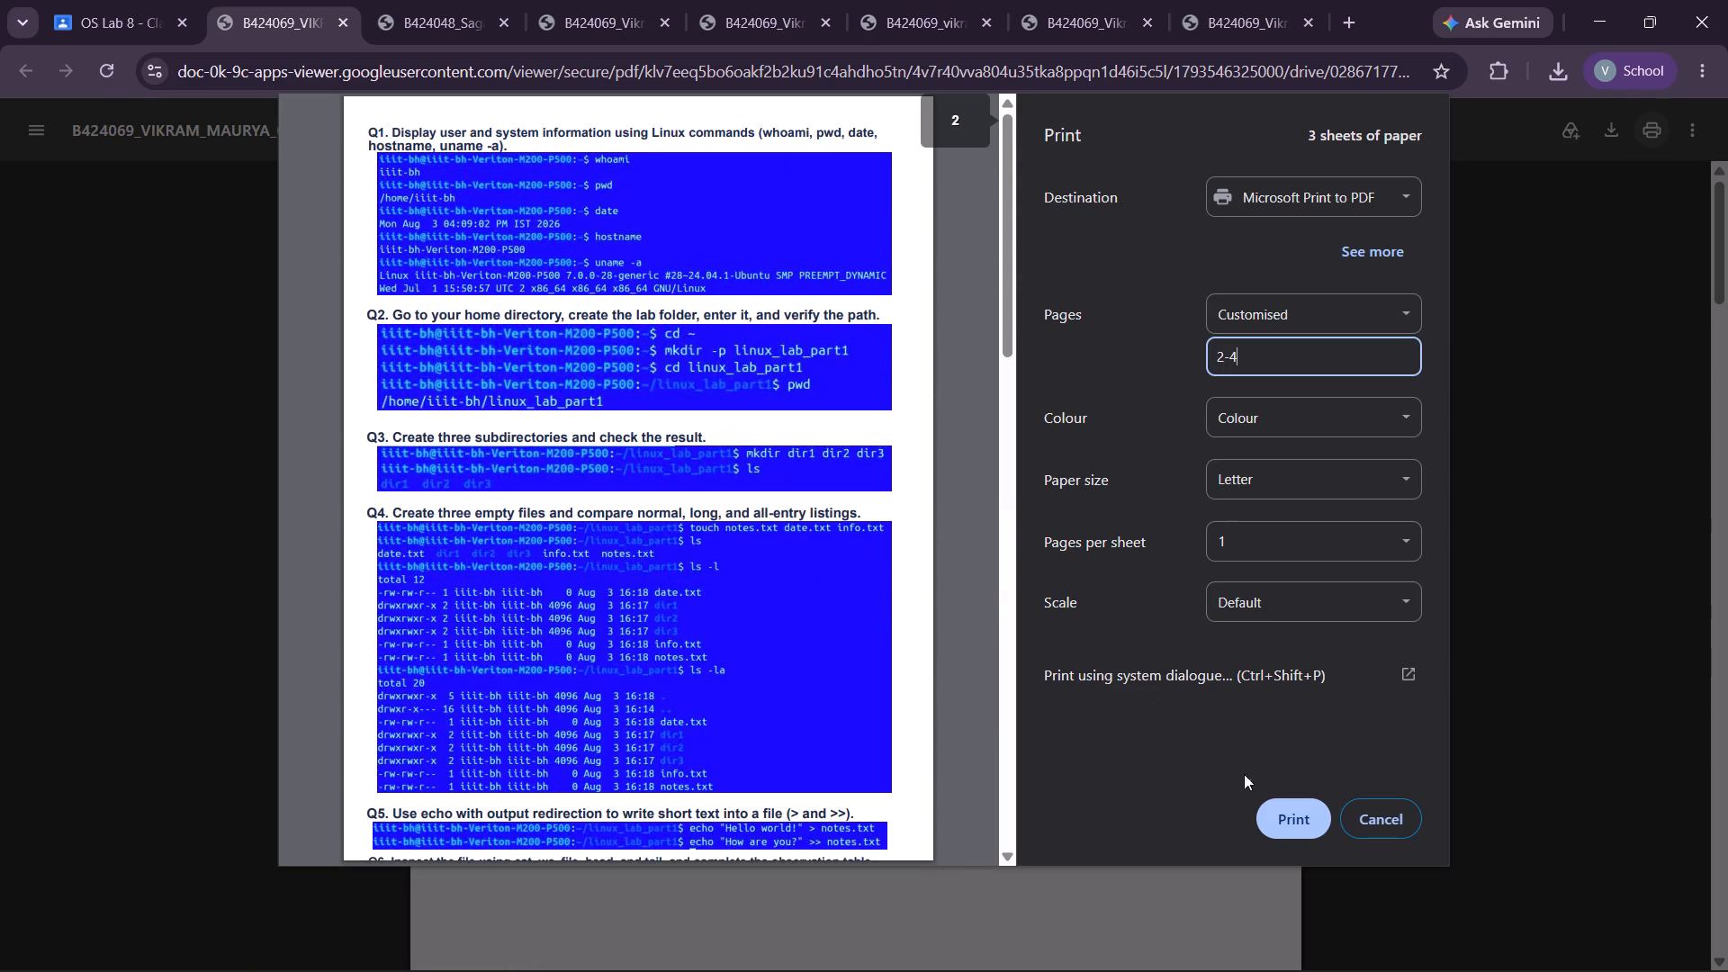
left_click(1283, 828)
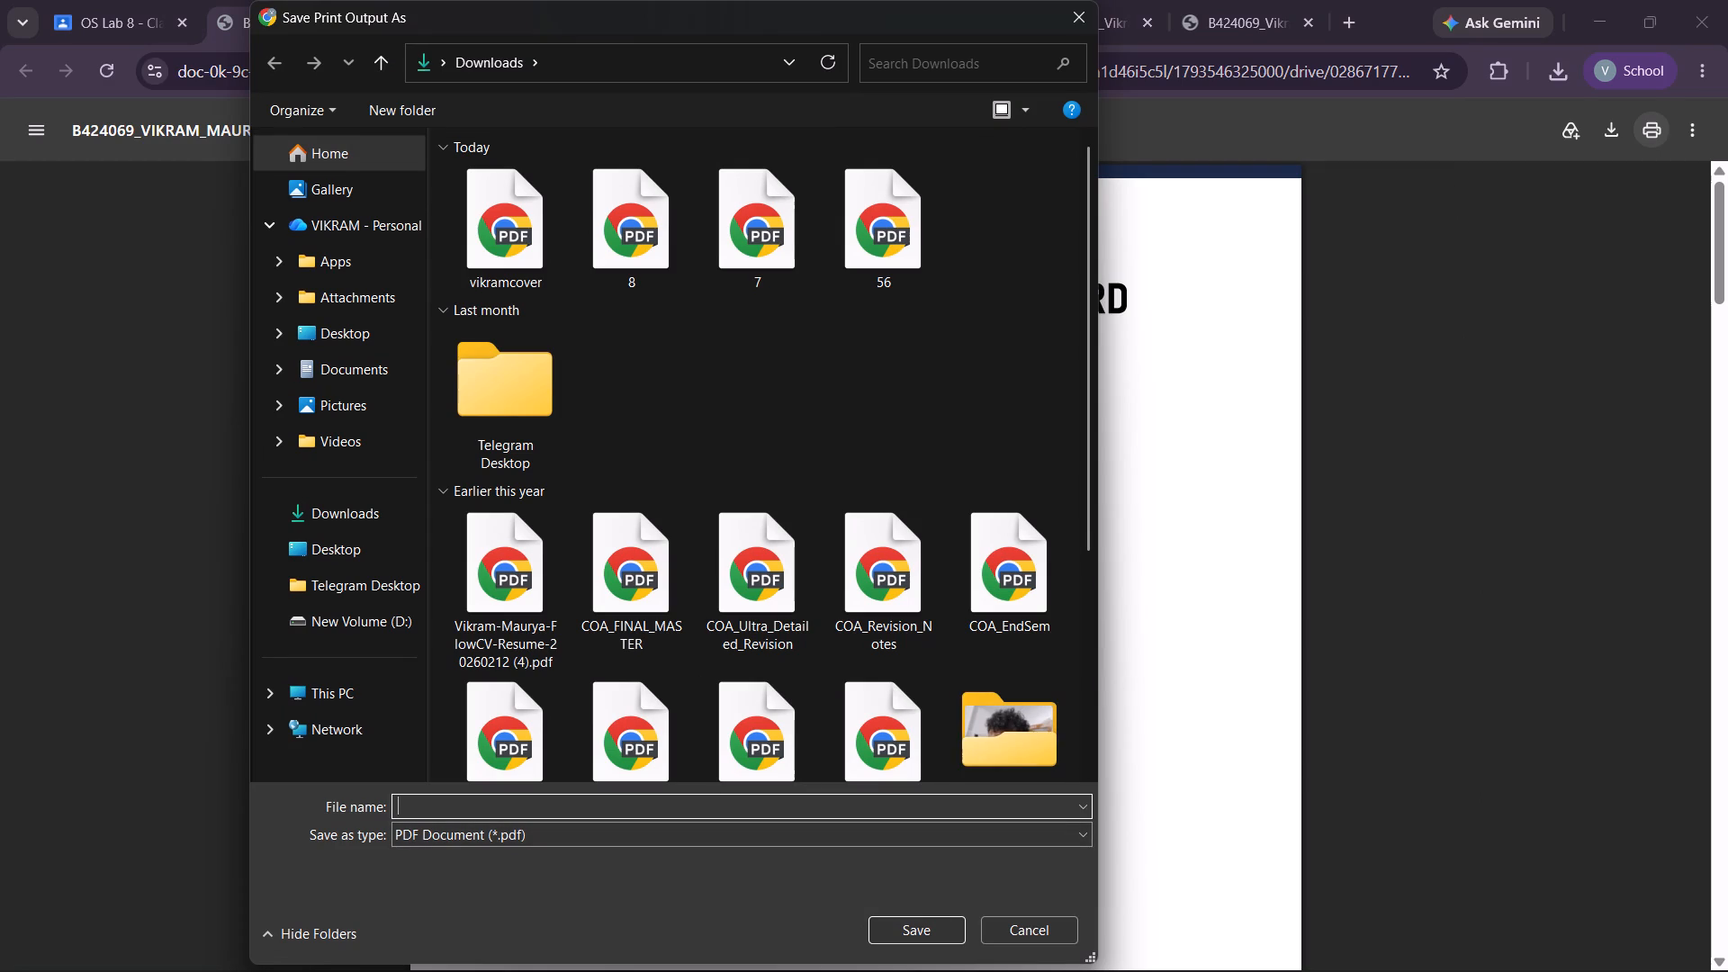
key("1")
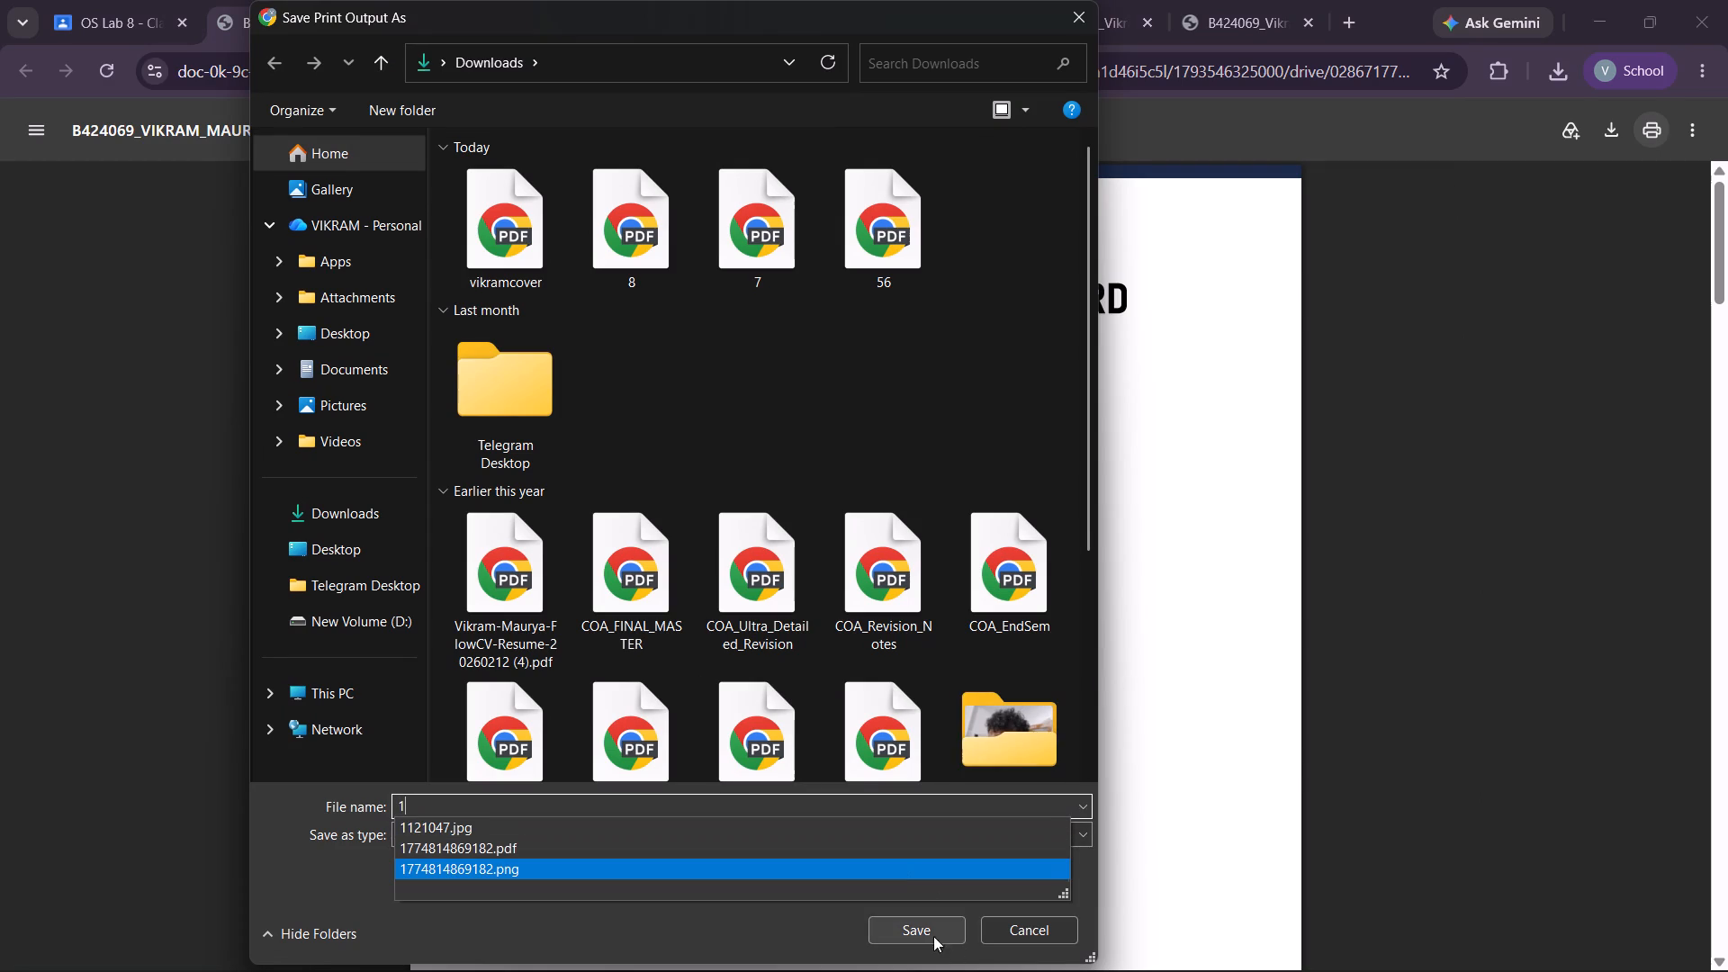
left_click(923, 923)
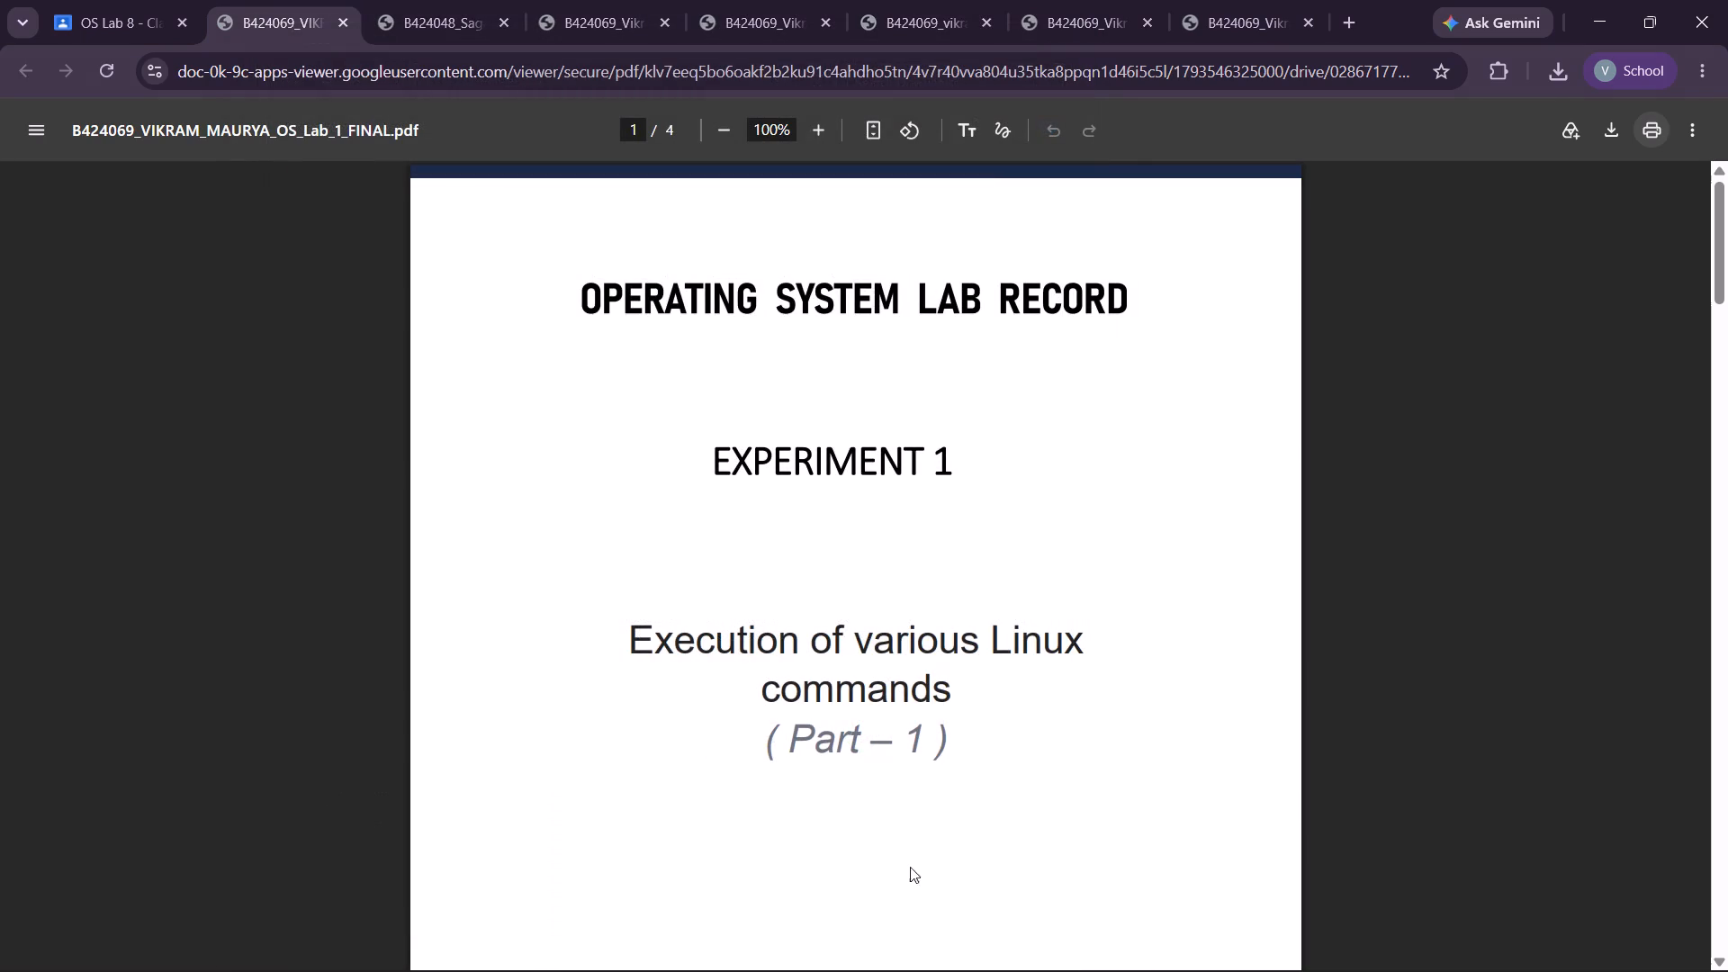
Open the print settings for the OS Lab 2 PDF and check its preview through to the last page.
left_click(417, 0)
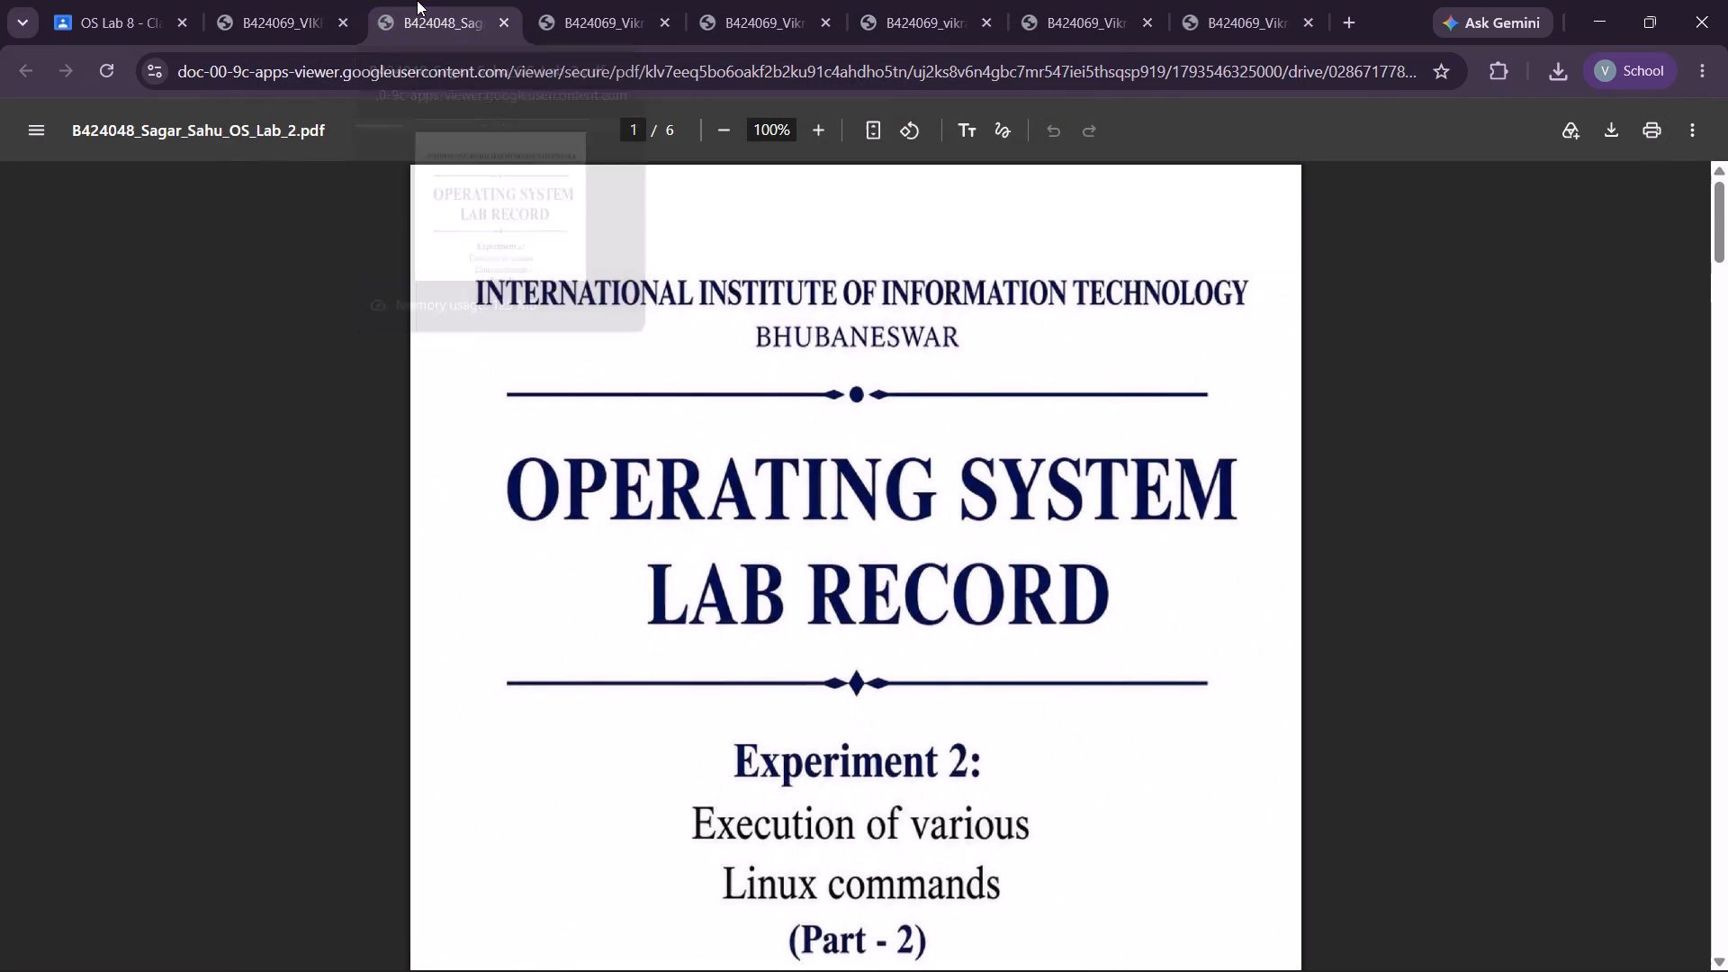
left_click(1652, 134)
left_click(1303, 311)
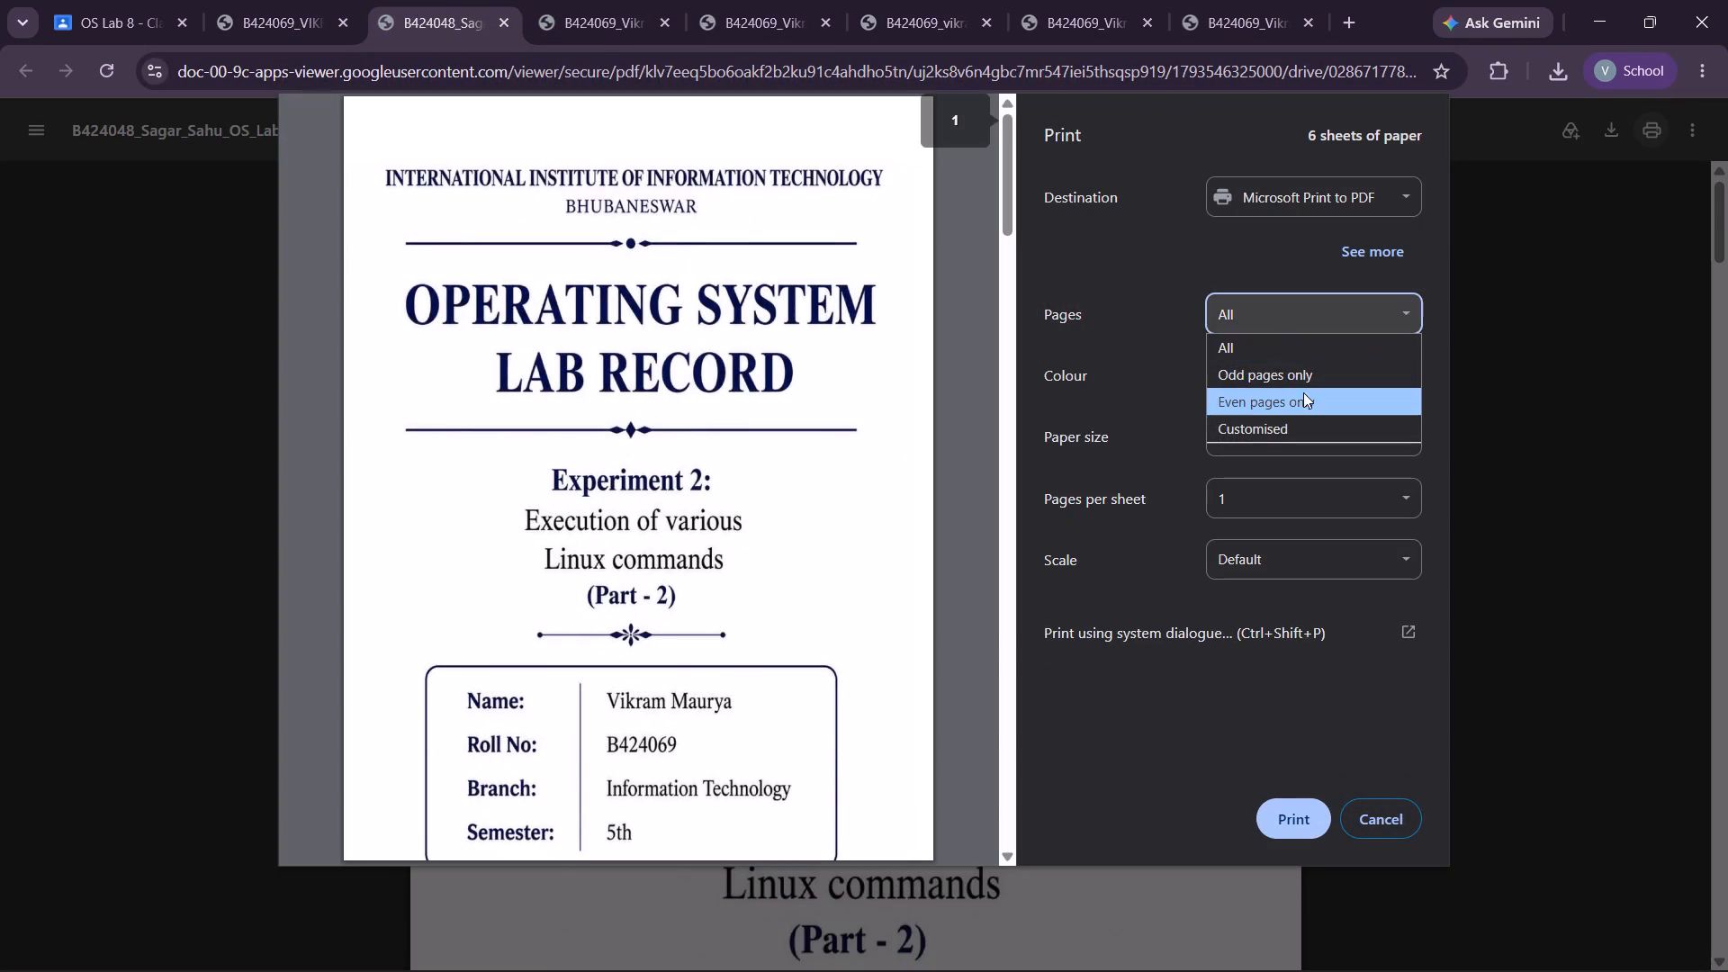
left_click(886, 382)
left_click_drag(1009, 175, 1041, 839)
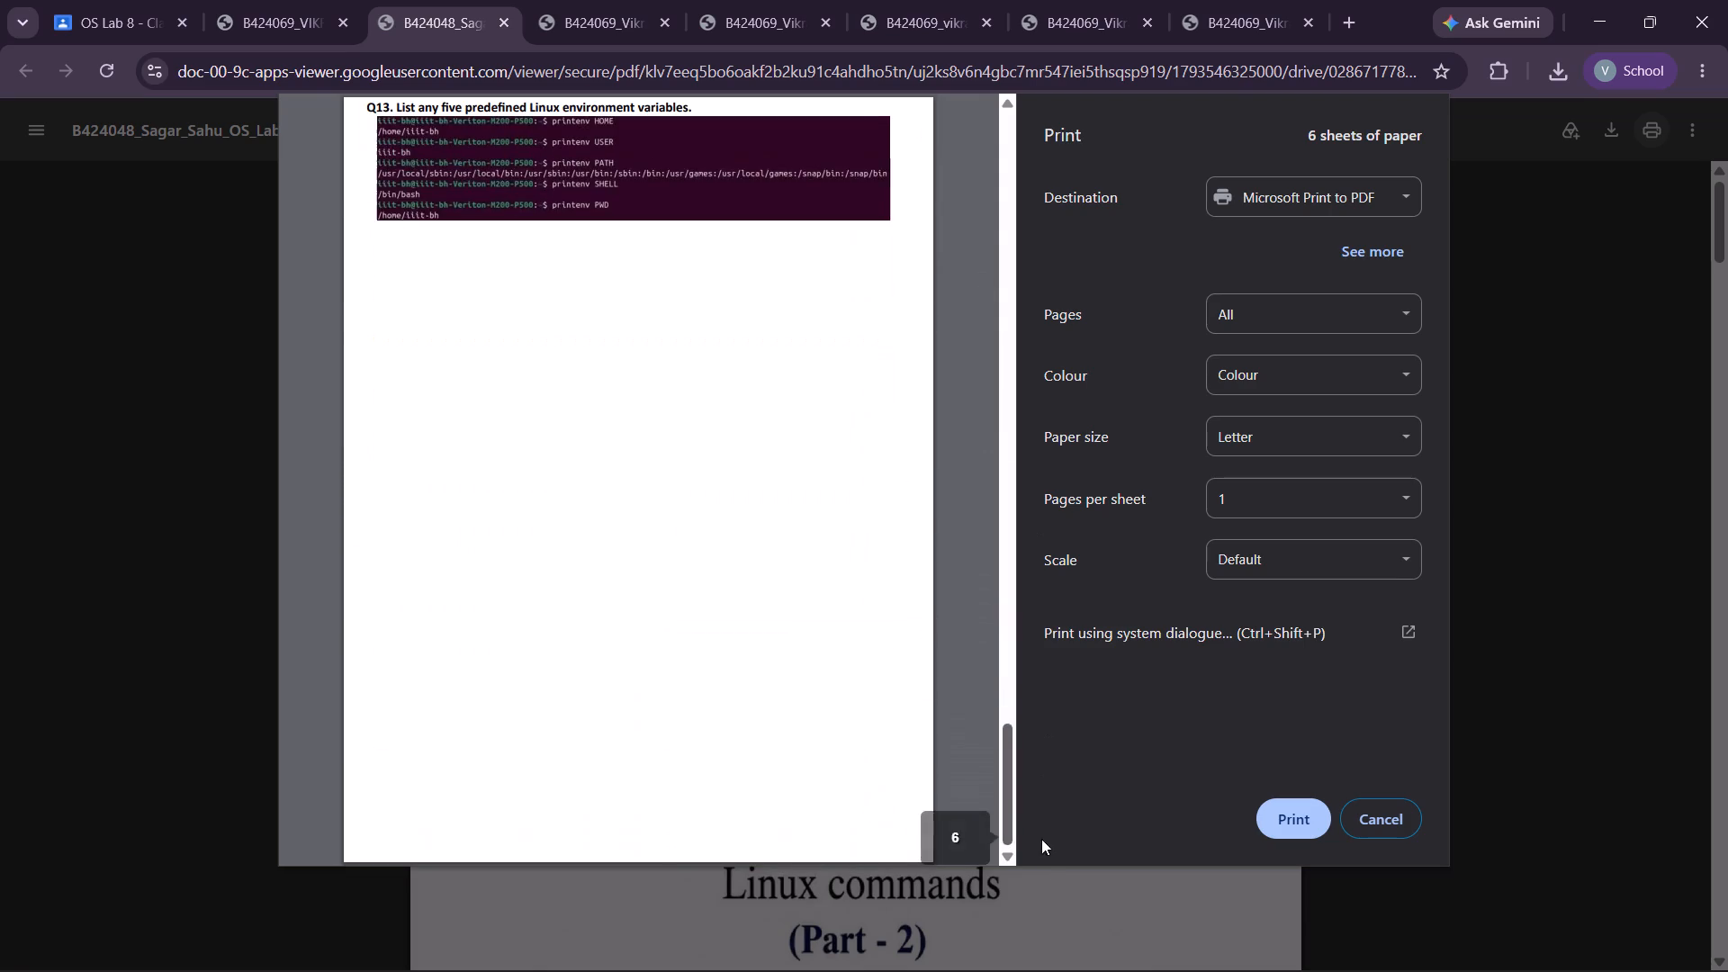
left_click_drag(1041, 839, 1040, 133)
Set a customised page range of 2-6 for the OS Lab 2 print, checking the preview pages.
left_click(1309, 318)
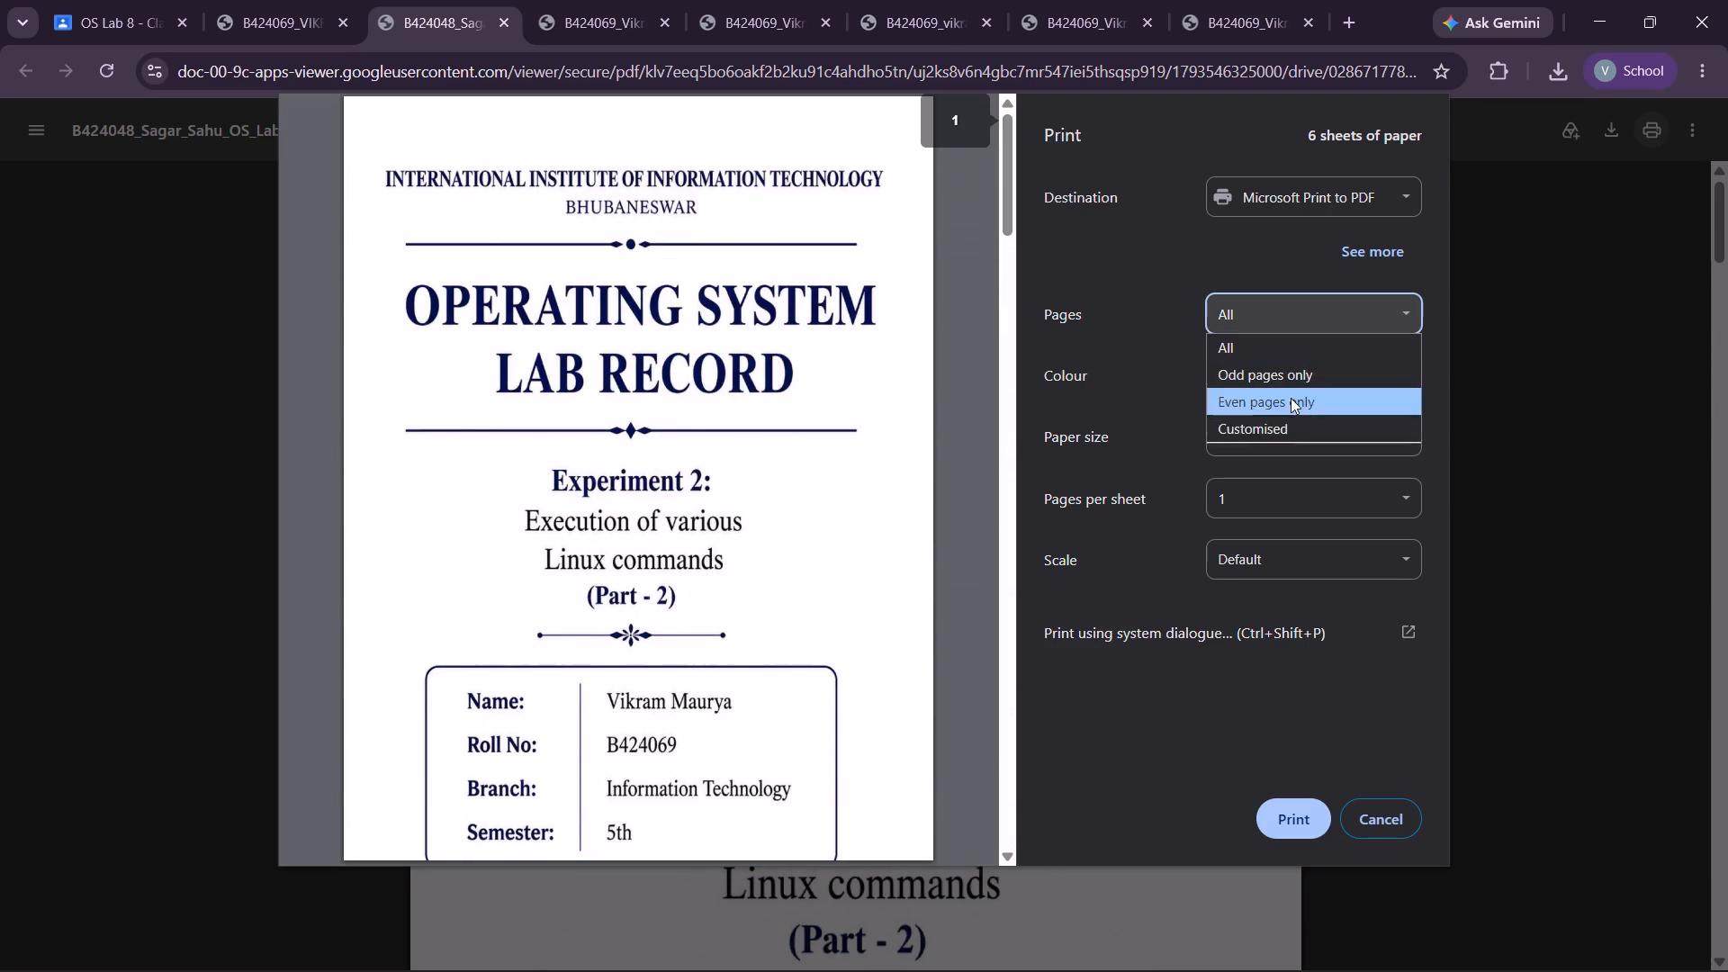
left_click(1282, 435)
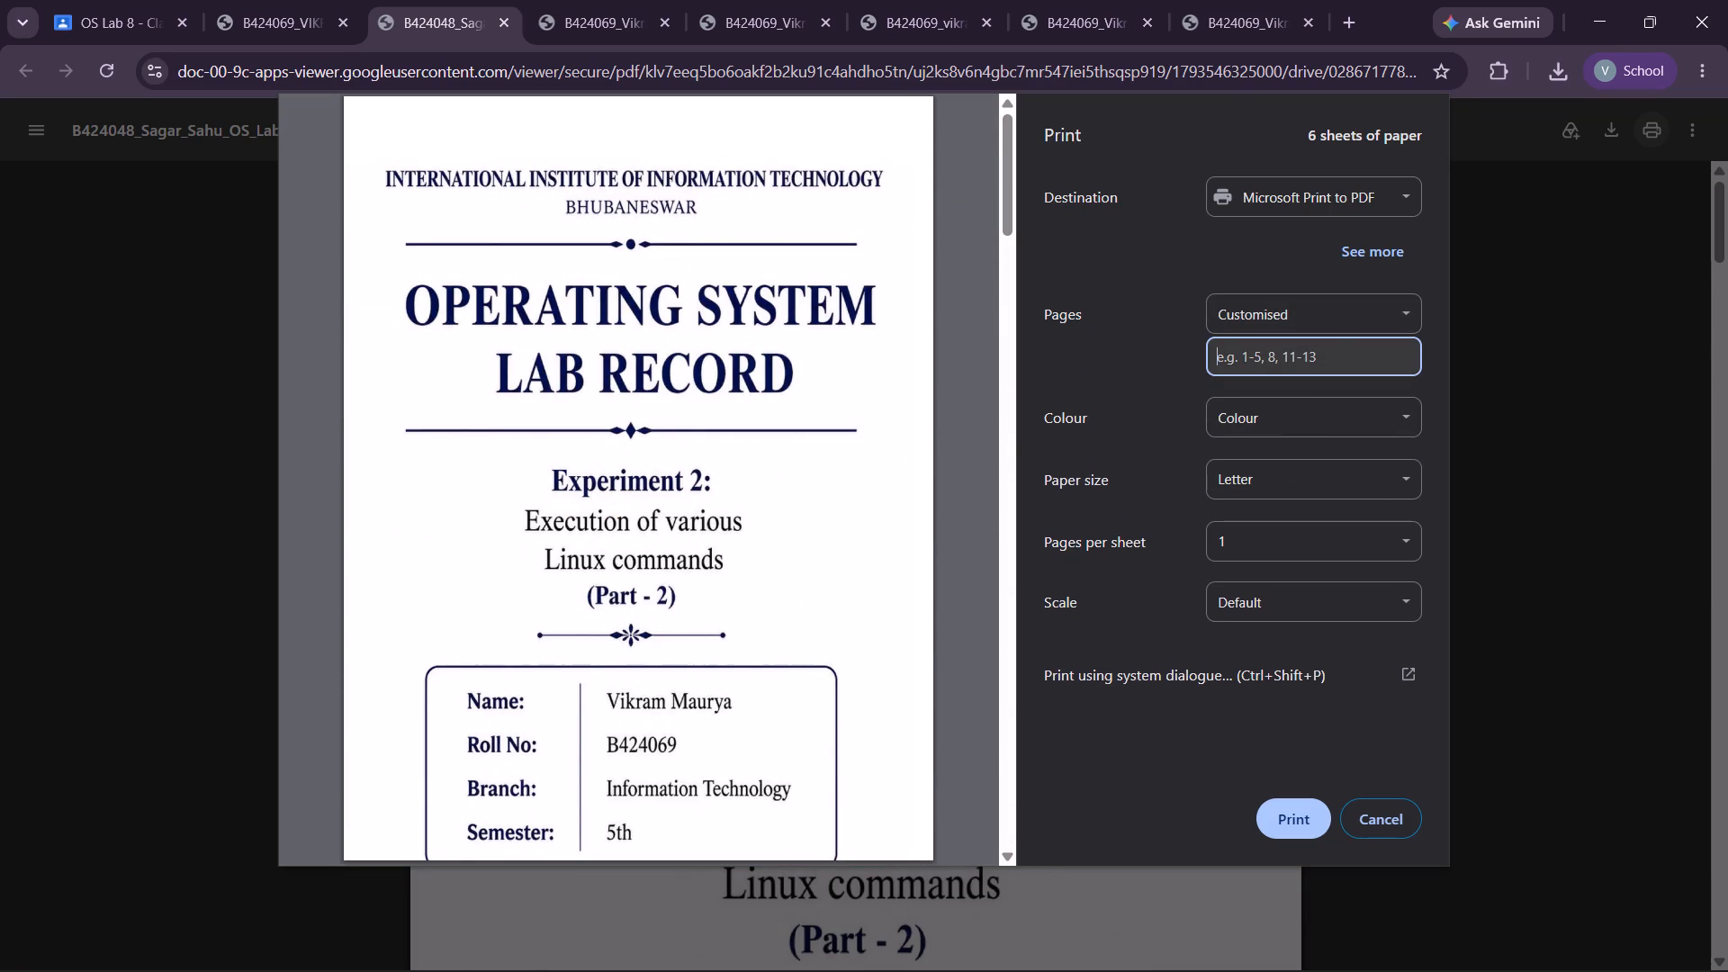
left_click_drag(996, 189, 1021, 778)
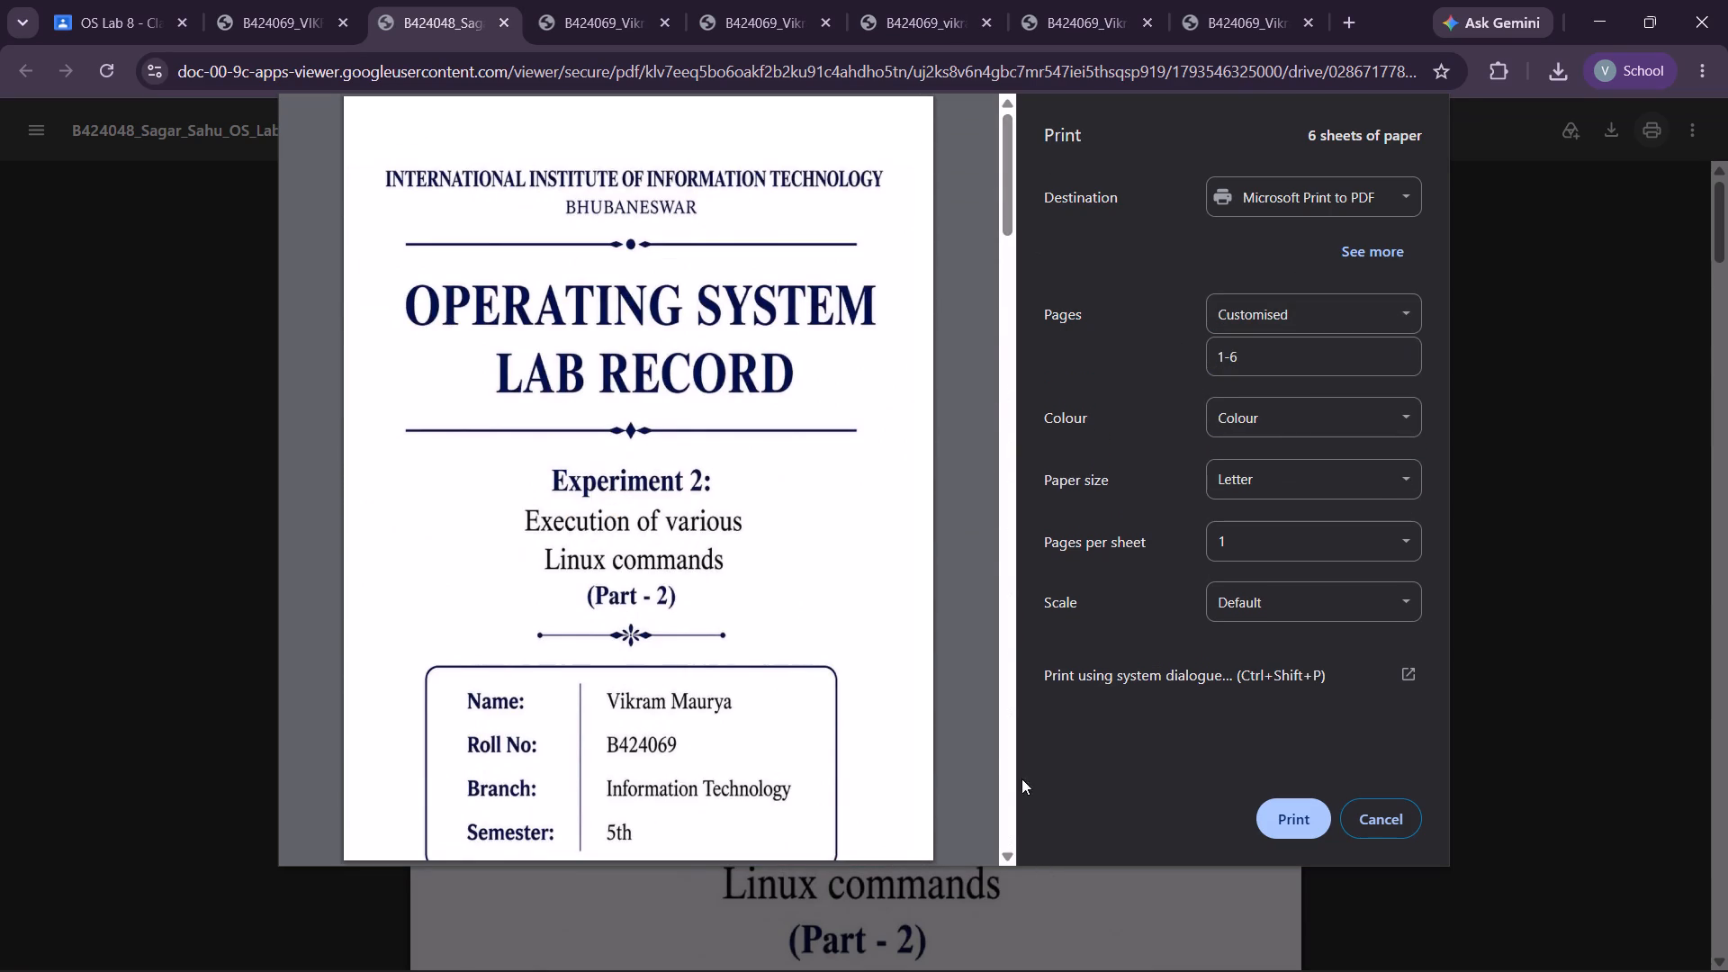
left_click_drag(1021, 778, 1021, 727)
left_click_drag(1002, 190, 1000, 759)
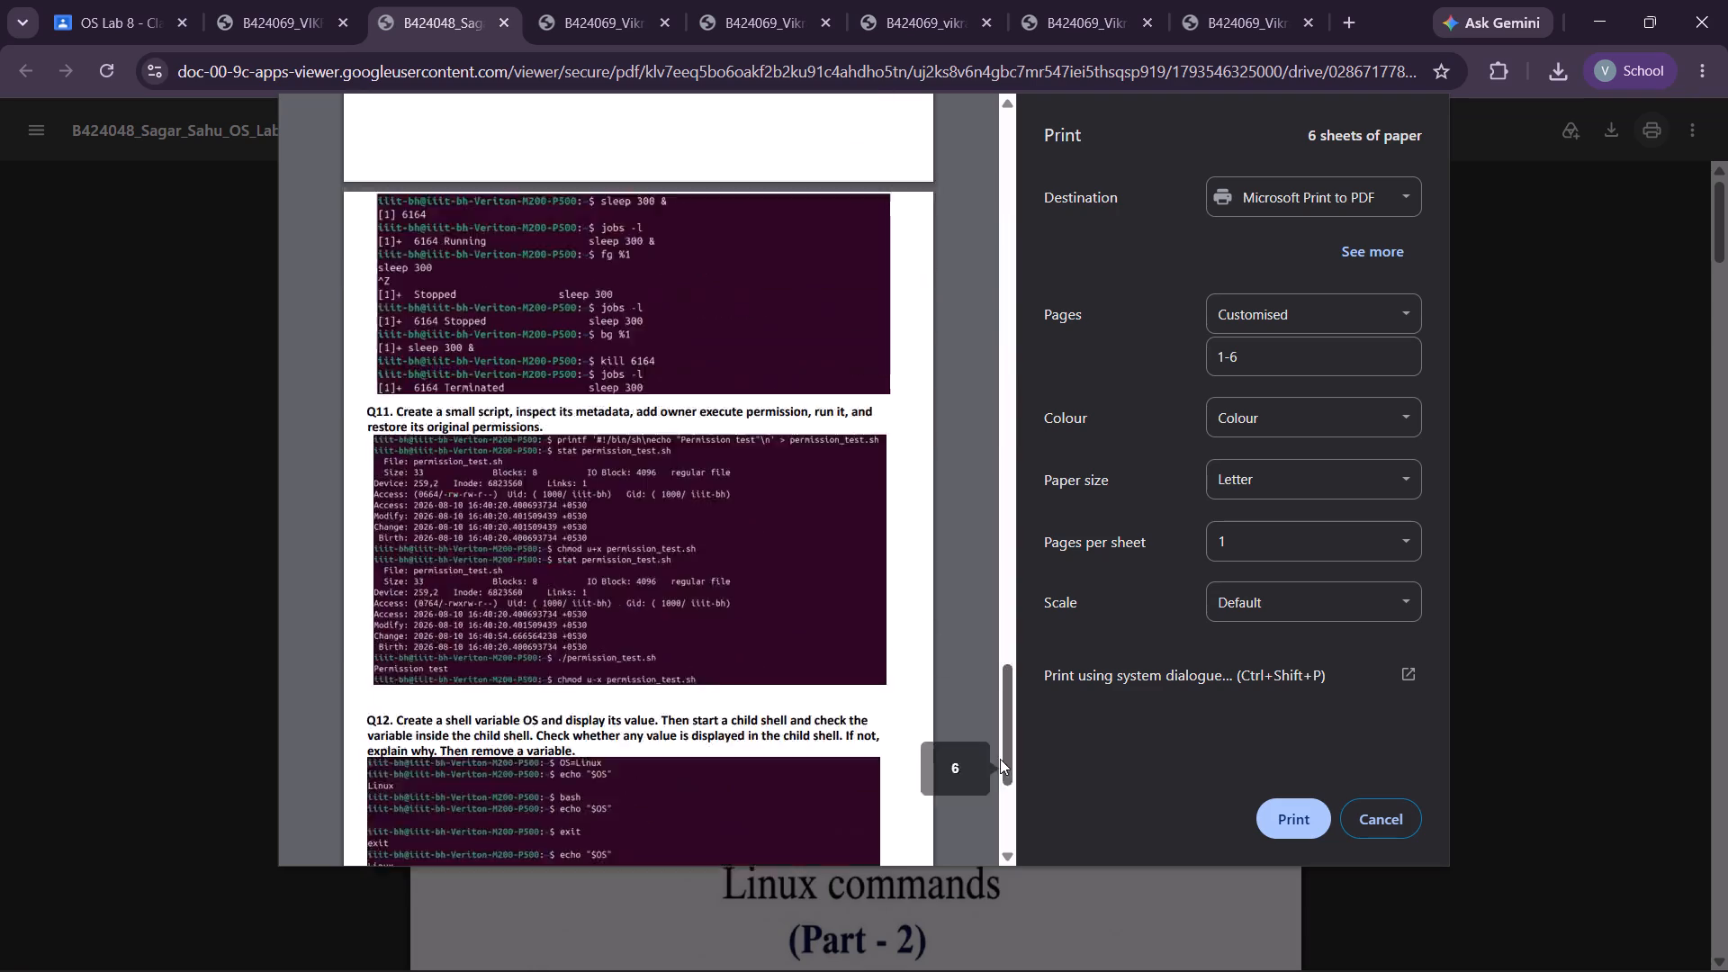
left_click_drag(1000, 759, 1075, 53)
left_click(1379, 359)
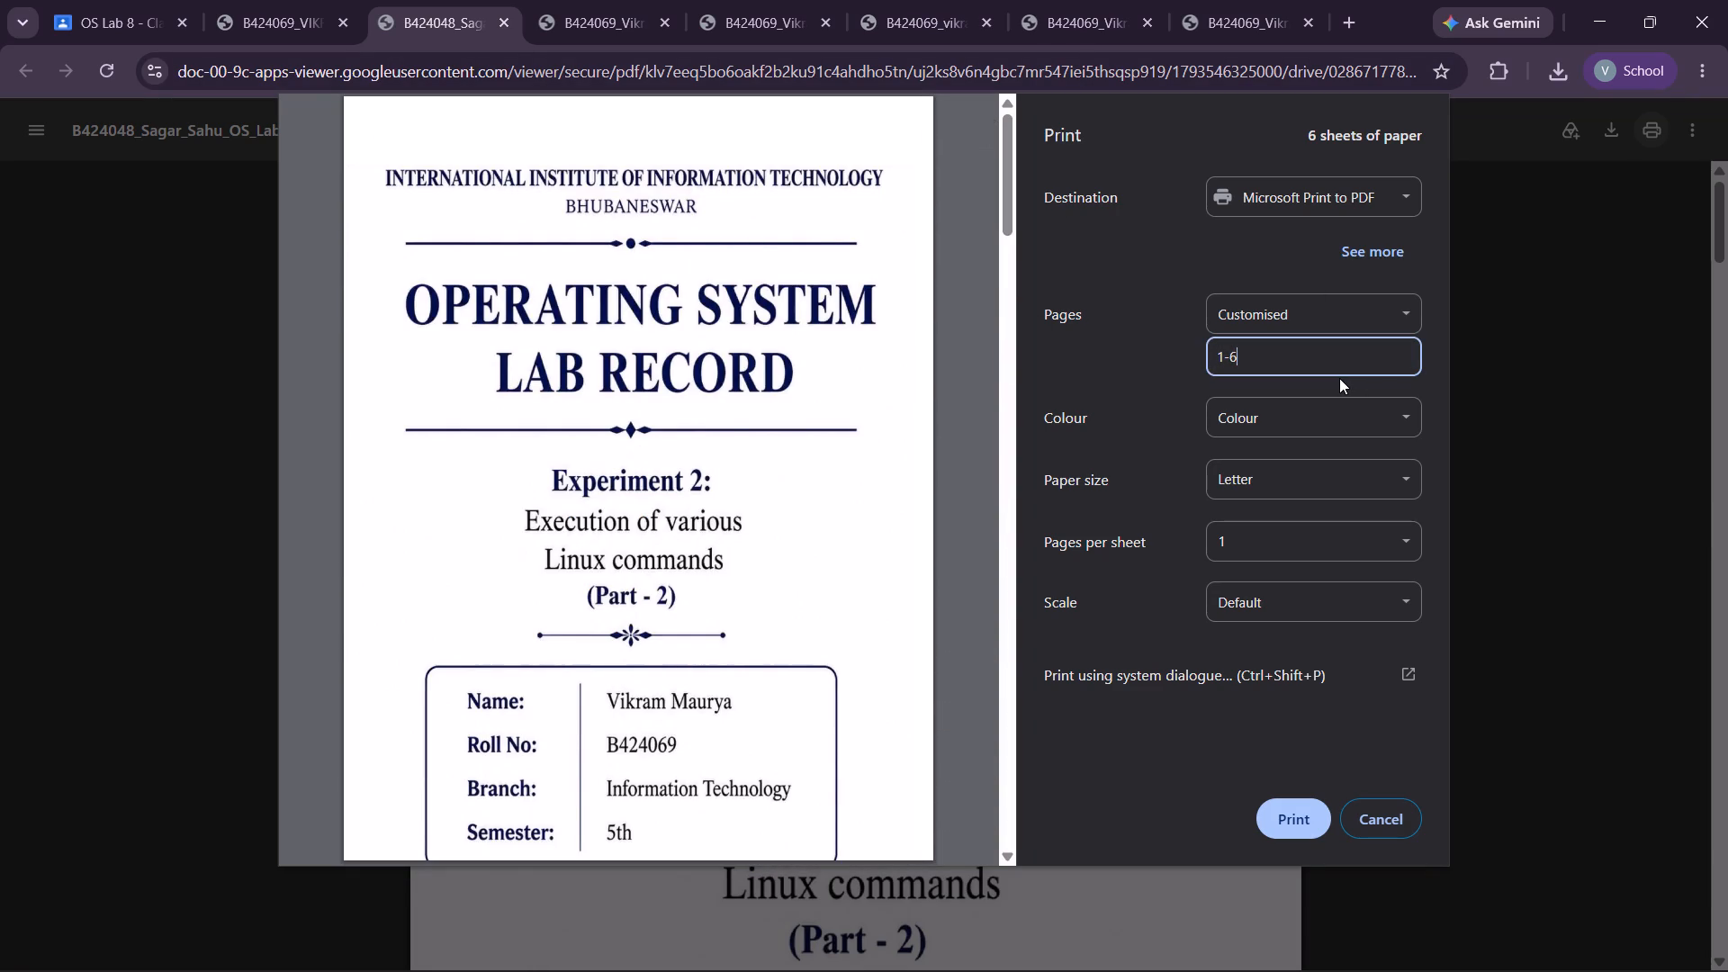
key("Left")
key("Left")
key("BackSpace")
key("2")
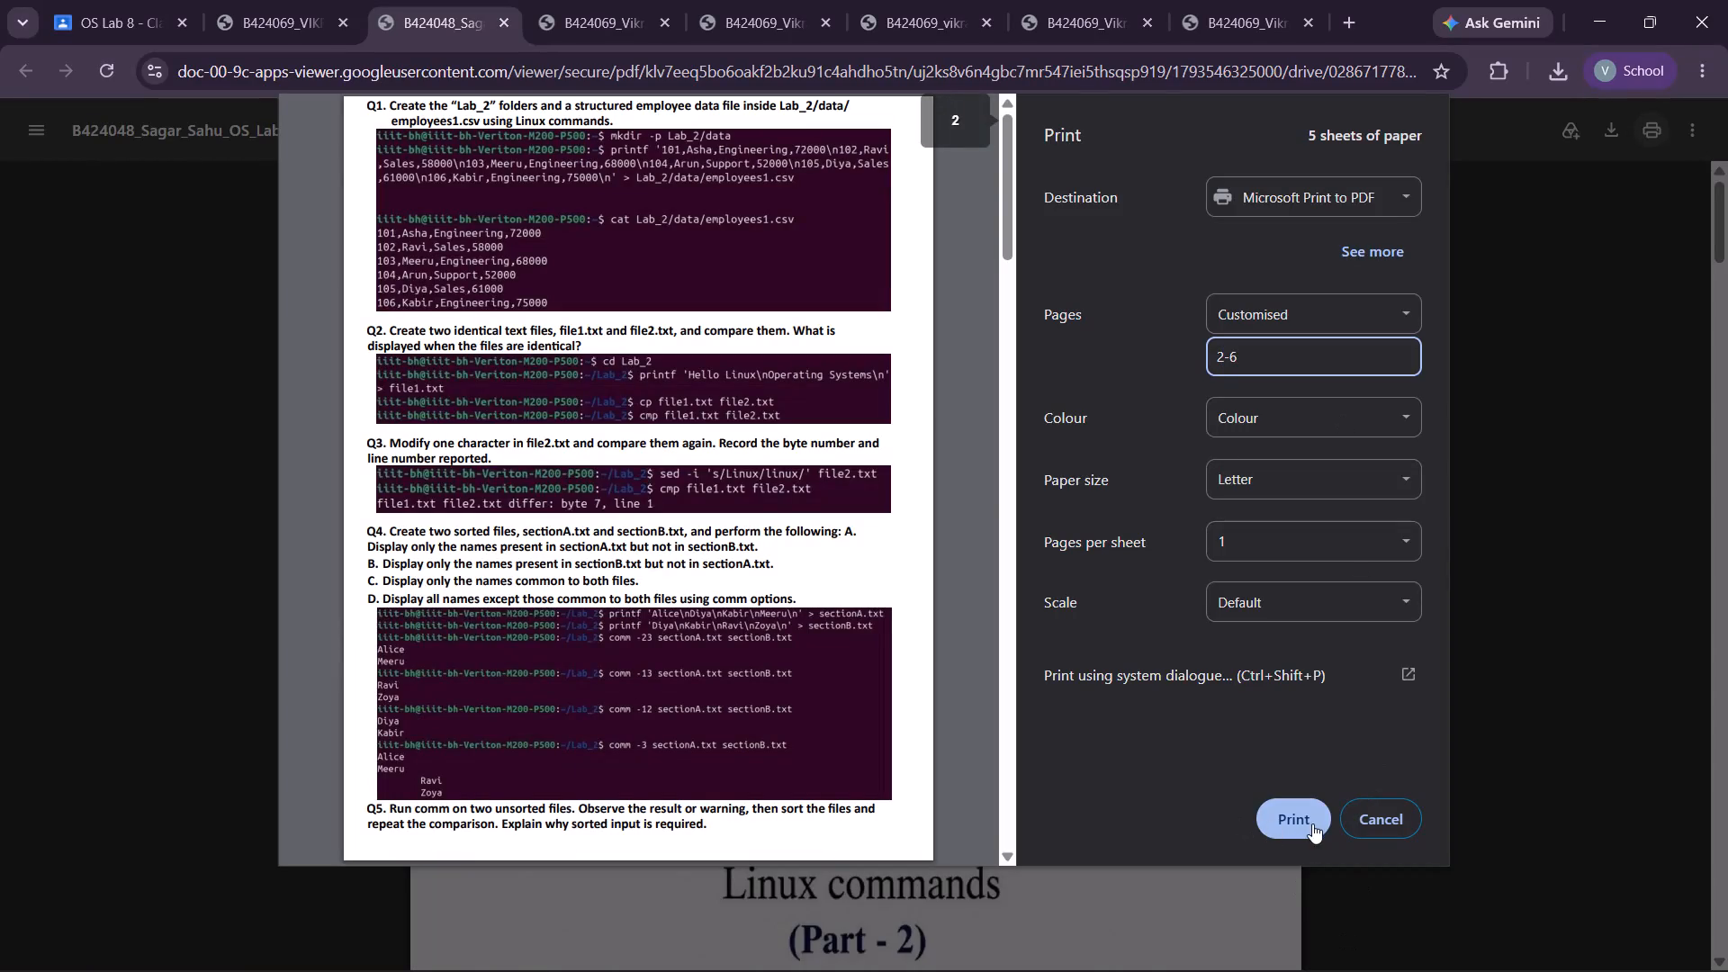
Print the OS Lab 2 selection to a PDF named 2 in the Downloads folder.
left_click(1312, 823)
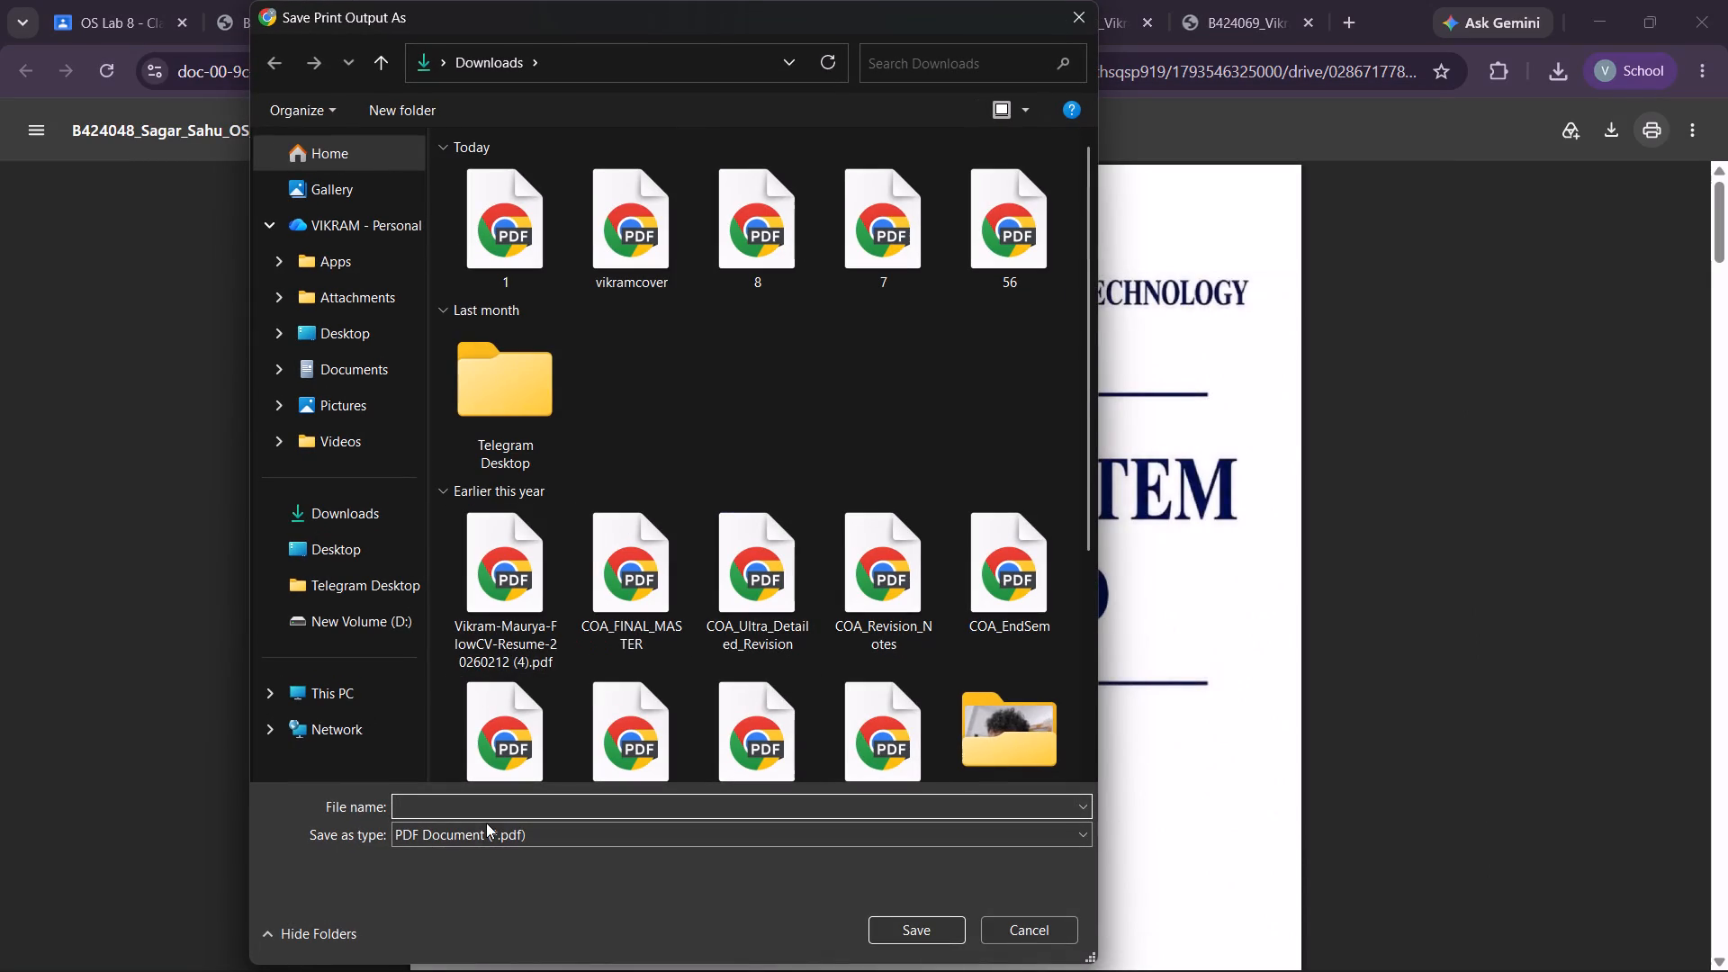
key("2")
left_click(908, 937)
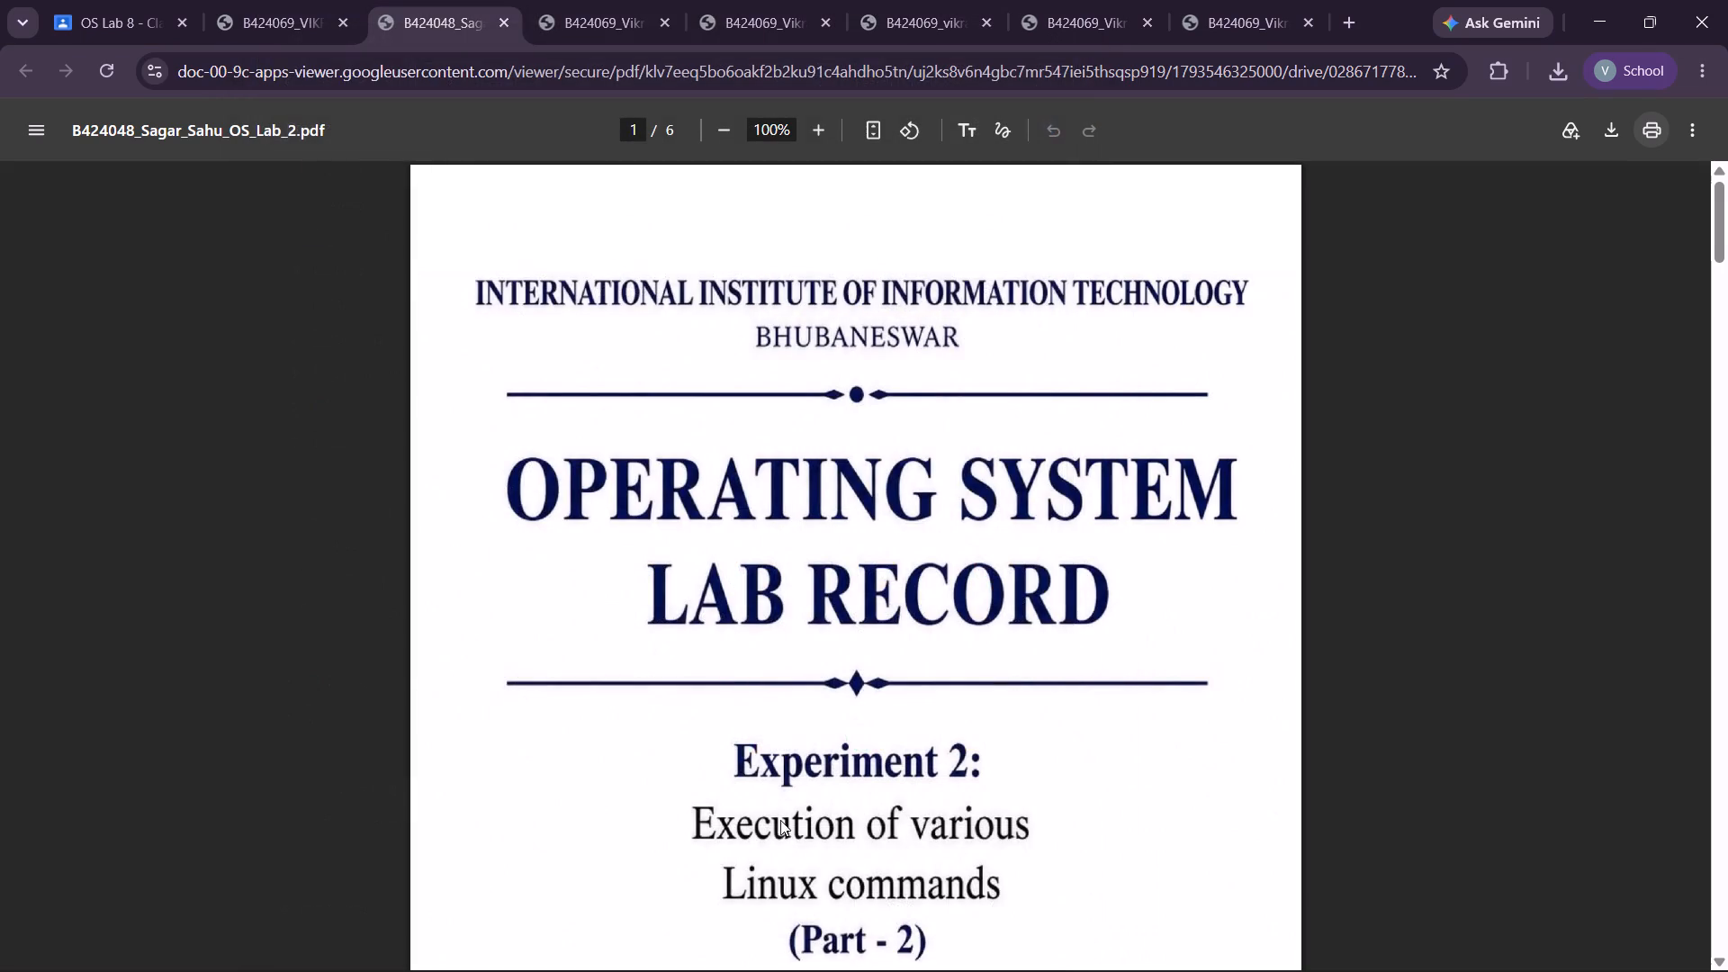
Open the print settings for the OS Lab 3 PDF and set a customised page range of 2-13.
left_click(574, 28)
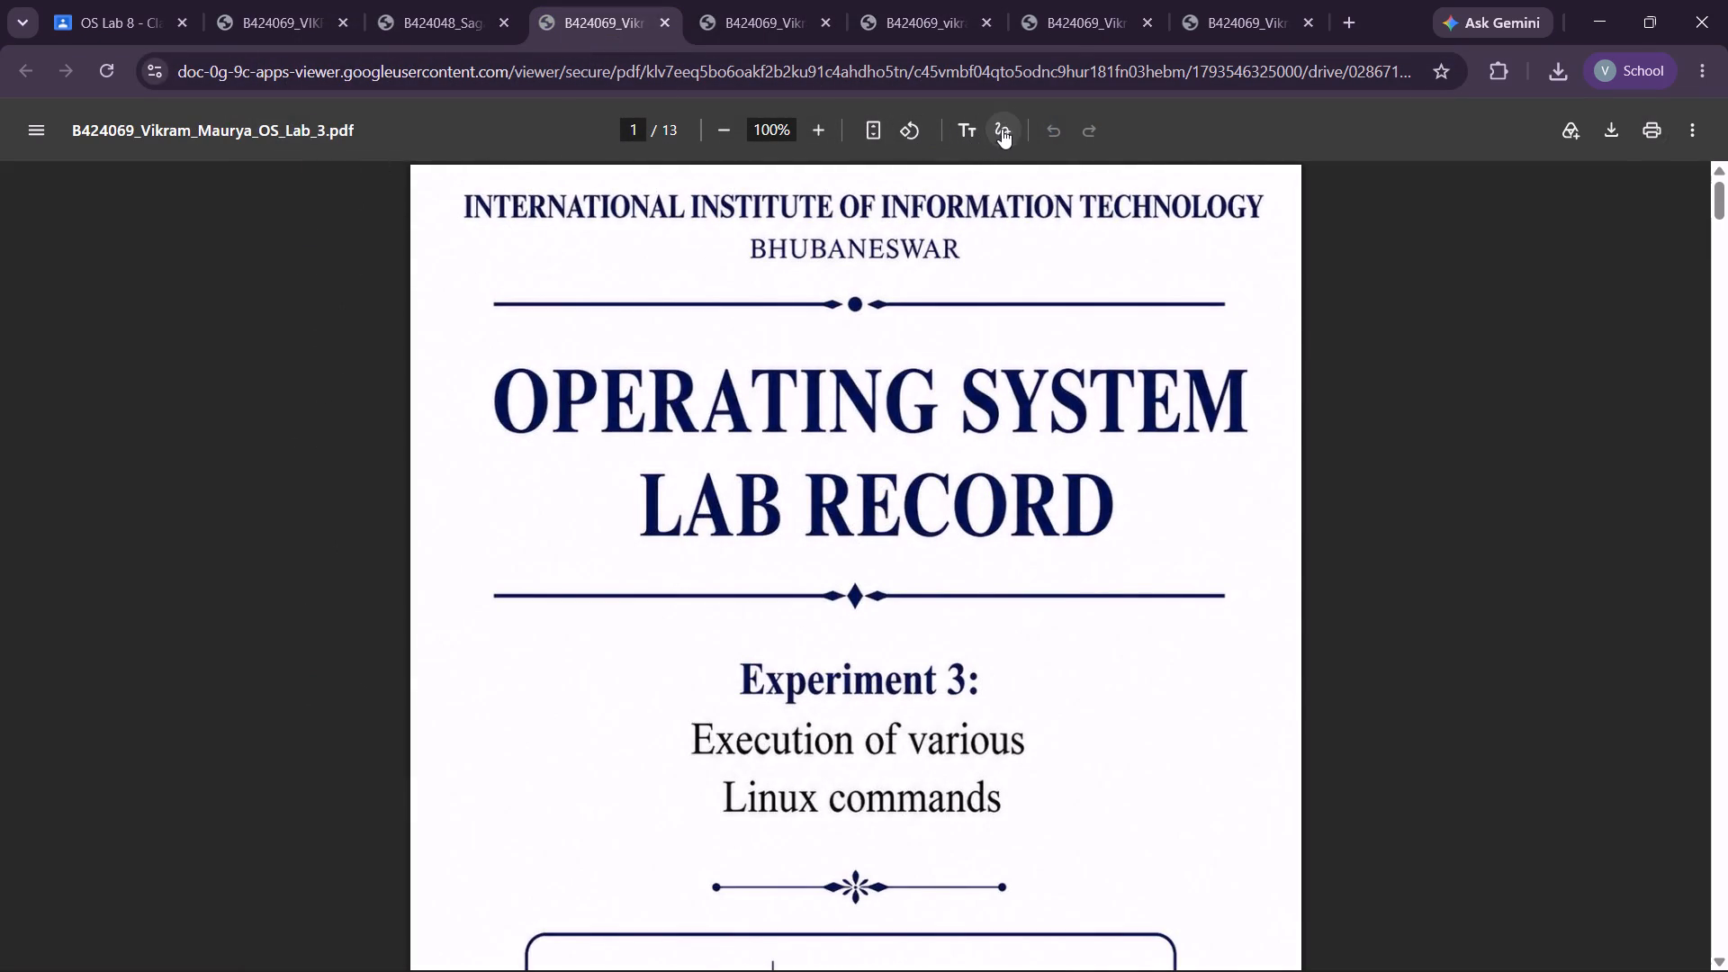
scroll(866, 370, "down", 10)
scroll(866, 370, "up", 12)
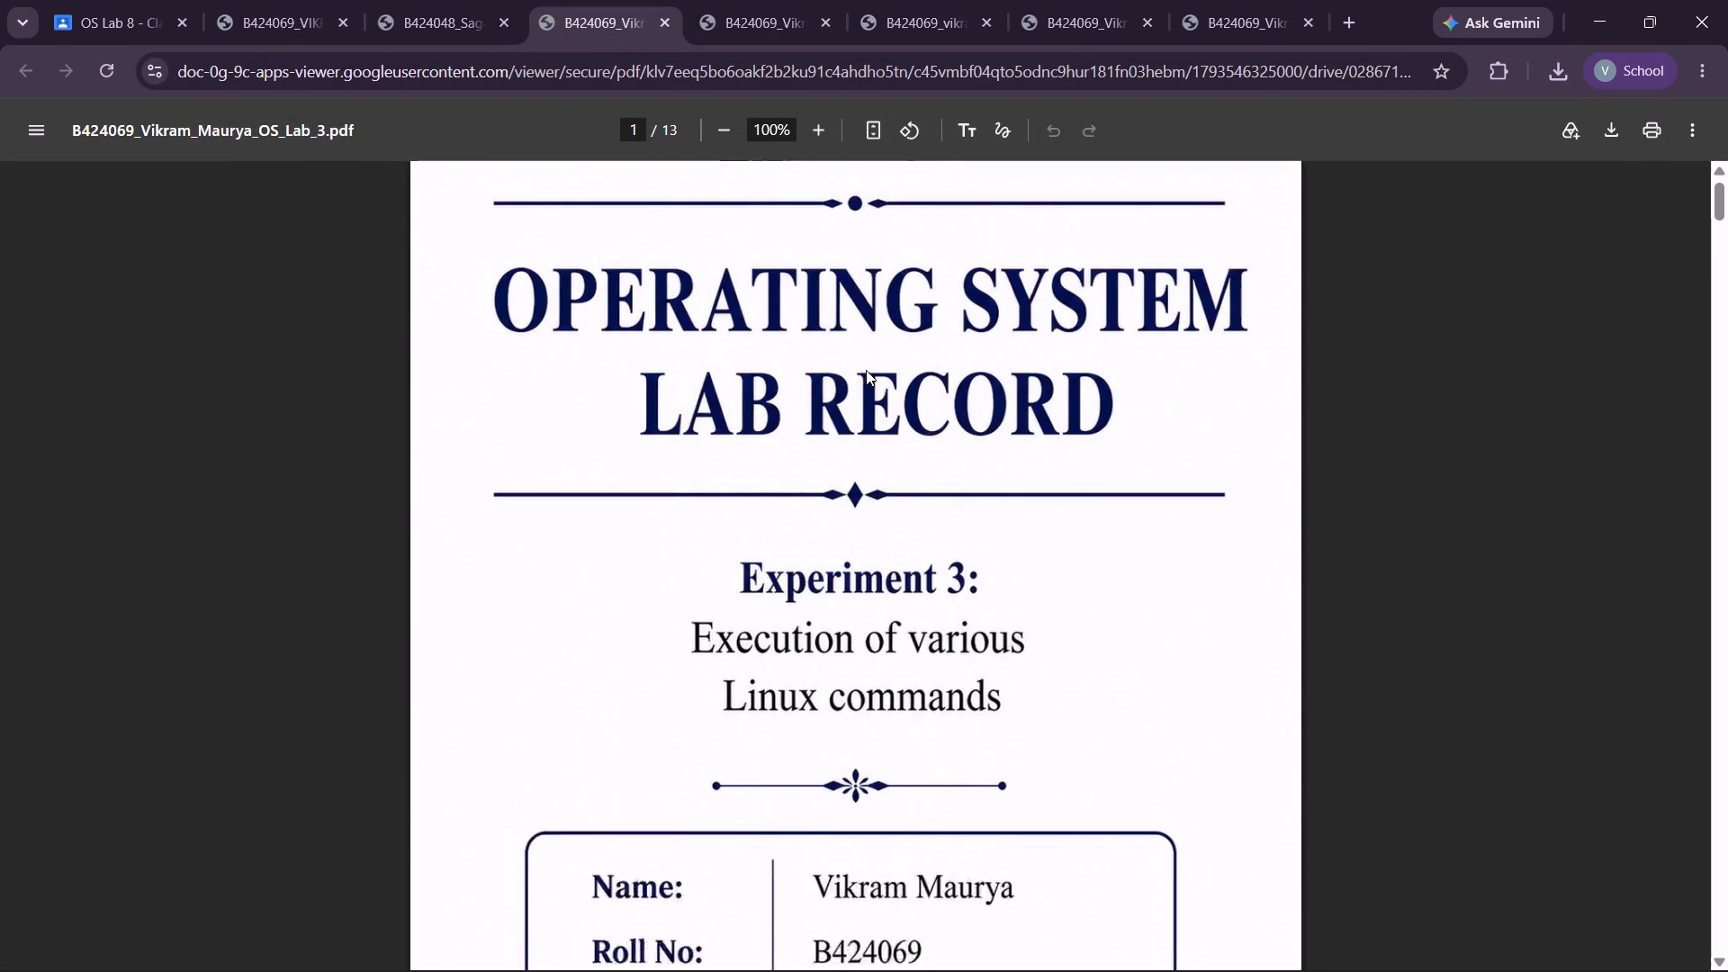
scroll(866, 370, "up", 6)
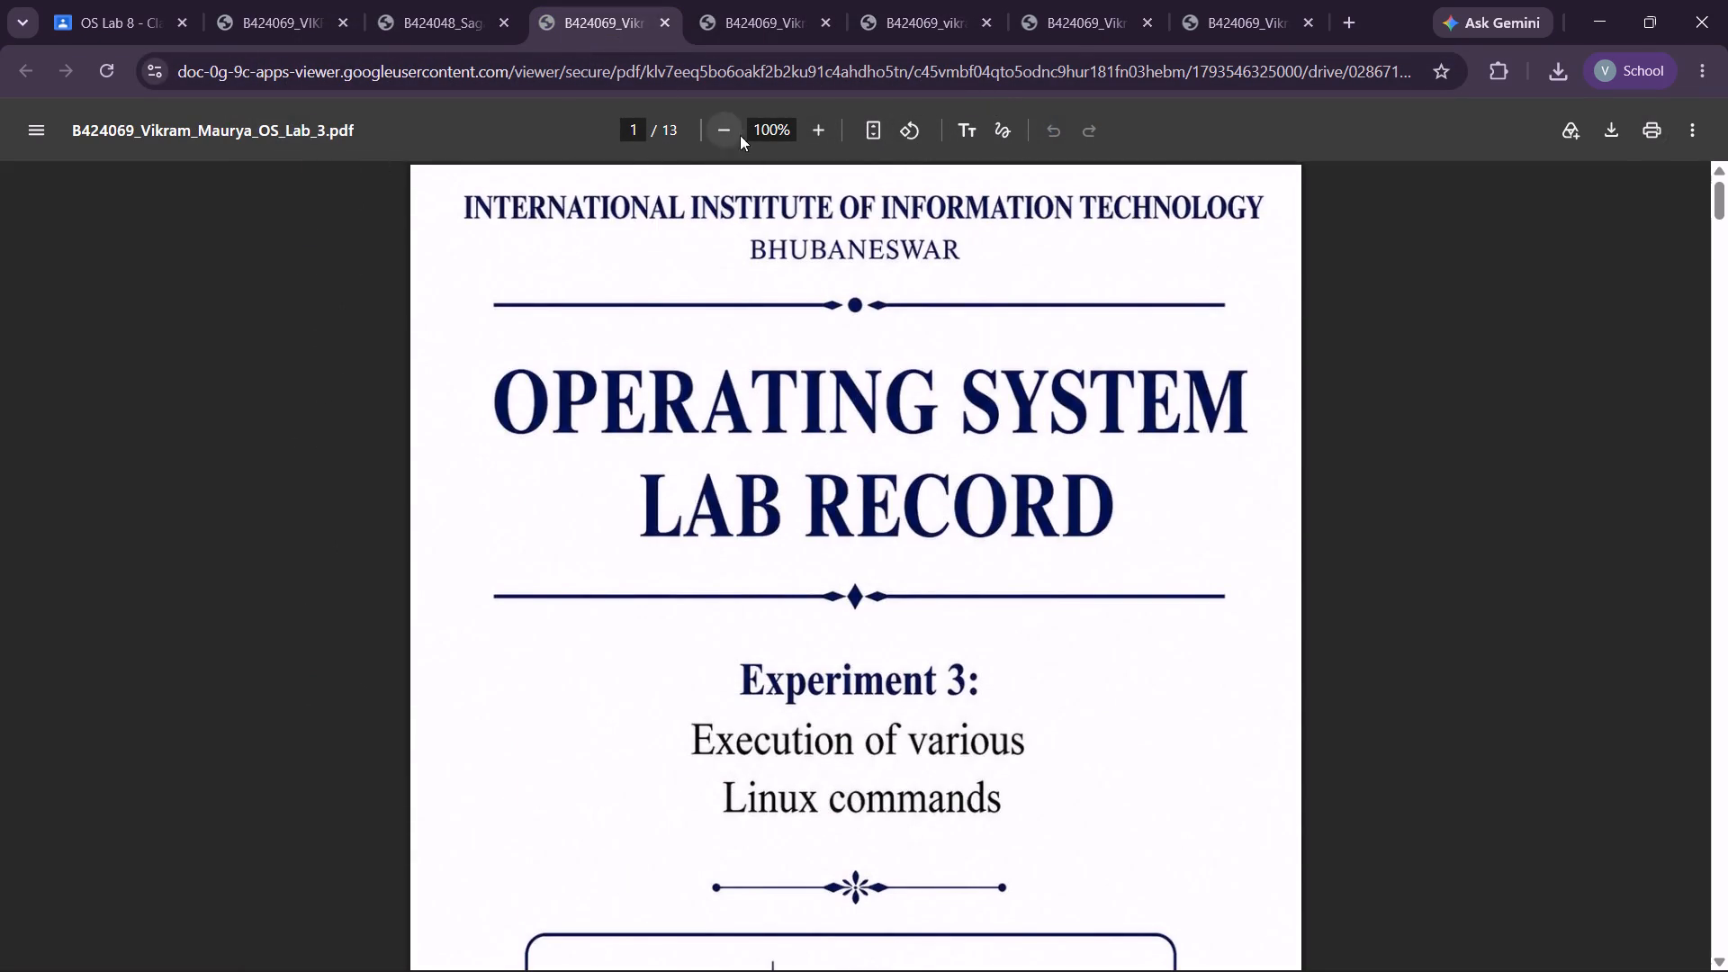
left_click(1649, 137)
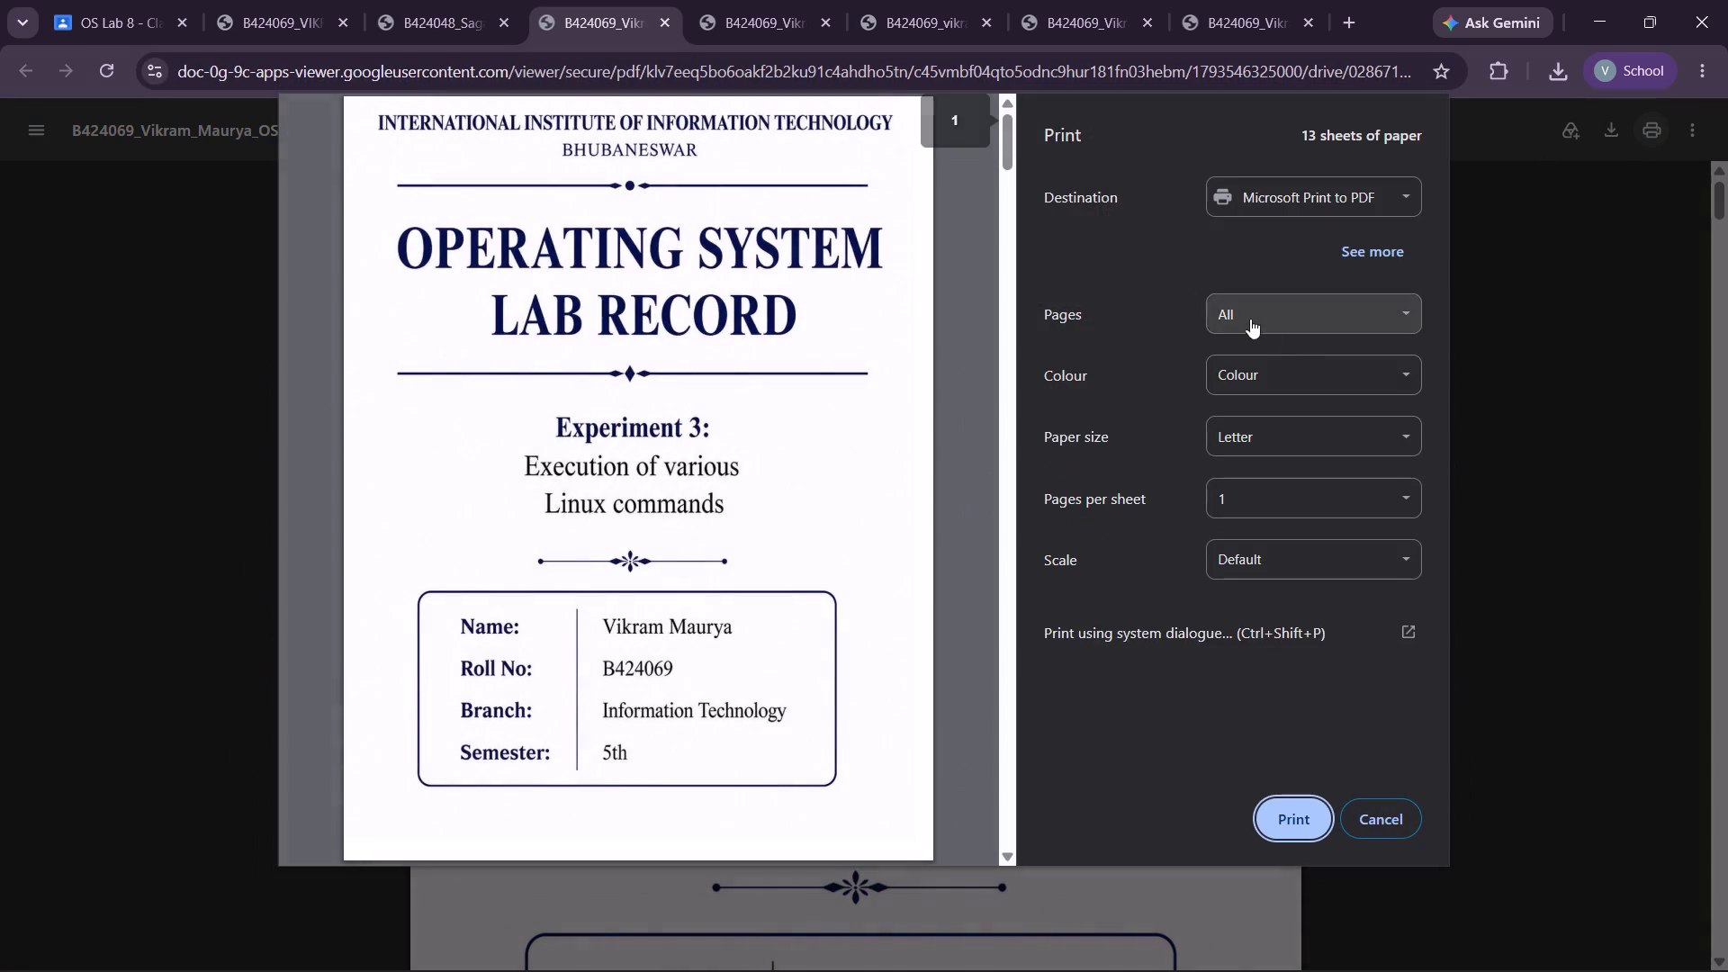
left_click(1310, 311)
left_click(1272, 421)
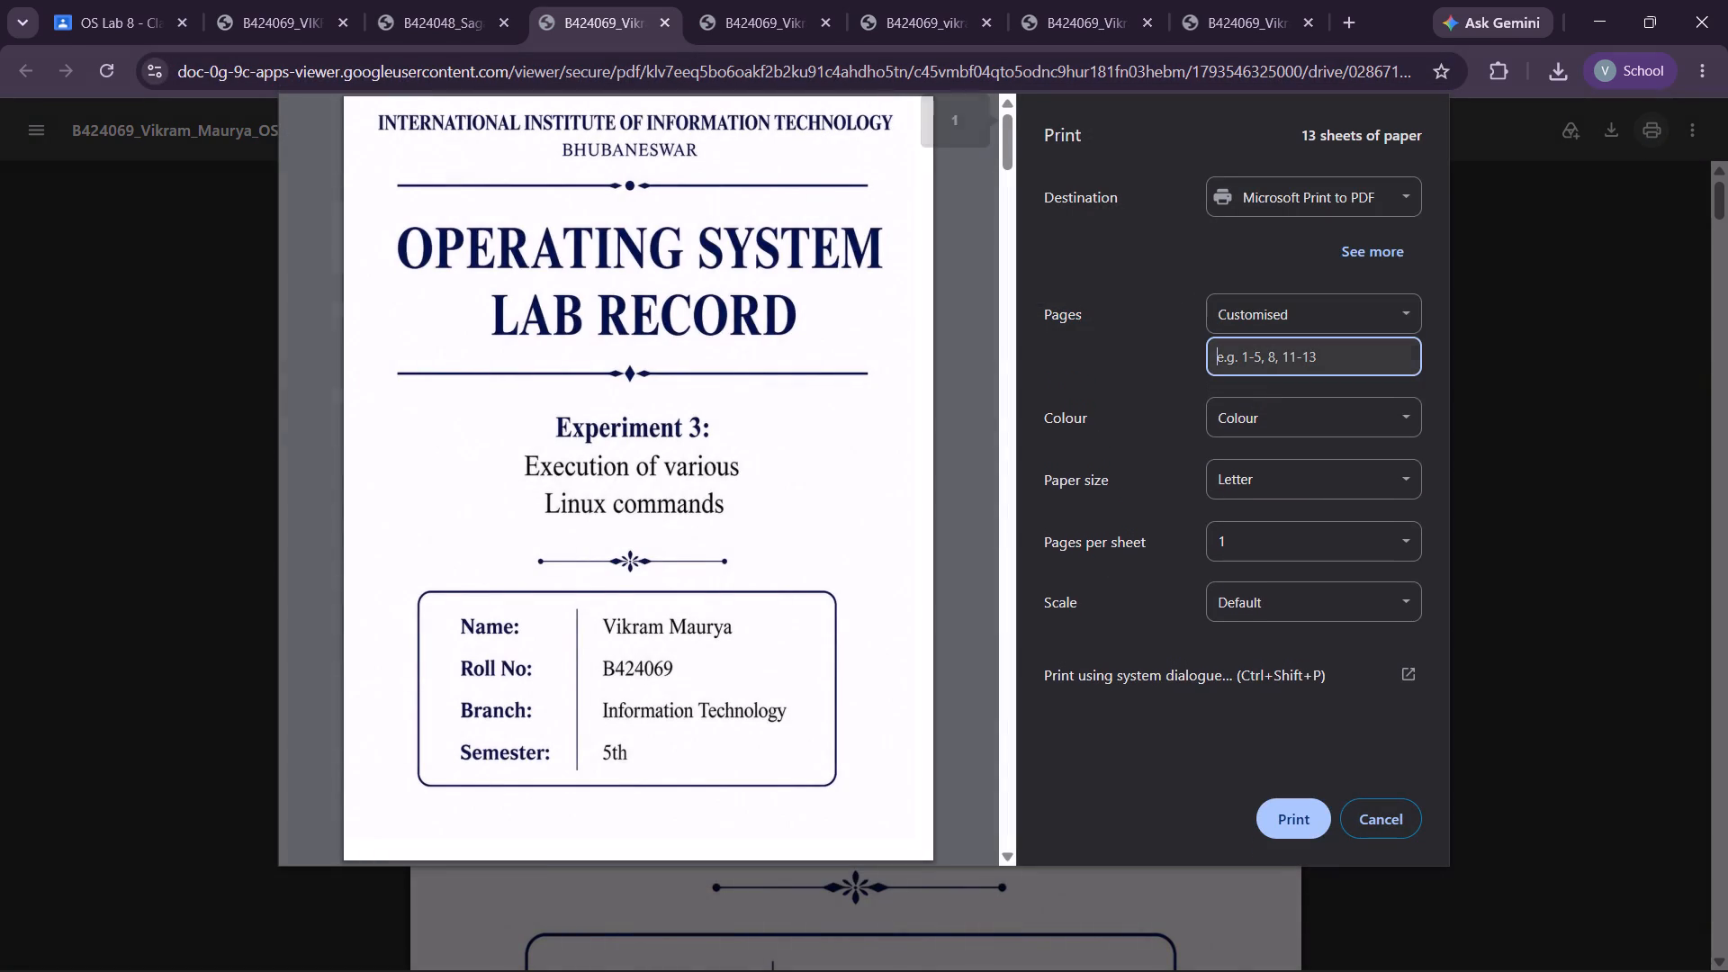
key("2")
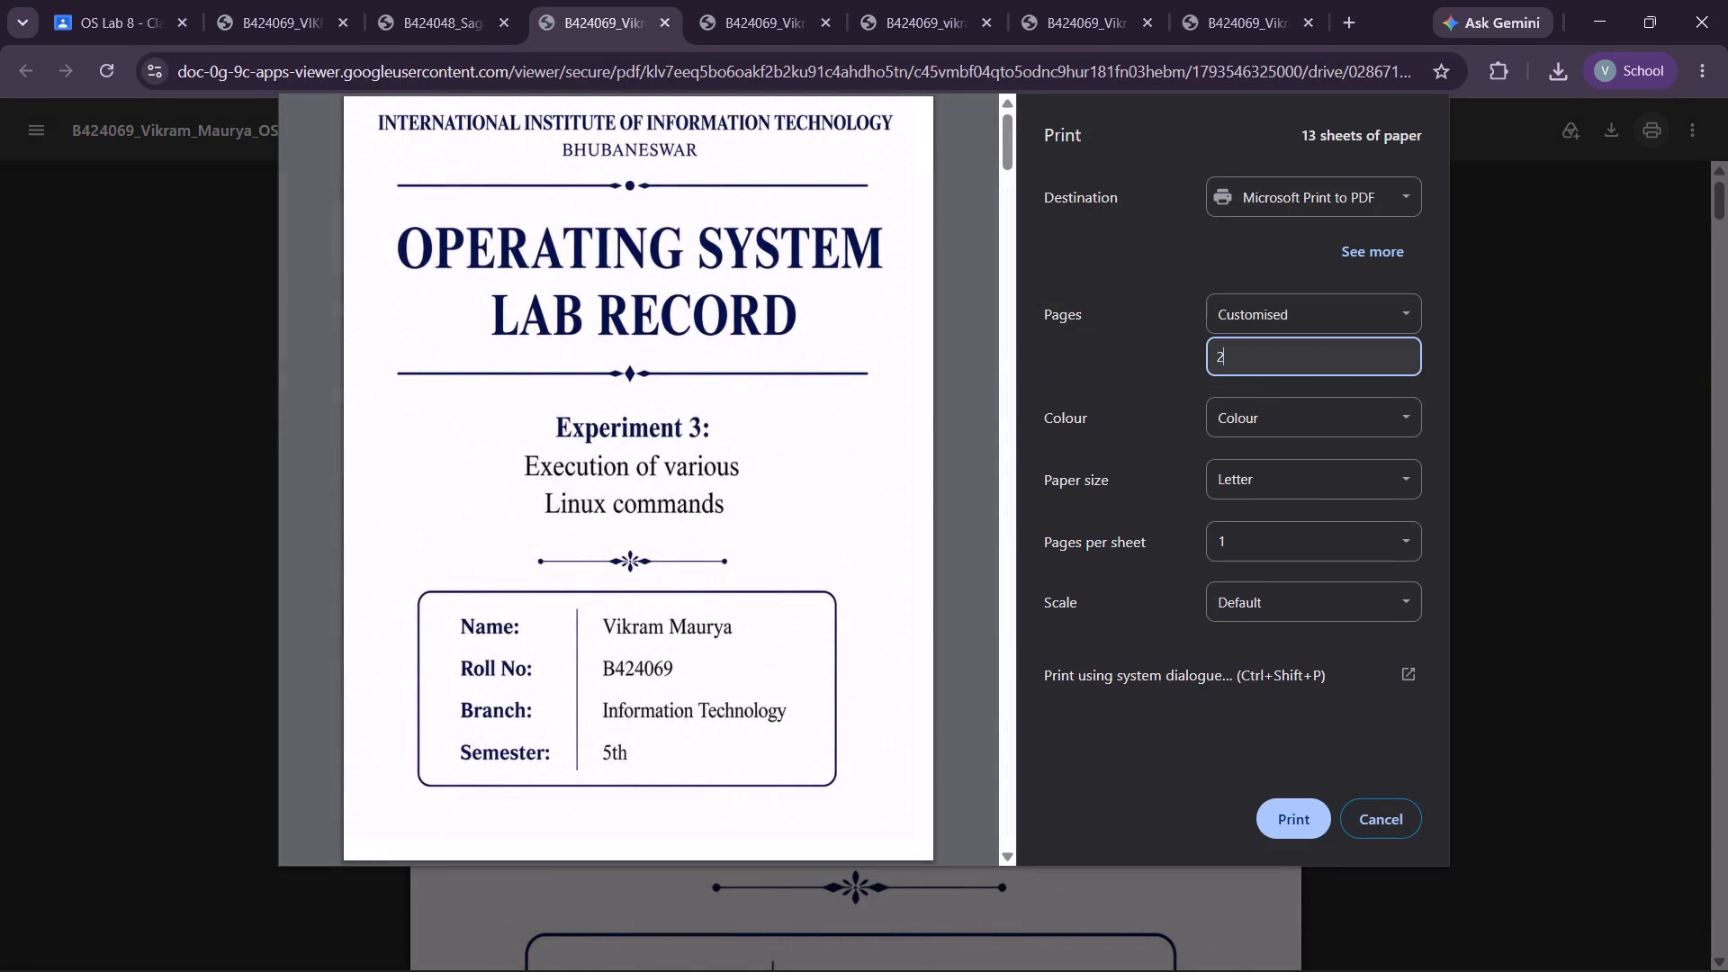
type("-13")
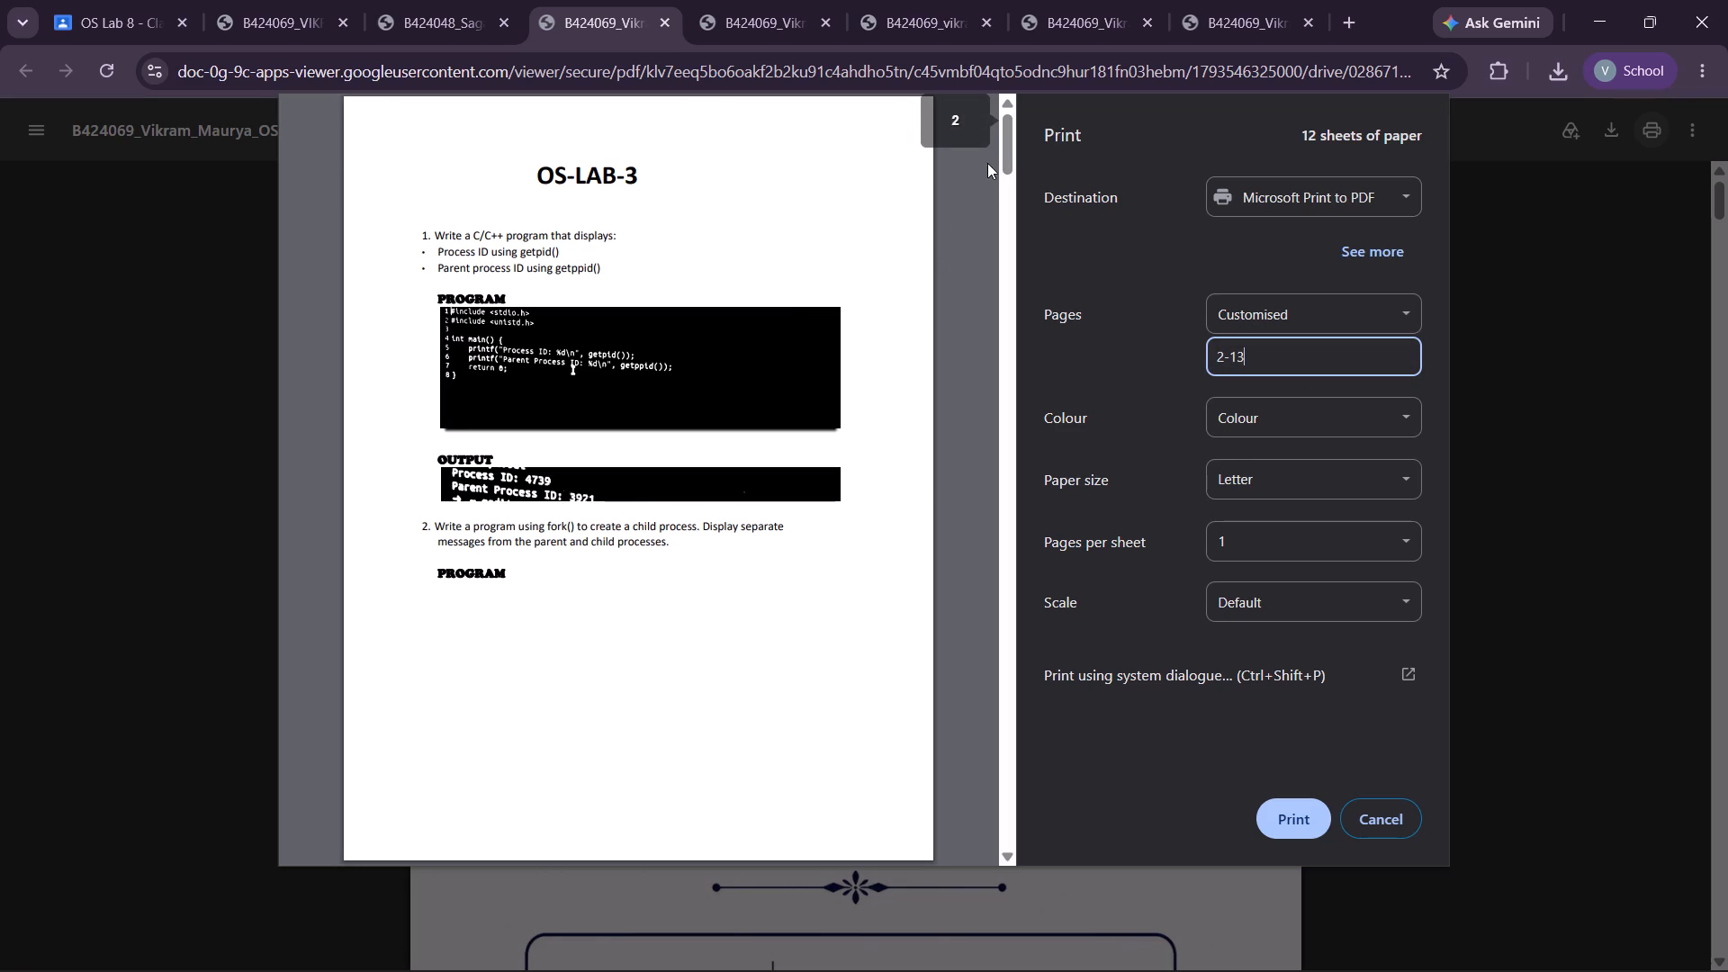
Check the last pages of the OS Lab 3 print preview and print it to a PDF named 3 in Downloads.
left_click_drag(1009, 148, 1020, 942)
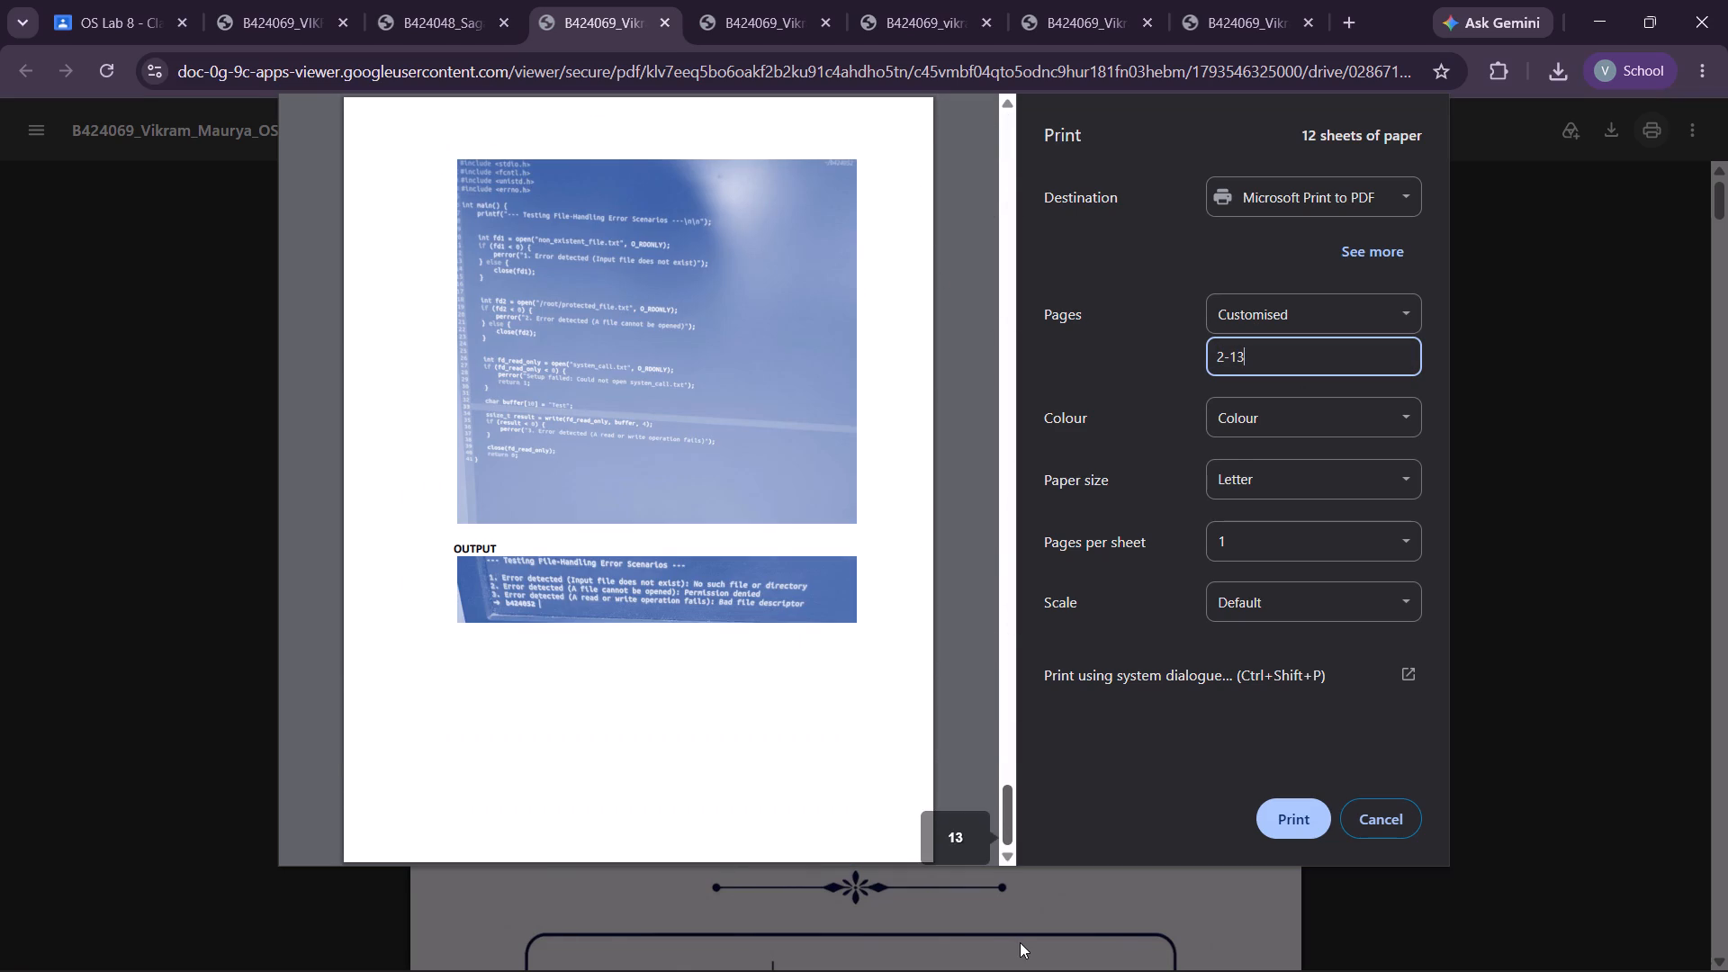
left_click_drag(1020, 942, 1028, 755)
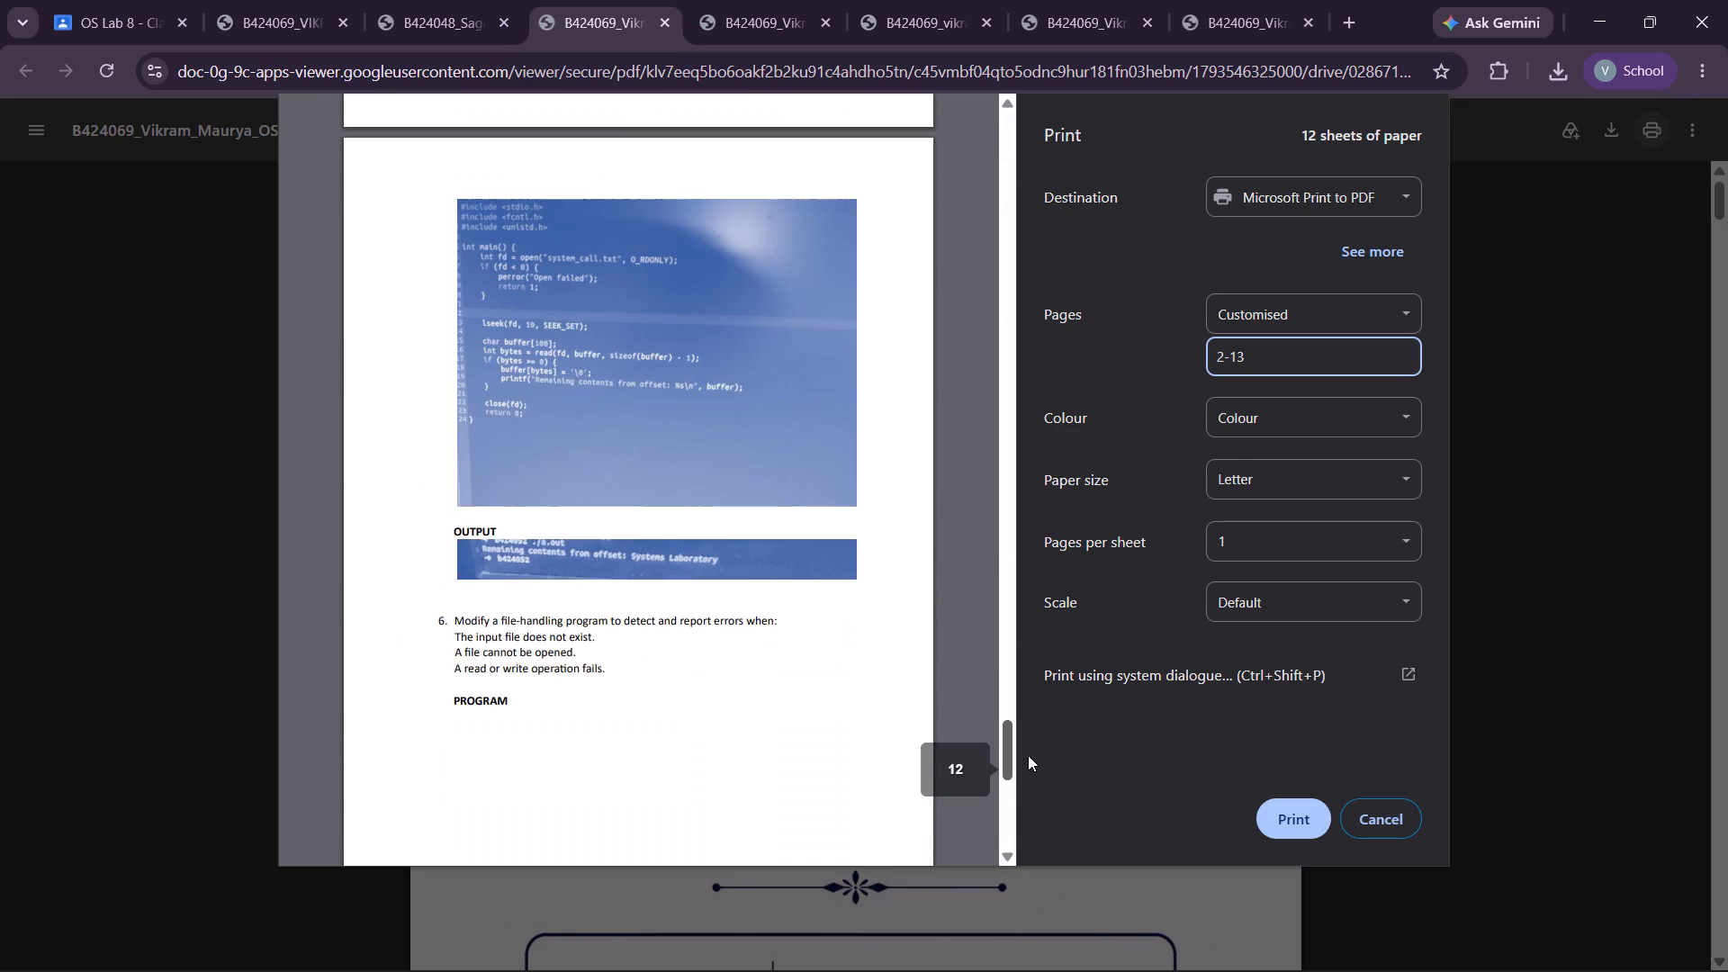
left_click_drag(1028, 755, 1014, 876)
left_click(1290, 823)
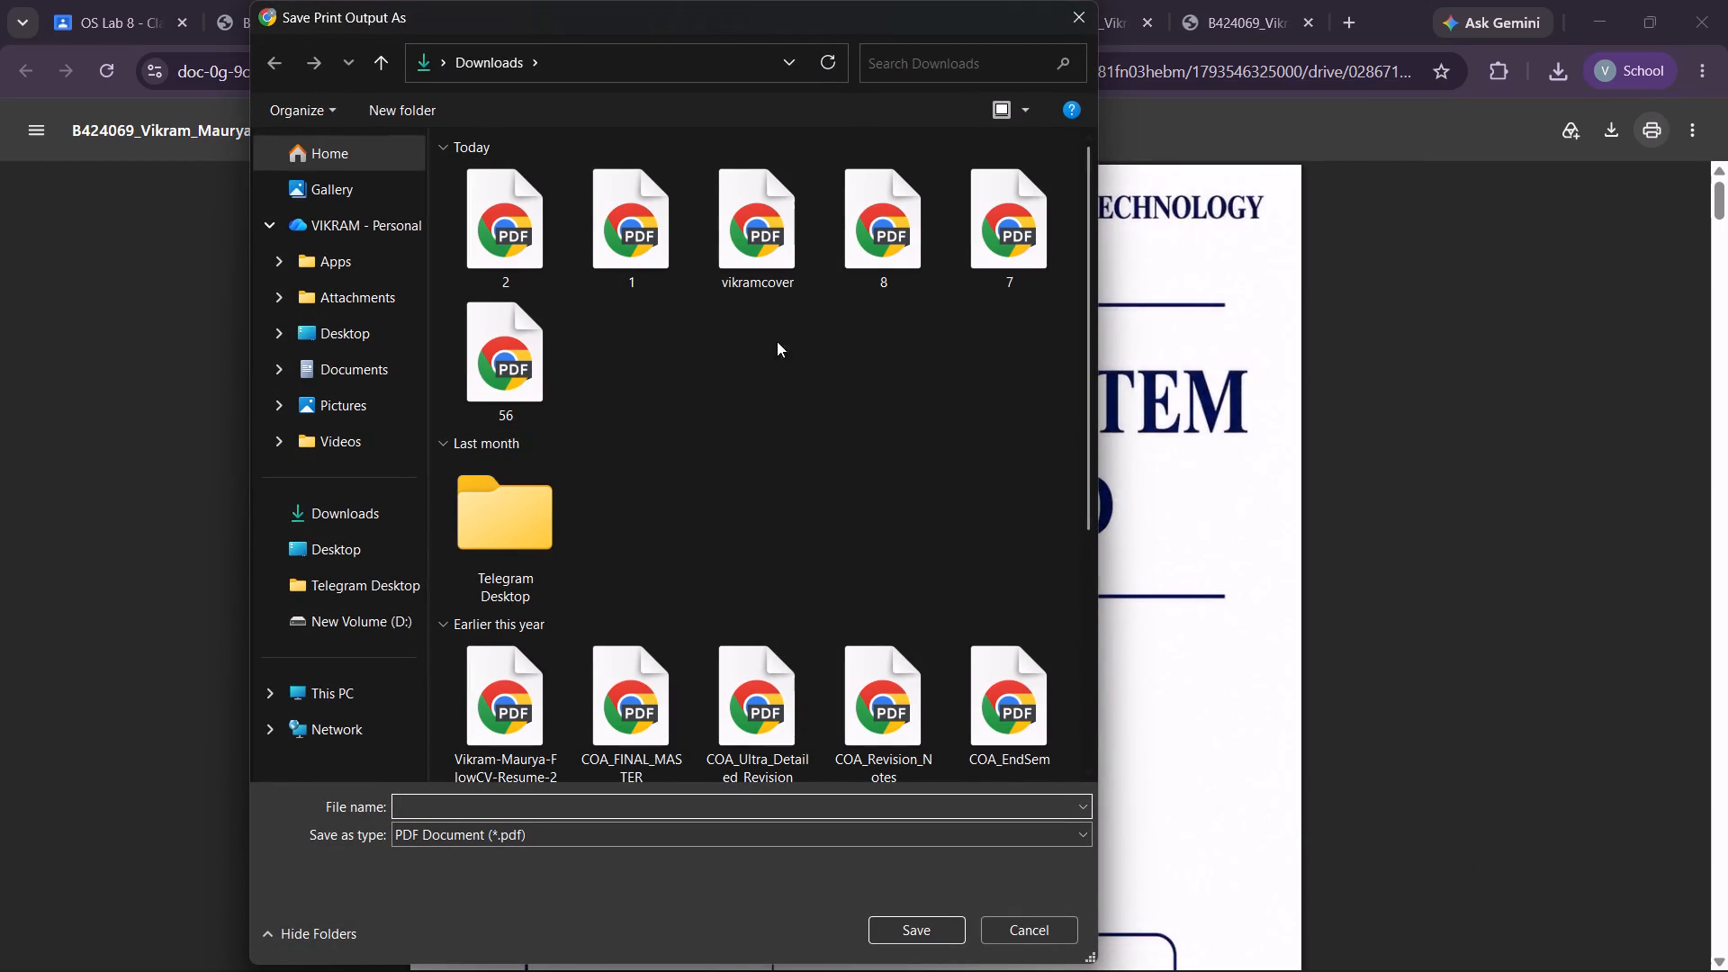
key("3")
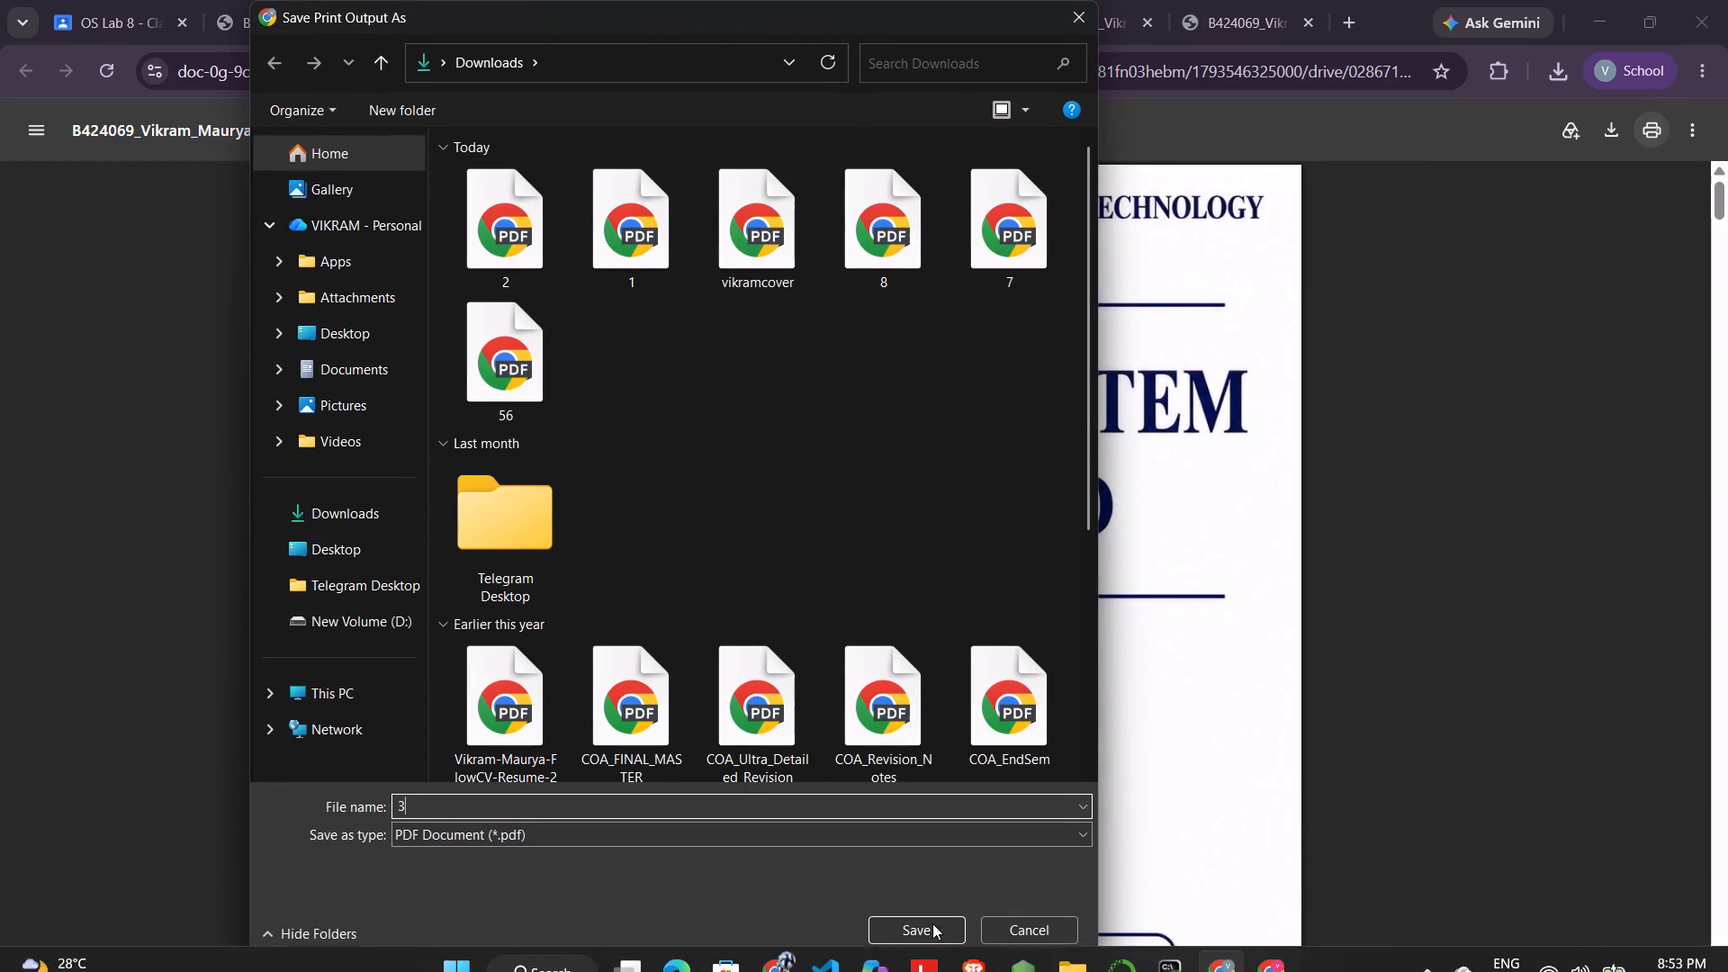
left_click(930, 920)
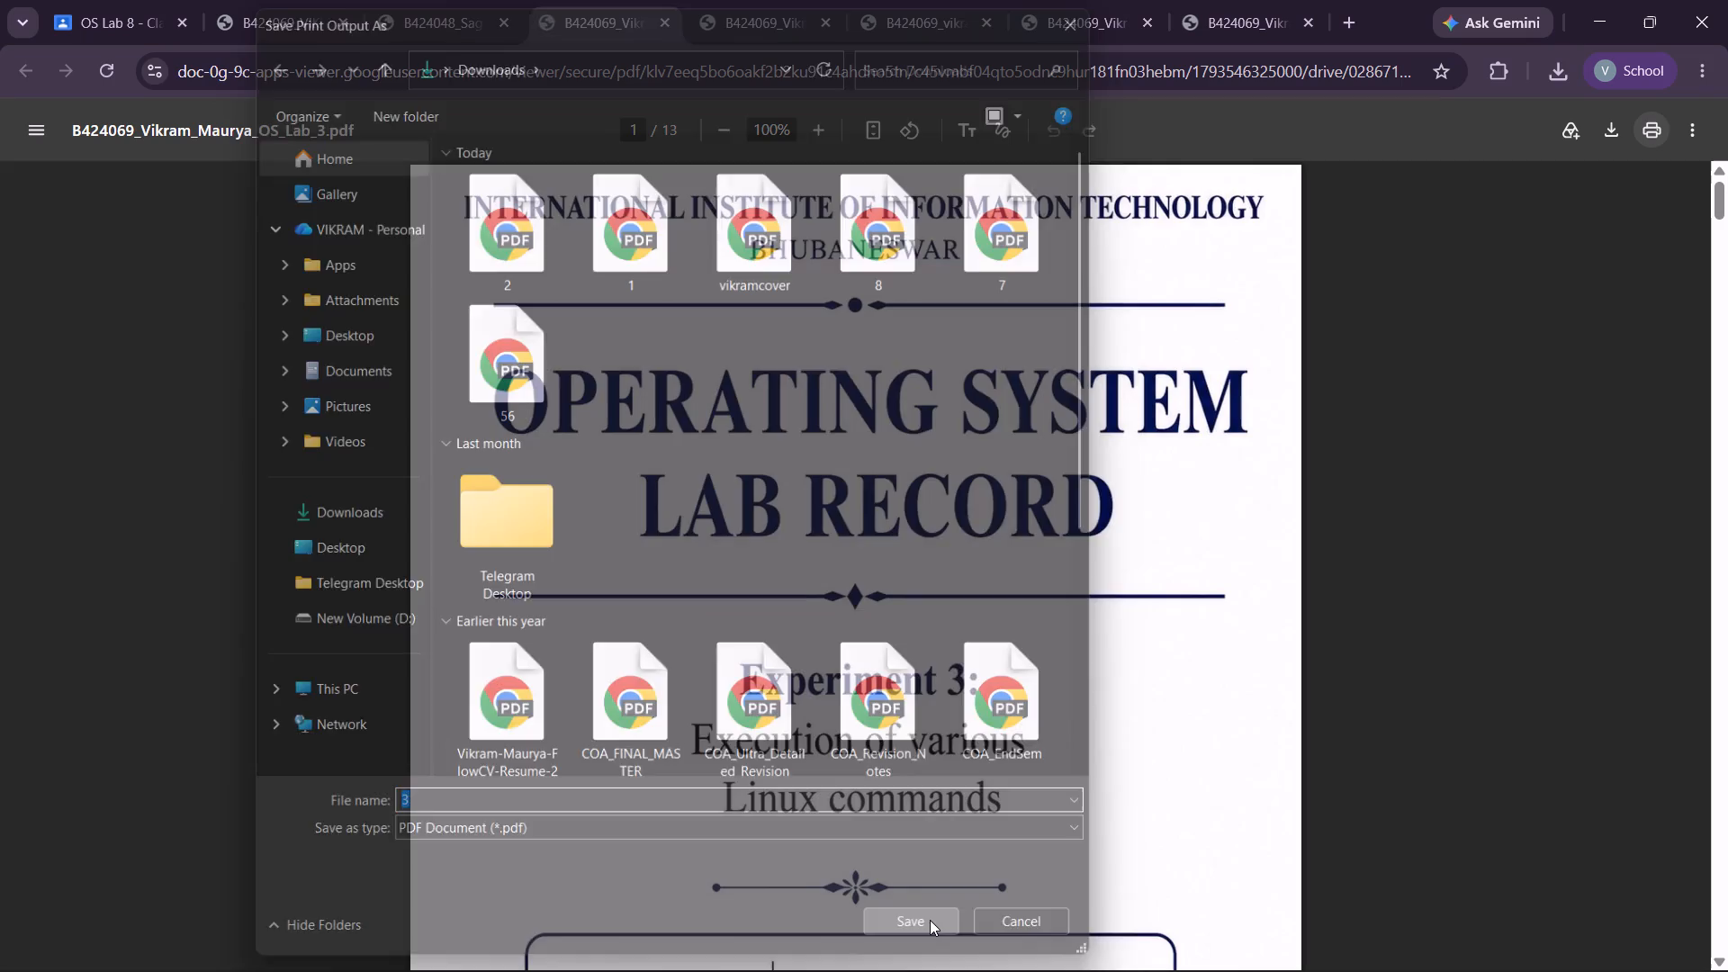
Switch to the OS Lab 4 PDF and examine its cover page and first code page.
scroll(904, 544, "down", 2)
scroll(904, 544, "up", 6)
left_click(739, 0)
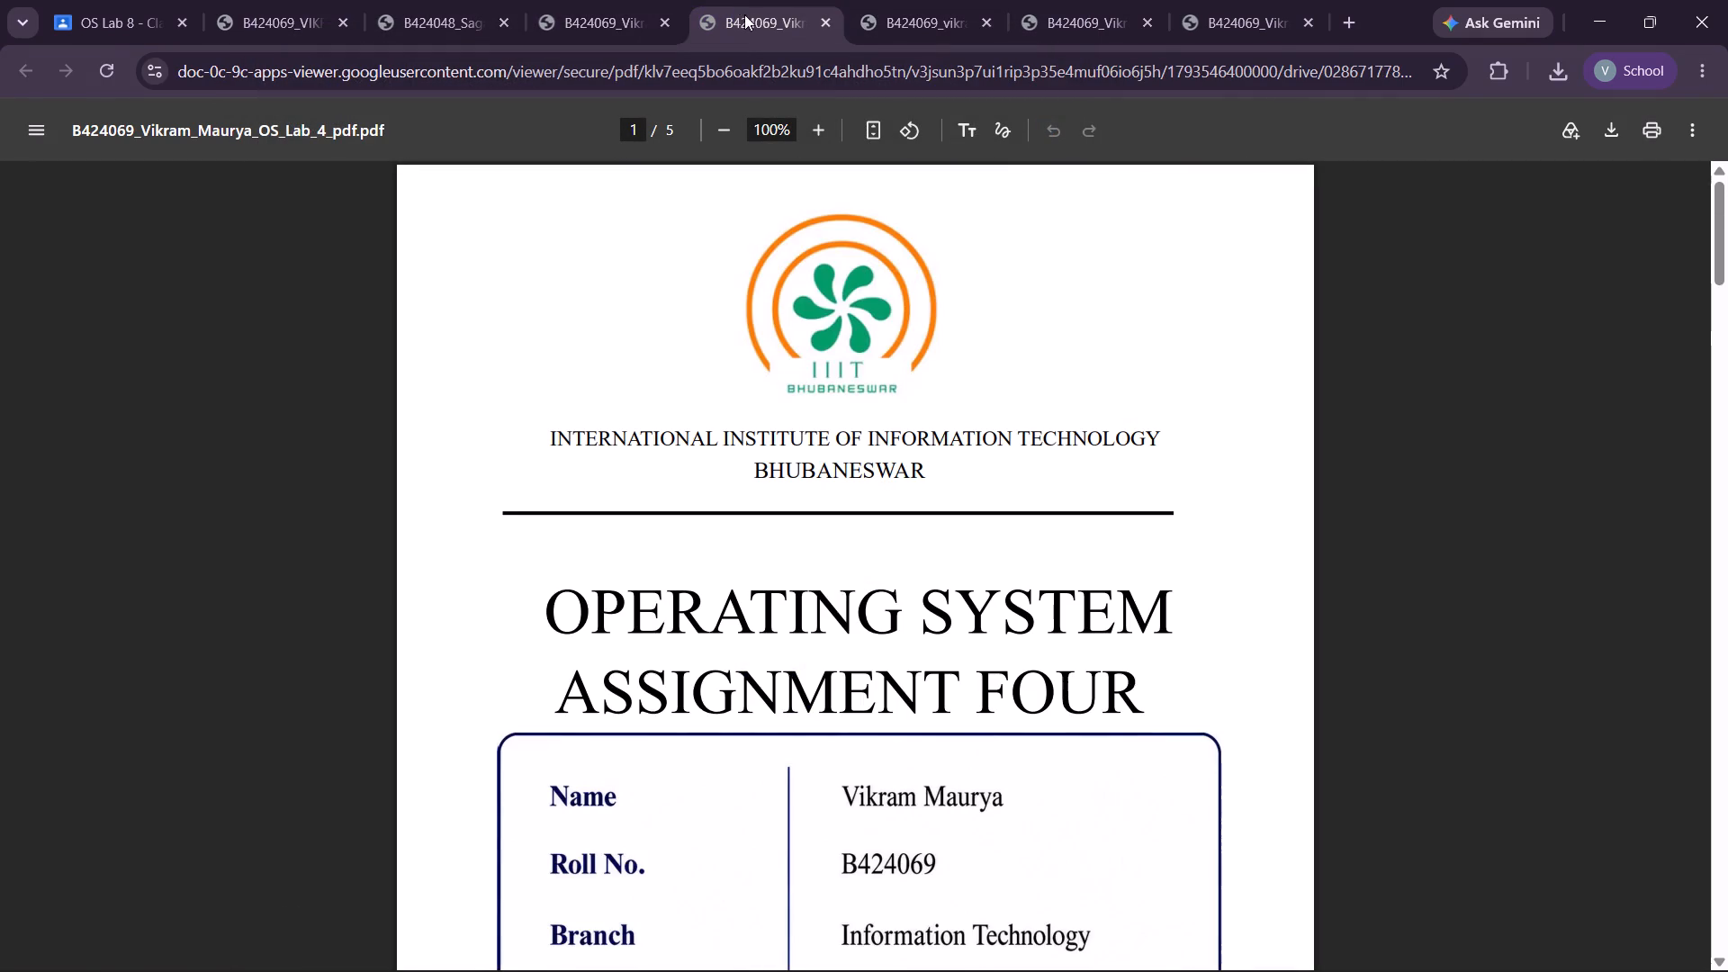
scroll(944, 481, "down", 8)
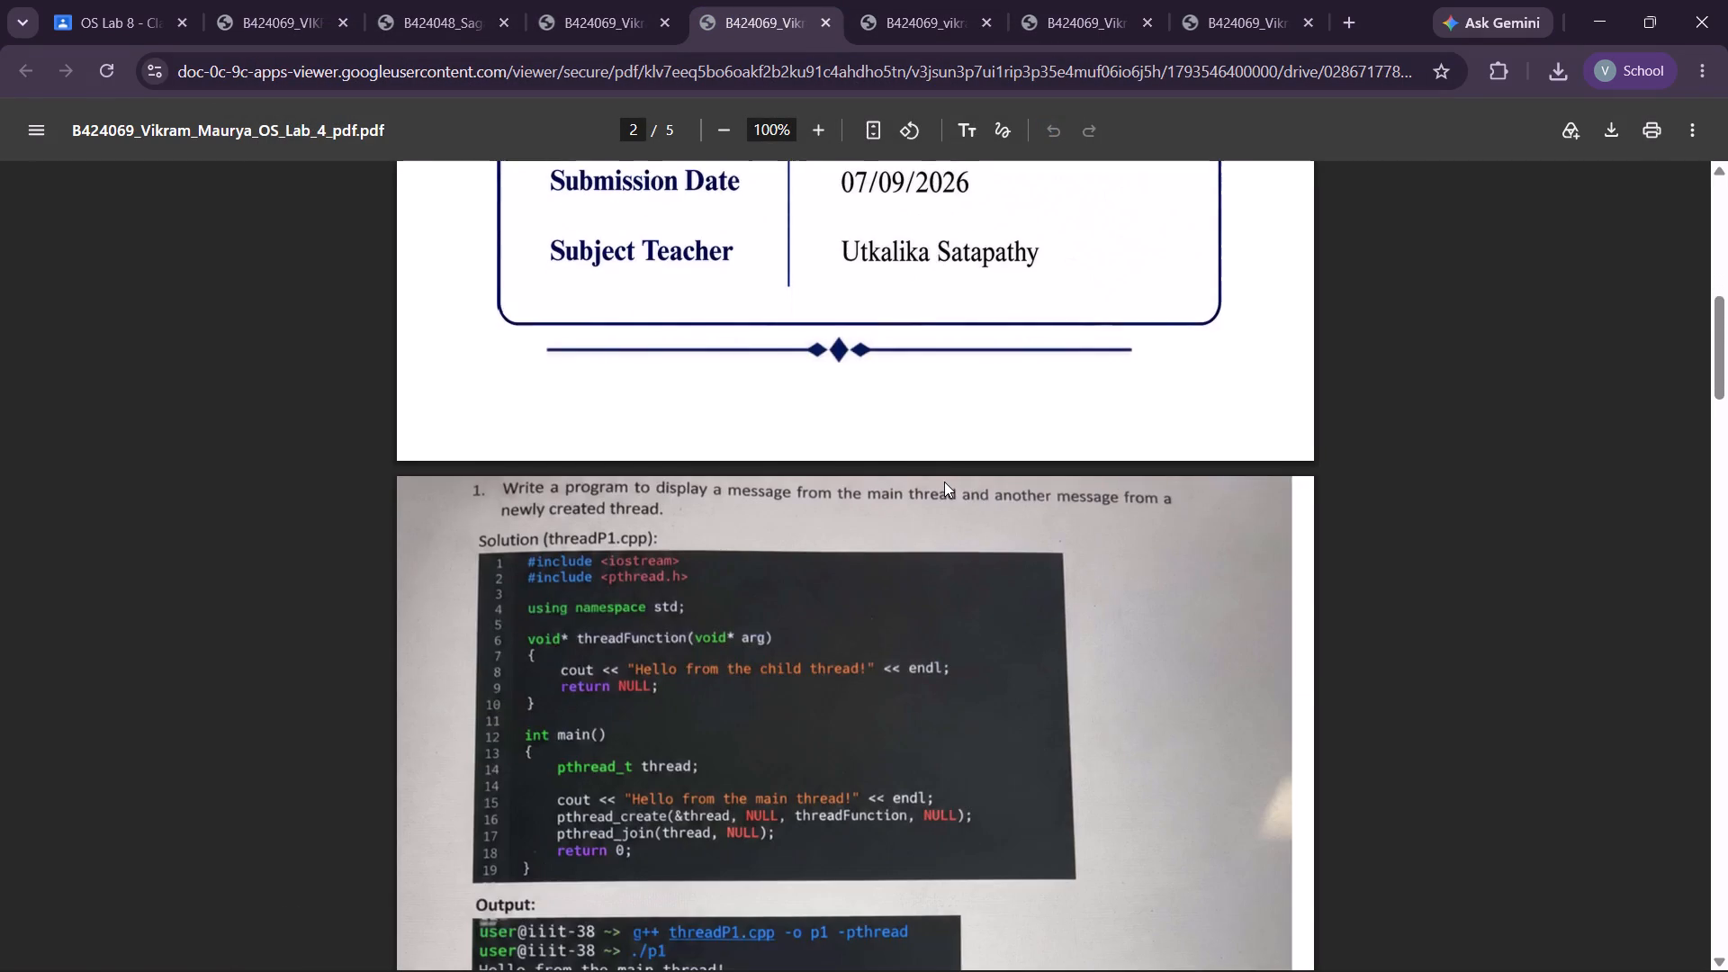
scroll(944, 481, "up", 14)
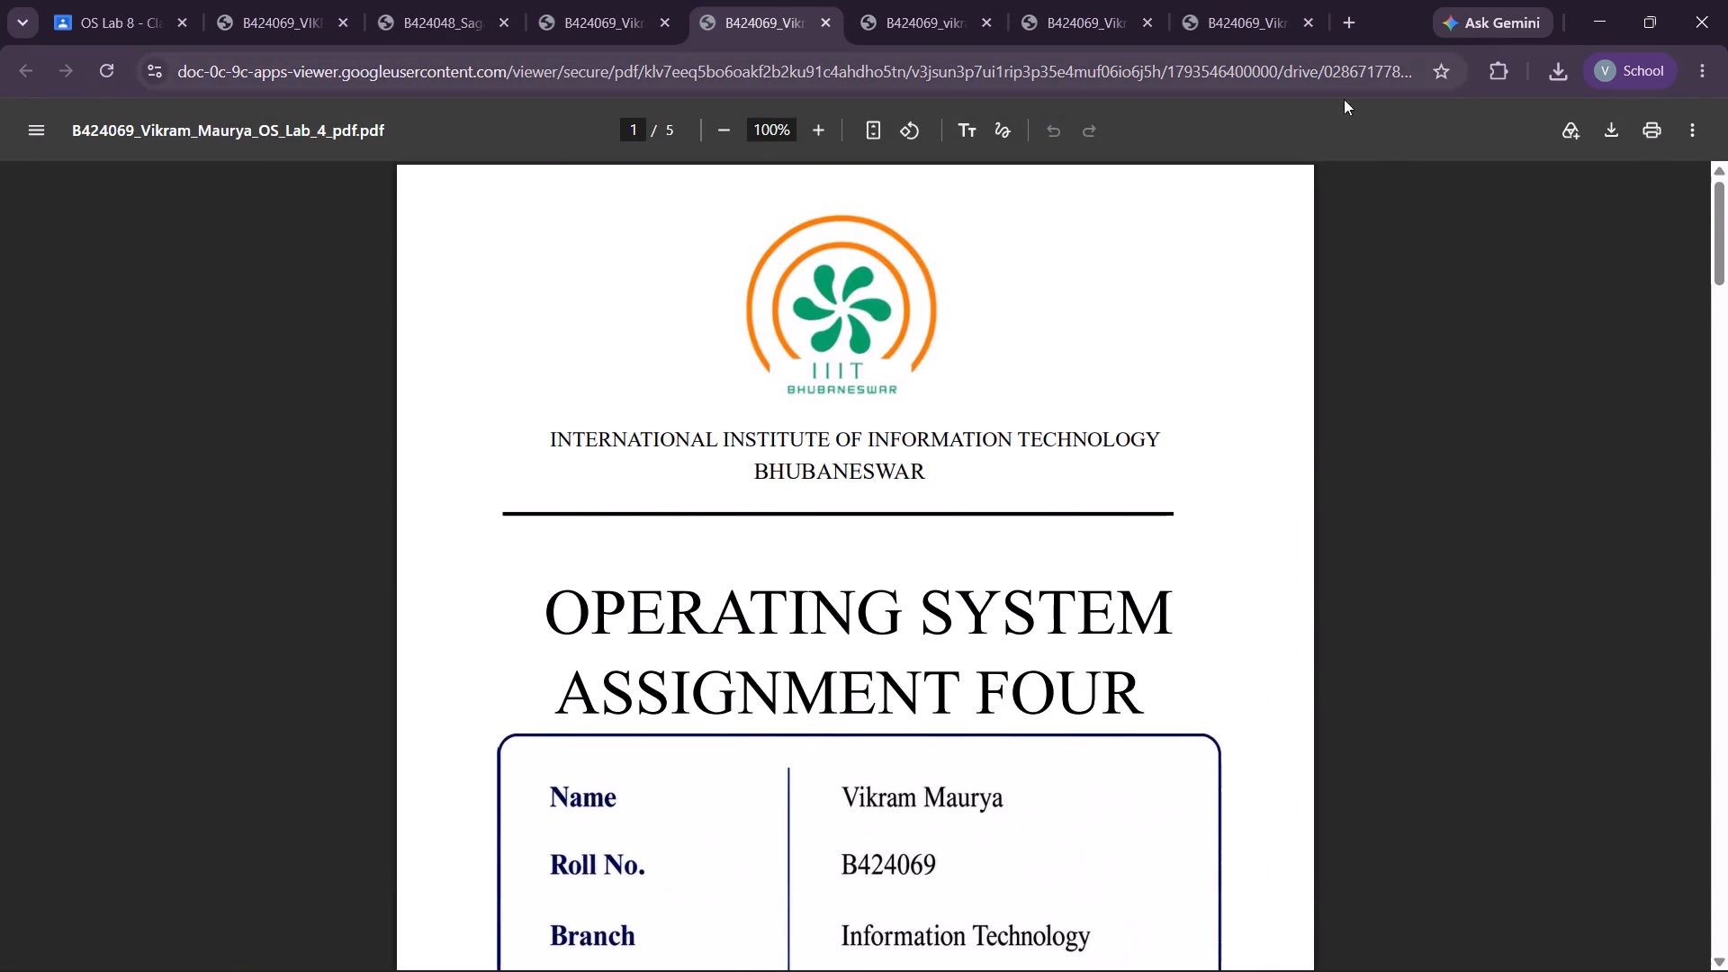
left_click(1616, 125)
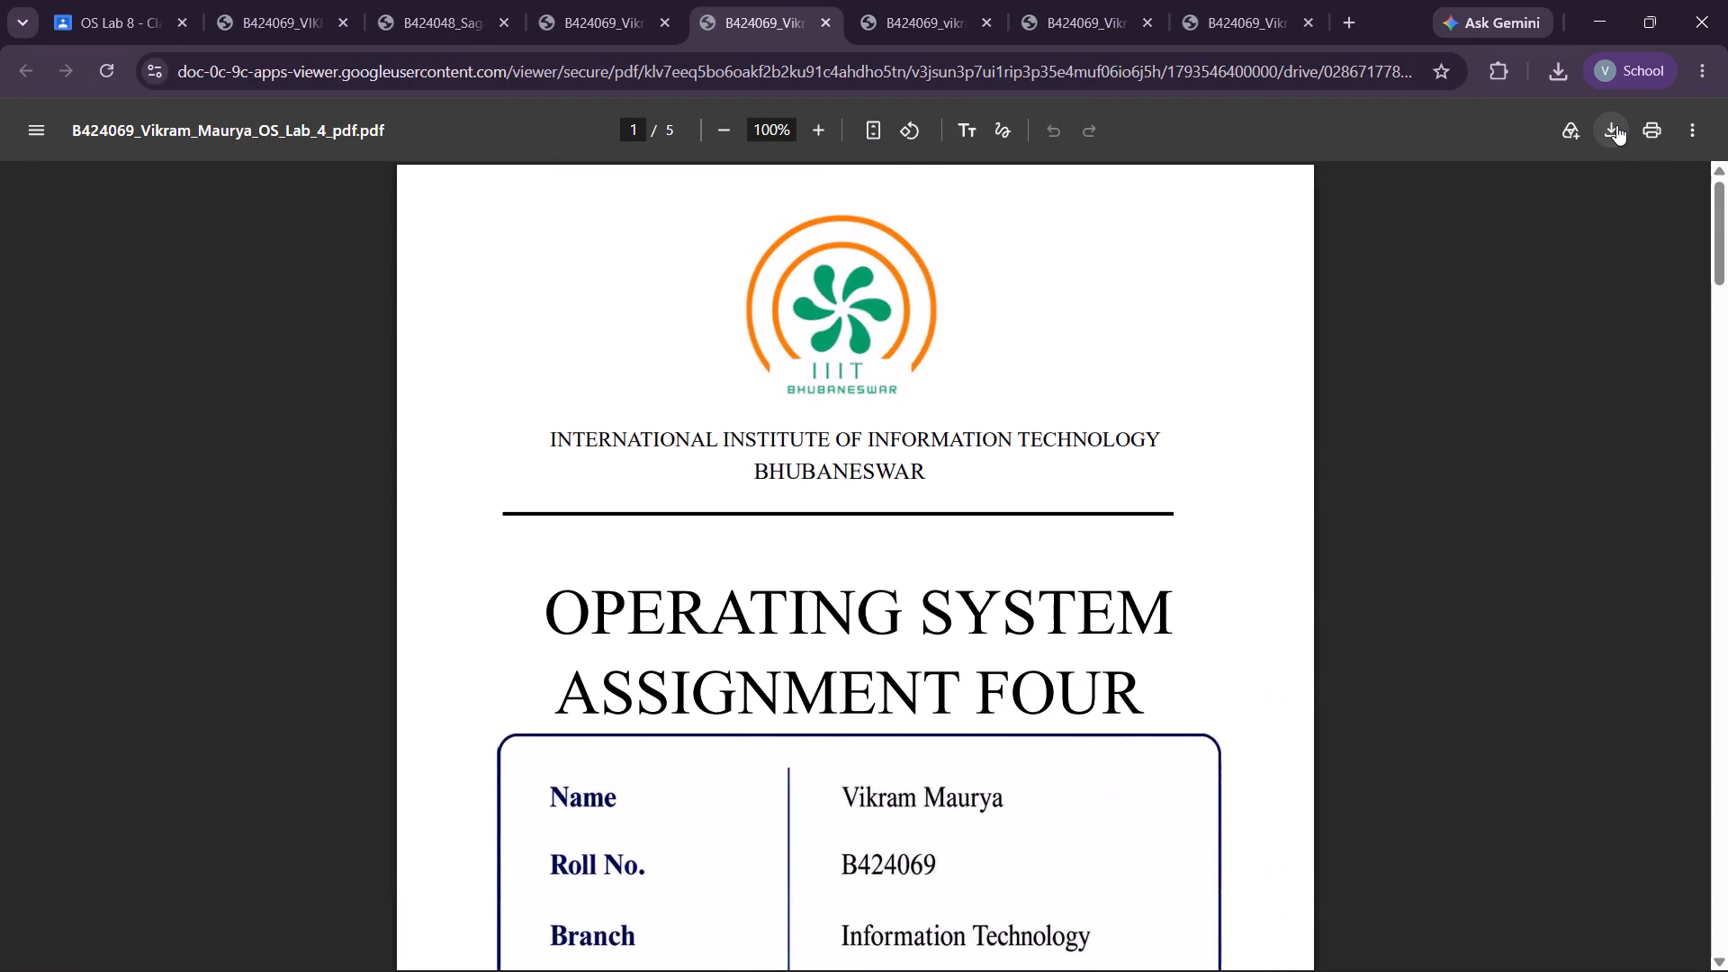
left_click(1077, 13)
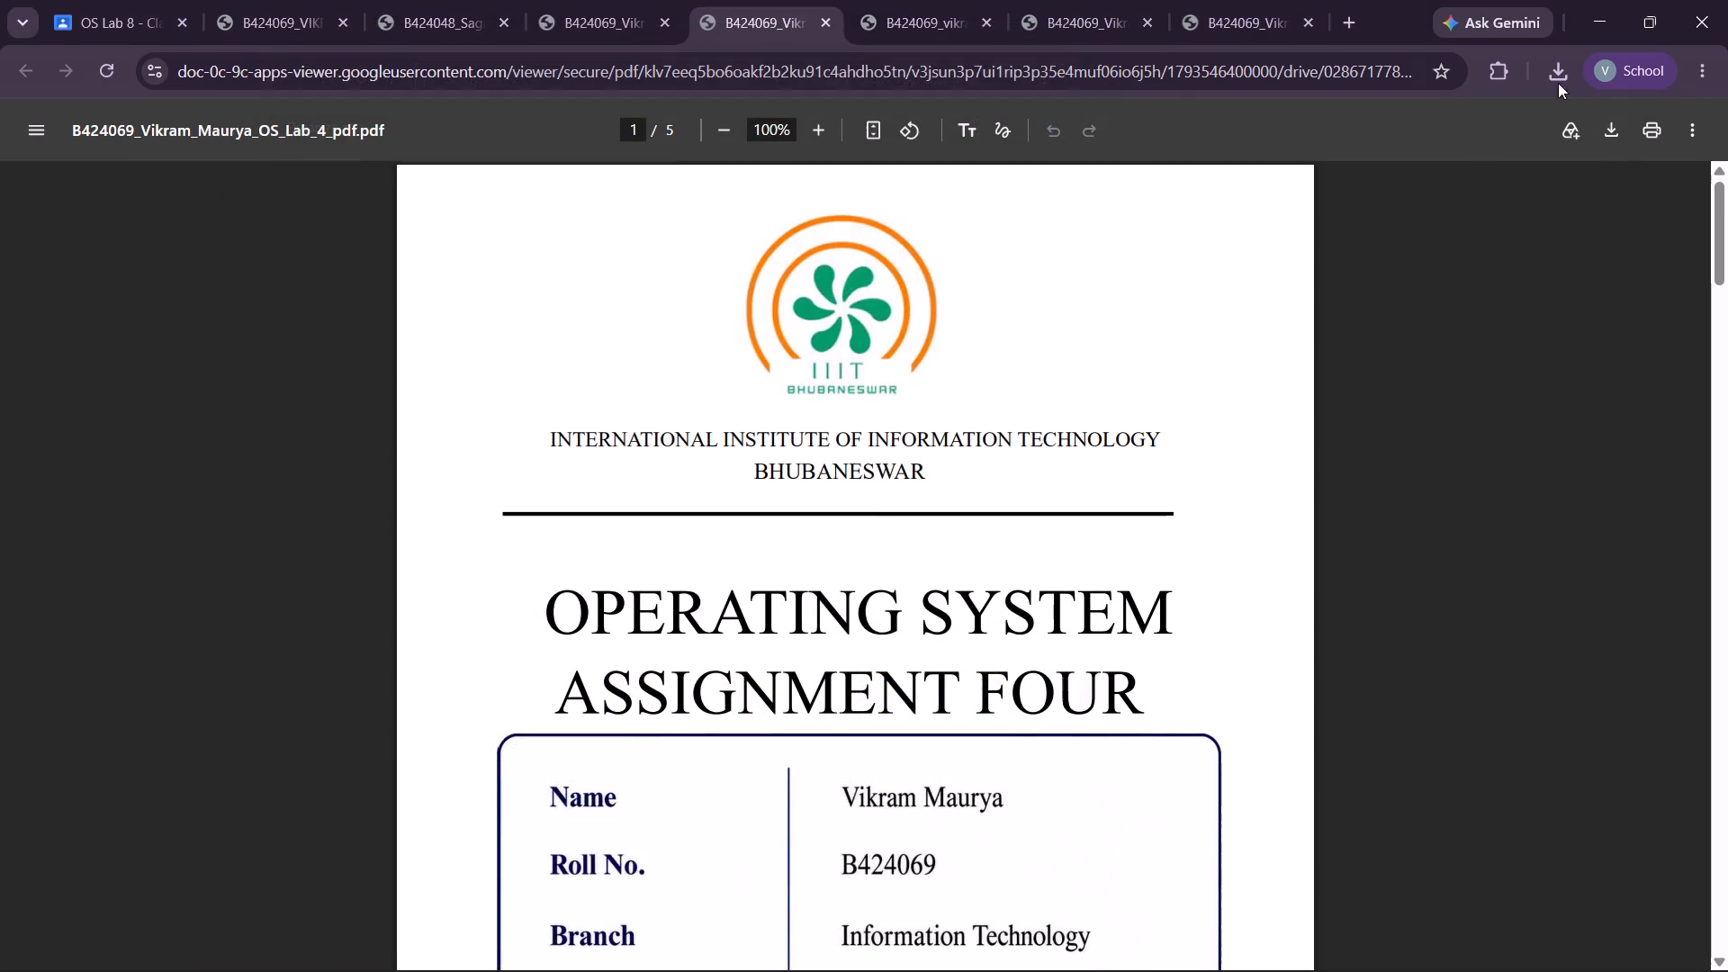
Open the print settings for the OS Lab 4 PDF and set a customised page range of 2-5.
left_click(1657, 130)
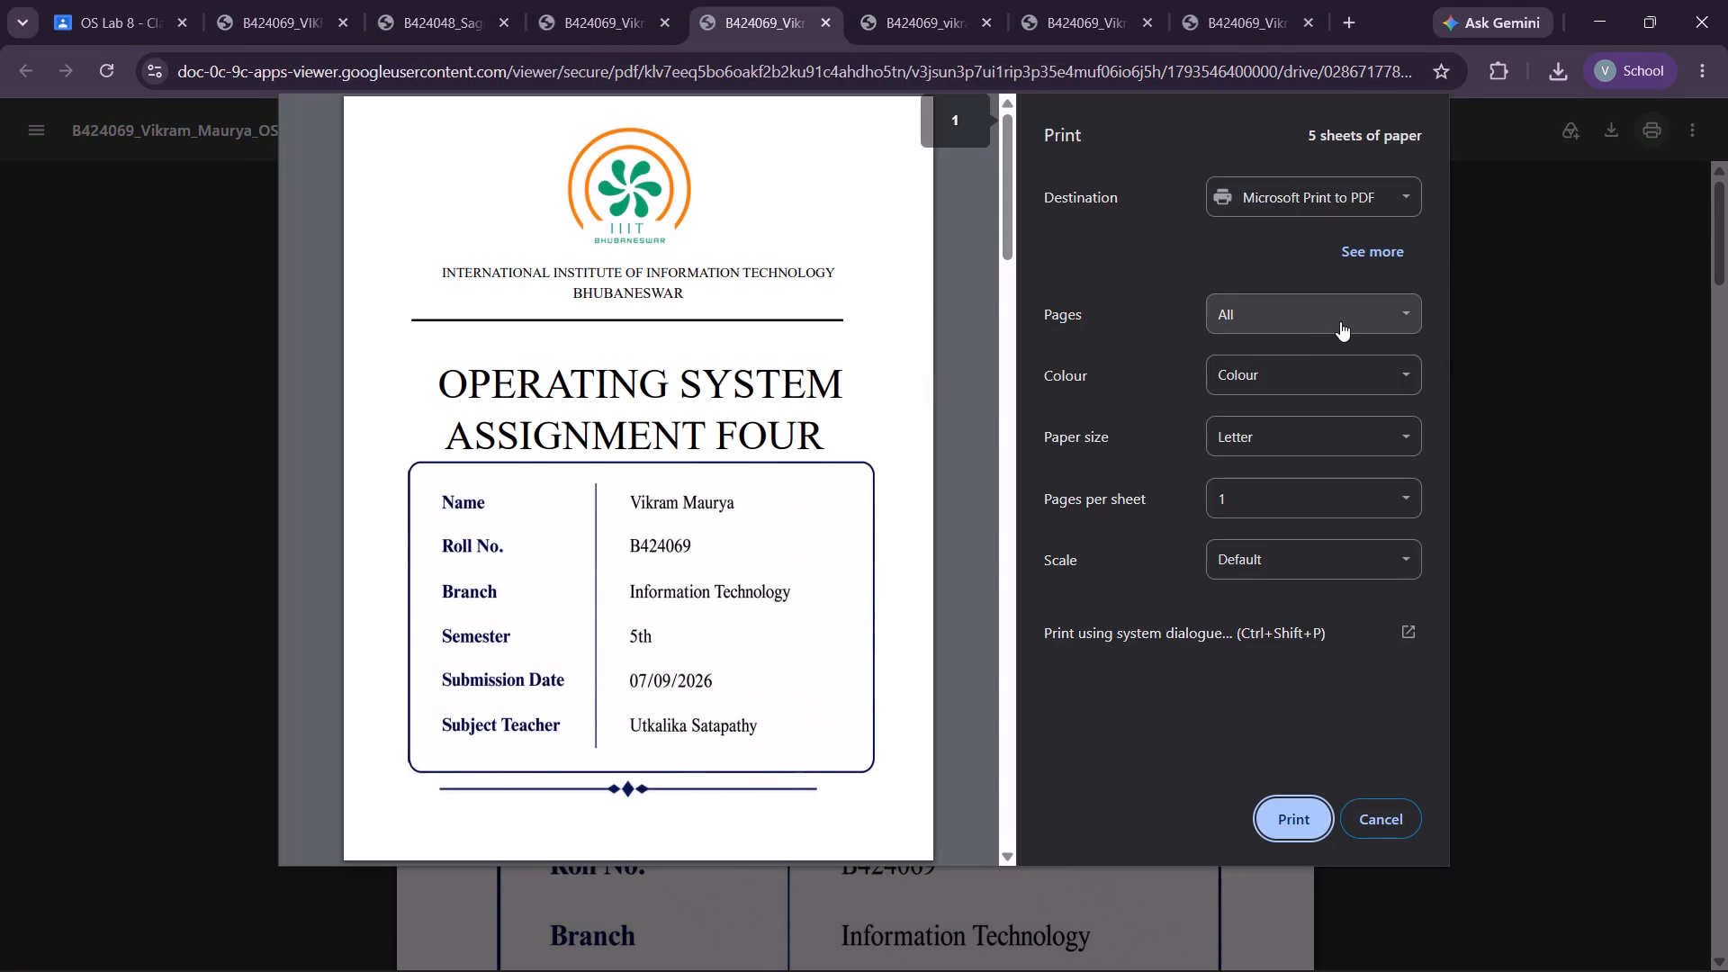
left_click(1340, 321)
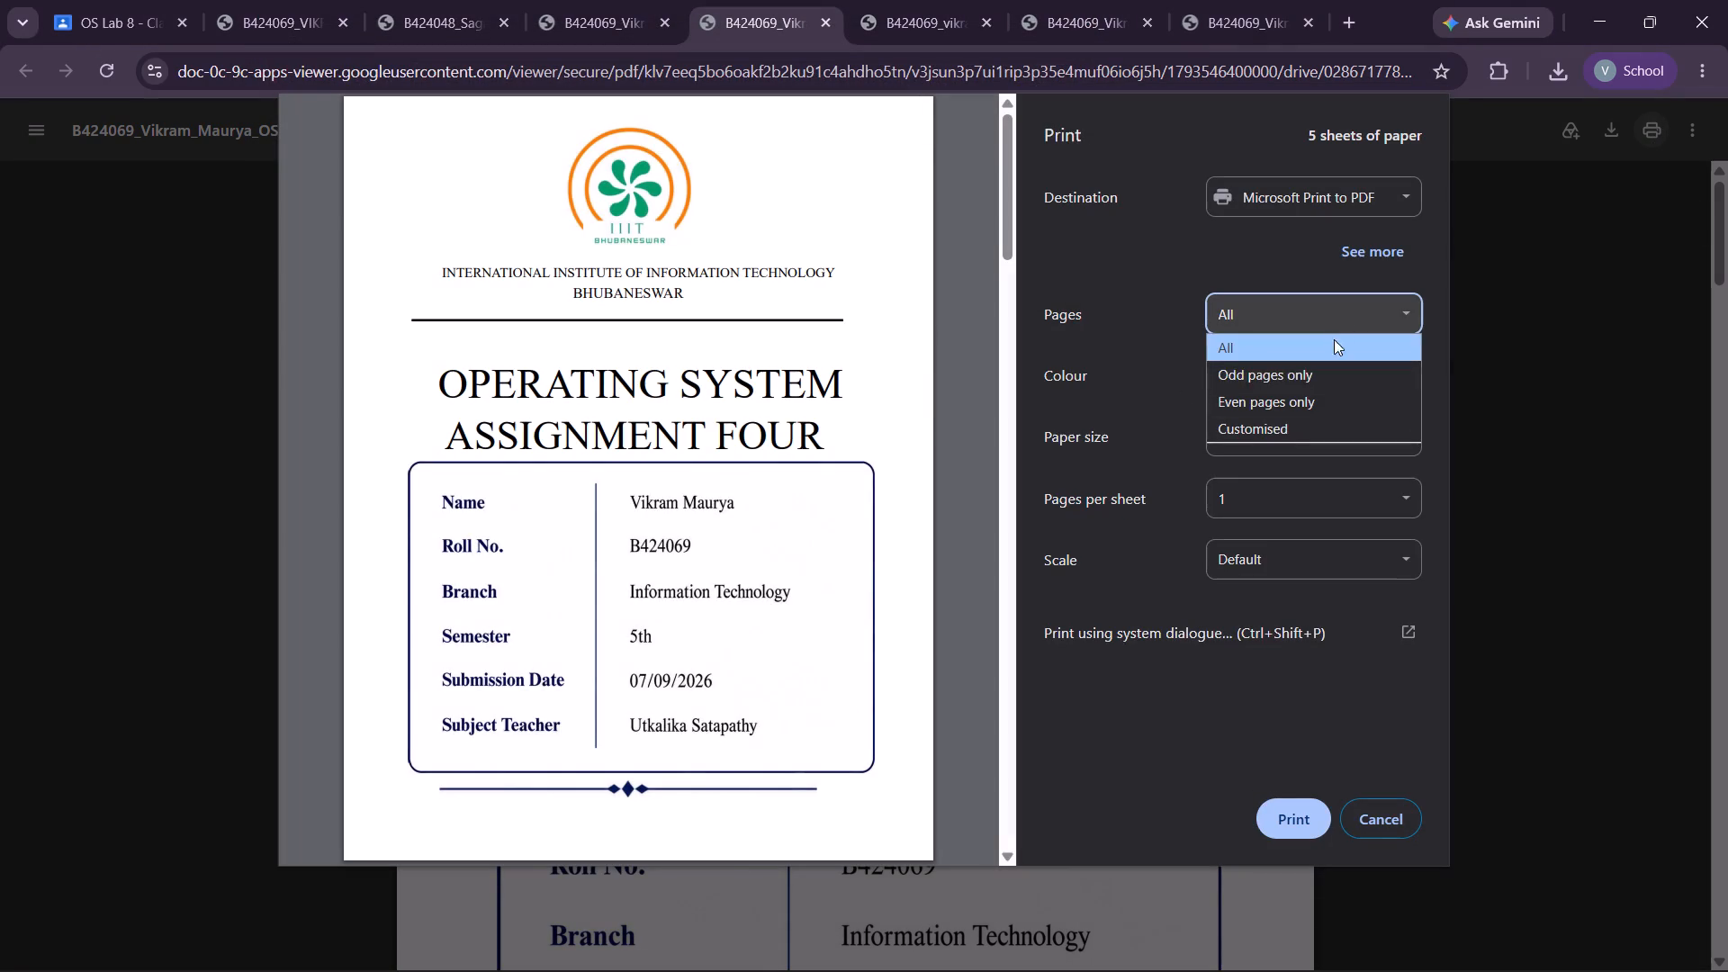
left_click(1277, 426)
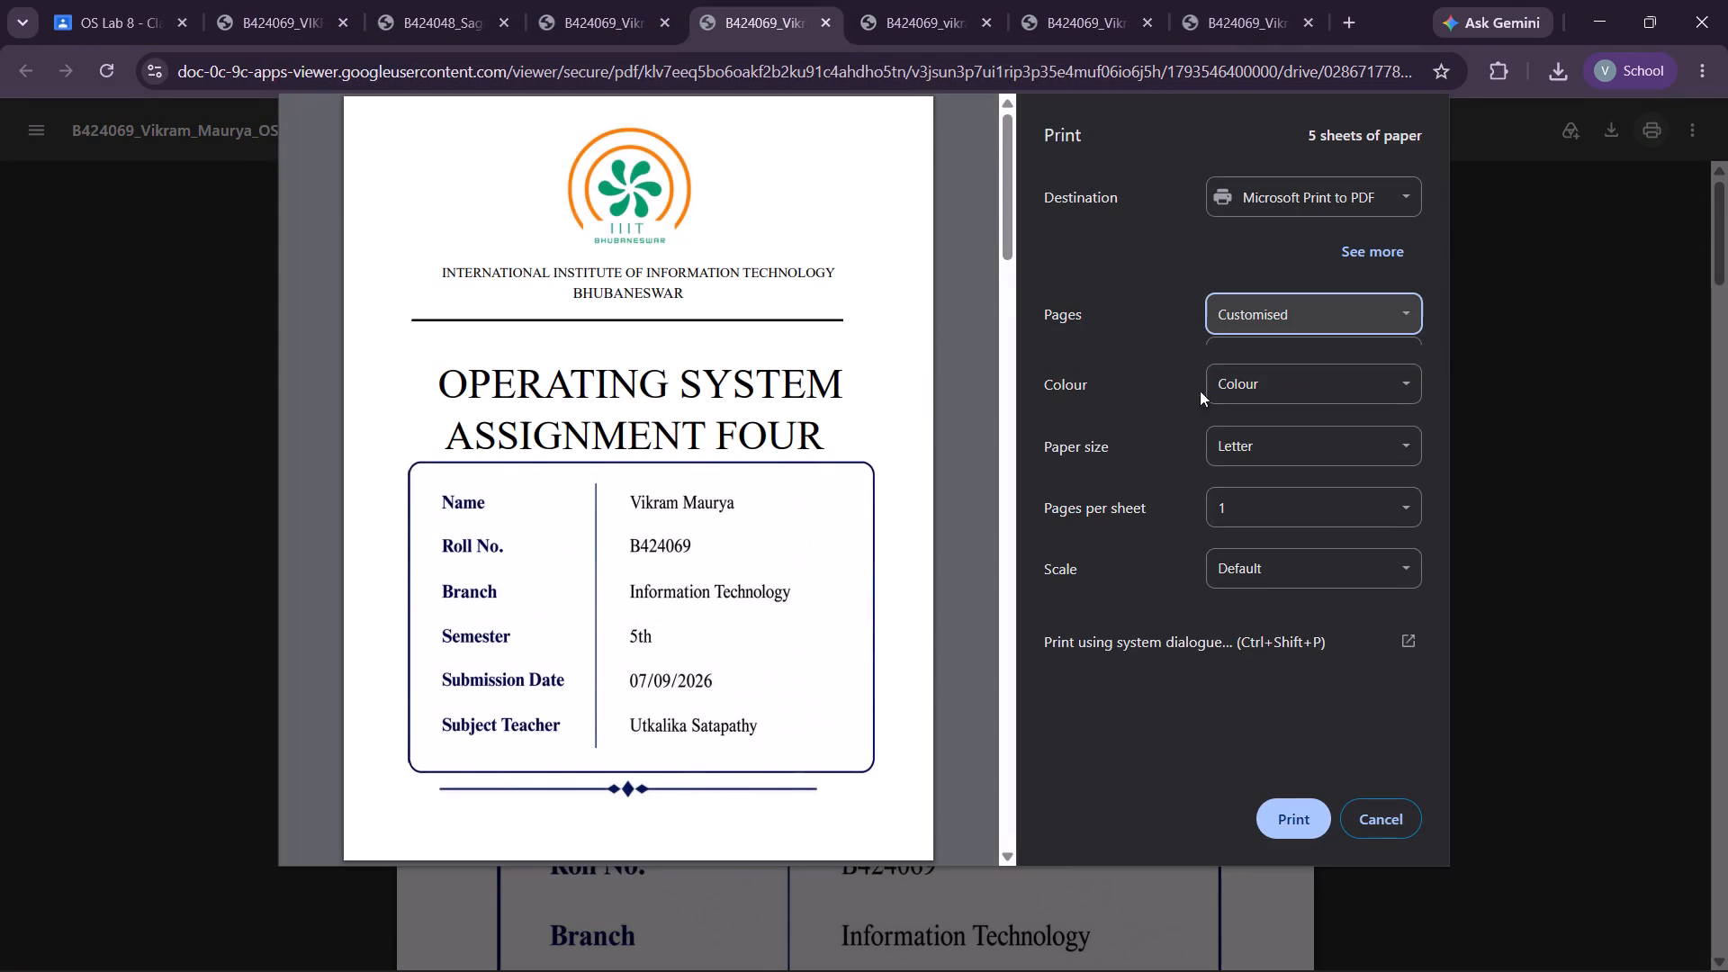
left_click_drag(1013, 212, 988, 900)
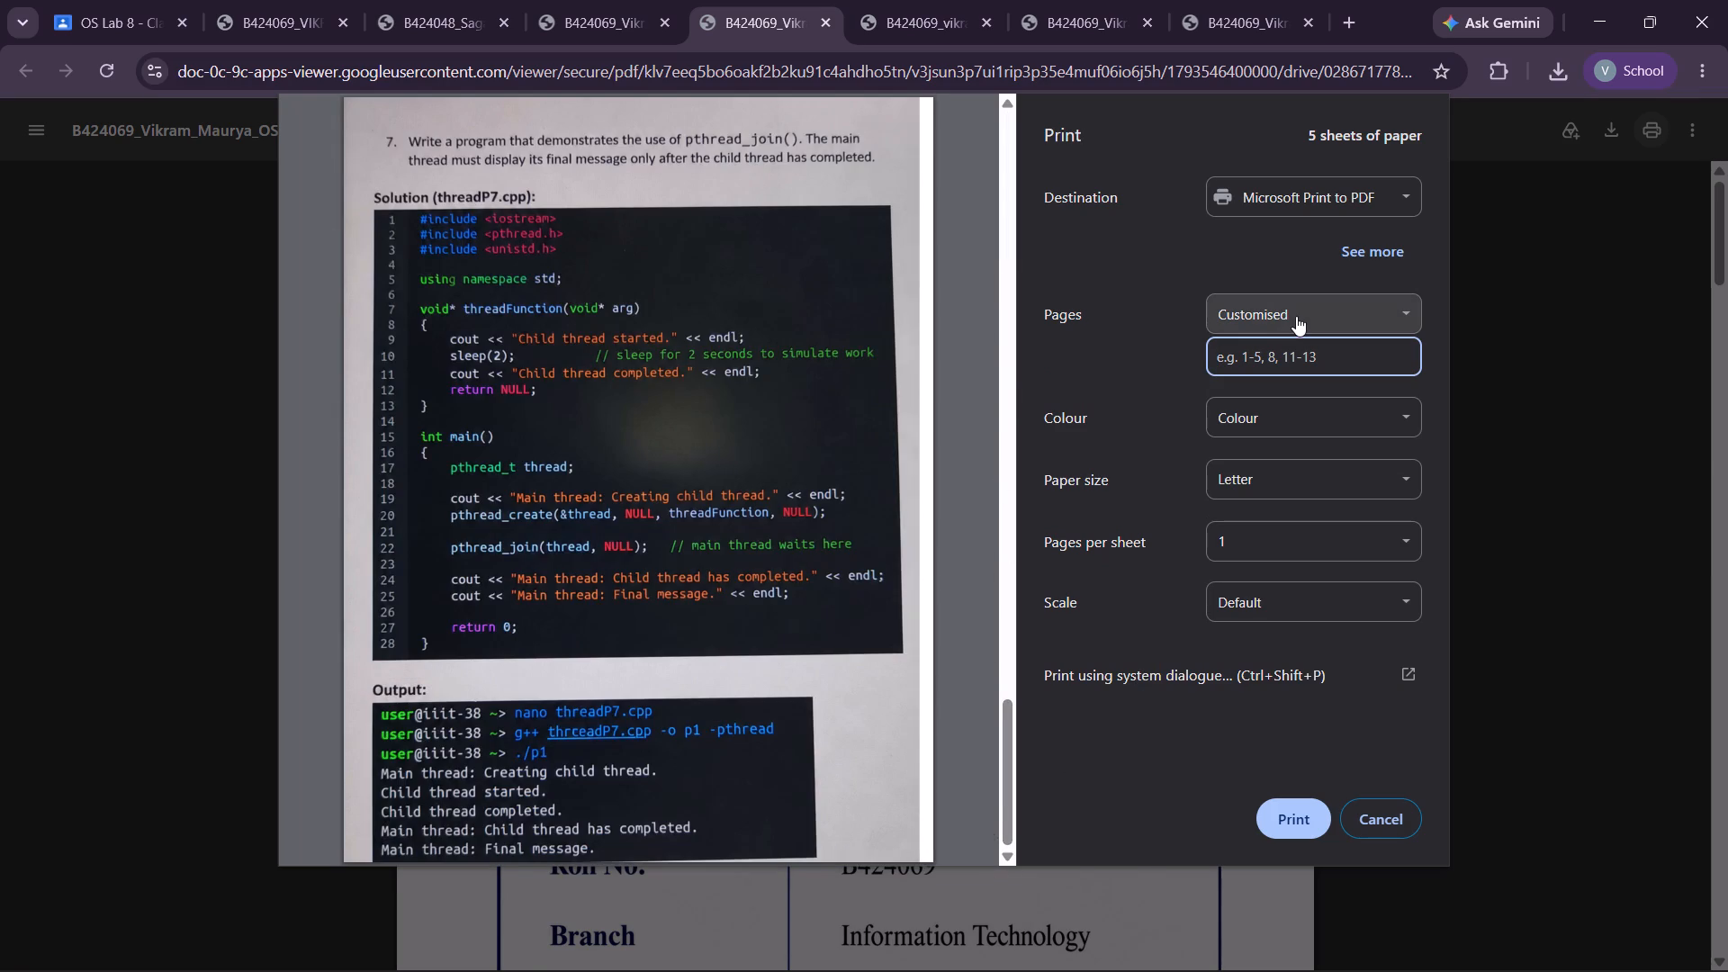
key("1")
type("-5")
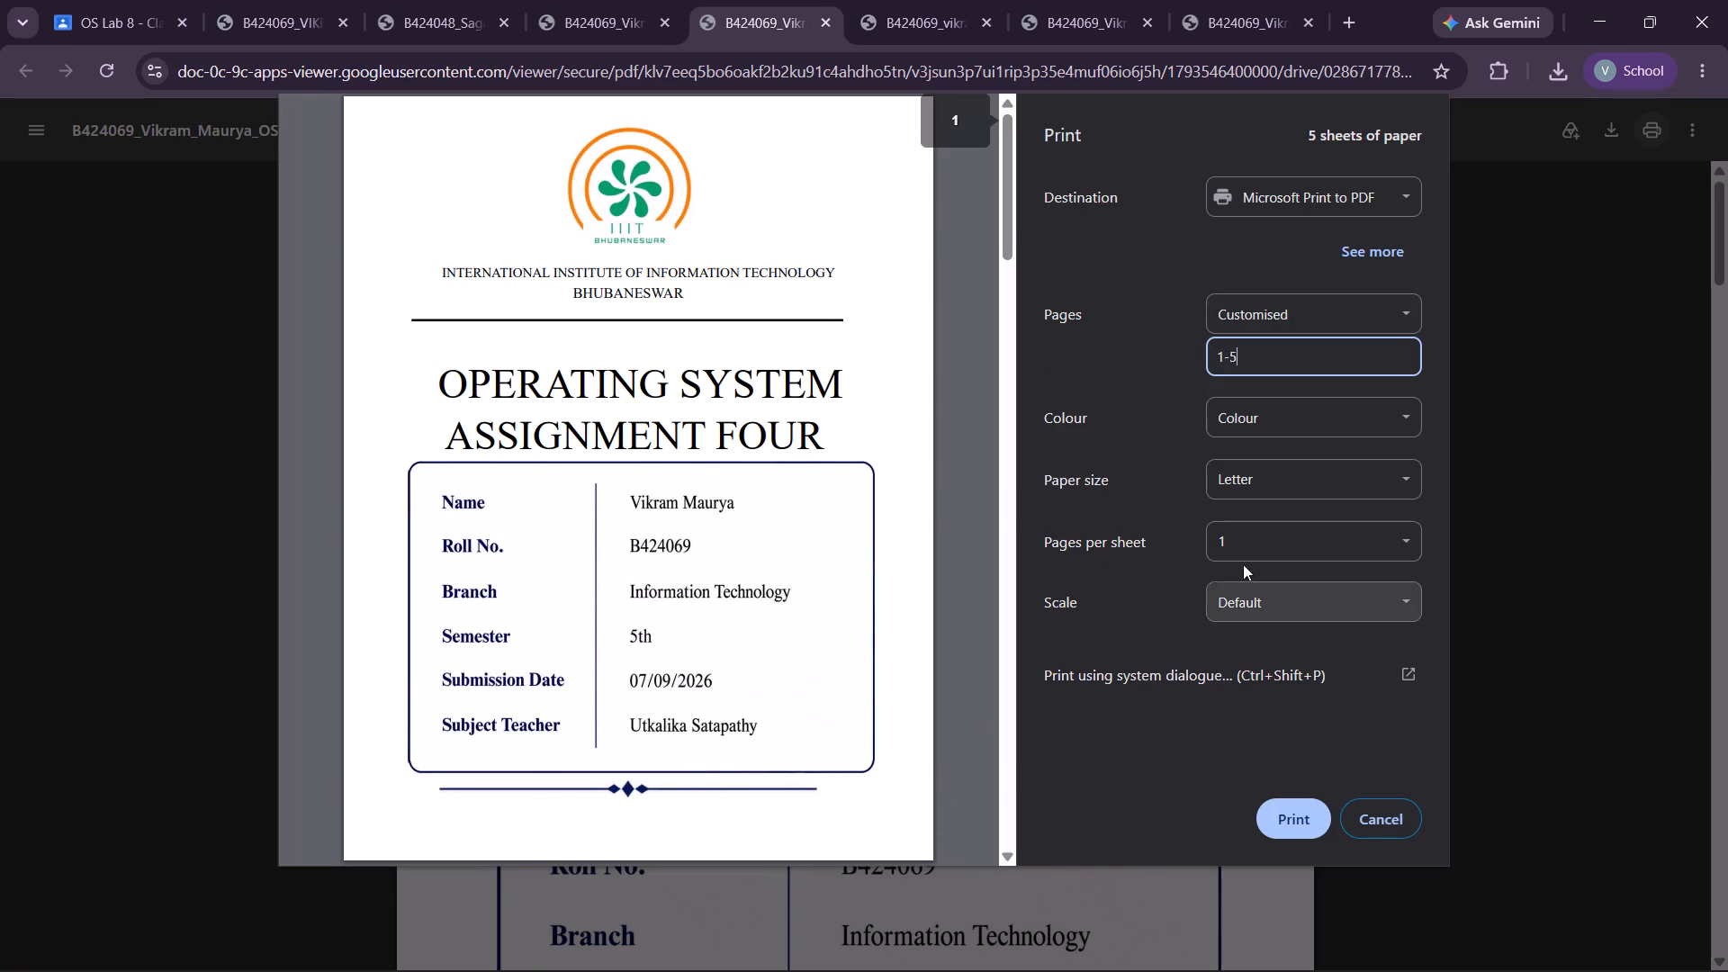
left_click(1222, 359)
key("BackSpace")
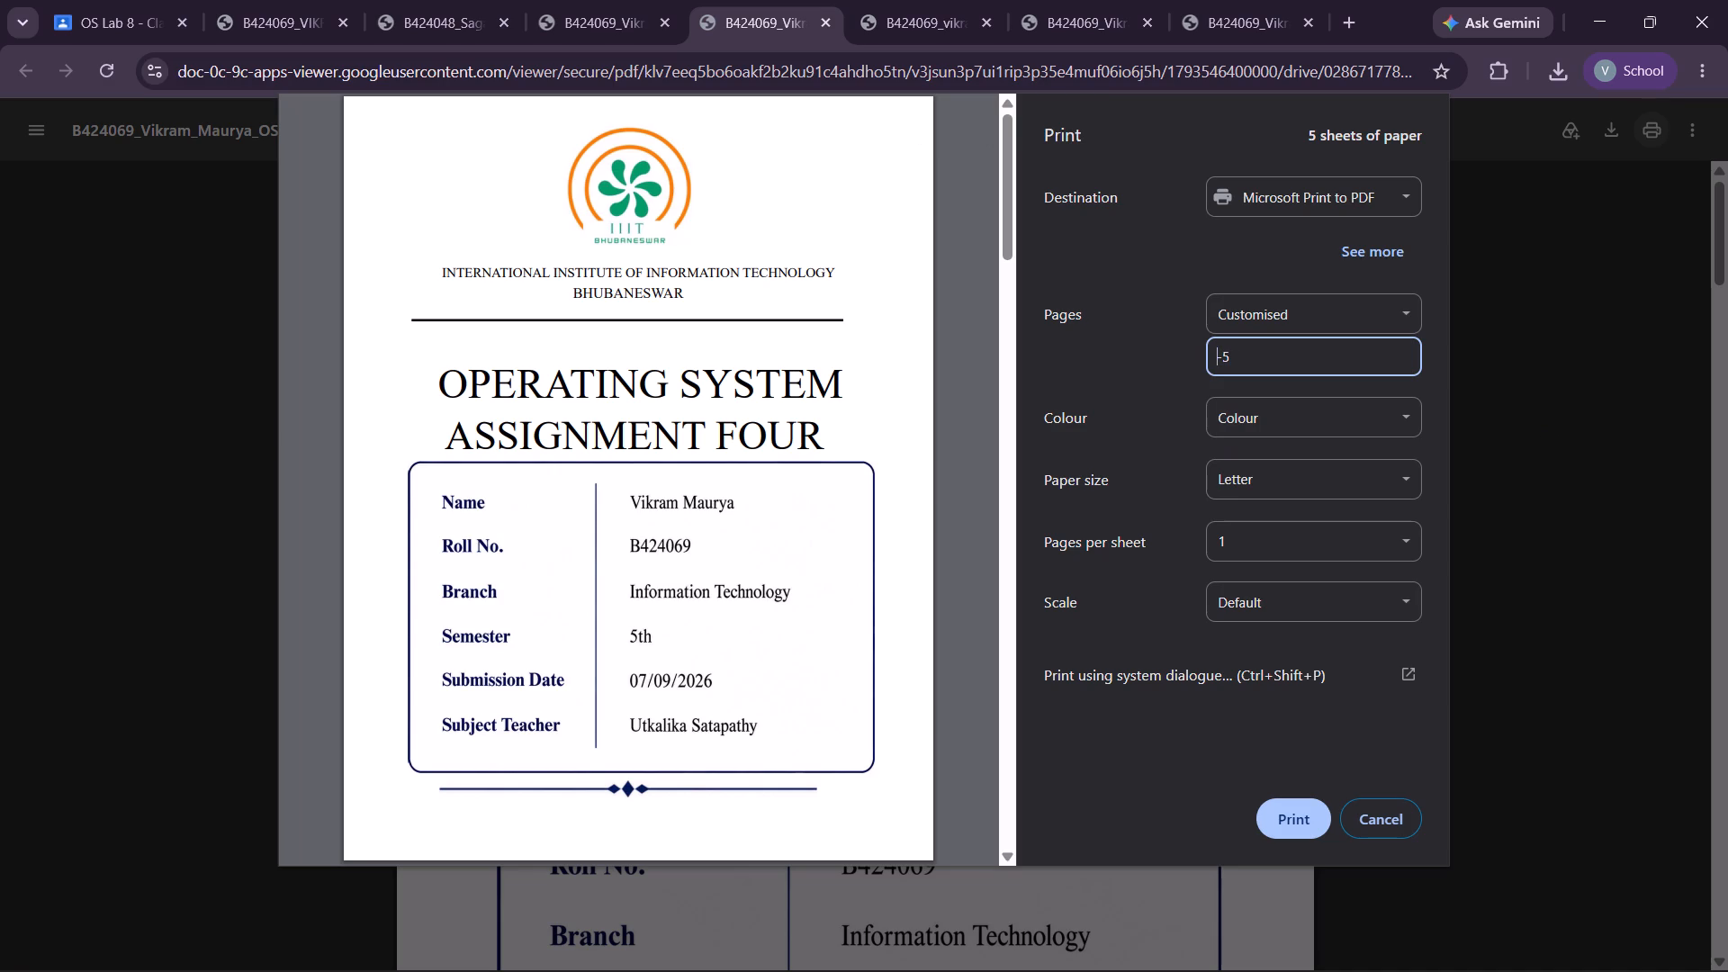
key("2")
Print the OS Lab 4 selection to a PDF named 4 in the Downloads folder.
left_click(1295, 823)
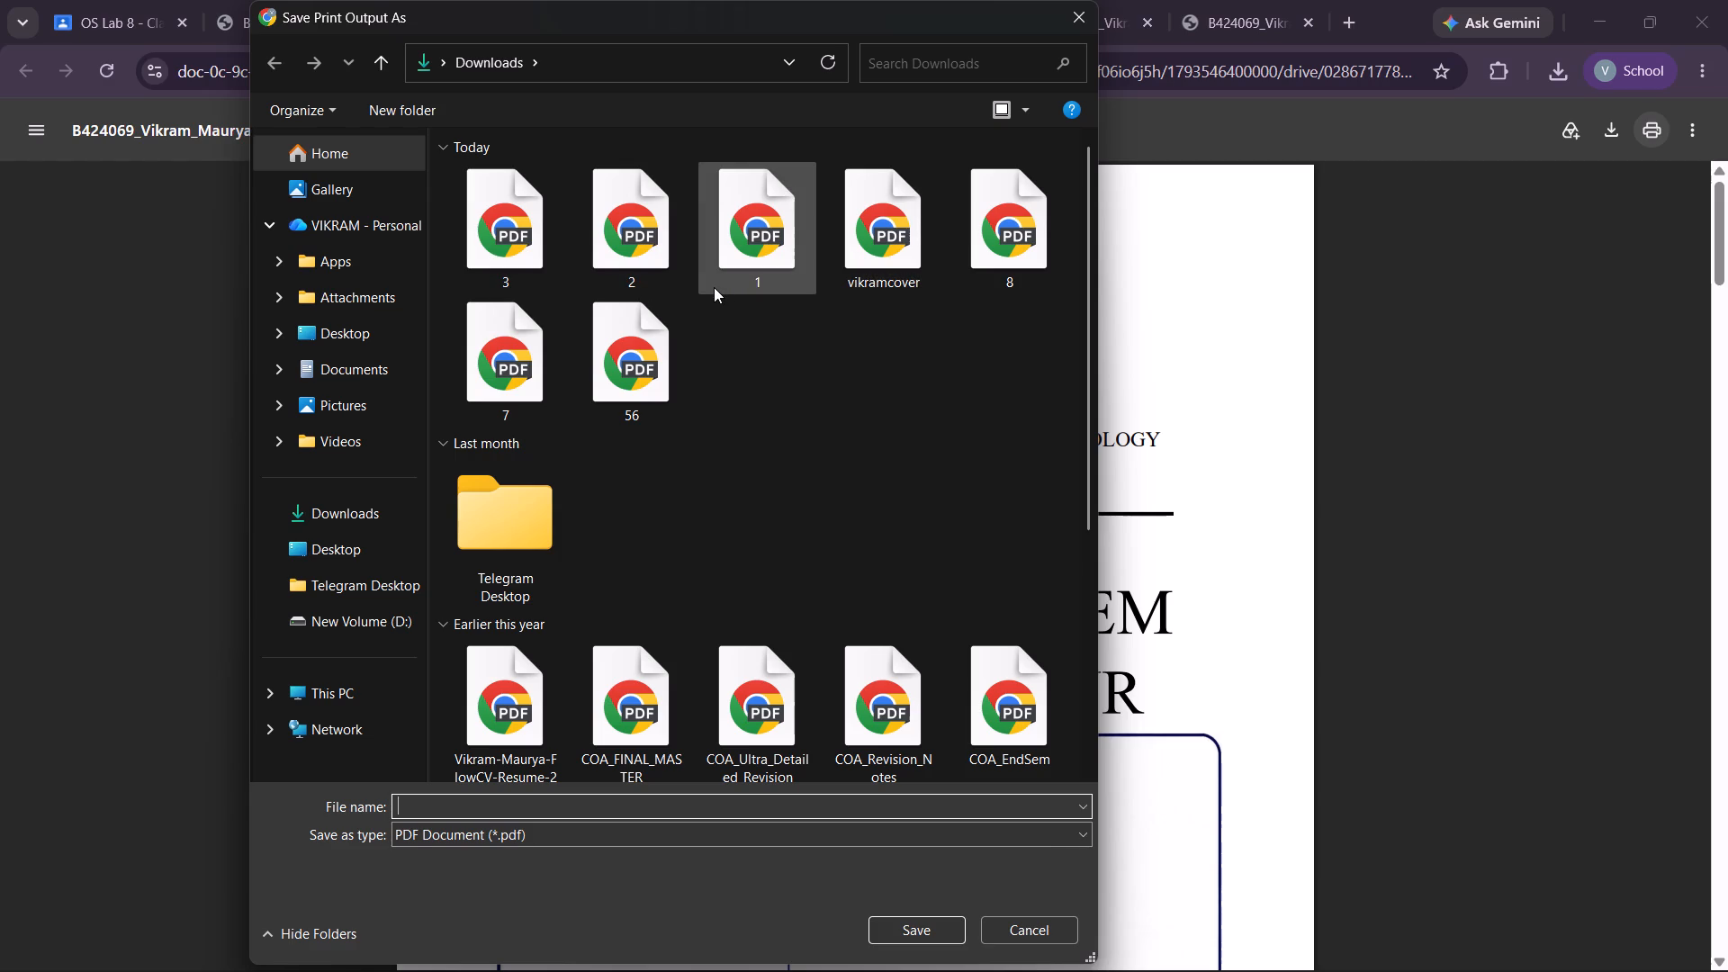
key("4")
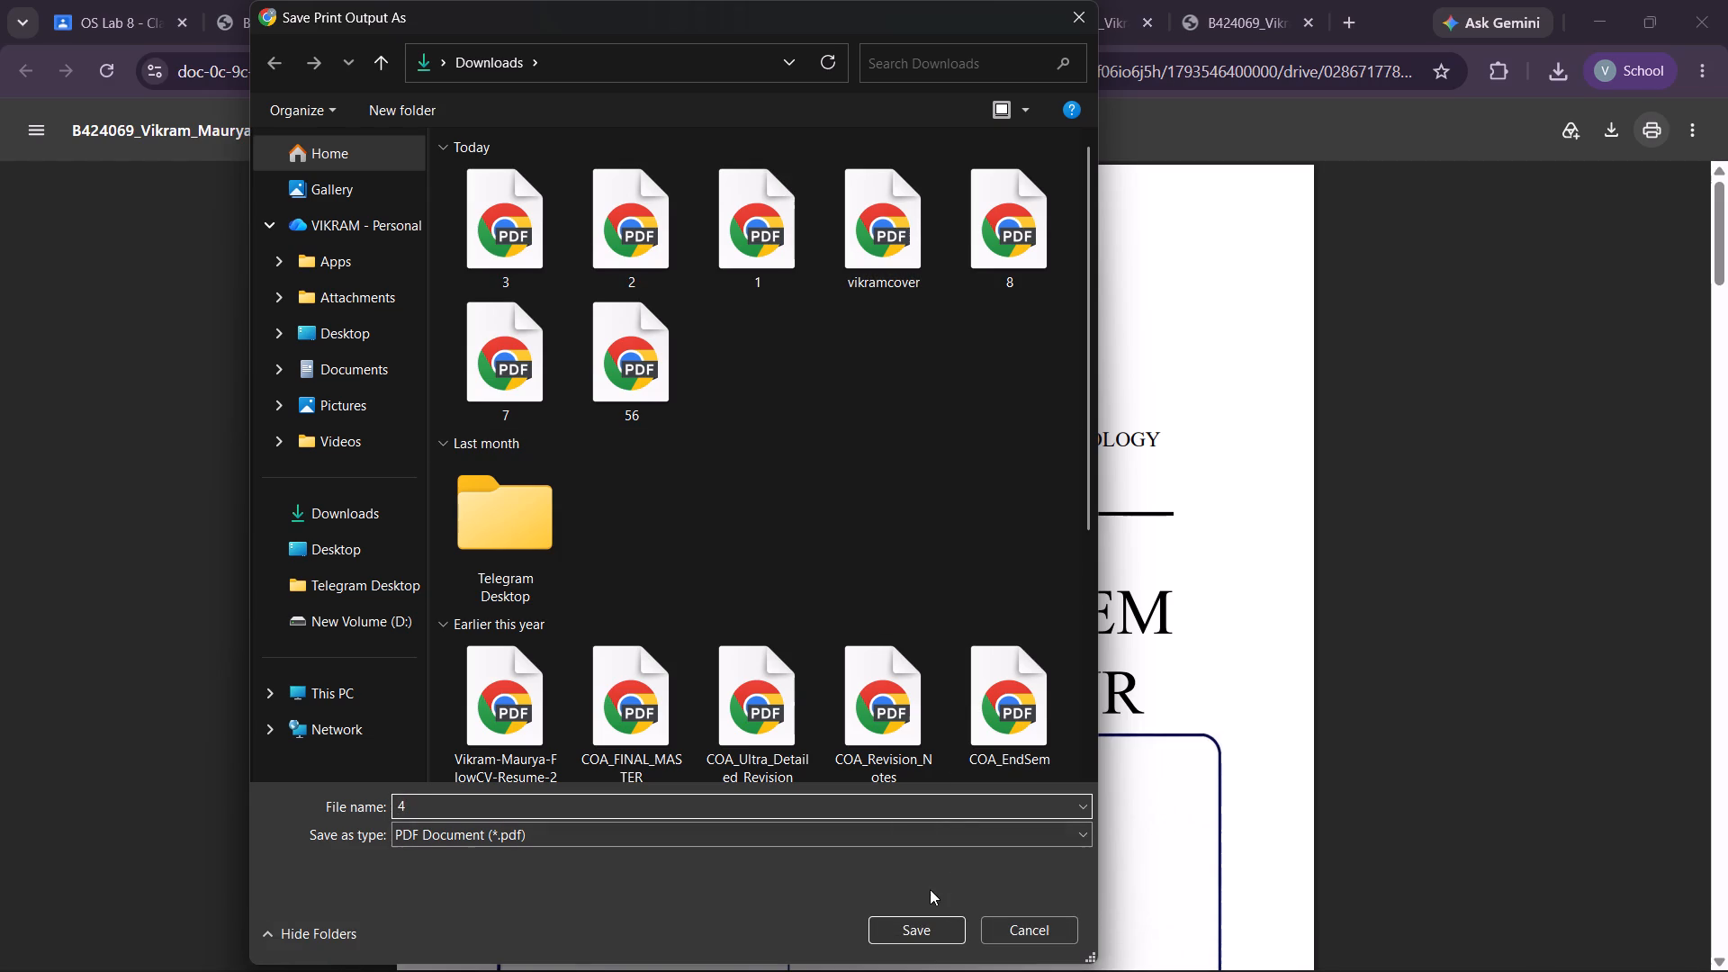
left_click(922, 931)
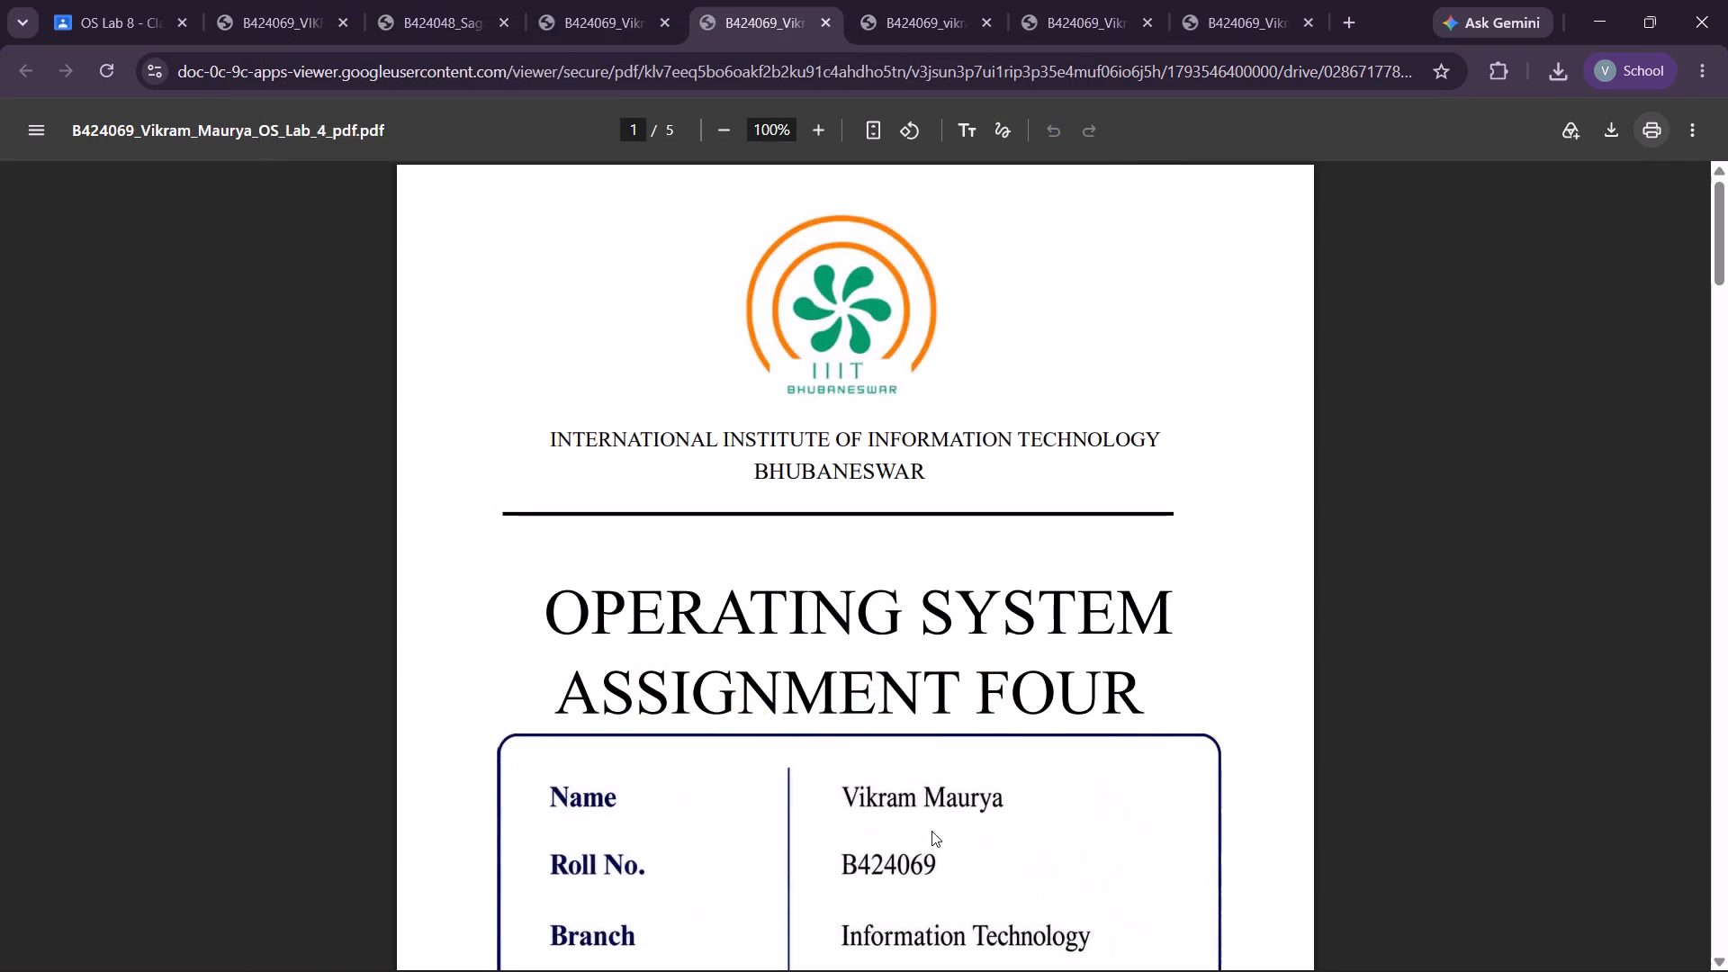
Look over the first pages of the OS Lab 5&6, Lab 7 and Lab 8 PDFs in turn.
scroll(944, 597, "down", 3)
scroll(944, 597, "up", 9)
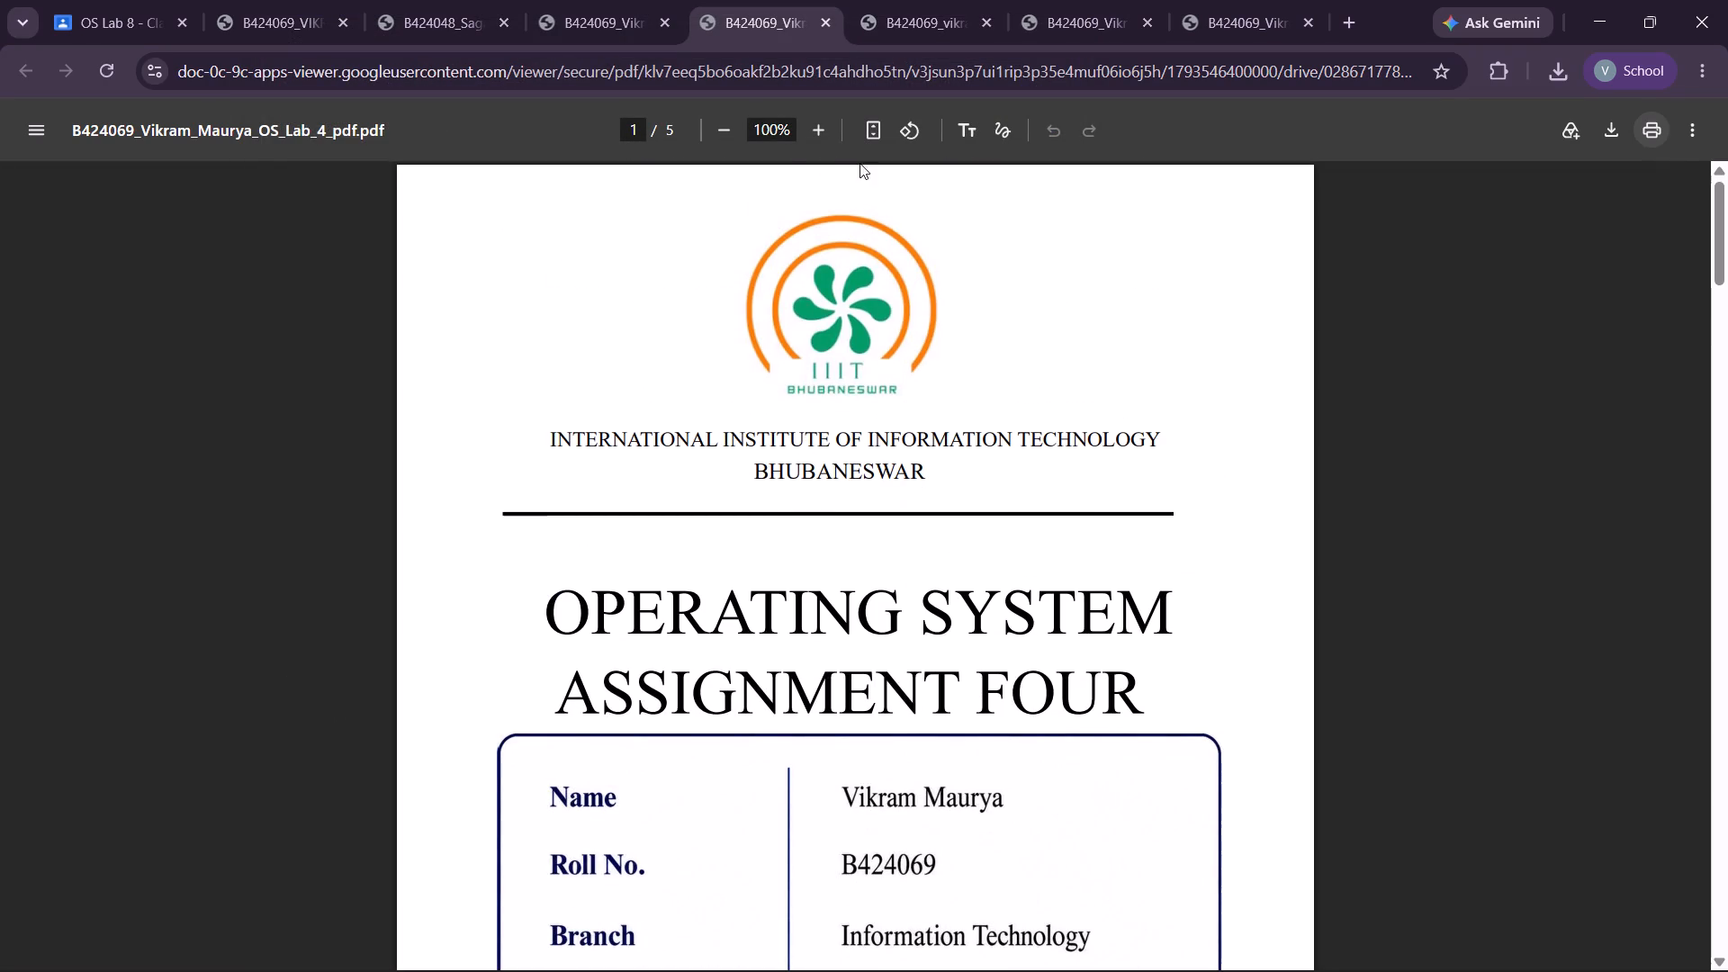
left_click(926, 0)
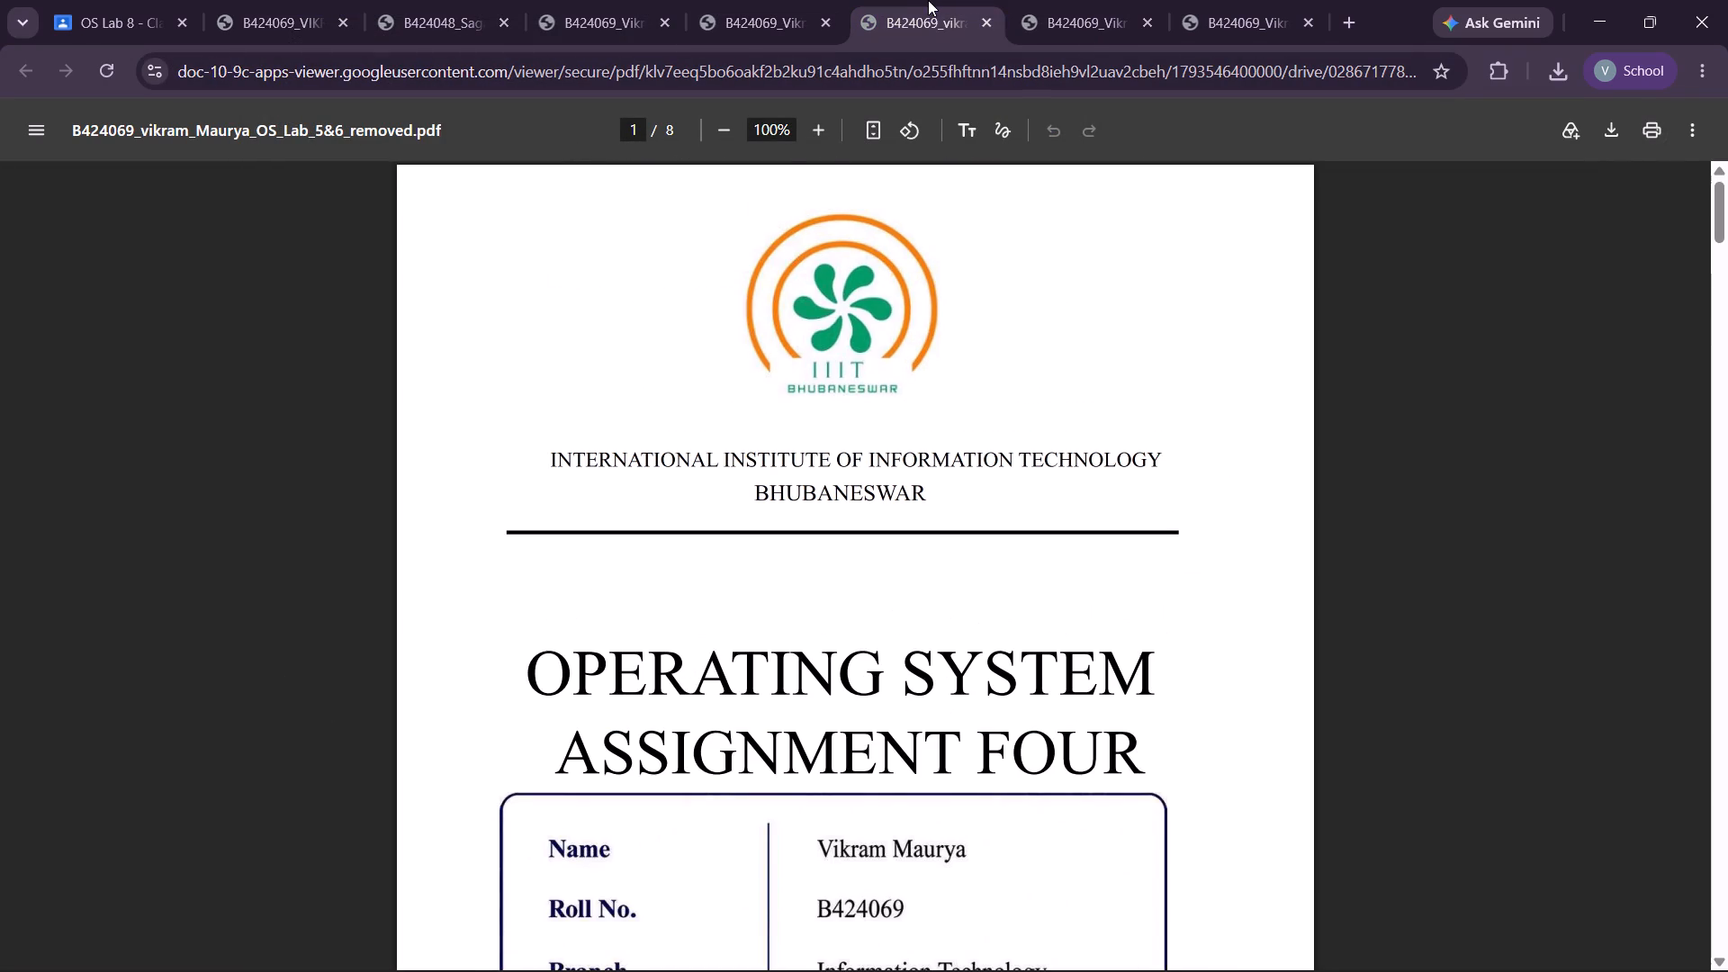
left_click(1066, 0)
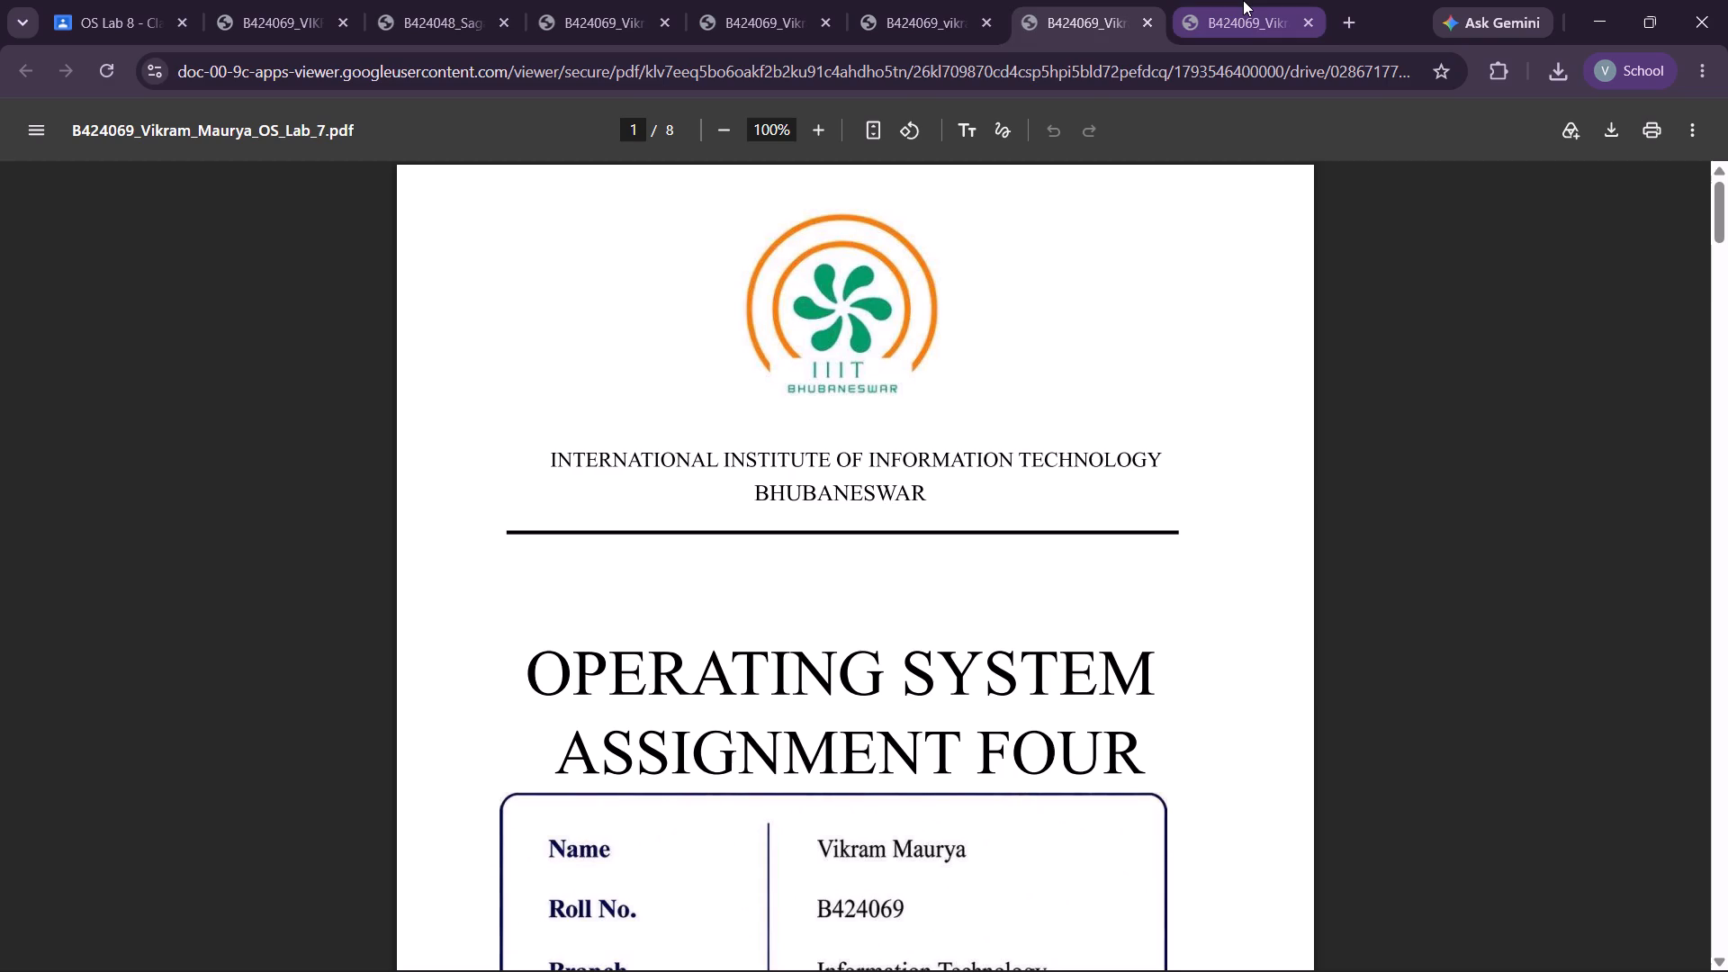
left_click(1243, 0)
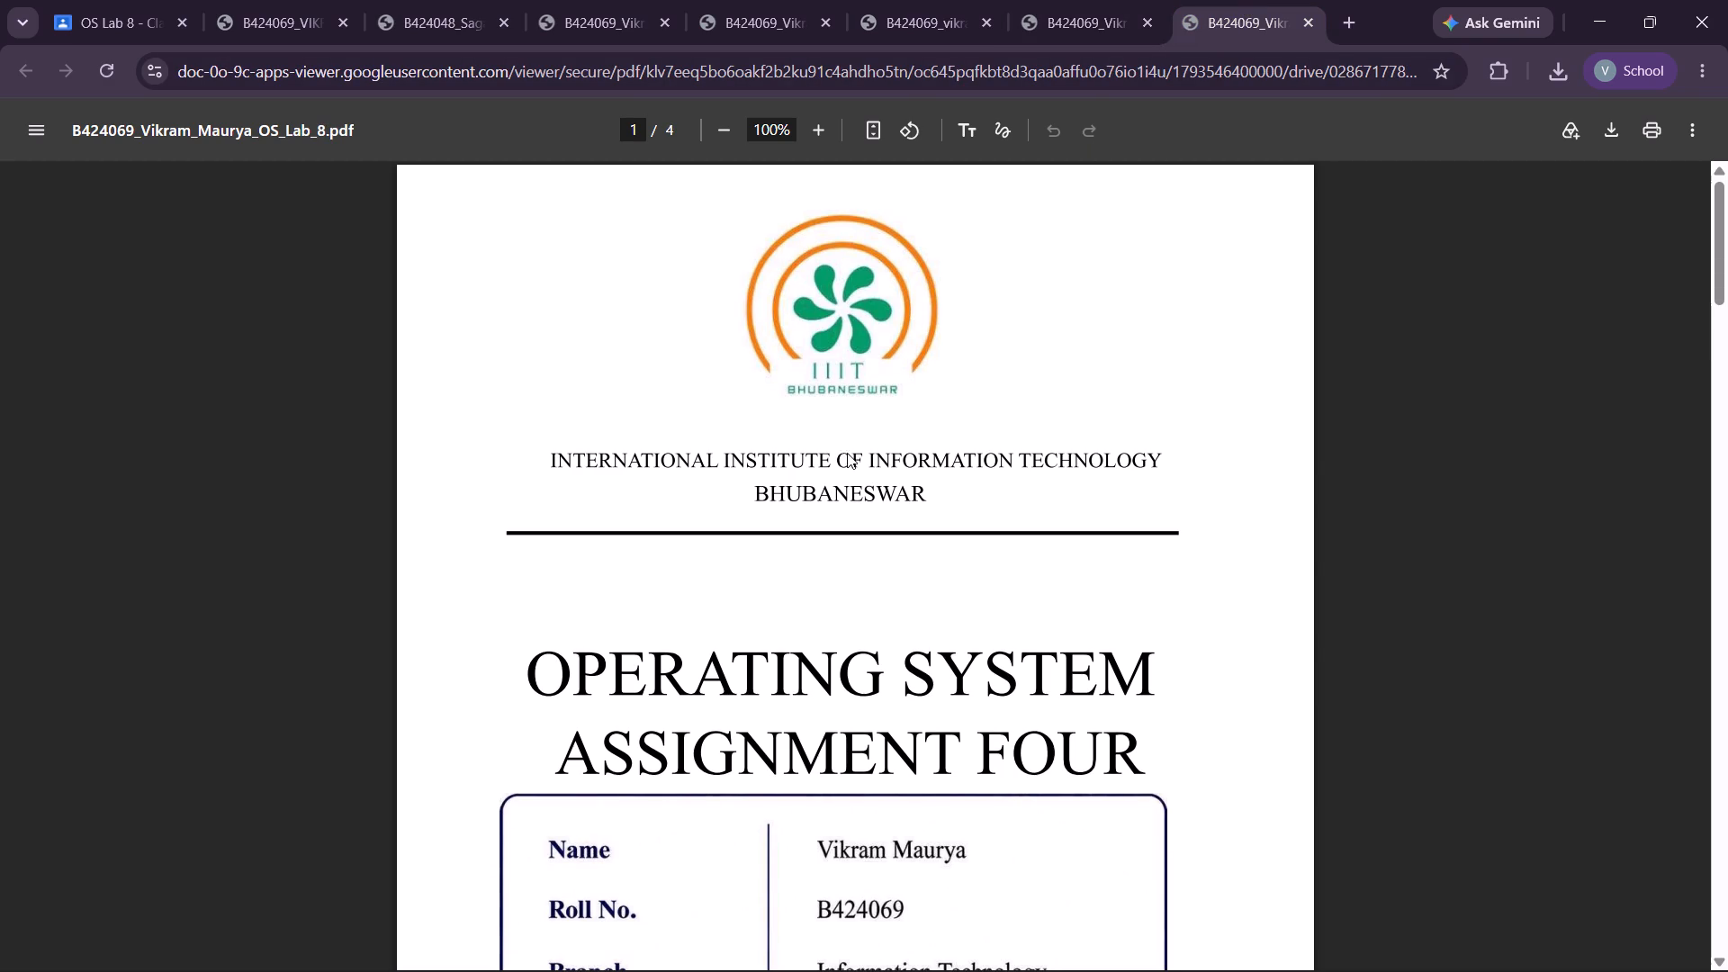
Switch to File Explorer's Downloads folder and open the sharing options for PDFs 8, 7, 56, 1, 2, 3 and 4 together.
key("alt+Tab")
left_click(823, 349)
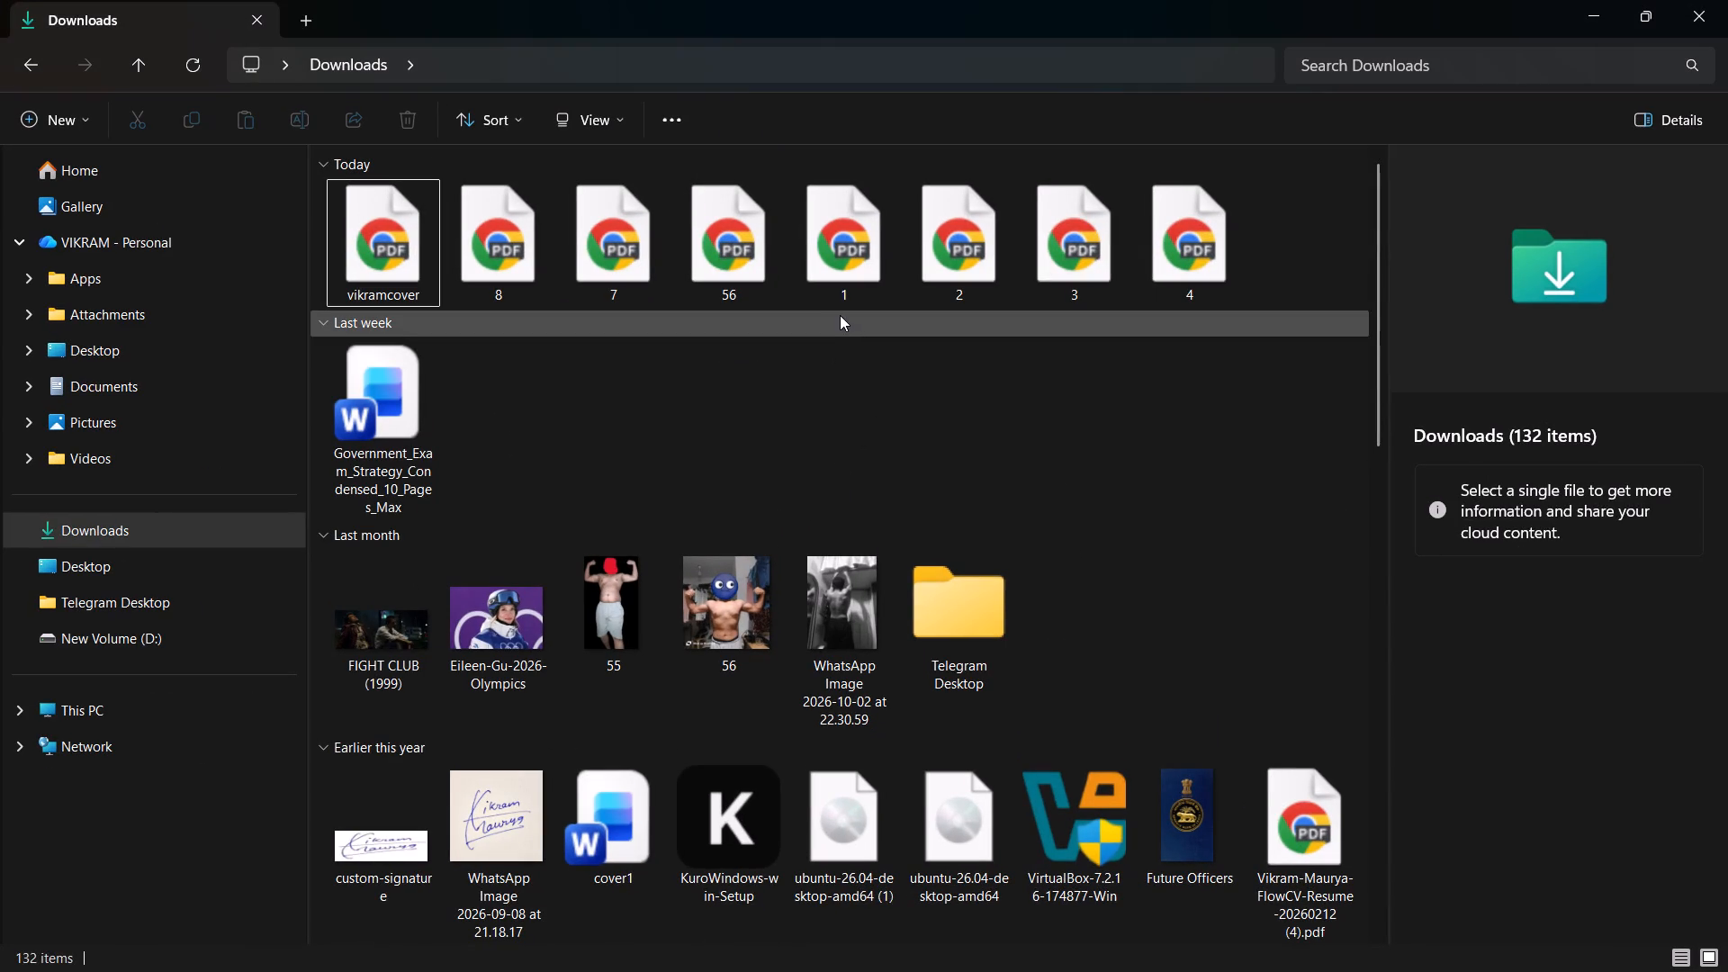
left_click_drag(803, 308, 806, 305)
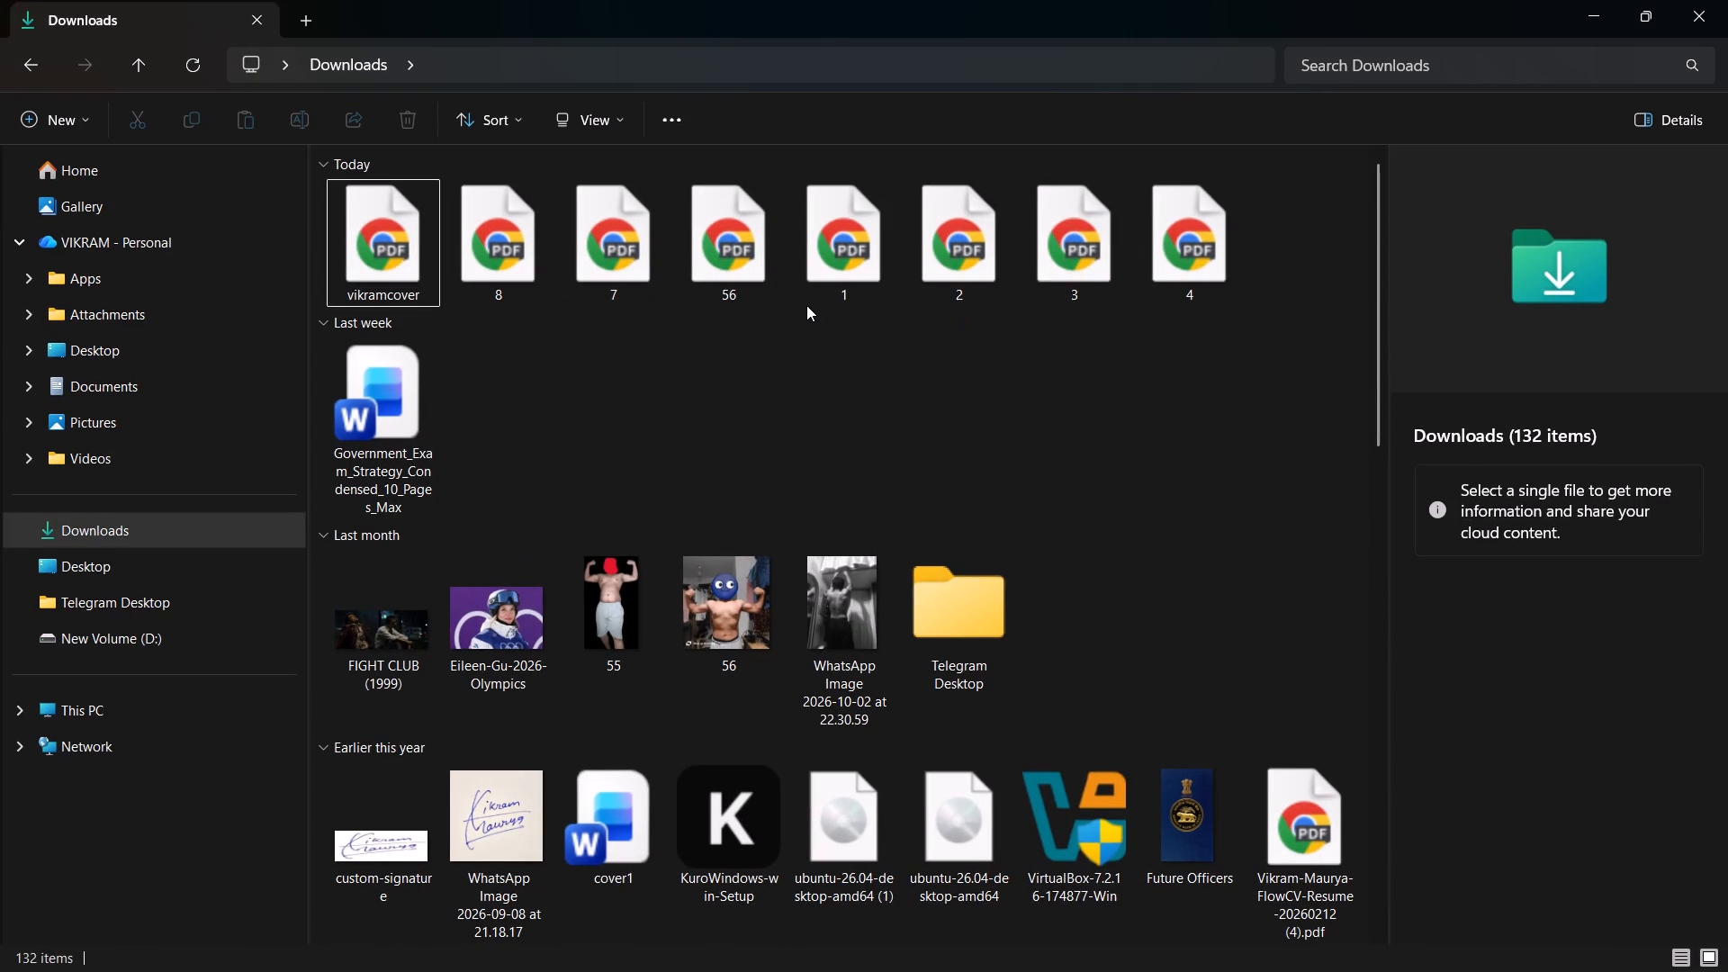
left_click_drag(806, 305, 1158, 227)
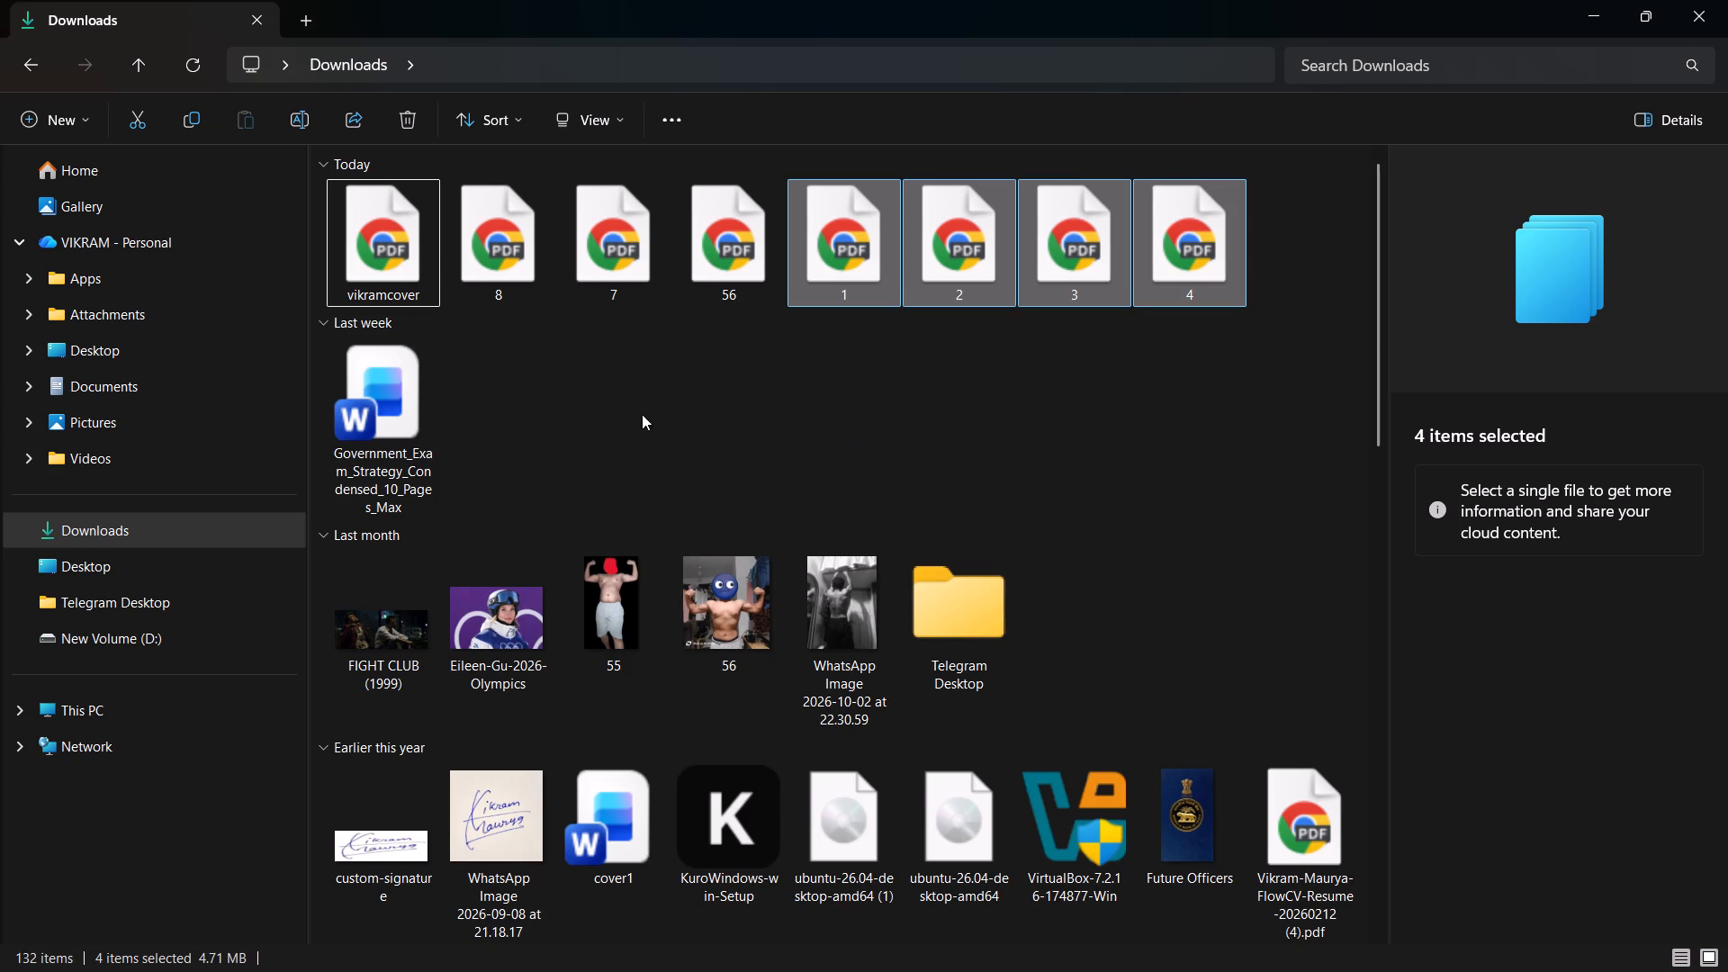
left_click(721, 259, "ctrl")
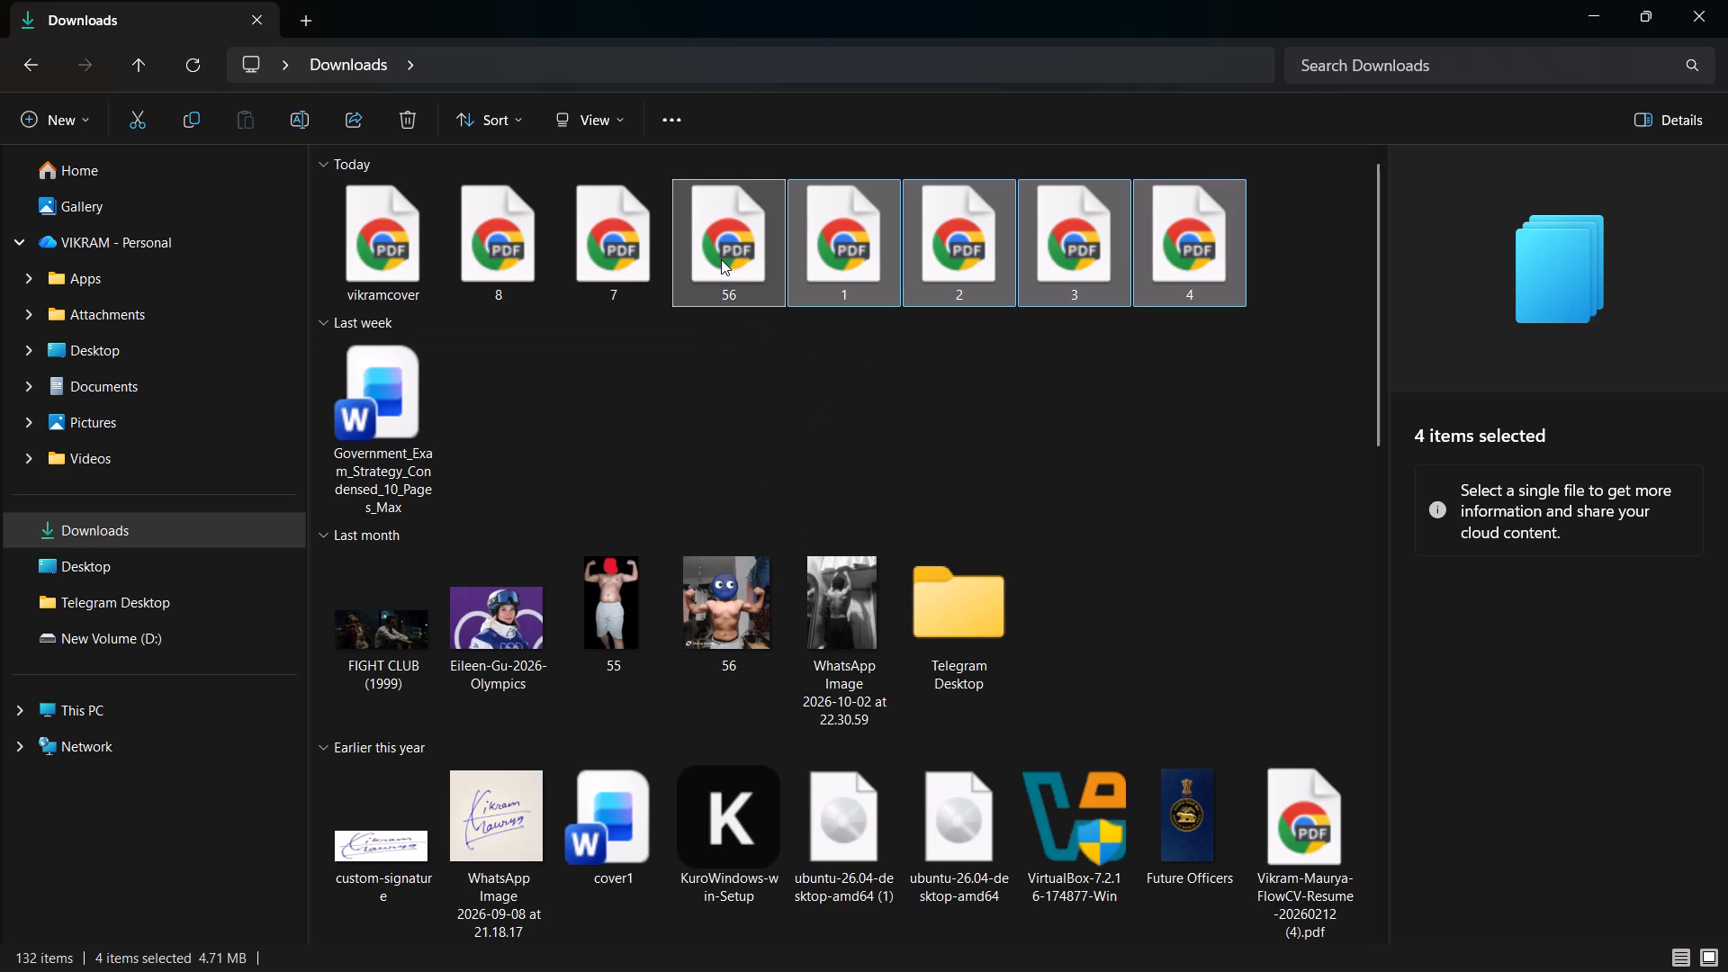
left_click(607, 271, "ctrl")
left_click(521, 275, "ctrl")
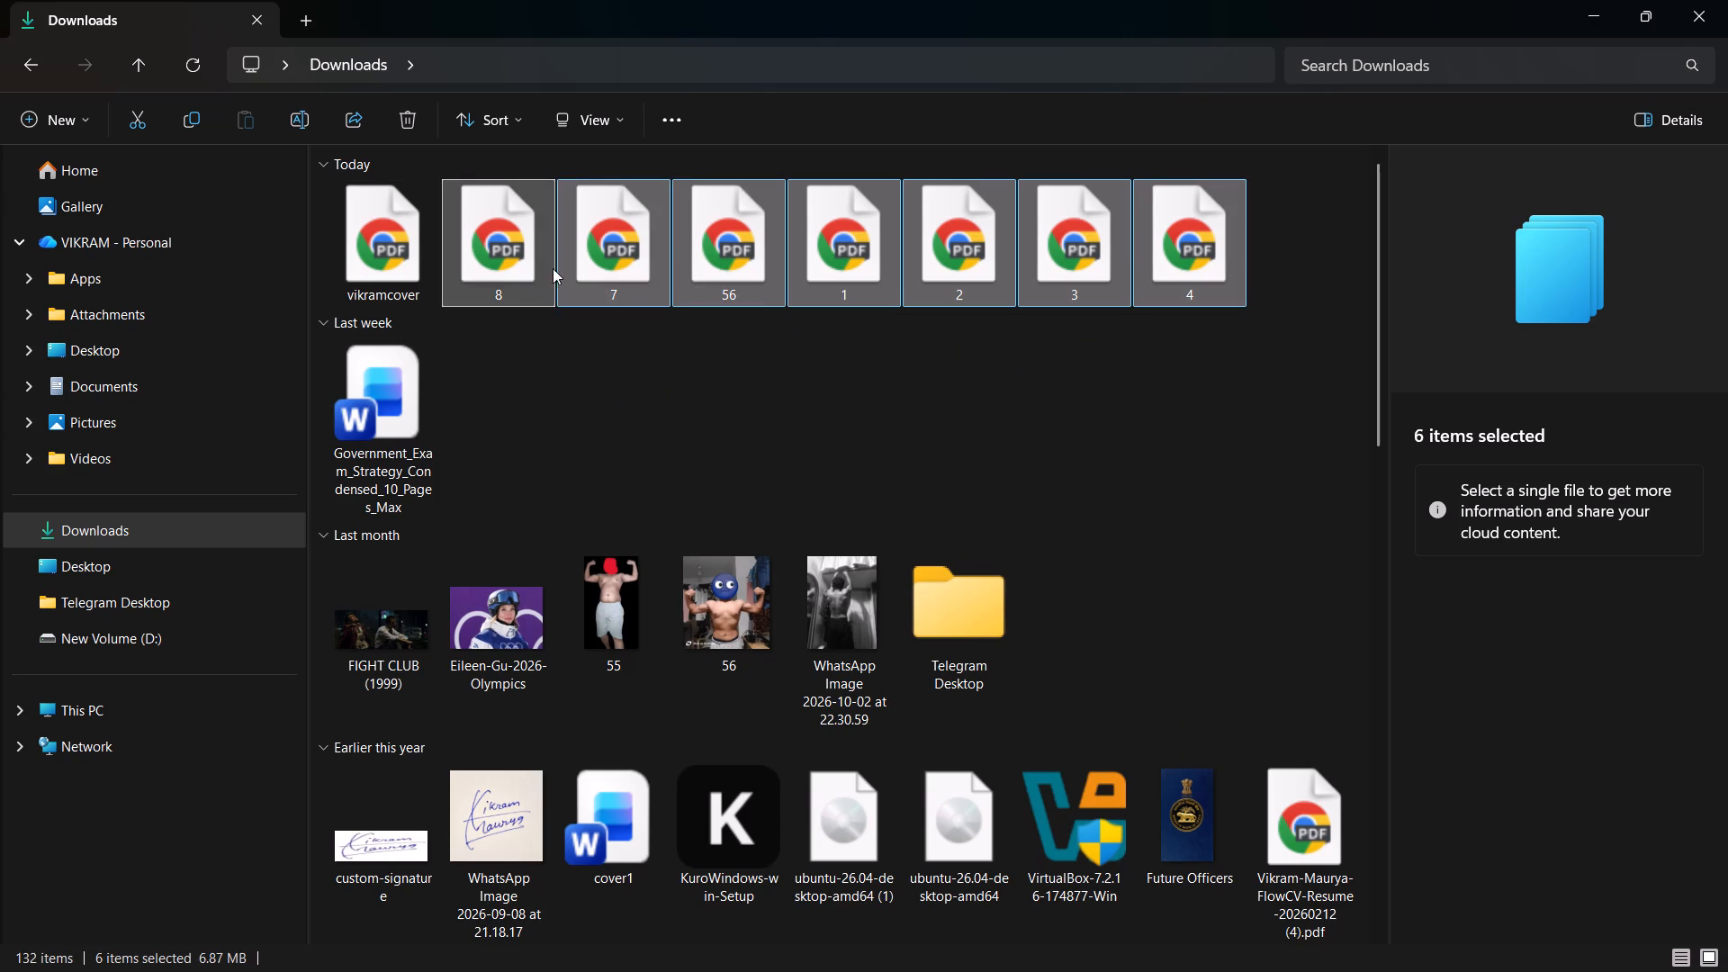
right_click(857, 247)
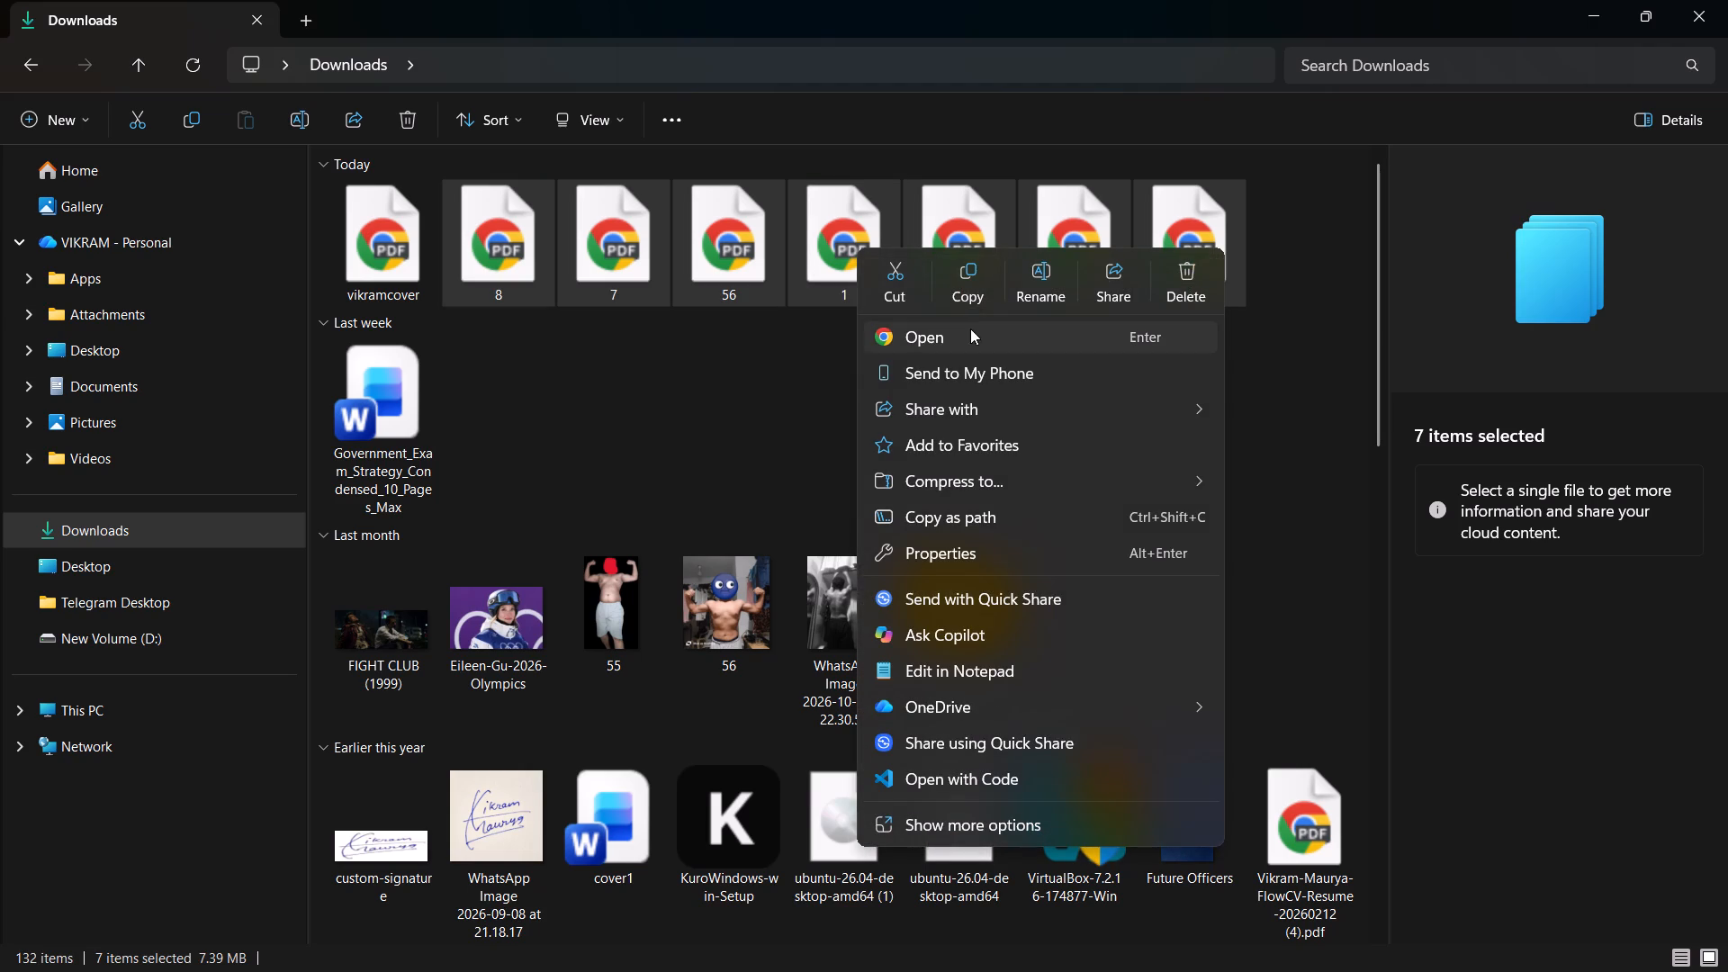
left_click(1126, 291)
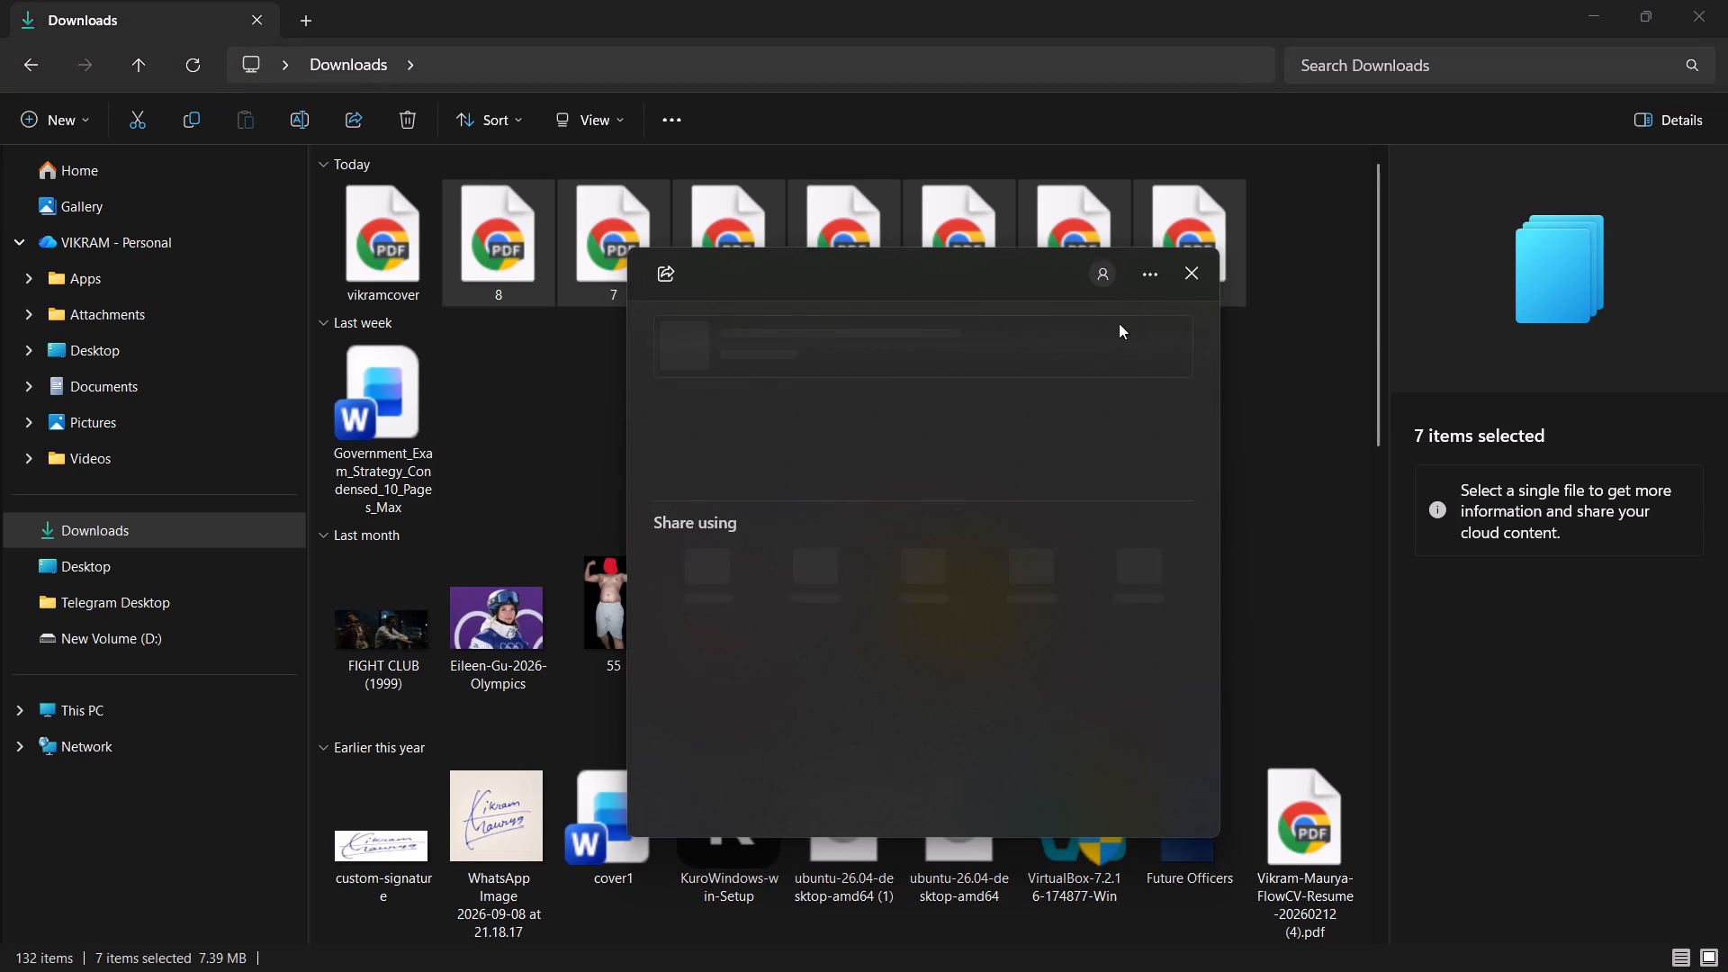
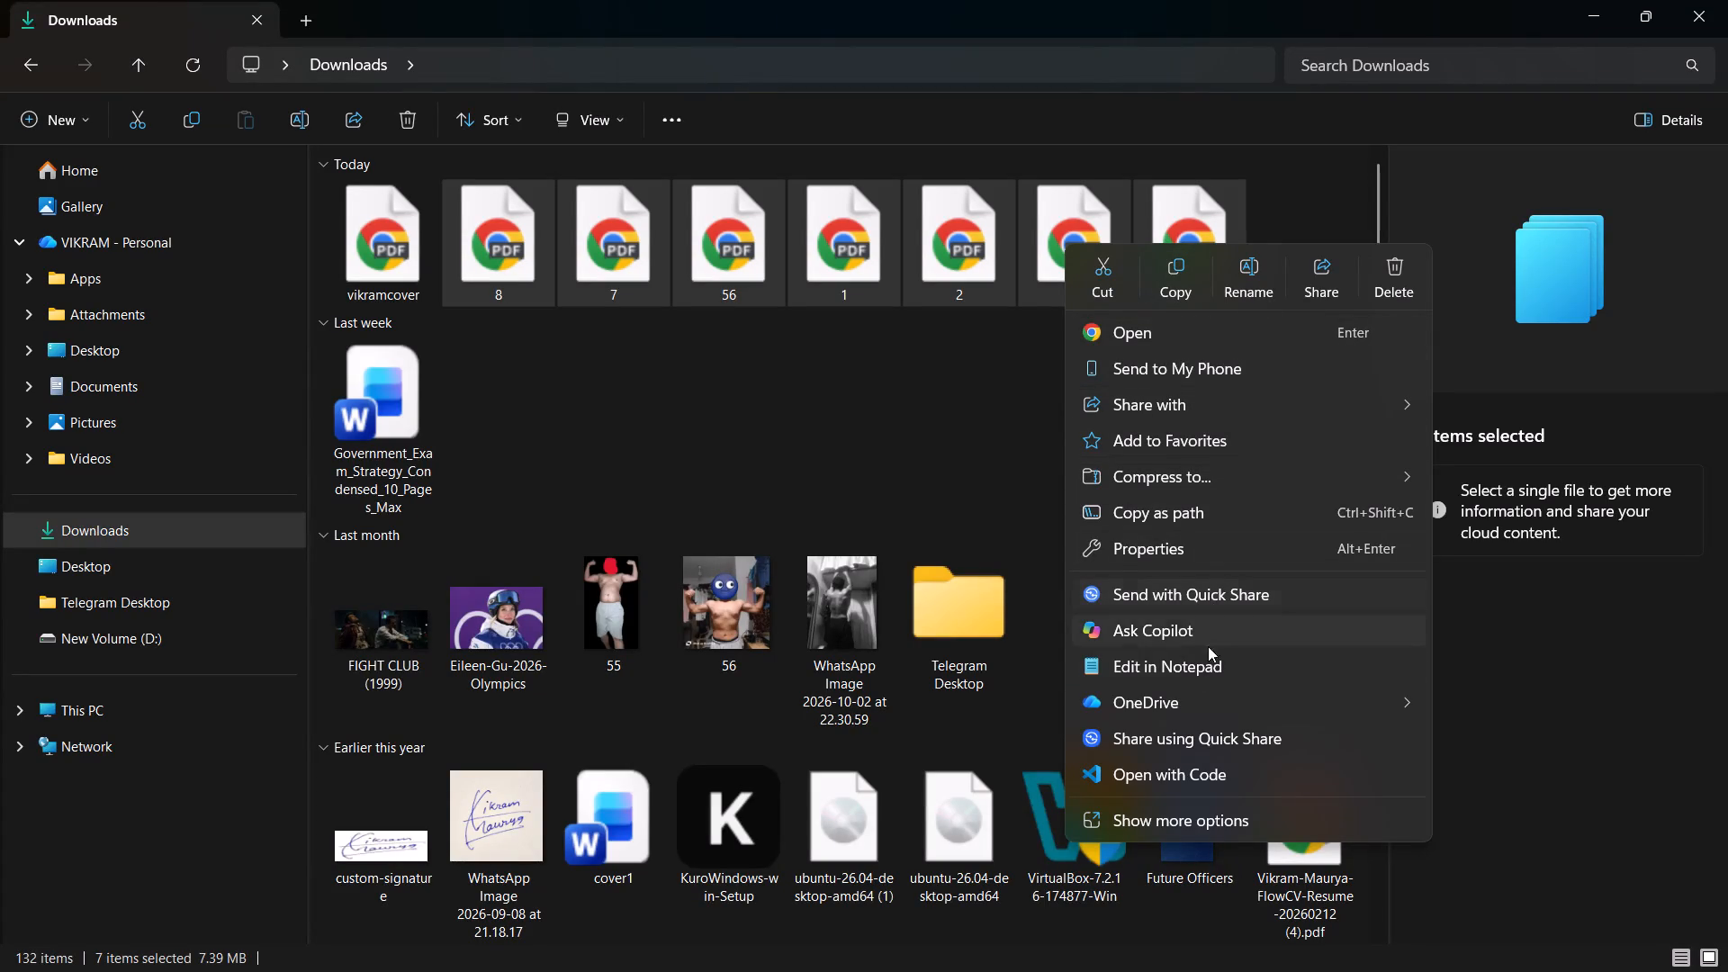
Open the sharing options for the seven selected numbered lab PDFs in the Downloads folder.
left_click(1335, 267)
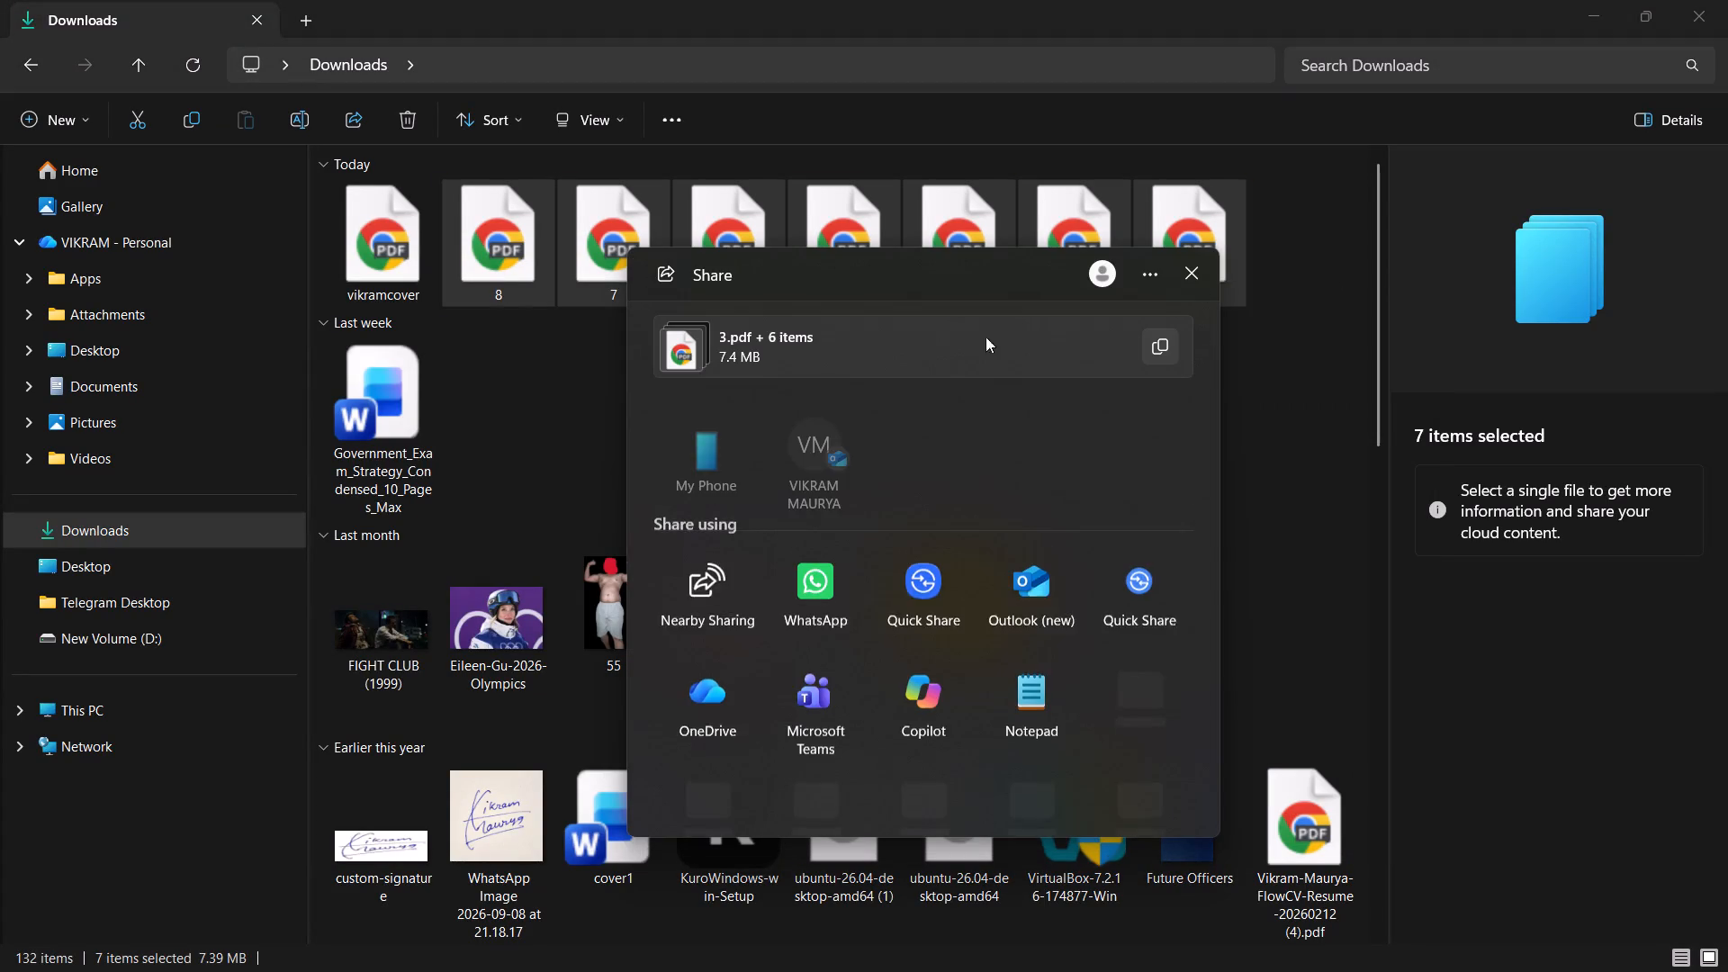
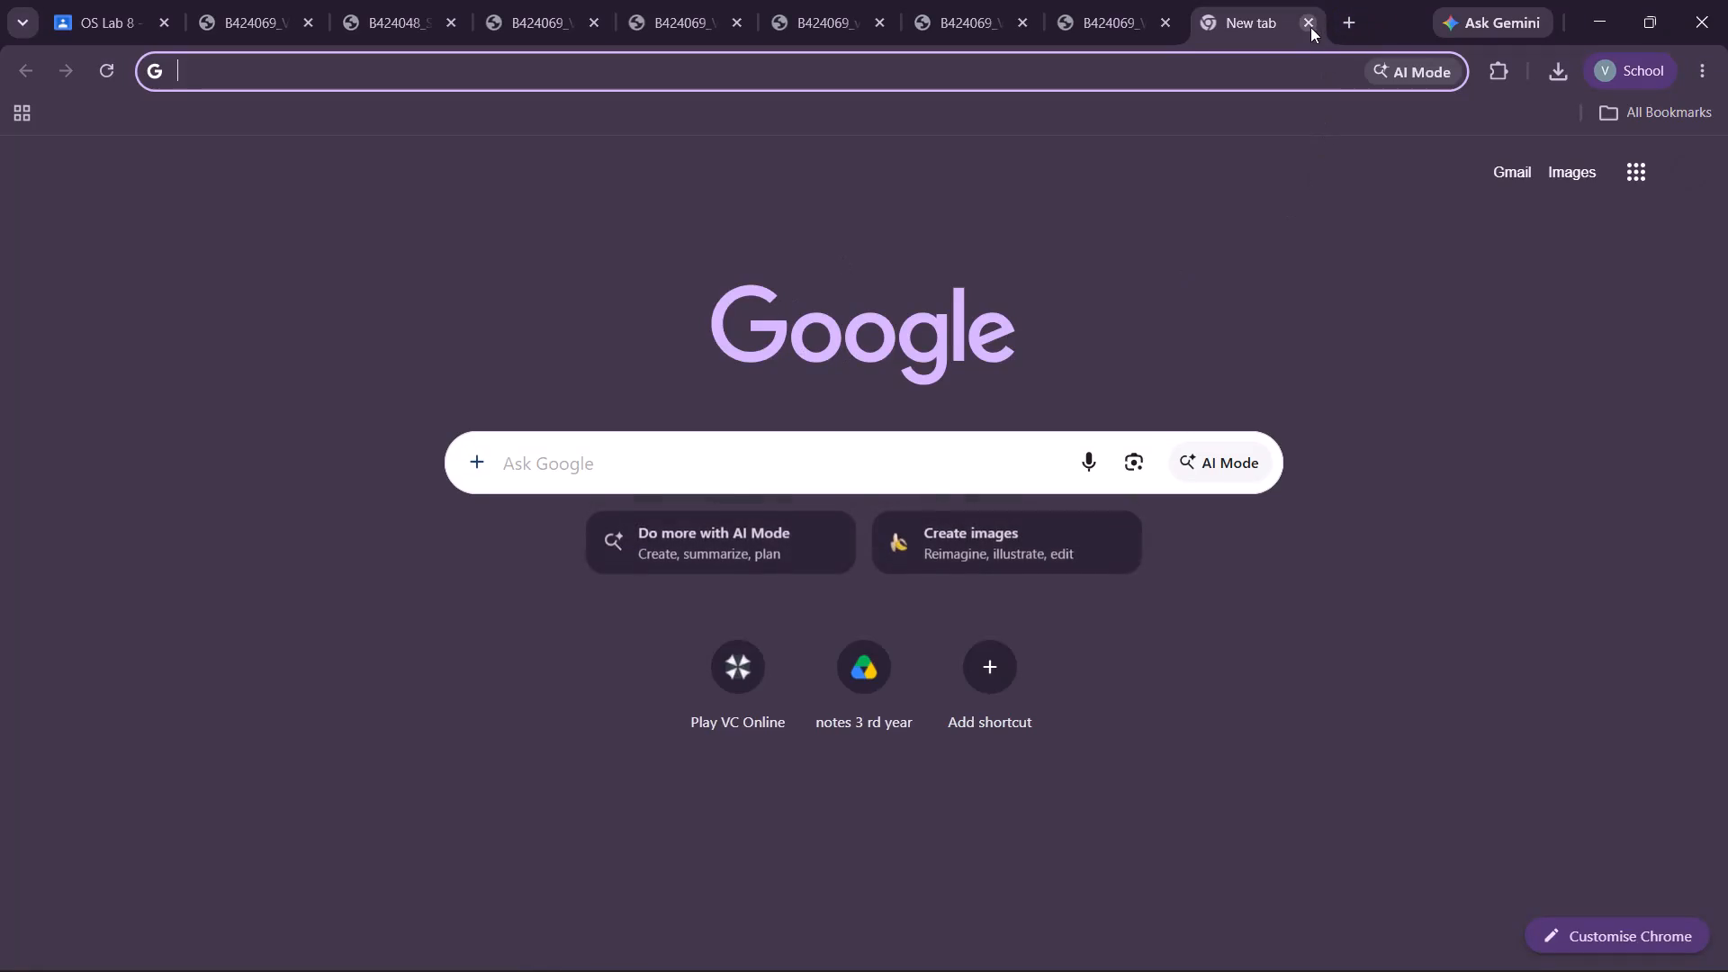
In the other Chrome window, search the web for "pdf merge online for free" and open Smallpdf's Merge PDF tool.
left_click(1309, 24)
left_click(757, 939)
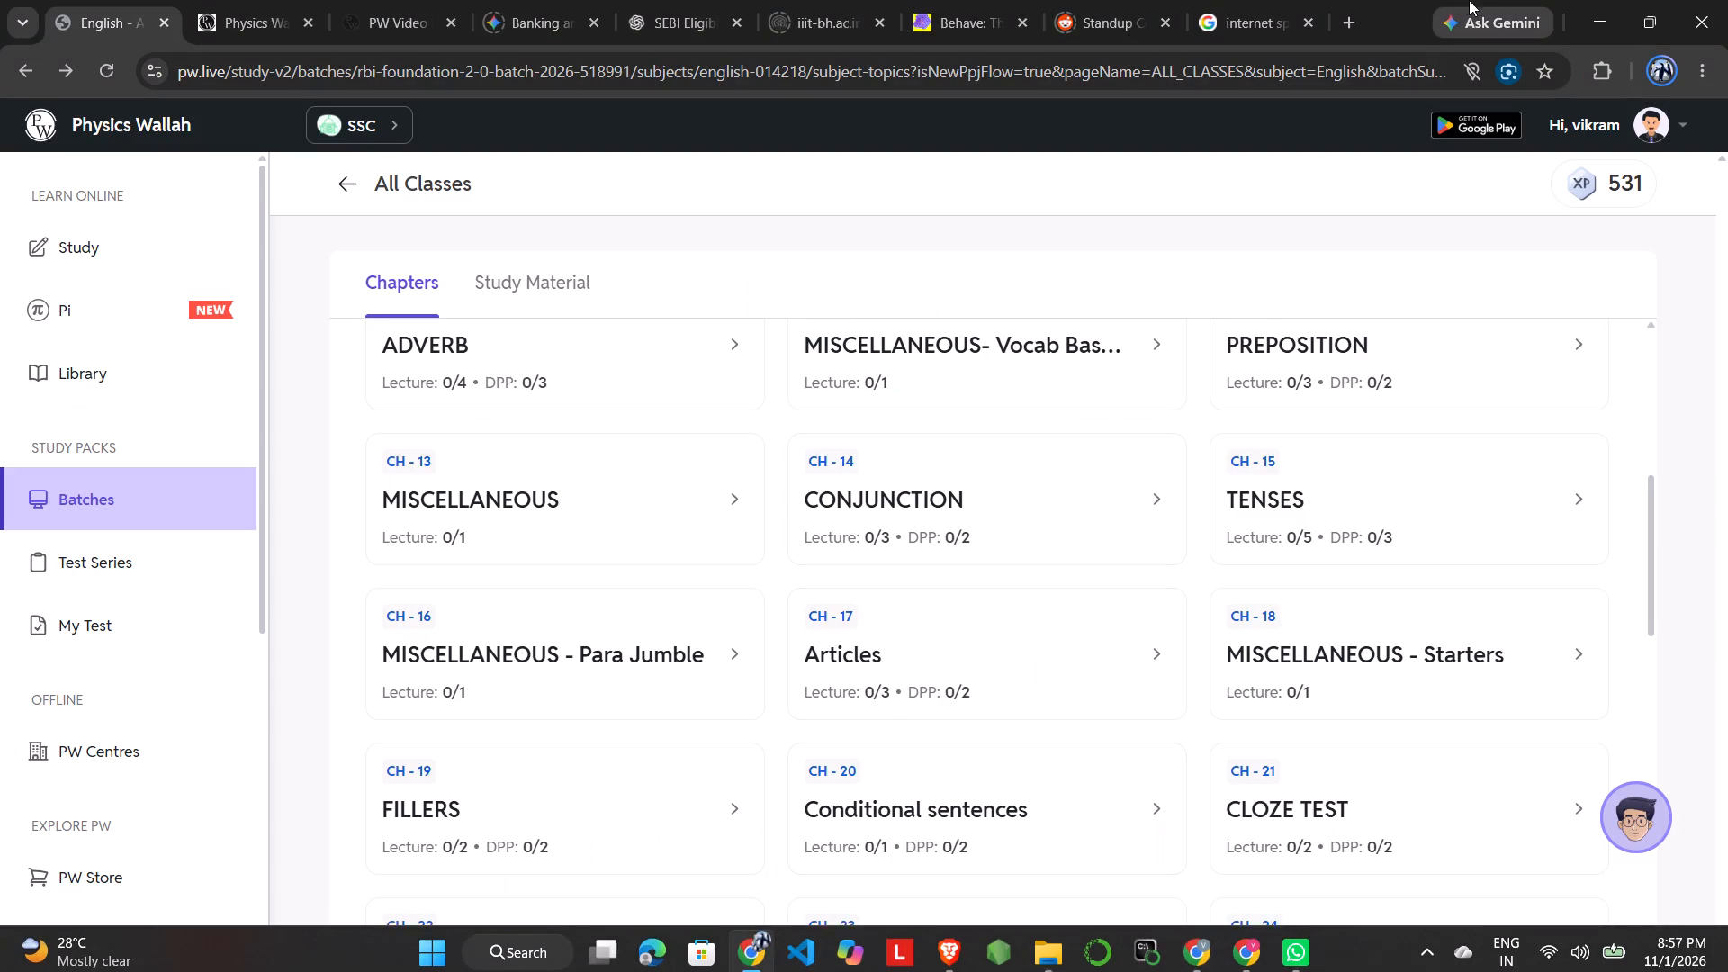
left_click(979, 15)
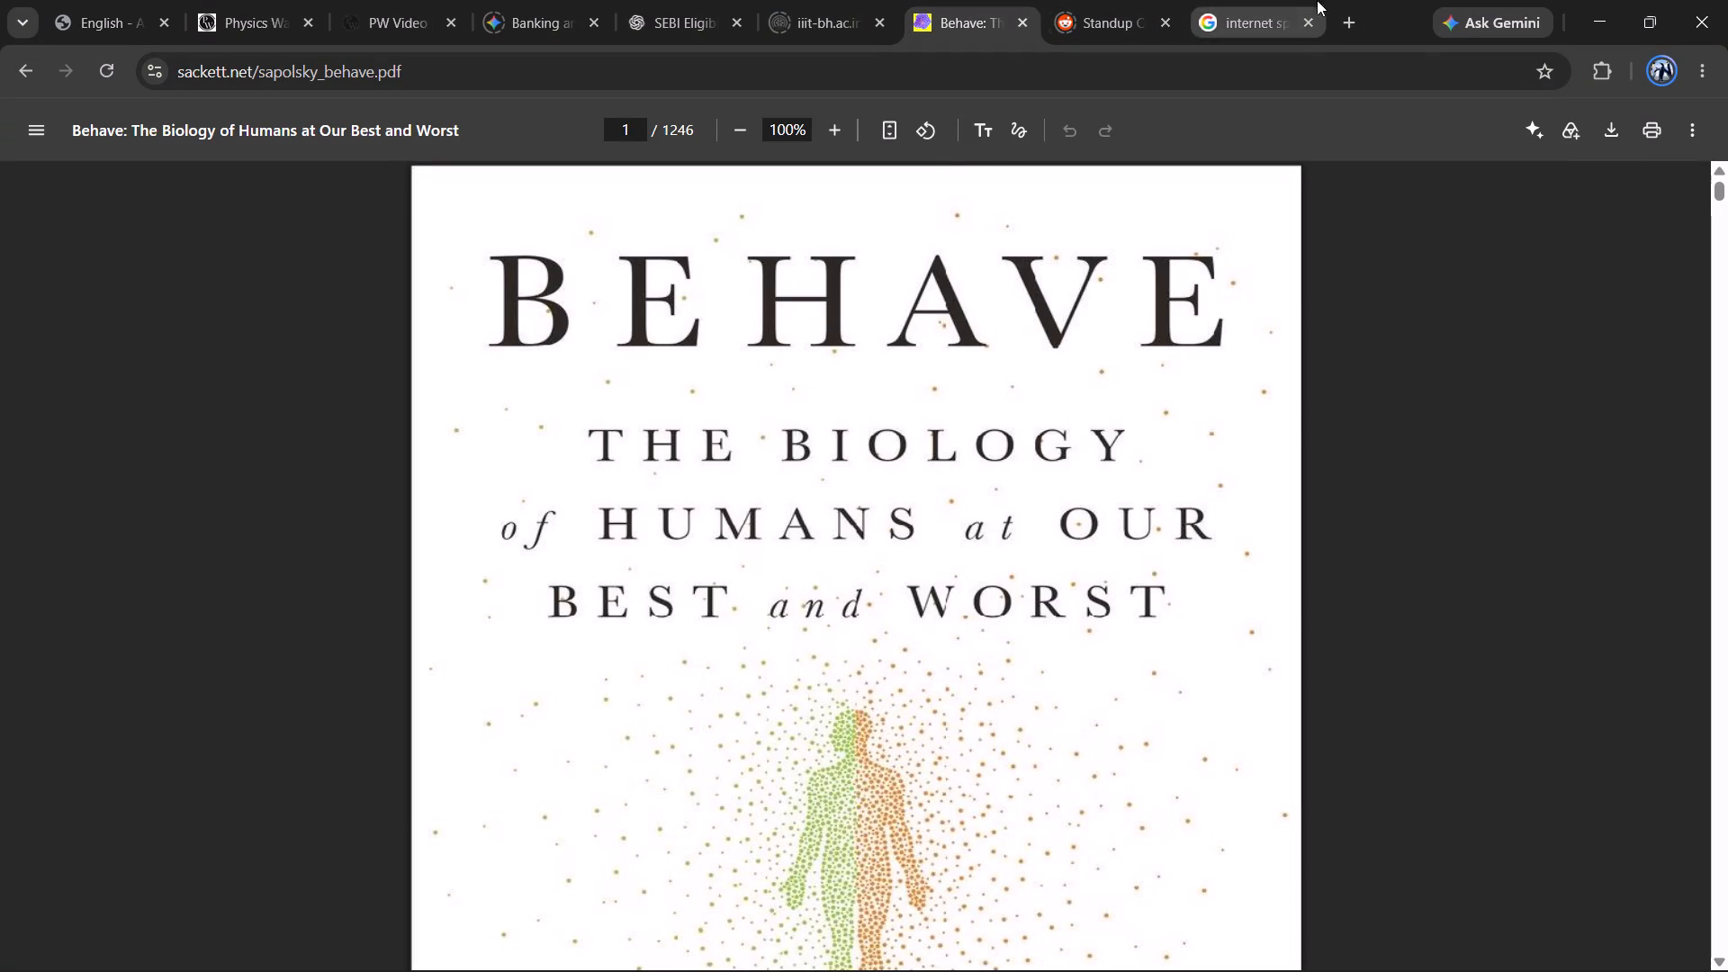
left_click(1356, 23)
left_click(708, 469)
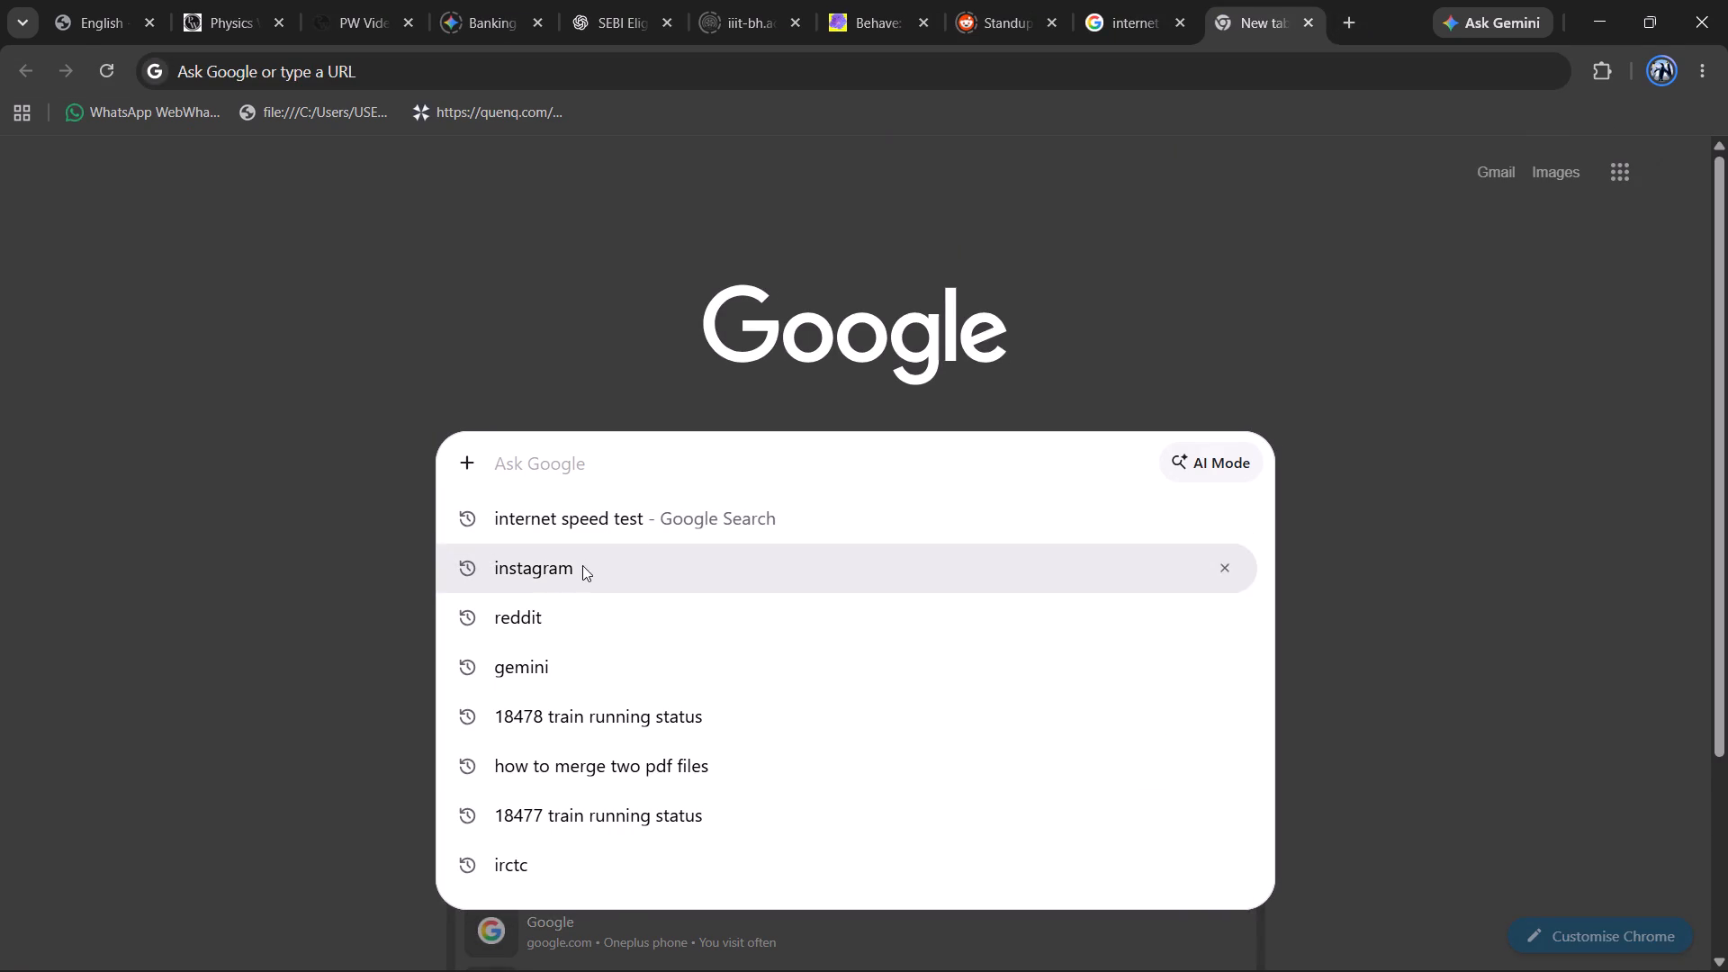
type("pdf")
key("Down")
key("Return")
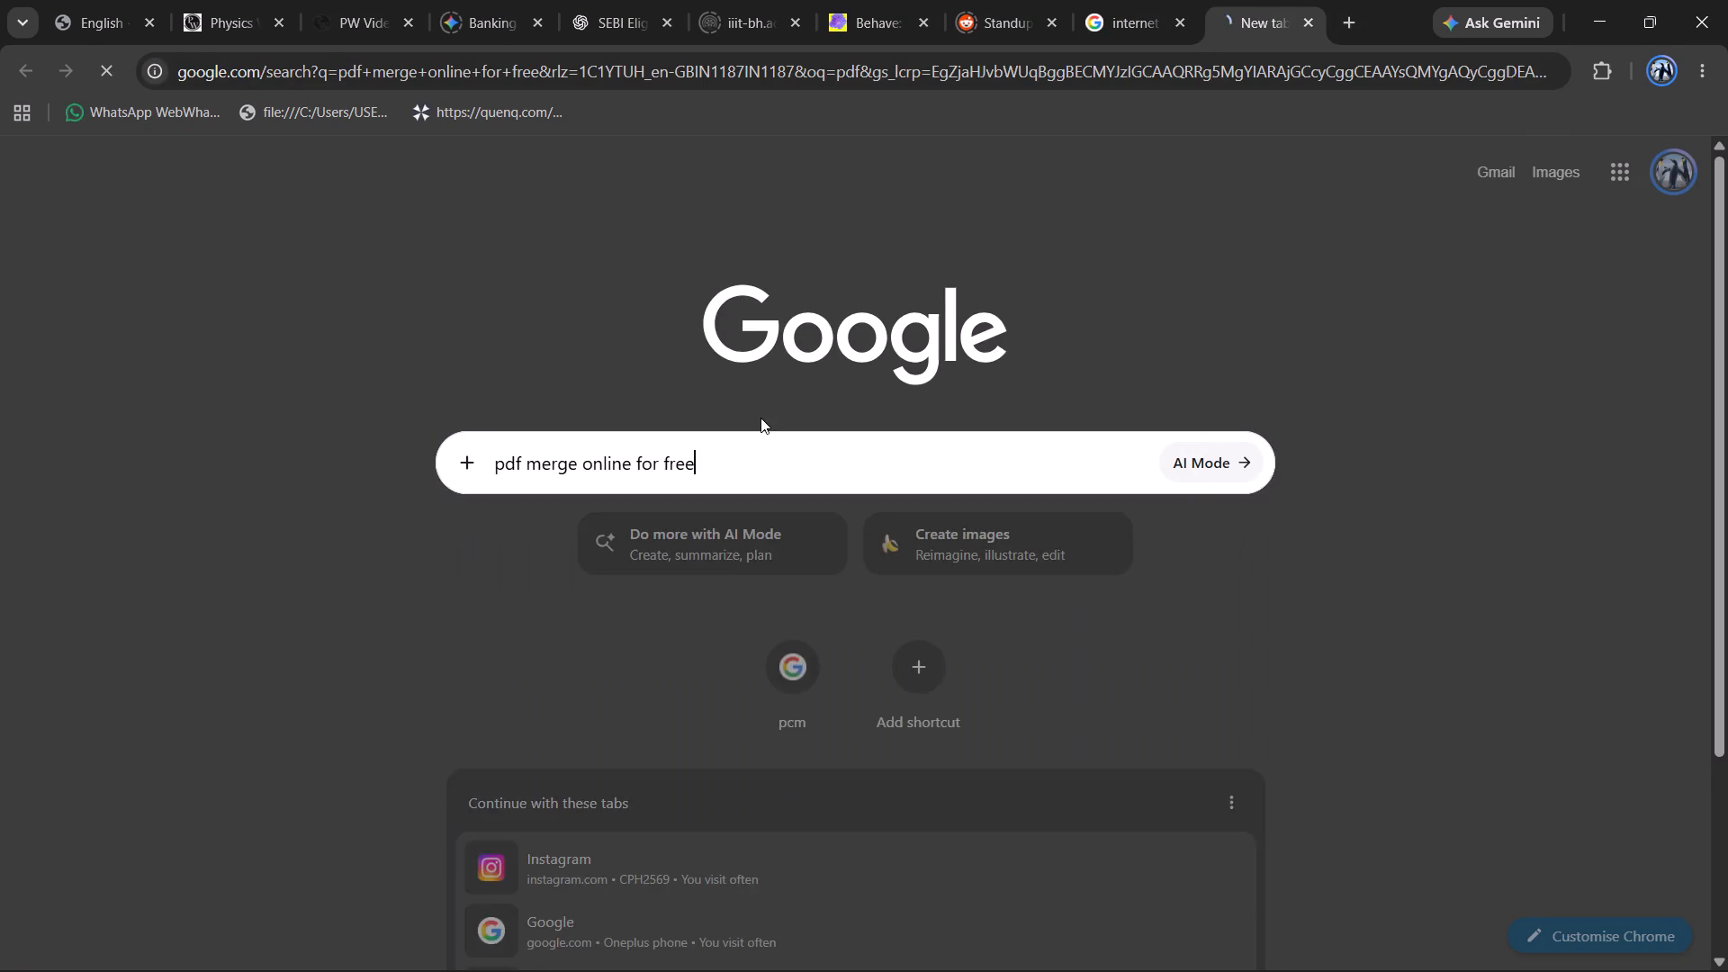
scroll(494, 808, "down", 5)
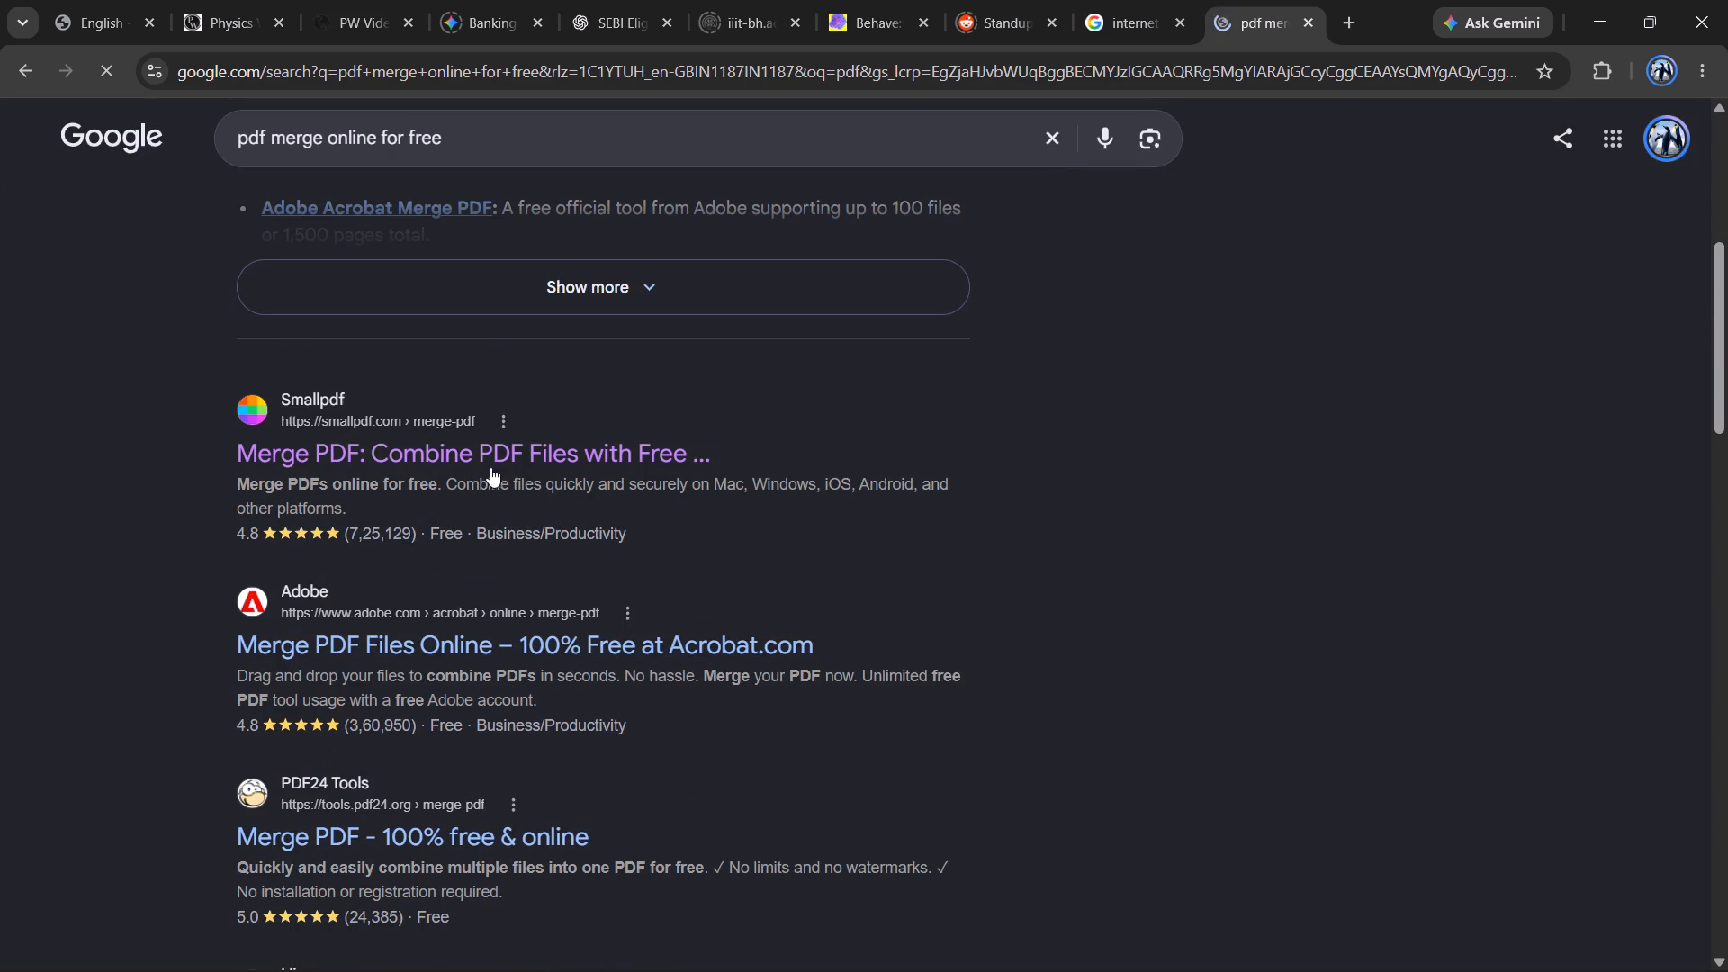
left_click(530, 459)
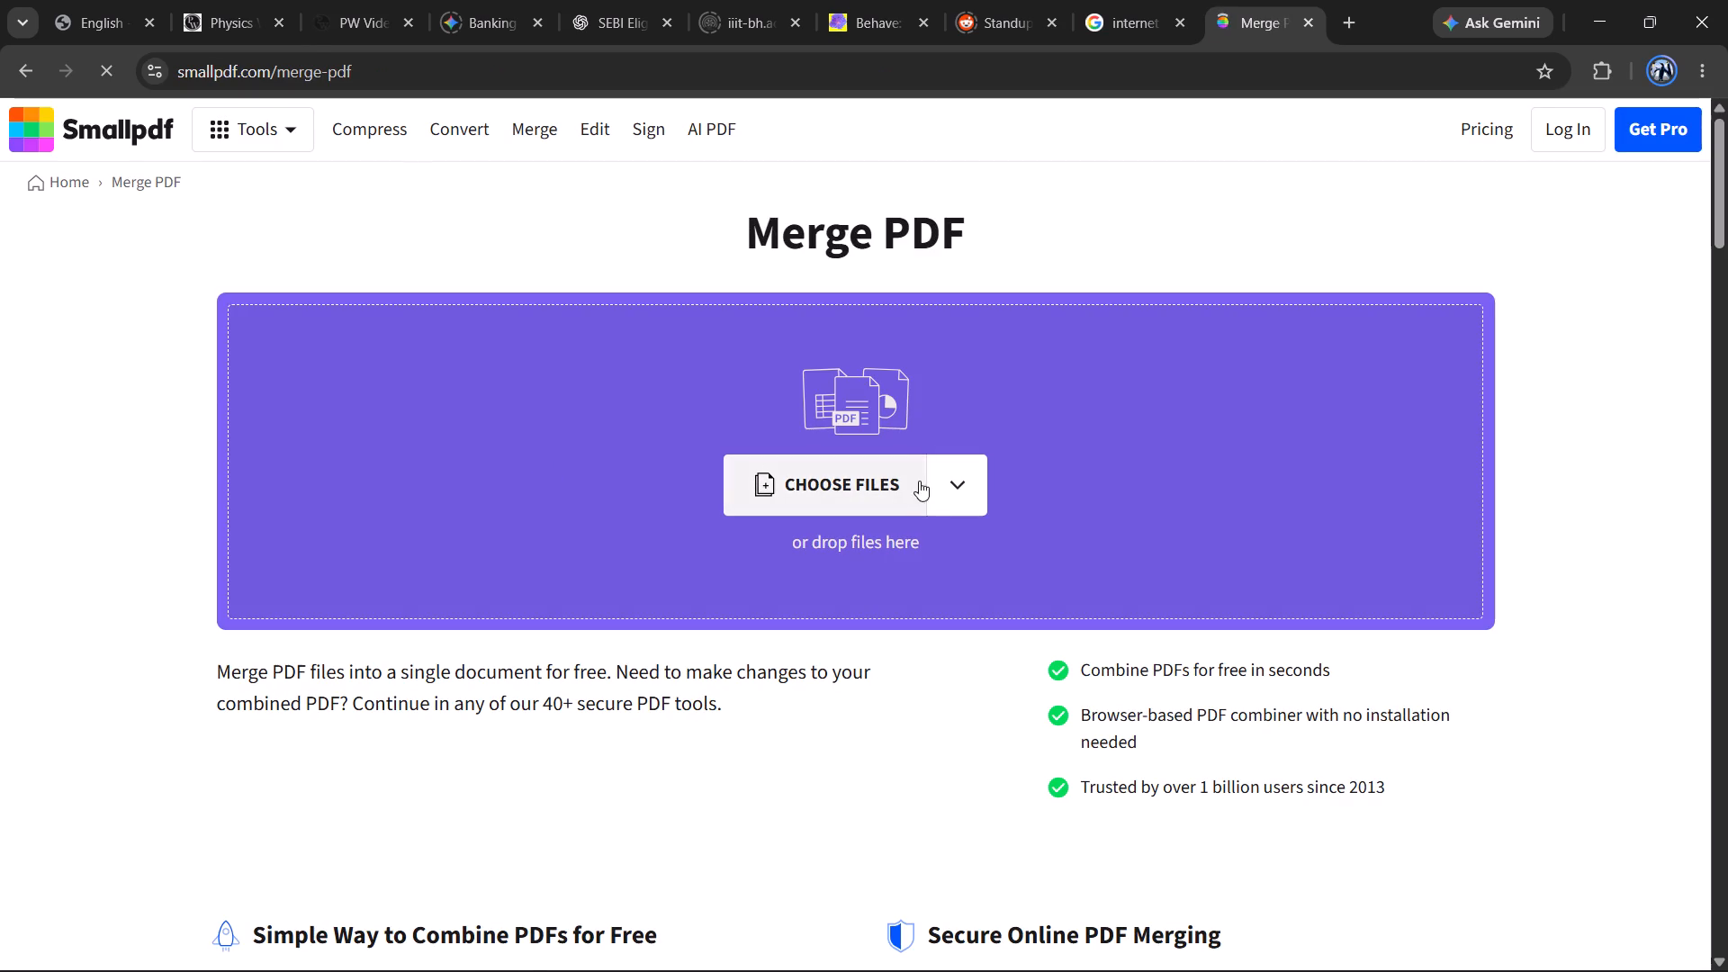
Upload the PDFs 1, 2, 3, 4, 56, 7 and 8 from the device's Downloads folder to the merge tool.
left_click(963, 484)
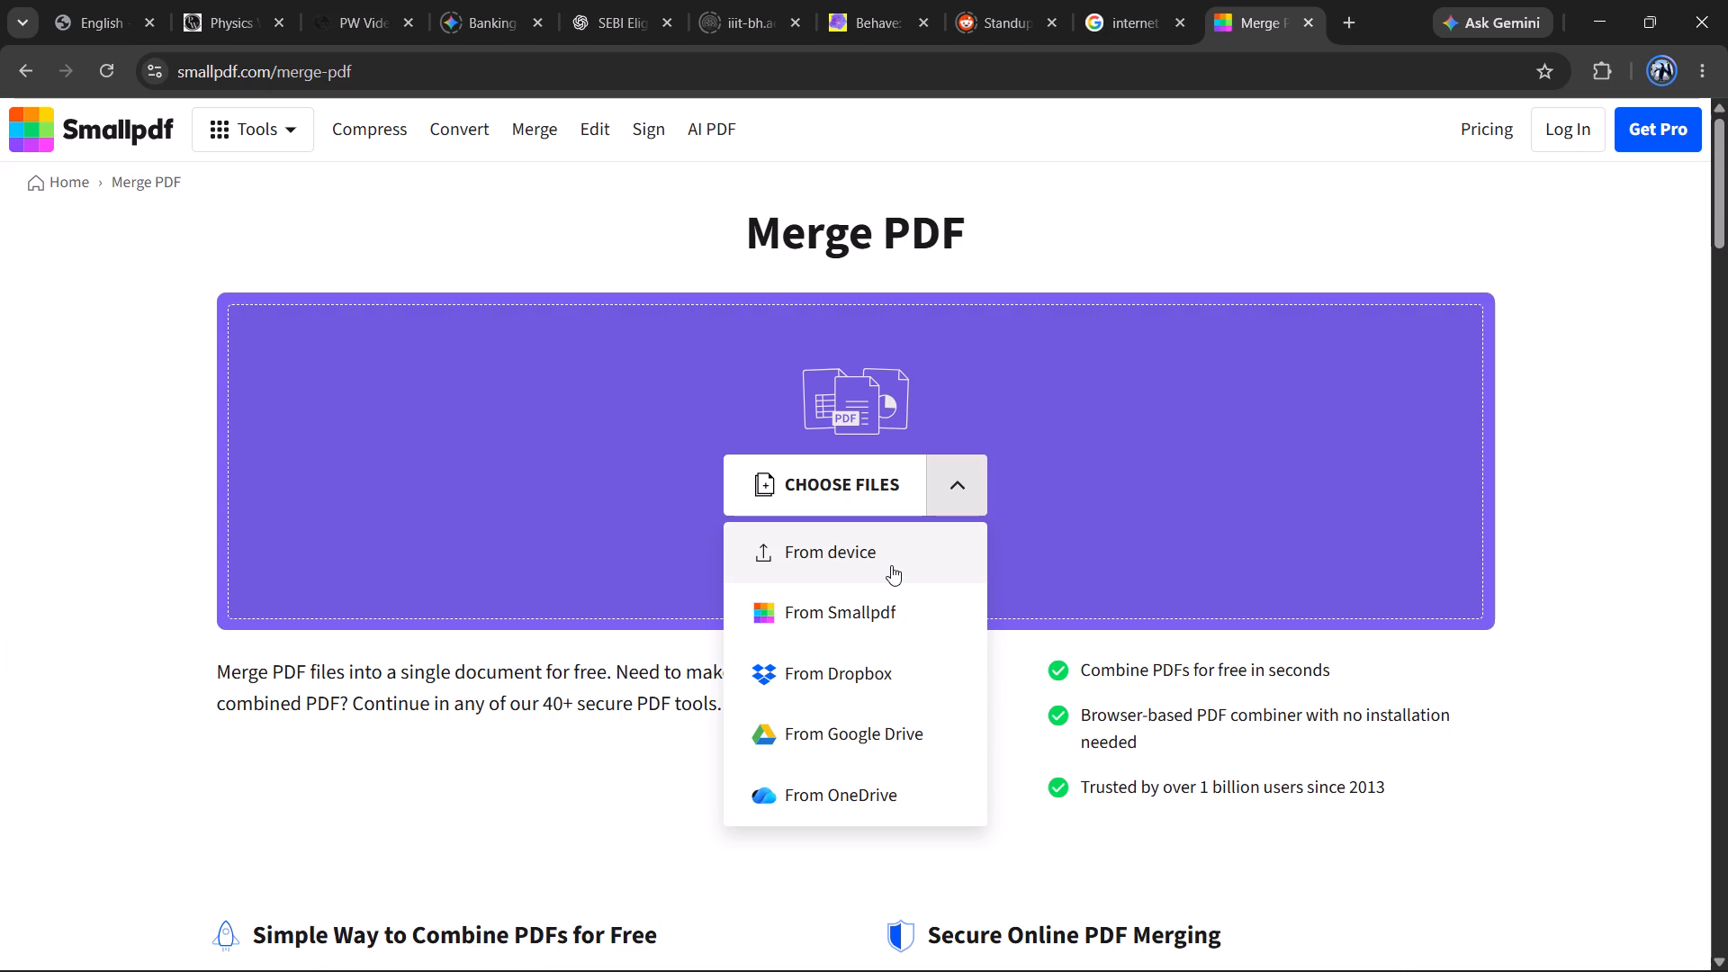
left_click(891, 565)
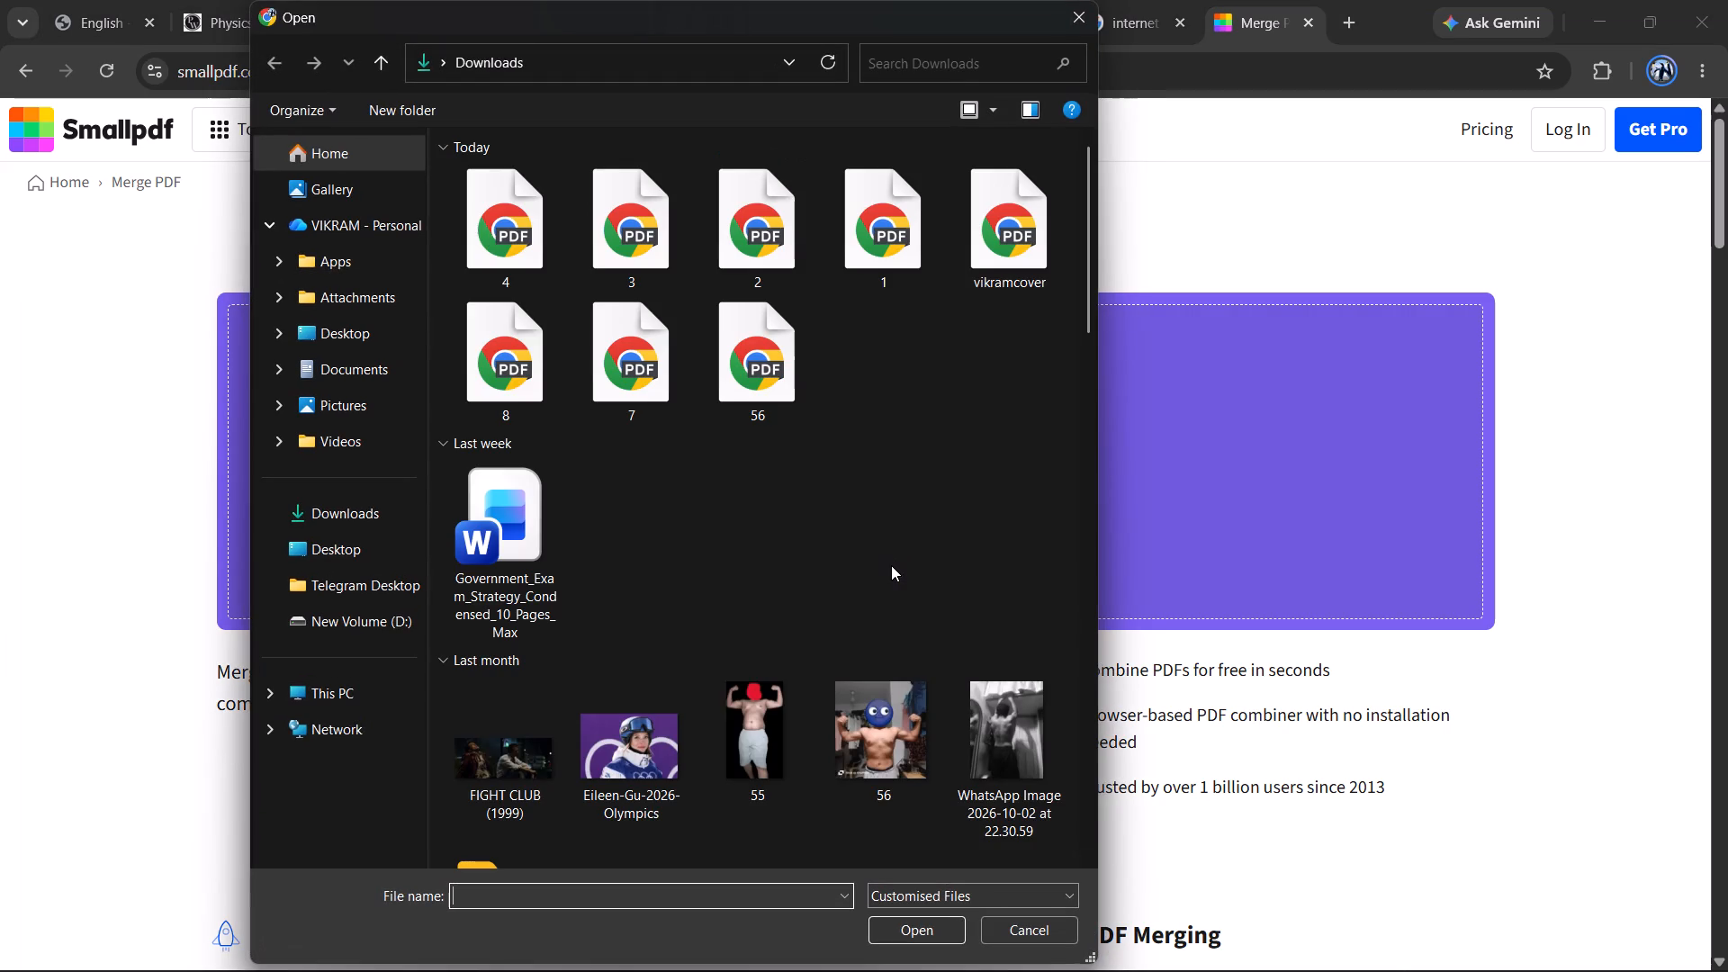
left_click(869, 226)
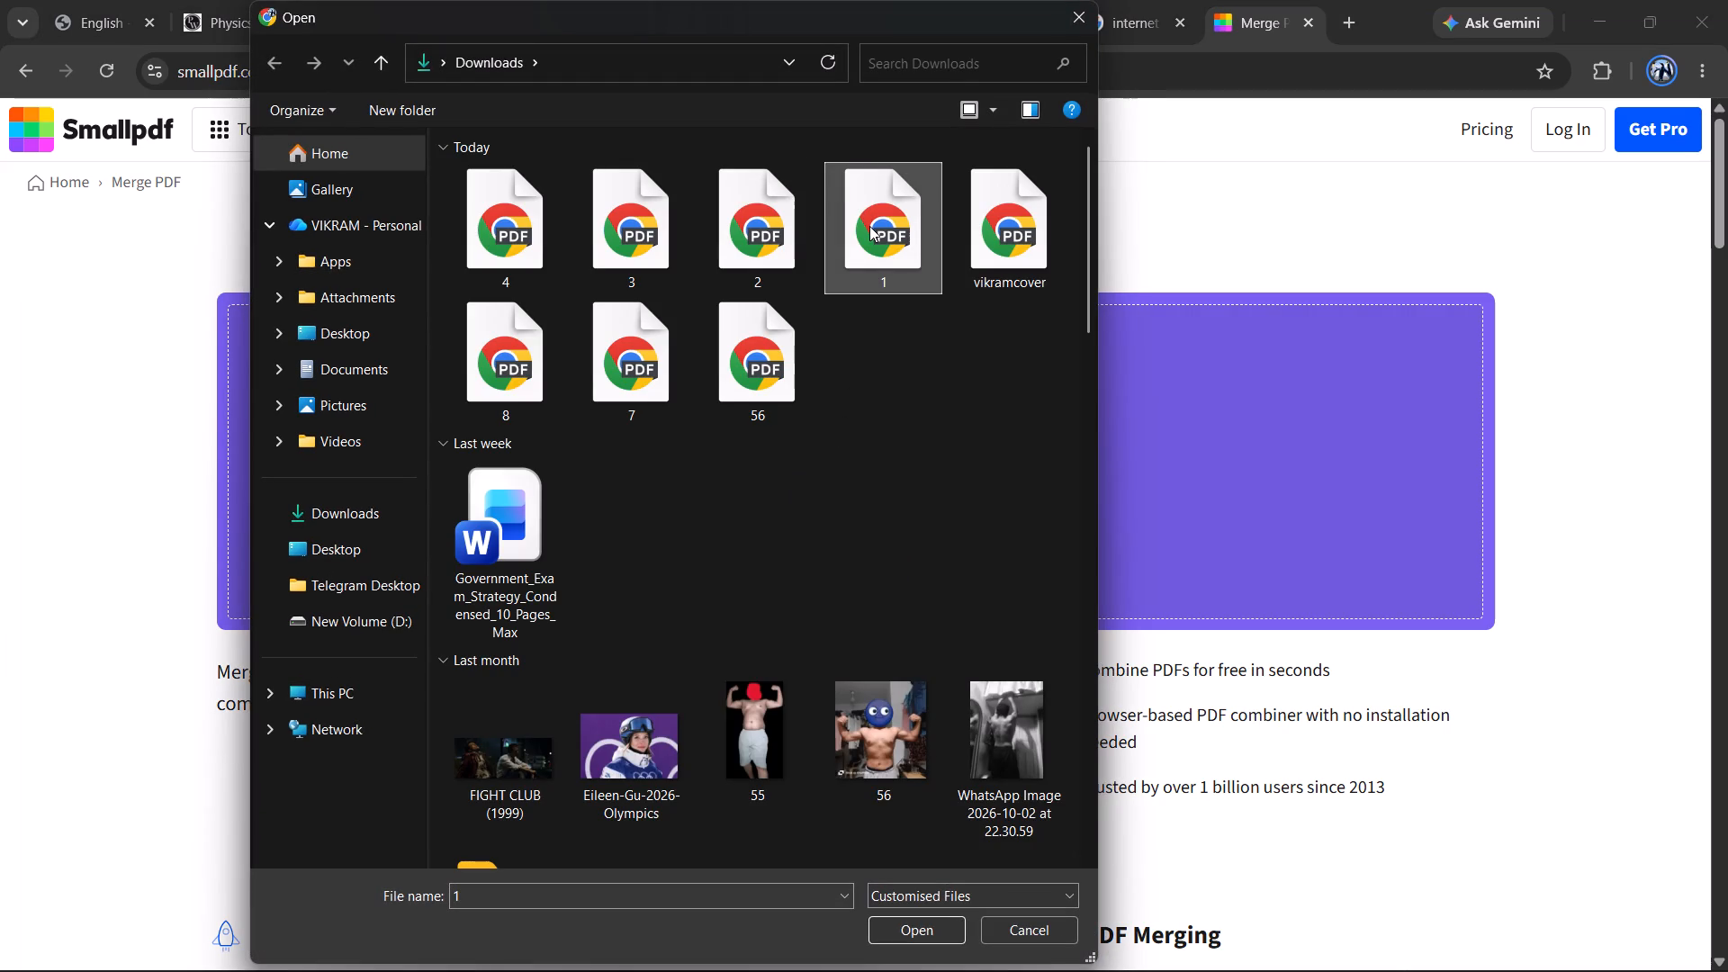
left_click(714, 256, "ctrl")
left_click(649, 257, "ctrl")
left_click(515, 252, "ctrl")
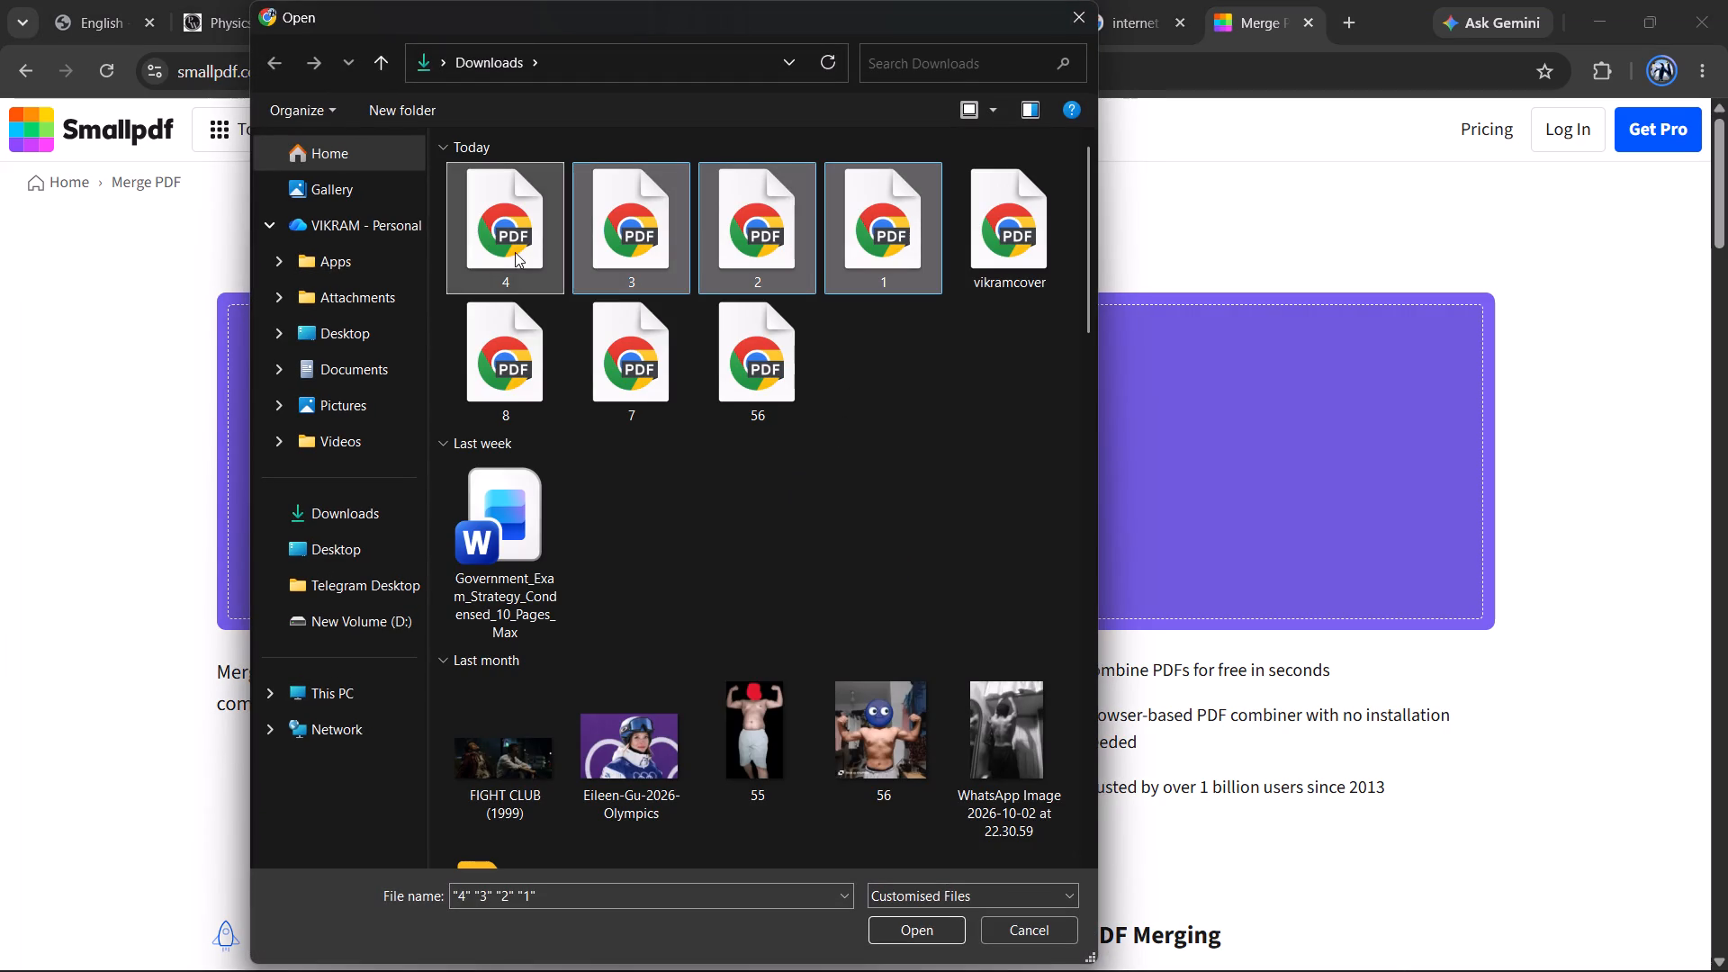
left_click(795, 334, "ctrl")
left_click(659, 368, "ctrl")
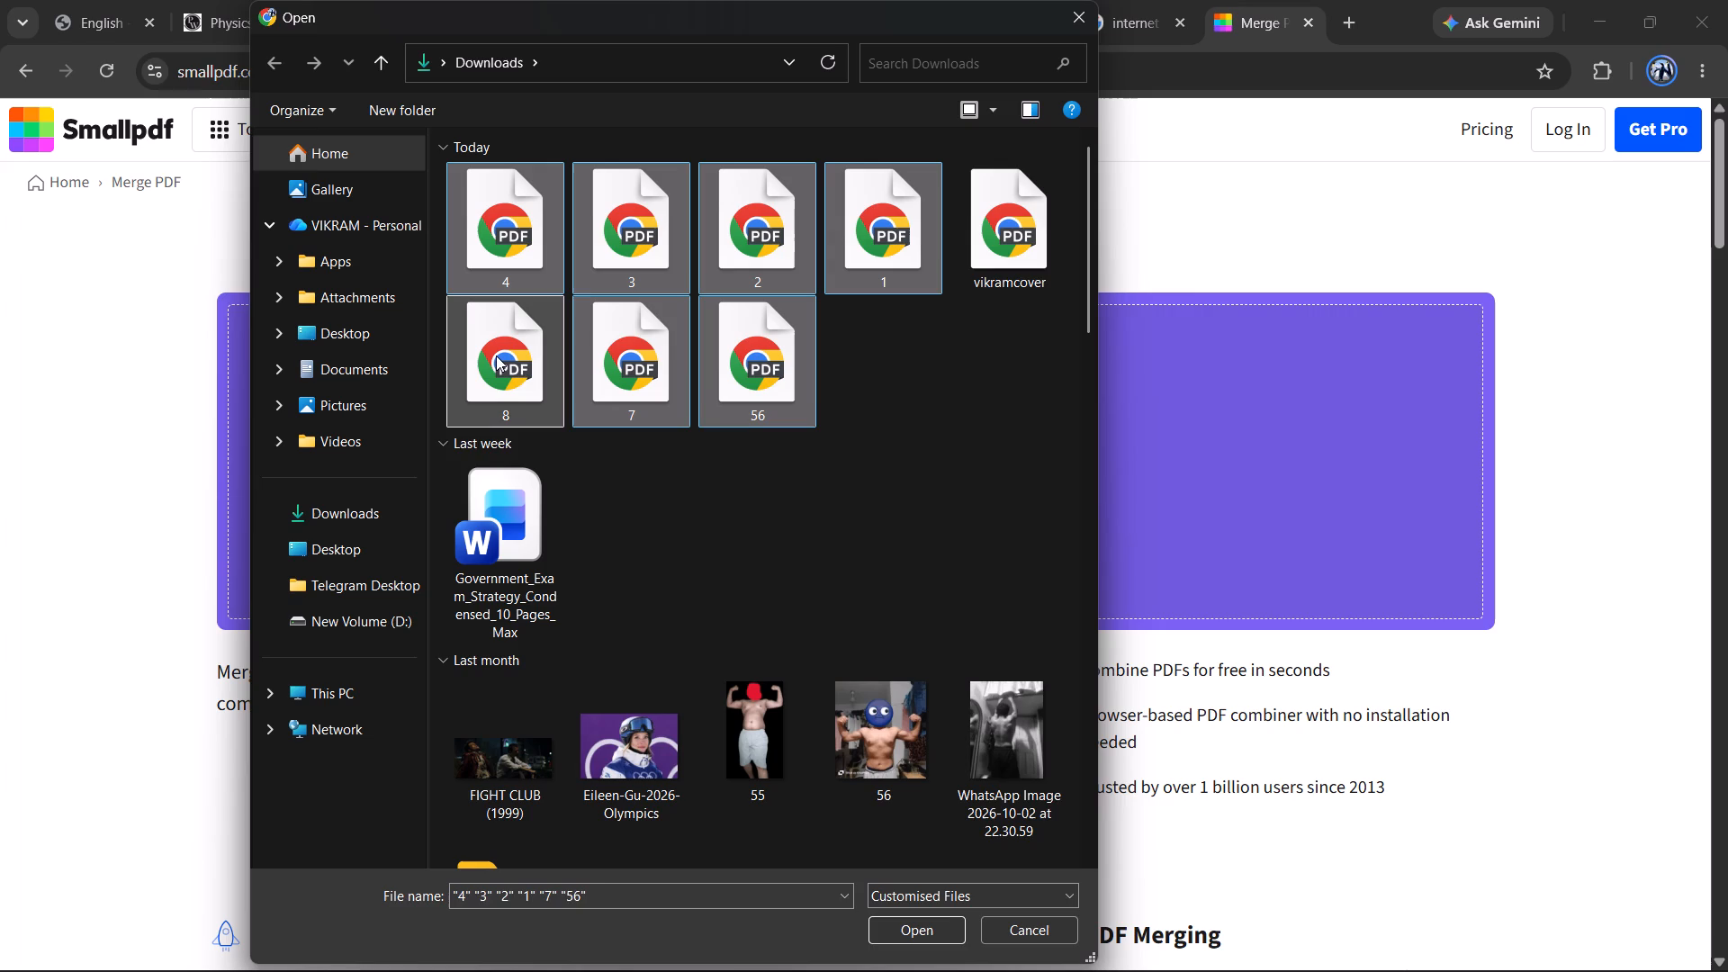
left_click(496, 355, "ctrl")
left_click(914, 923)
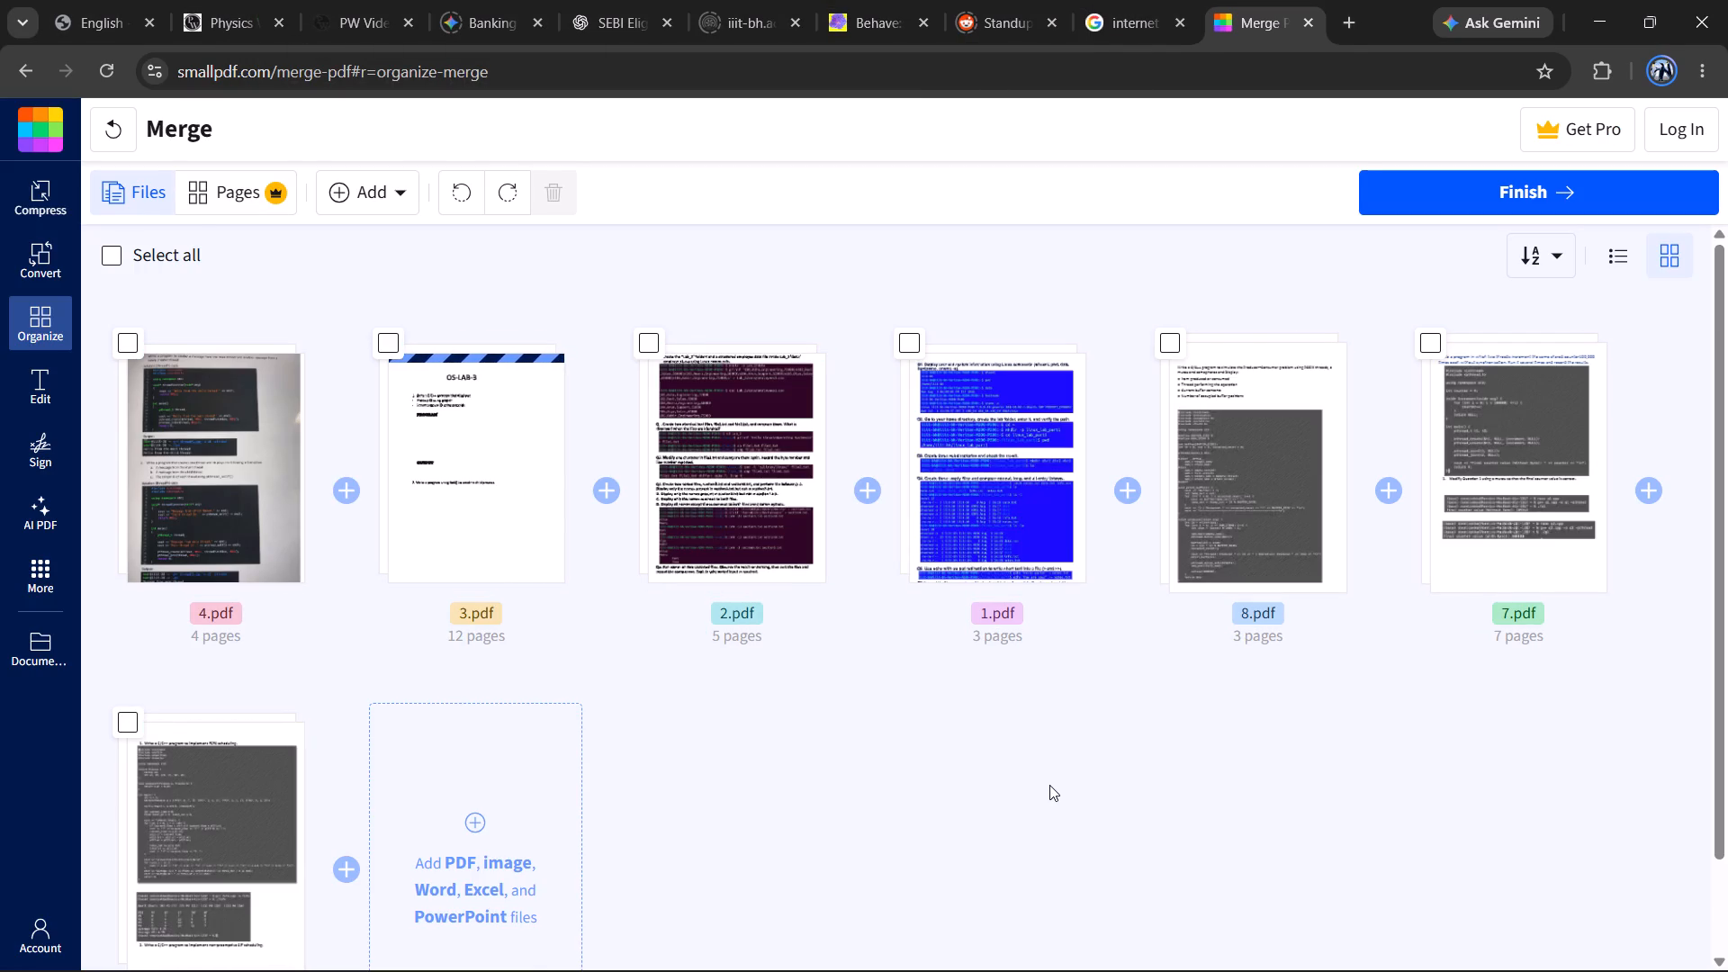
Rearrange the uploaded files into the order 1, 2, 3, 4, 56, 7, 8.
left_click_drag(1019, 426, 524, 420)
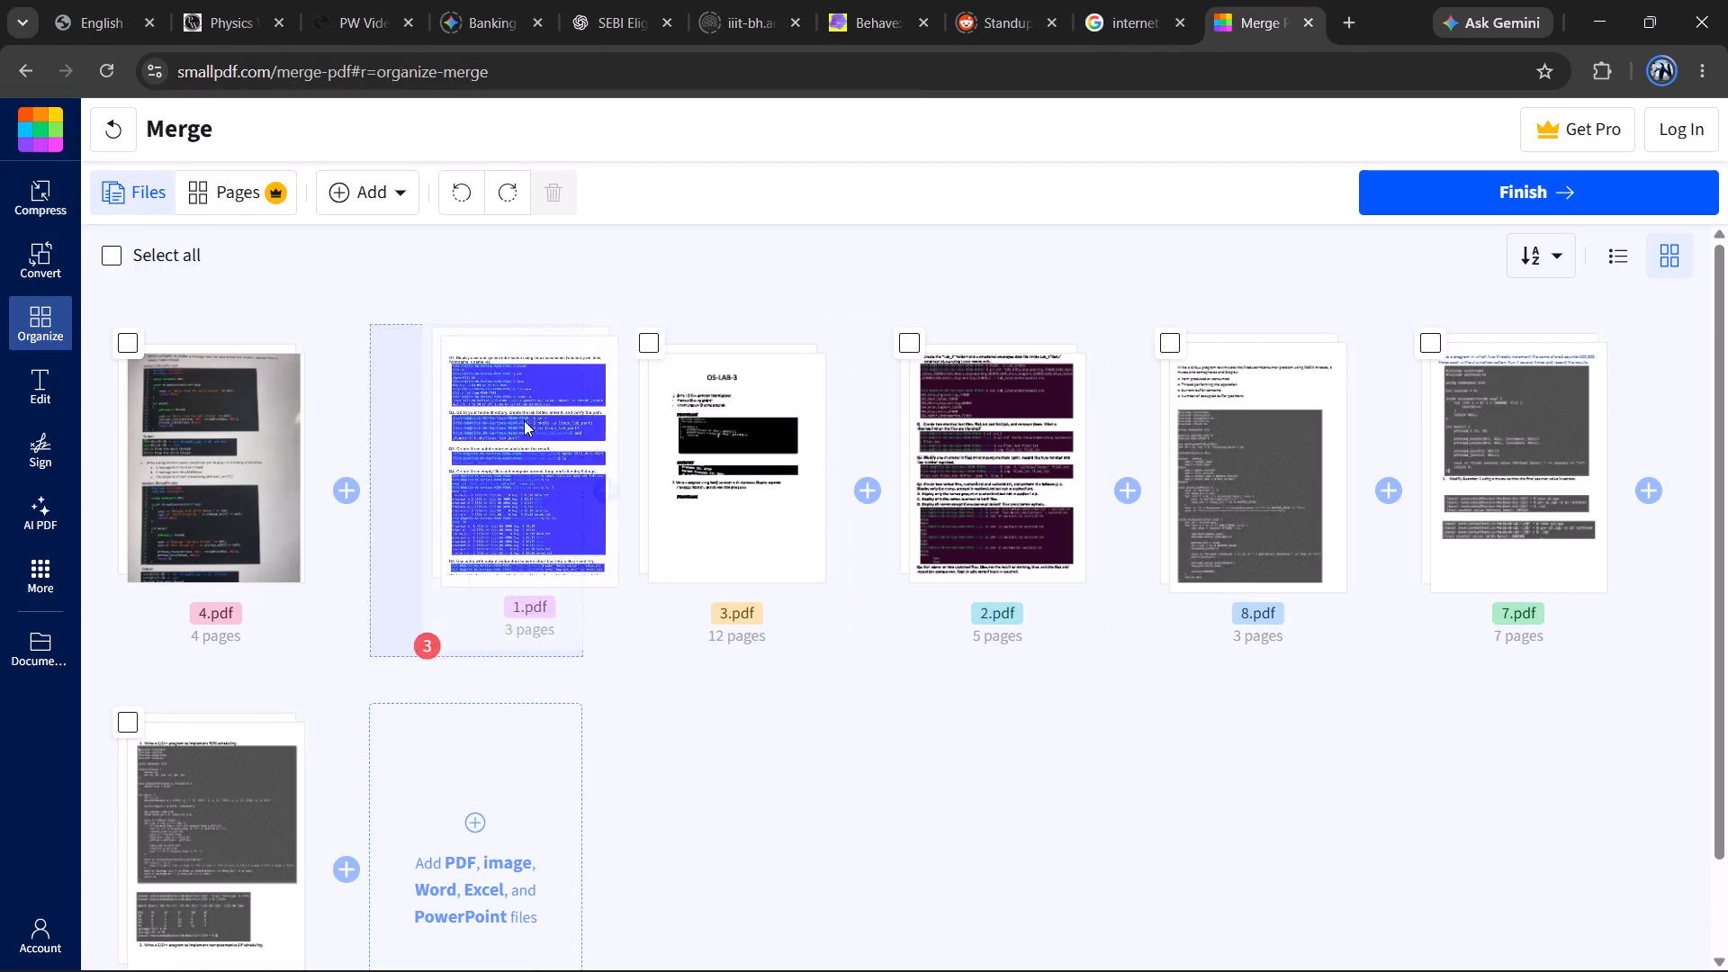
left_click_drag(524, 420, 276, 417)
left_click_drag(1029, 518, 718, 517)
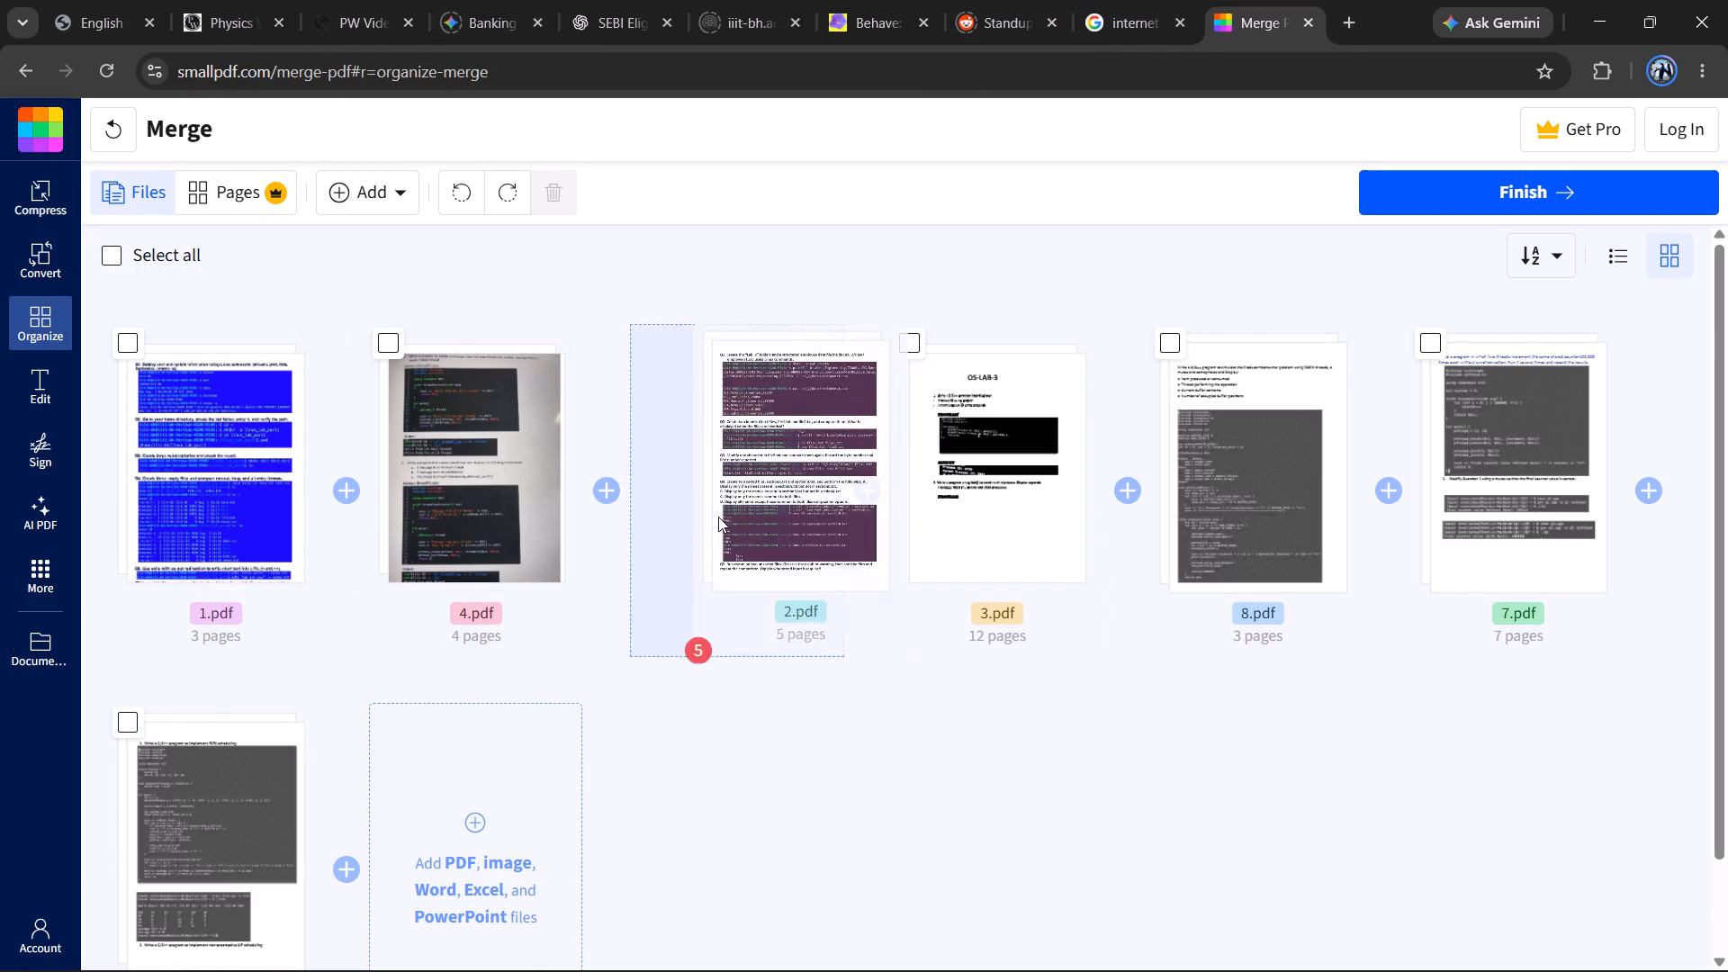
left_click_drag(718, 517, 564, 517)
left_click_drag(1019, 507, 827, 526)
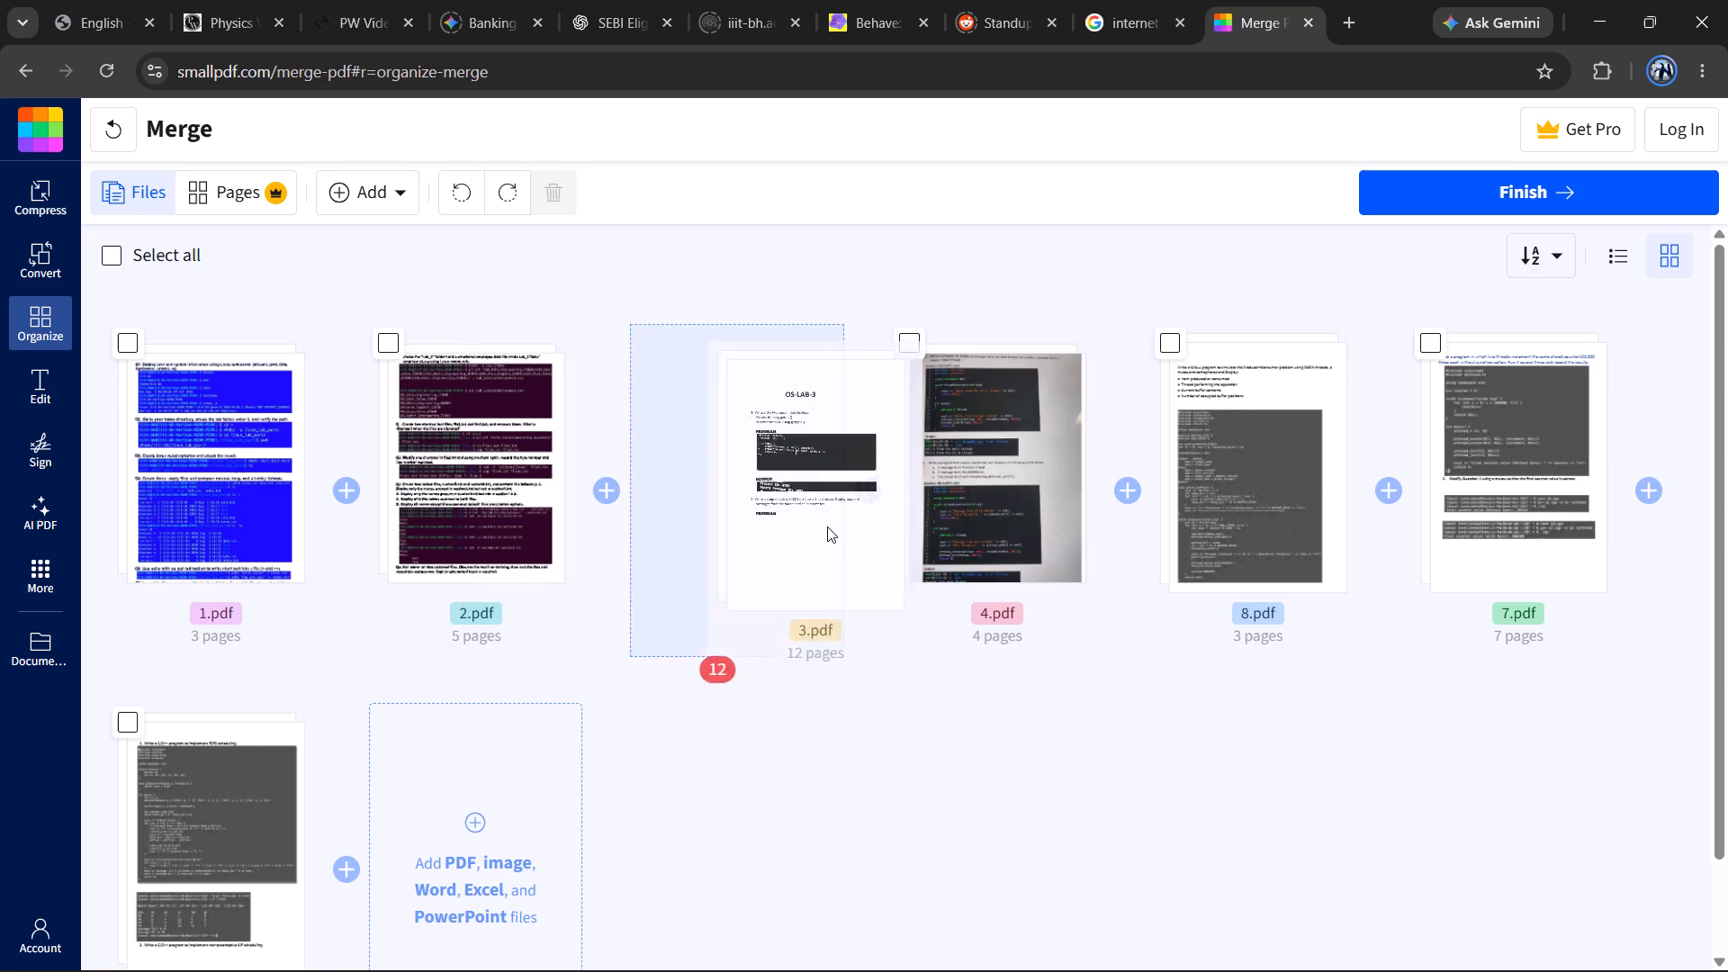
left_click_drag(827, 526, 820, 526)
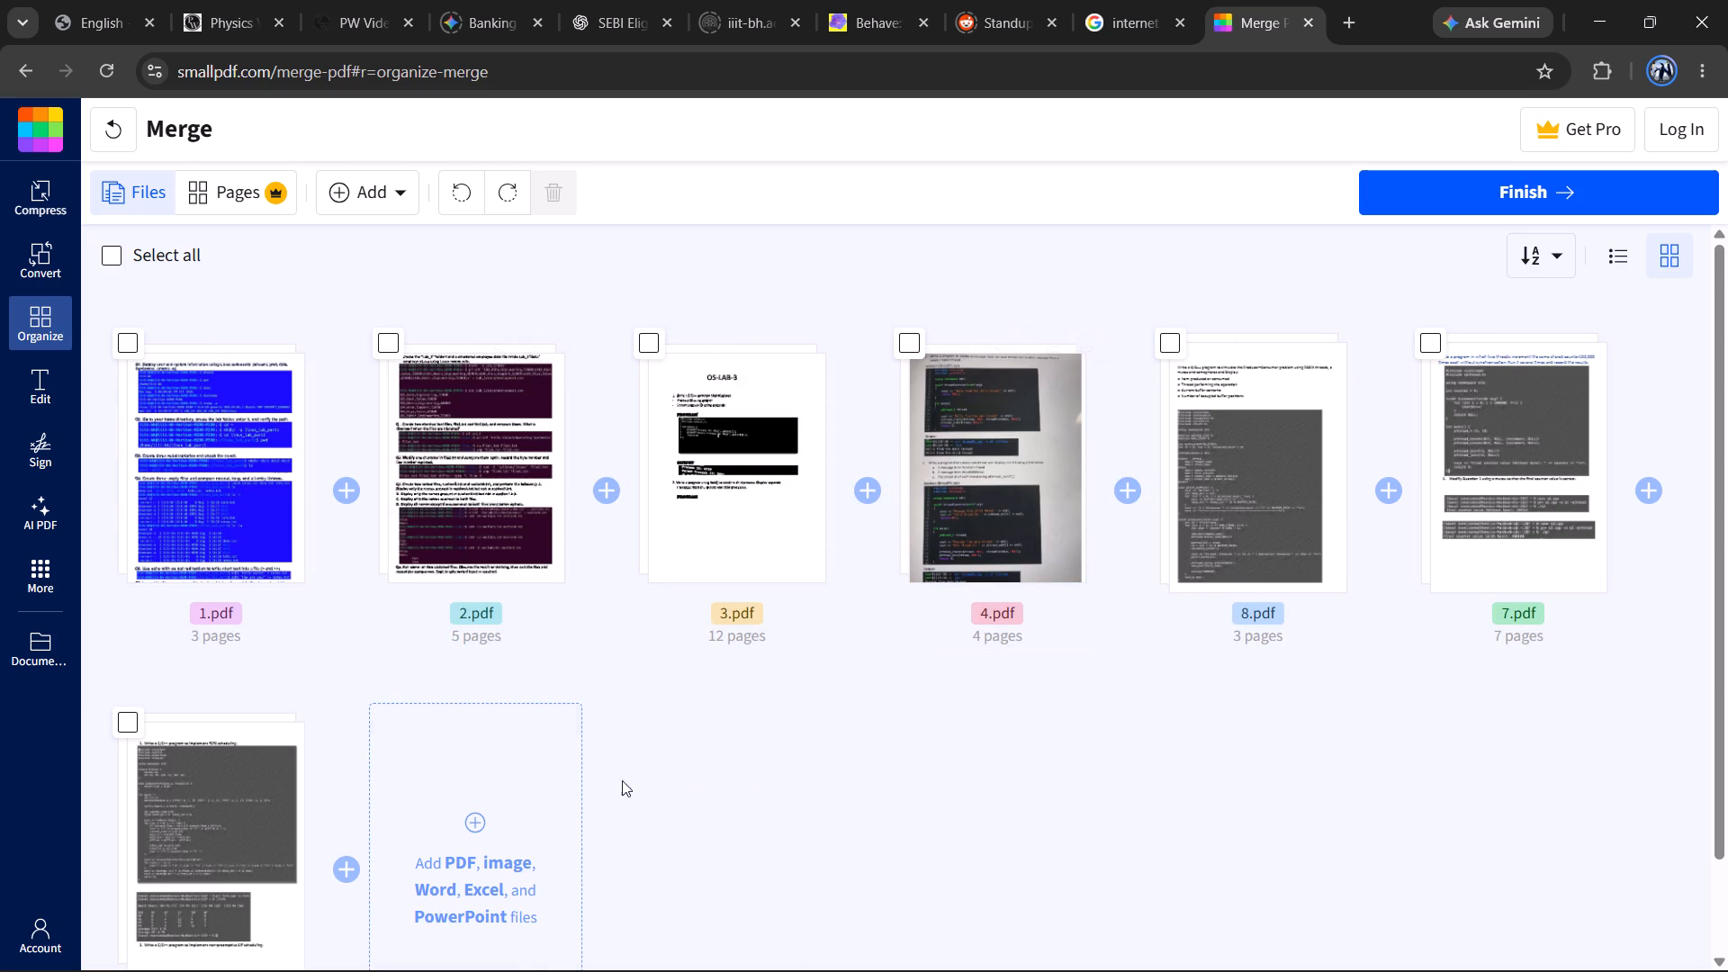
scroll(570, 796, "down", 2)
left_click_drag(244, 739, 1243, 446)
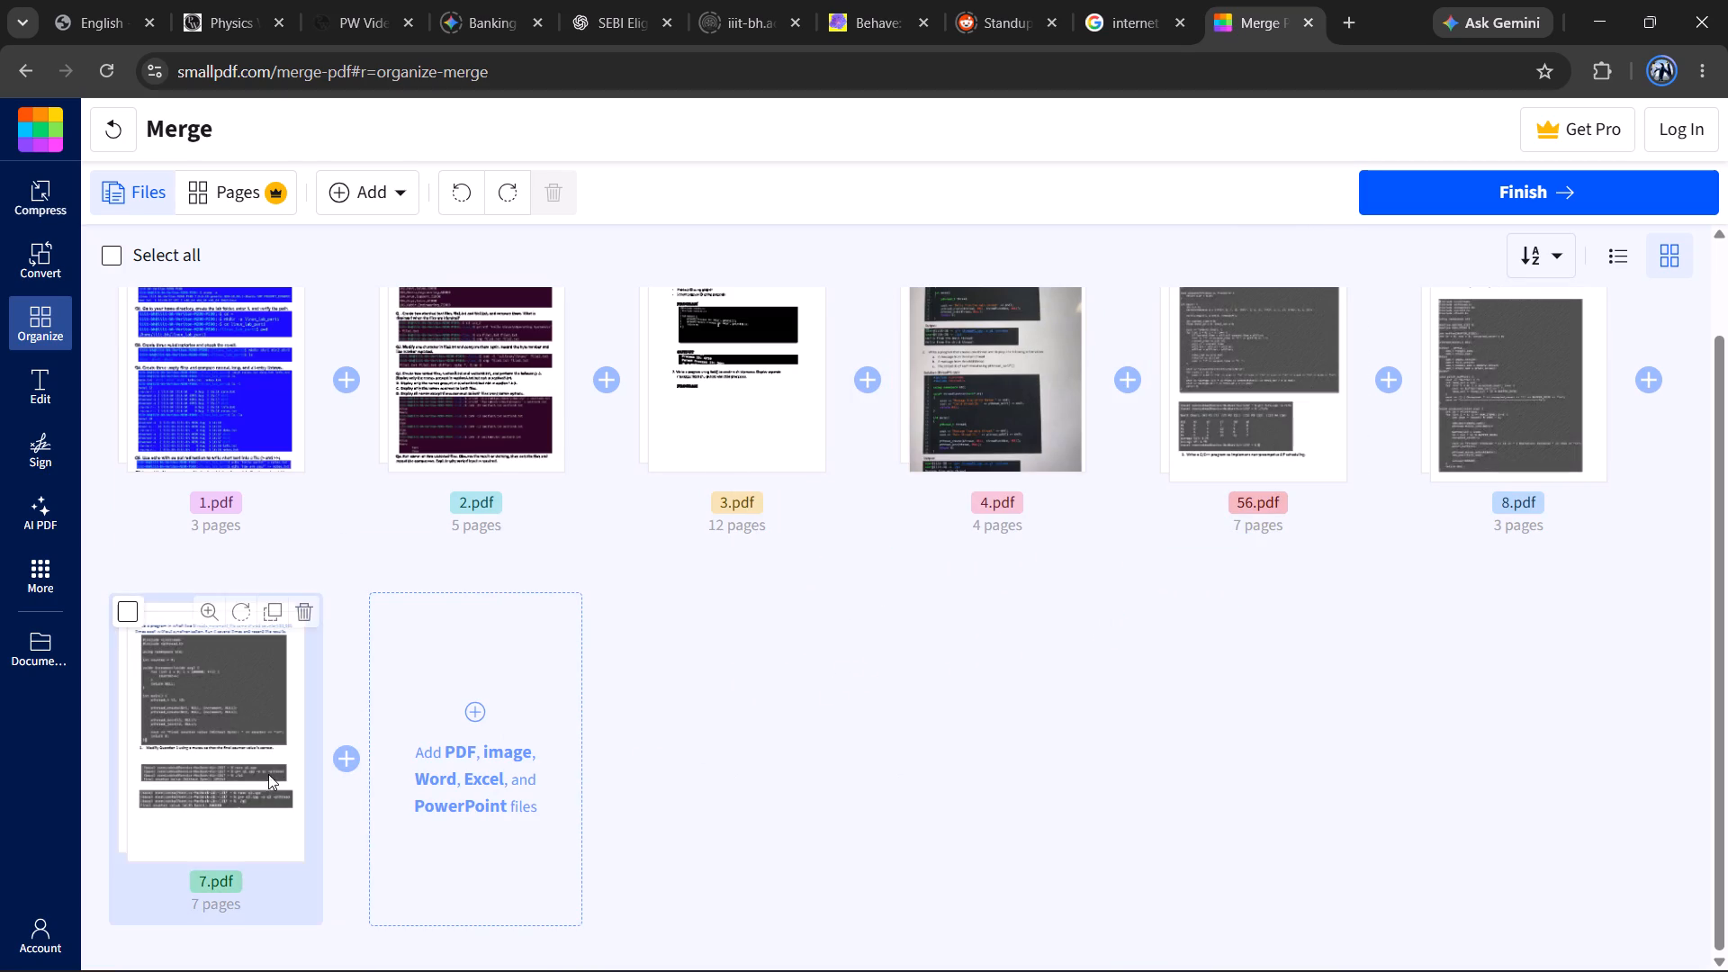
left_click_drag(233, 766, 1504, 473)
left_click(1410, 711)
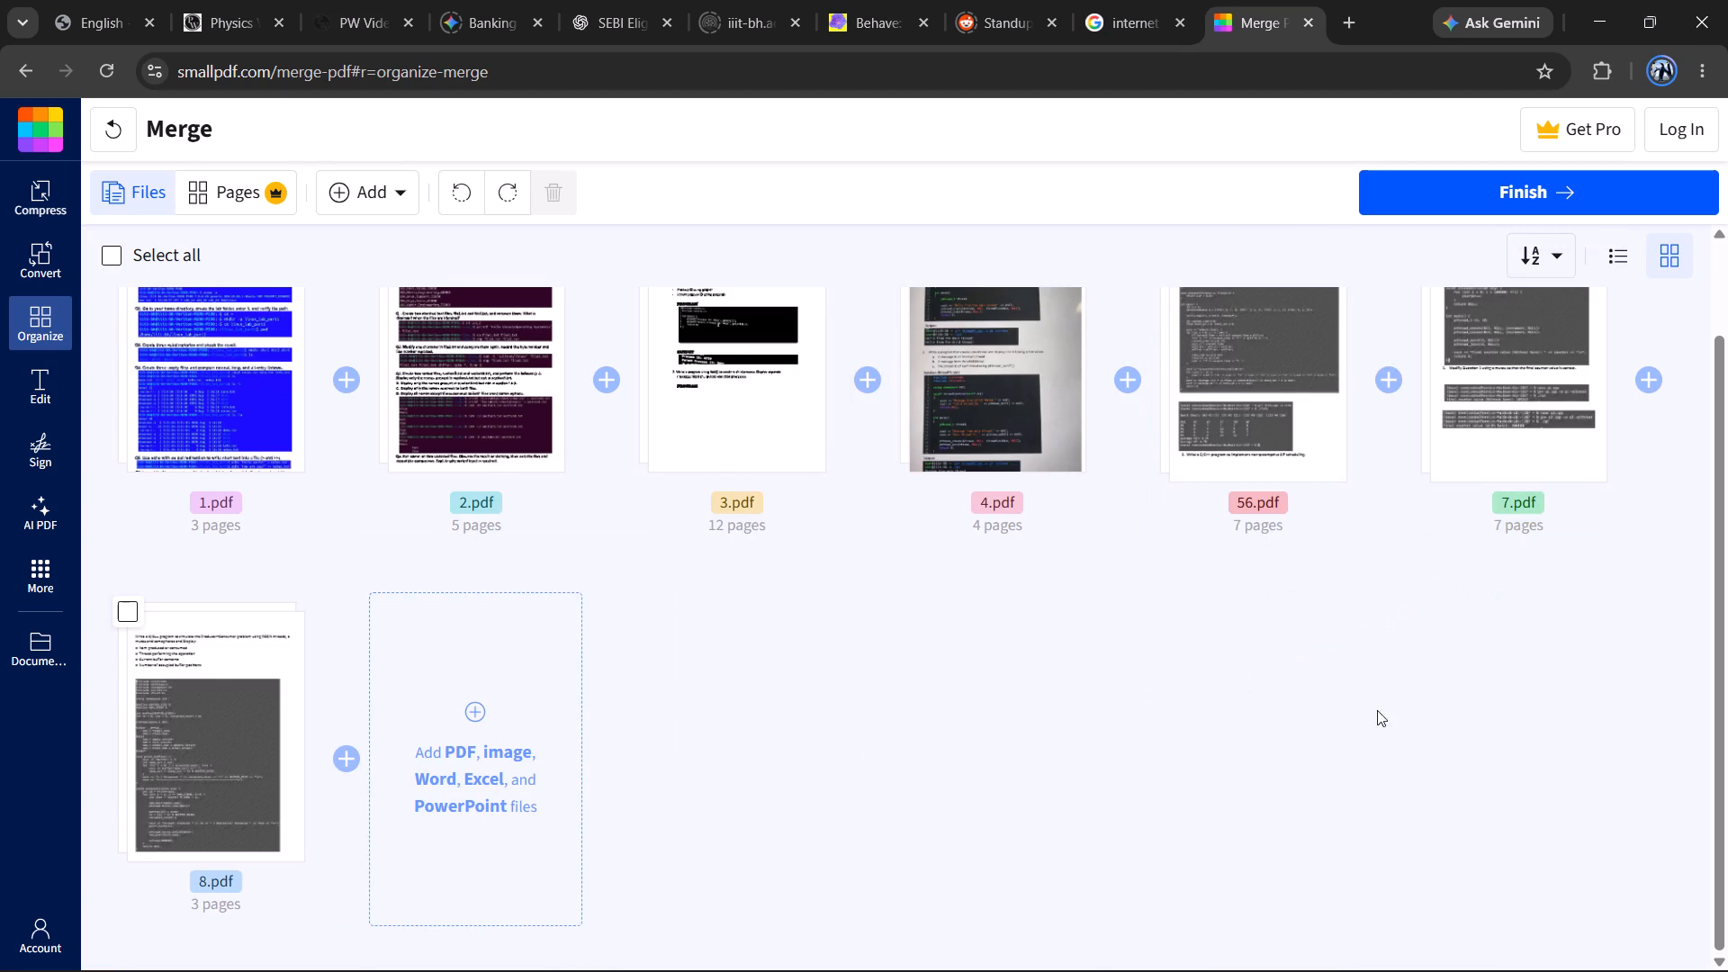
scroll(1046, 684, "up", 2)
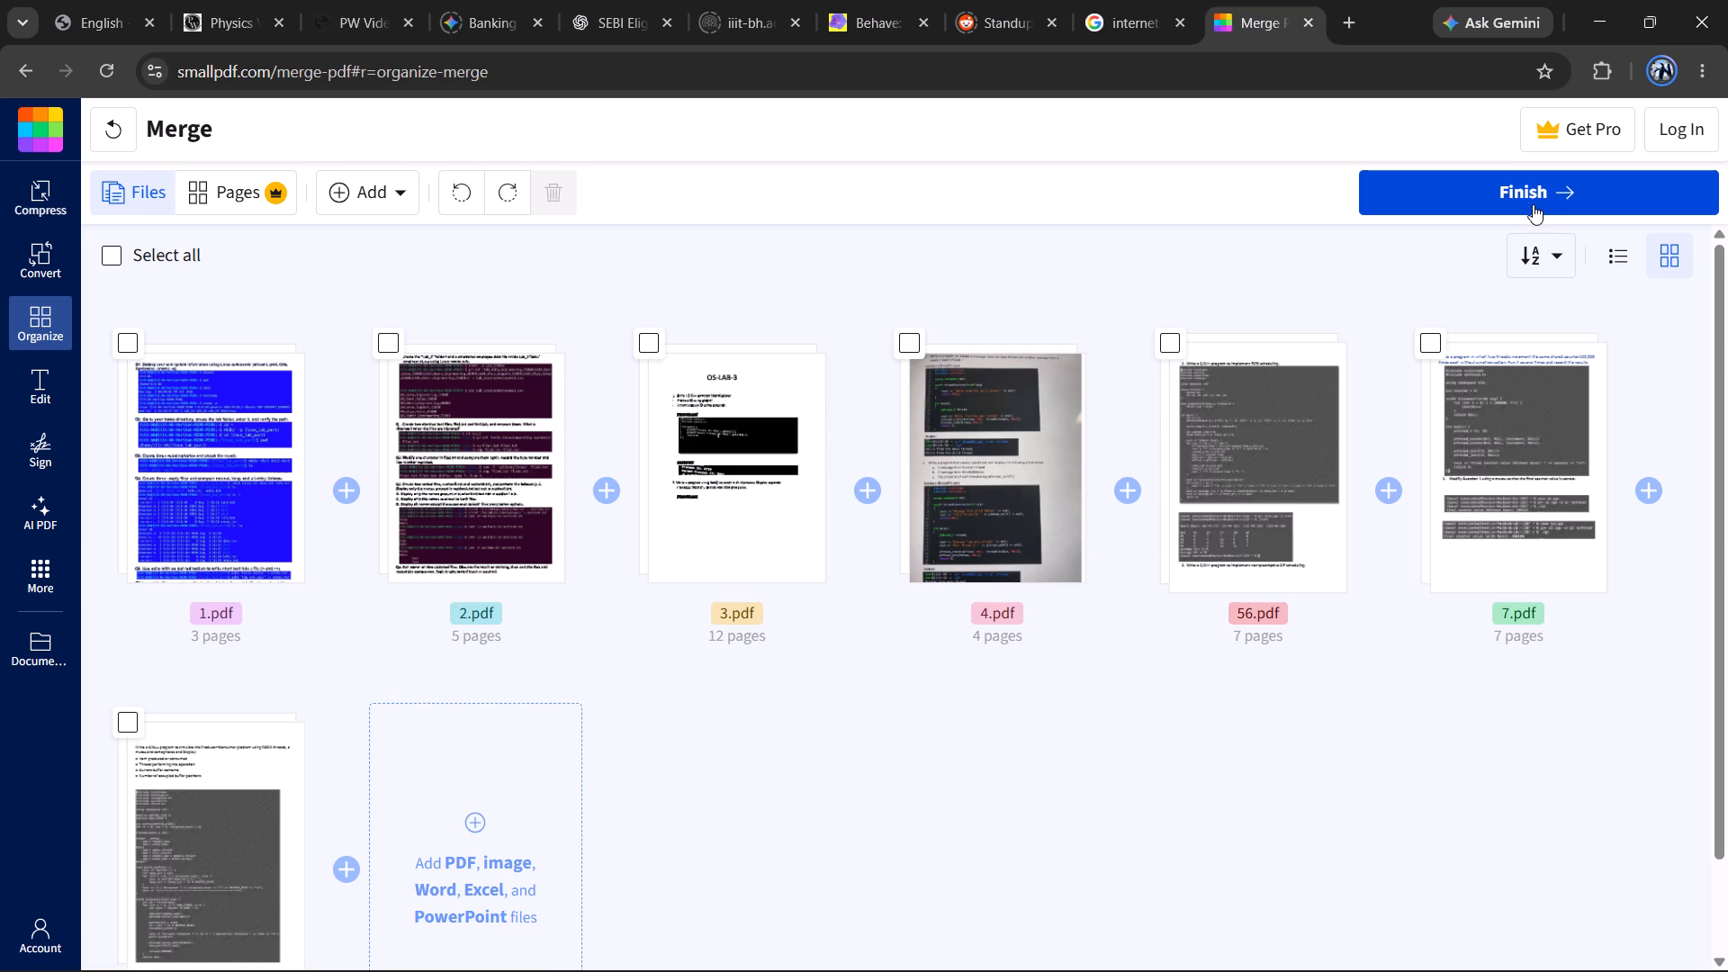
Review the merge order of the individual pages and of the whole files from 1.pdf to 8.pdf.
left_click(226, 196)
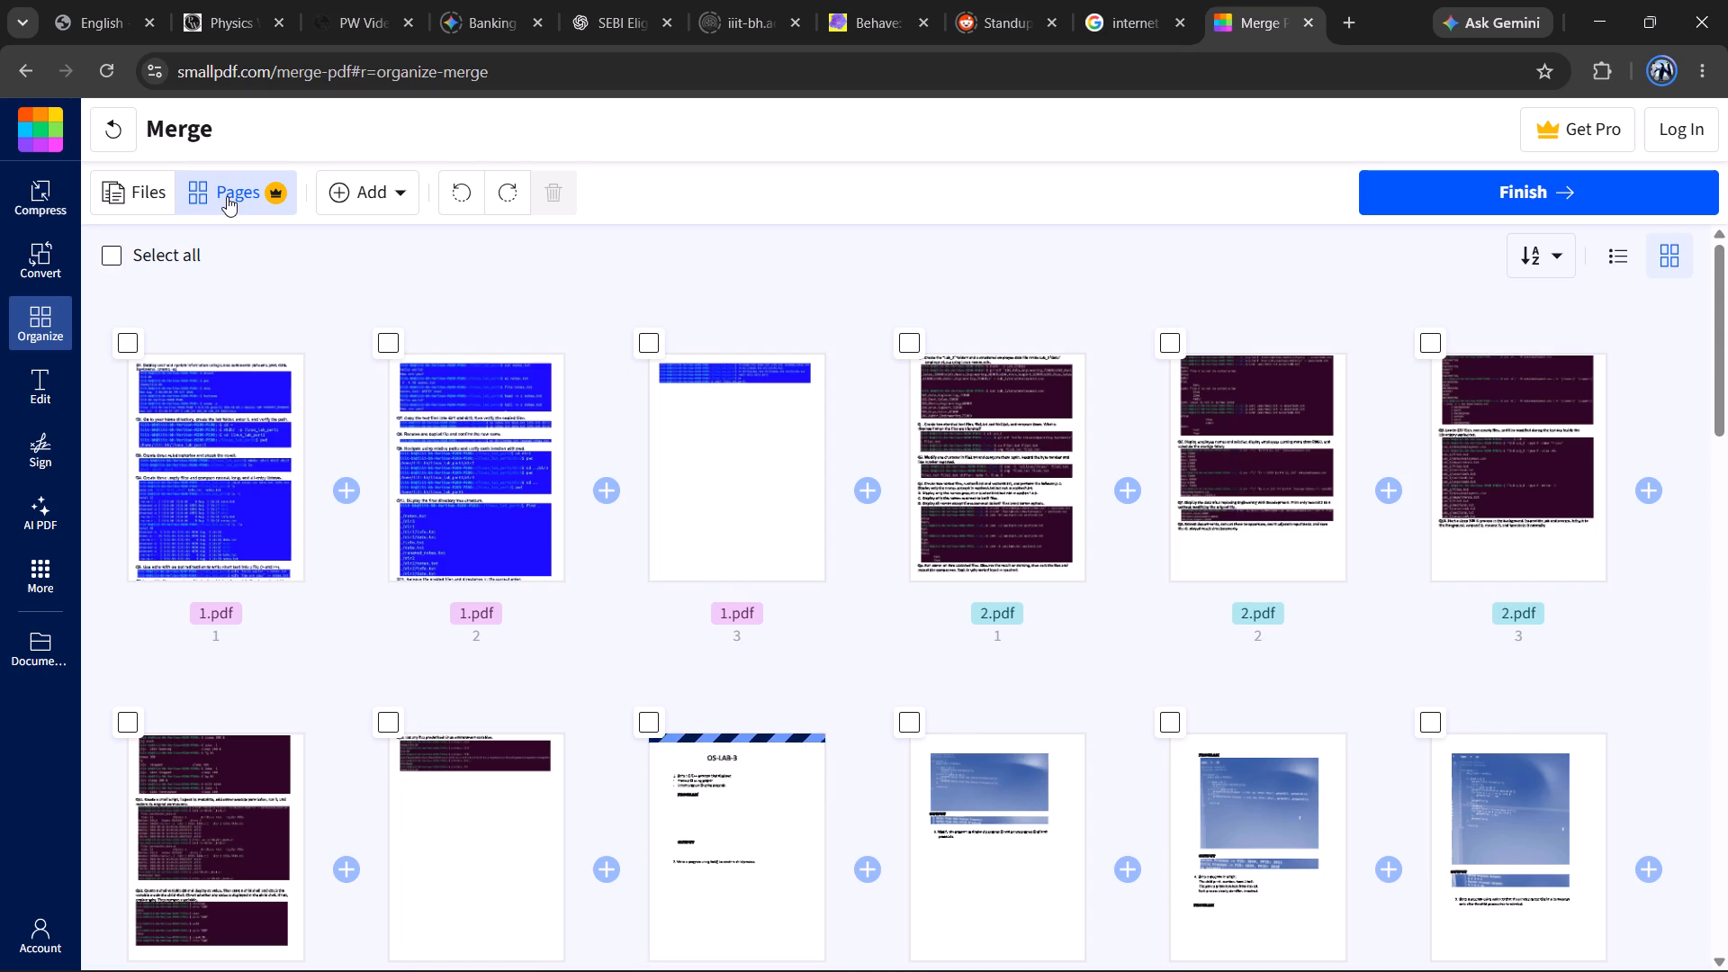
scroll(437, 414, "down", 16)
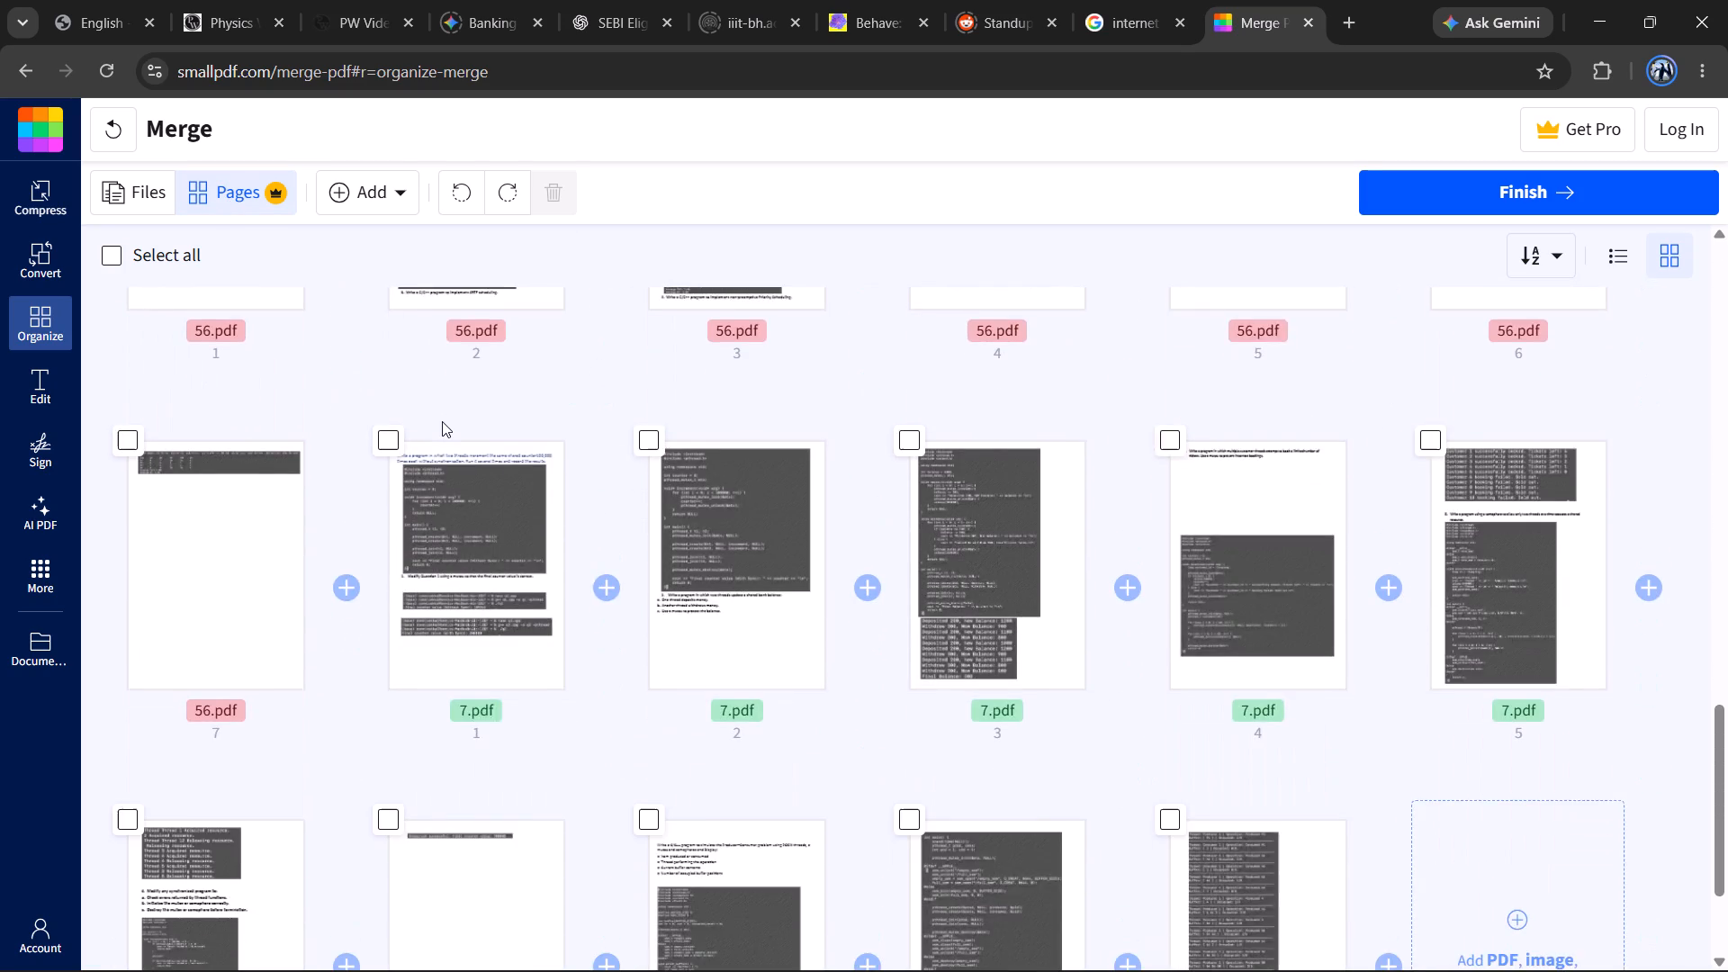
scroll(442, 421, "up", 17)
left_click(112, 201)
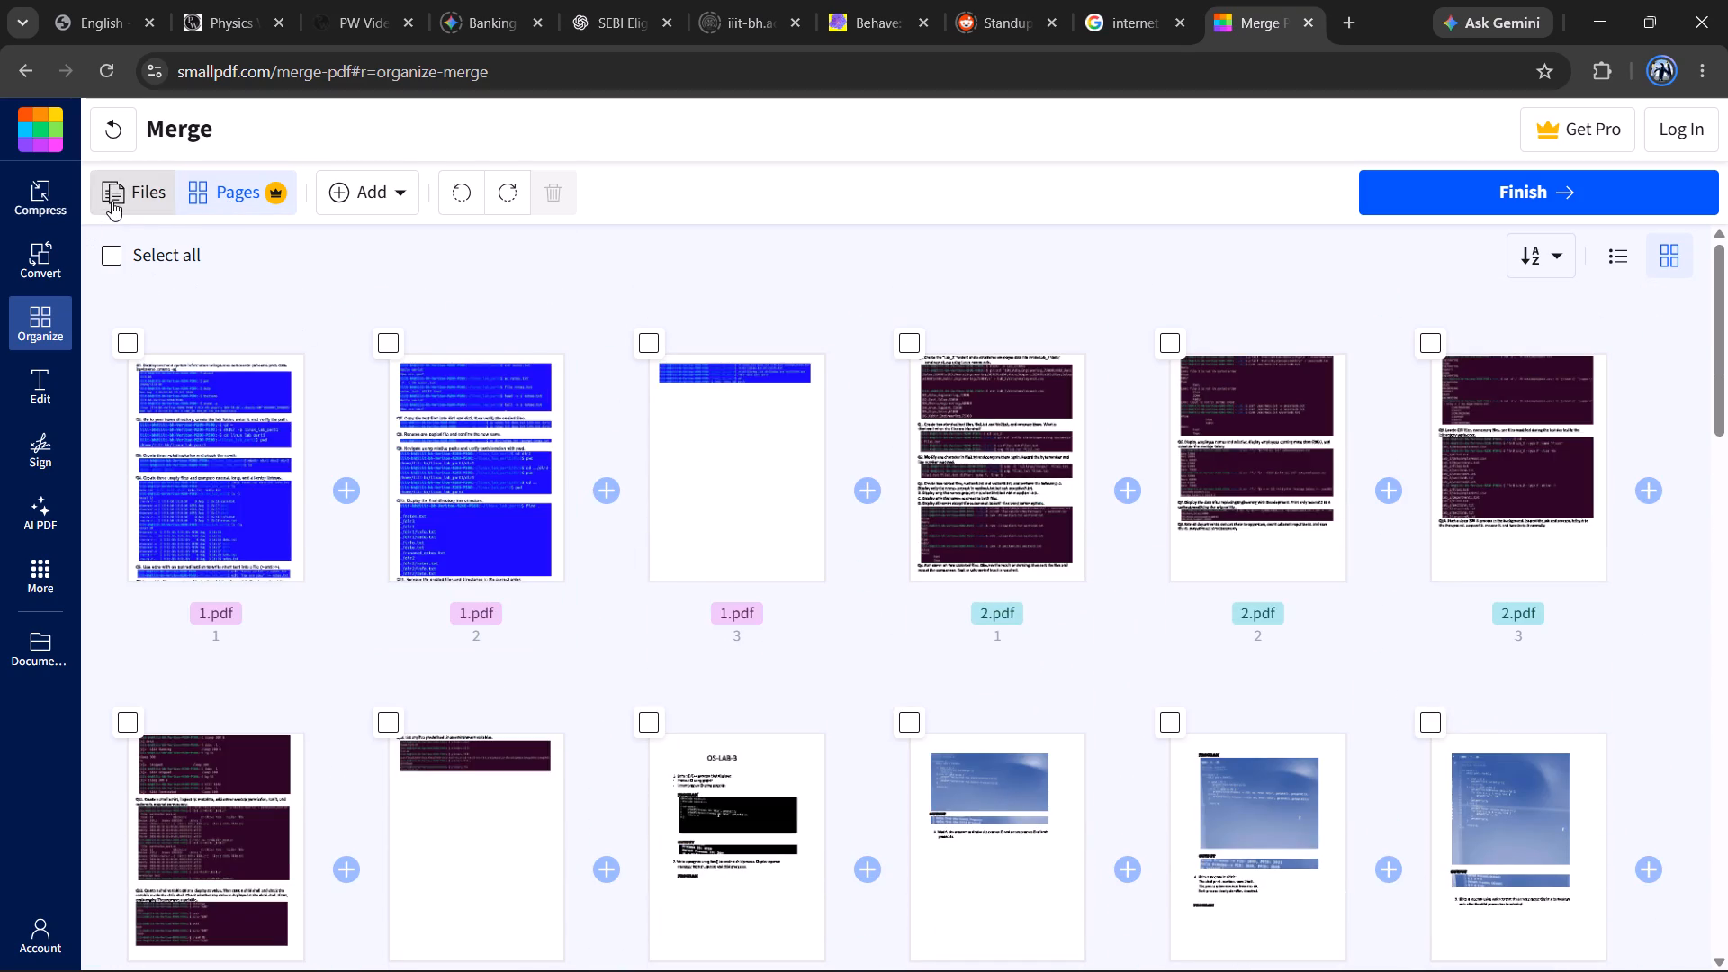
scroll(724, 571, "up", 5)
scroll(724, 571, "down", 3)
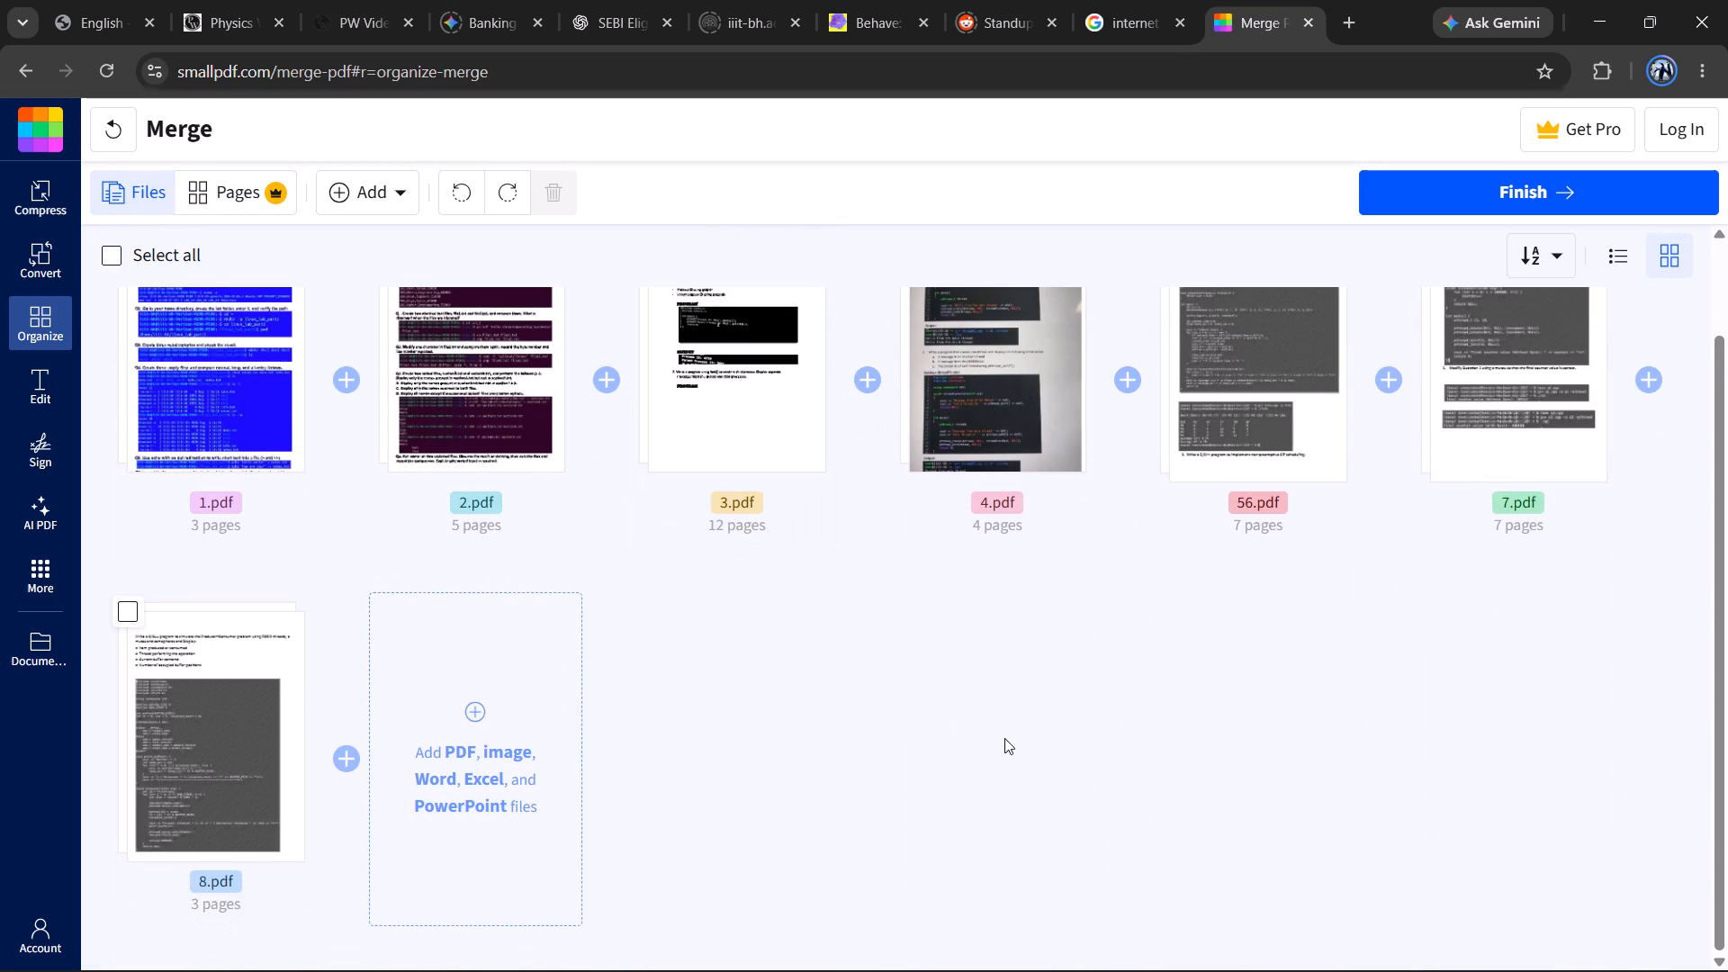
scroll(1005, 738, "up", 4)
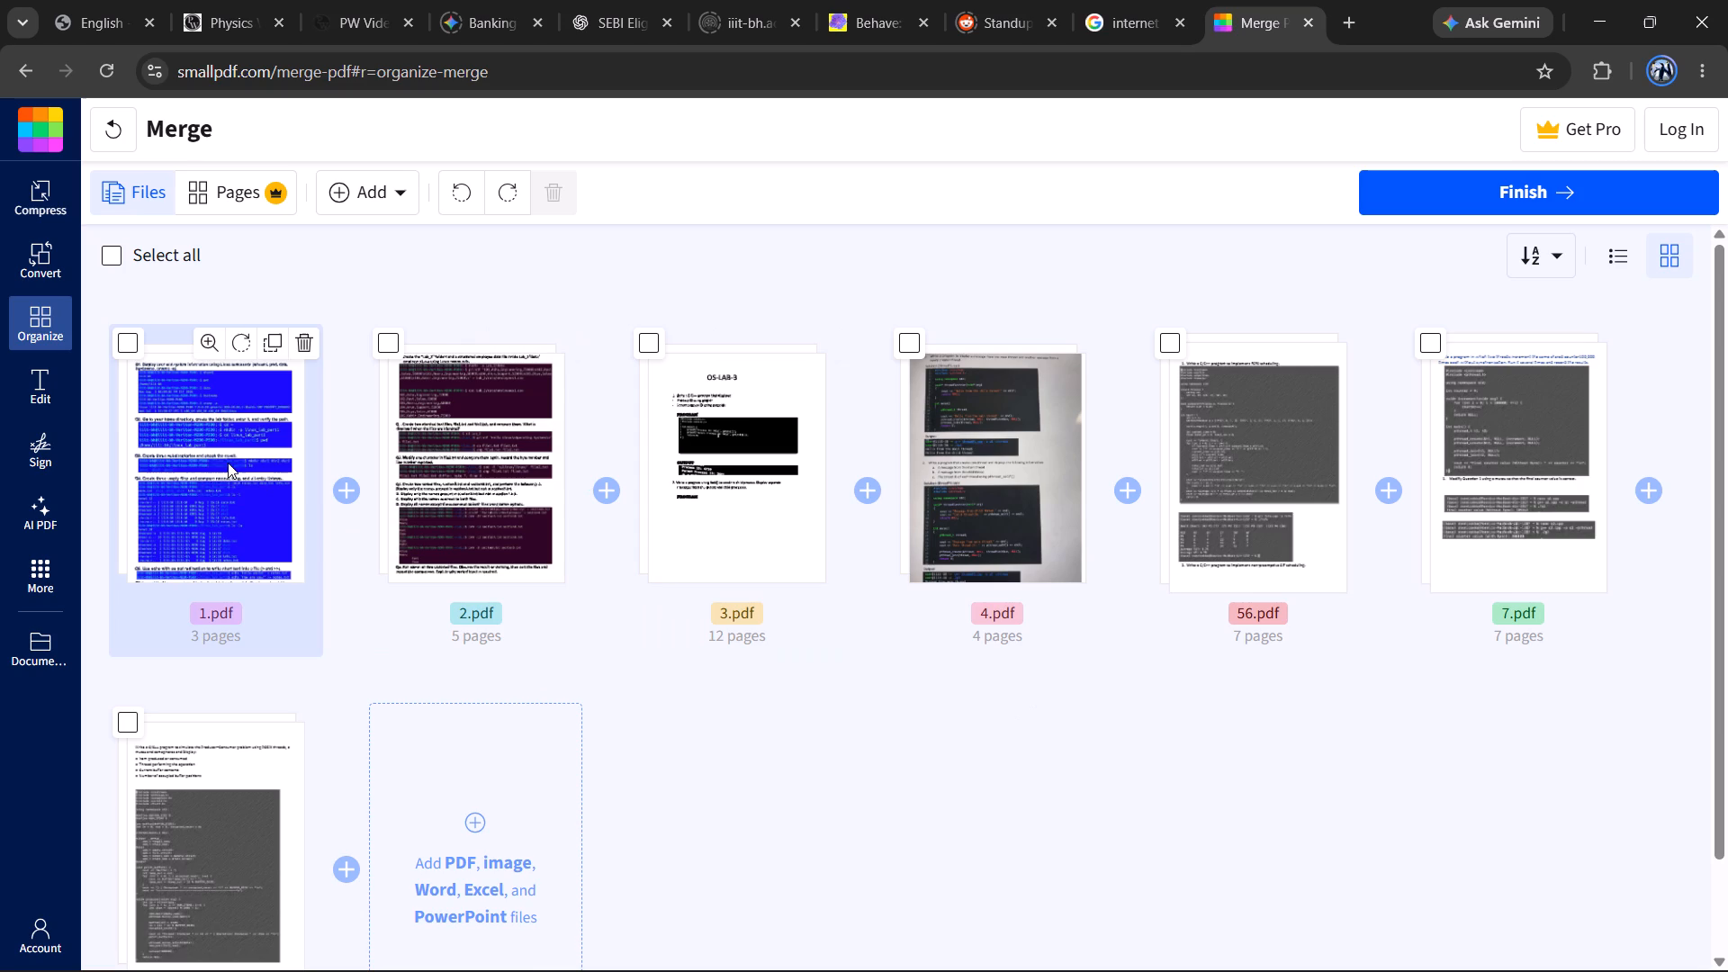
left_click(136, 339)
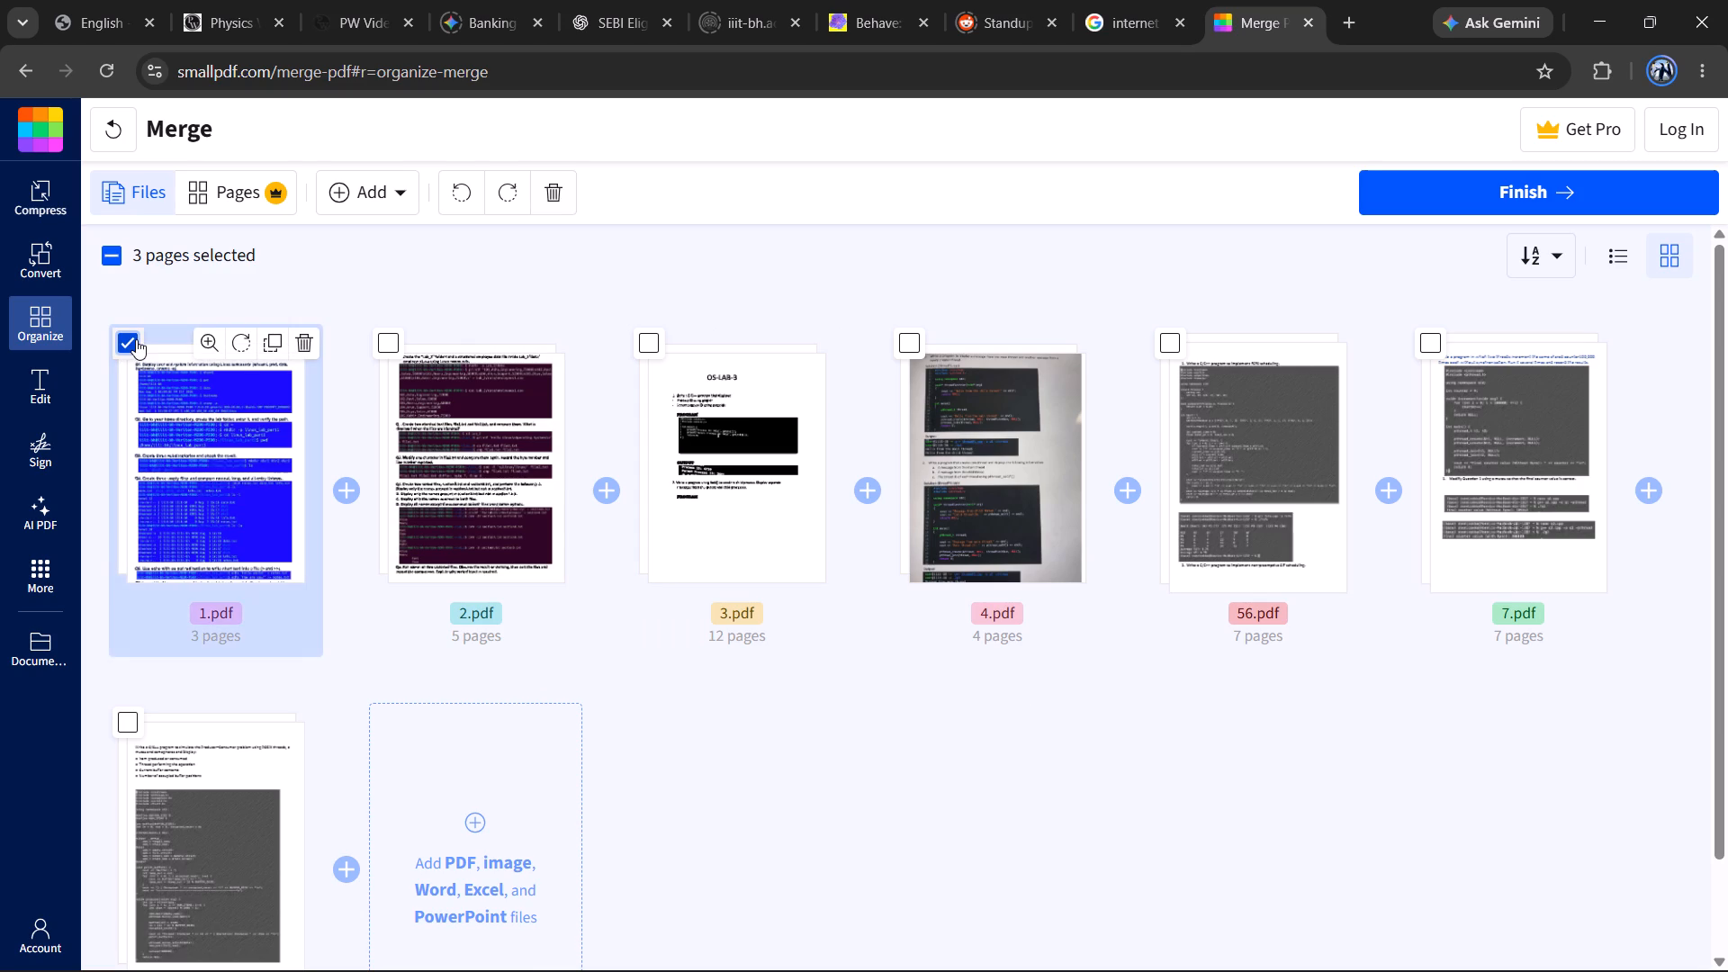
left_click(136, 339)
scroll(946, 754, "down", 4)
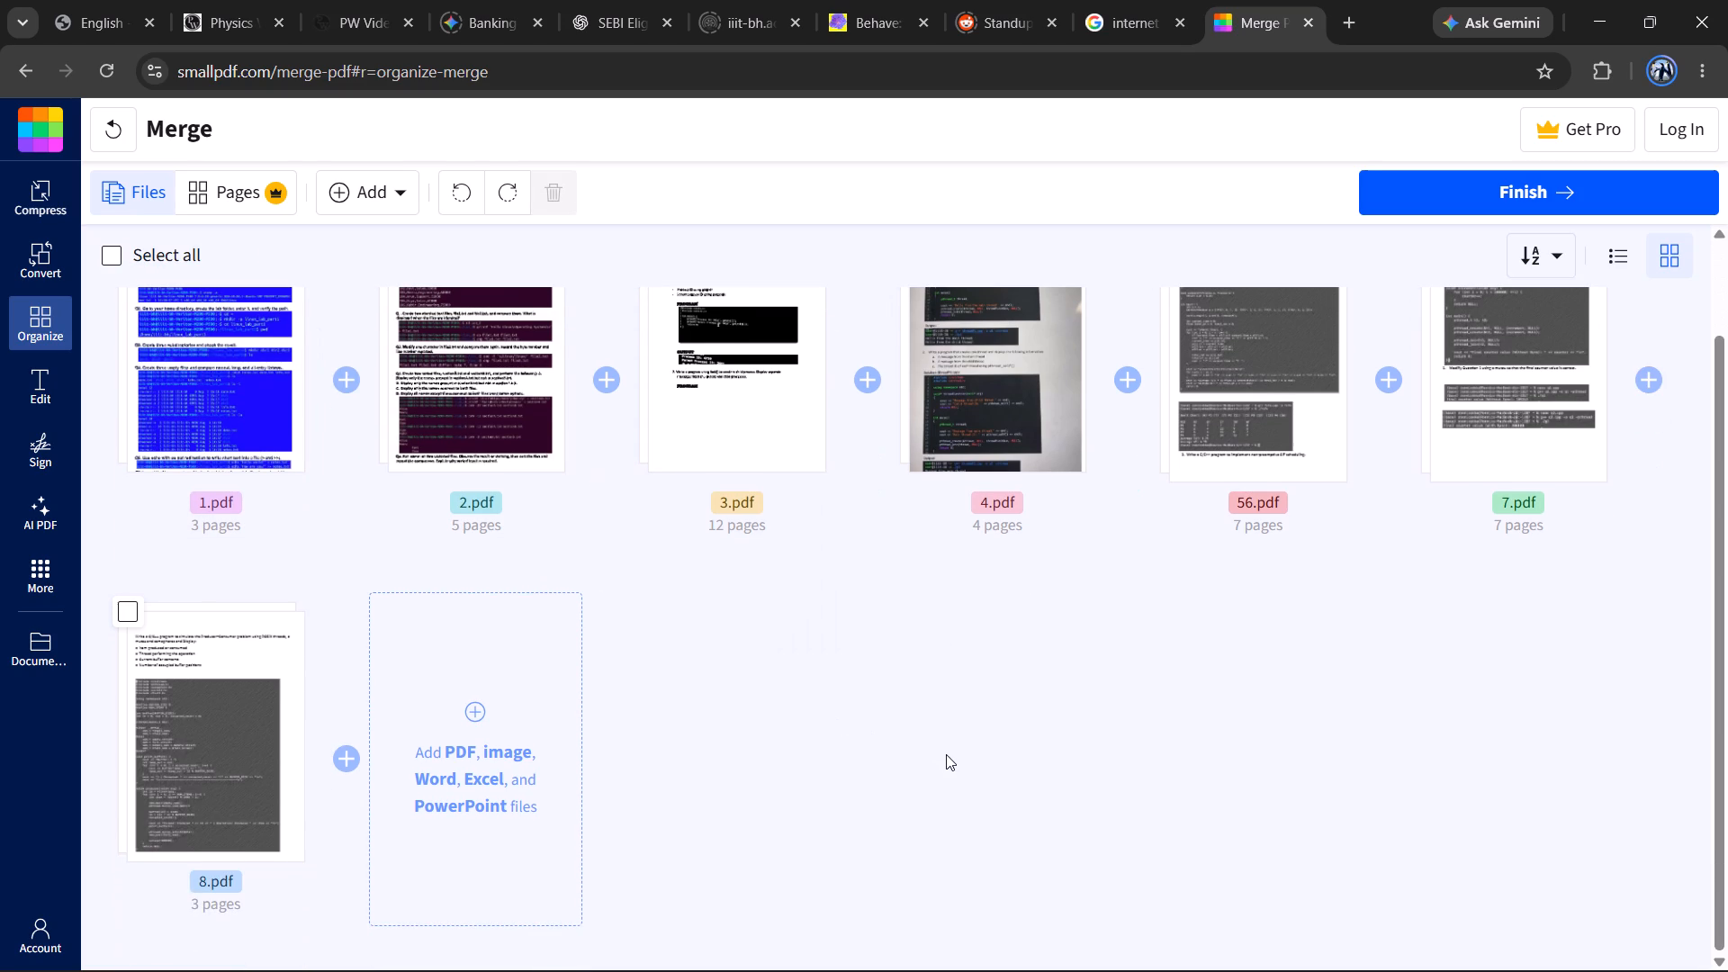
scroll(946, 754, "up", 4)
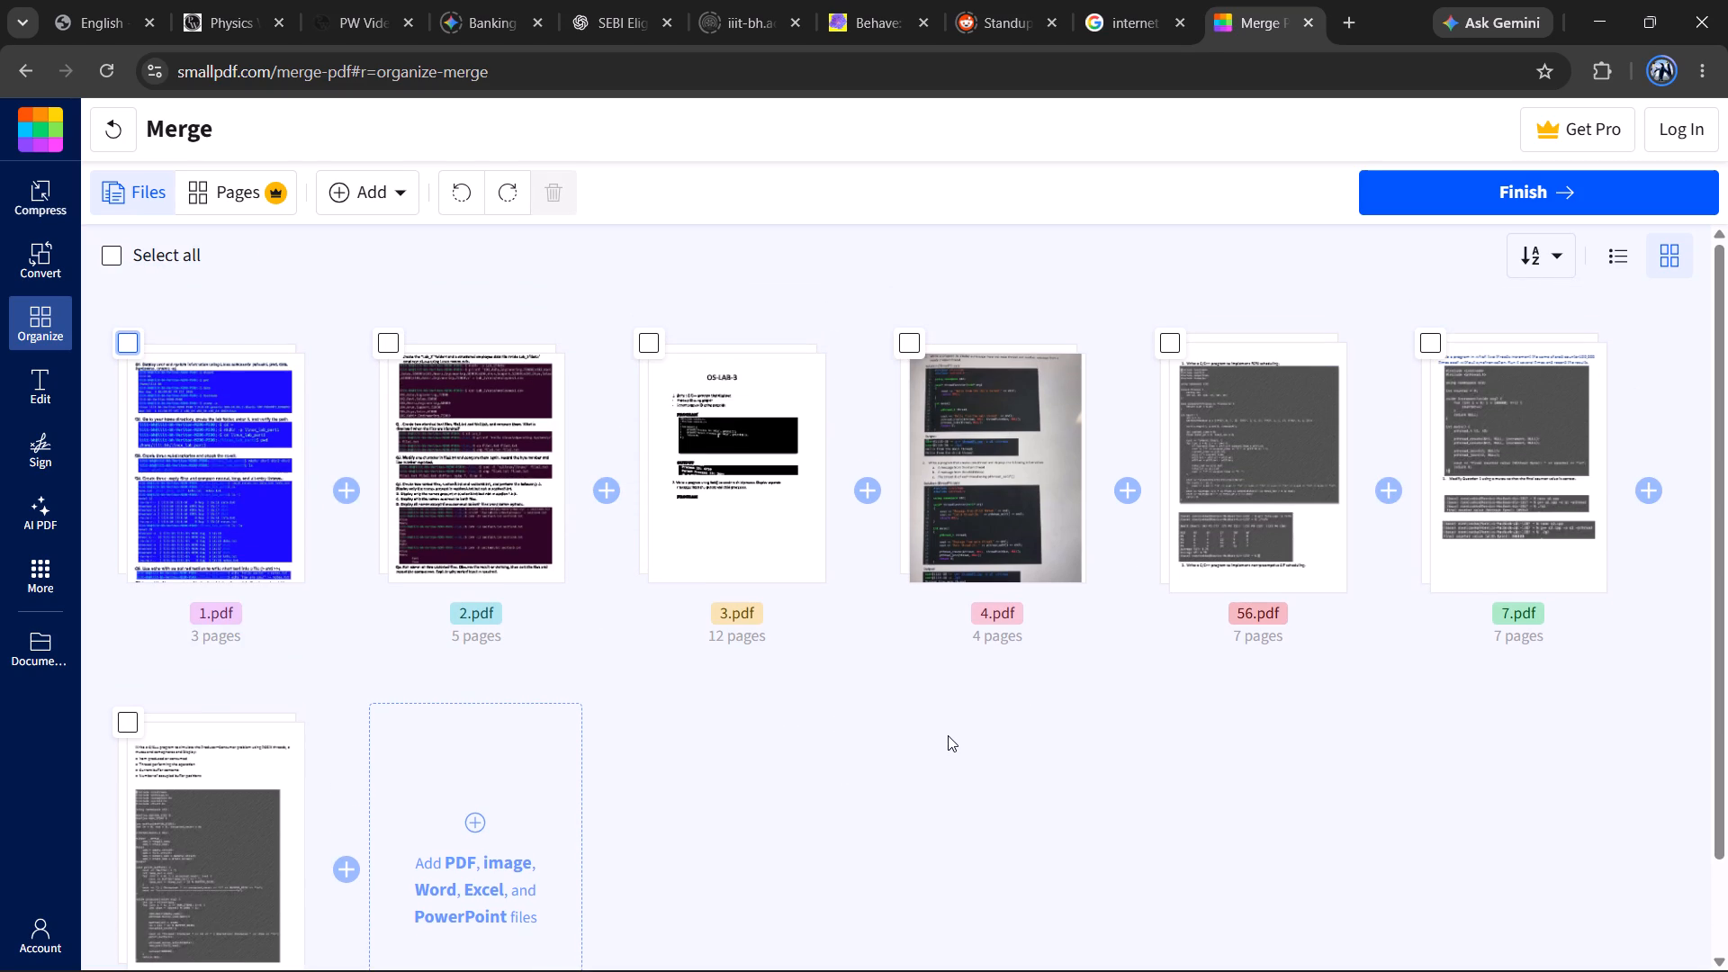
scroll(985, 746, "down", 3)
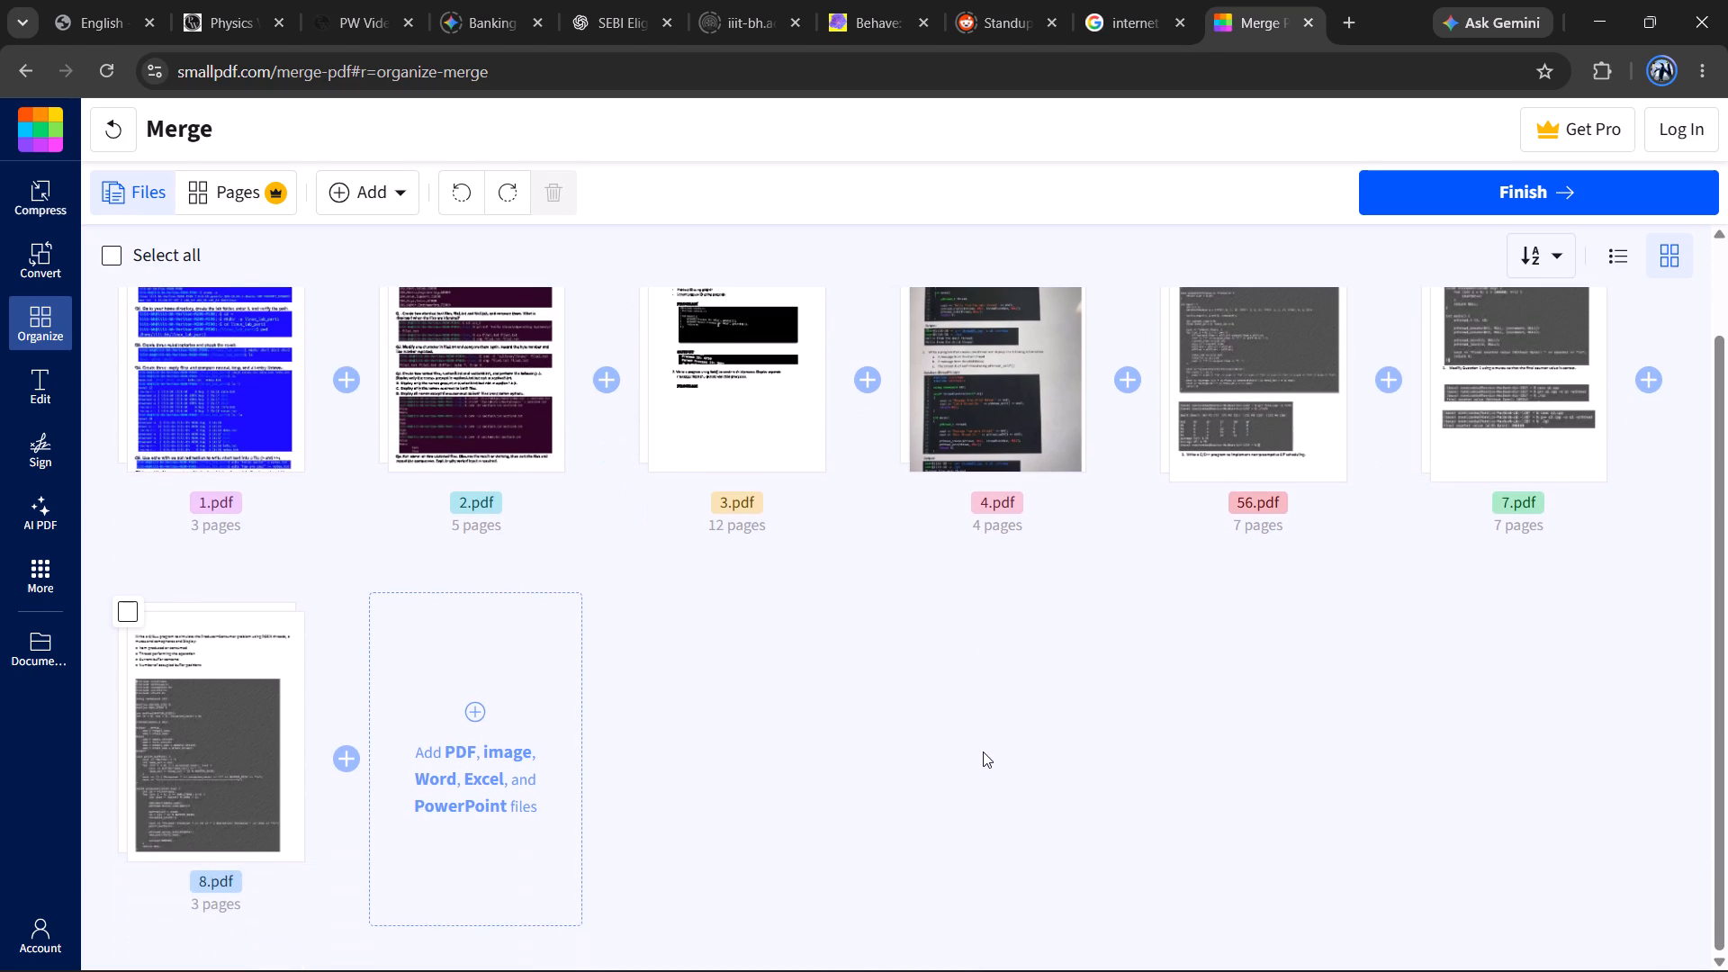
scroll(983, 753, "up", 6)
Merge the arranged files into a single PDF and download it.
left_click(1560, 202)
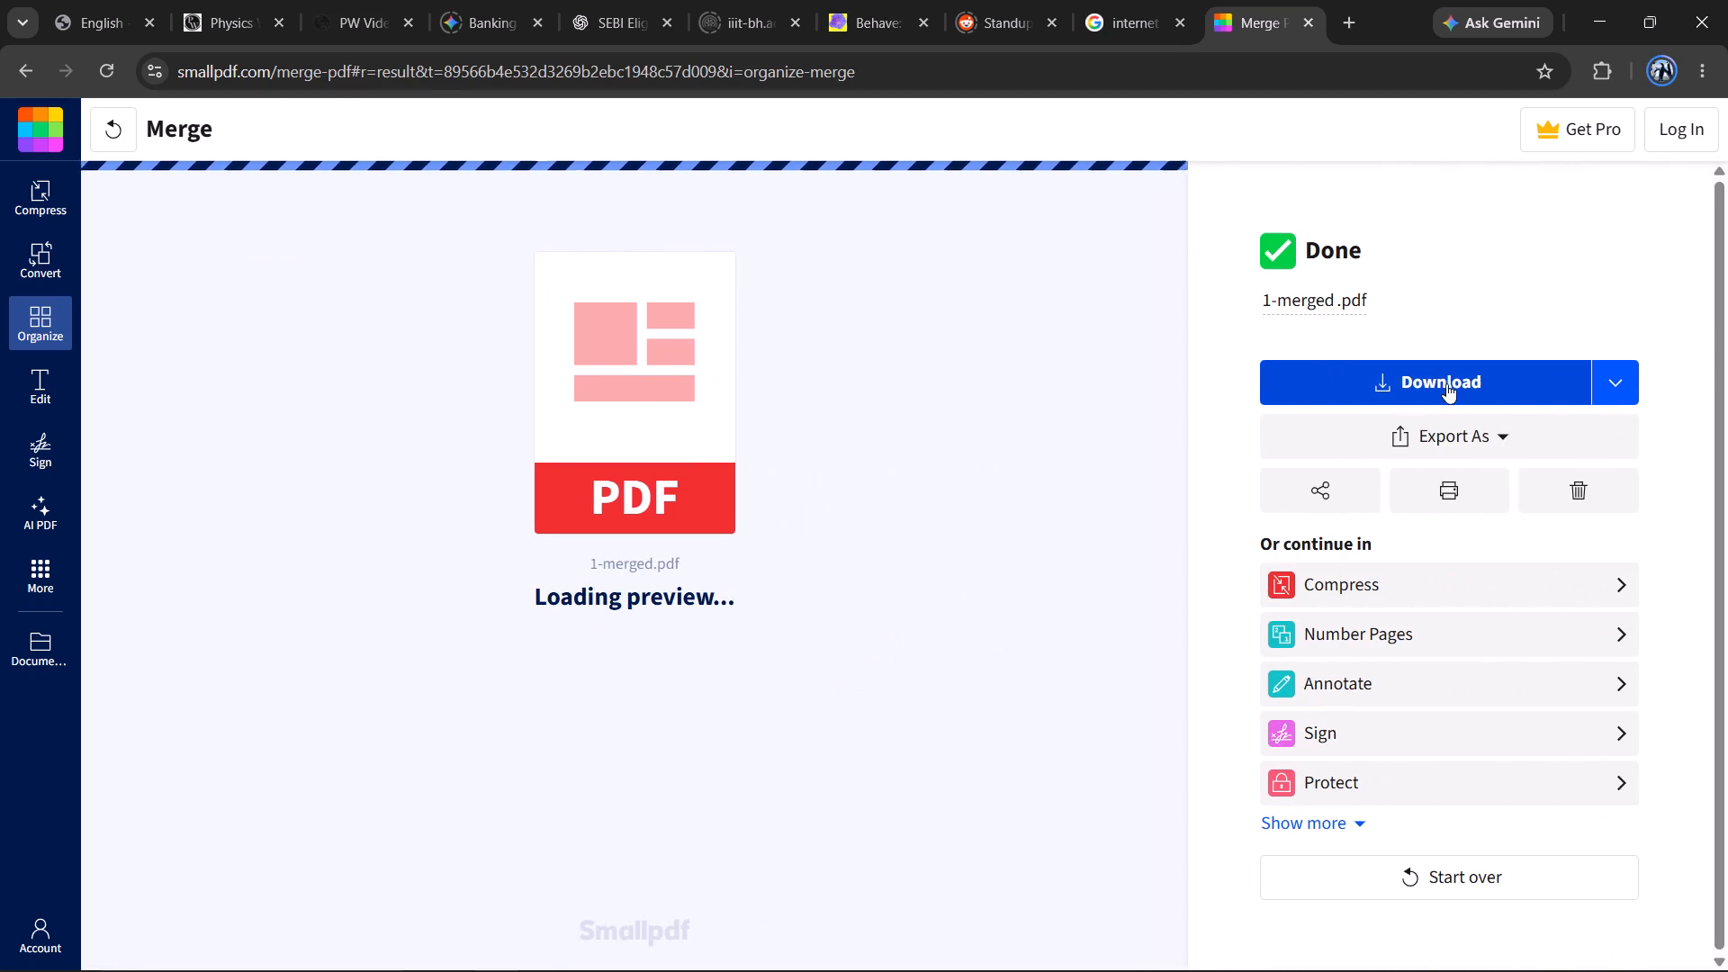
left_click(1463, 374)
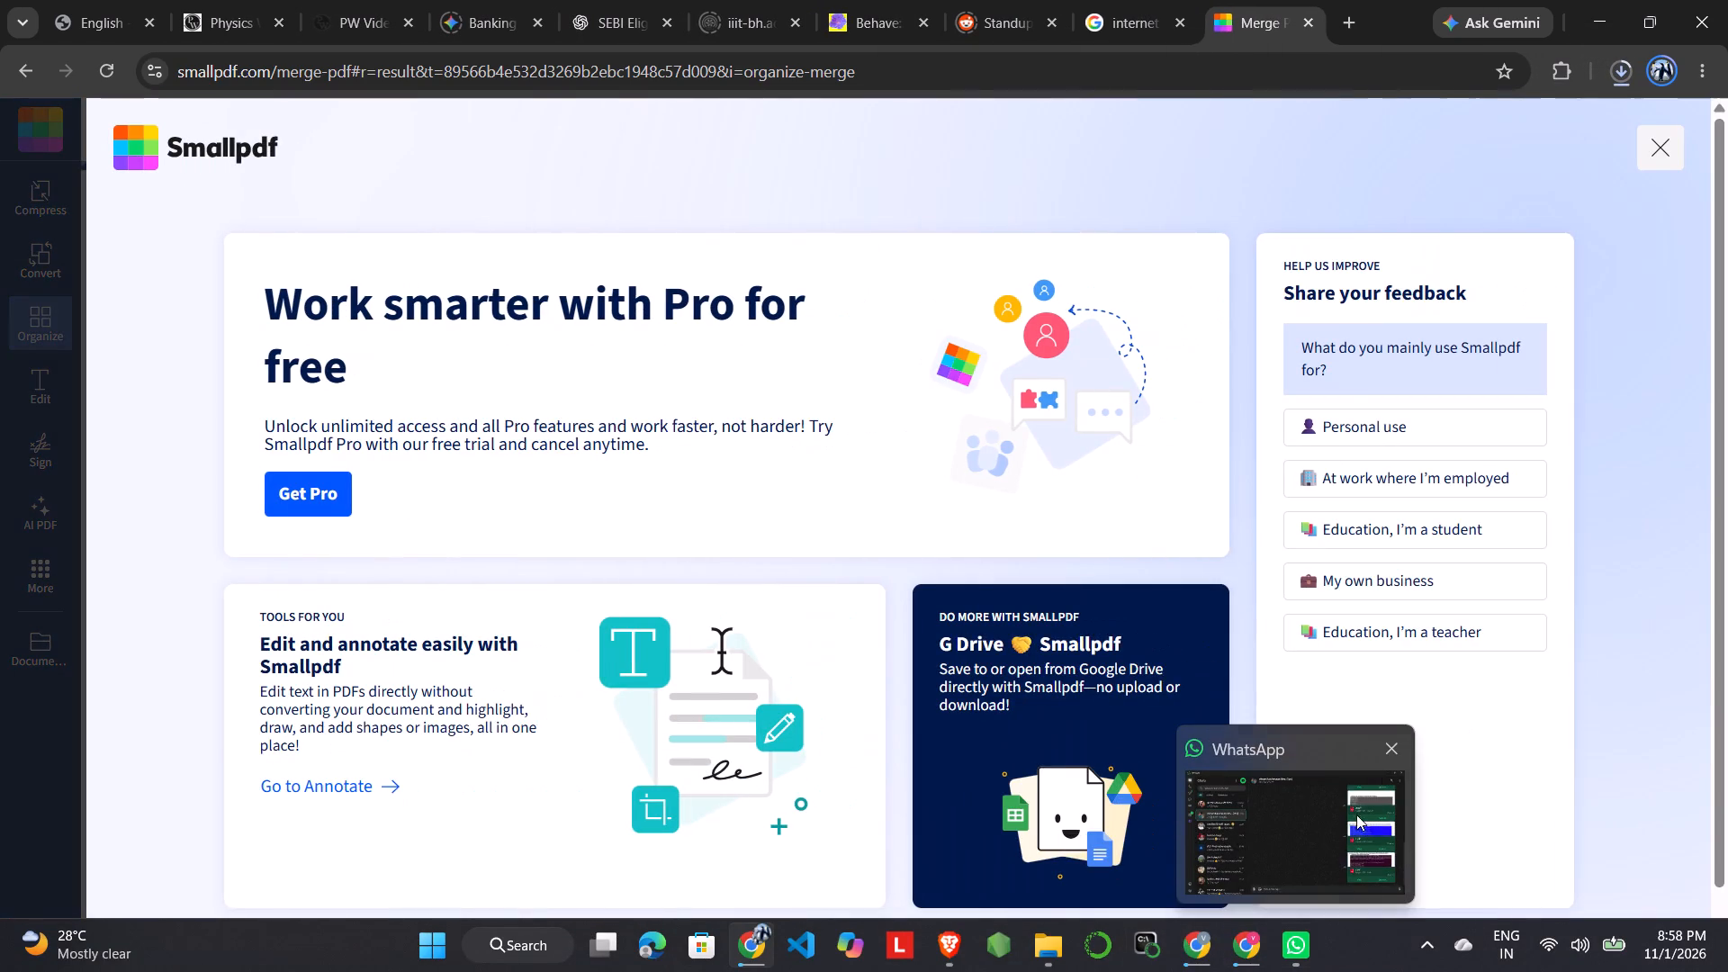
Open the merged file 1-merged.pdf from the Downloads folder.
left_click(1050, 940)
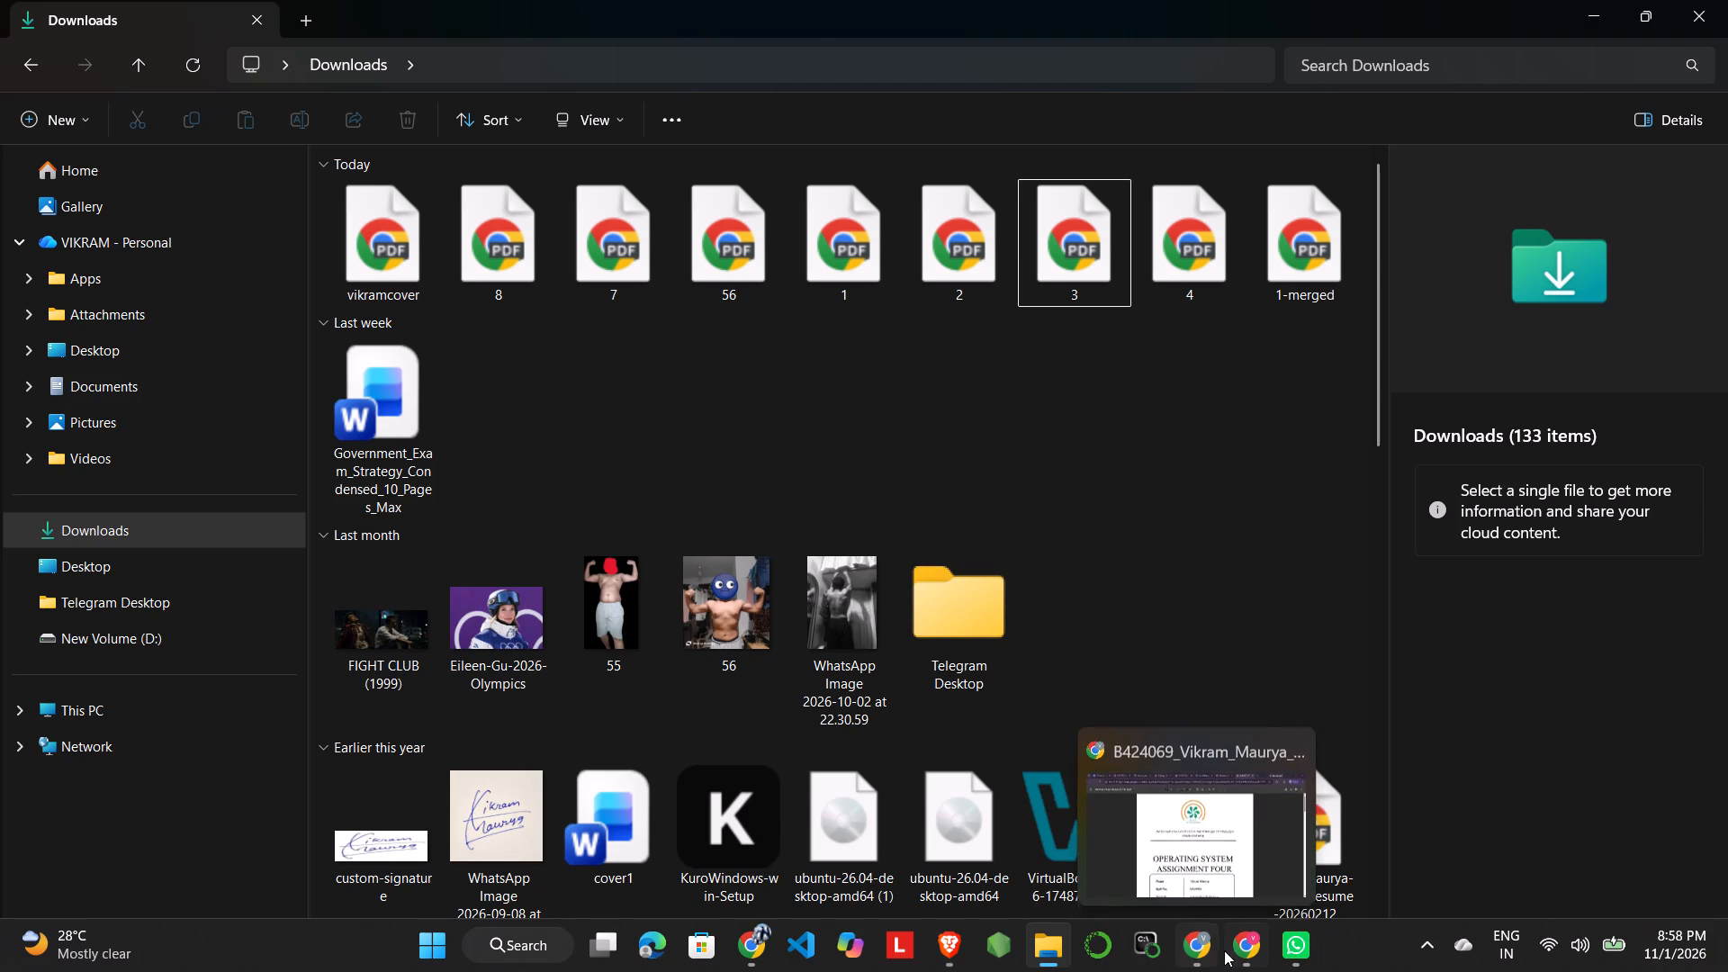
left_click(760, 944)
left_click(760, 944)
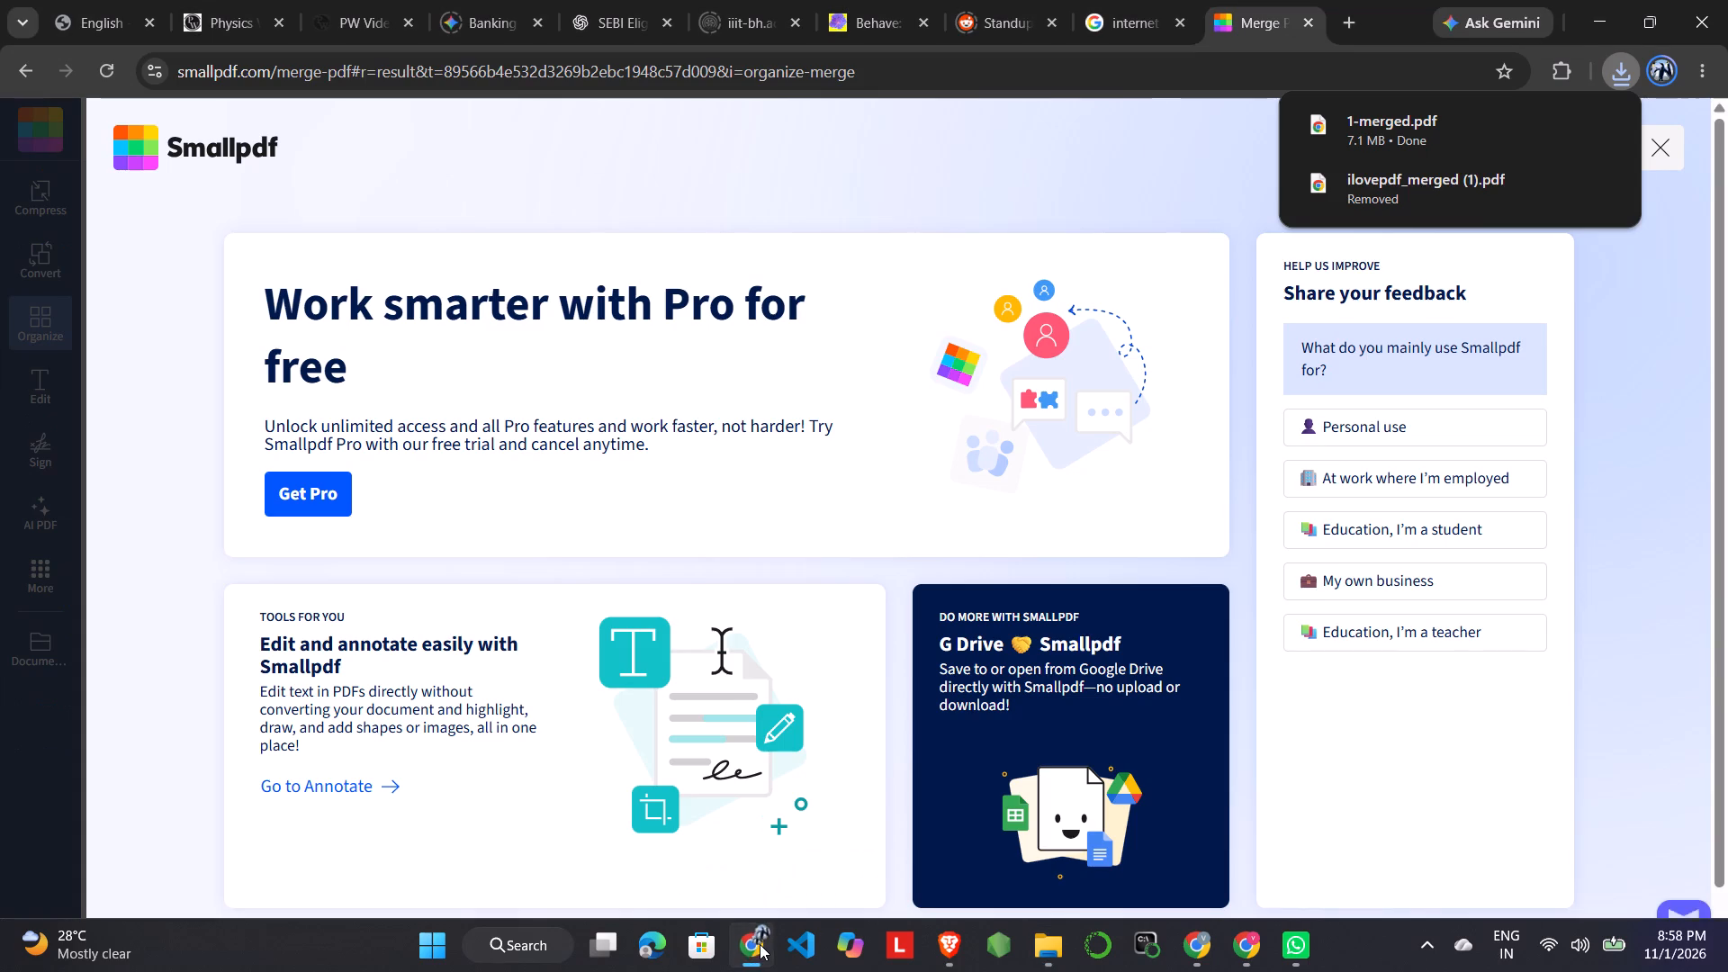
left_click(1321, 265)
double_click(1319, 269)
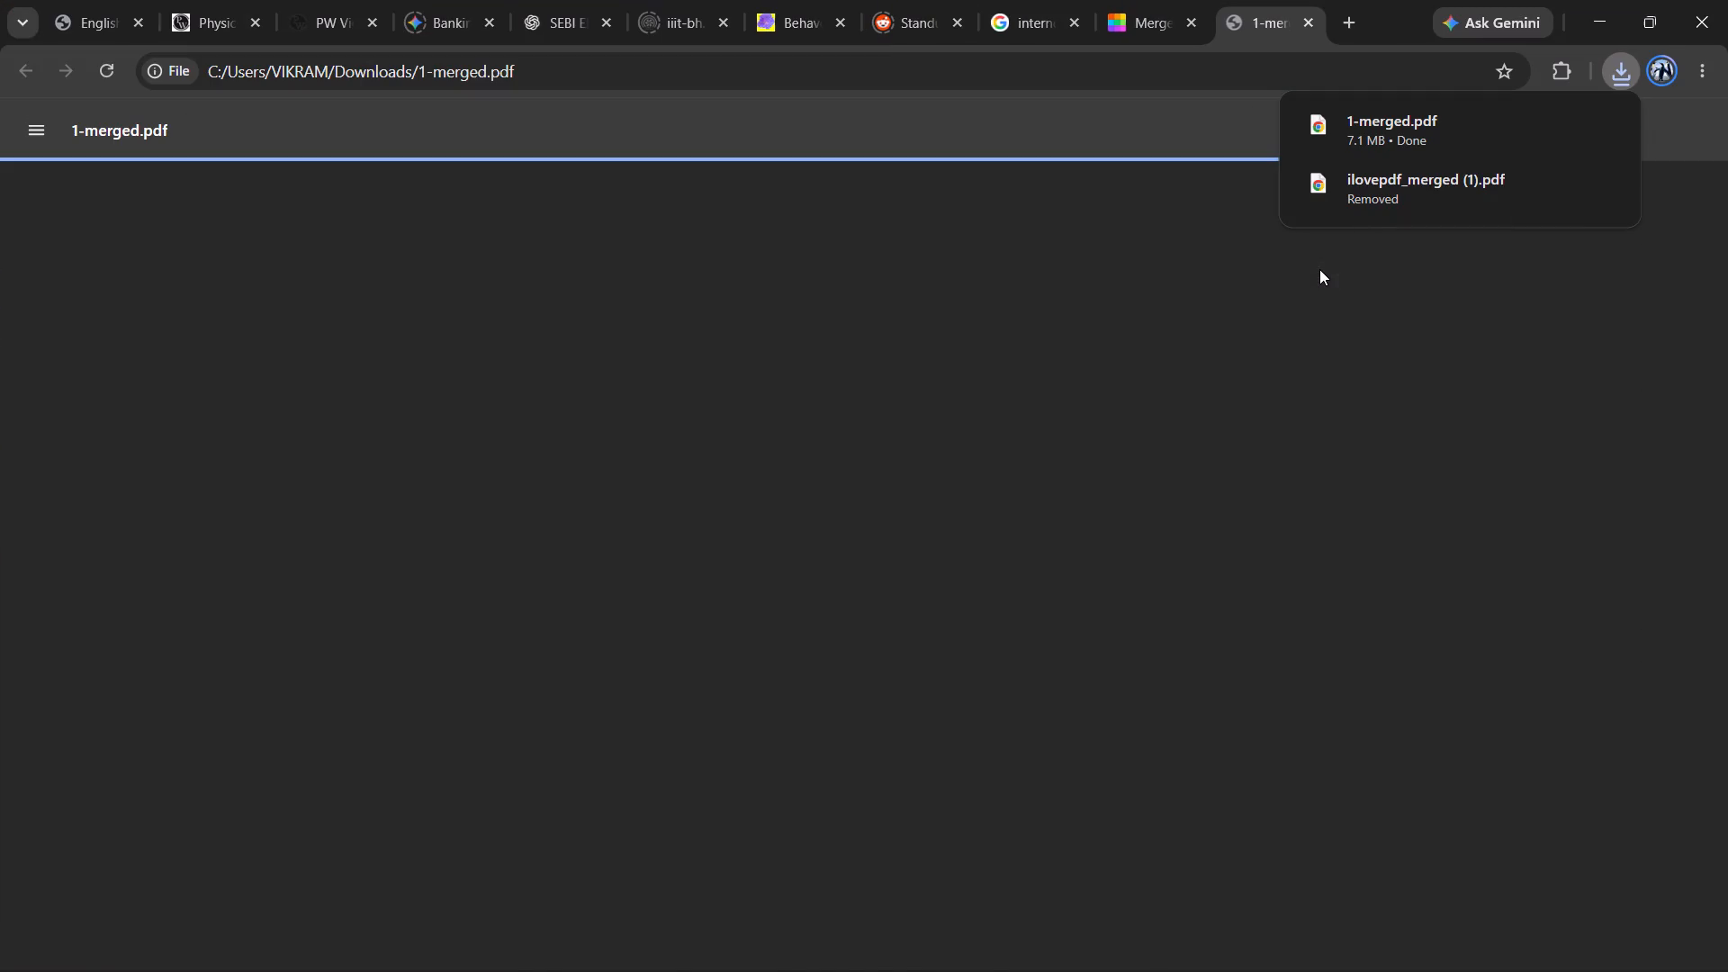
Check the Lab 1 and Lab 2 pages at the beginning of the merged PDF, up to the OS-LAB-3 heading.
scroll(1091, 474, "down", 10)
scroll(1091, 474, "up", 2)
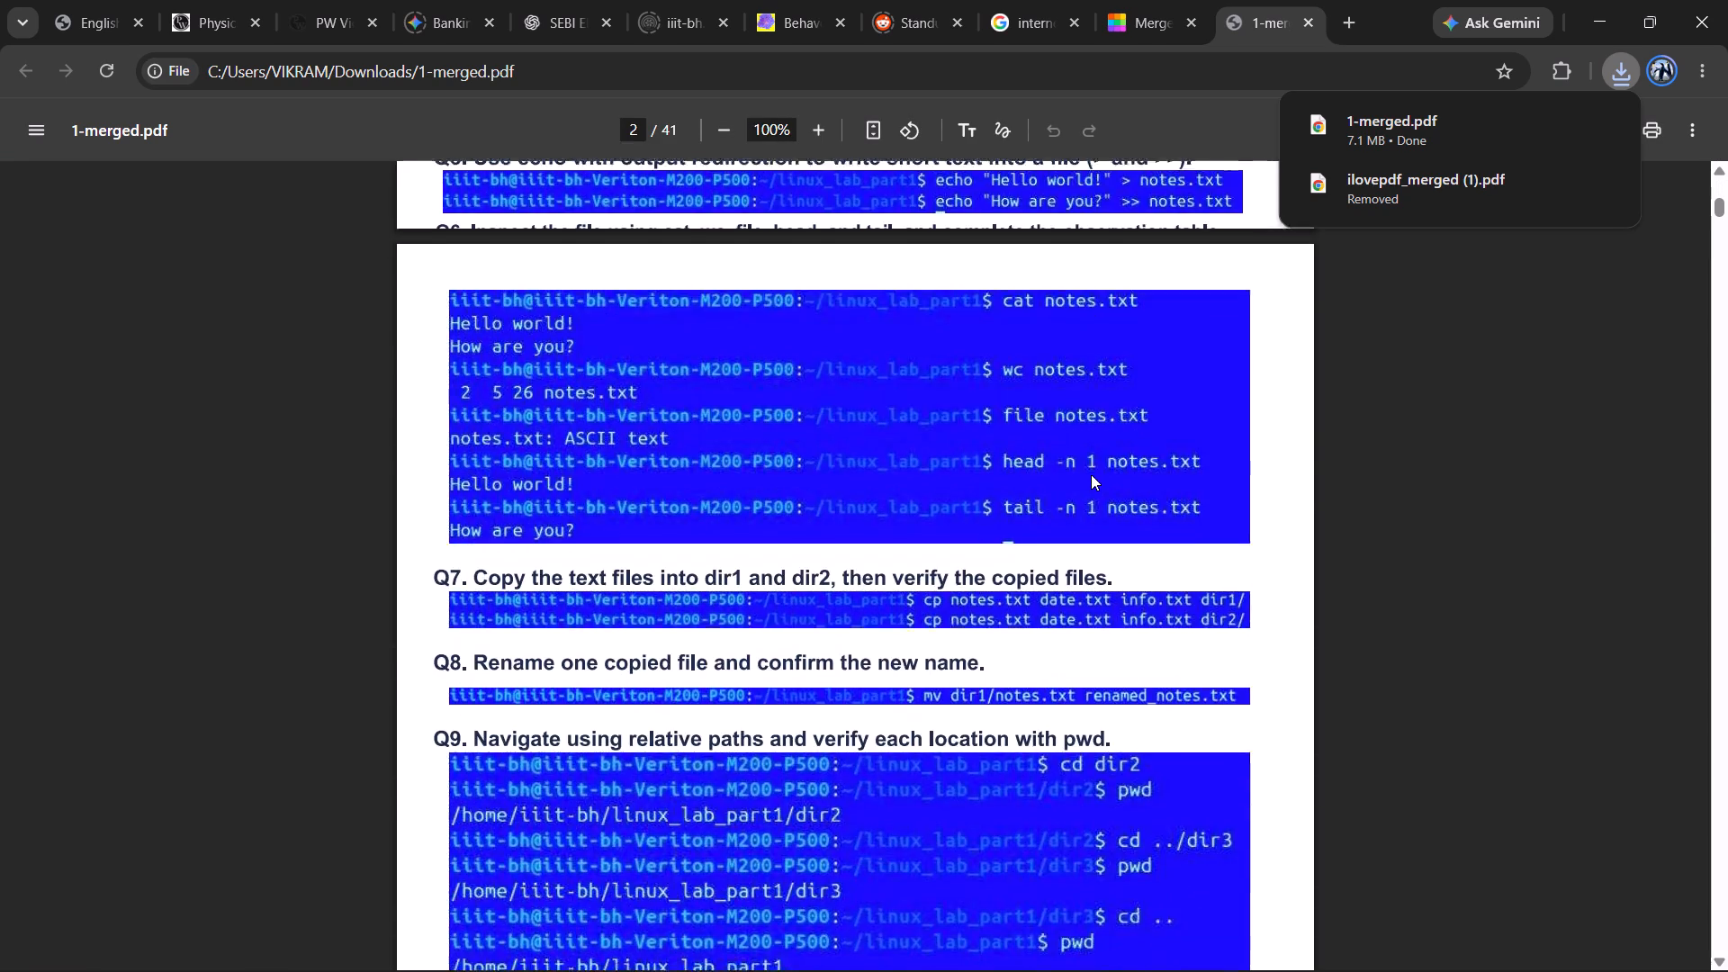
scroll(1091, 474, "up", 17)
left_click_drag(1722, 199, 1721, 204)
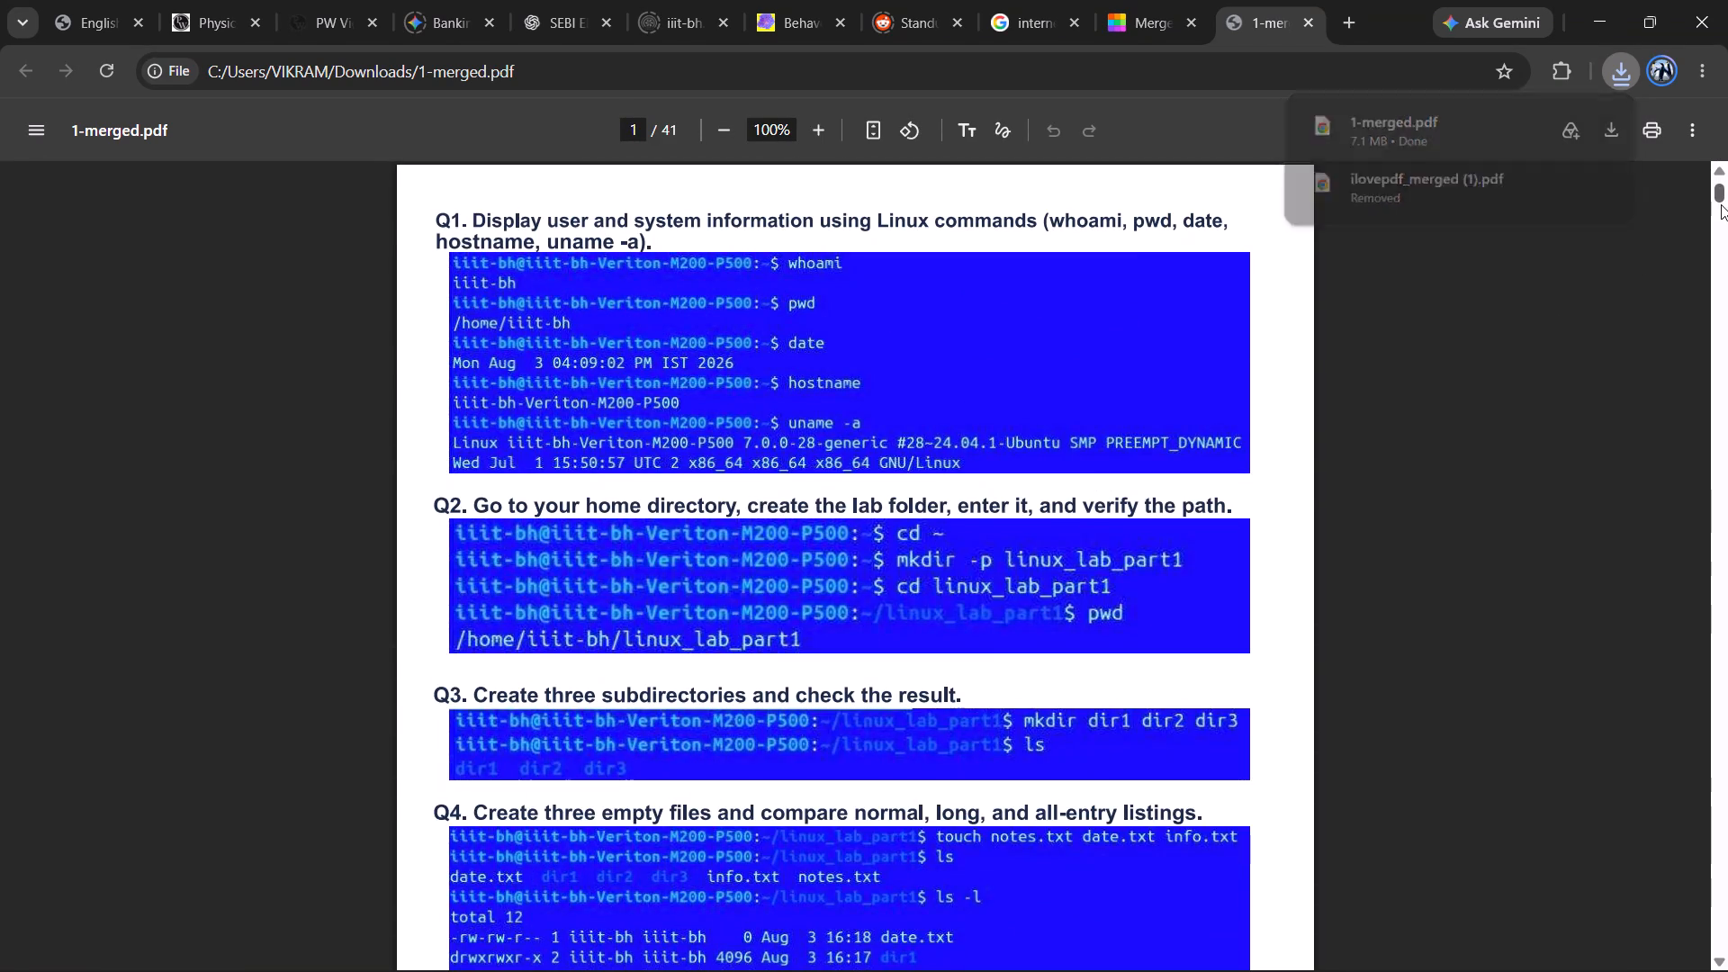
left_click_drag(1721, 204, 1719, 260)
scroll(1049, 262, "down", 6)
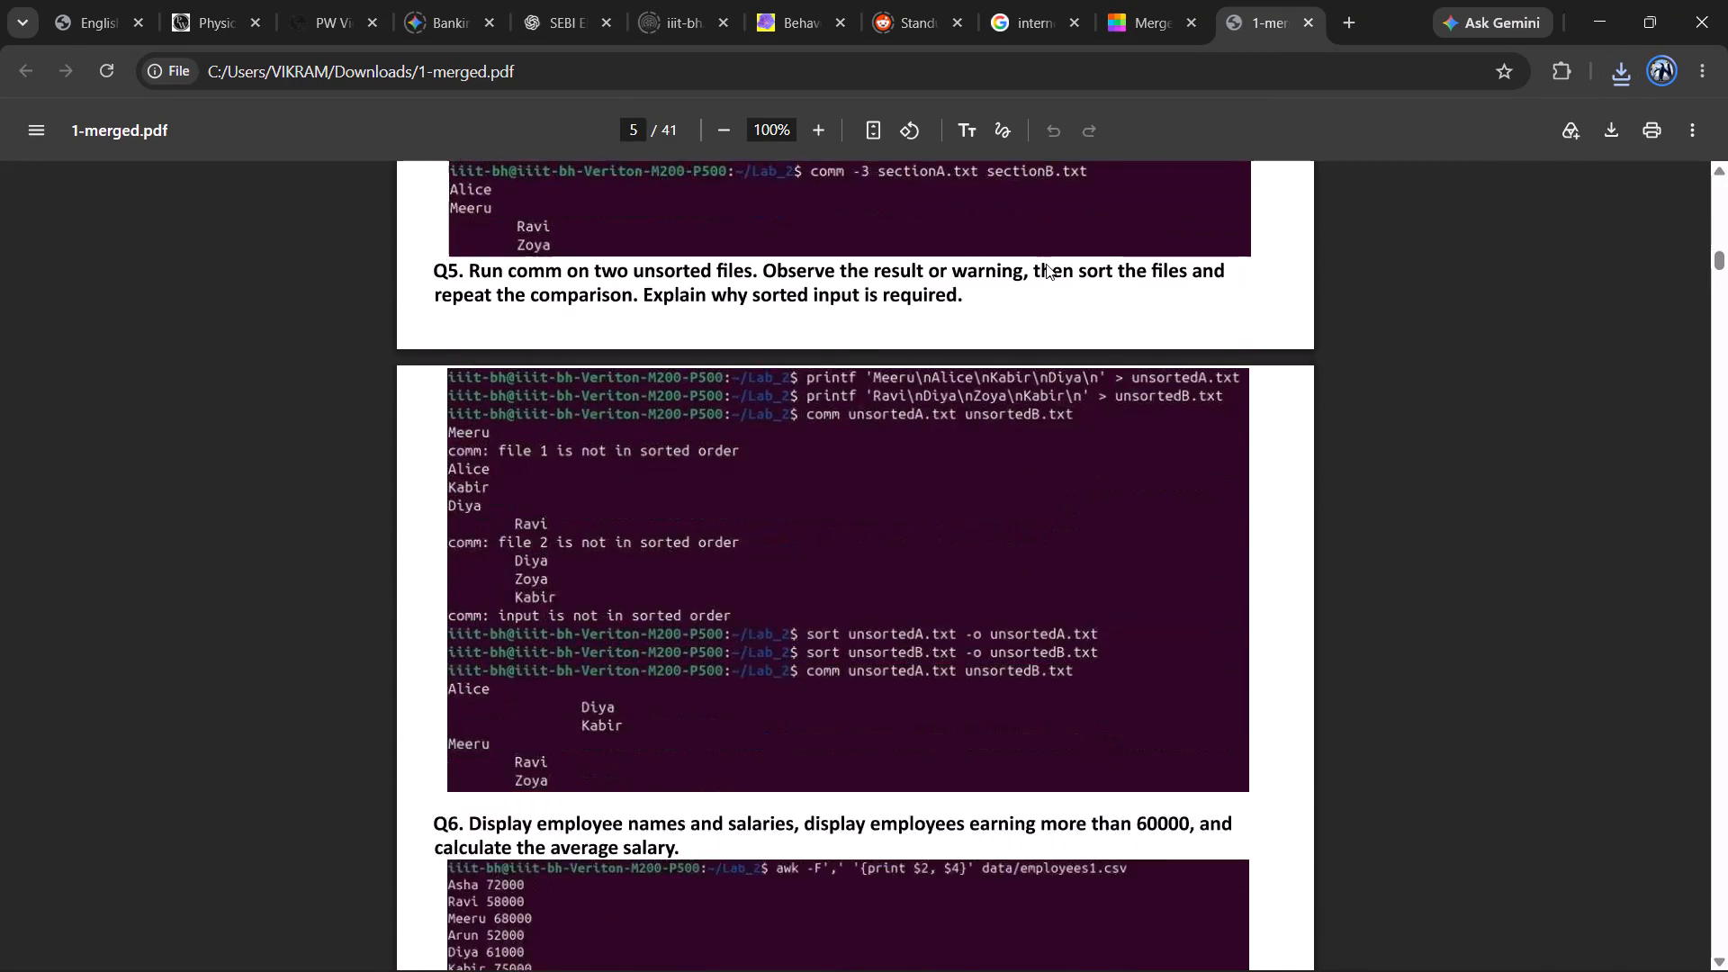
scroll(1046, 264, "down", 18)
scroll(1046, 264, "down", 5)
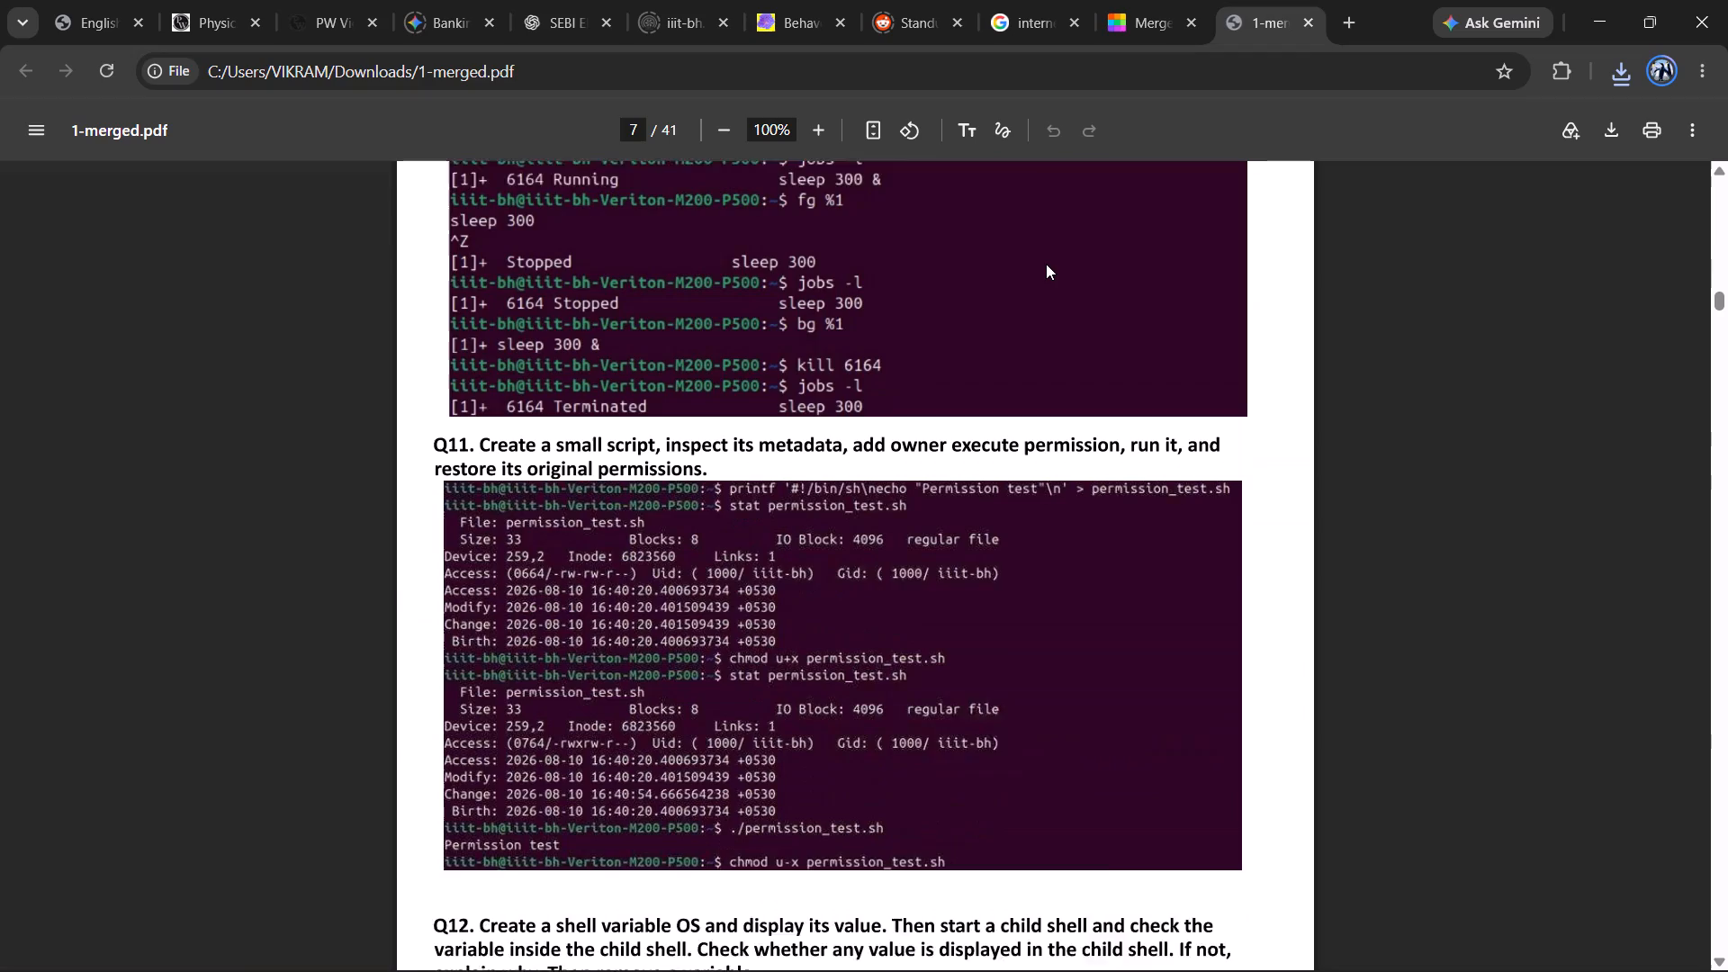
scroll(1046, 264, "down", 19)
scroll(1046, 264, "down", 3)
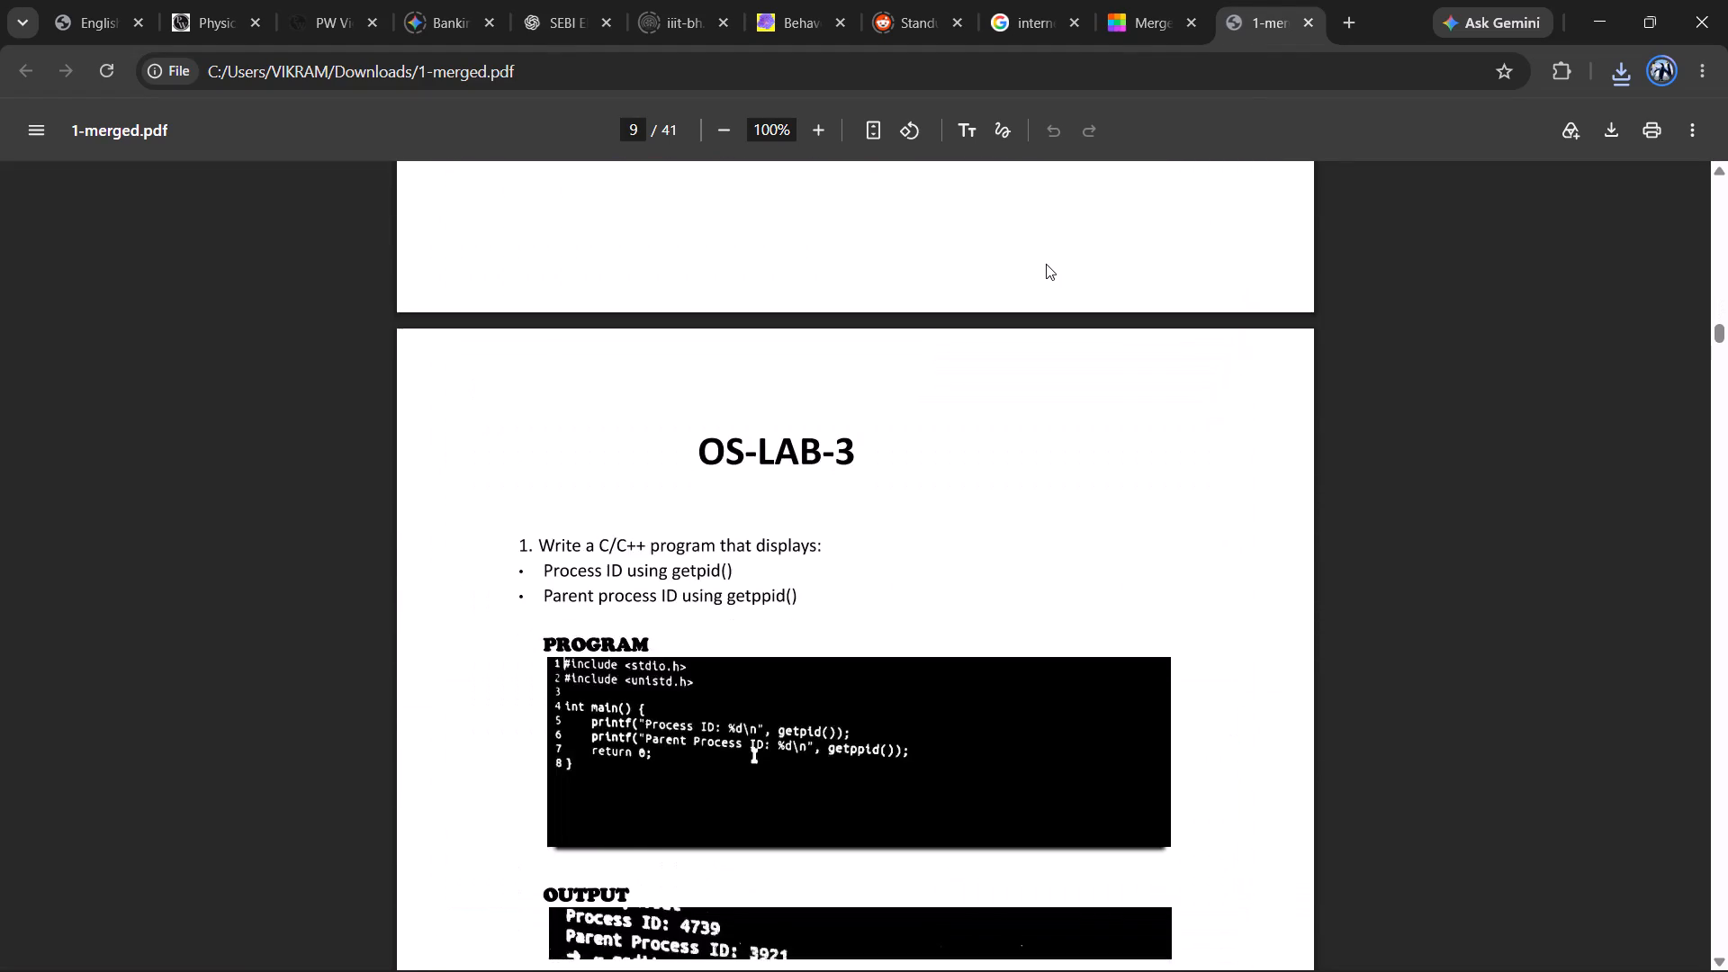
Check the OS-LAB-3 programs and outputs in the merged PDF, including the Part C system call pages, through page 20.
scroll(1046, 264, "down", 20)
scroll(1046, 264, "down", 3)
scroll(1046, 264, "up", 1)
scroll(1046, 264, "down", 14)
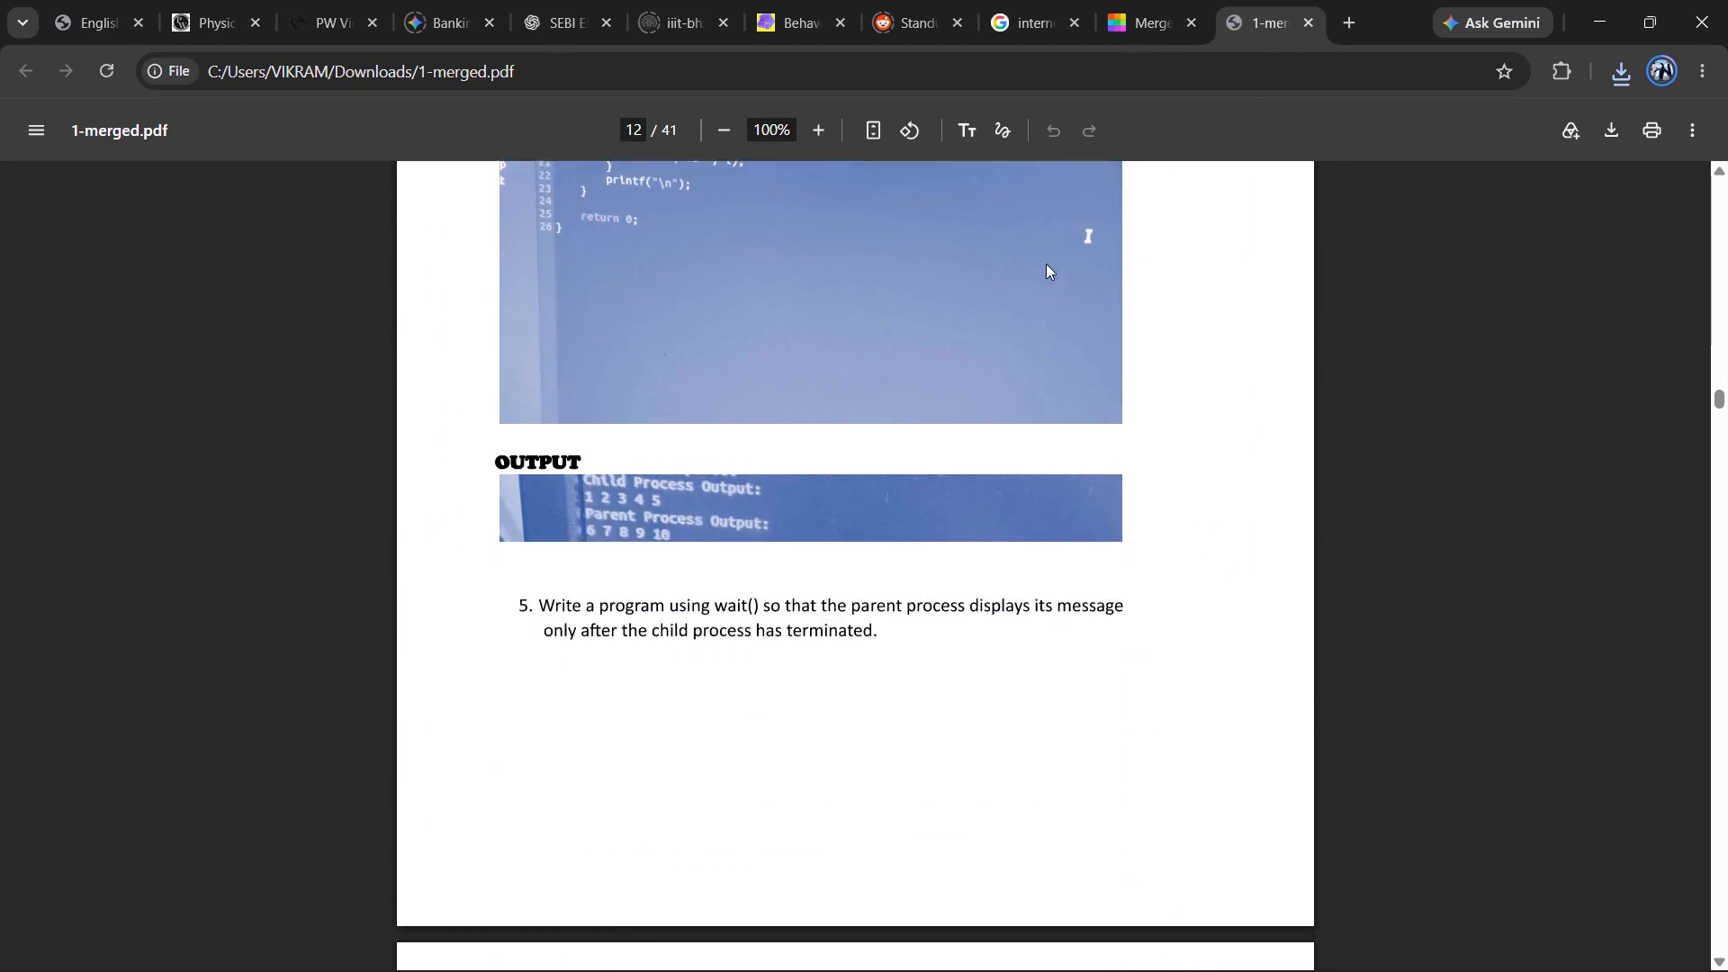
scroll(1046, 264, "down", 20)
scroll(1046, 264, "down", 8)
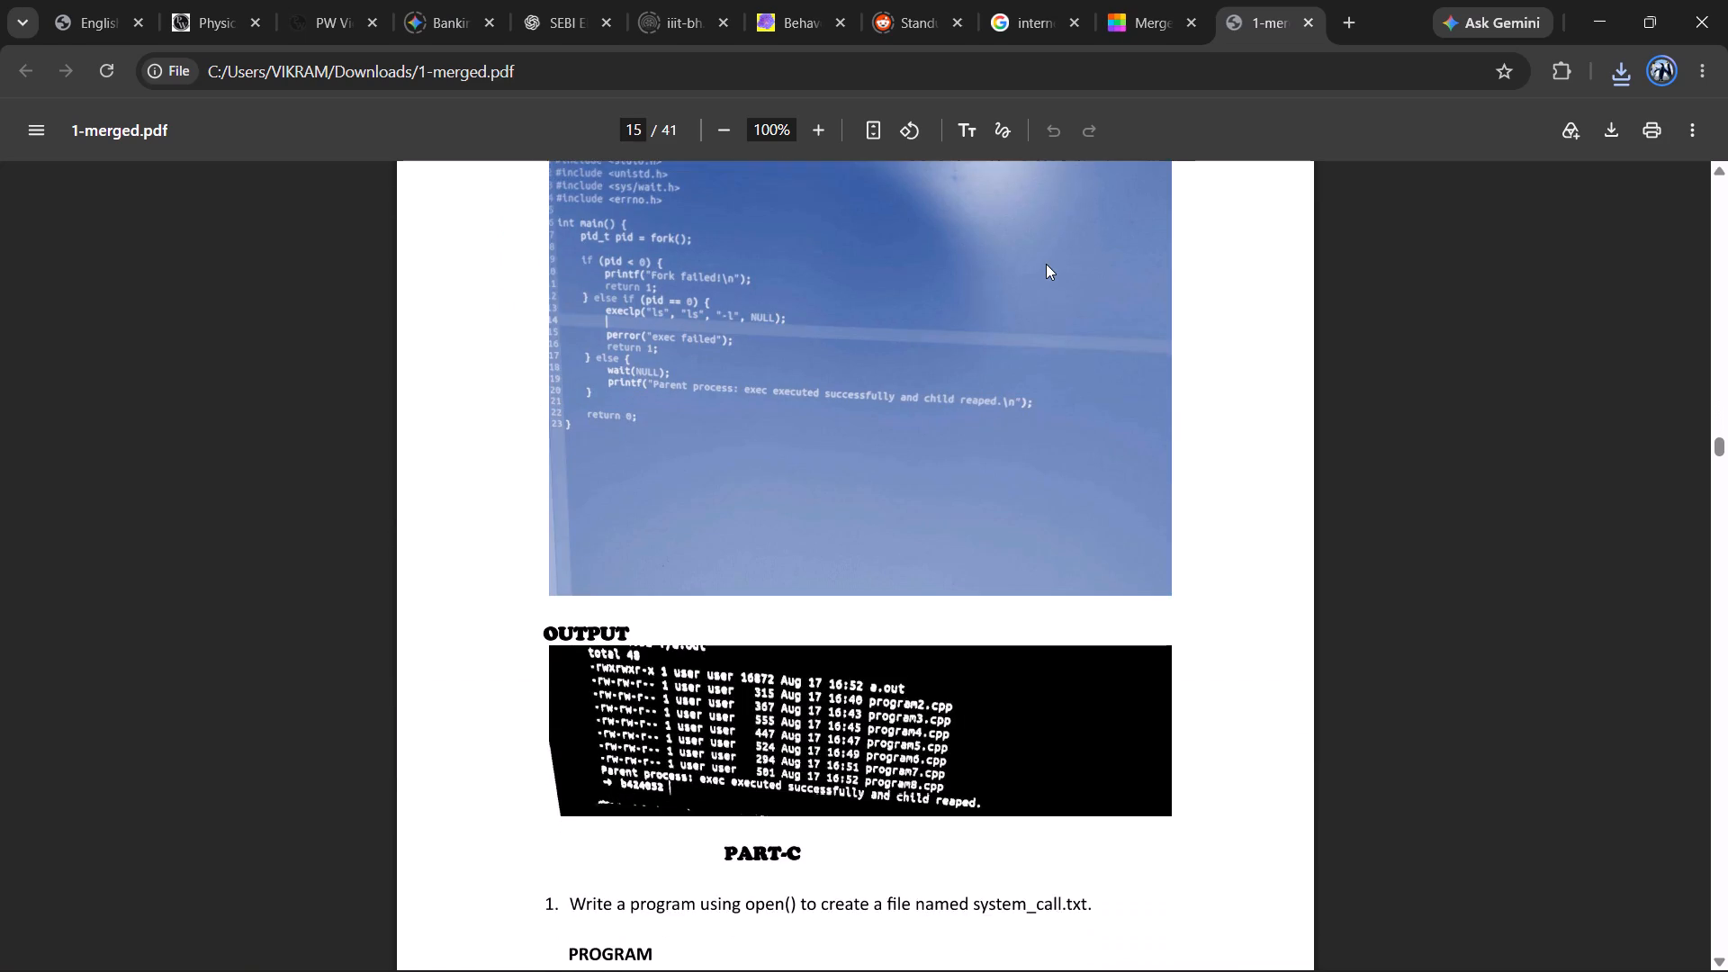
scroll(1046, 264, "down", 4)
scroll(1046, 264, "up", 1)
scroll(1046, 264, "down", 8)
scroll(1046, 264, "up", 5)
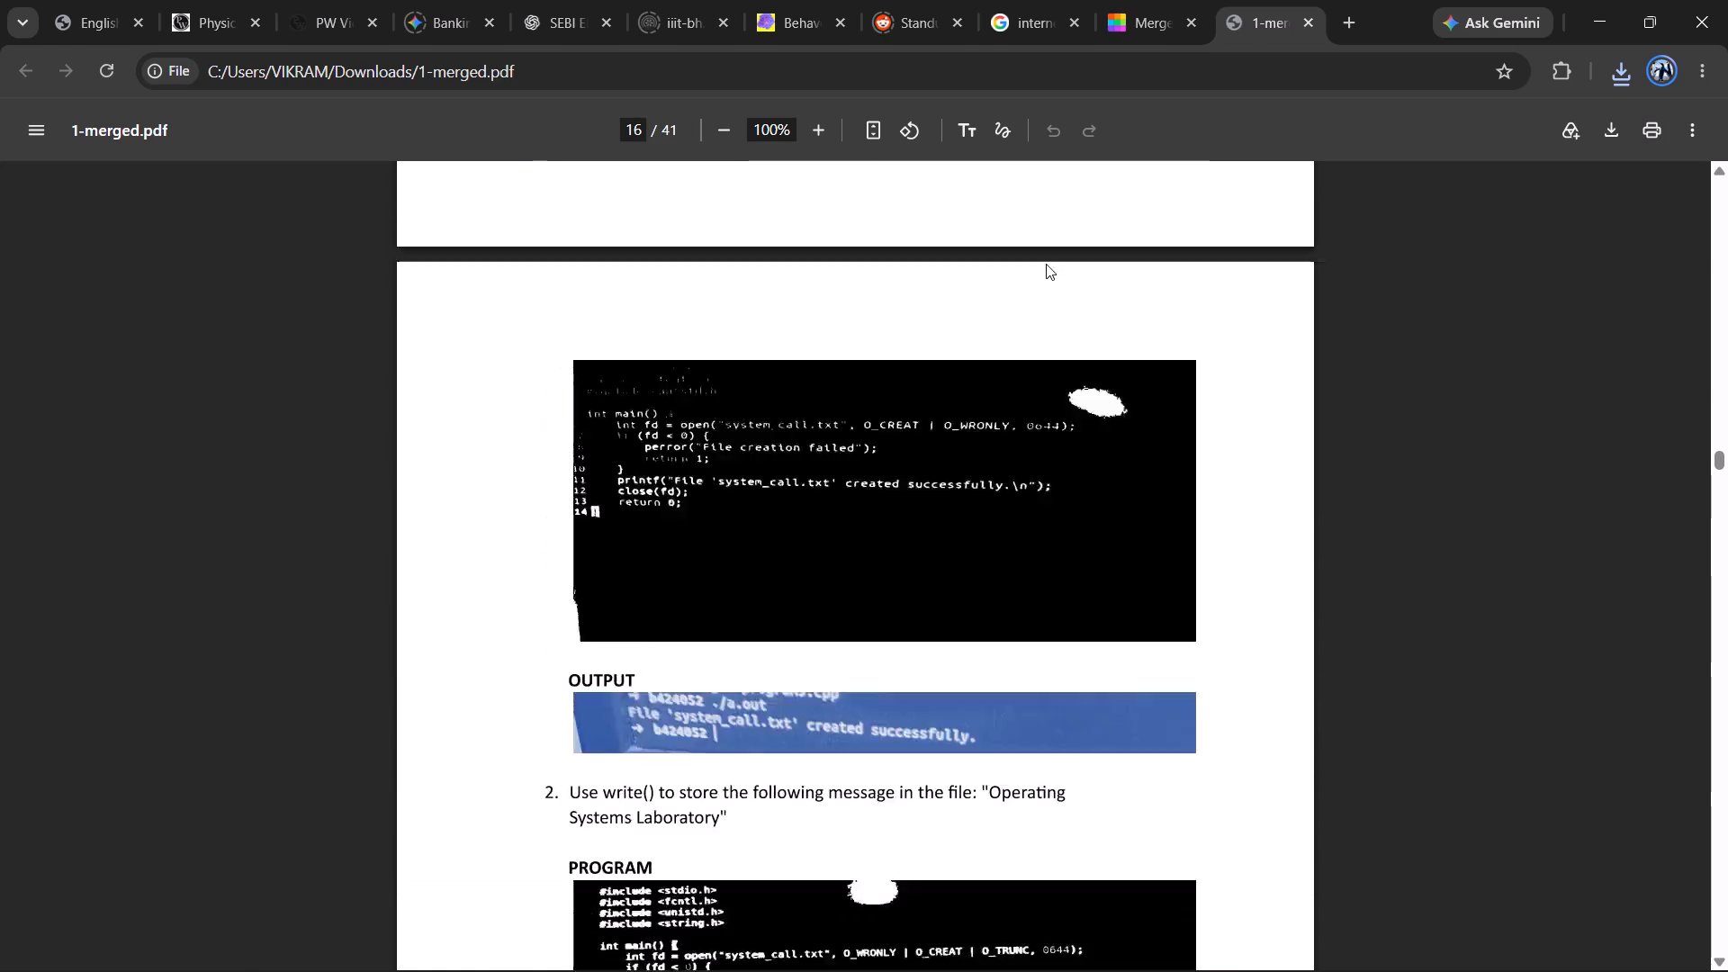
scroll(1046, 264, "down", 4)
scroll(1046, 264, "up", 15)
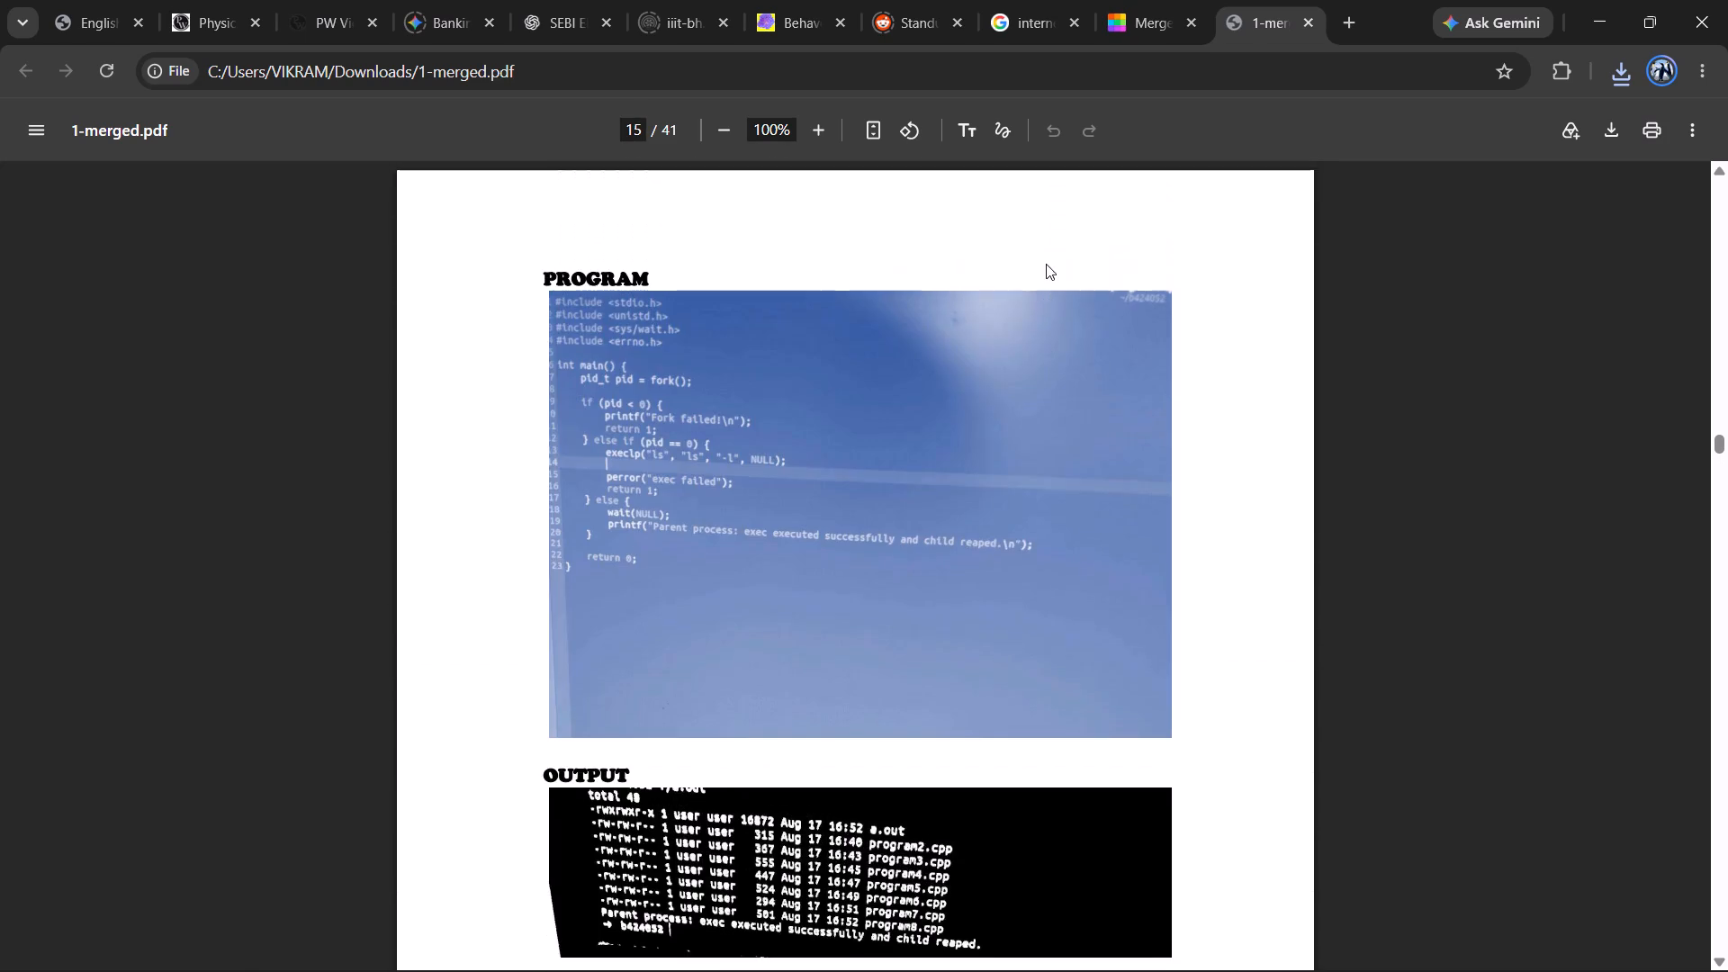
scroll(1046, 264, "up", 6)
scroll(1046, 264, "down", 17)
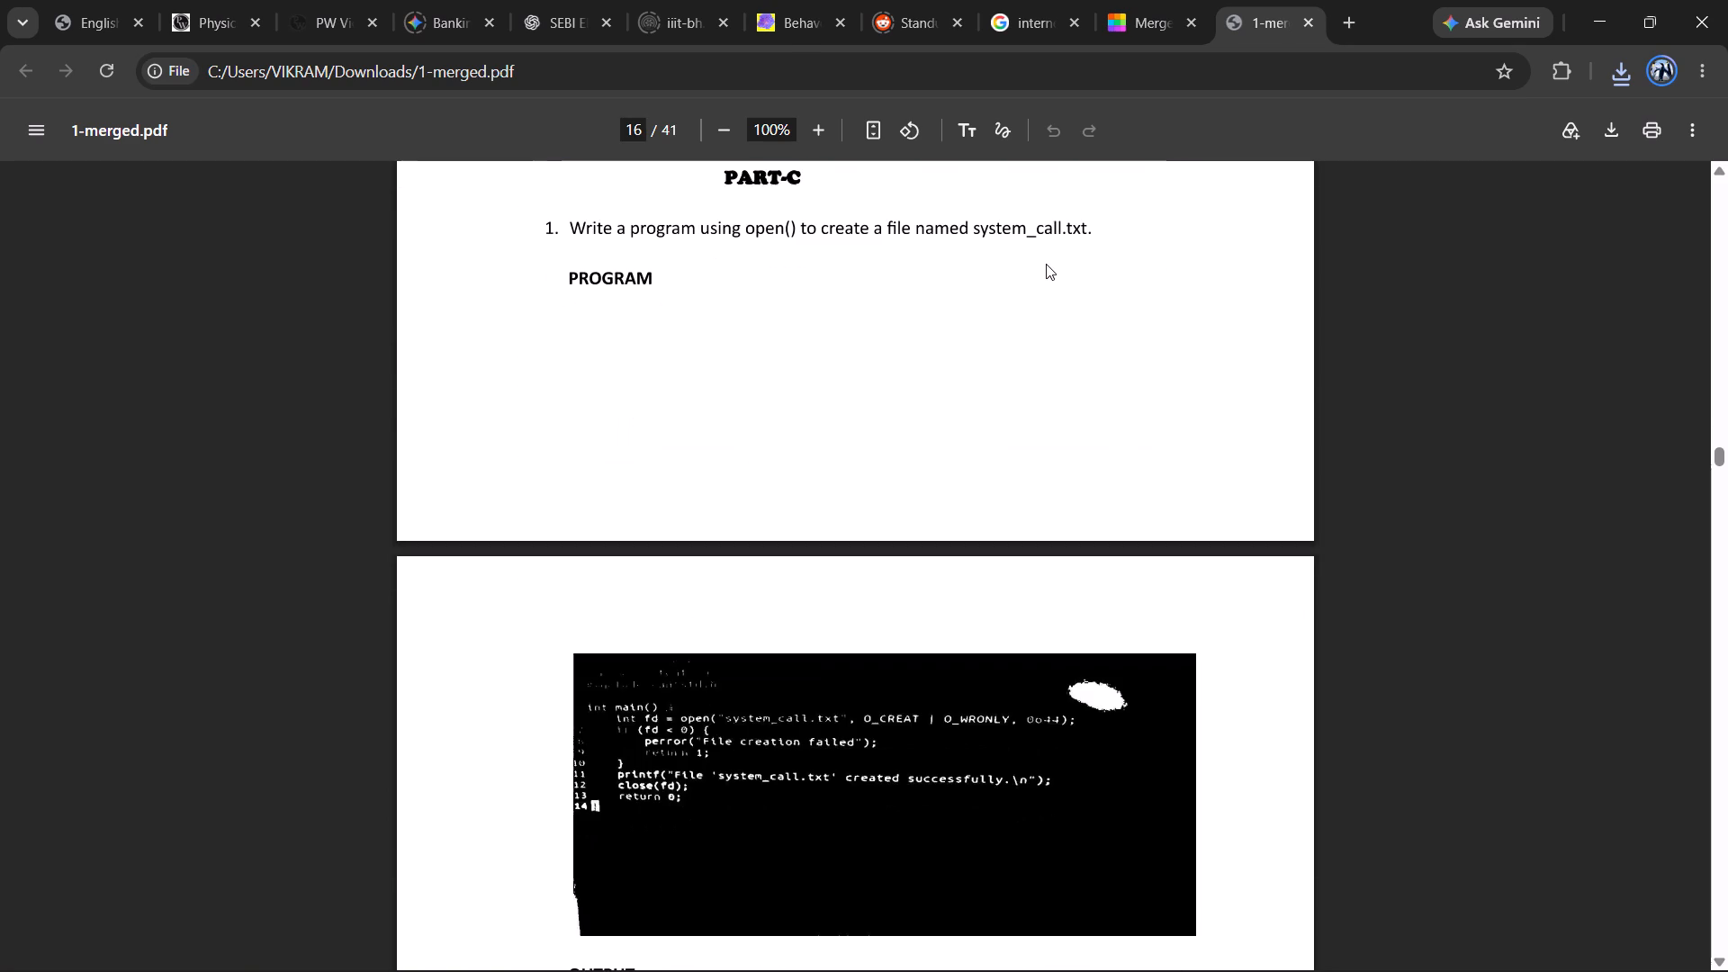
scroll(1046, 264, "down", 20)
scroll(1046, 264, "down", 4)
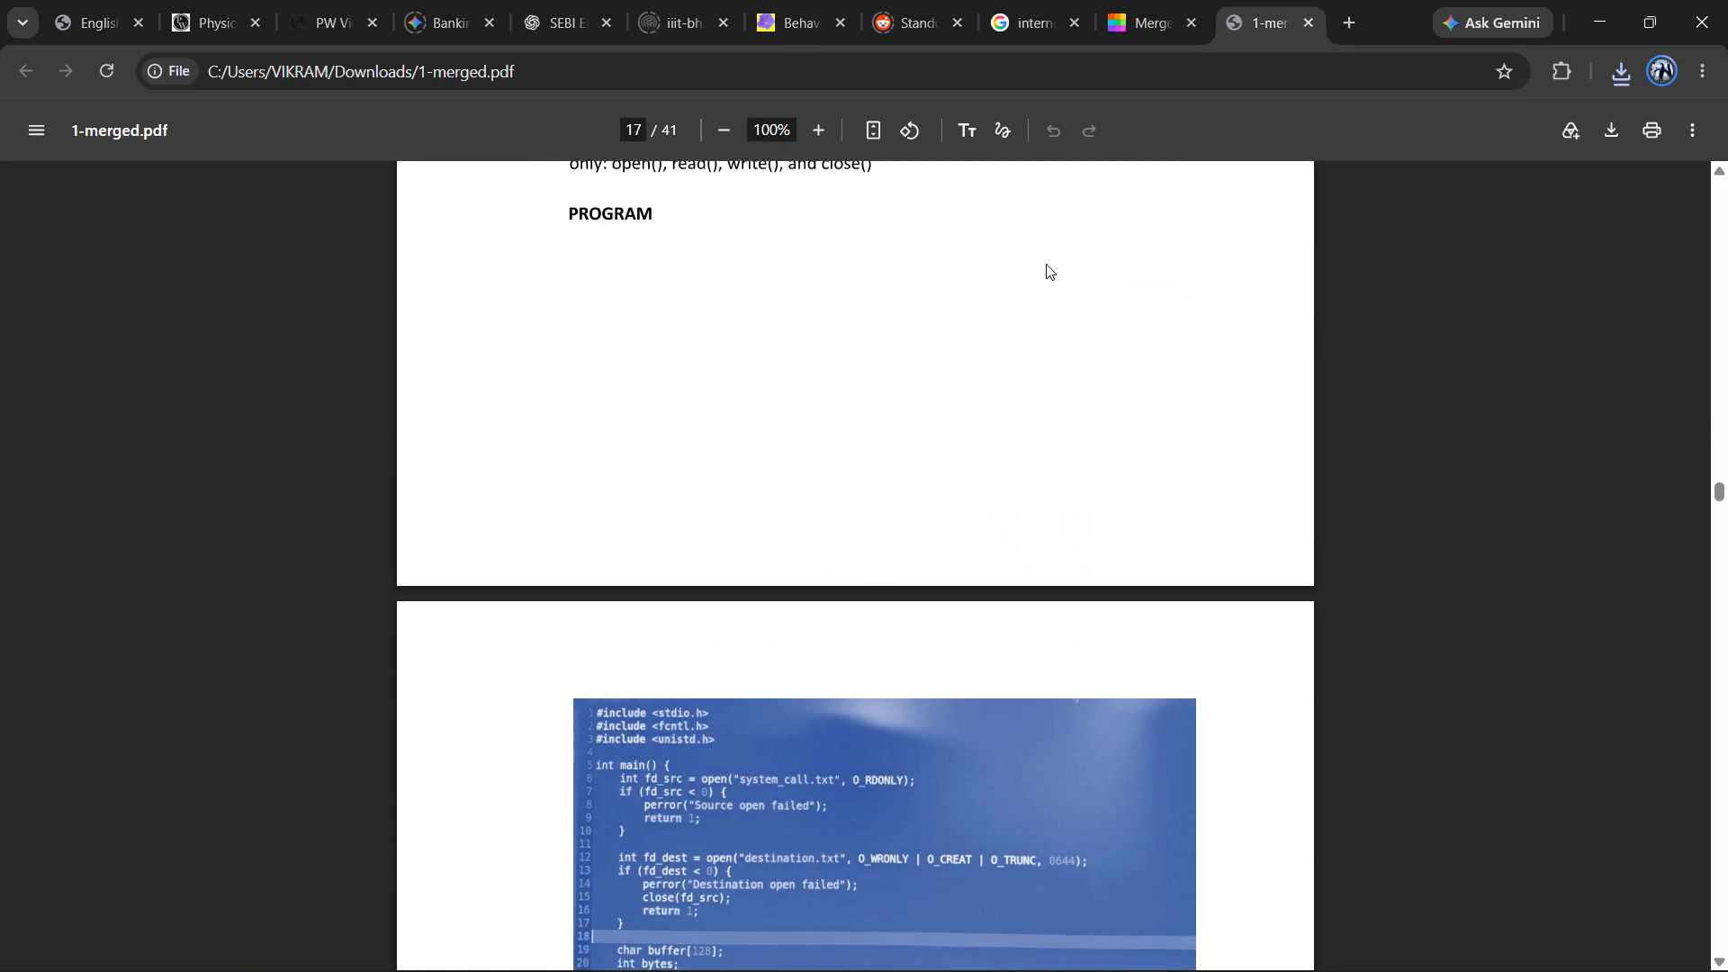
scroll(1046, 264, "down", 7)
scroll(1046, 264, "down", 20)
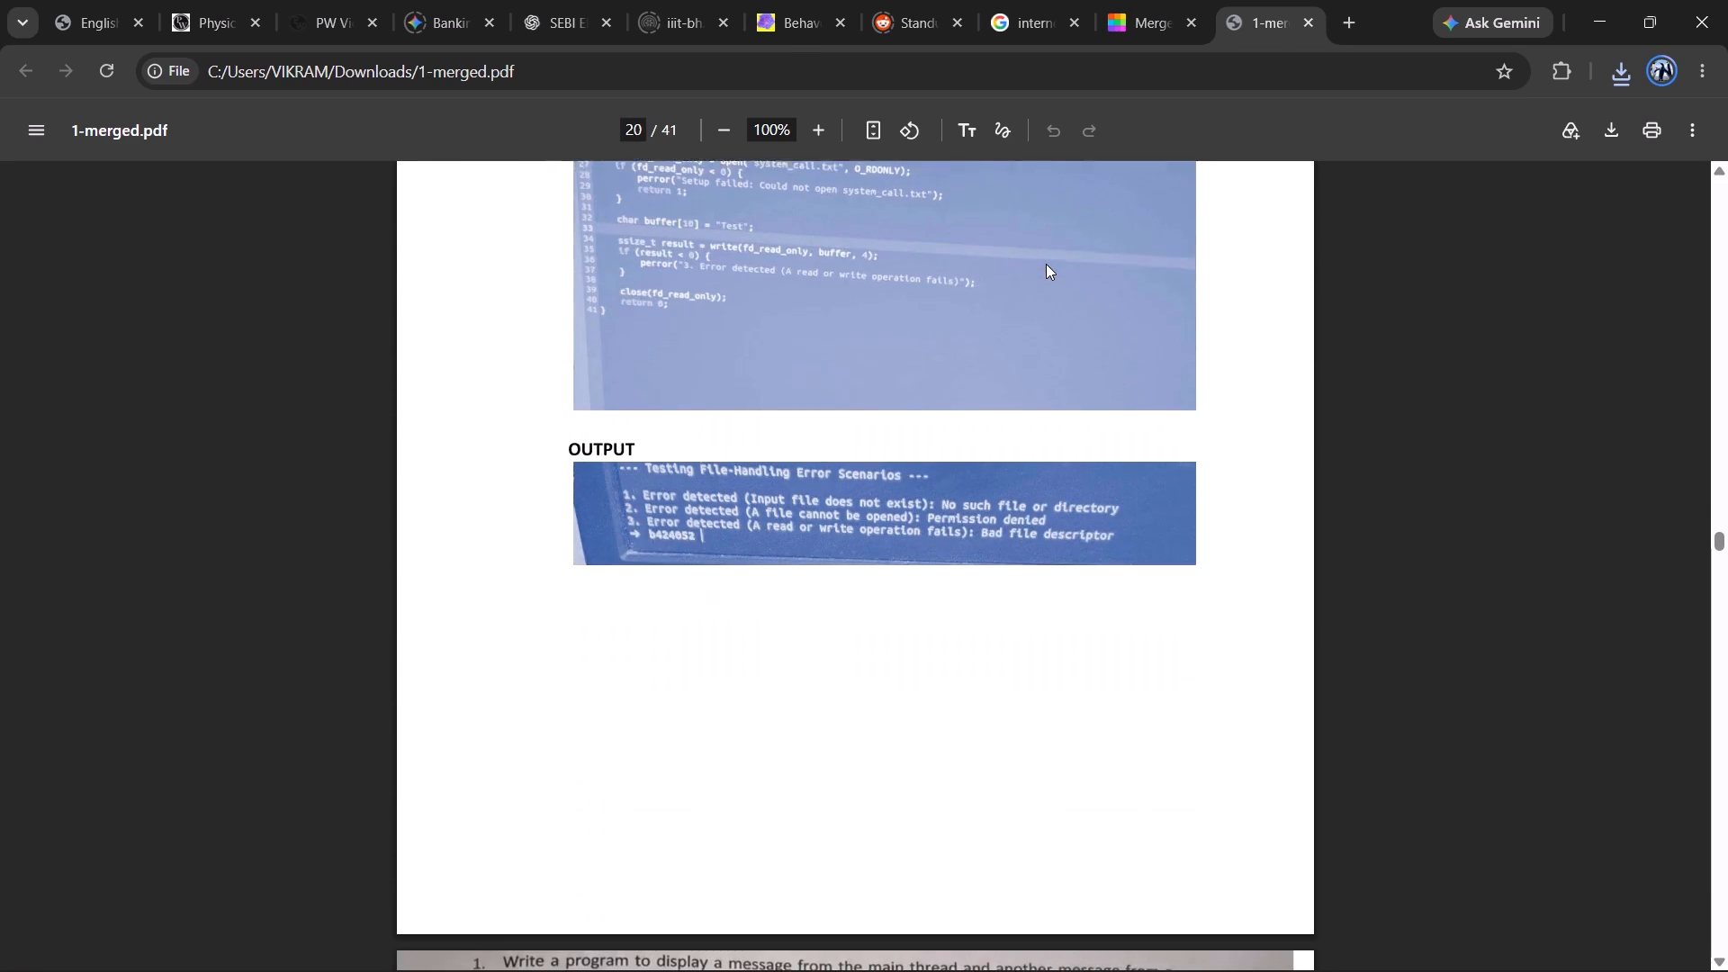
Check the remaining pages of the merged PDF, from the thread programs through scheduling and mutex code to page 41.
scroll(1046, 264, "down", 8)
scroll(1046, 264, "up", 5)
scroll(1046, 264, "down", 14)
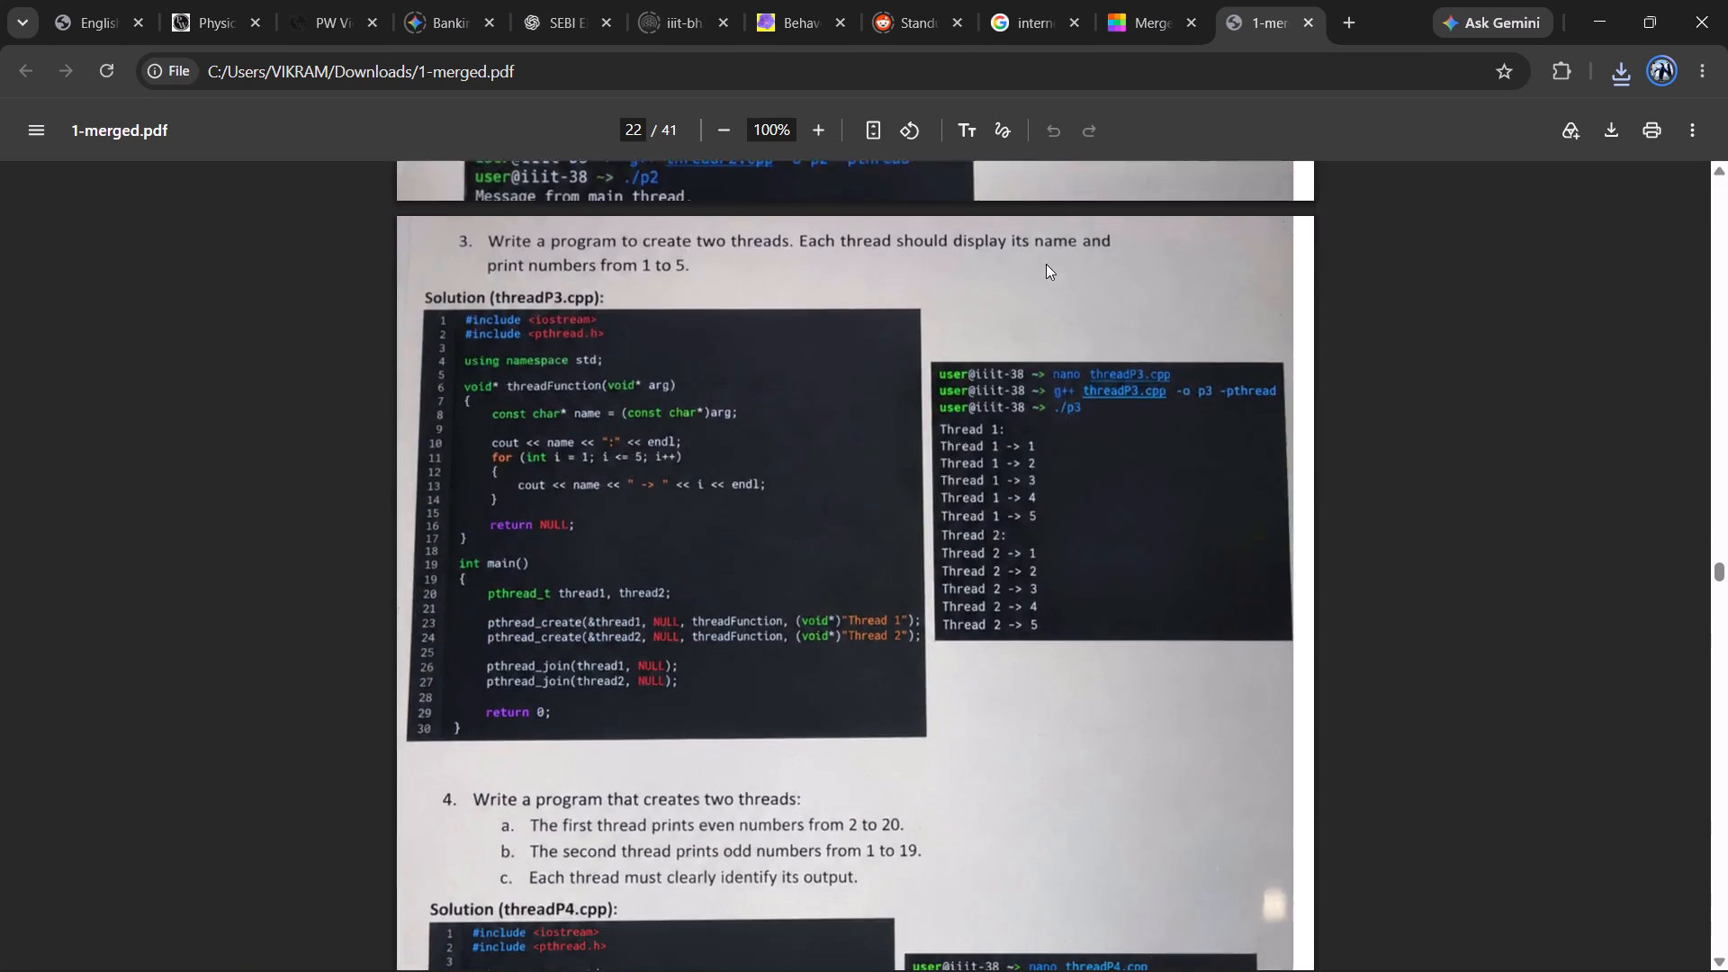
scroll(1046, 264, "down", 20)
scroll(1046, 264, "down", 12)
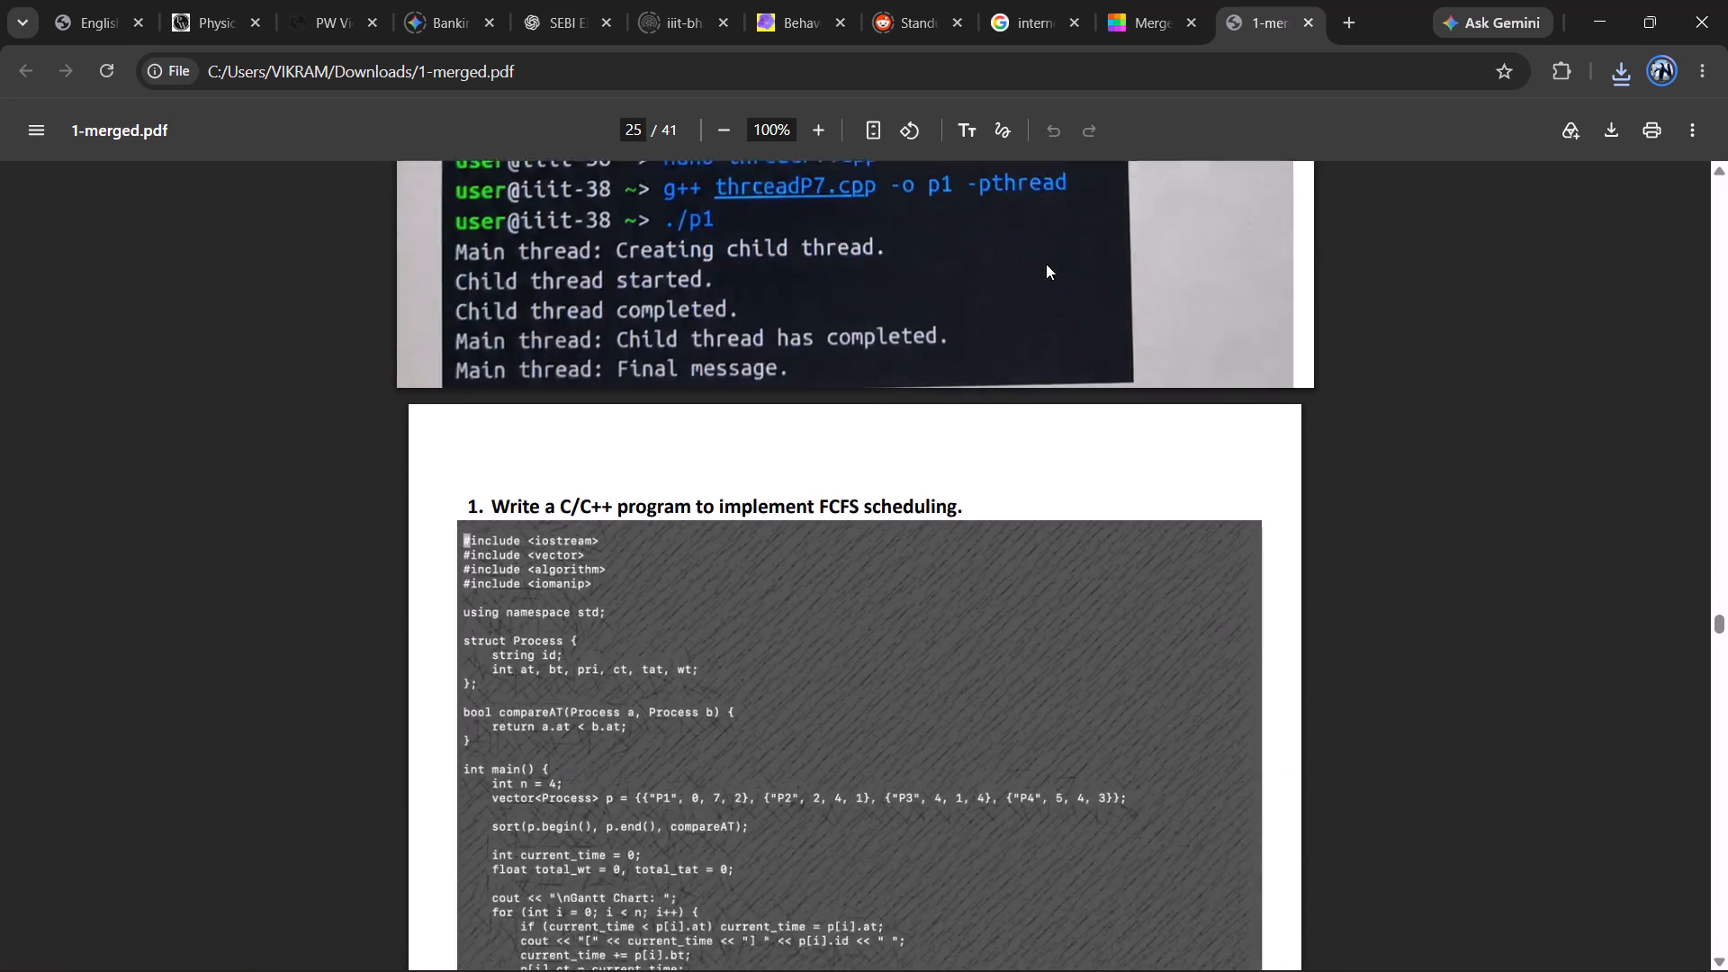
scroll(1046, 264, "down", 10)
scroll(1046, 264, "up", 1)
scroll(1046, 264, "down", 20)
scroll(1046, 264, "down", 4)
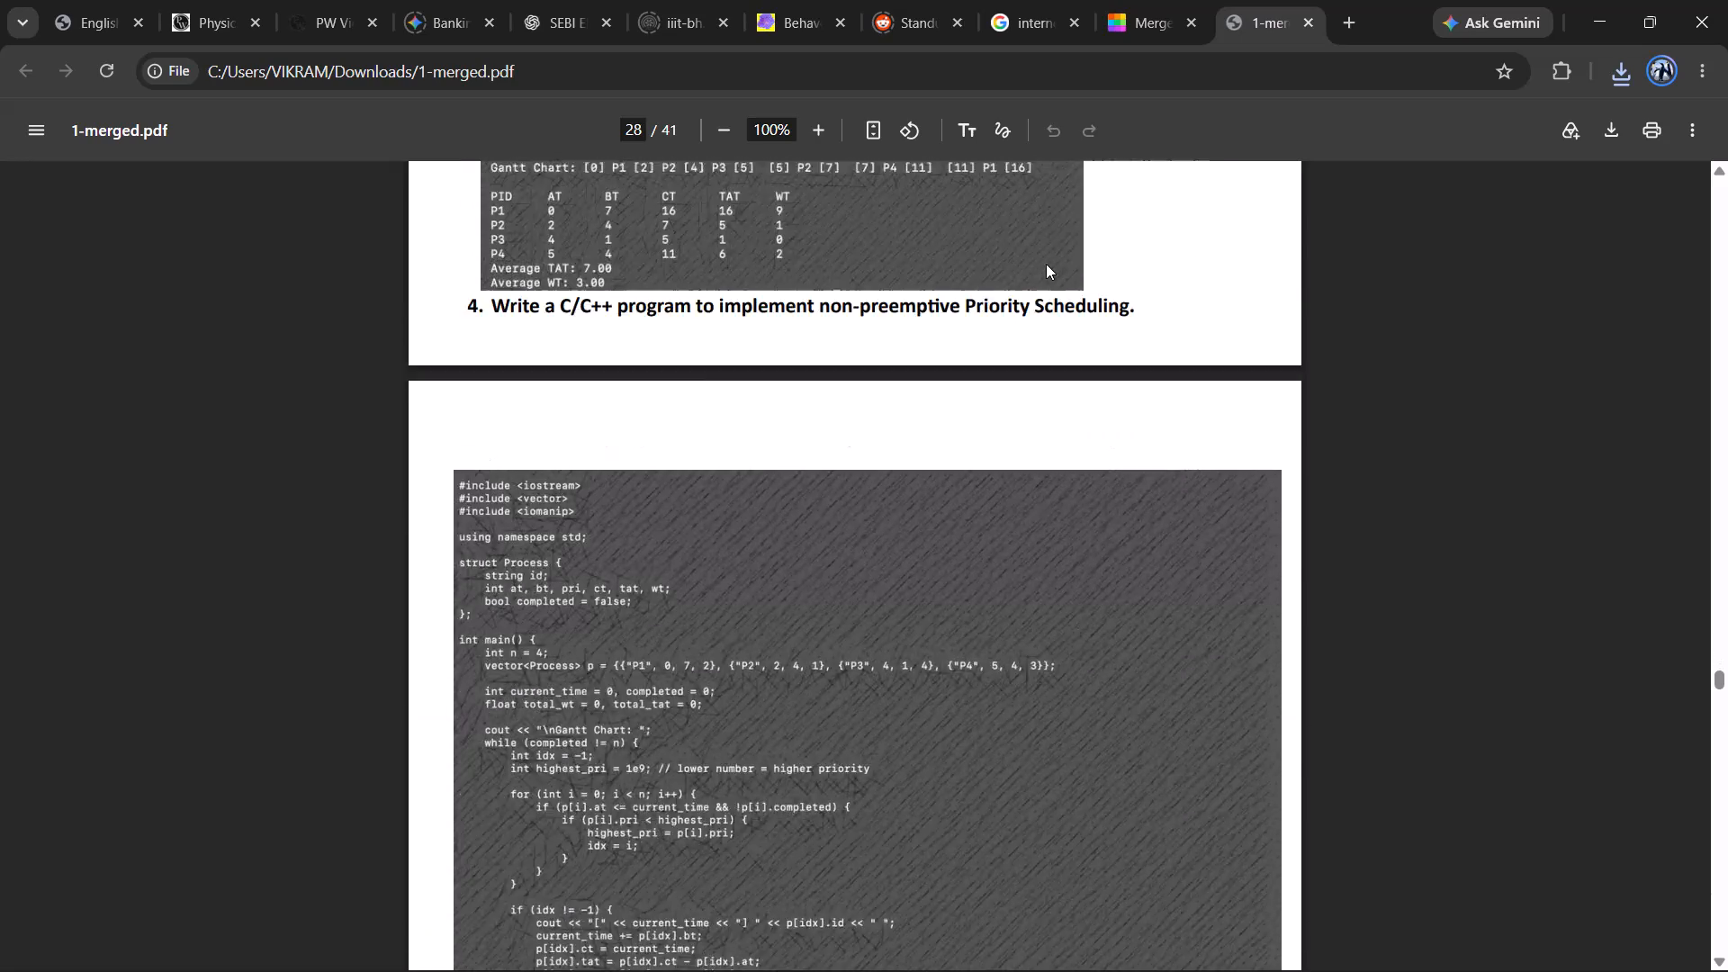
scroll(1046, 264, "down", 20)
scroll(1046, 264, "down", 3)
scroll(1046, 264, "up", 1)
scroll(1046, 264, "down", 10)
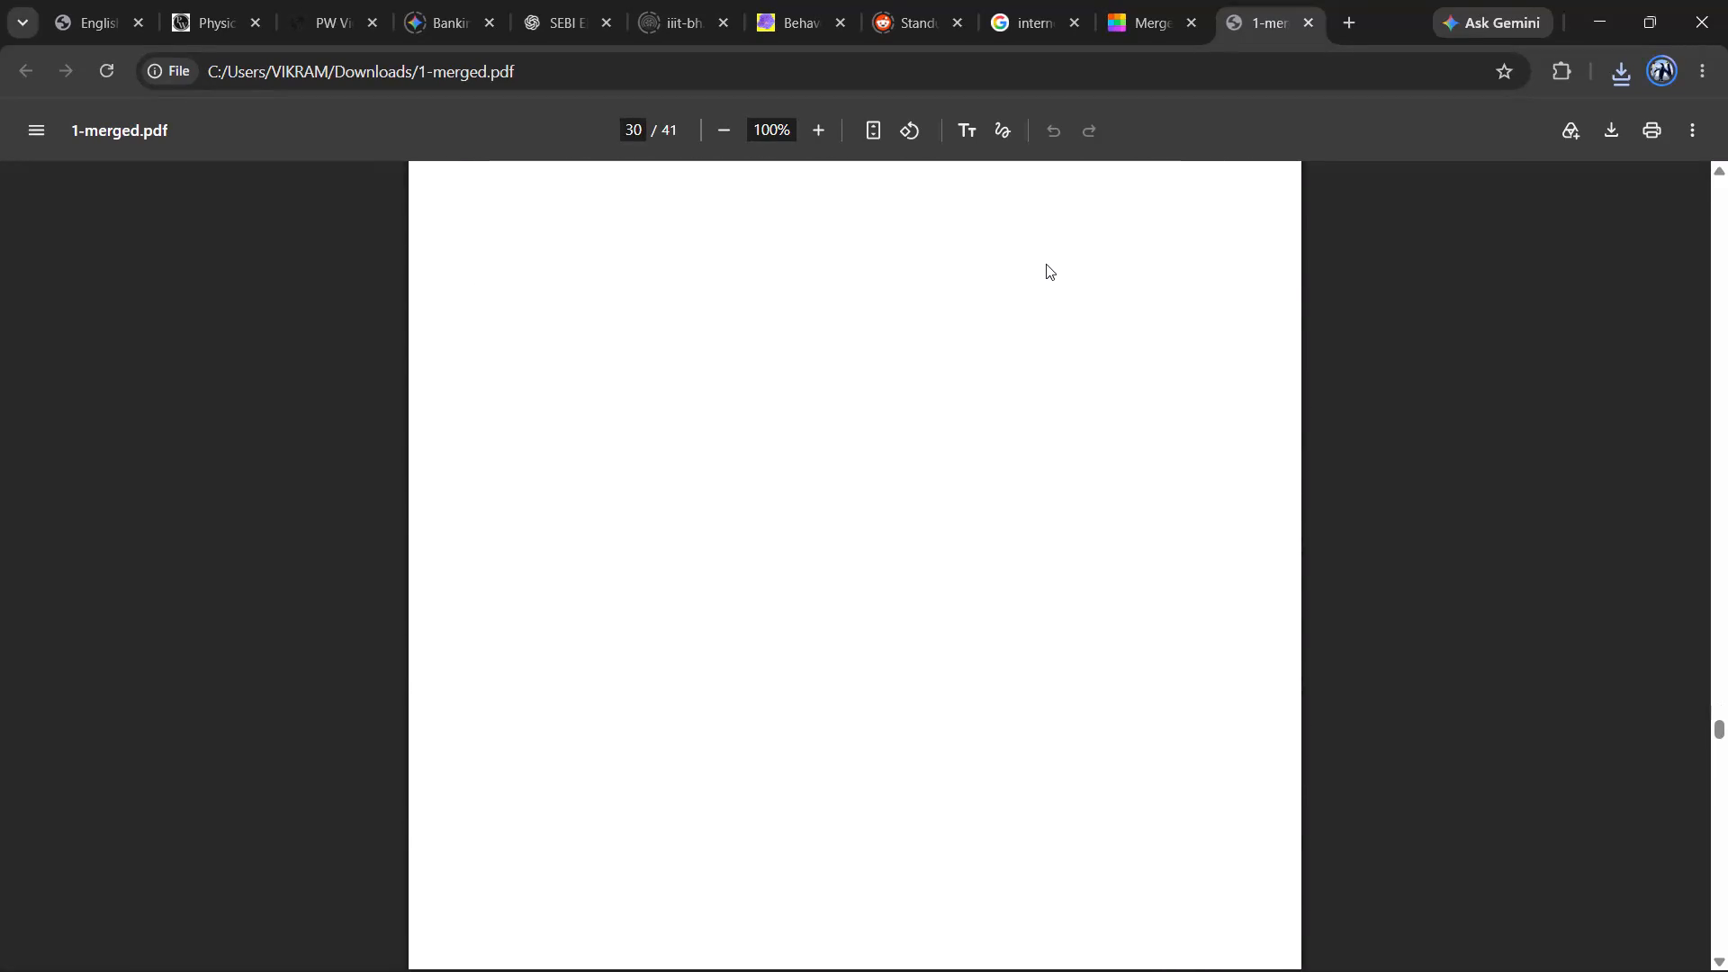
scroll(1046, 264, "down", 19)
scroll(1046, 264, "down", 5)
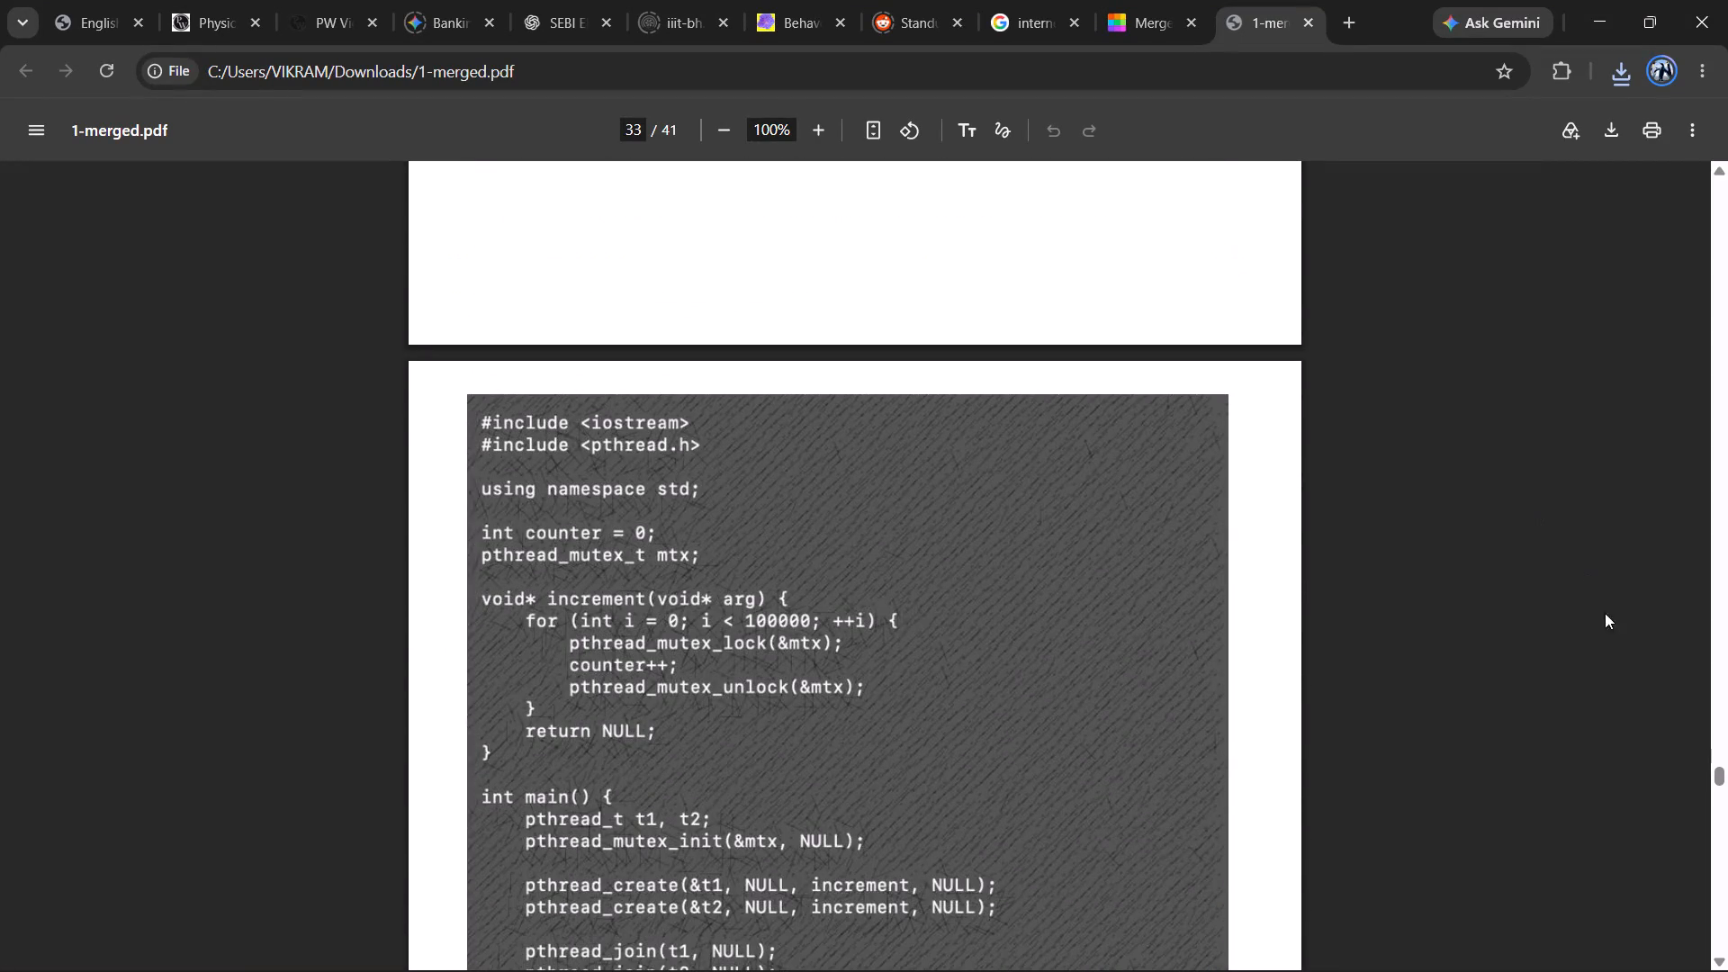
left_click_drag(1716, 772, 1717, 971)
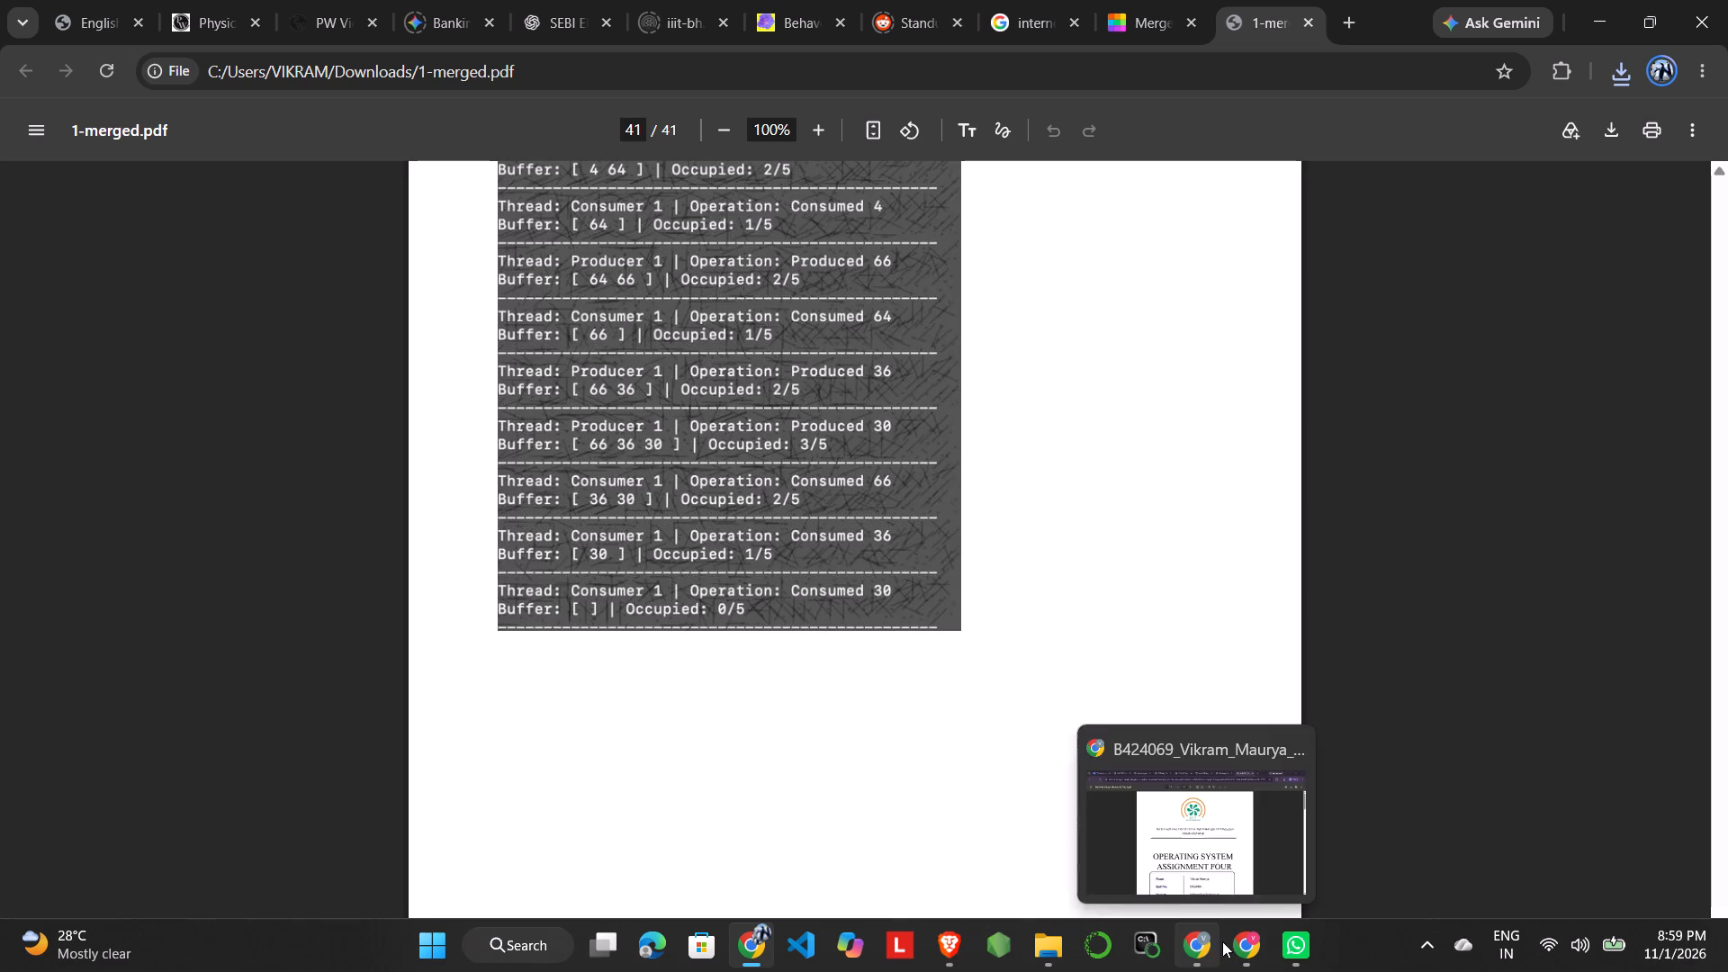
View the cover page of the original OS Lab 8 PDF in the School profile's browser window.
left_click(1193, 956)
scroll(616, 453, "up", 5)
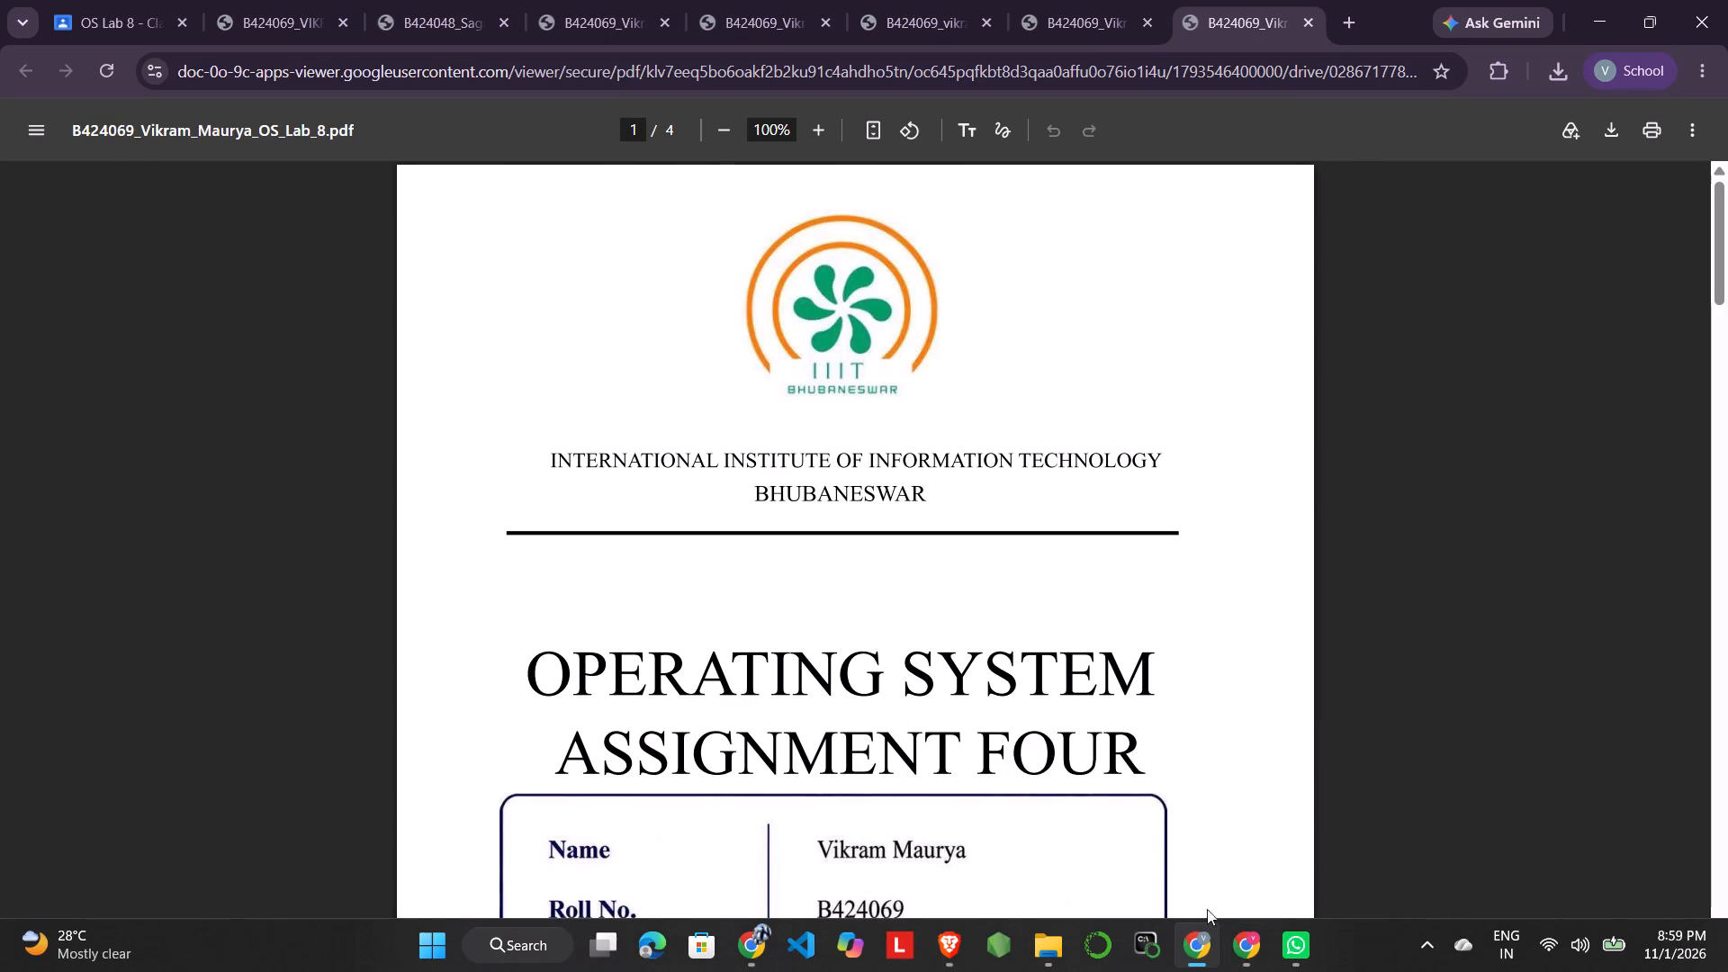
Delete the seven source PDFs 8, 7, 56, 1, 2, 3 and 4 from the Downloads folder, keeping vikramcover and 1-merged.
left_click(1046, 952)
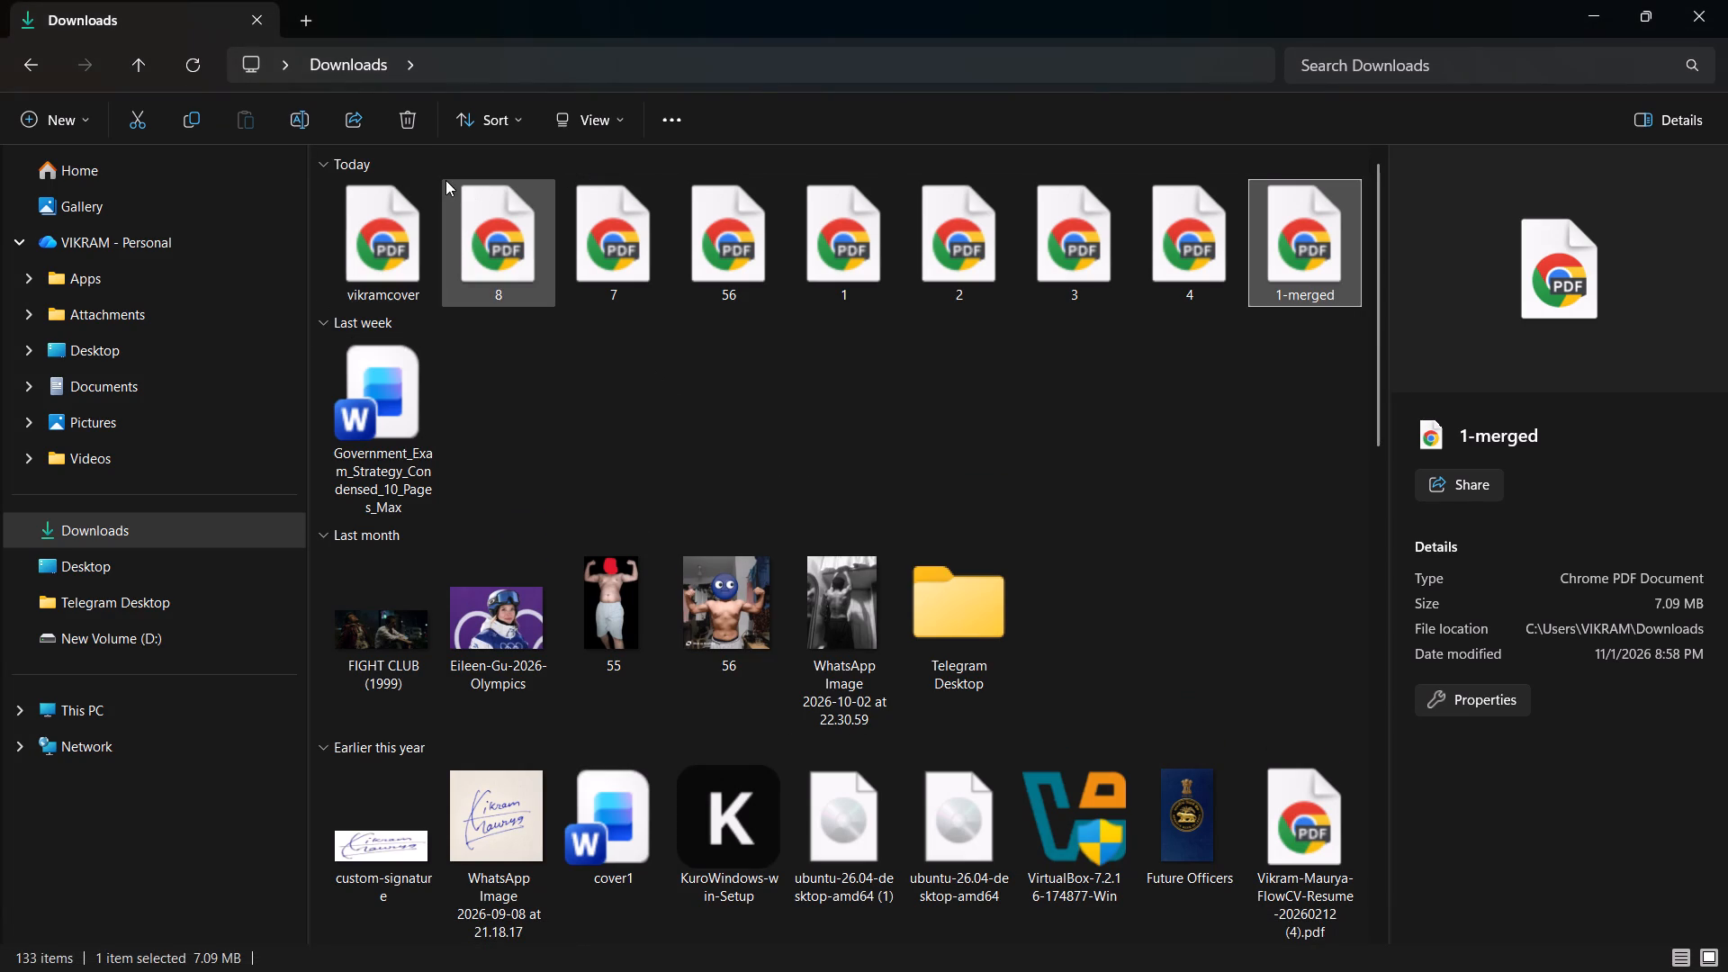
left_click_drag(440, 179, 1161, 240)
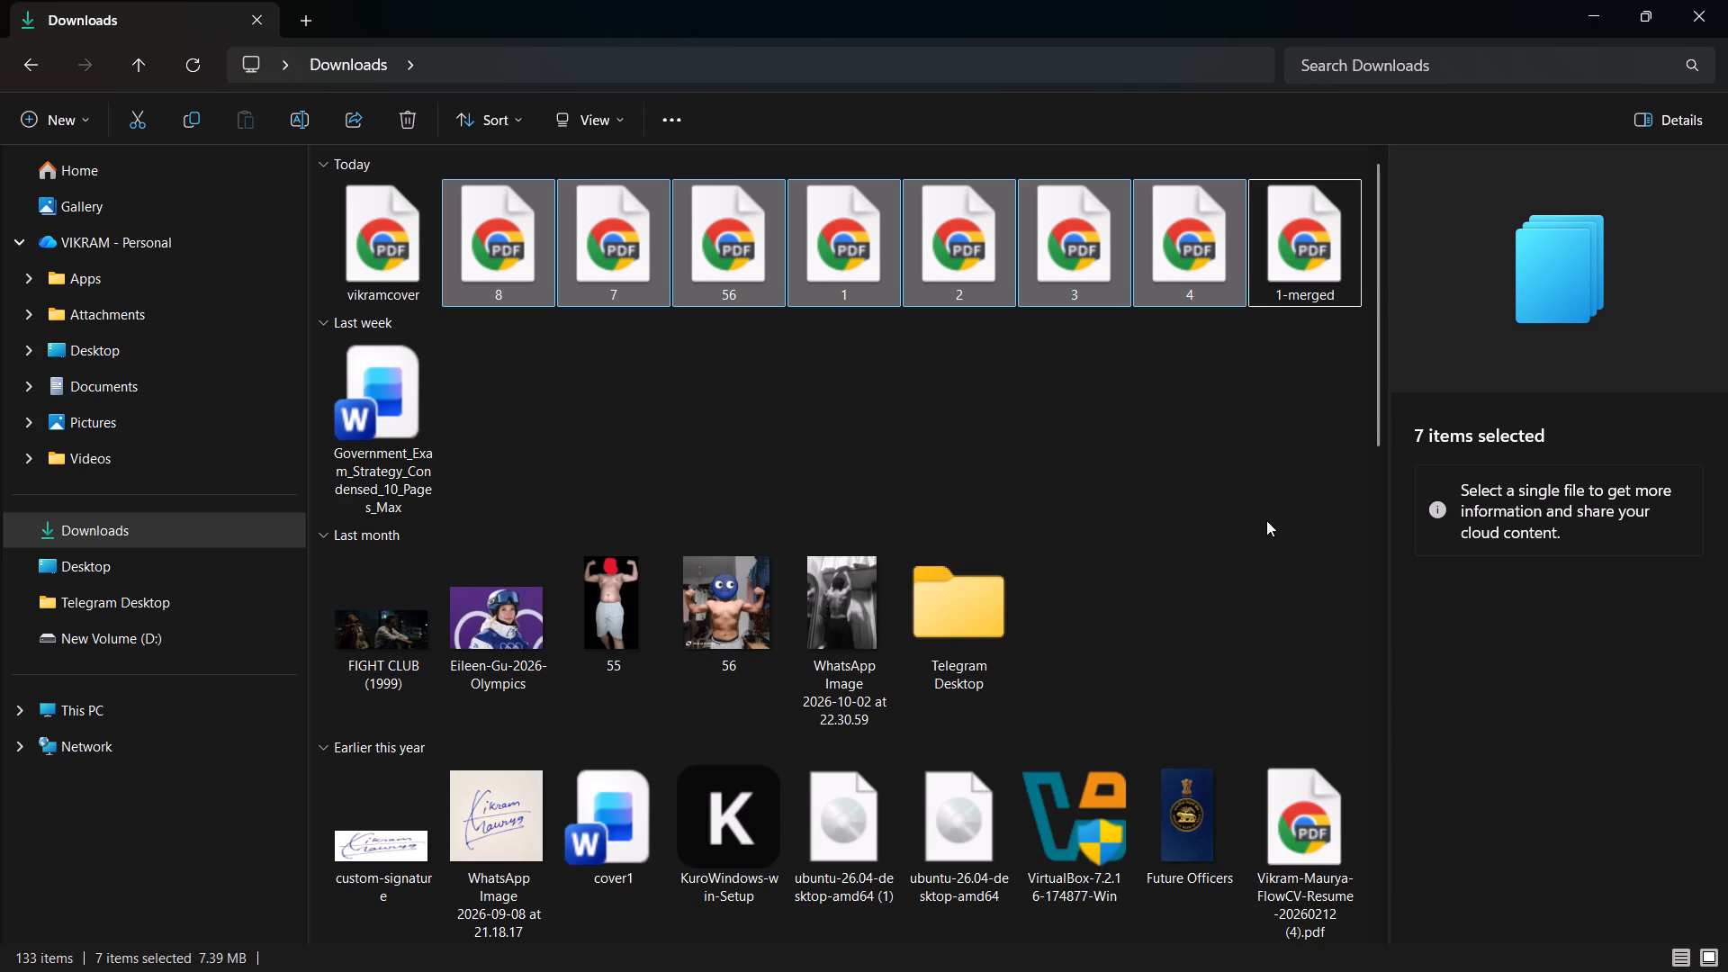
key("Delete")
left_click(977, 256)
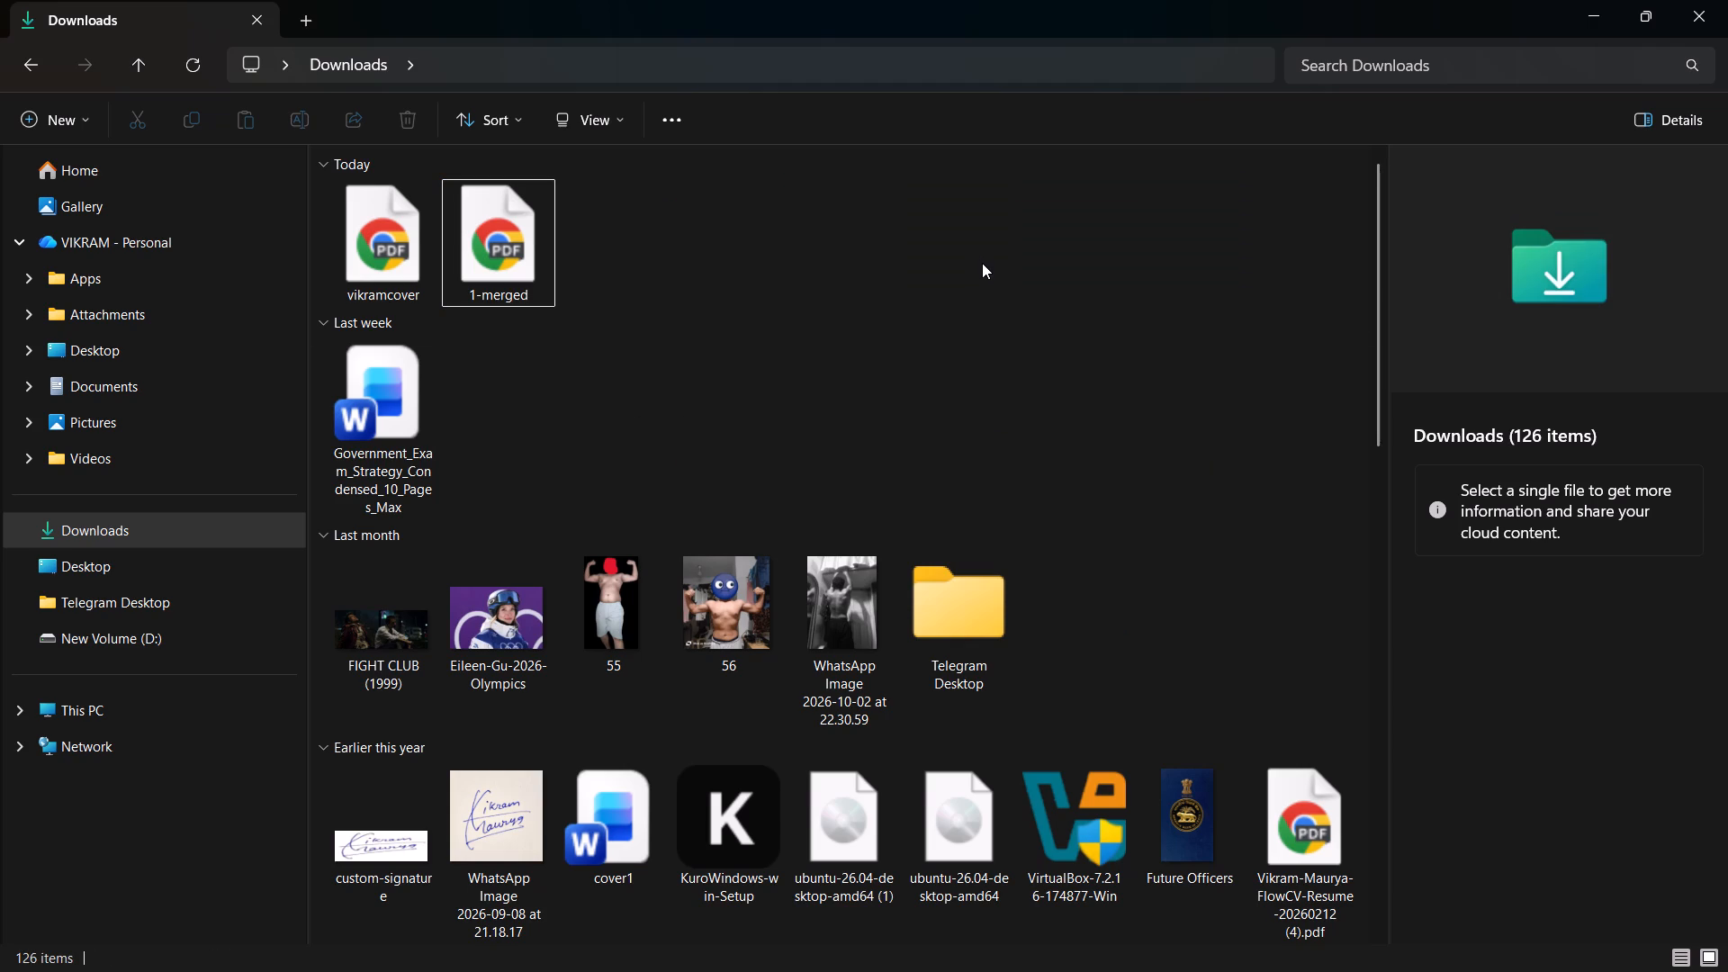
Compare the cover pages of the original lab PDFs from Lab 1 through Lab 4 in the School profile's browser window.
key("alt+Tab")
left_click(260, 0)
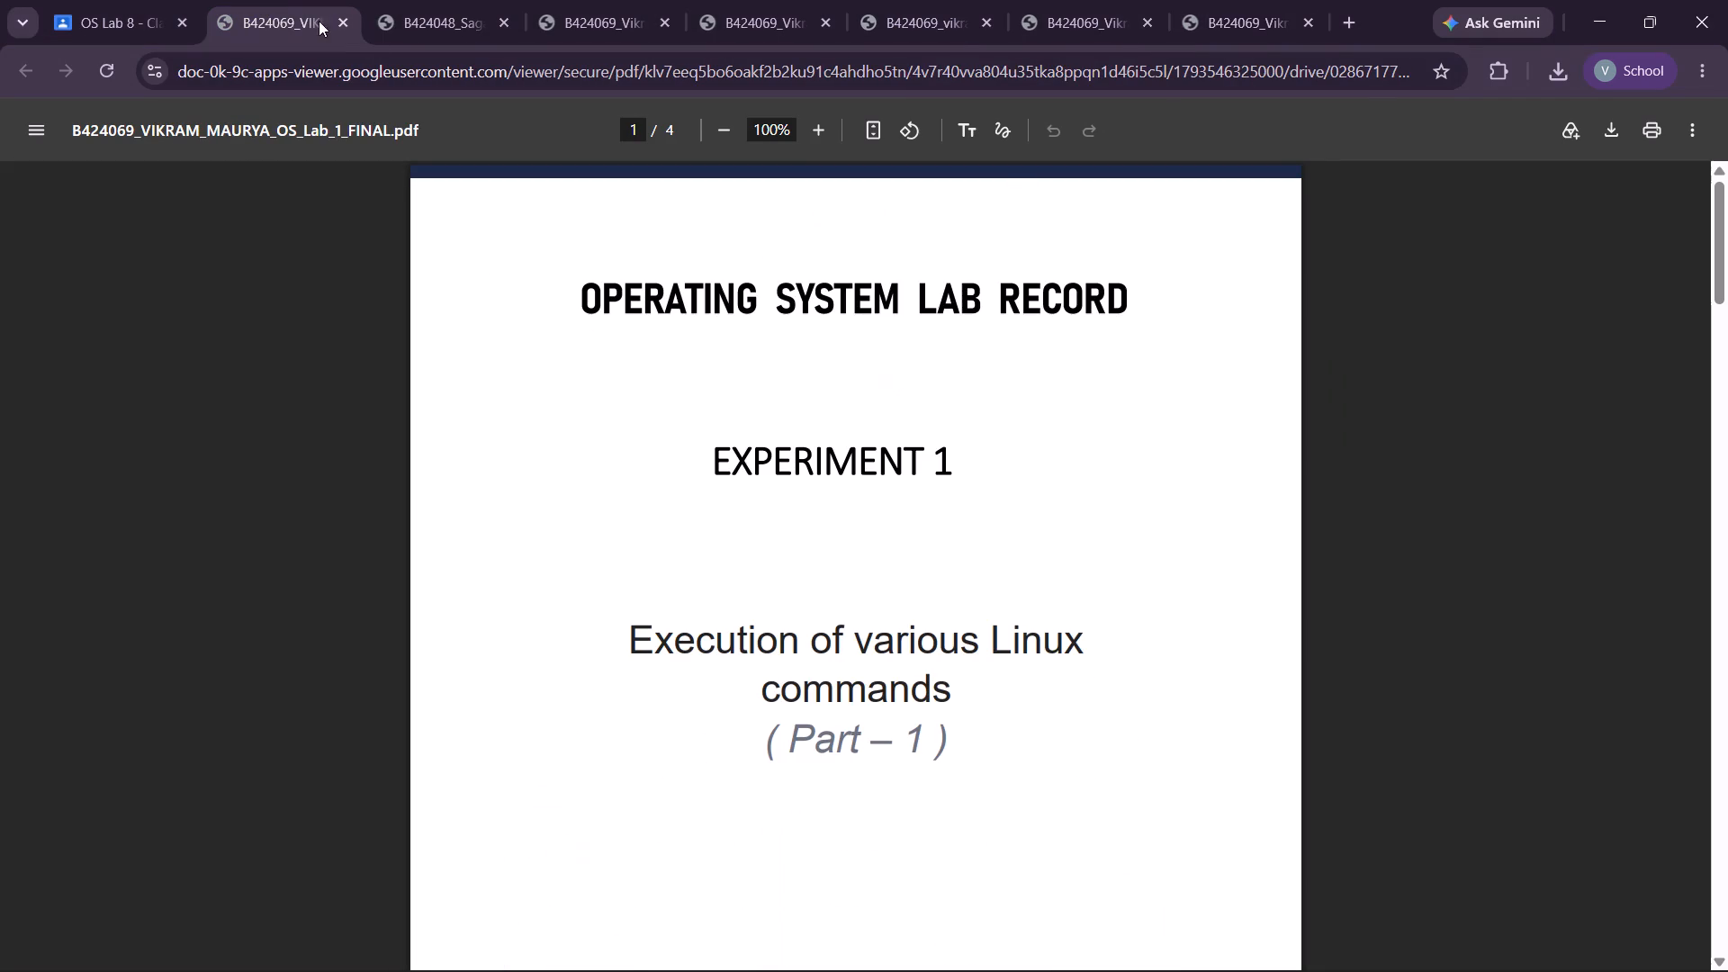
scroll(1054, 306, "down", 4)
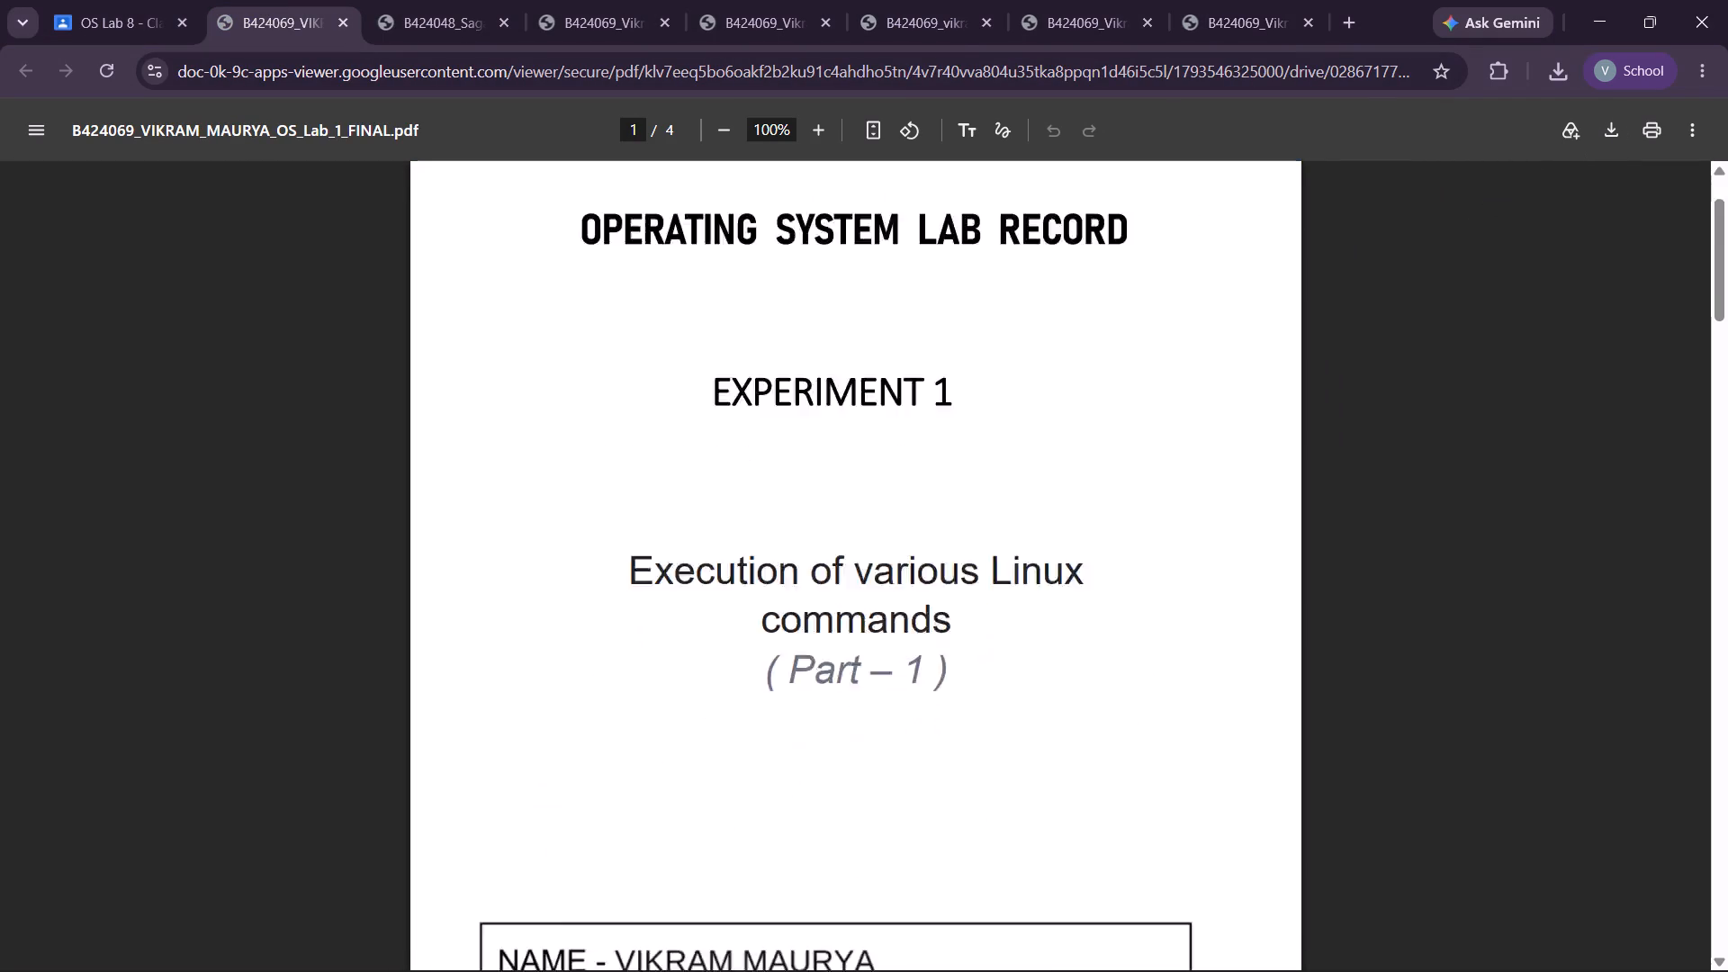
scroll(1051, 309, "up", 6)
scroll(1051, 309, "down", 6)
left_click(427, 0)
scroll(760, 340, "down", 4)
left_click(597, 9)
scroll(772, 346, "down", 5)
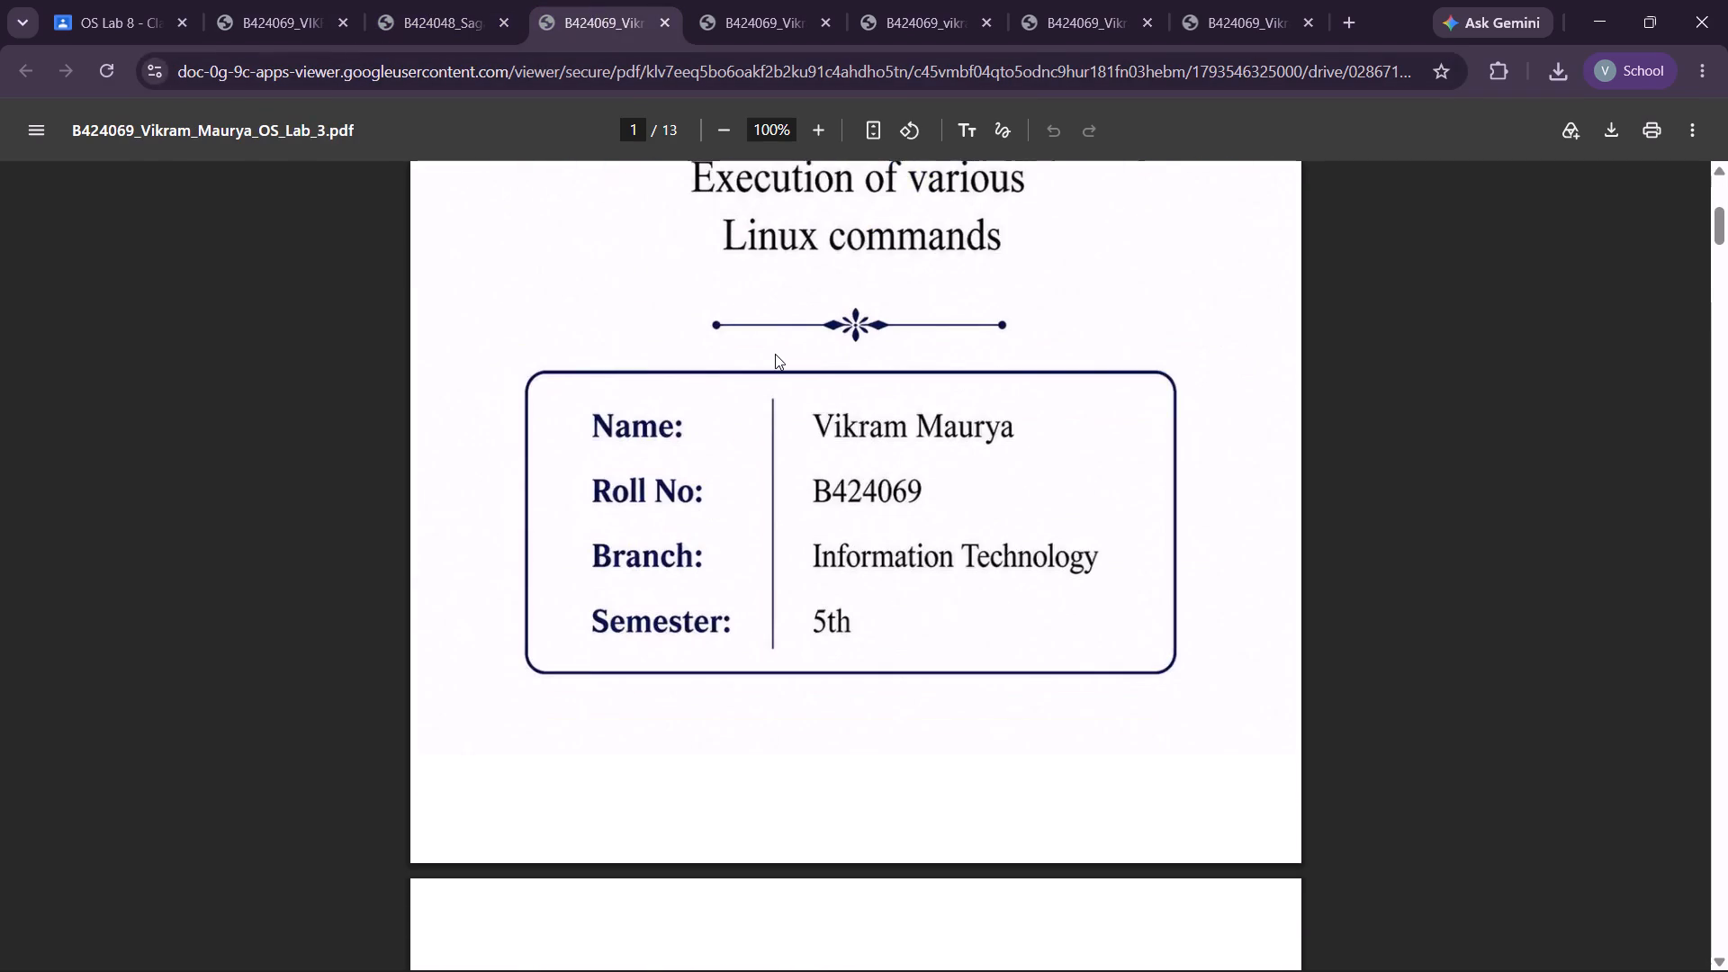
scroll(775, 354, "up", 9)
left_click(744, 0)
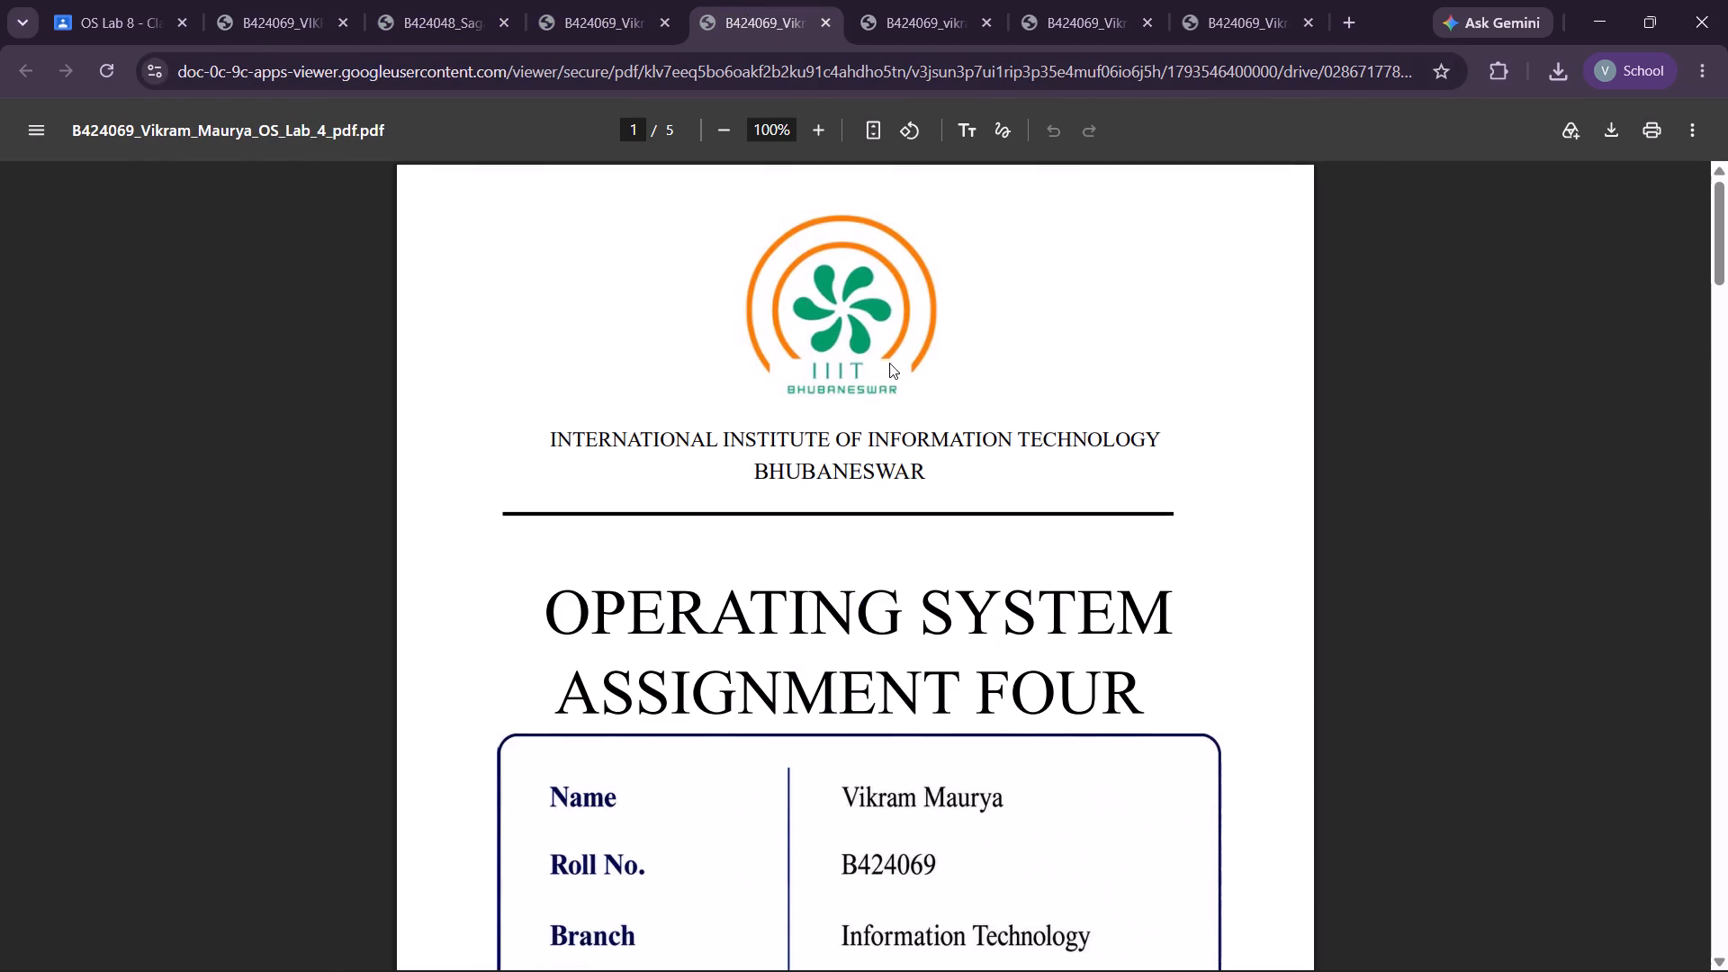
Examine the Lab 3 PDF's cover page, including its Lab Record title, Experiment 3 heading and student details box.
left_click(616, 24)
scroll(807, 269, "down", 2)
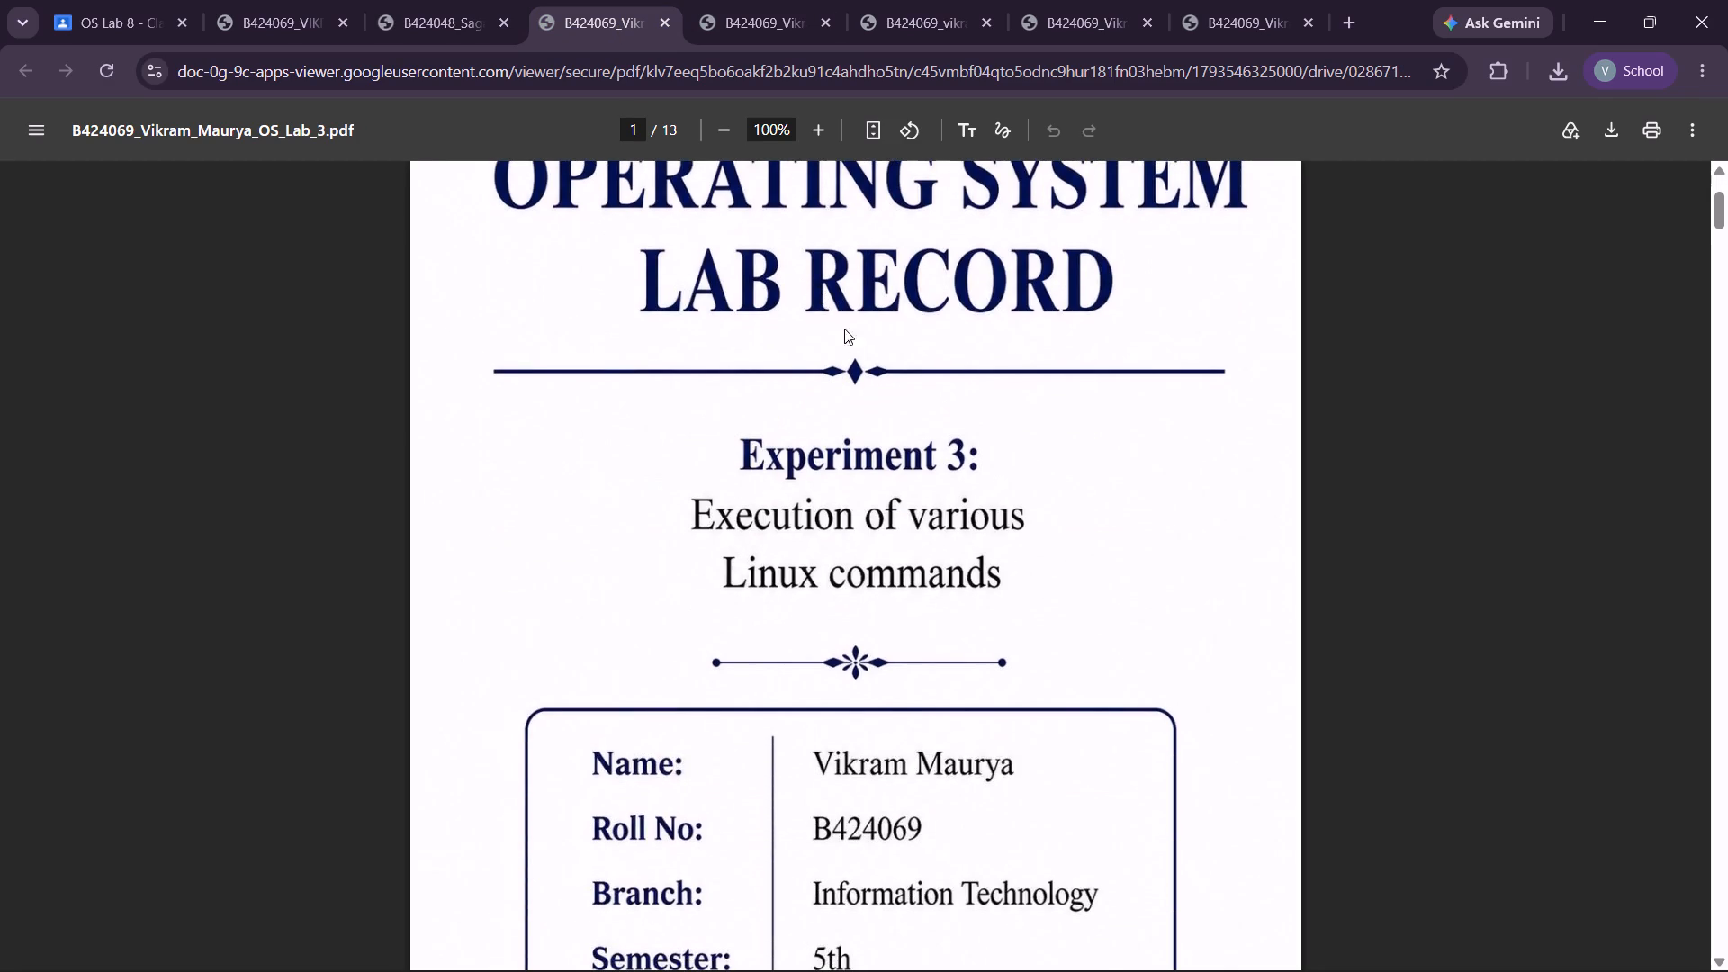
scroll(872, 372, "up", 5)
scroll(872, 372, "down", 3)
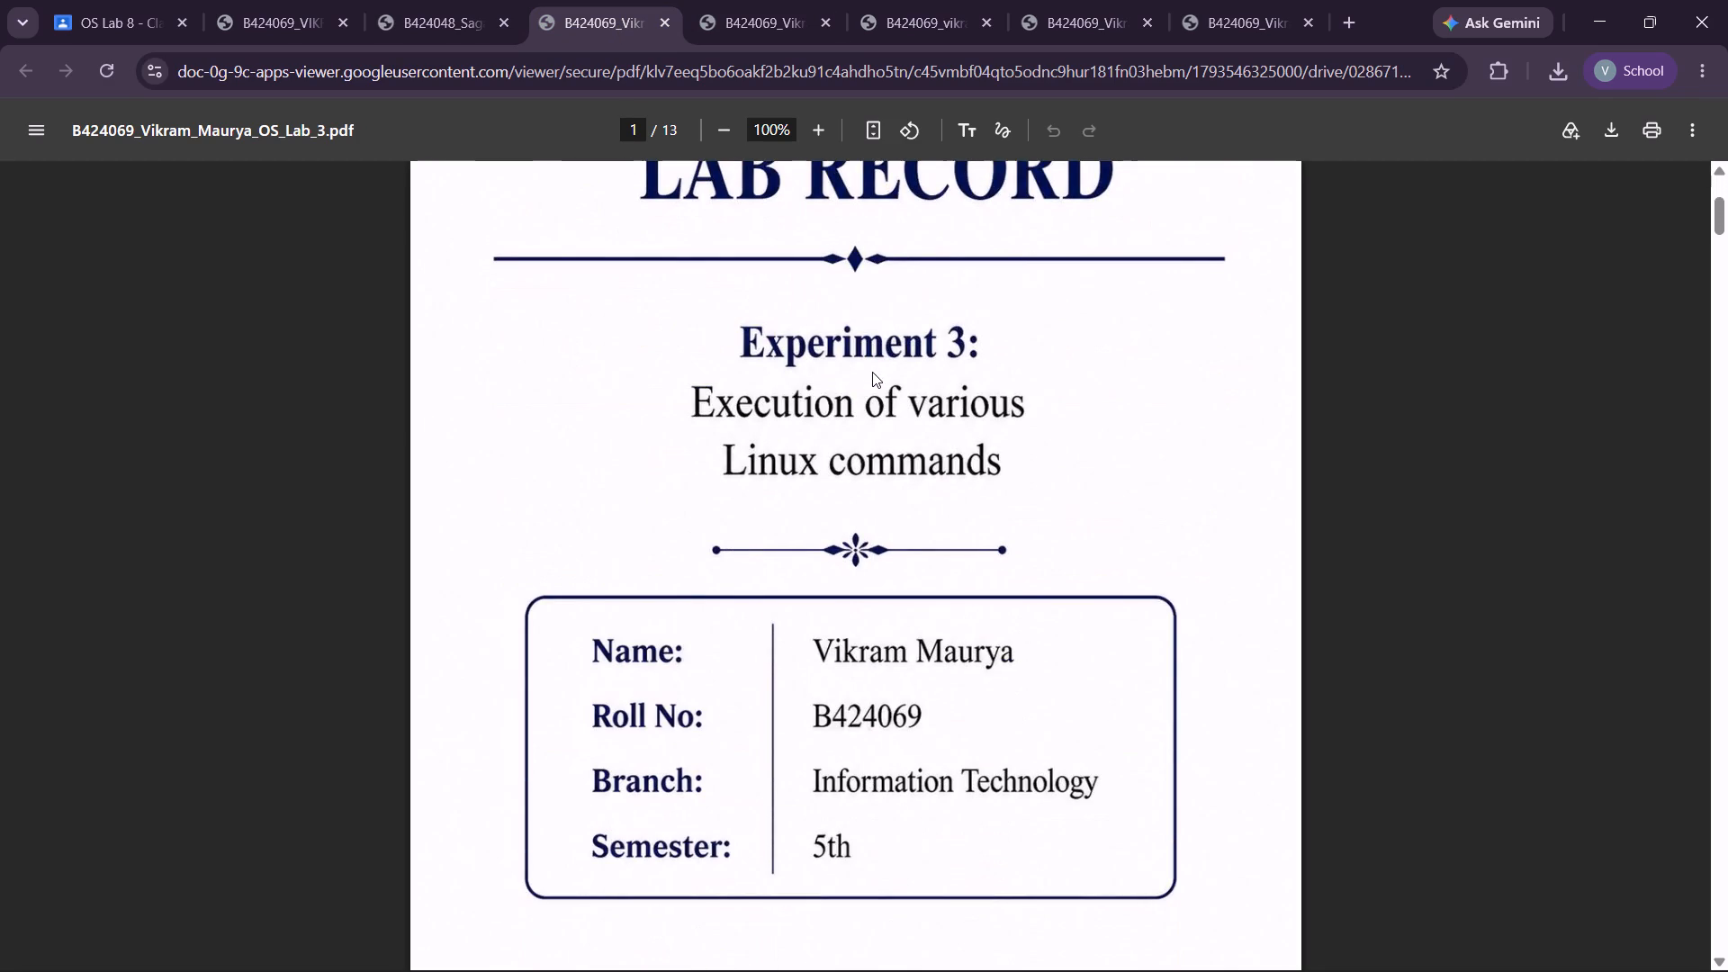
scroll(874, 373, "up", 3)
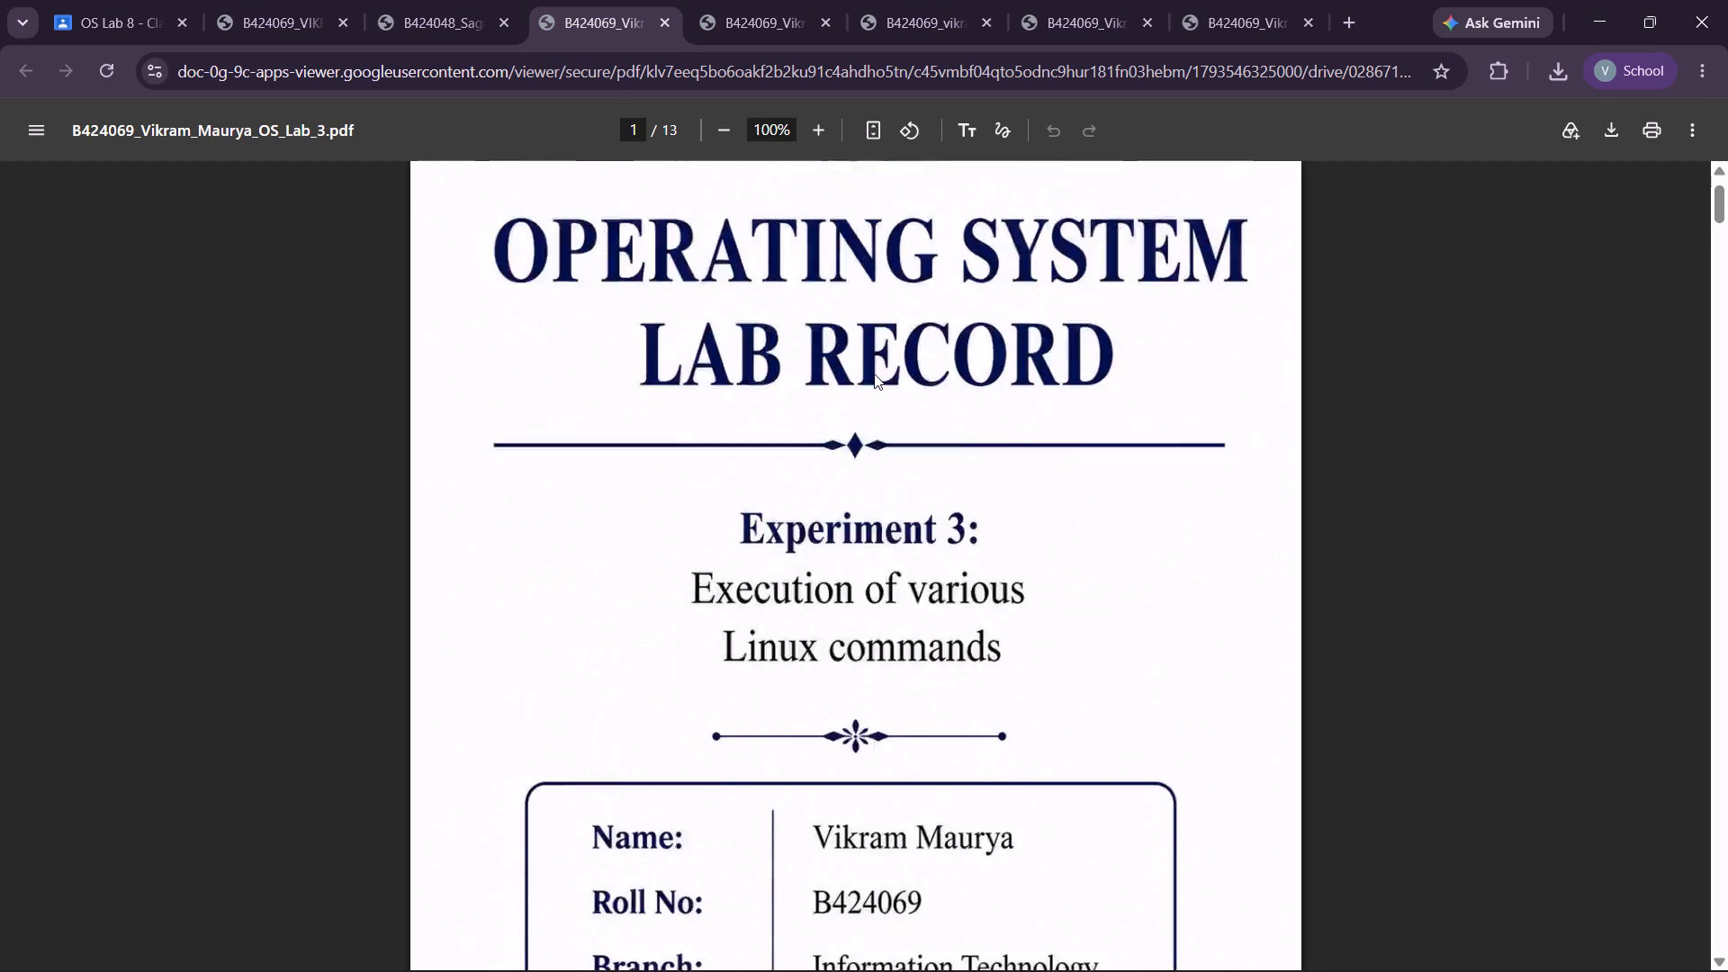
scroll(874, 373, "down", 3)
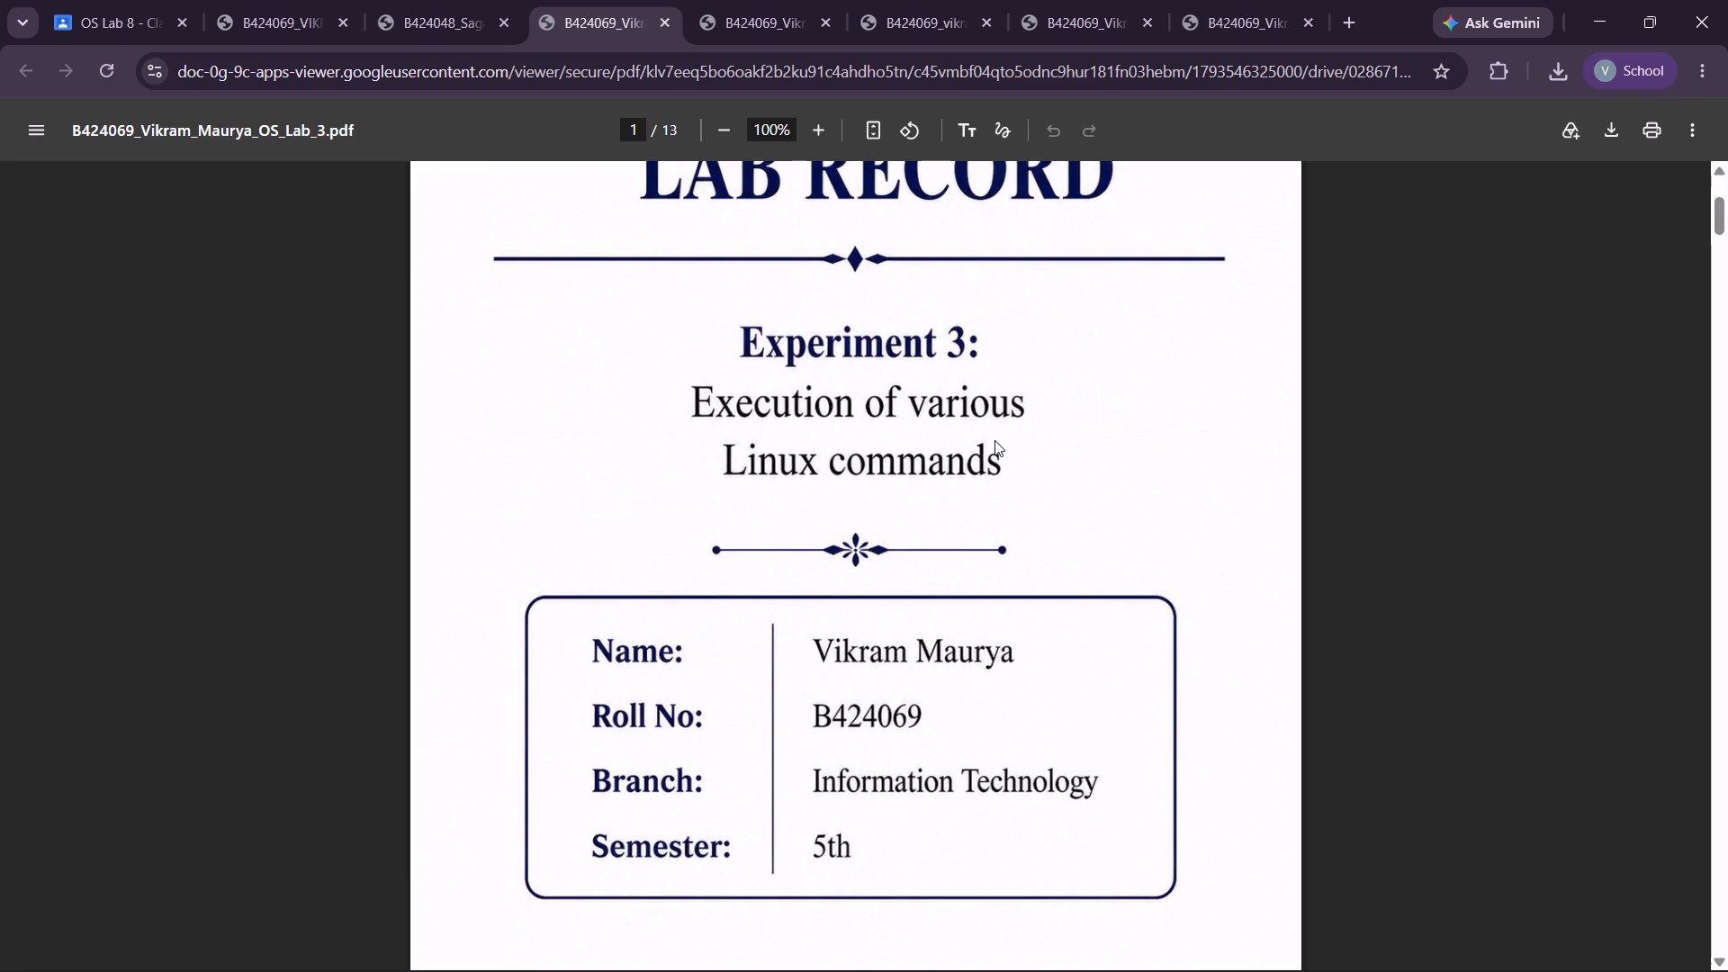
scroll(994, 440, "up", 4)
scroll(994, 440, "down", 7)
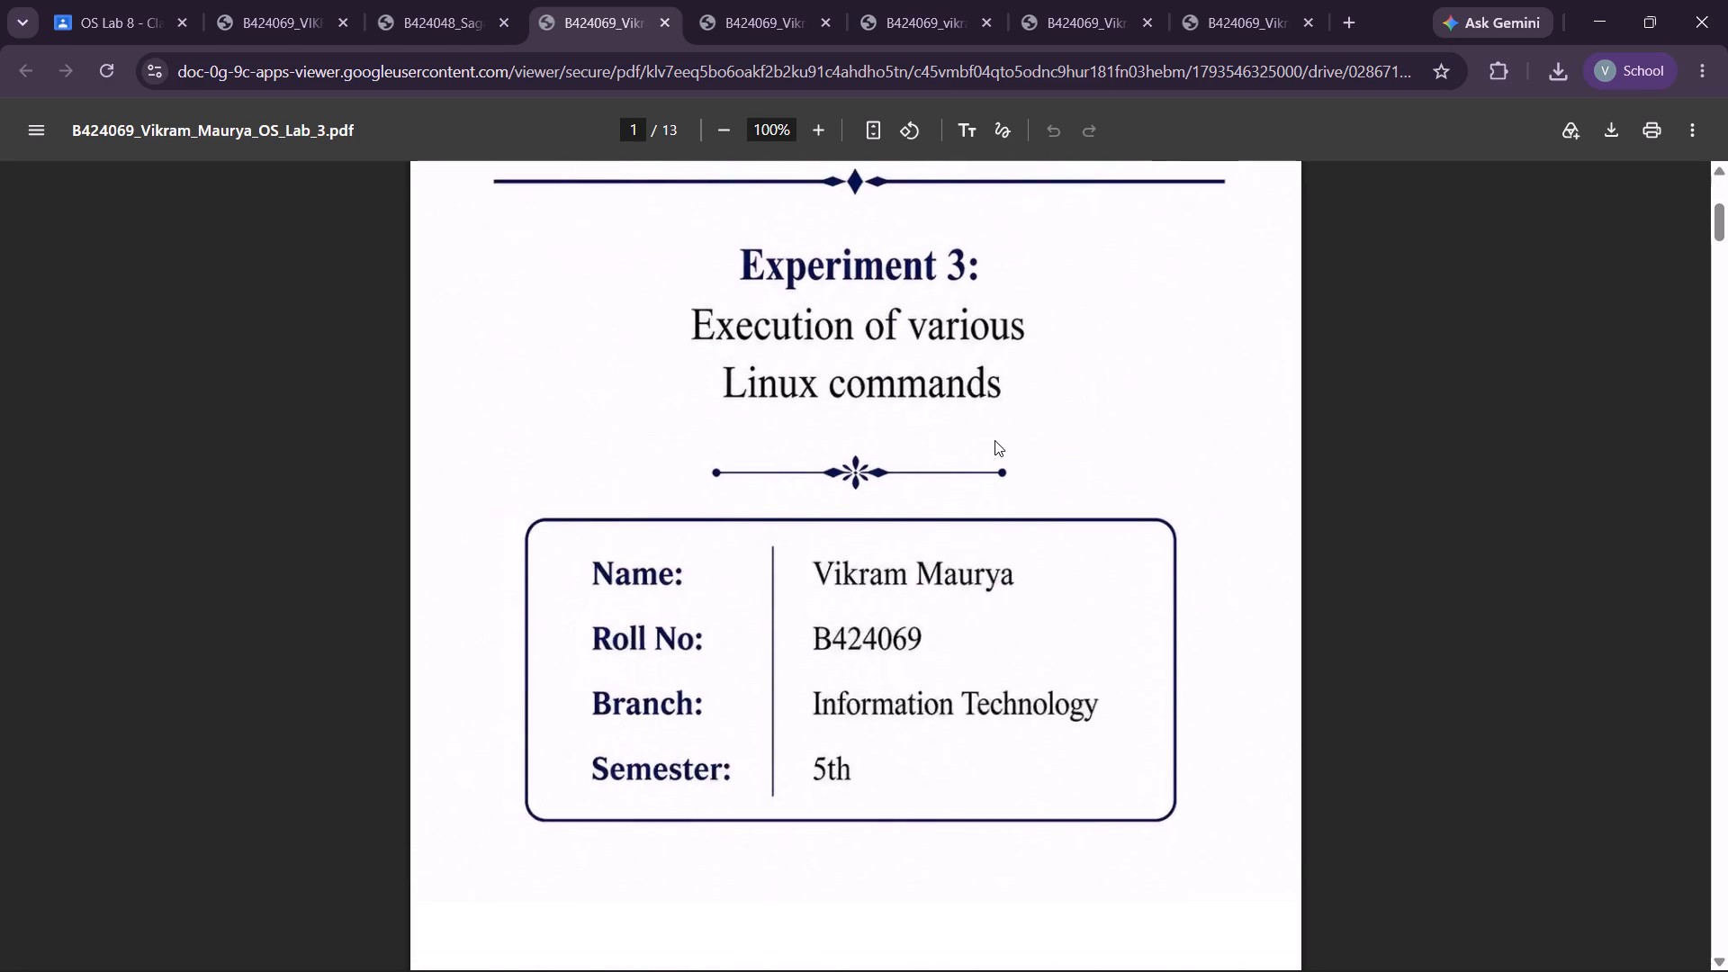
Examine the Lab 4 PDF's cover page, including its assignment title and student details box.
scroll(994, 440, "up", 5)
left_click(731, 0)
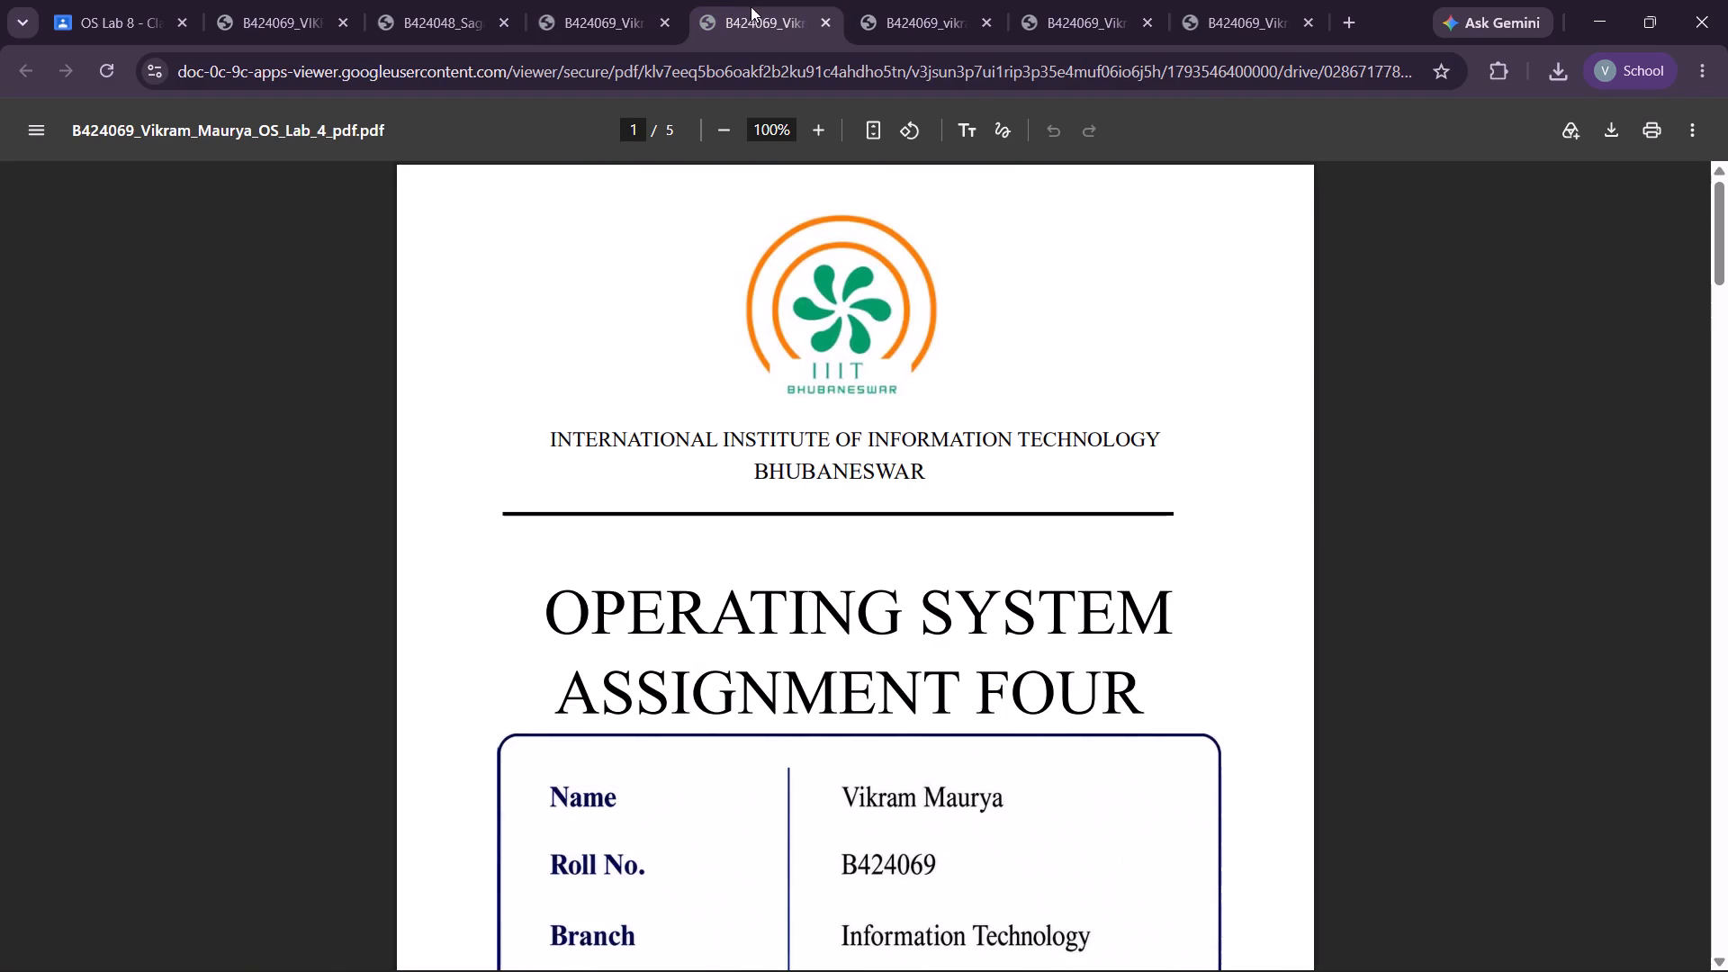
scroll(1137, 562, "down", 3)
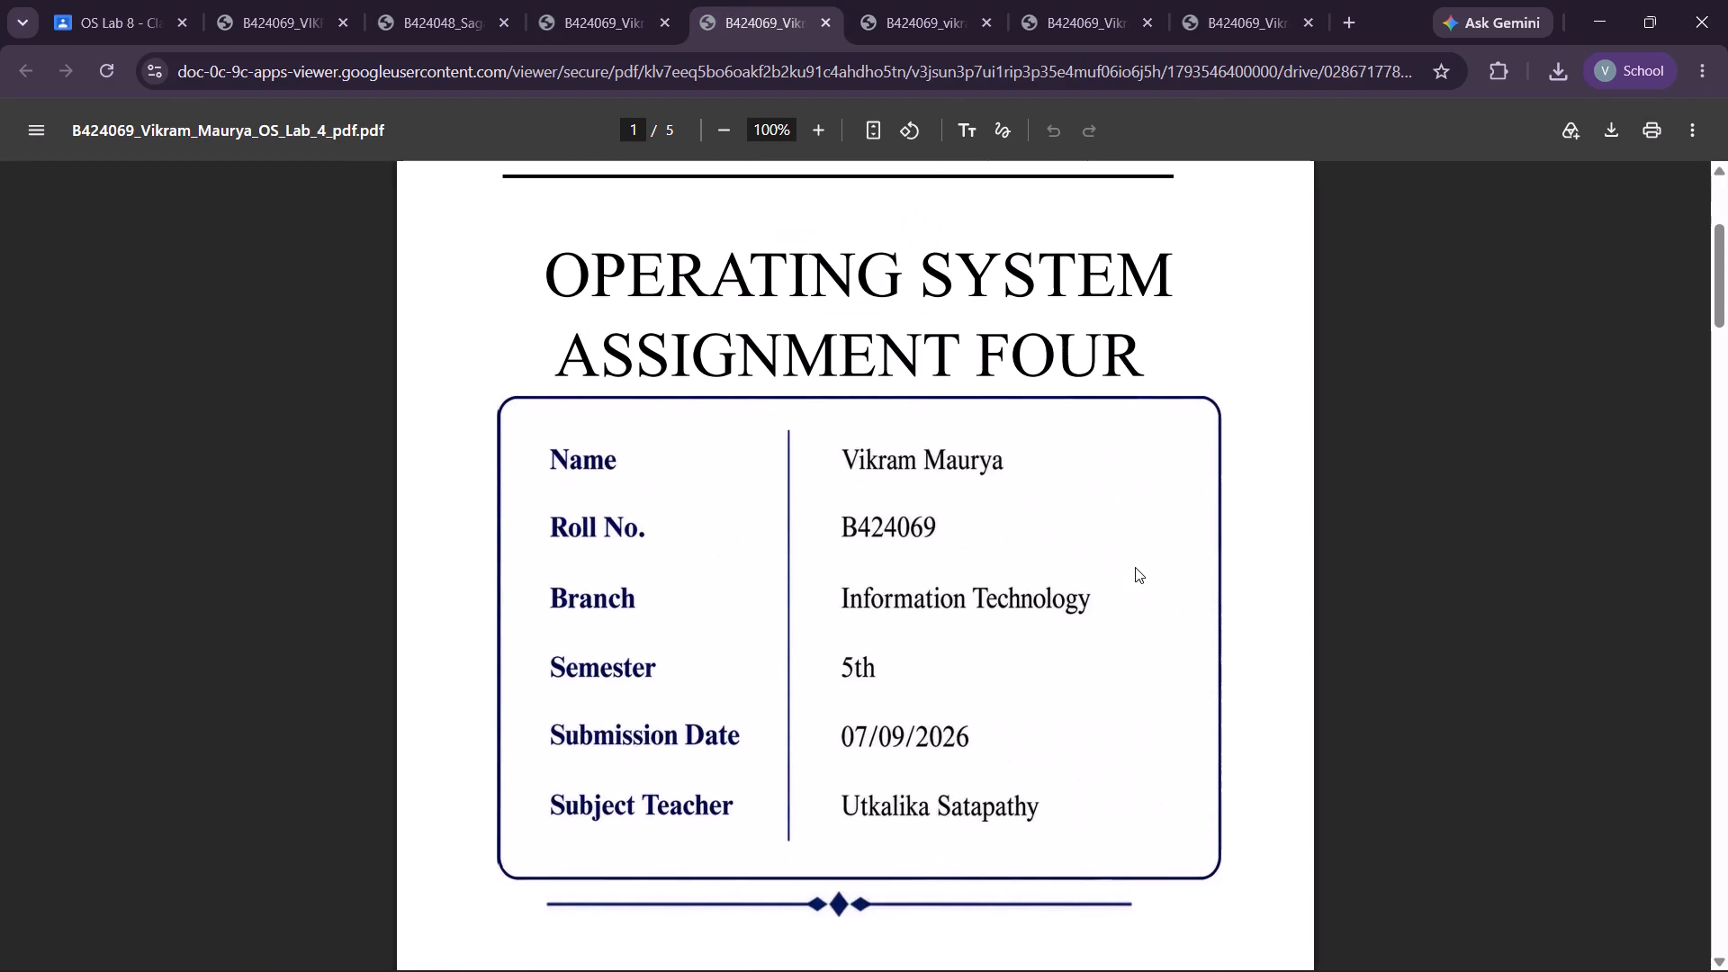
scroll(1135, 567, "up", 5)
scroll(1133, 567, "down", 5)
scroll(1133, 567, "up", 5)
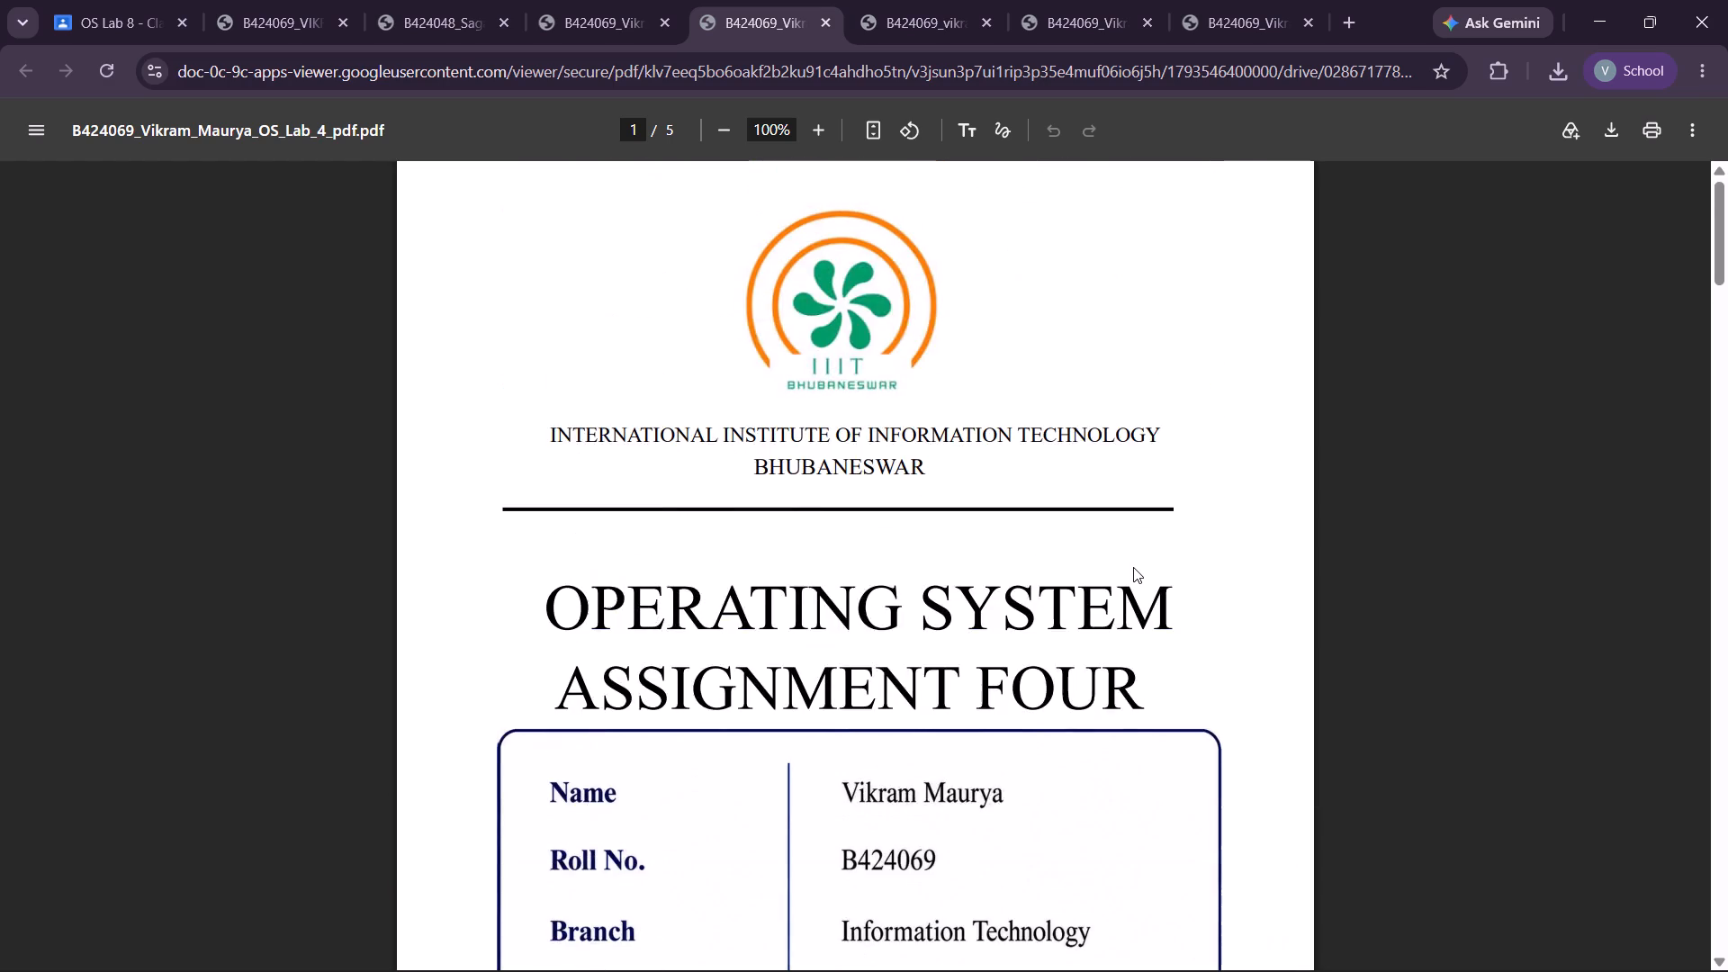
scroll(1133, 567, "down", 3)
scroll(1133, 567, "up", 5)
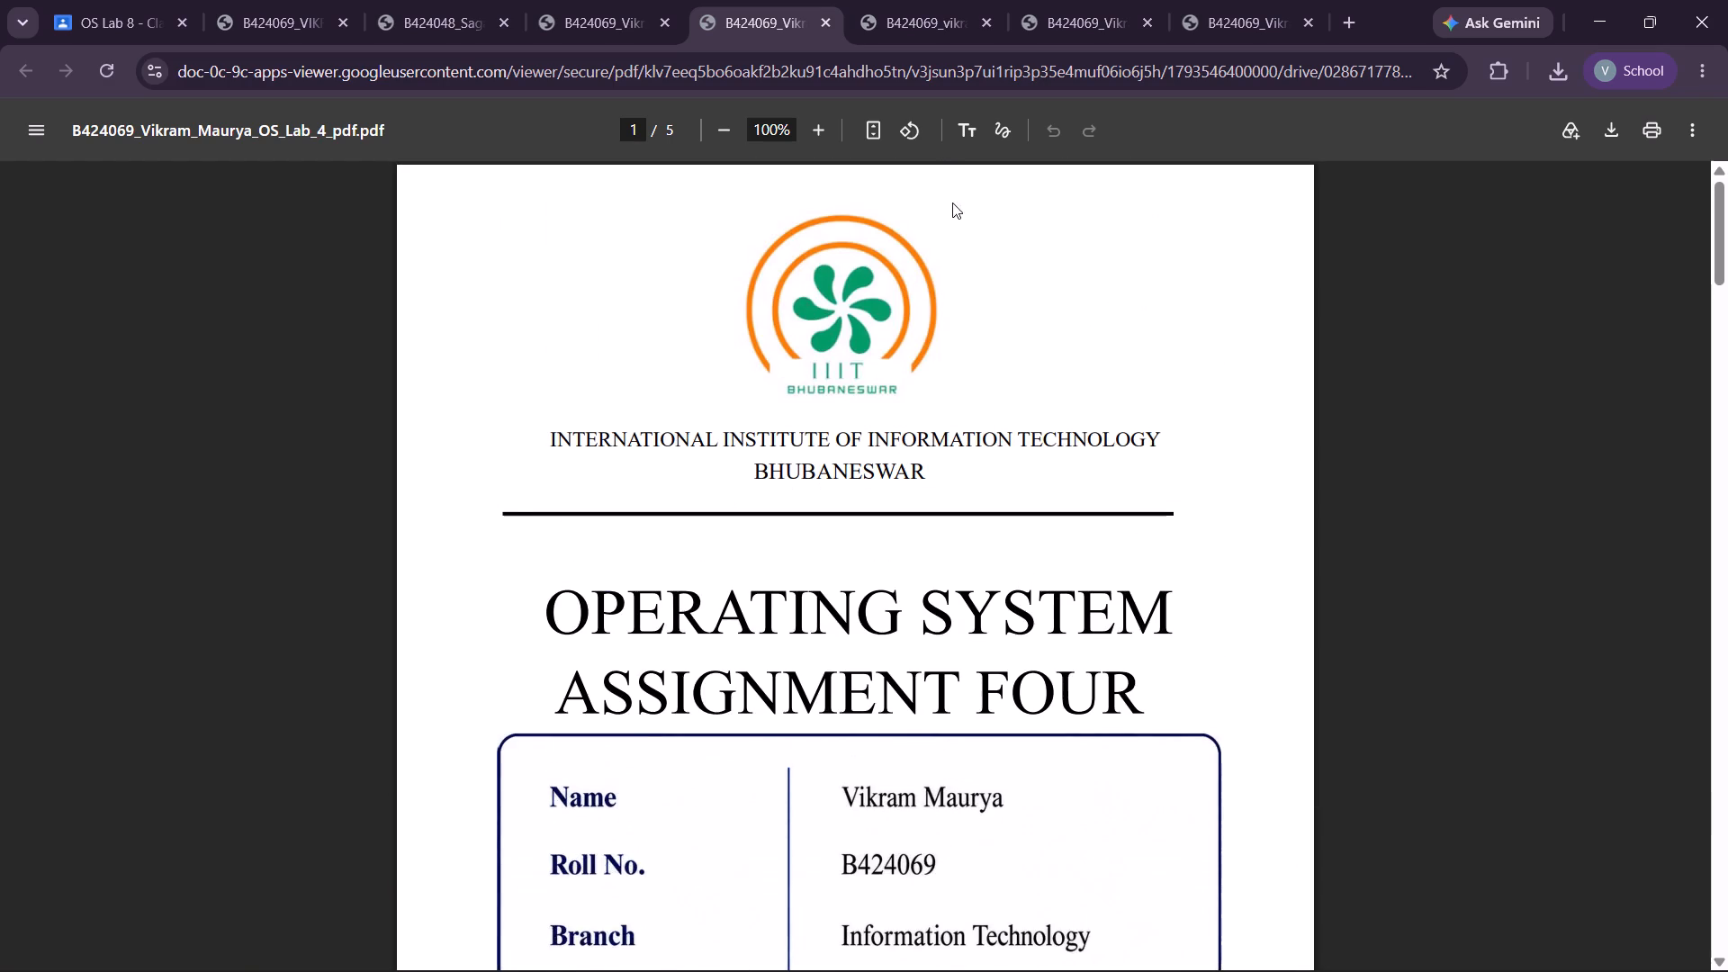
Compare the cover pages of the Lab 5&6, Lab 7 and Lab 8 PDFs, including their assignment titles.
left_click(928, 10)
scroll(992, 278, "down", 4)
scroll(992, 280, "up", 5)
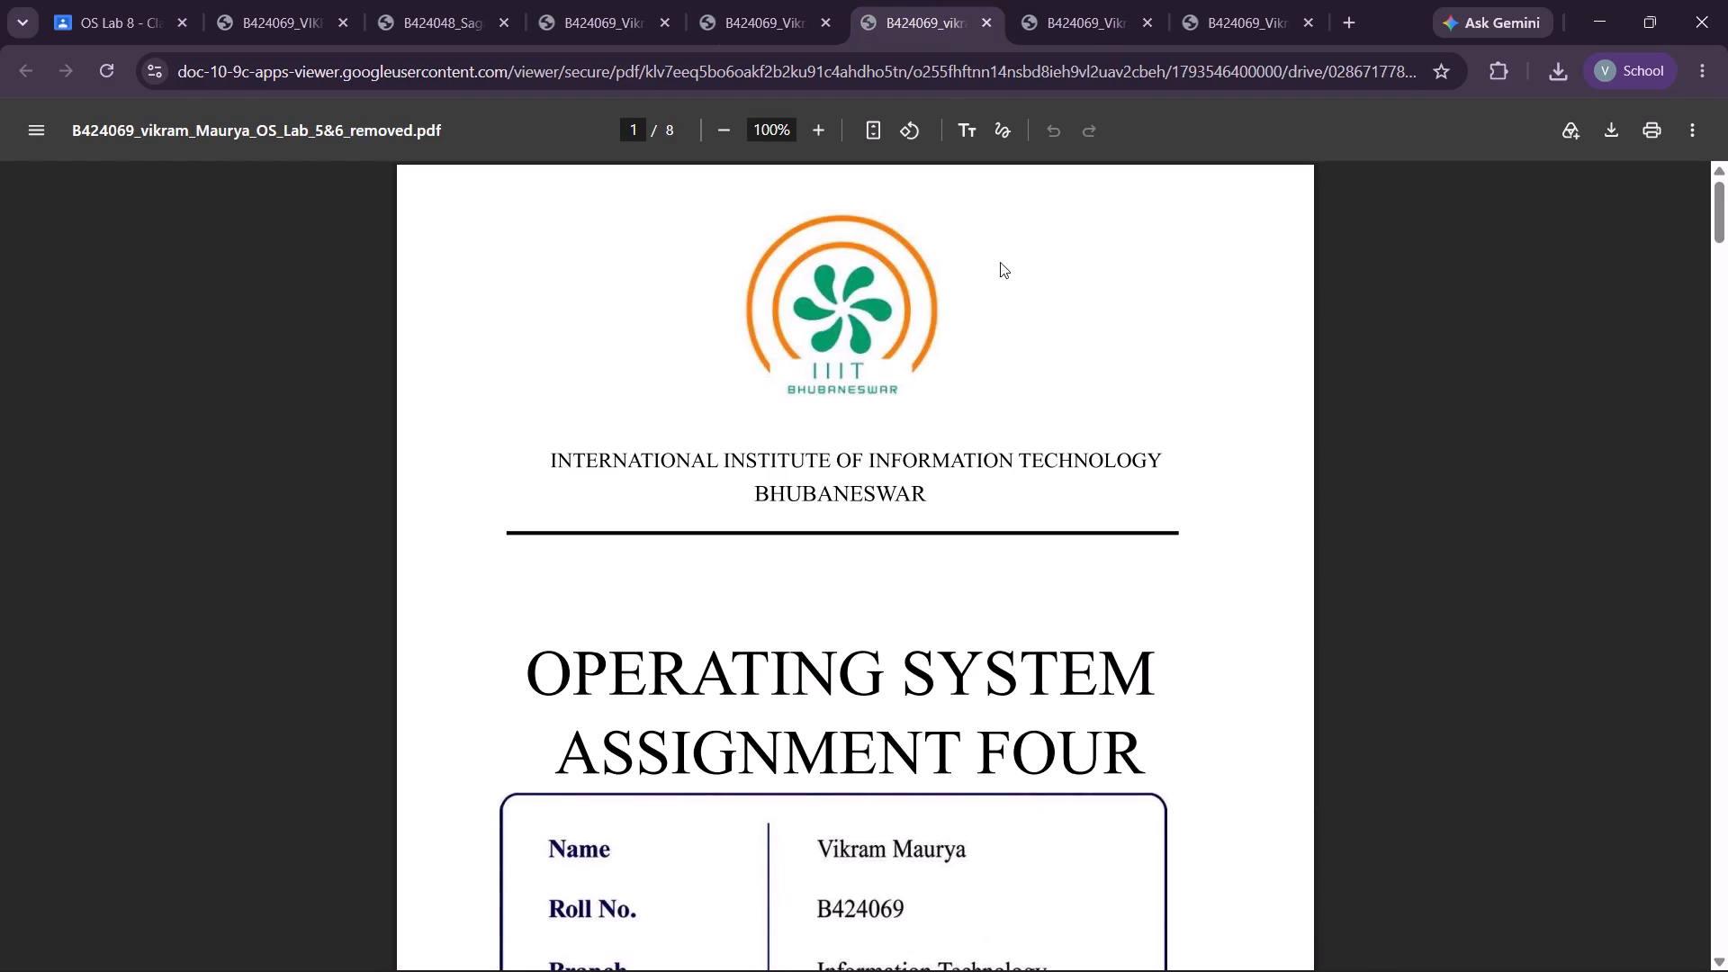
left_click(1084, 18)
scroll(1073, 499, "down", 4)
scroll(1073, 499, "up", 5)
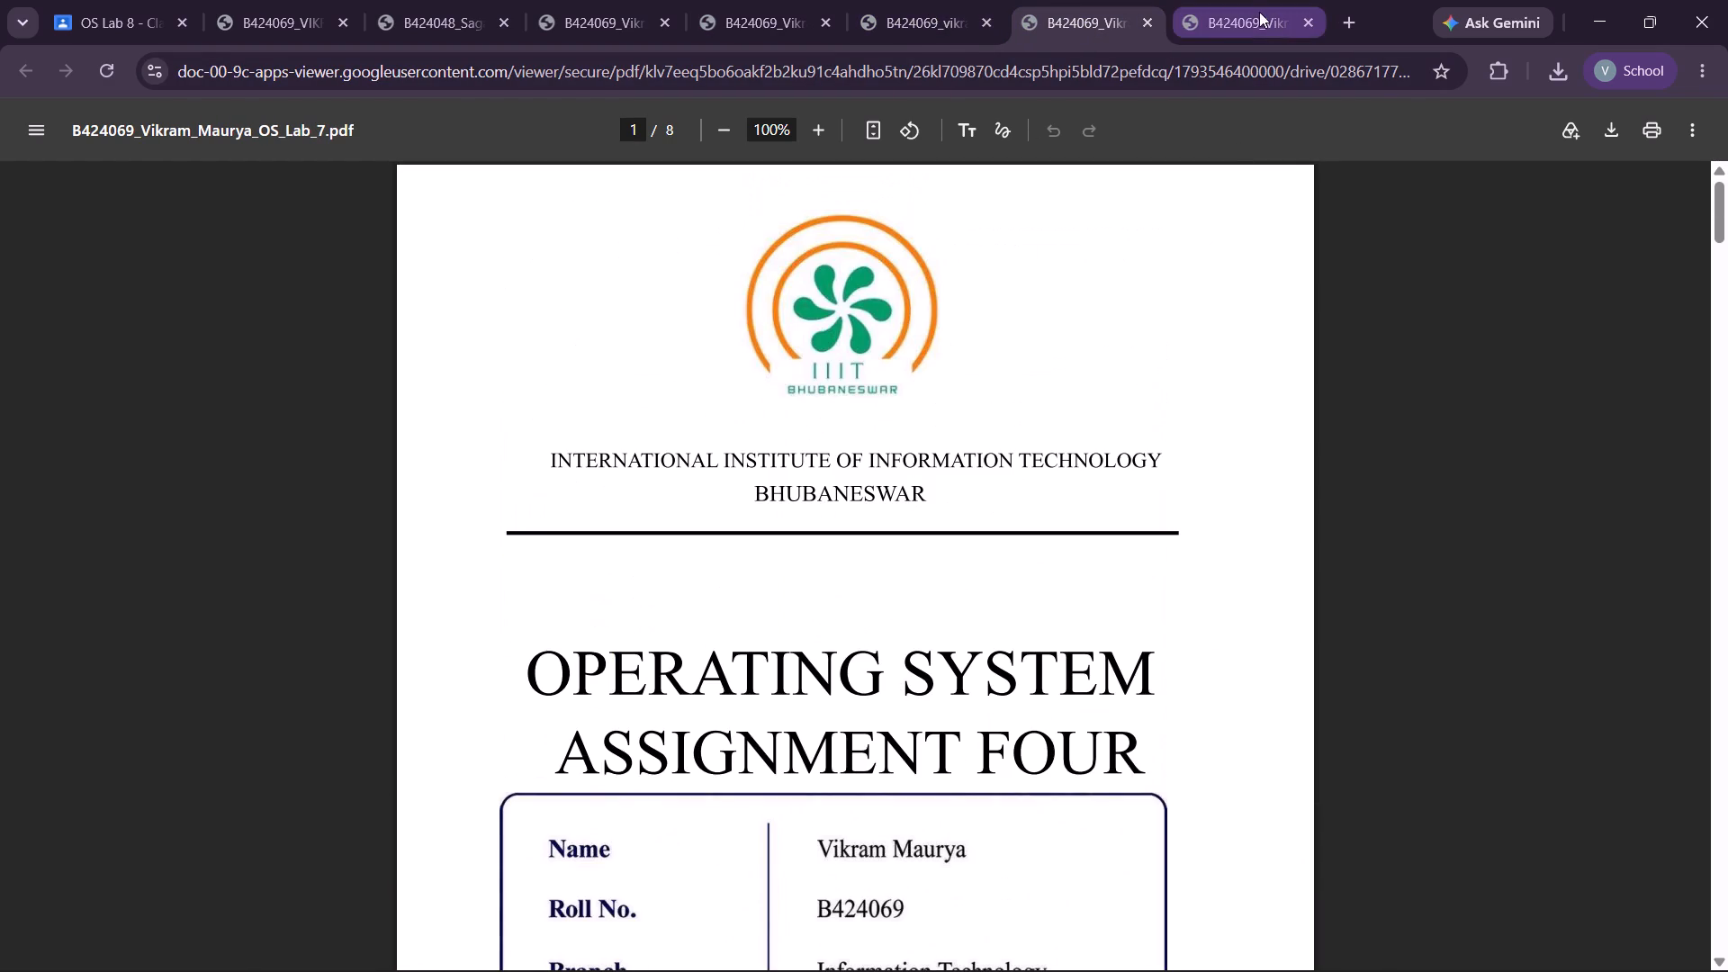
left_click(1258, 12)
scroll(1117, 441, "down", 5)
left_click(1065, 0)
left_click(906, 12)
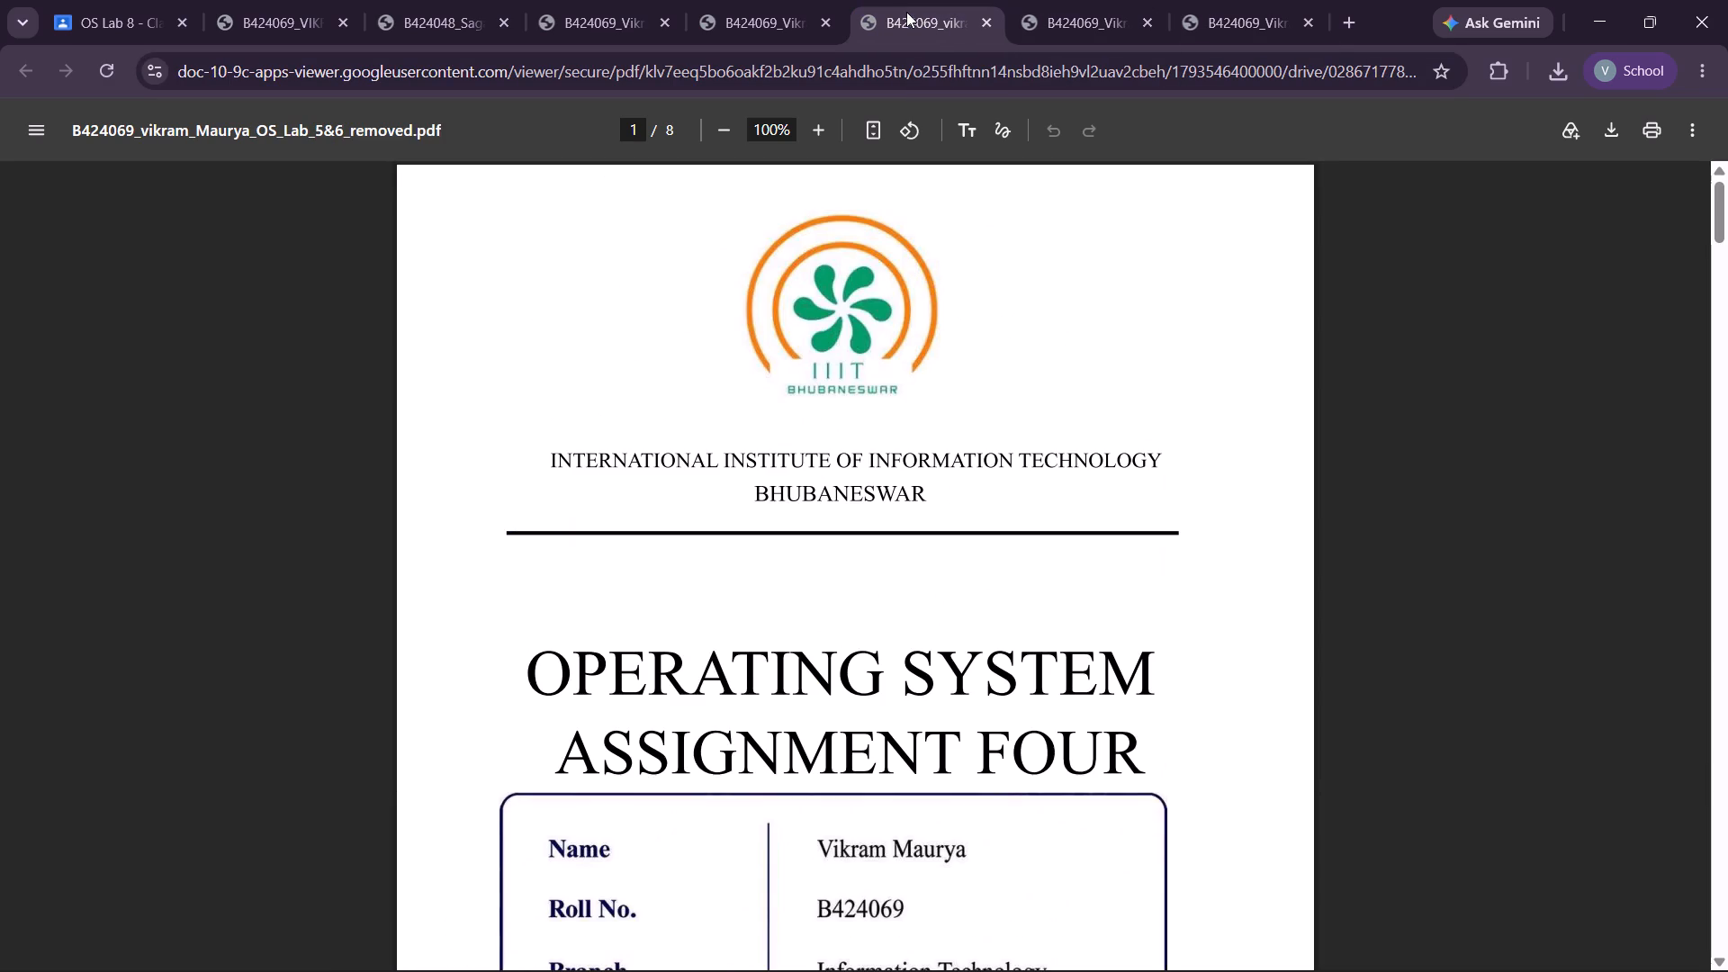
scroll(841, 418, "down", 4)
Re-examine the Lab 4 PDF's cover page, including its title and the Submission Date and Subject Teacher rows.
left_click(780, 4)
scroll(1009, 526, "down", 3)
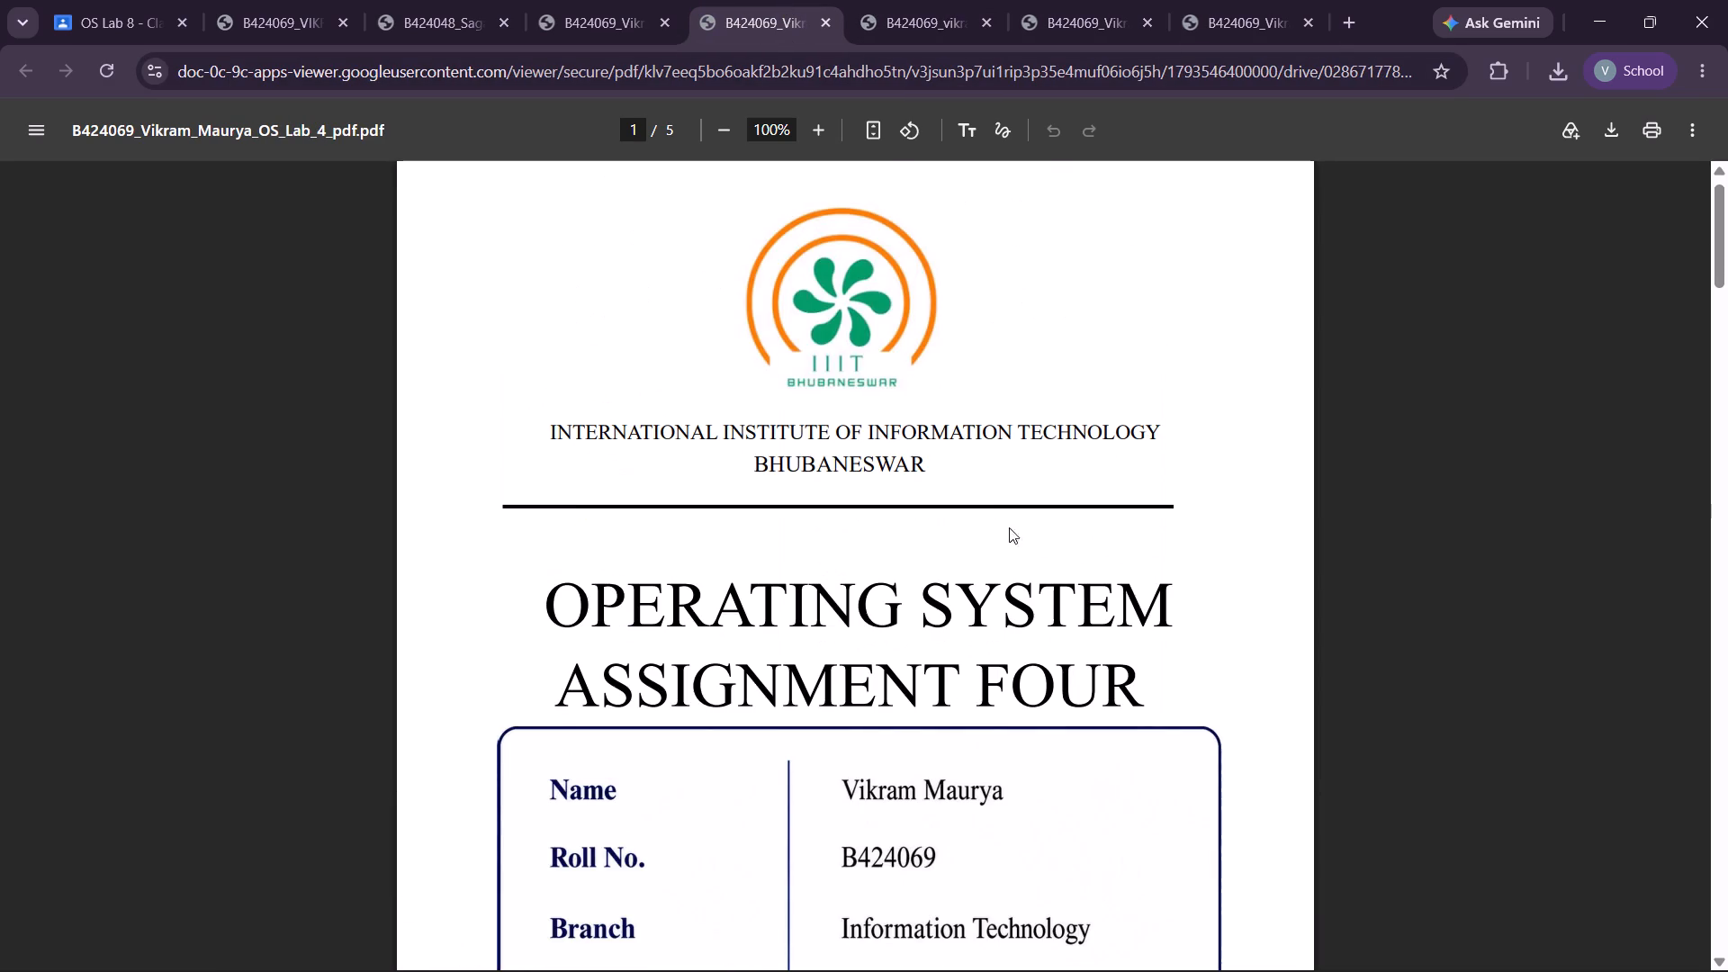
scroll(1009, 527, "down", 3)
scroll(1009, 527, "up", 7)
scroll(1009, 527, "down", 4)
scroll(1010, 527, "up", 4)
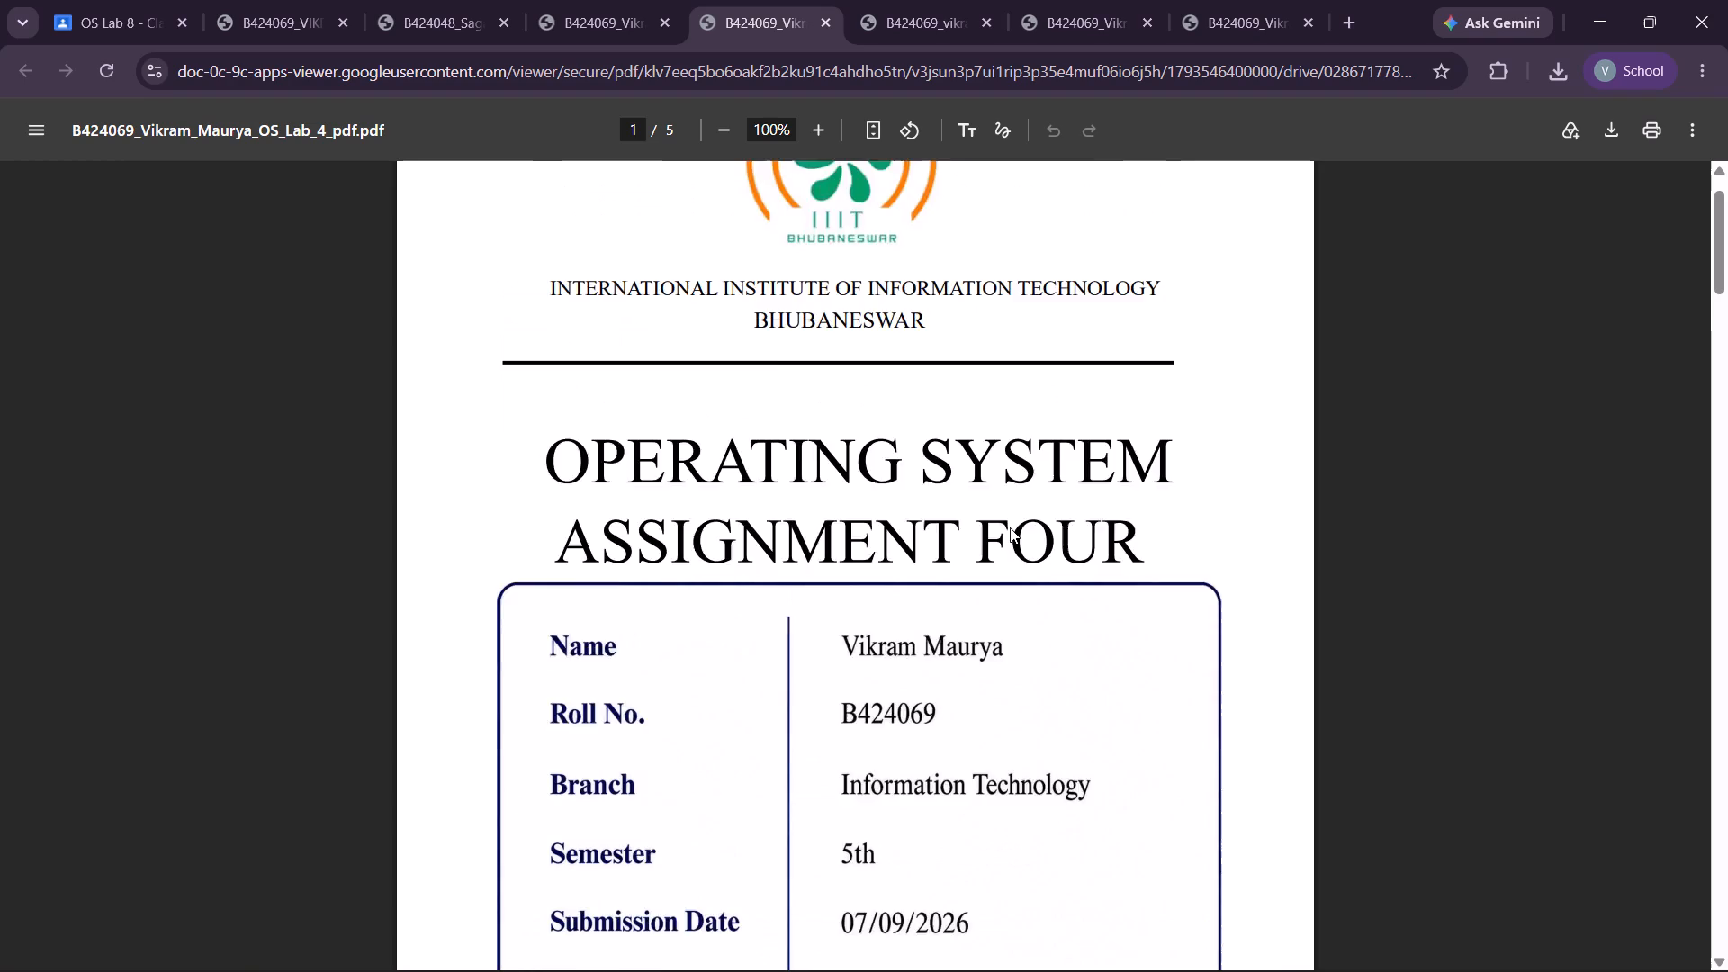
scroll(1010, 527, "down", 8)
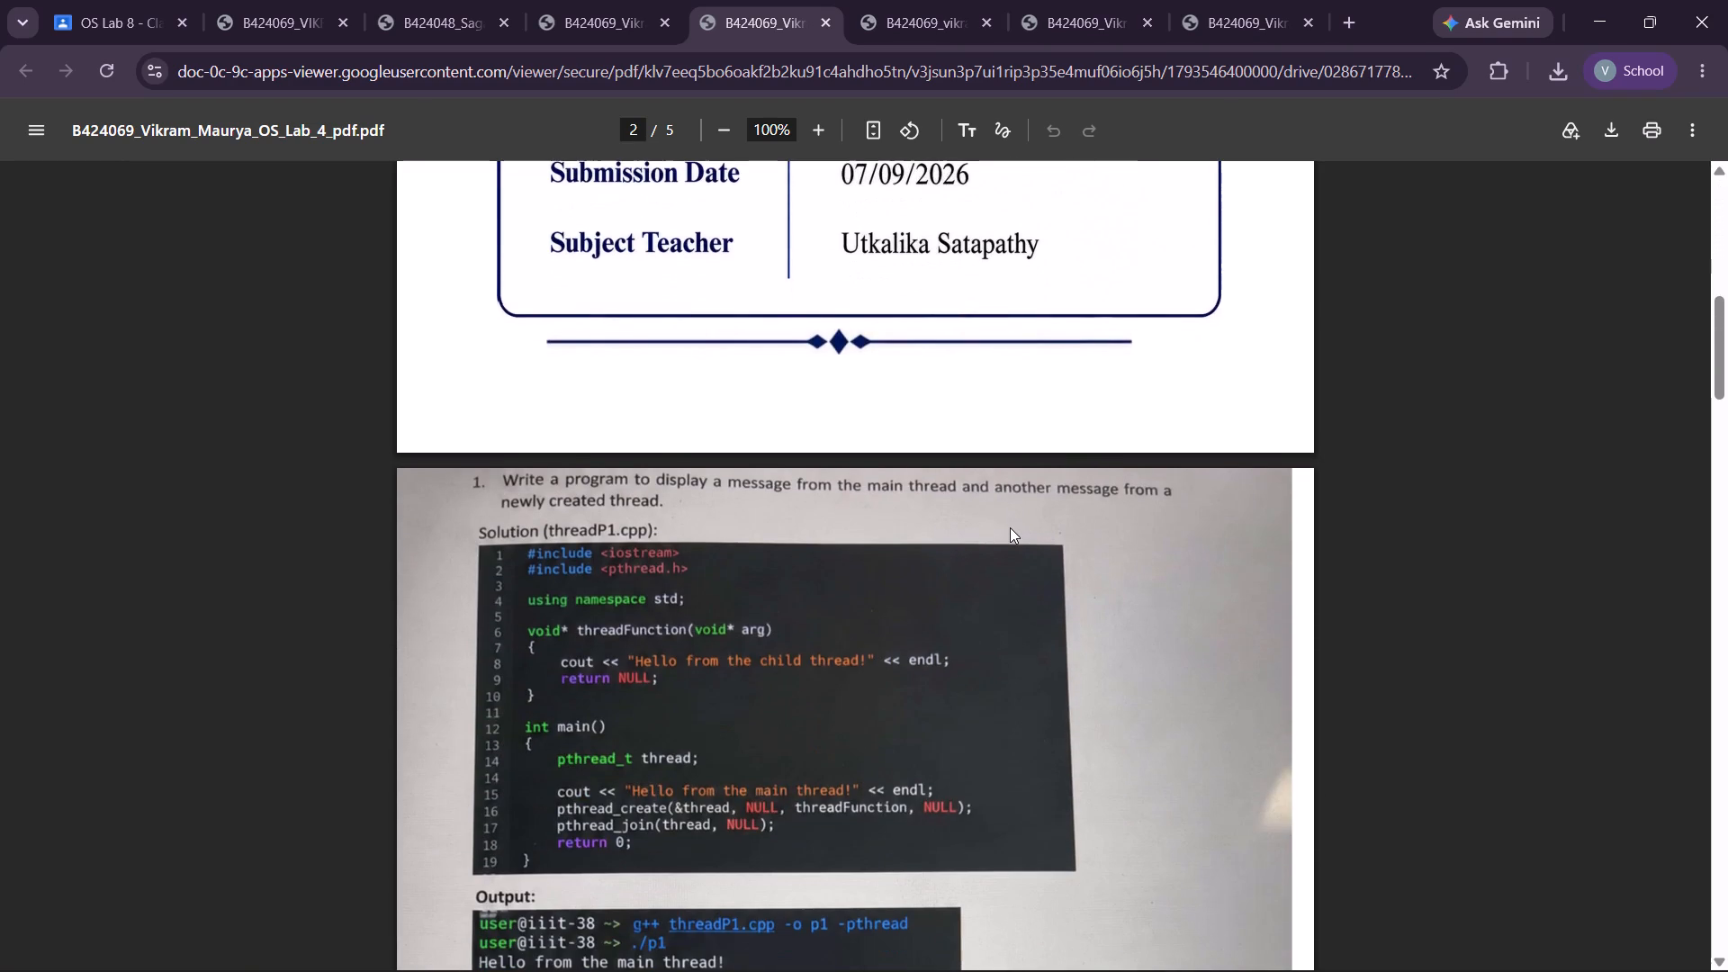
scroll(1010, 527, "up", 5)
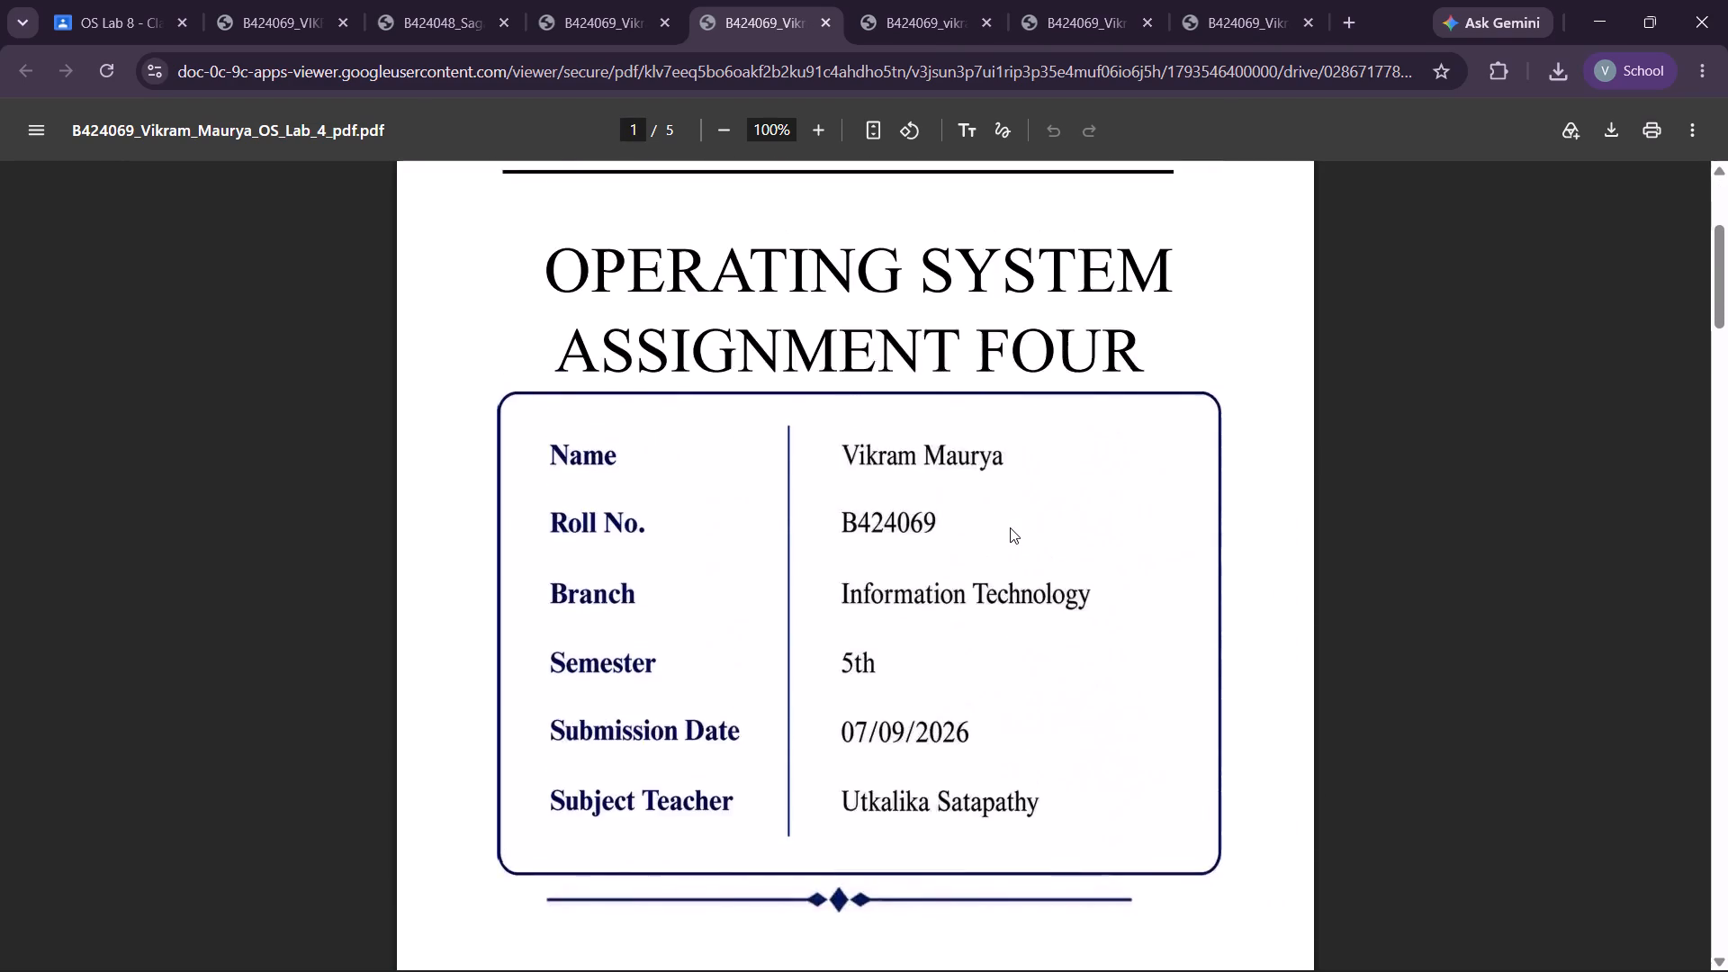
scroll(1010, 527, "up", 9)
scroll(1010, 527, "down", 7)
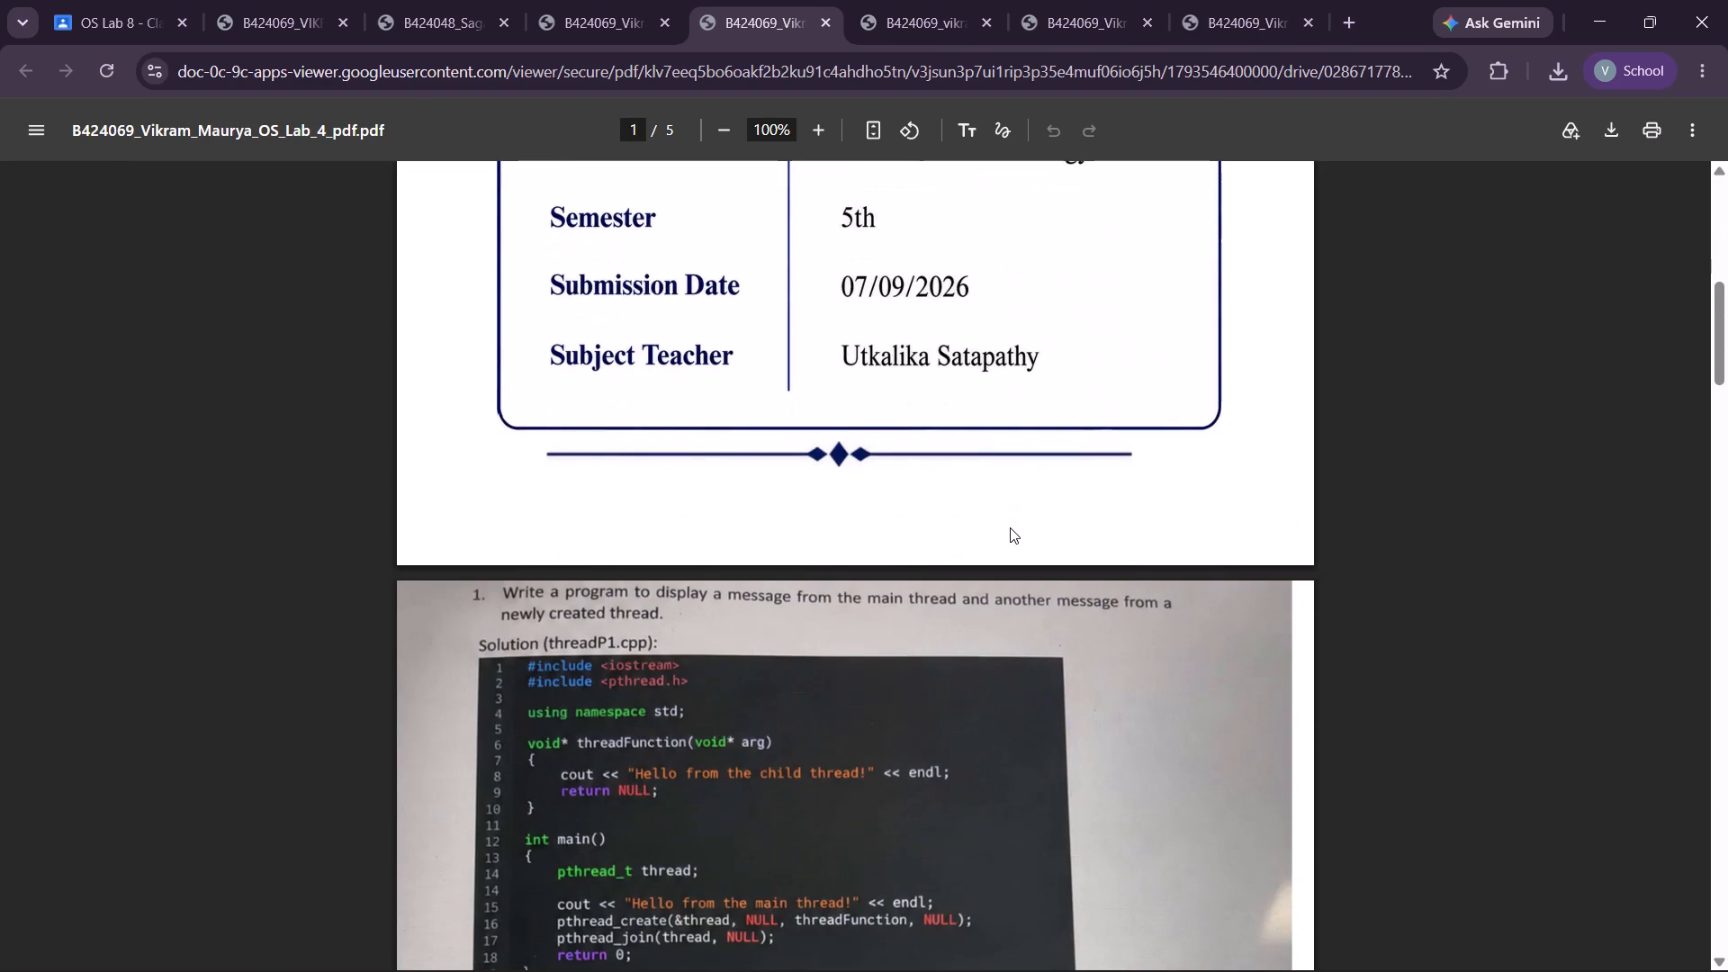
scroll(1010, 527, "up", 8)
scroll(1010, 527, "down", 3)
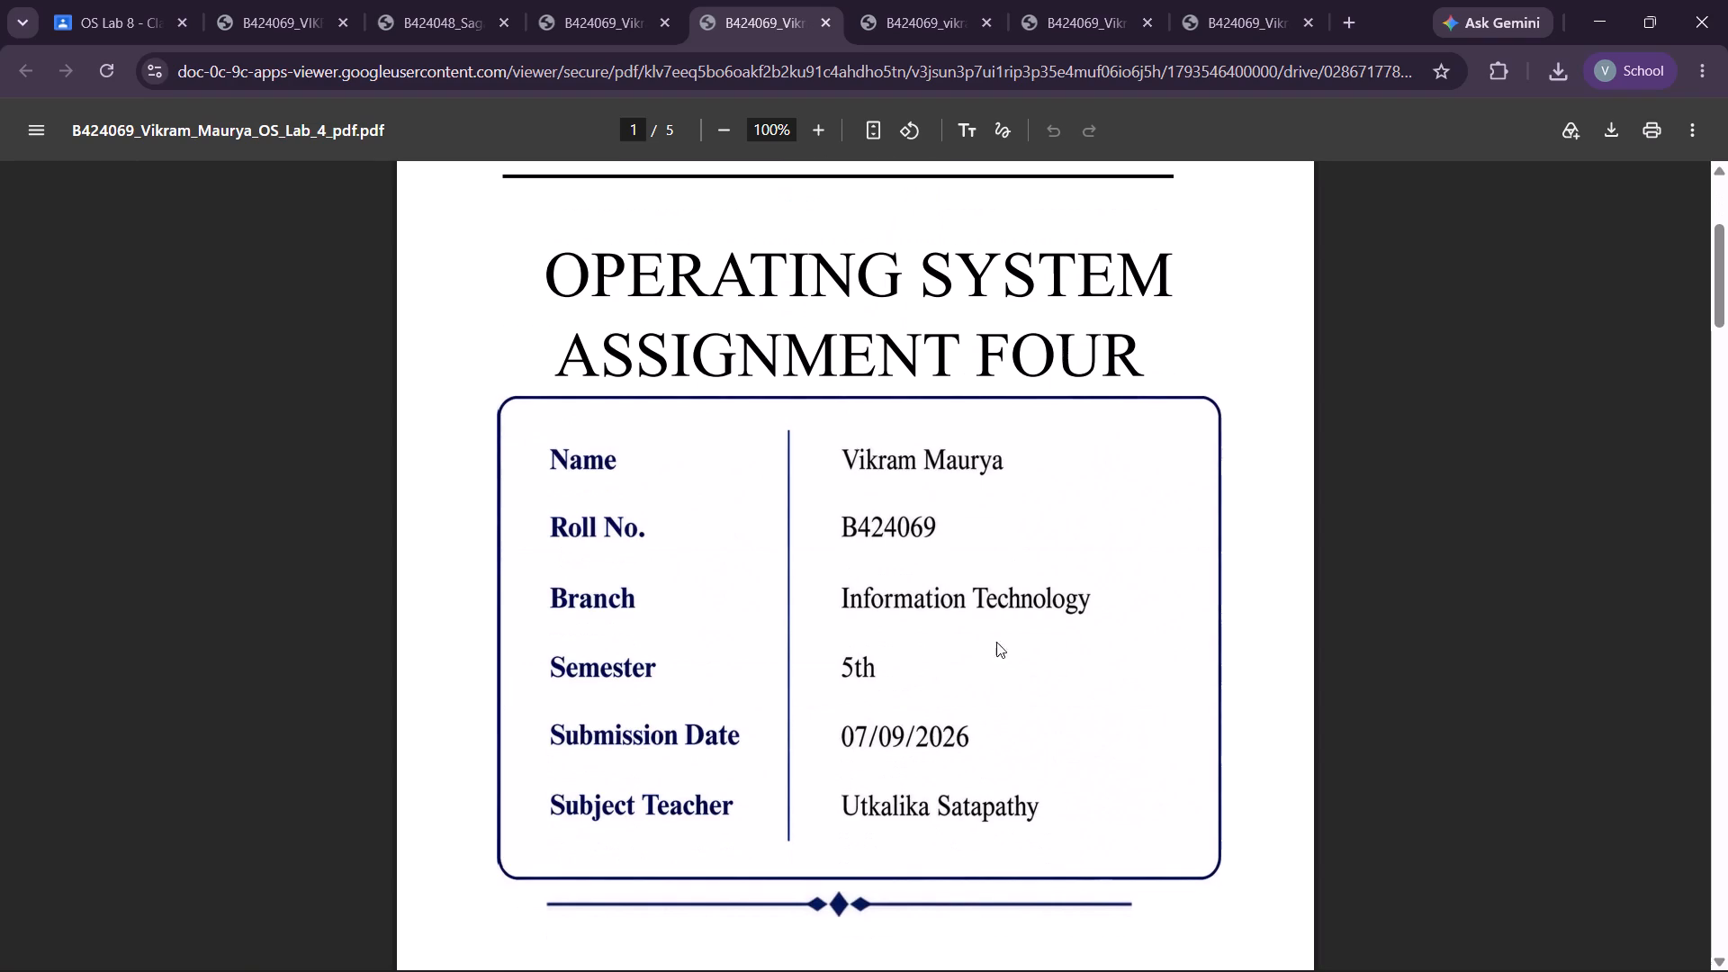
scroll(952, 563, "down", 4)
scroll(954, 564, "up", 10)
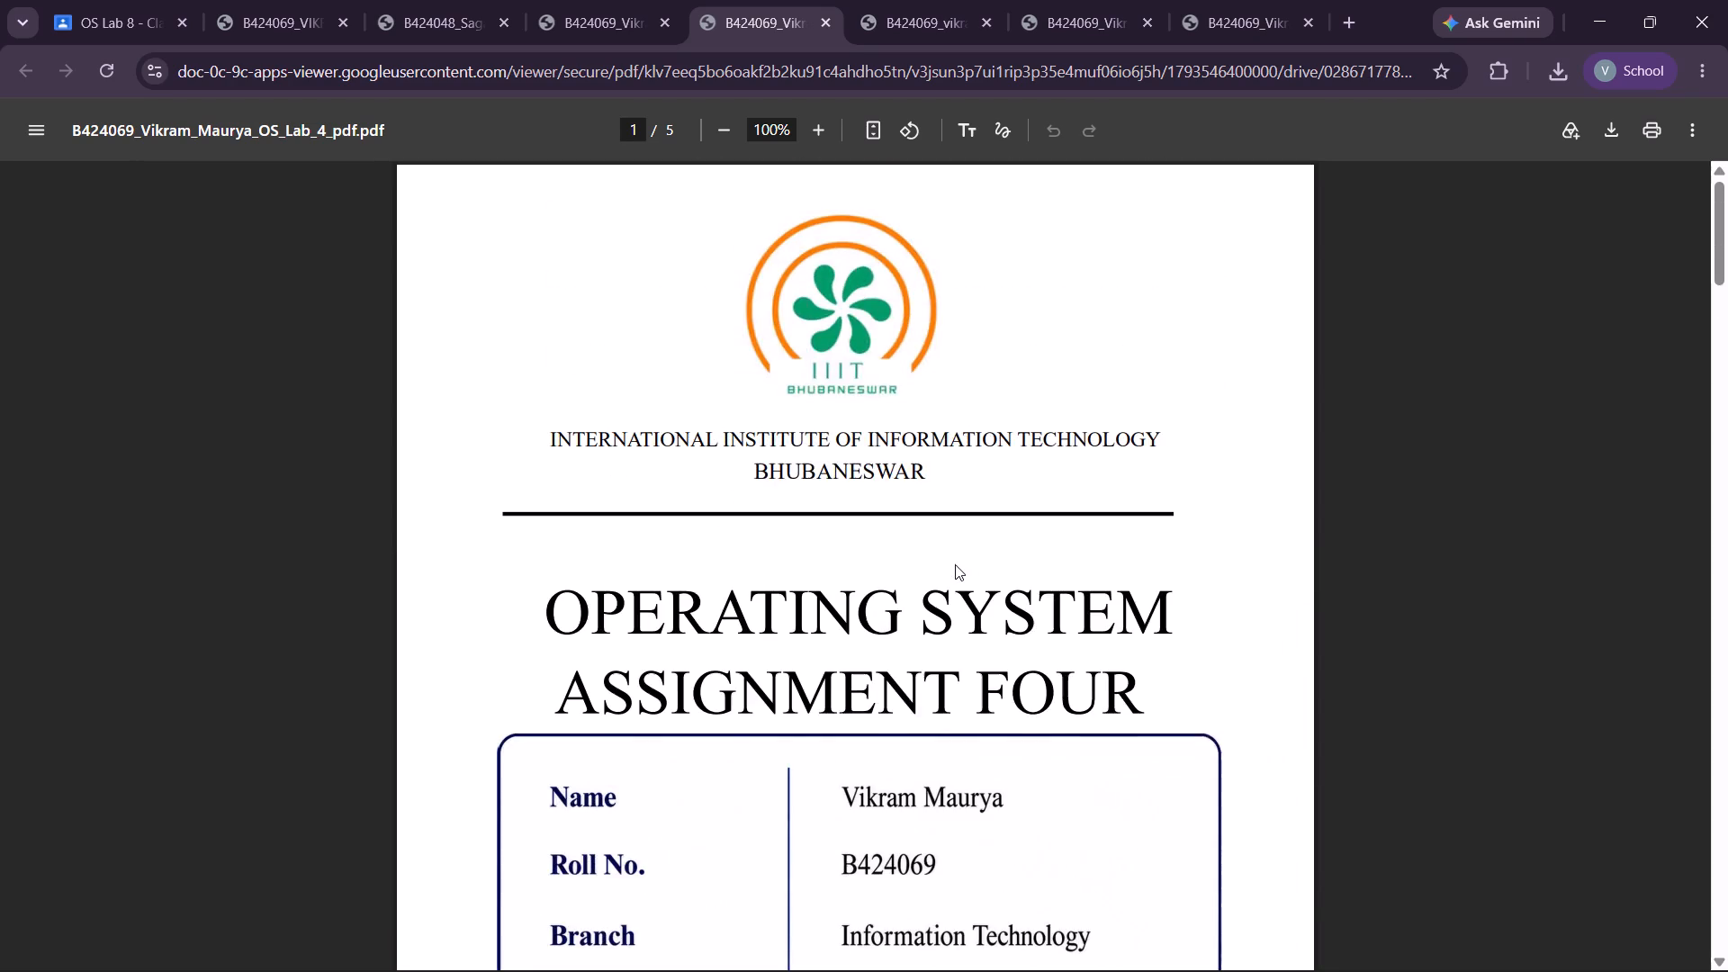
Review the Lab 4 PDF's cover together with the thread programs on the page that follows it.
scroll(955, 564, "down", 10)
scroll(956, 564, "up", 6)
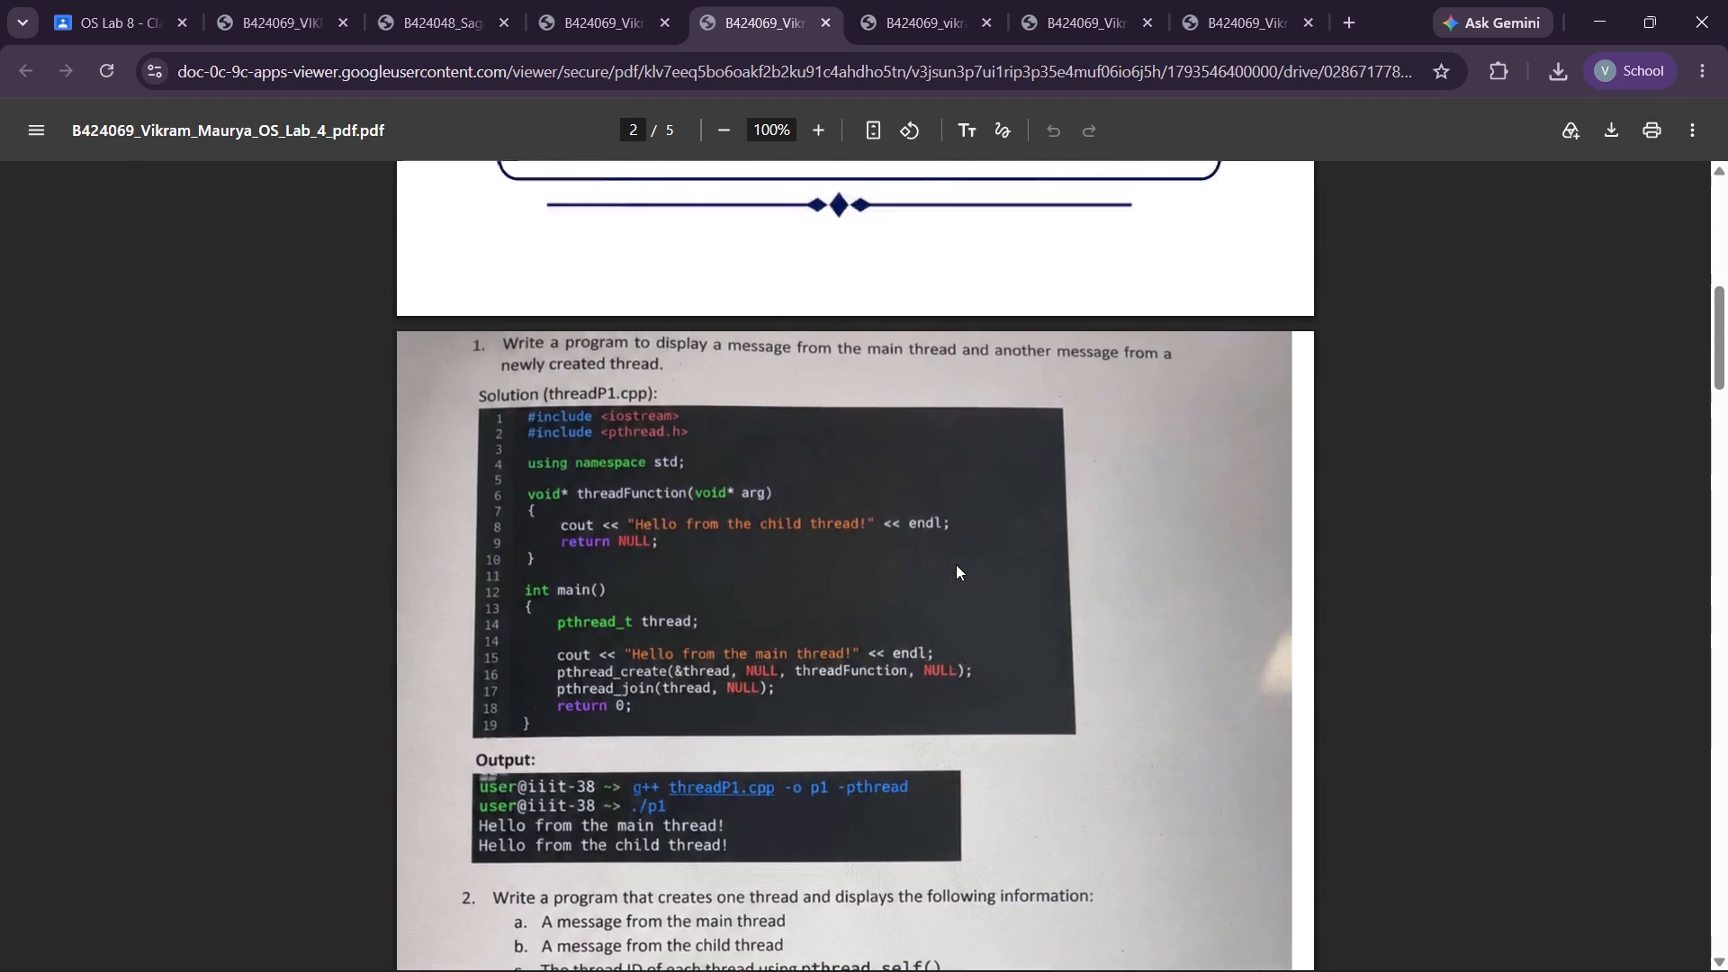
scroll(956, 564, "up", 5)
scroll(956, 564, "down", 2)
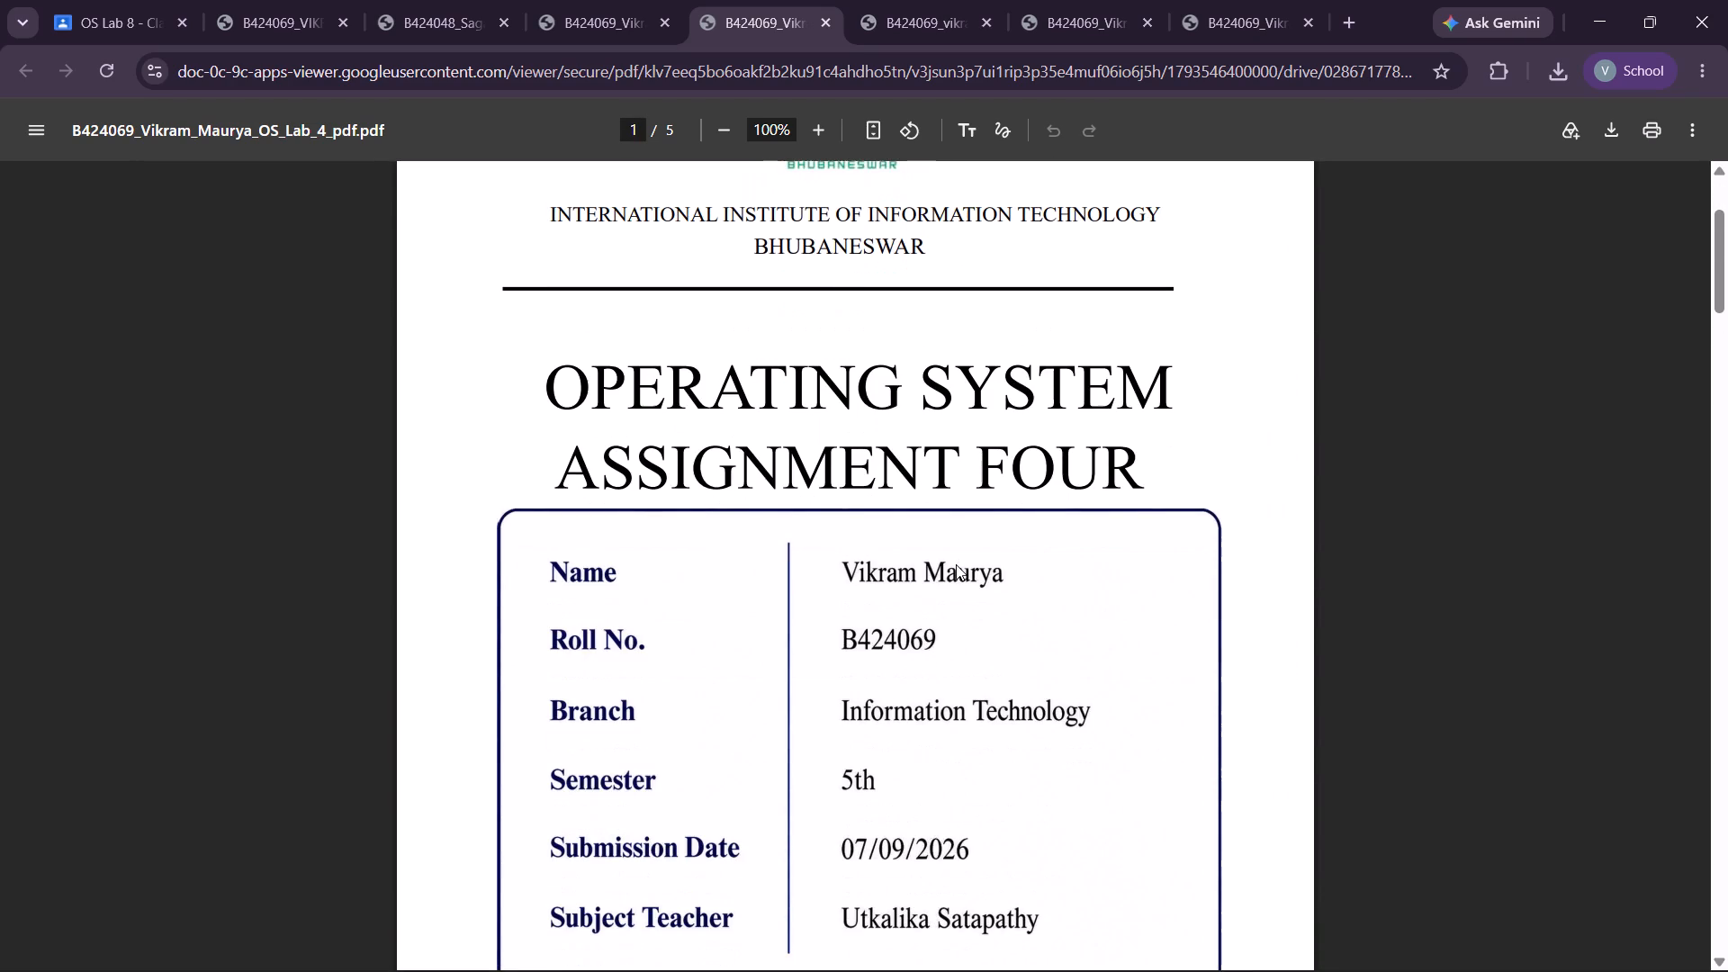
scroll(956, 564, "down", 10)
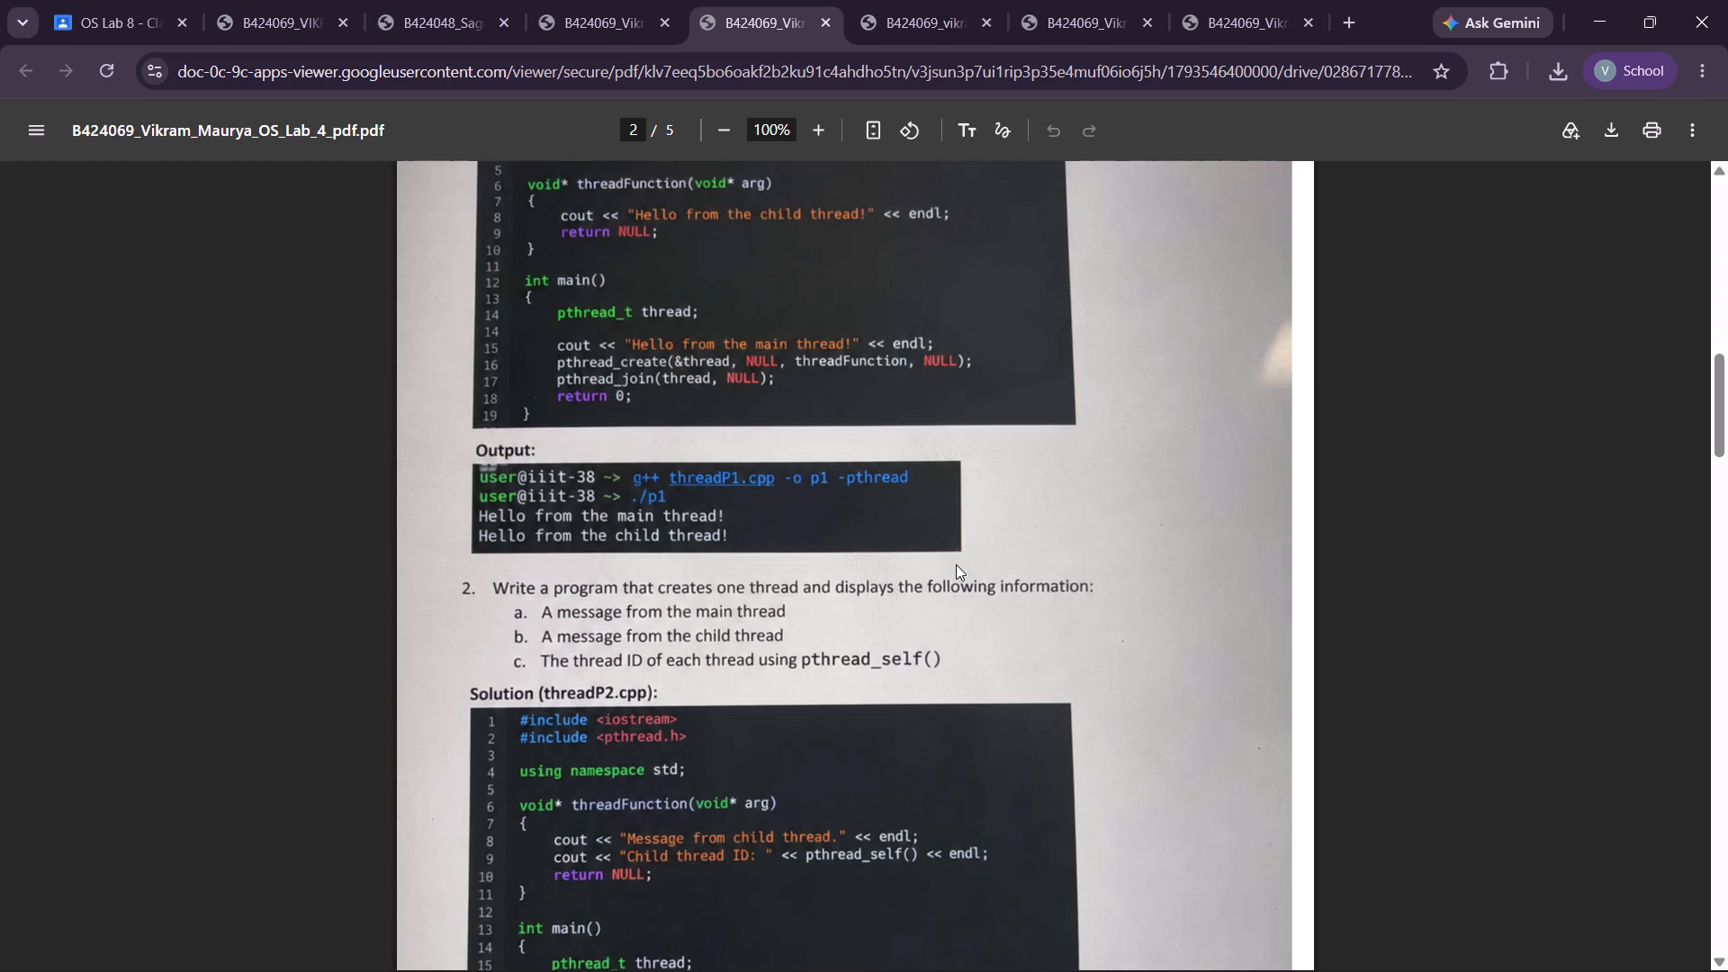
scroll(956, 564, "up", 10)
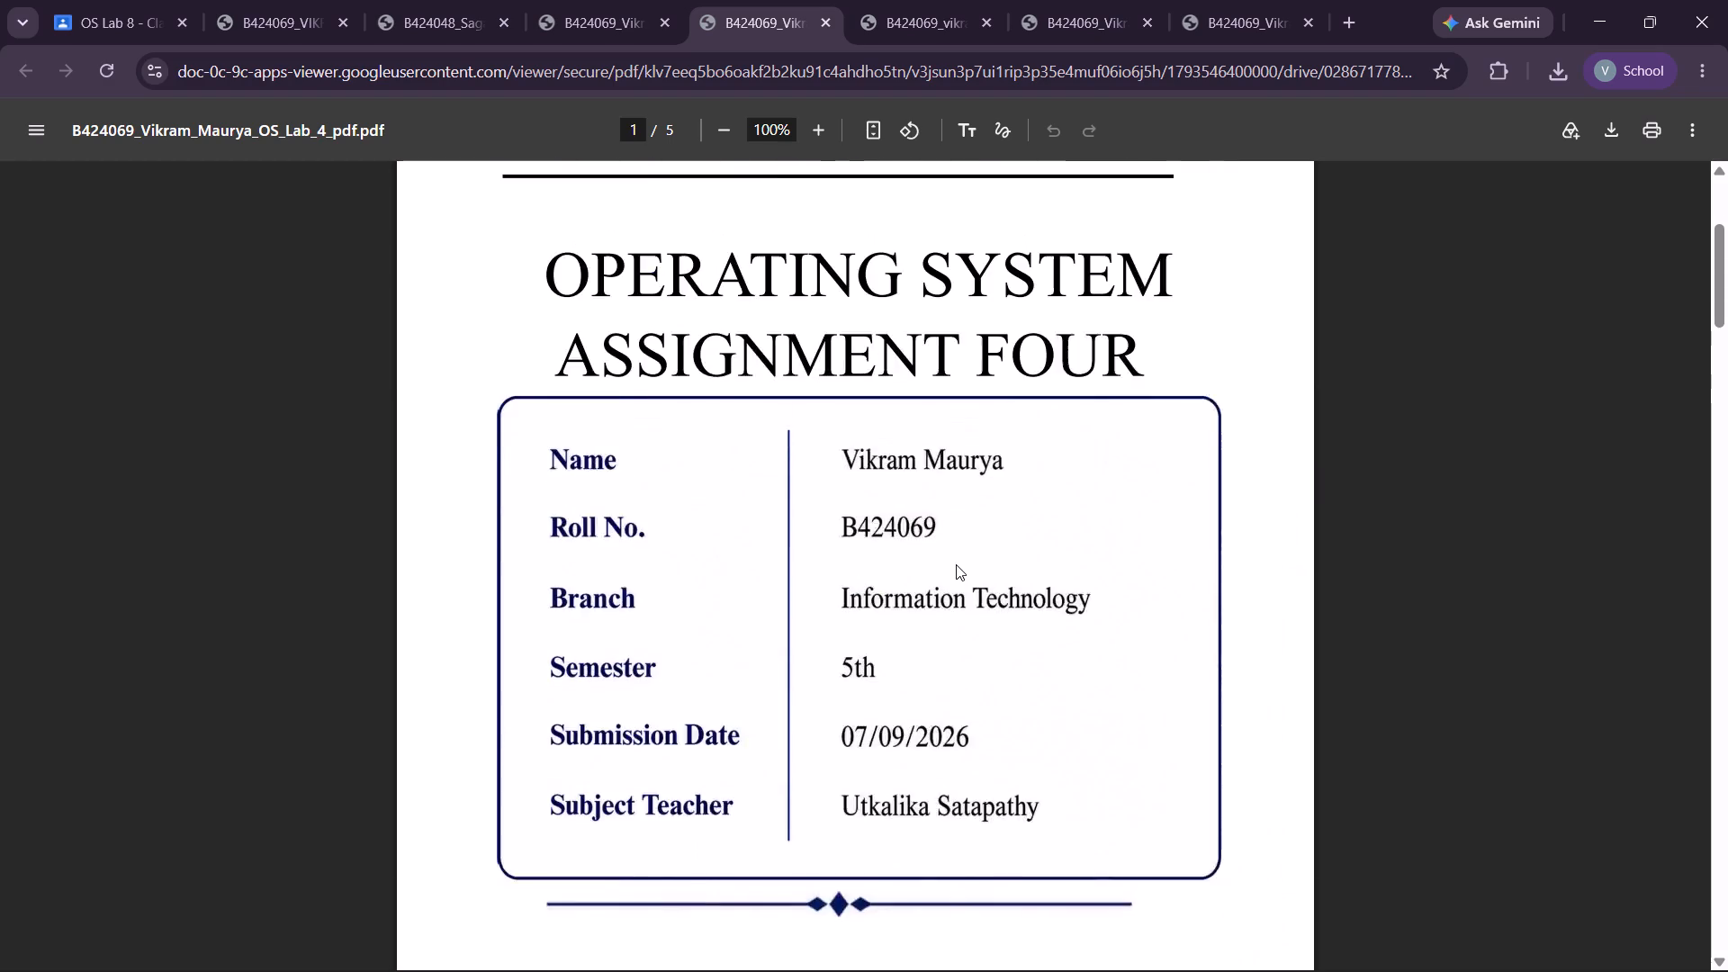
scroll(956, 564, "up", 7)
scroll(956, 564, "down", 6)
scroll(956, 564, "up", 4)
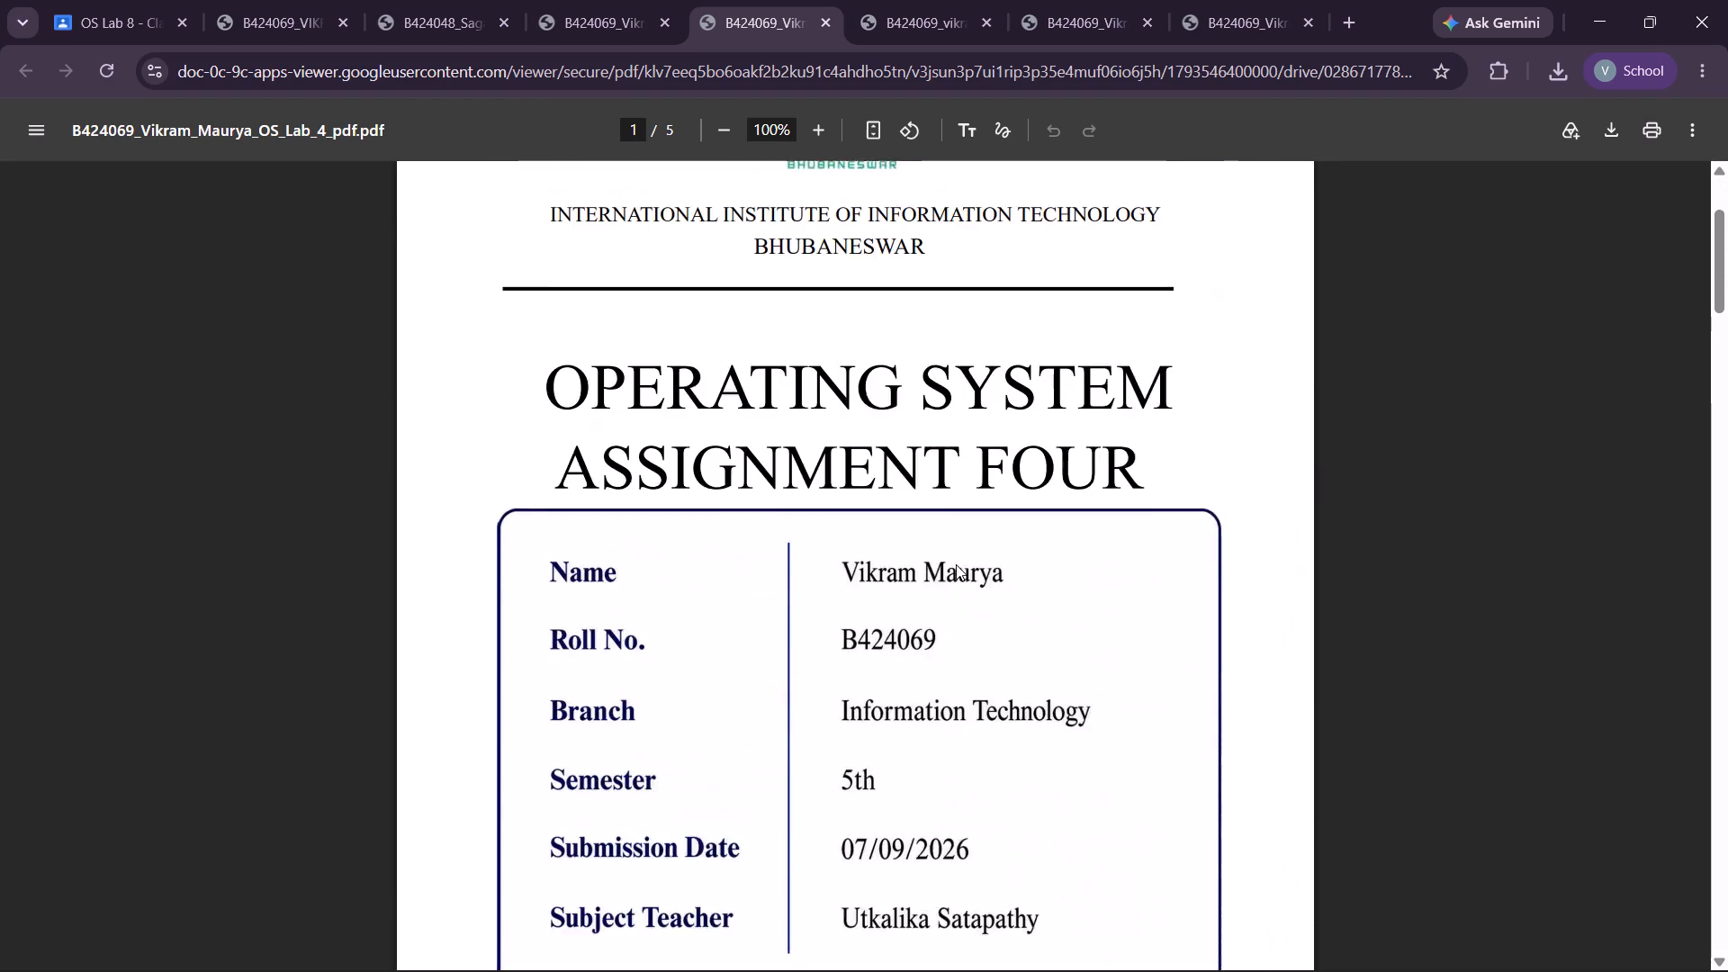
scroll(956, 564, "up", 4)
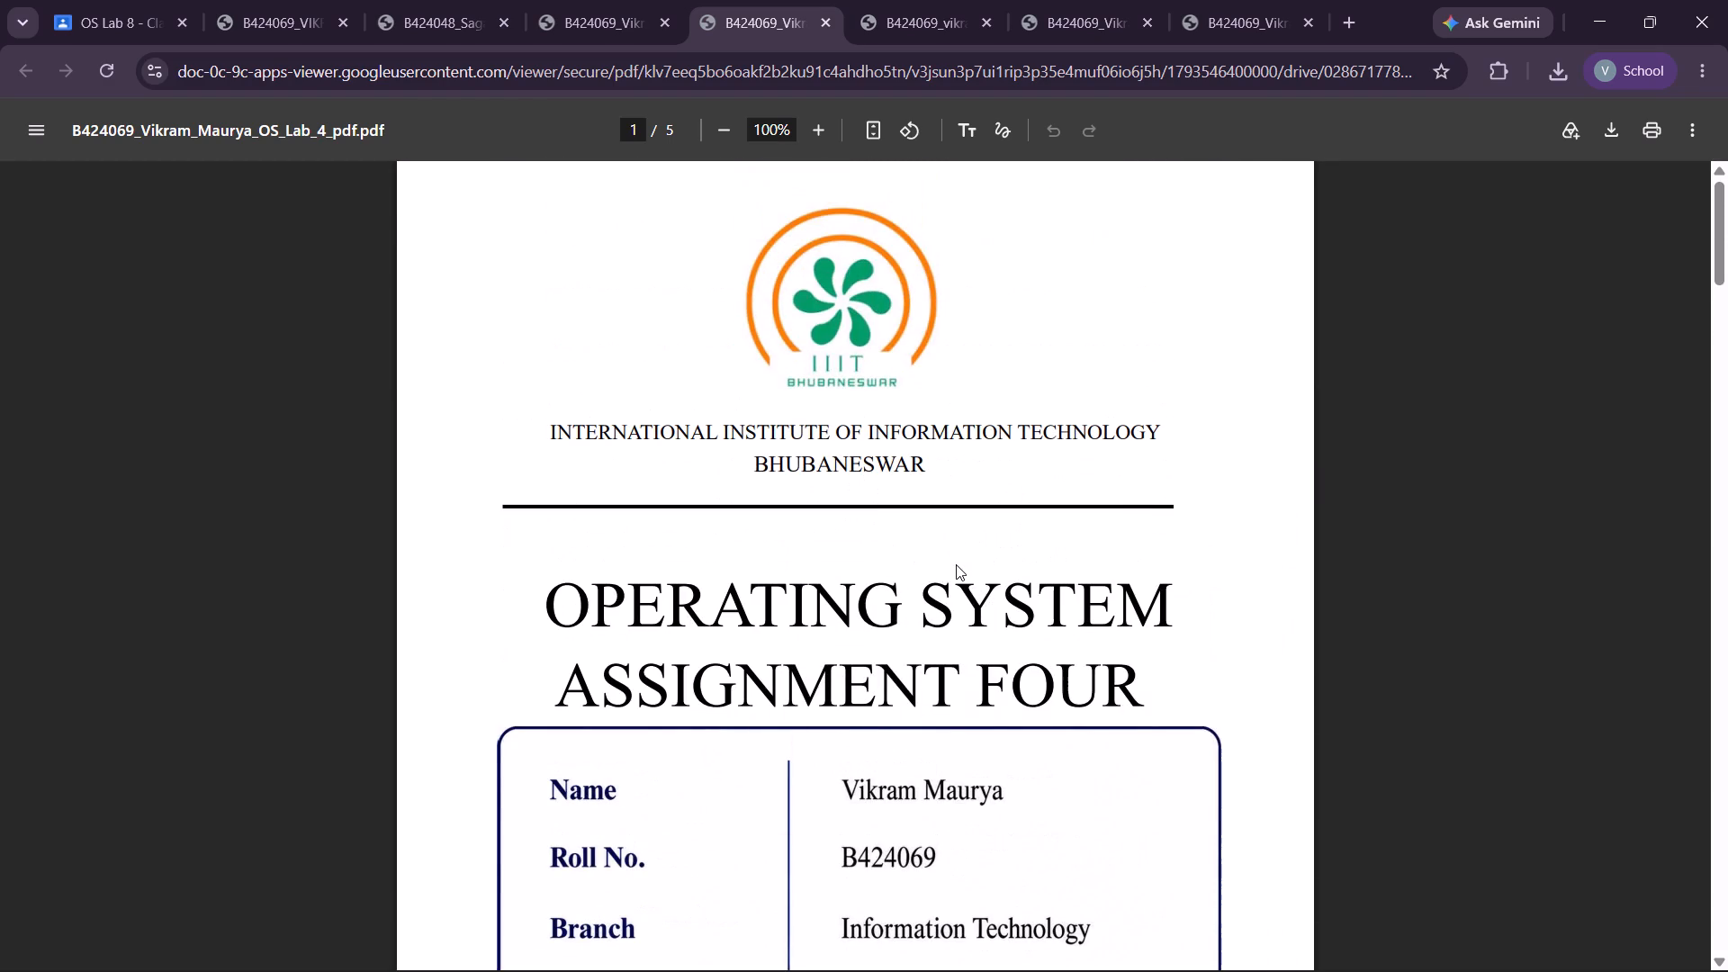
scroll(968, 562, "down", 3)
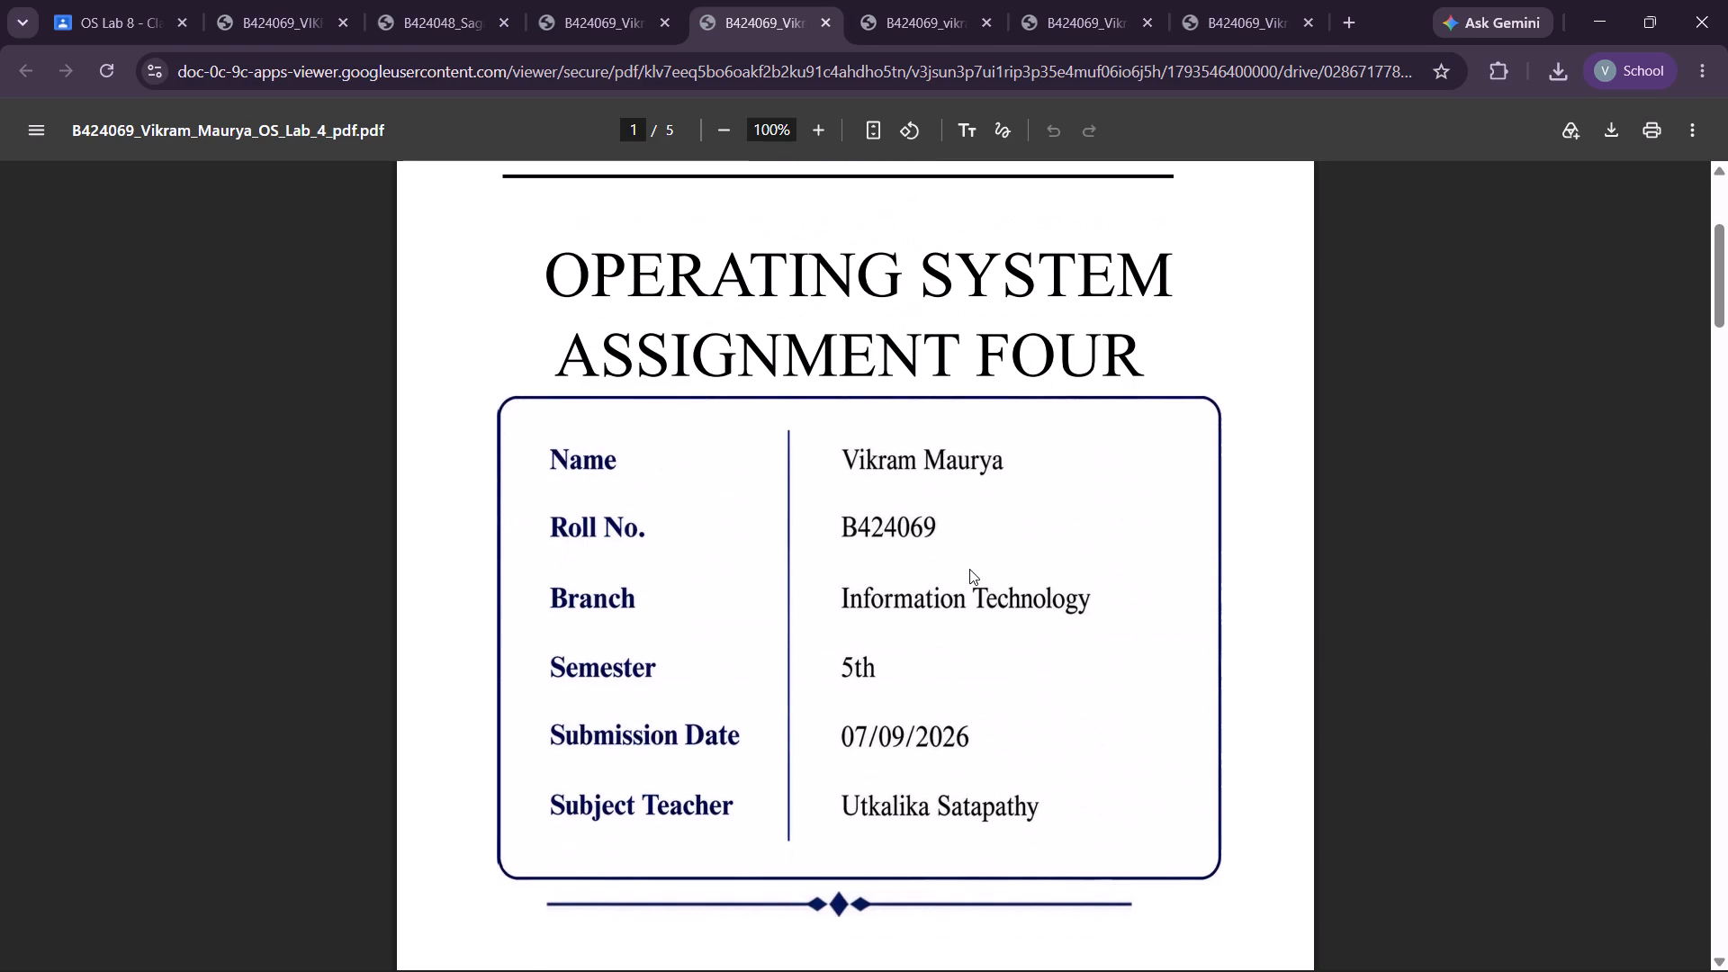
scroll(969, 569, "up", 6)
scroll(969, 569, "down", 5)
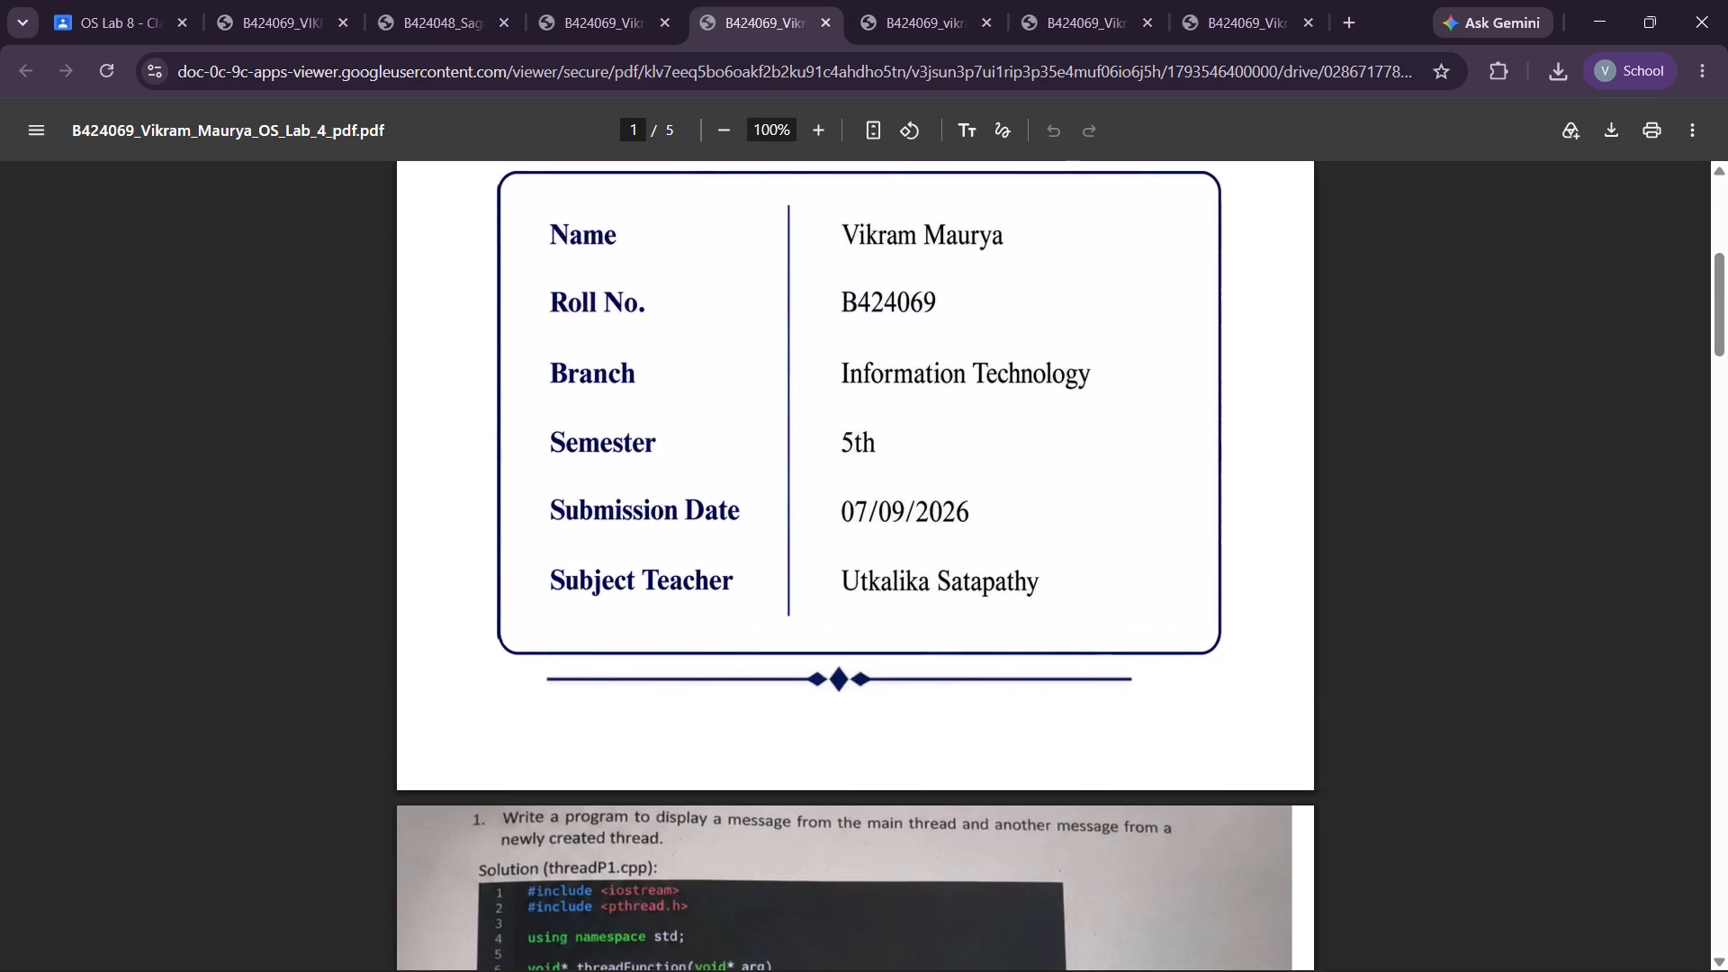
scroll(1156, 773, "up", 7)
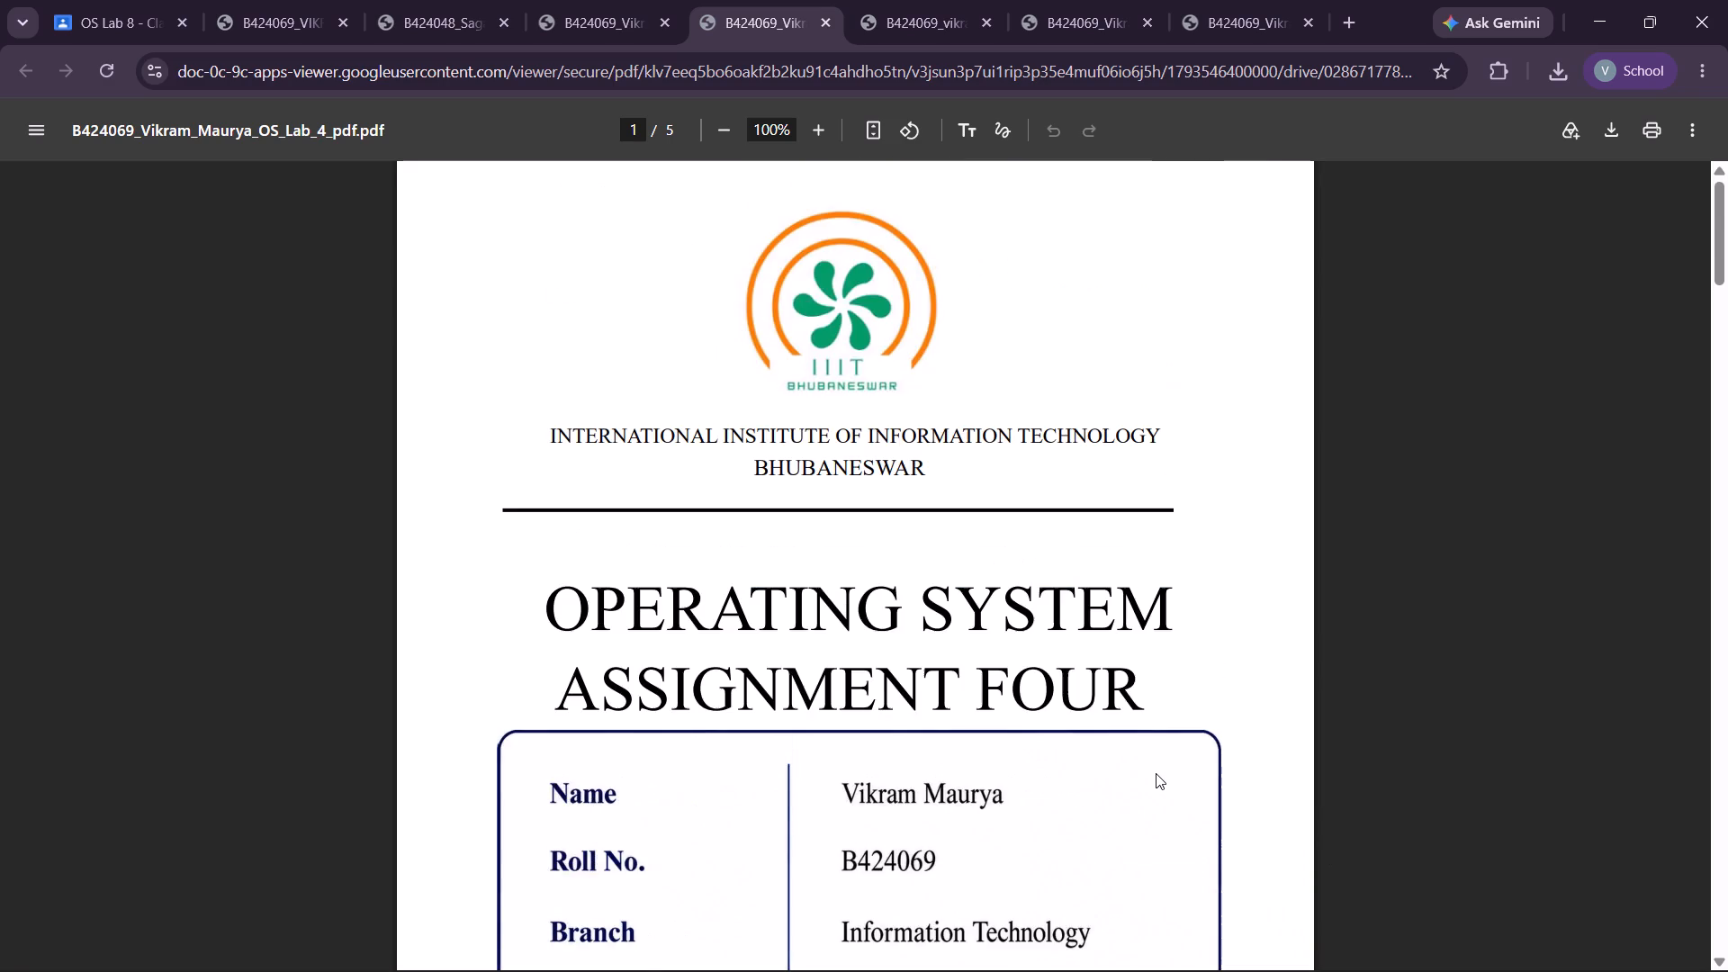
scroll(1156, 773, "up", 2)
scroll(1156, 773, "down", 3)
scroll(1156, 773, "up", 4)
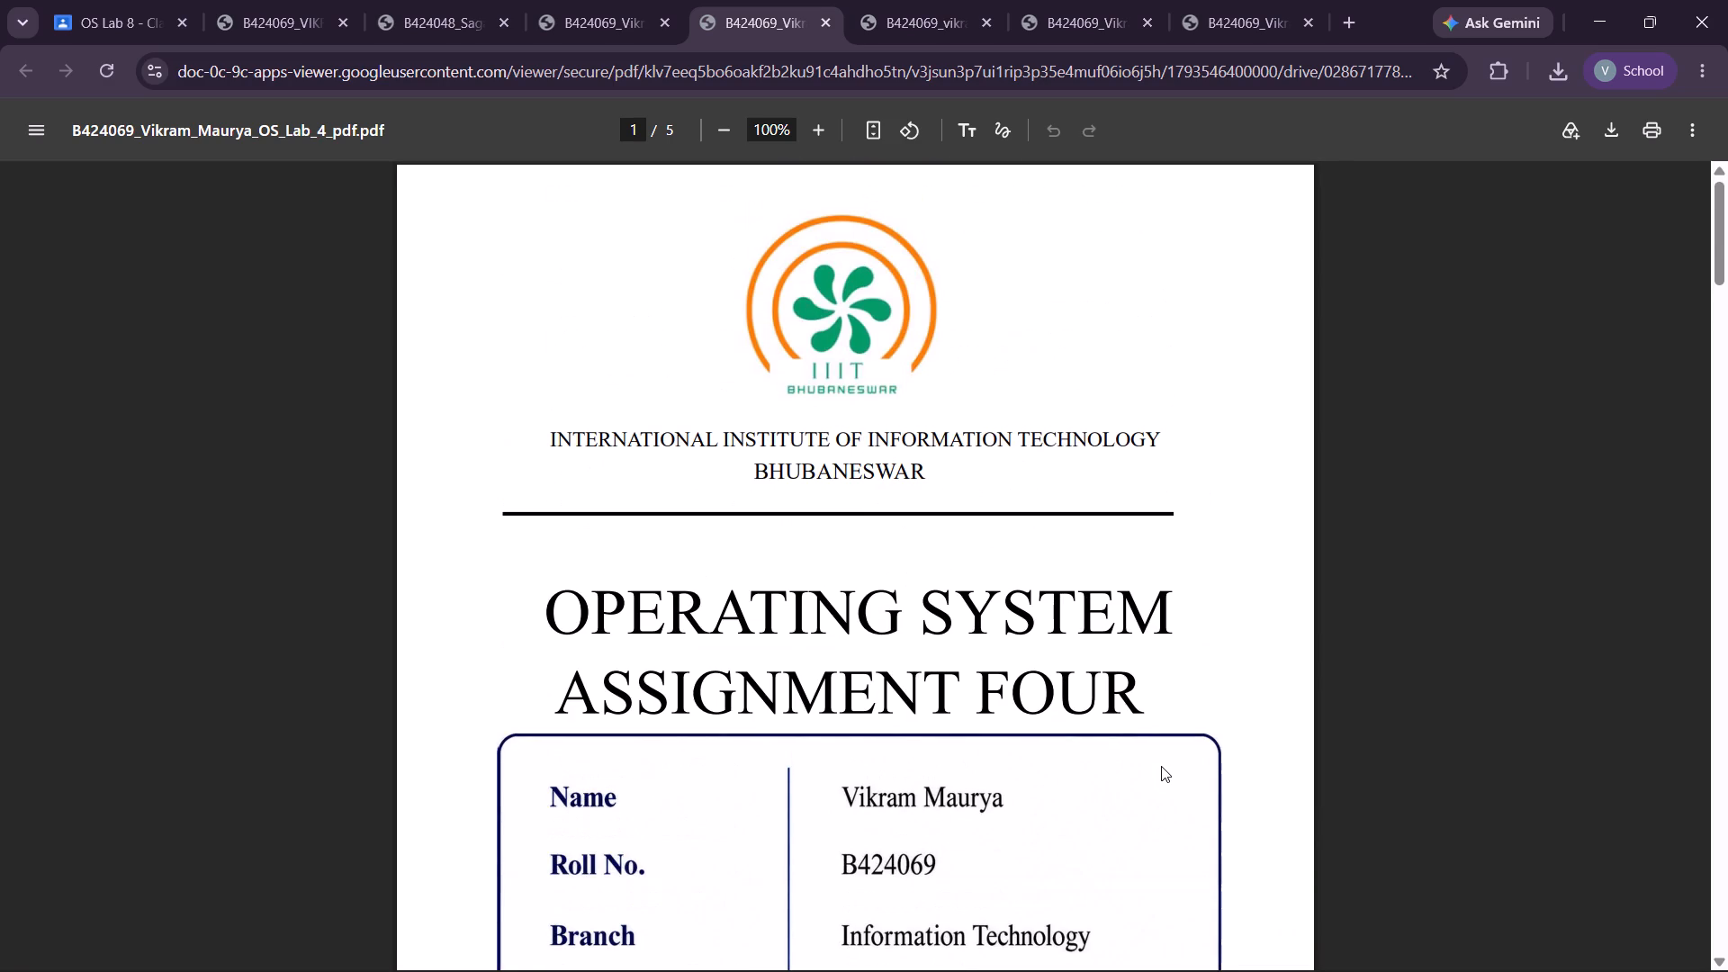
Compare the Lab 3 cover with the Lab 5&6, Lab 7 and Lab 8 covers, examining Lab 8's title and details box.
left_click(625, 0)
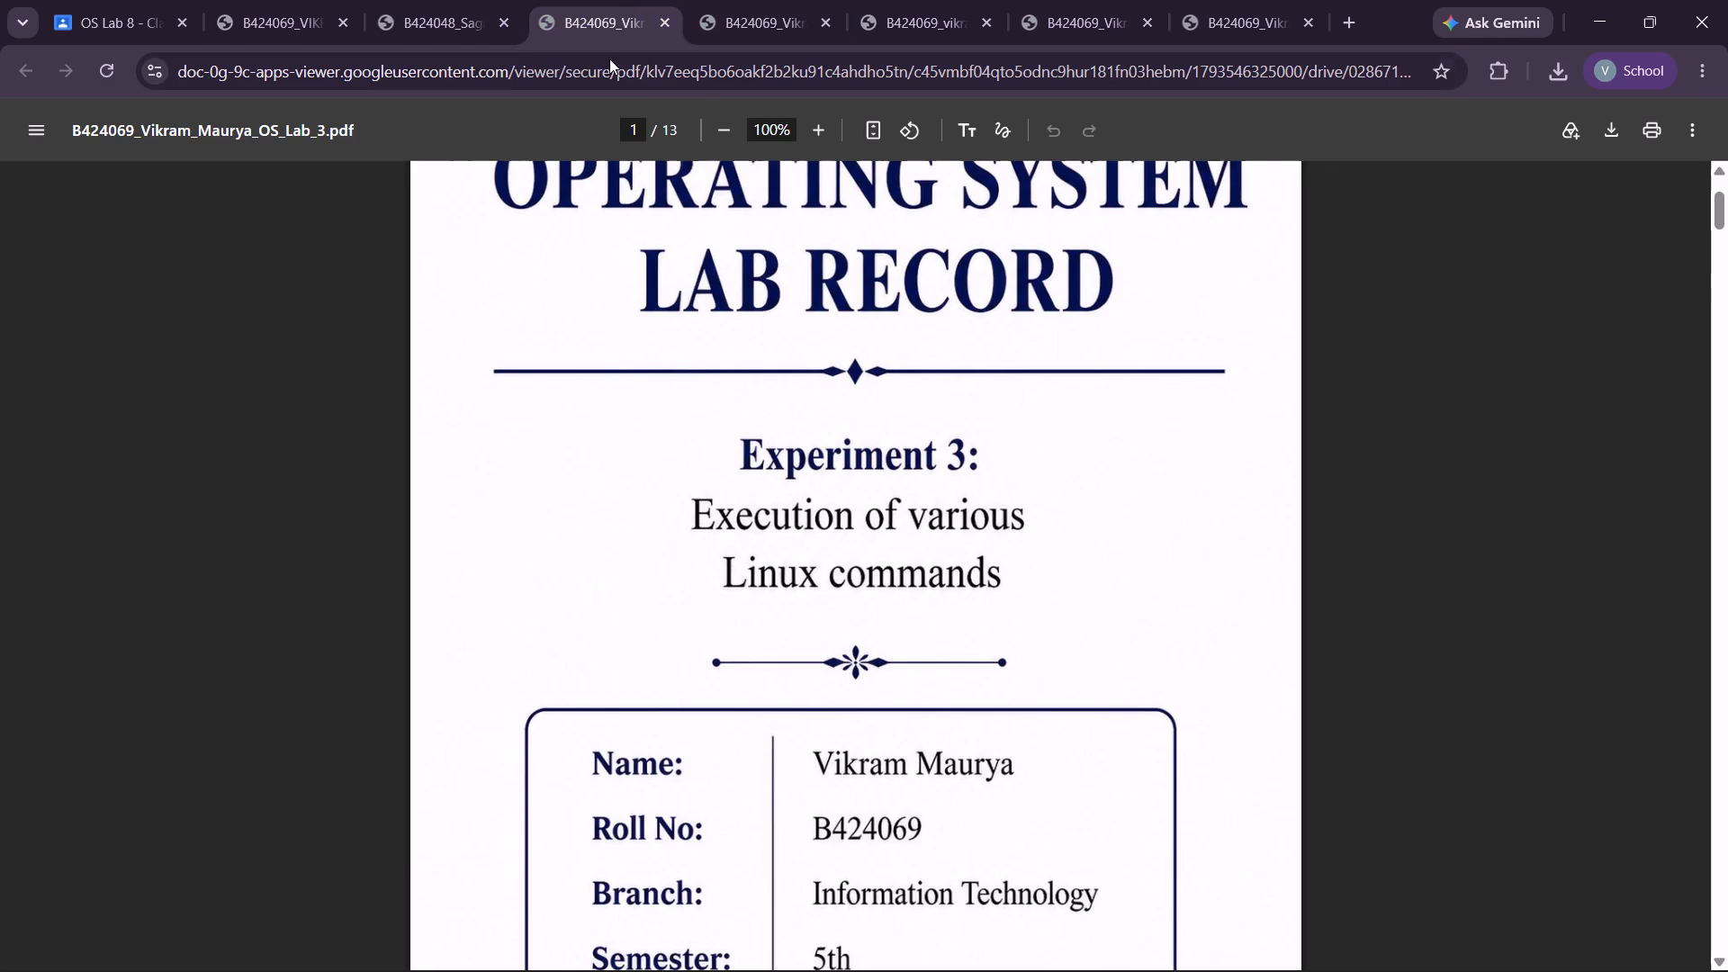
left_click(894, 1)
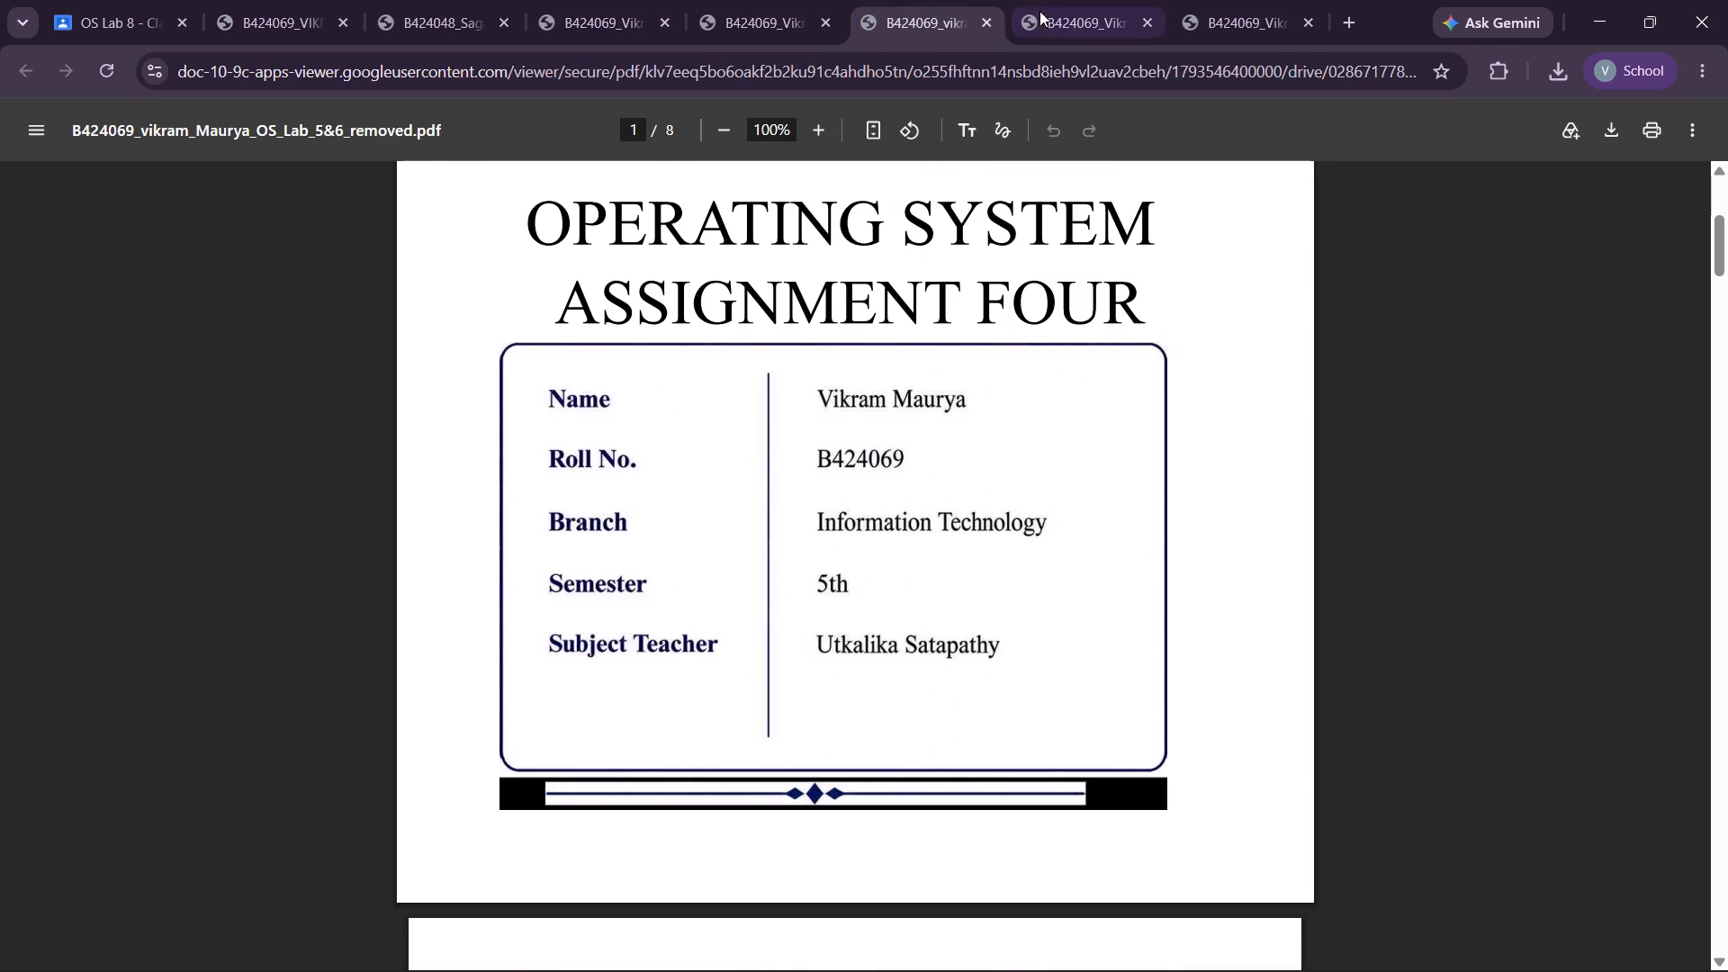
scroll(1066, 278, "up", 4)
left_click(1096, 8)
left_click(1234, 3)
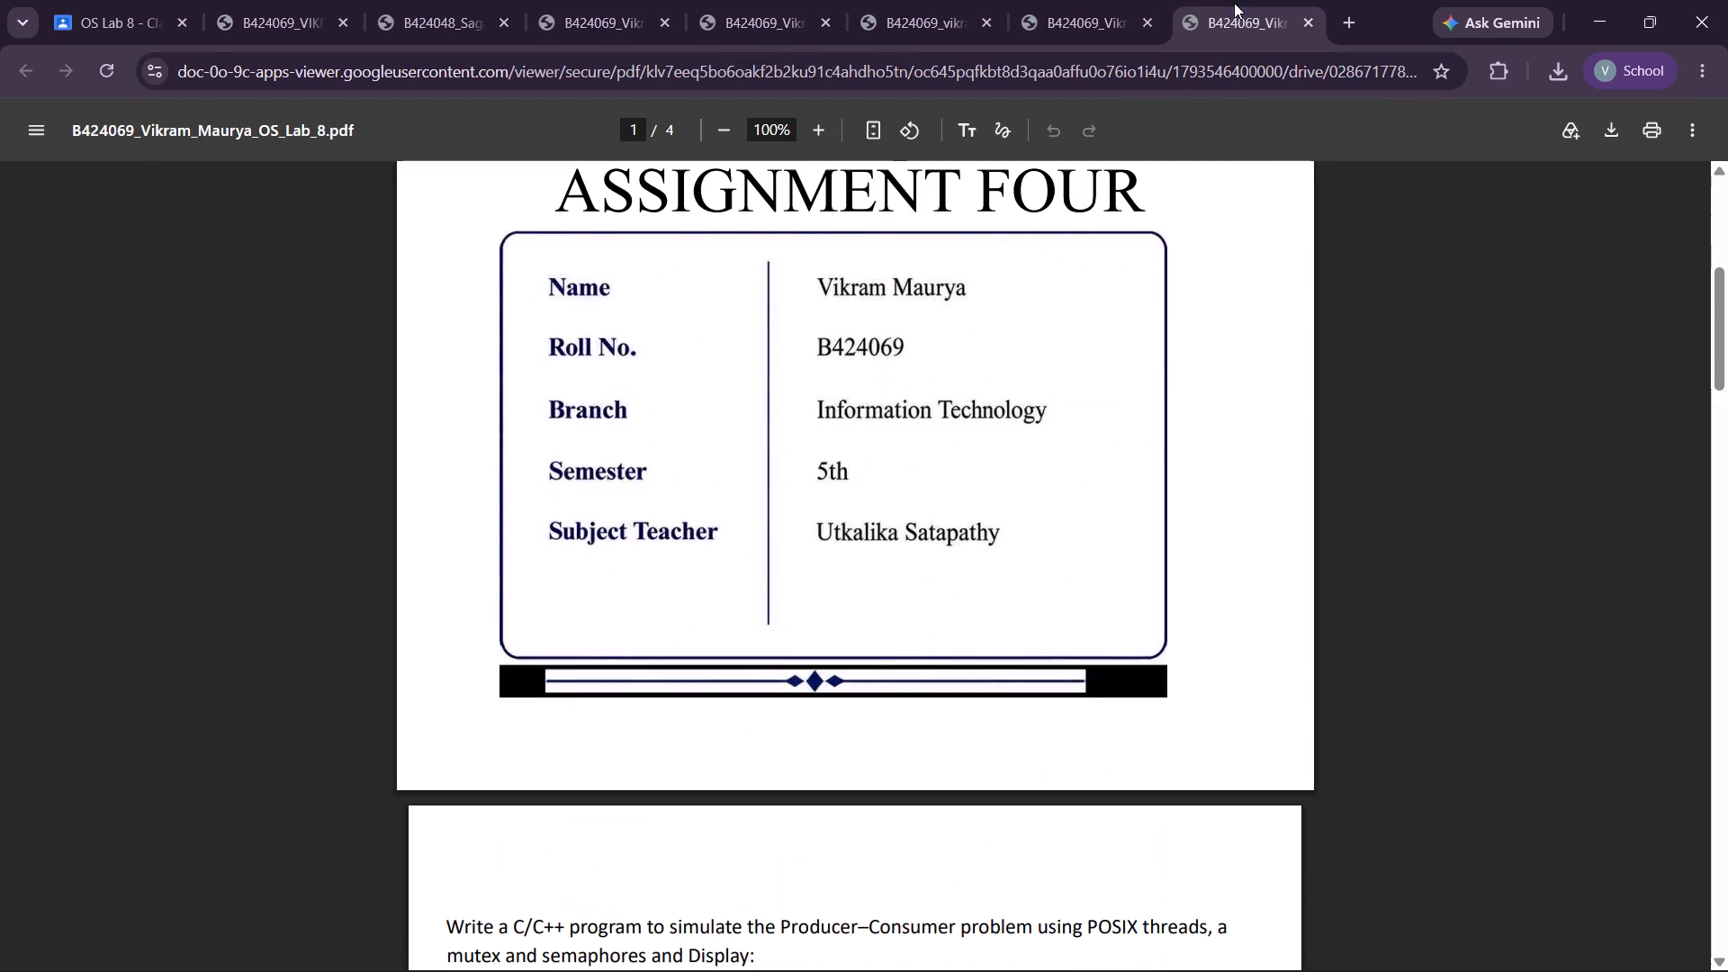
scroll(1175, 398, "up", 9)
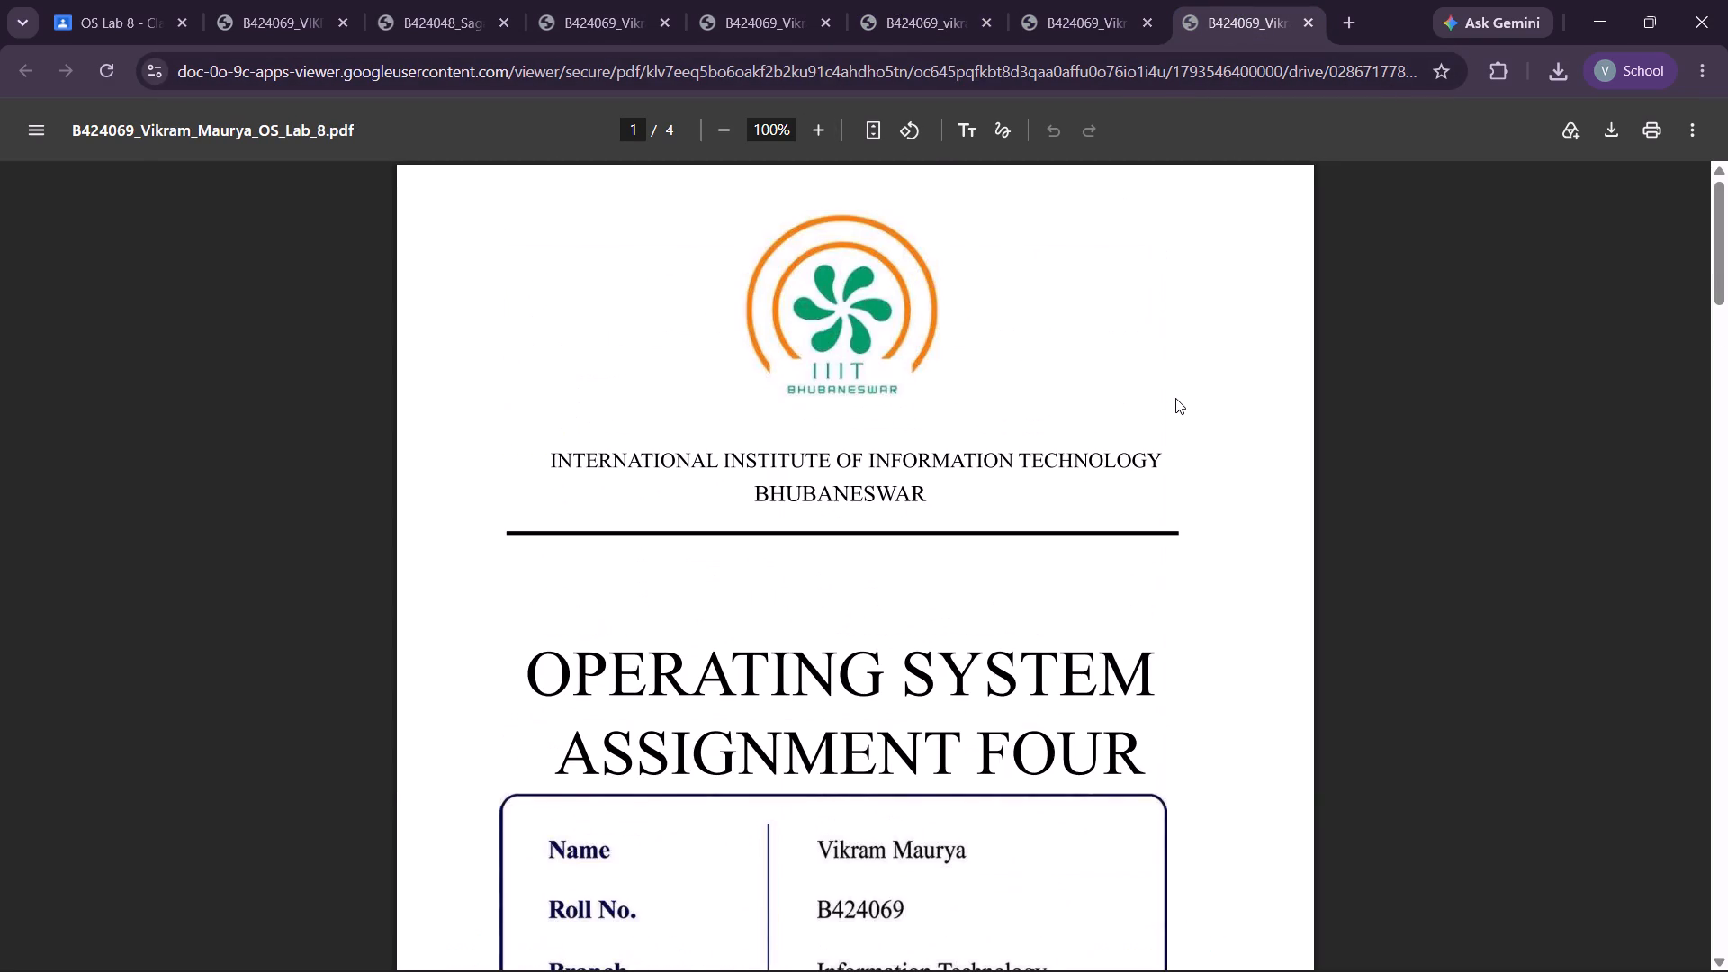
scroll(1175, 398, "down", 2)
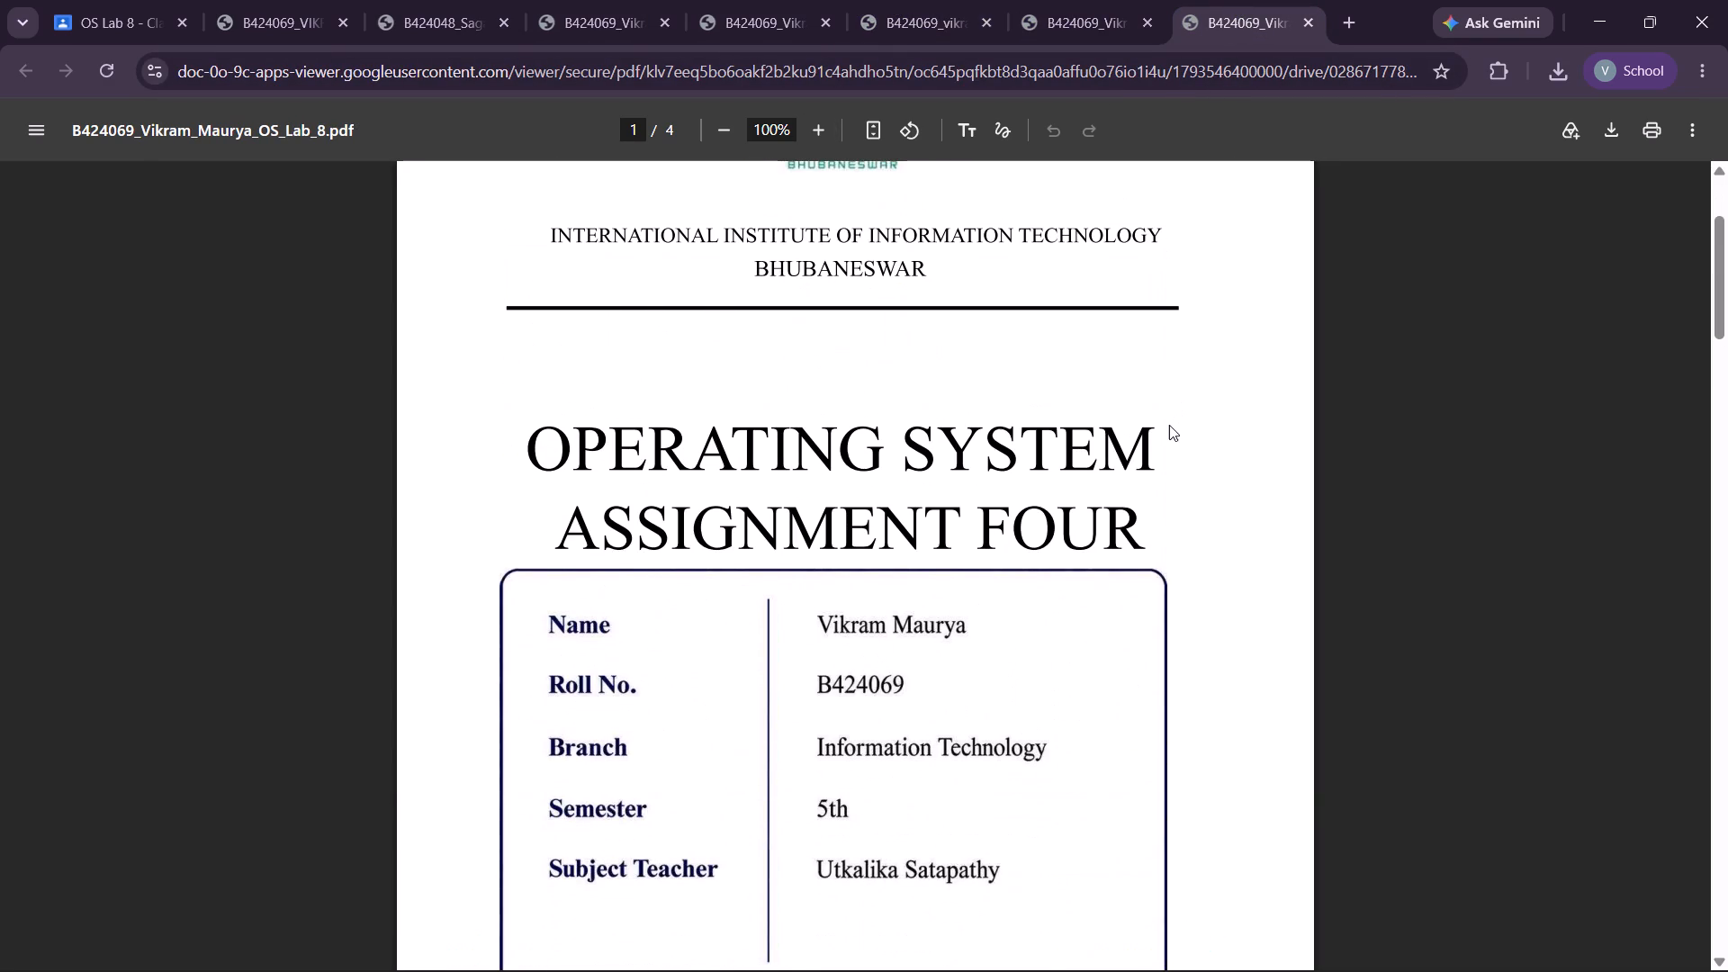
scroll(1169, 425, "down", 8)
scroll(1169, 425, "up", 11)
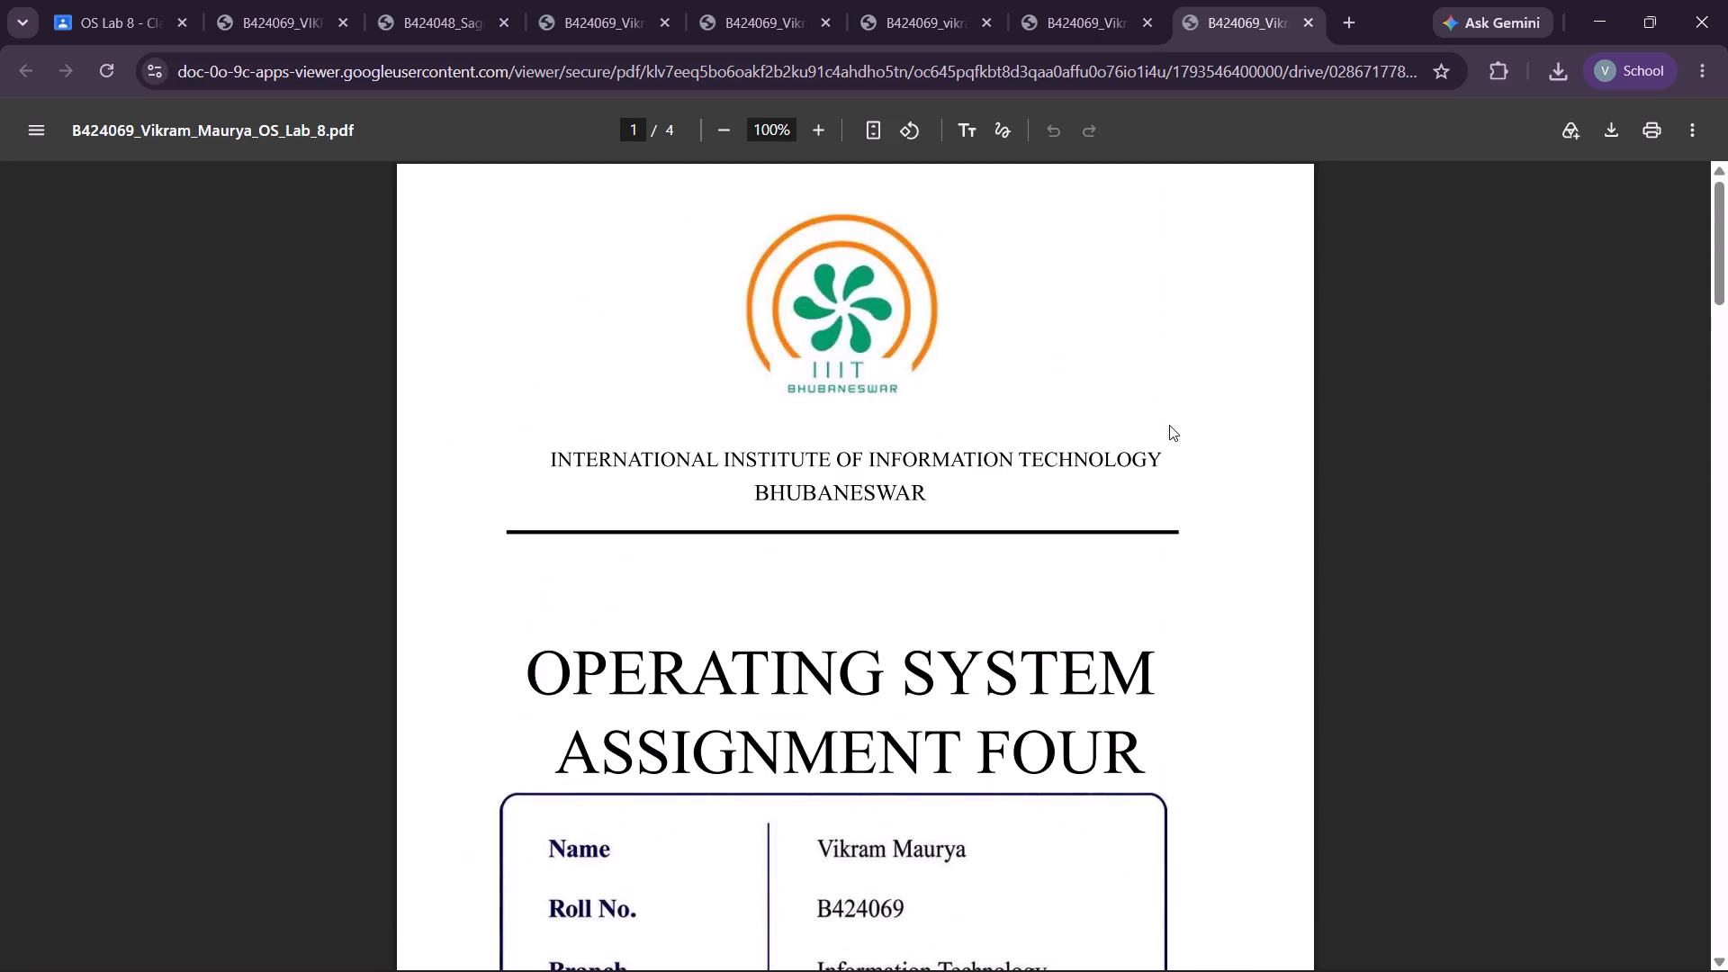
scroll(1169, 425, "down", 4)
scroll(1169, 425, "up", 4)
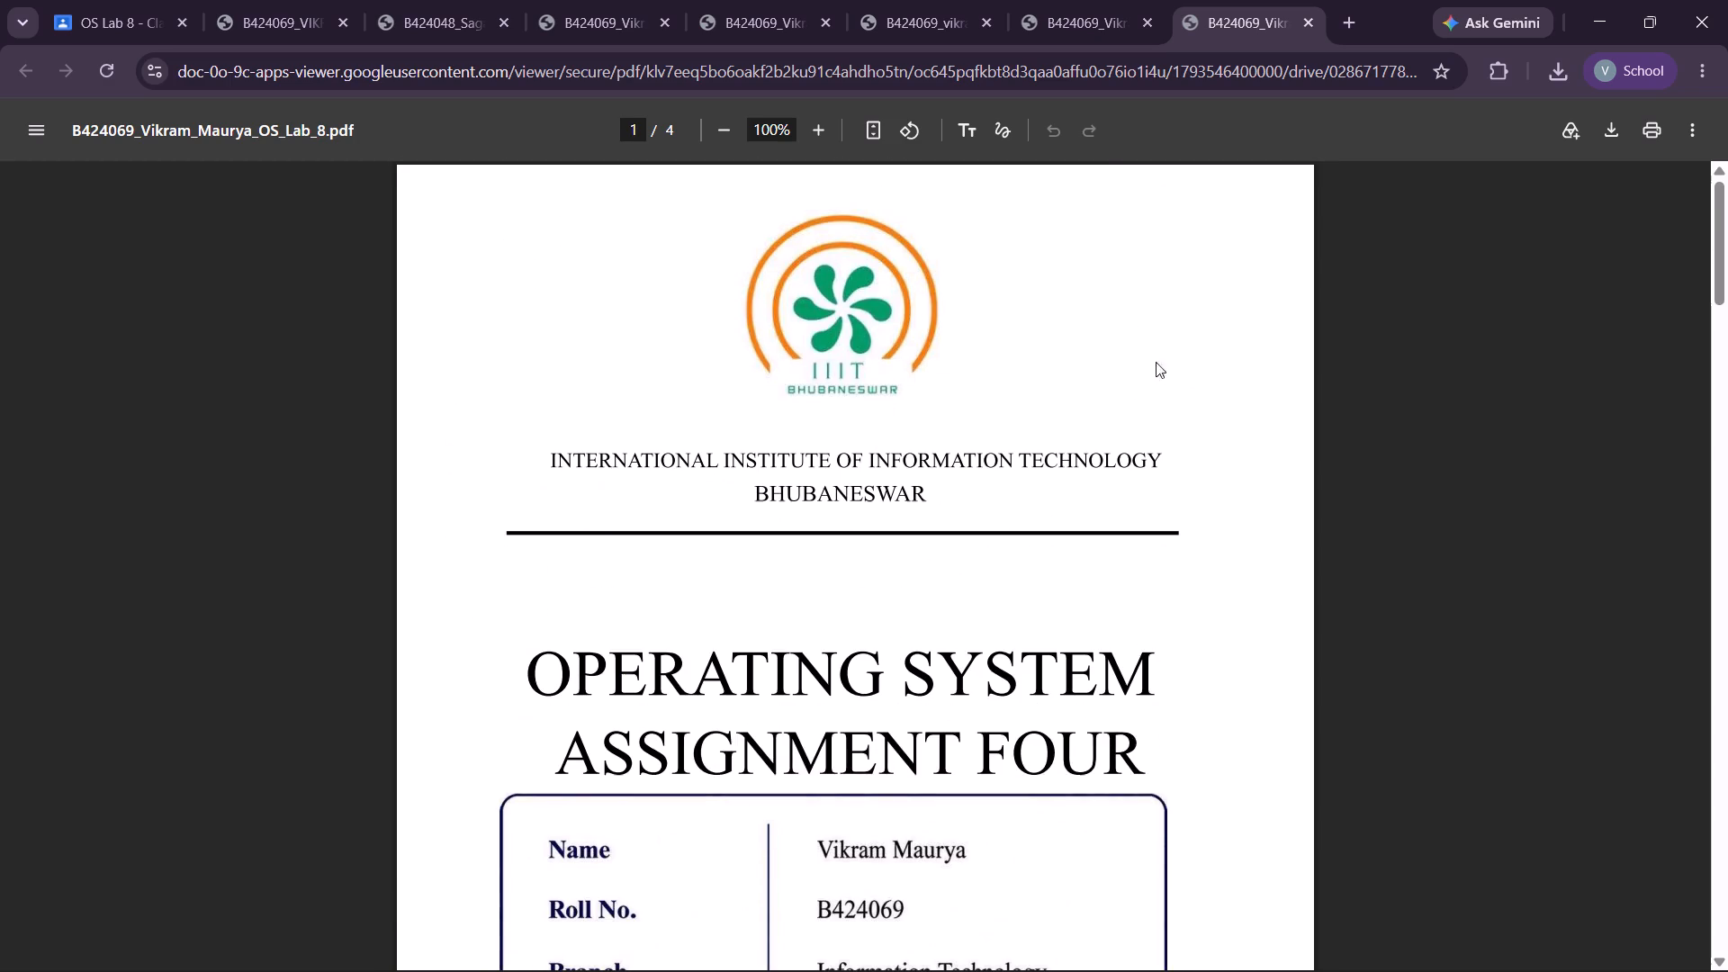
Compare the cover titles and details boxes of the Lab 7, Lab 5&6, Lab 4 and Lab 3 PDFs.
left_click(1097, 28)
scroll(1102, 312, "down", 3)
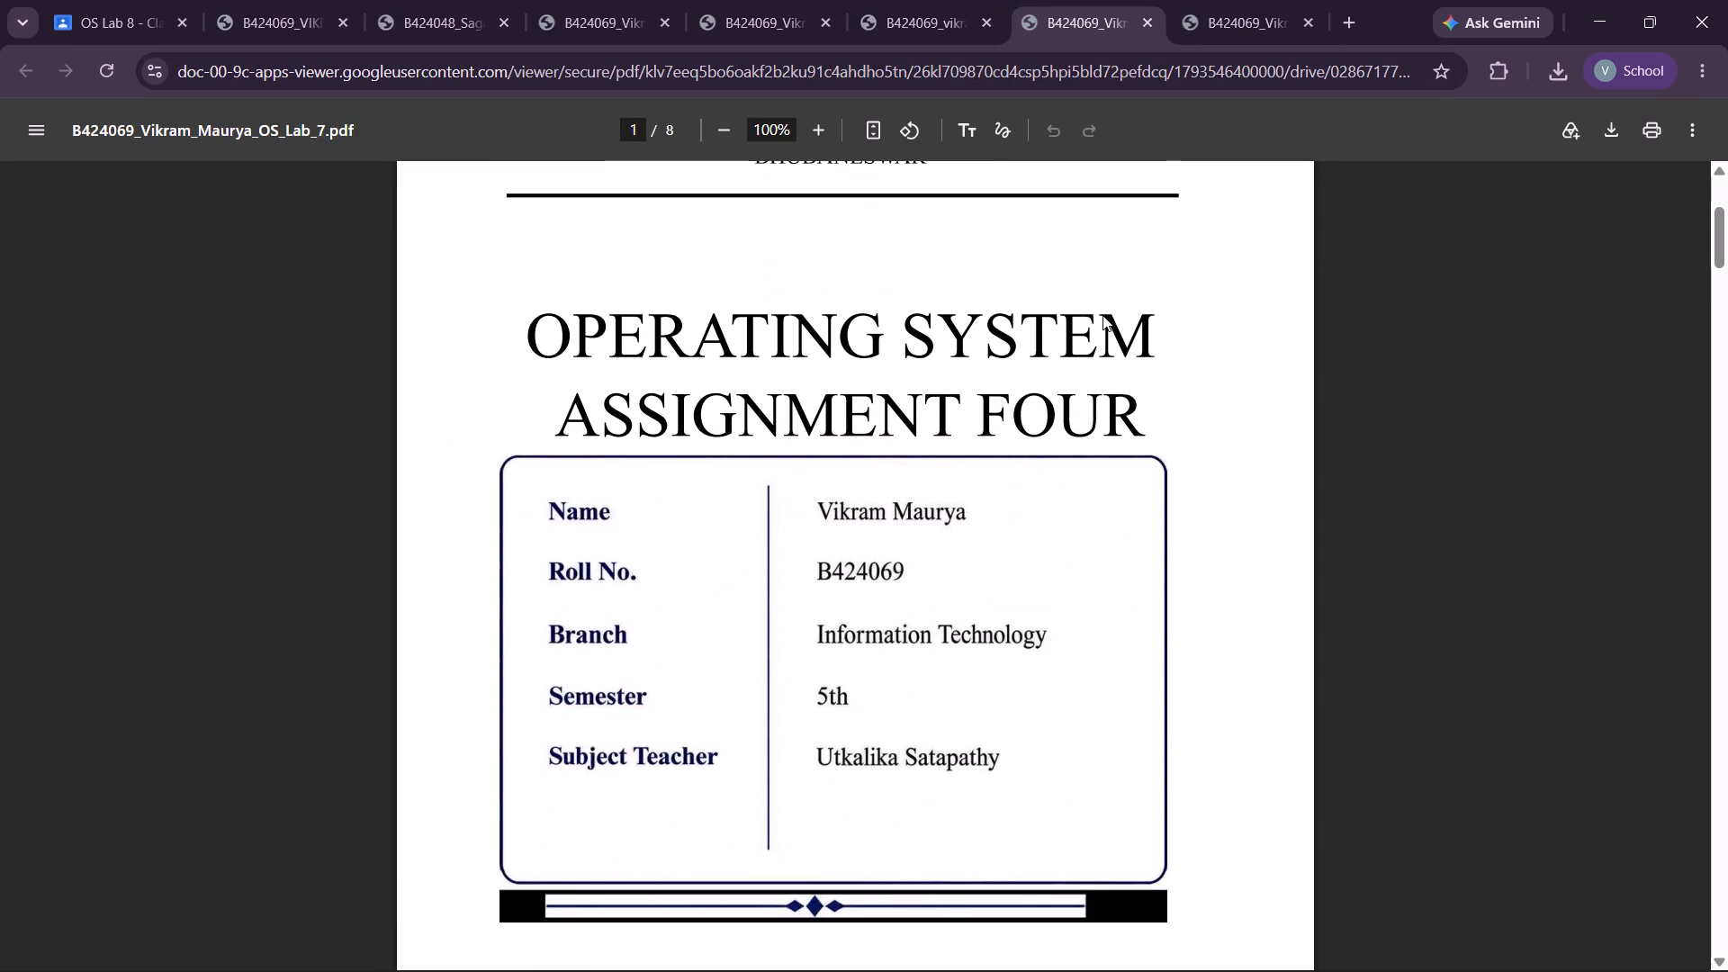
left_click(931, 17)
scroll(980, 306, "down", 3)
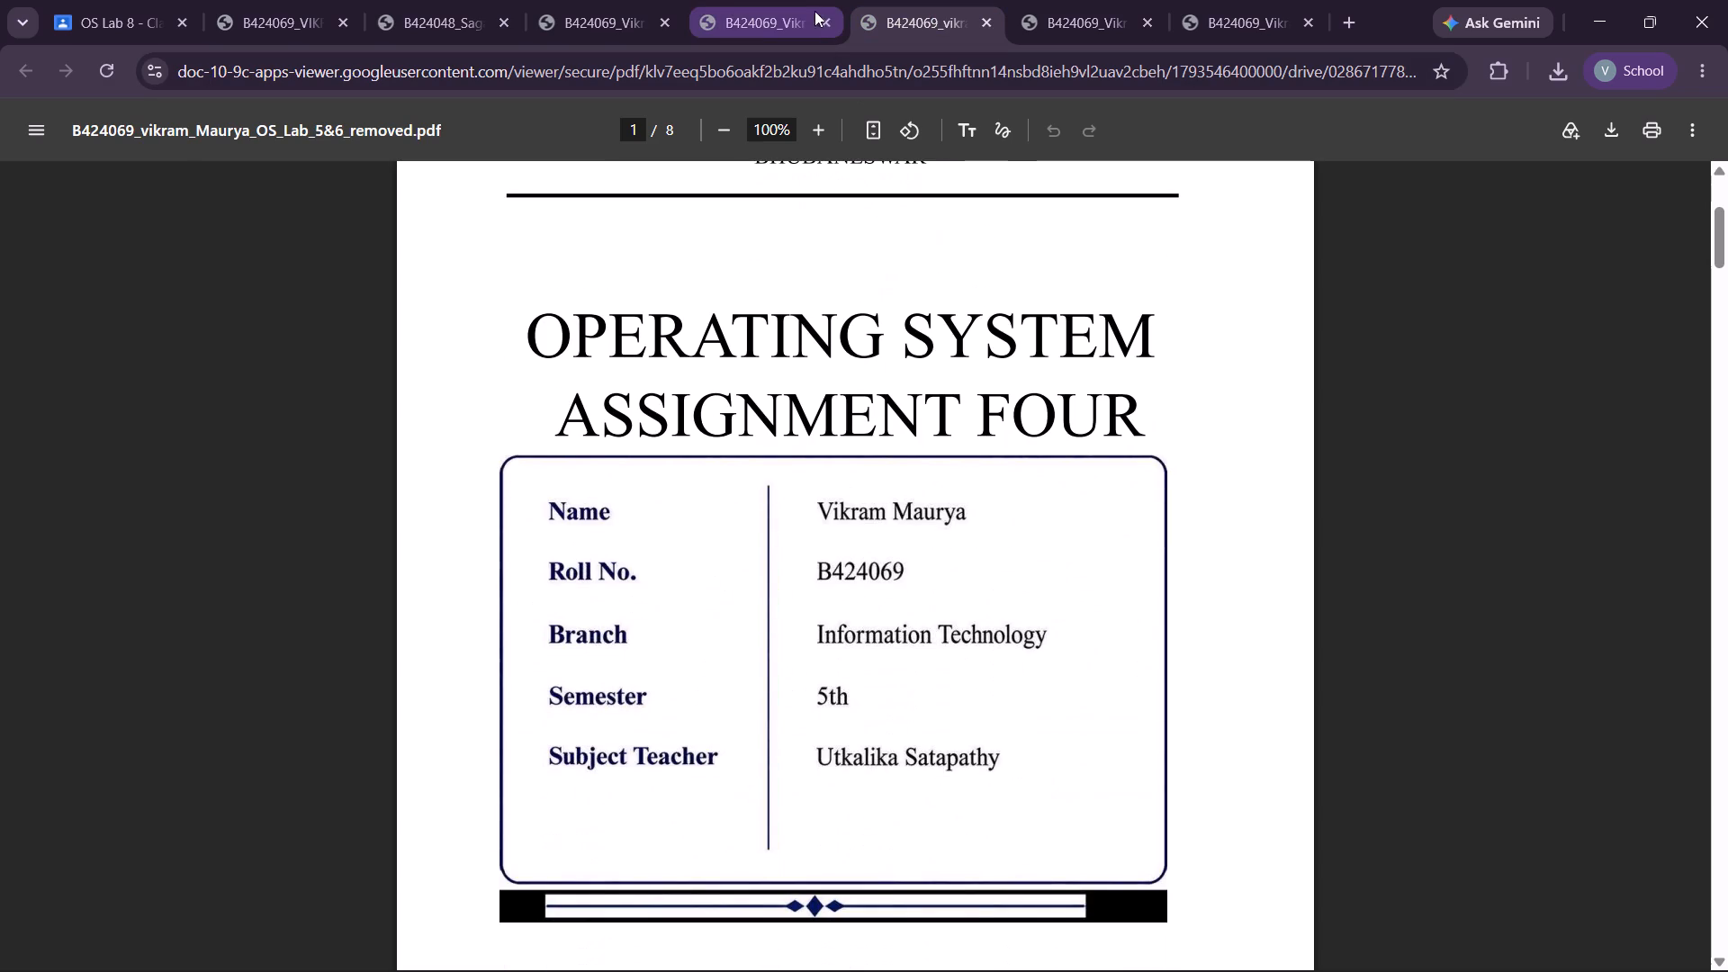
left_click(728, 4)
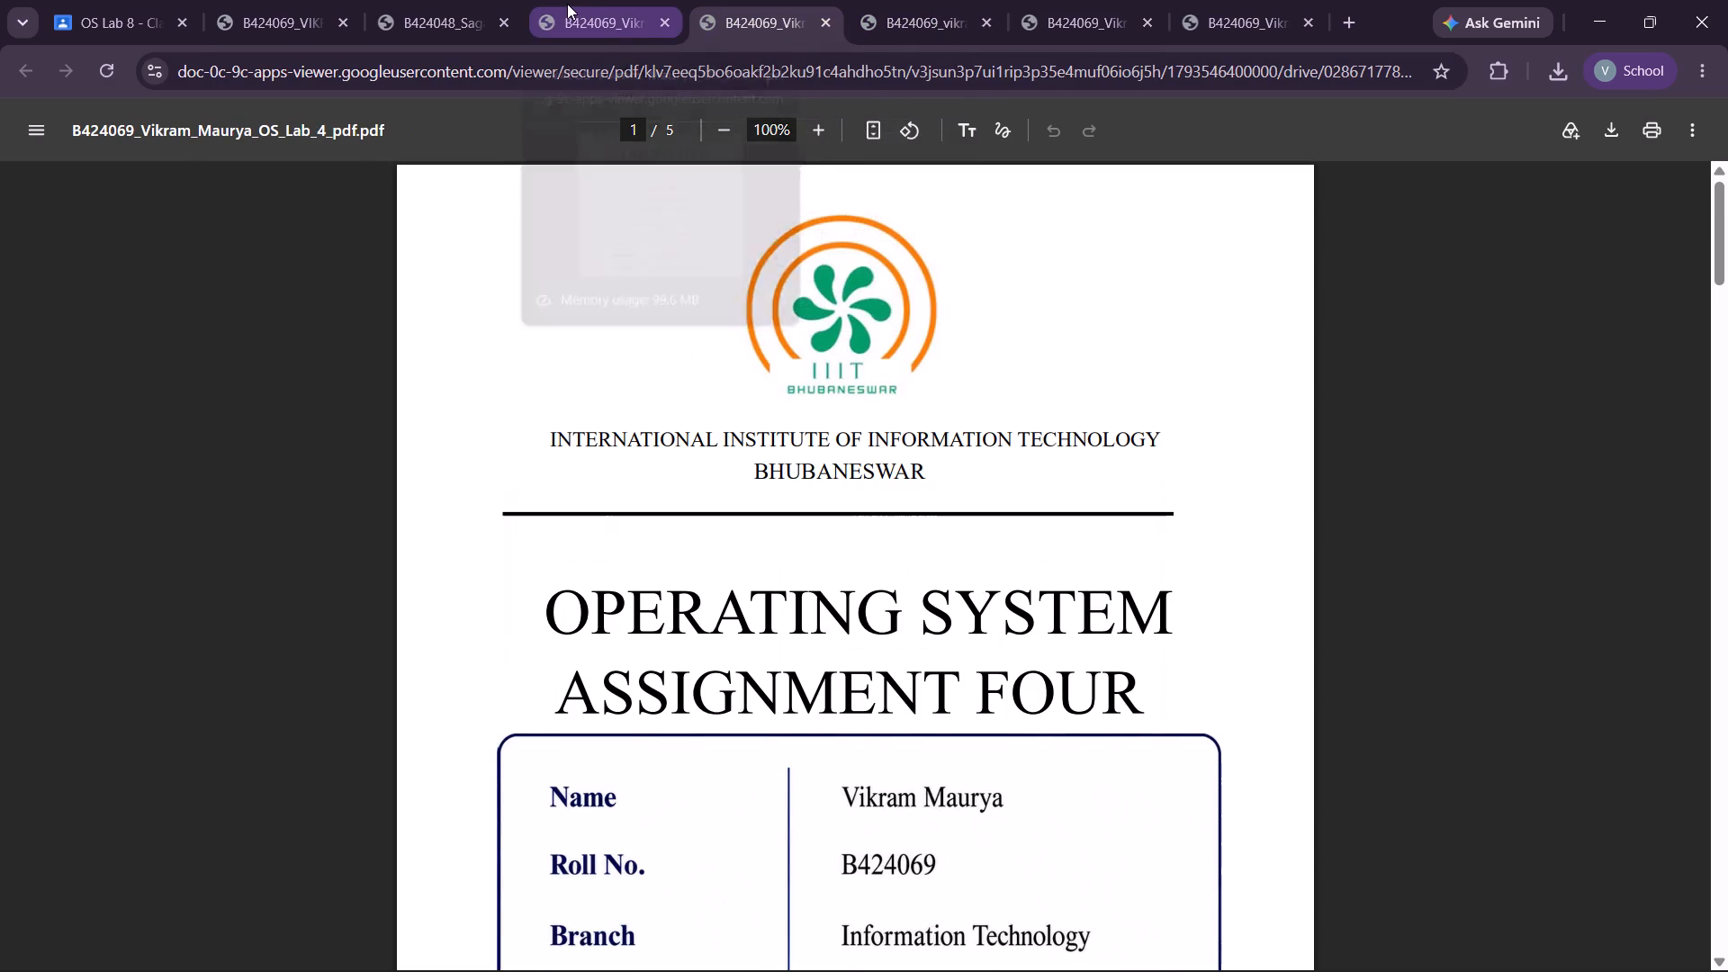
left_click(571, 4)
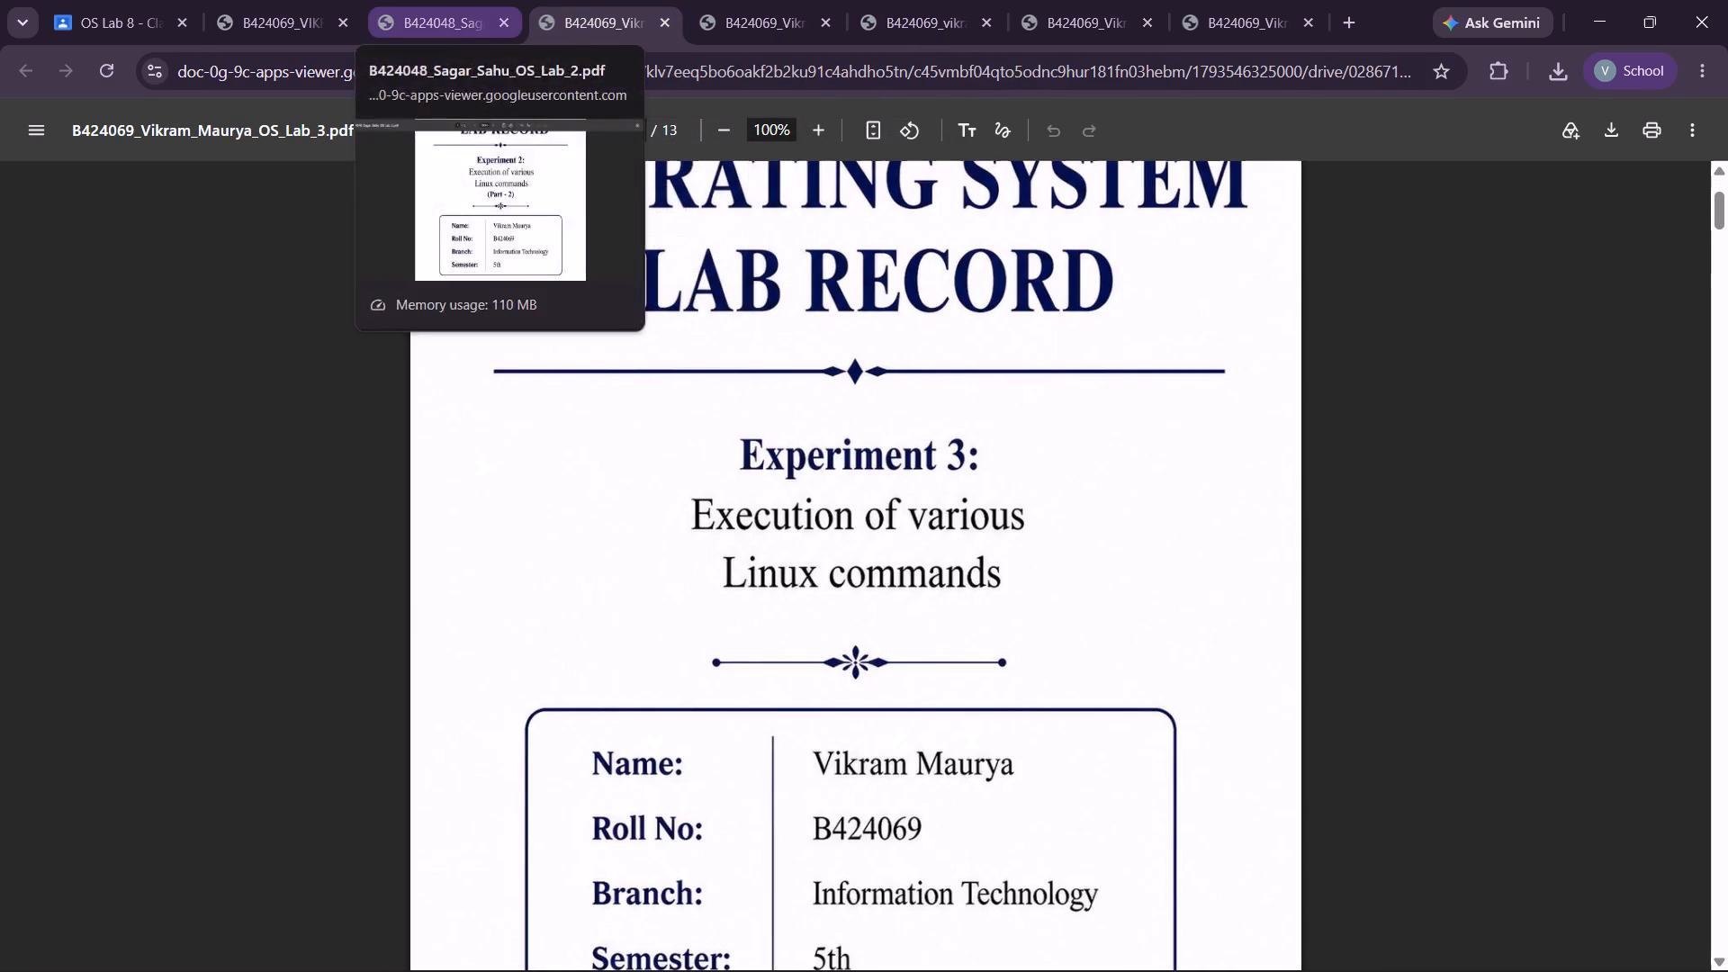
Examine the Lab 4 PDF's cover closely, from the institute header and title to the details box with the Submission Date row.
left_click(740, 4)
scroll(1098, 477, "up", 3)
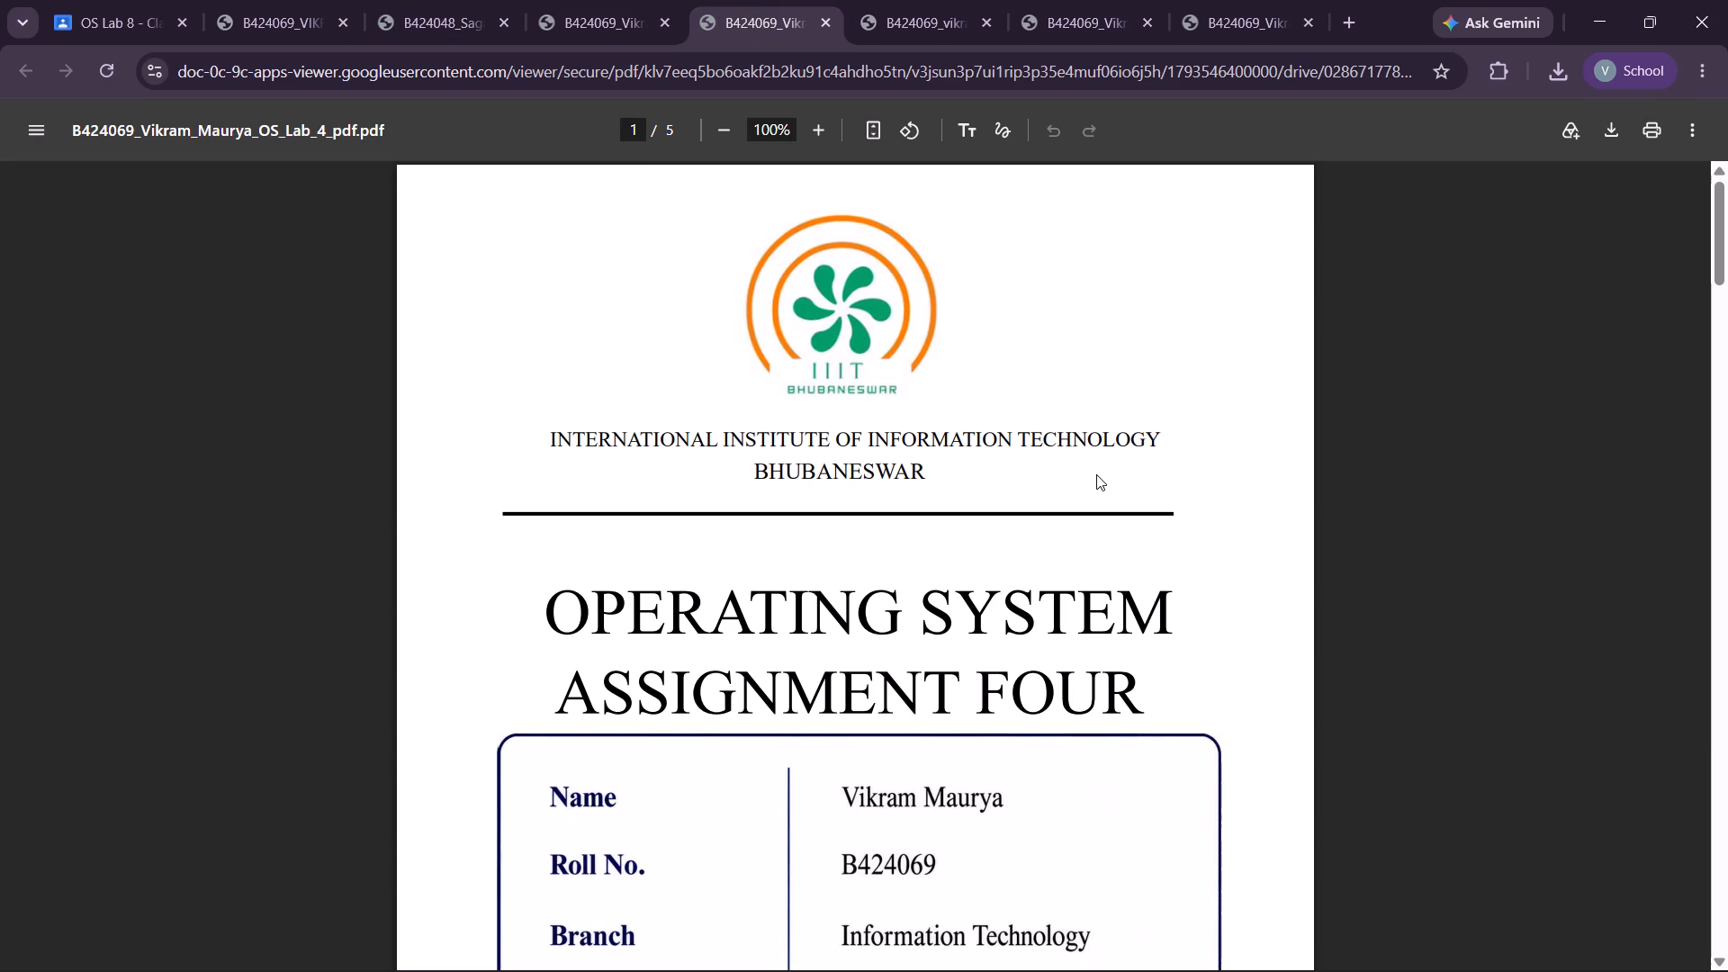
scroll(1098, 477, "down", 3)
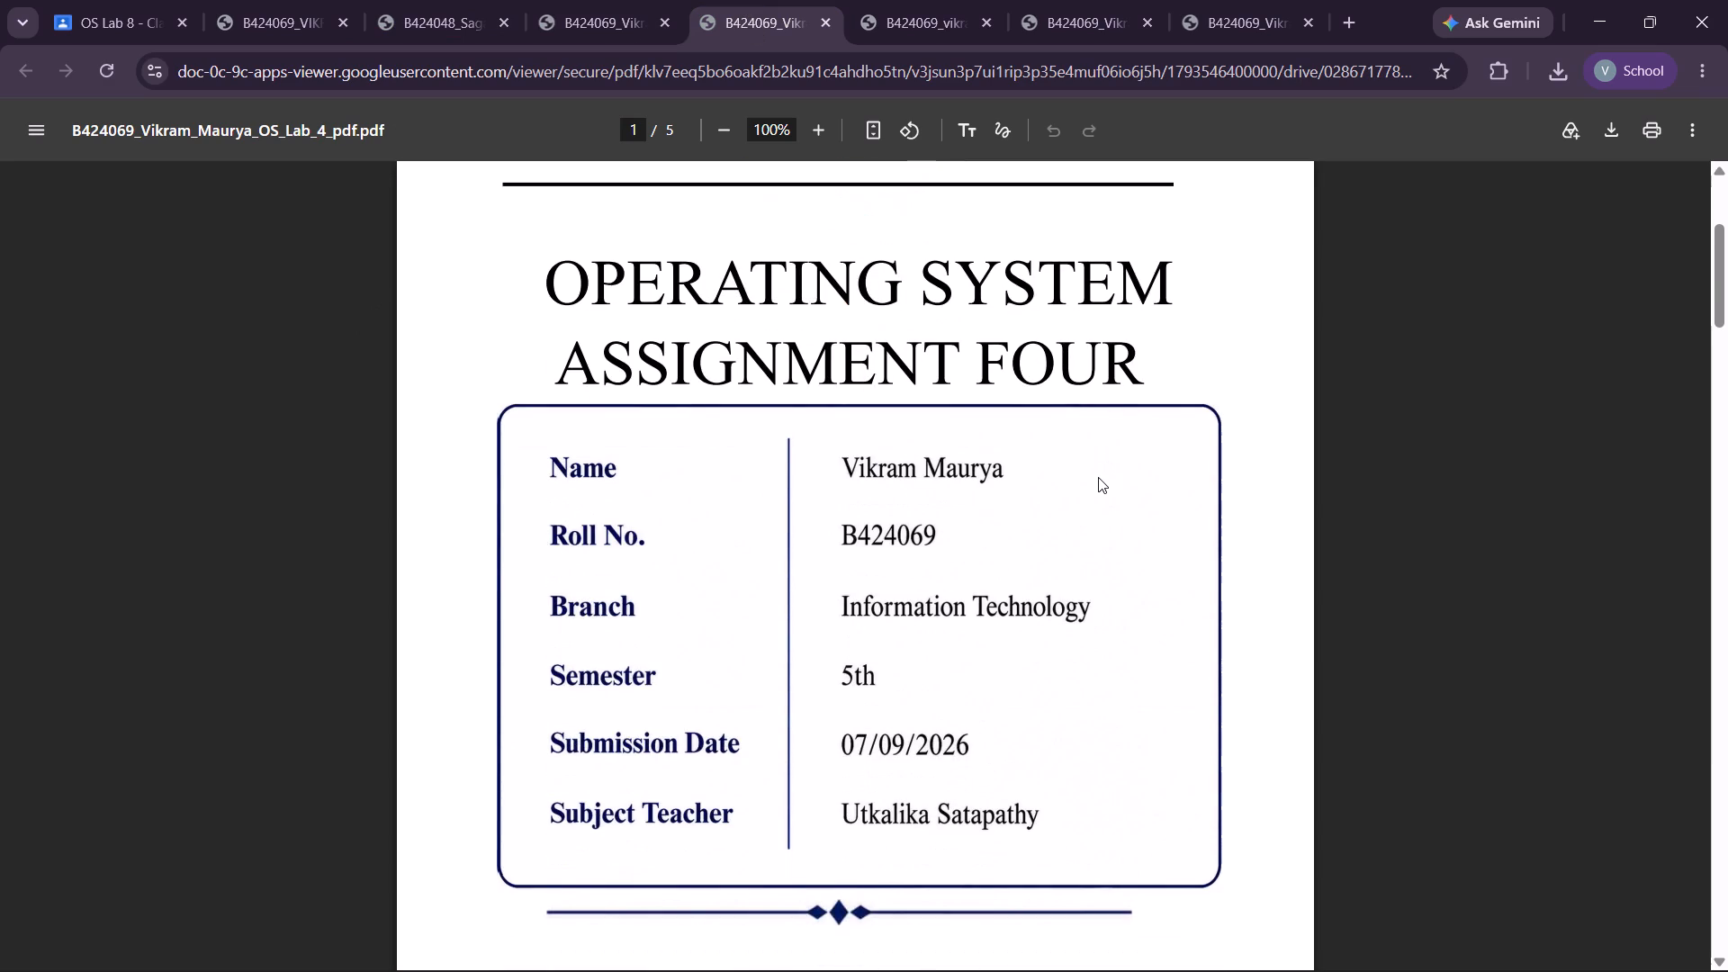
scroll(1098, 477, "up", 5)
scroll(1098, 477, "down", 2)
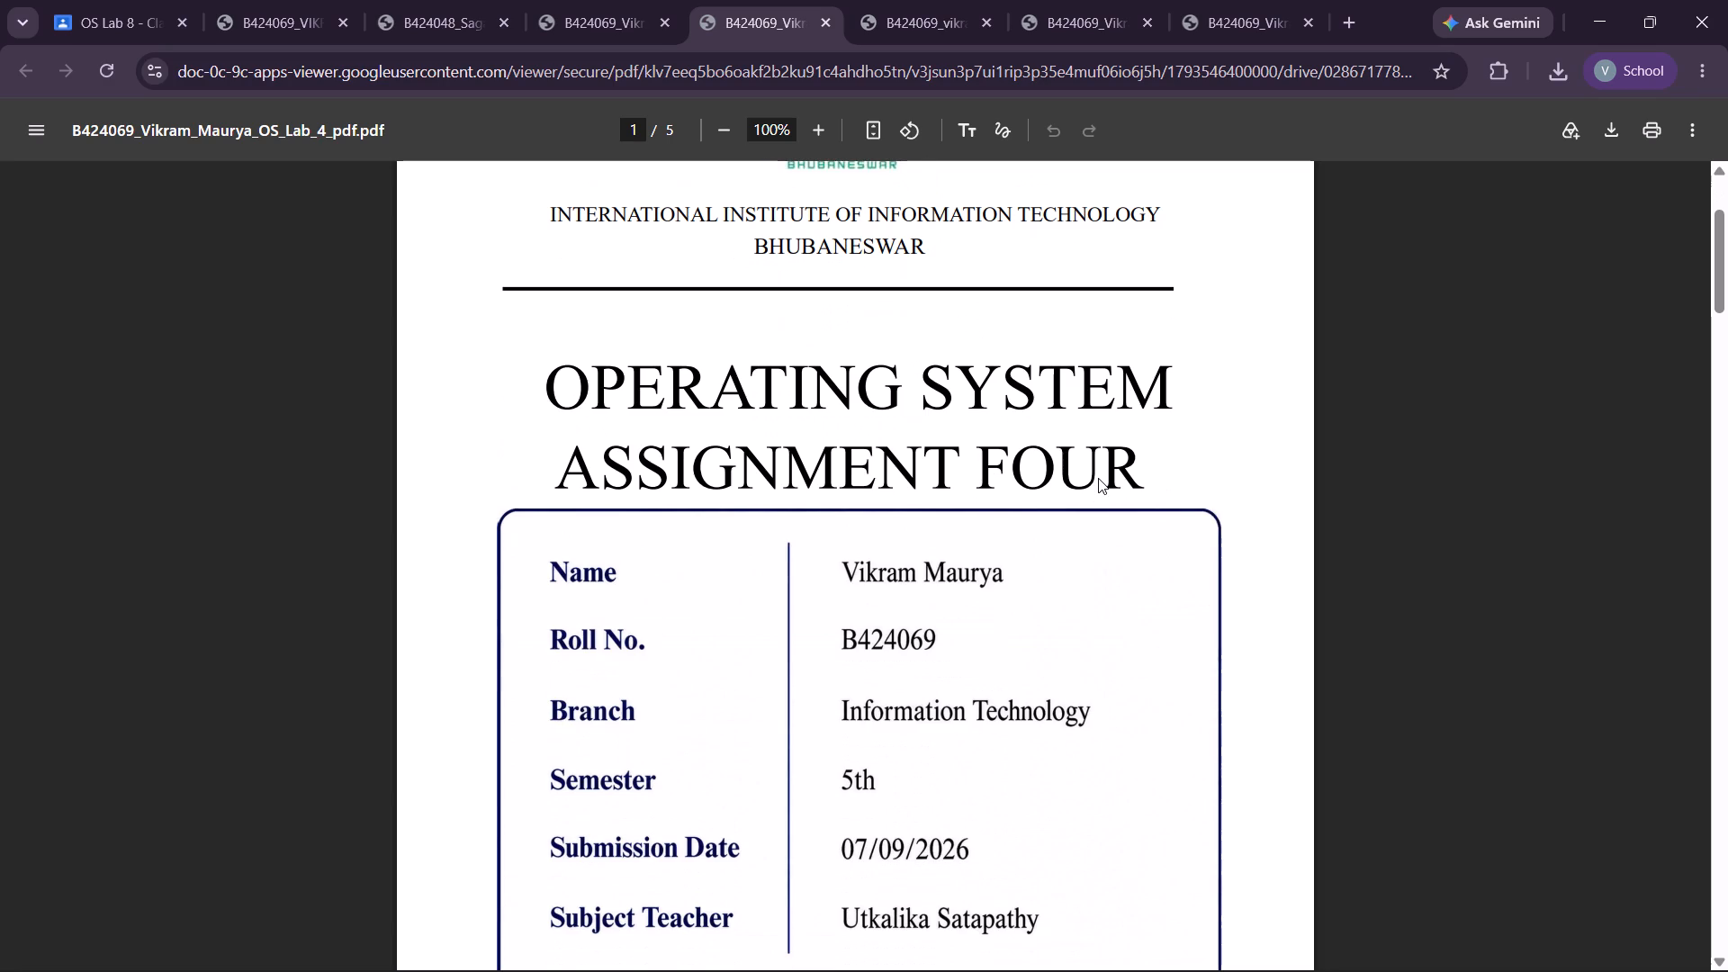
scroll(1098, 478, "up", 4)
scroll(1098, 478, "down", 2)
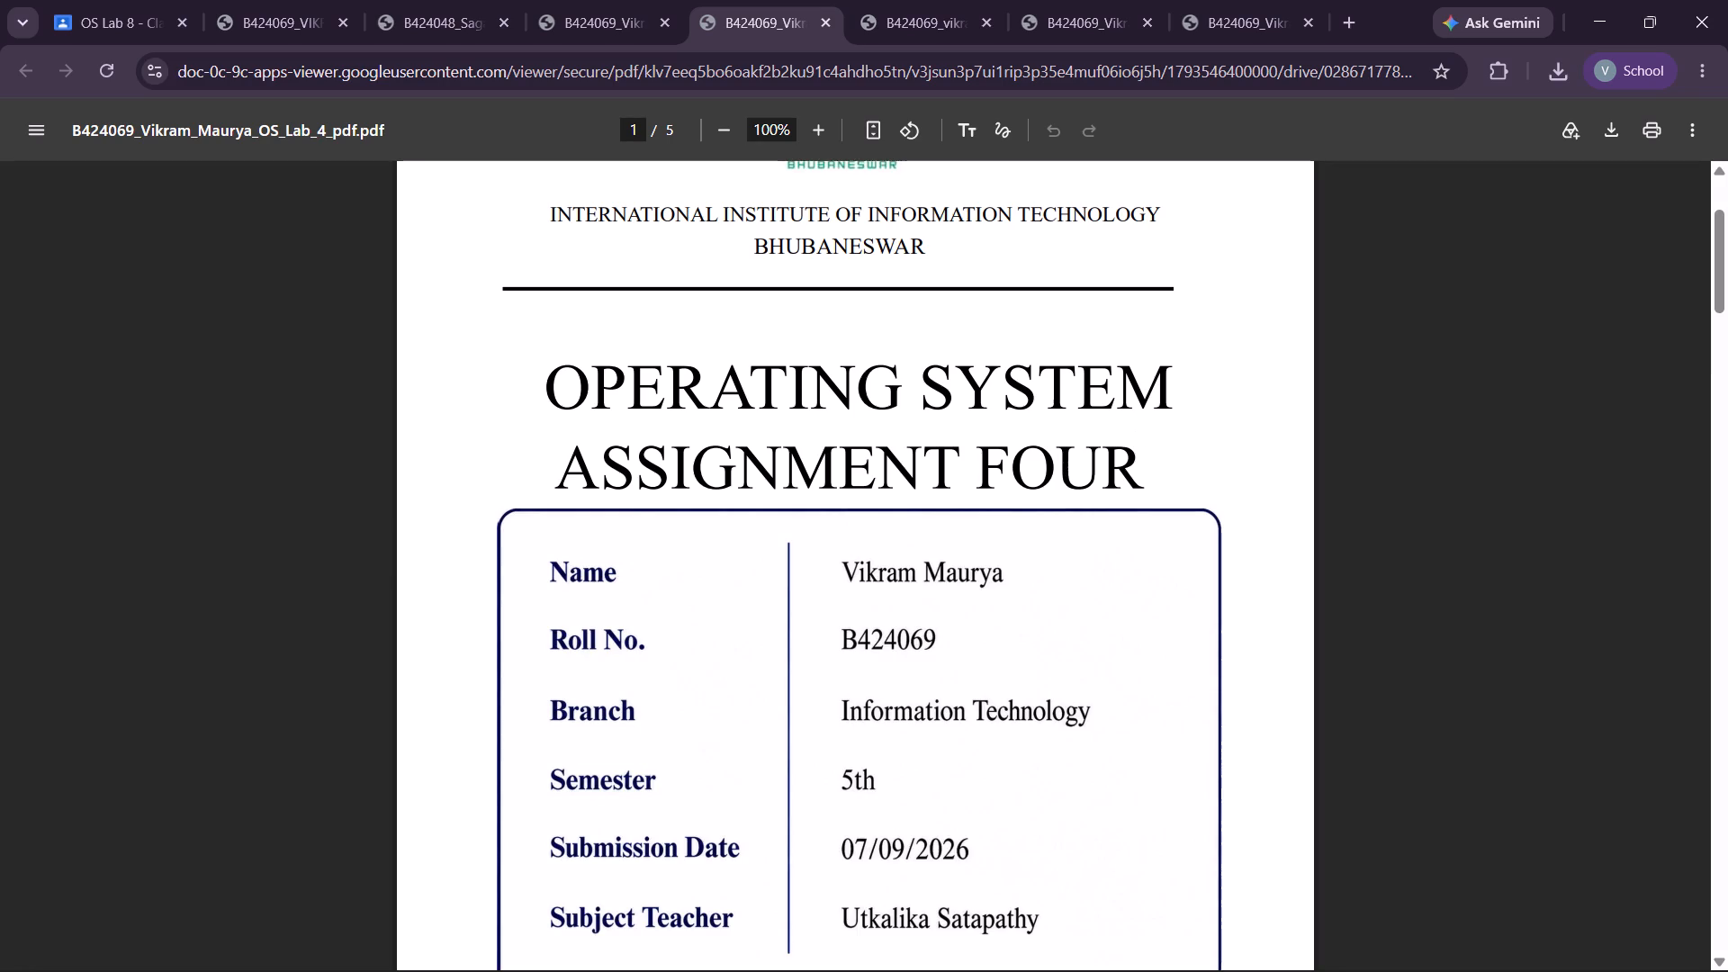
scroll(1142, 435, "down", 5)
scroll(1142, 435, "up", 11)
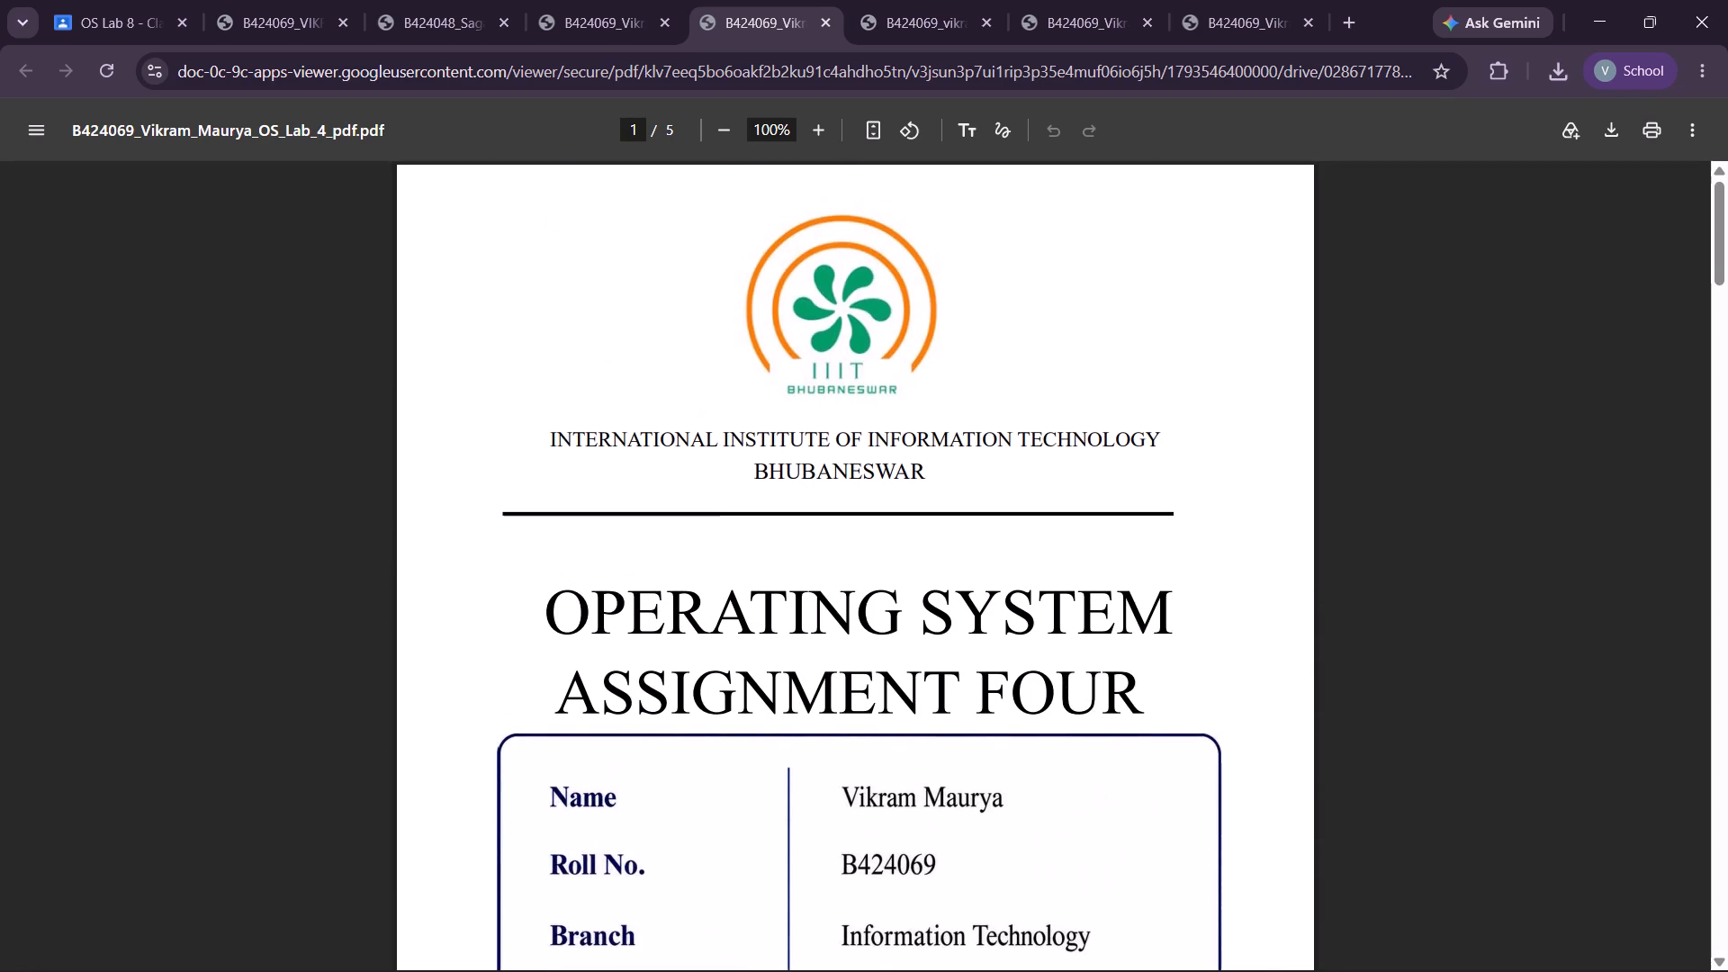
scroll(1142, 435, "down", 1)
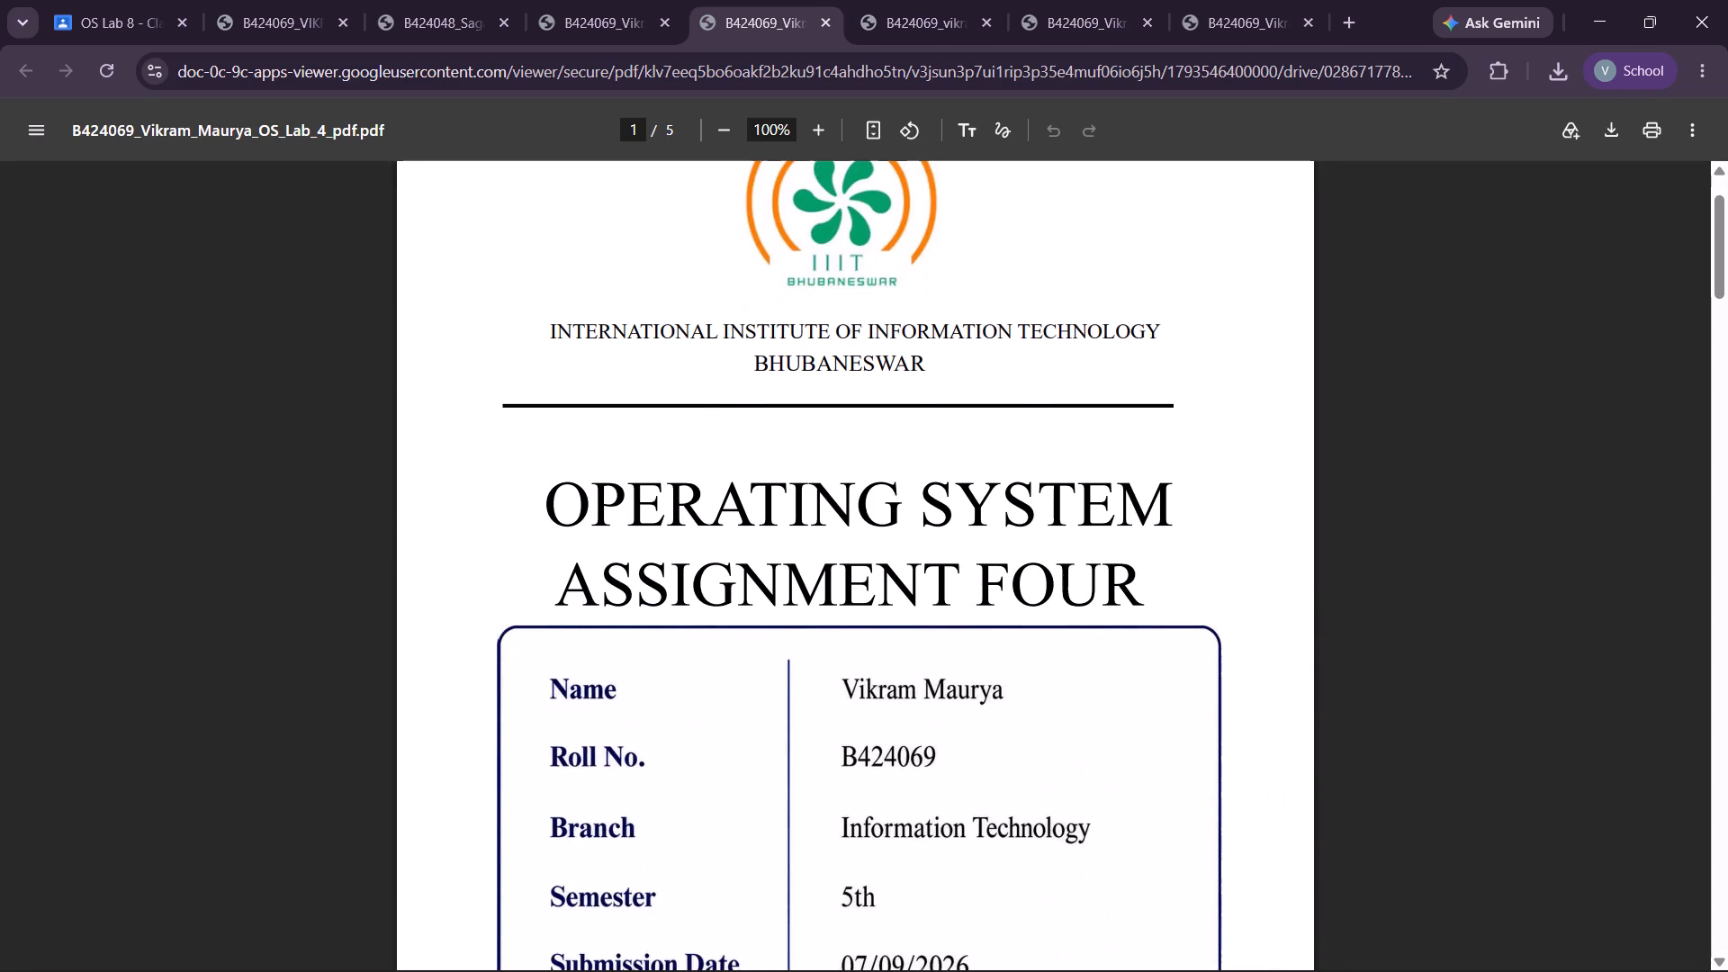
scroll(1142, 435, "down", 3)
scroll(1142, 435, "up", 4)
scroll(1142, 435, "down", 3)
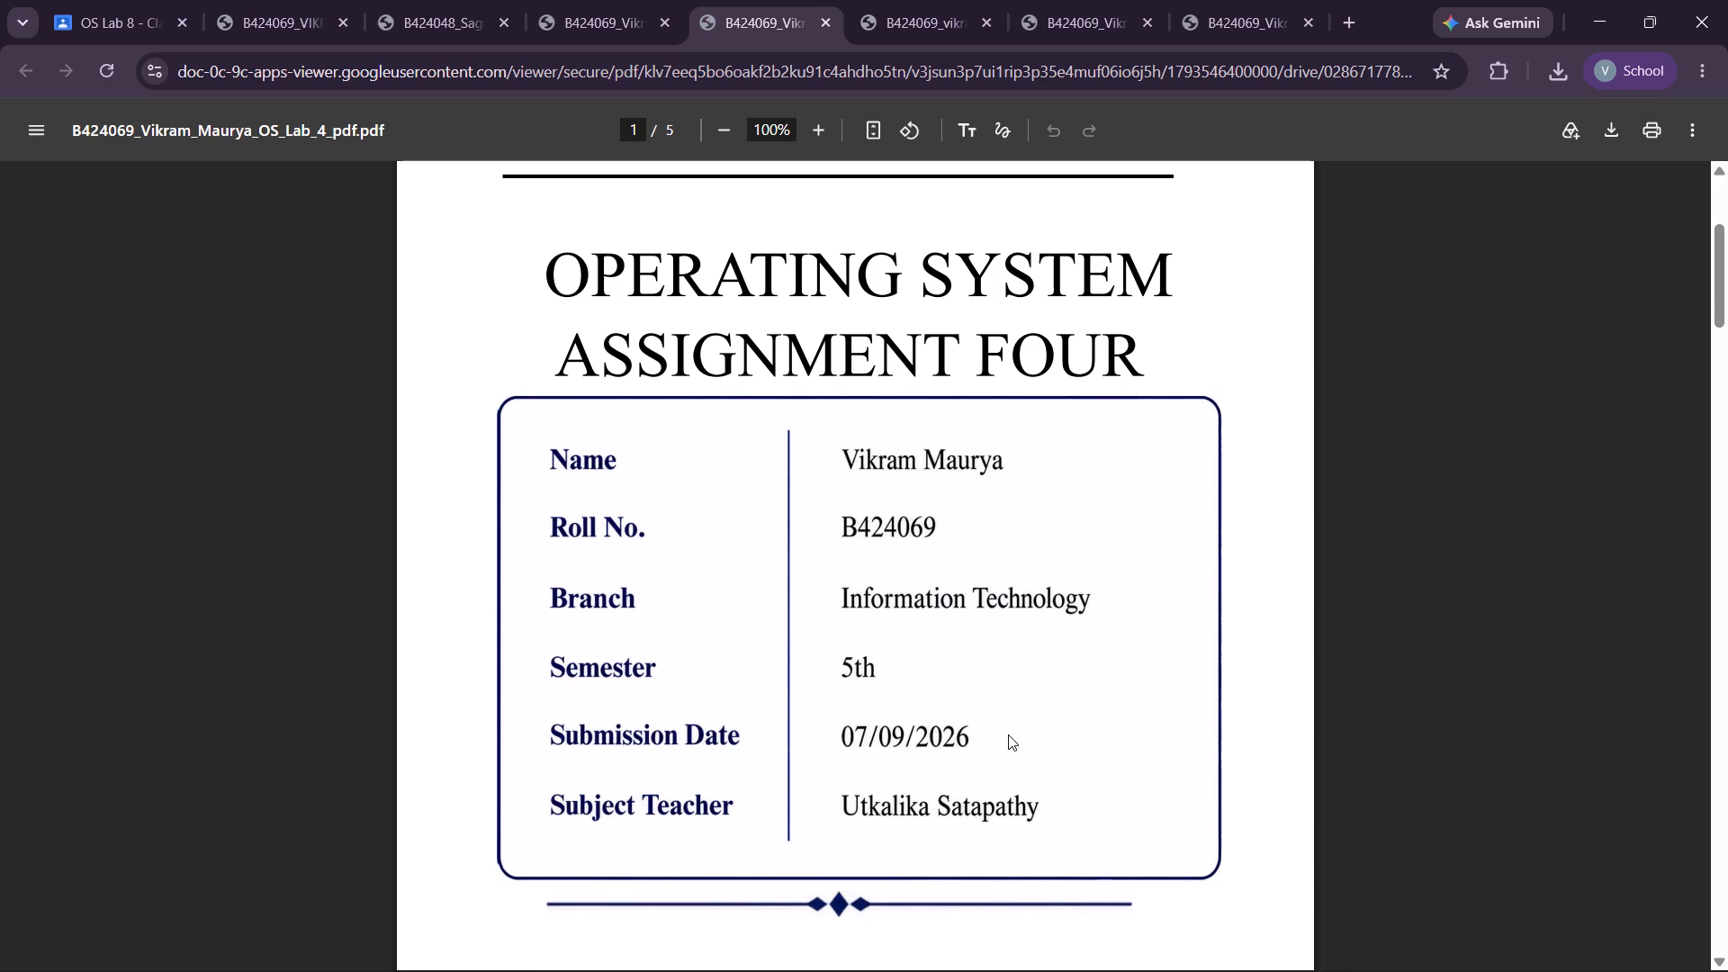
scroll(1008, 734, "up", 7)
scroll(1008, 734, "down", 3)
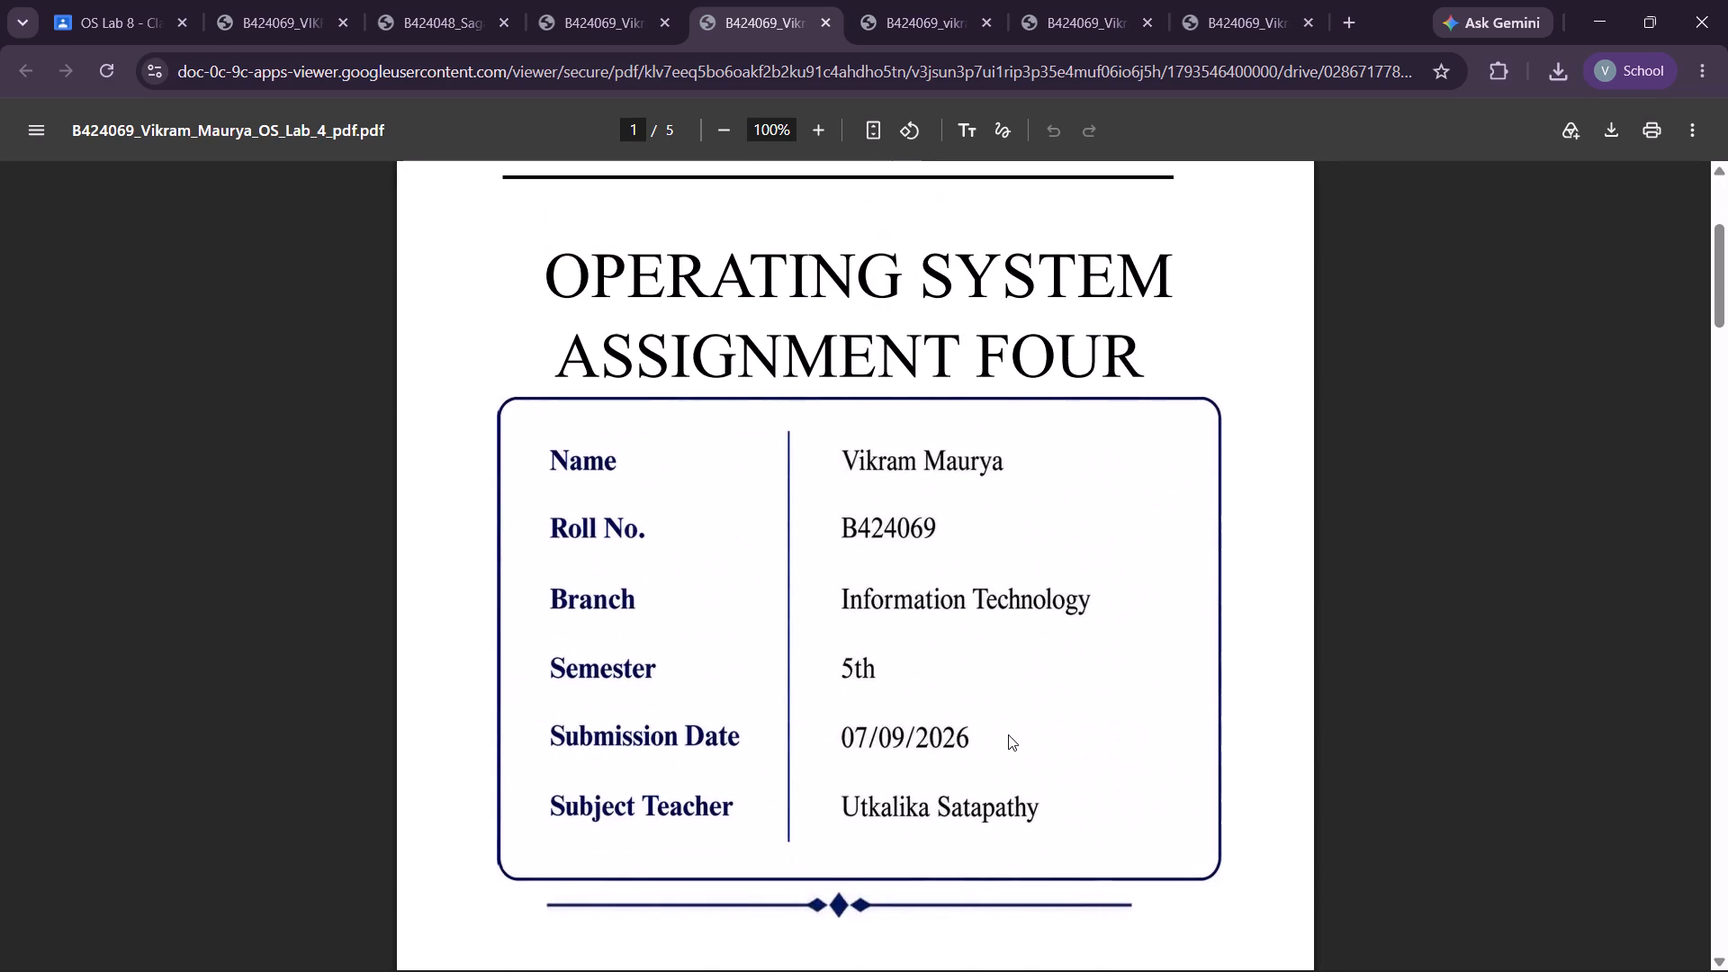
scroll(1008, 734, "down", 4)
scroll(1008, 734, "up", 10)
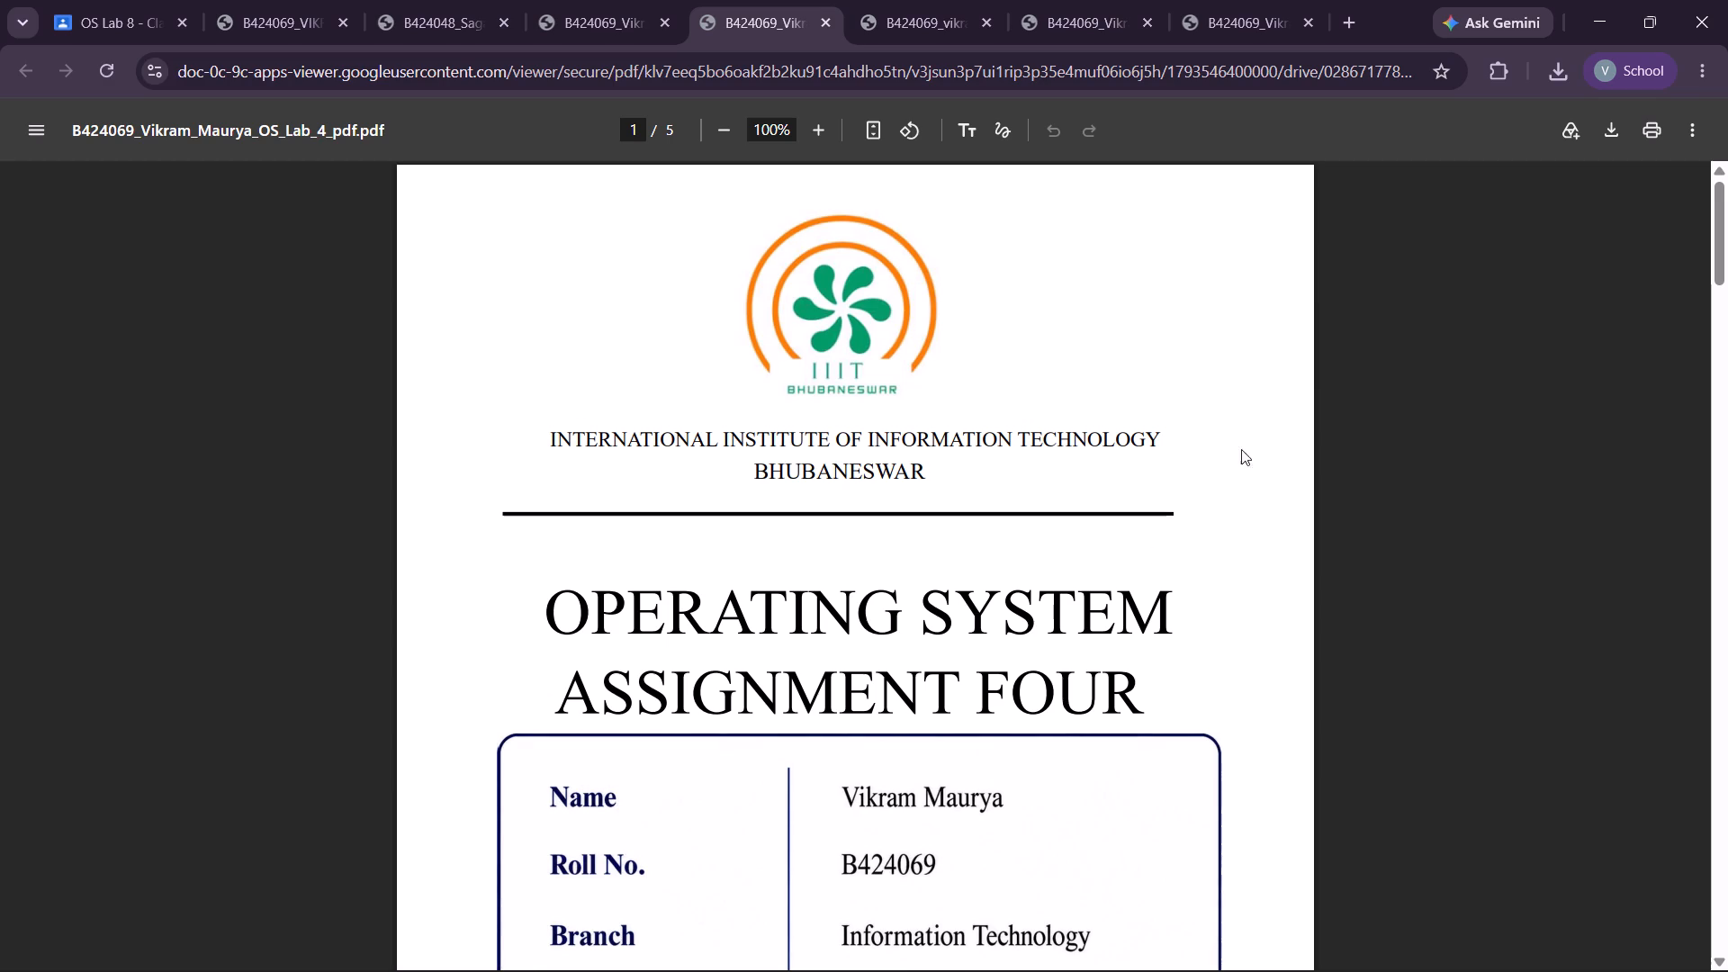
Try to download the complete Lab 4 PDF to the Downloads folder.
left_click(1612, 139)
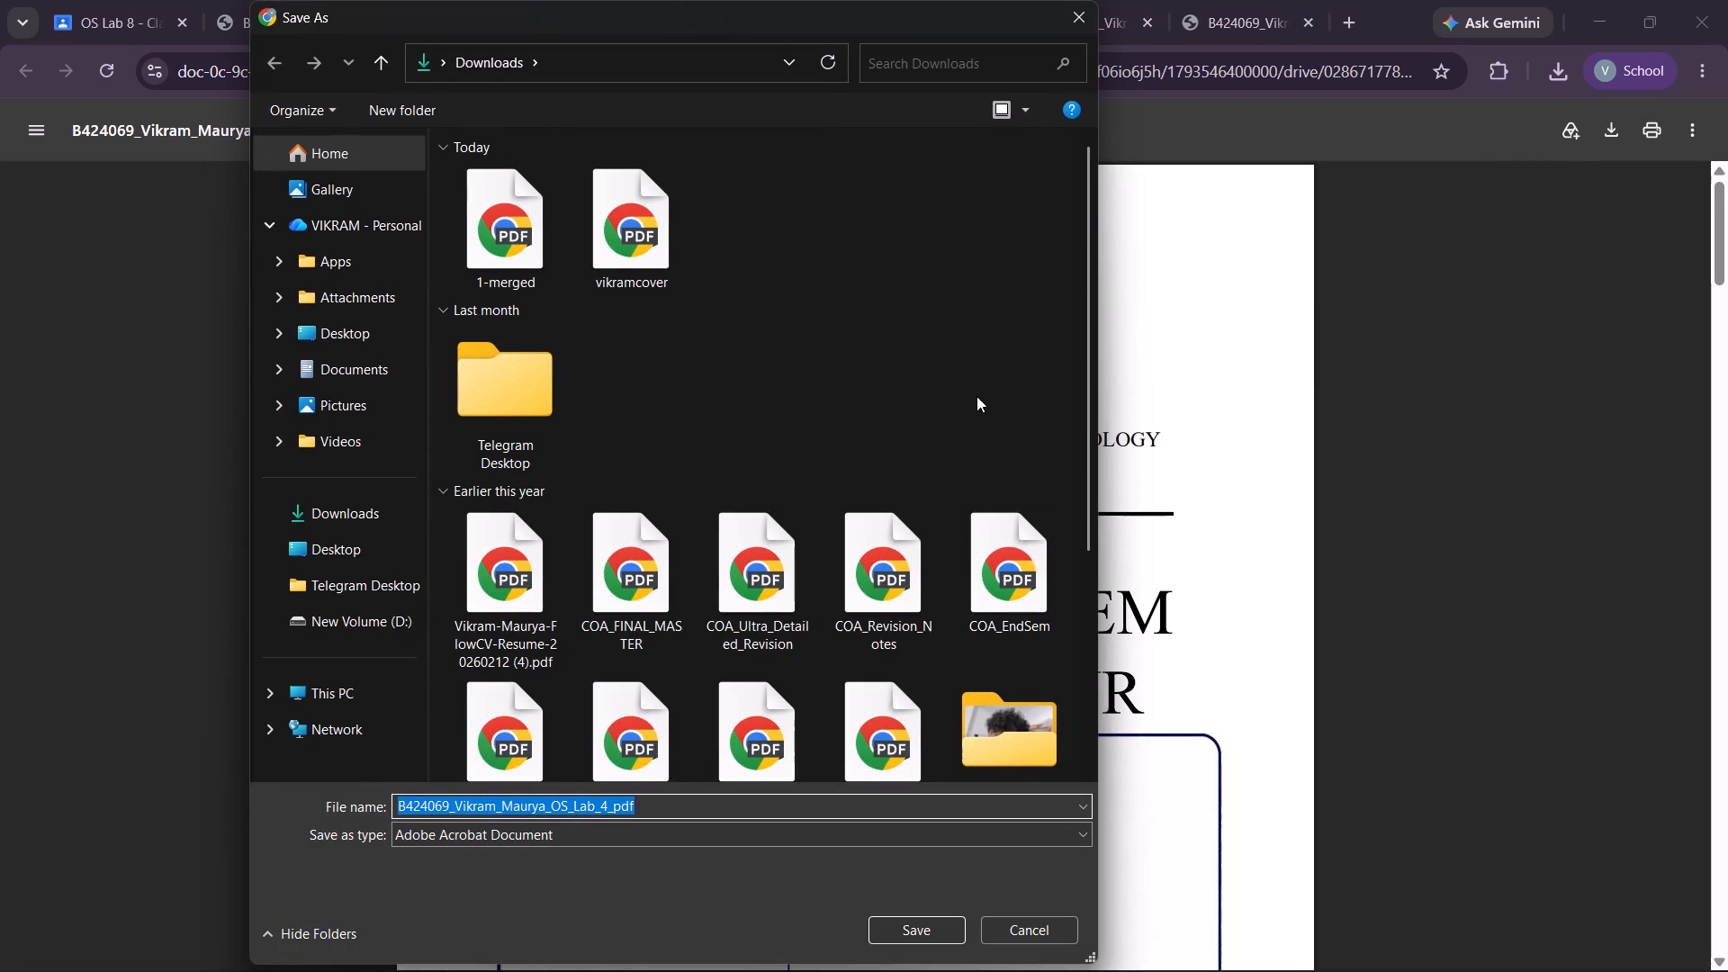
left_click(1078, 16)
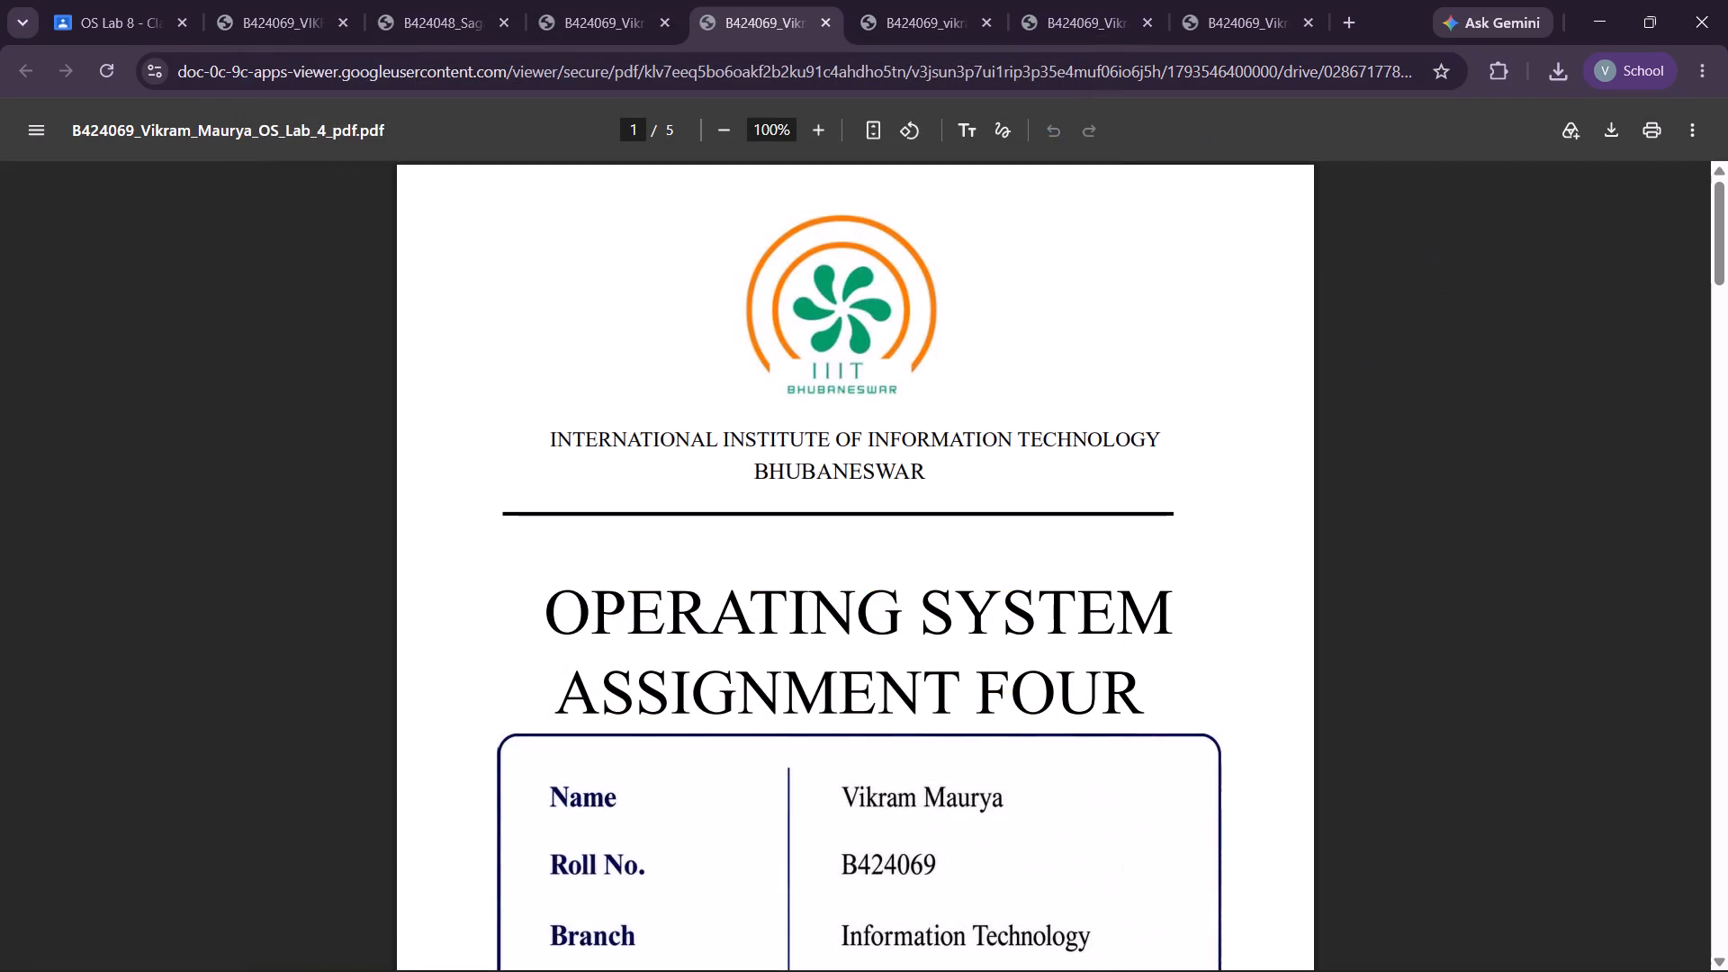
Compare the Lab 4, Lab 2 and Lab 1 covers, examining Lab 1's title and details box, and recheck the Lab 5&6 cover.
scroll(1036, 445, "down", 4)
scroll(1034, 447, "up", 5)
left_click(403, 0)
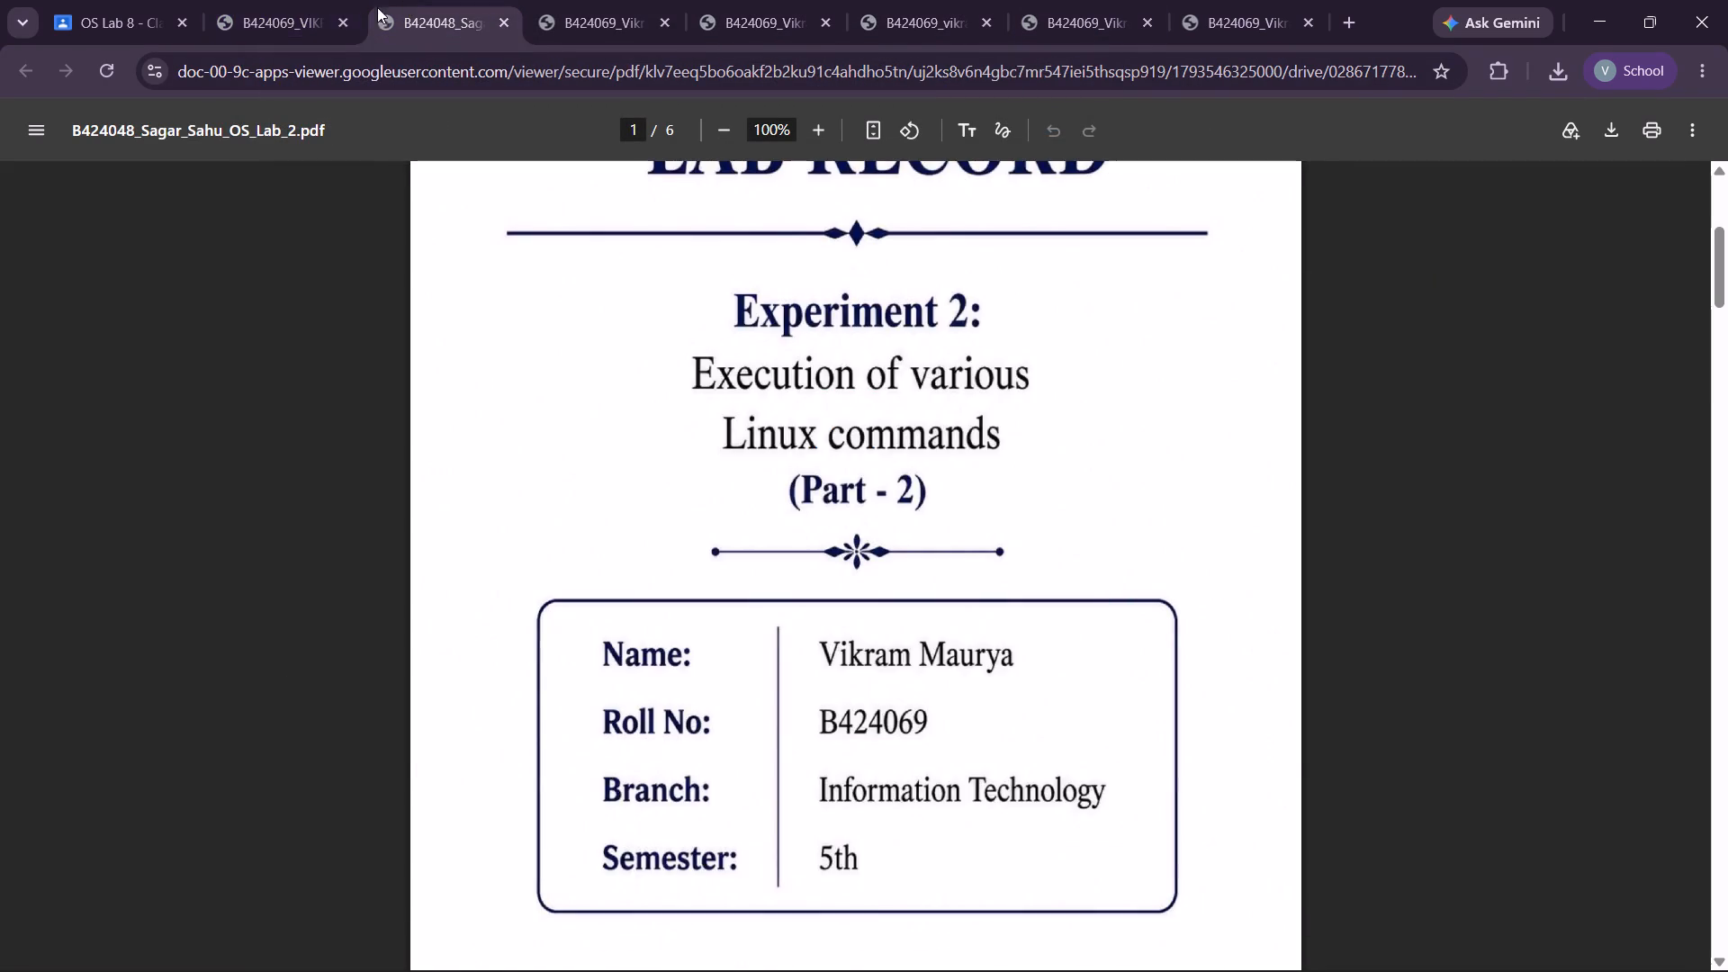
left_click(338, 5)
scroll(585, 556, "up", 11)
scroll(663, 554, "down", 2)
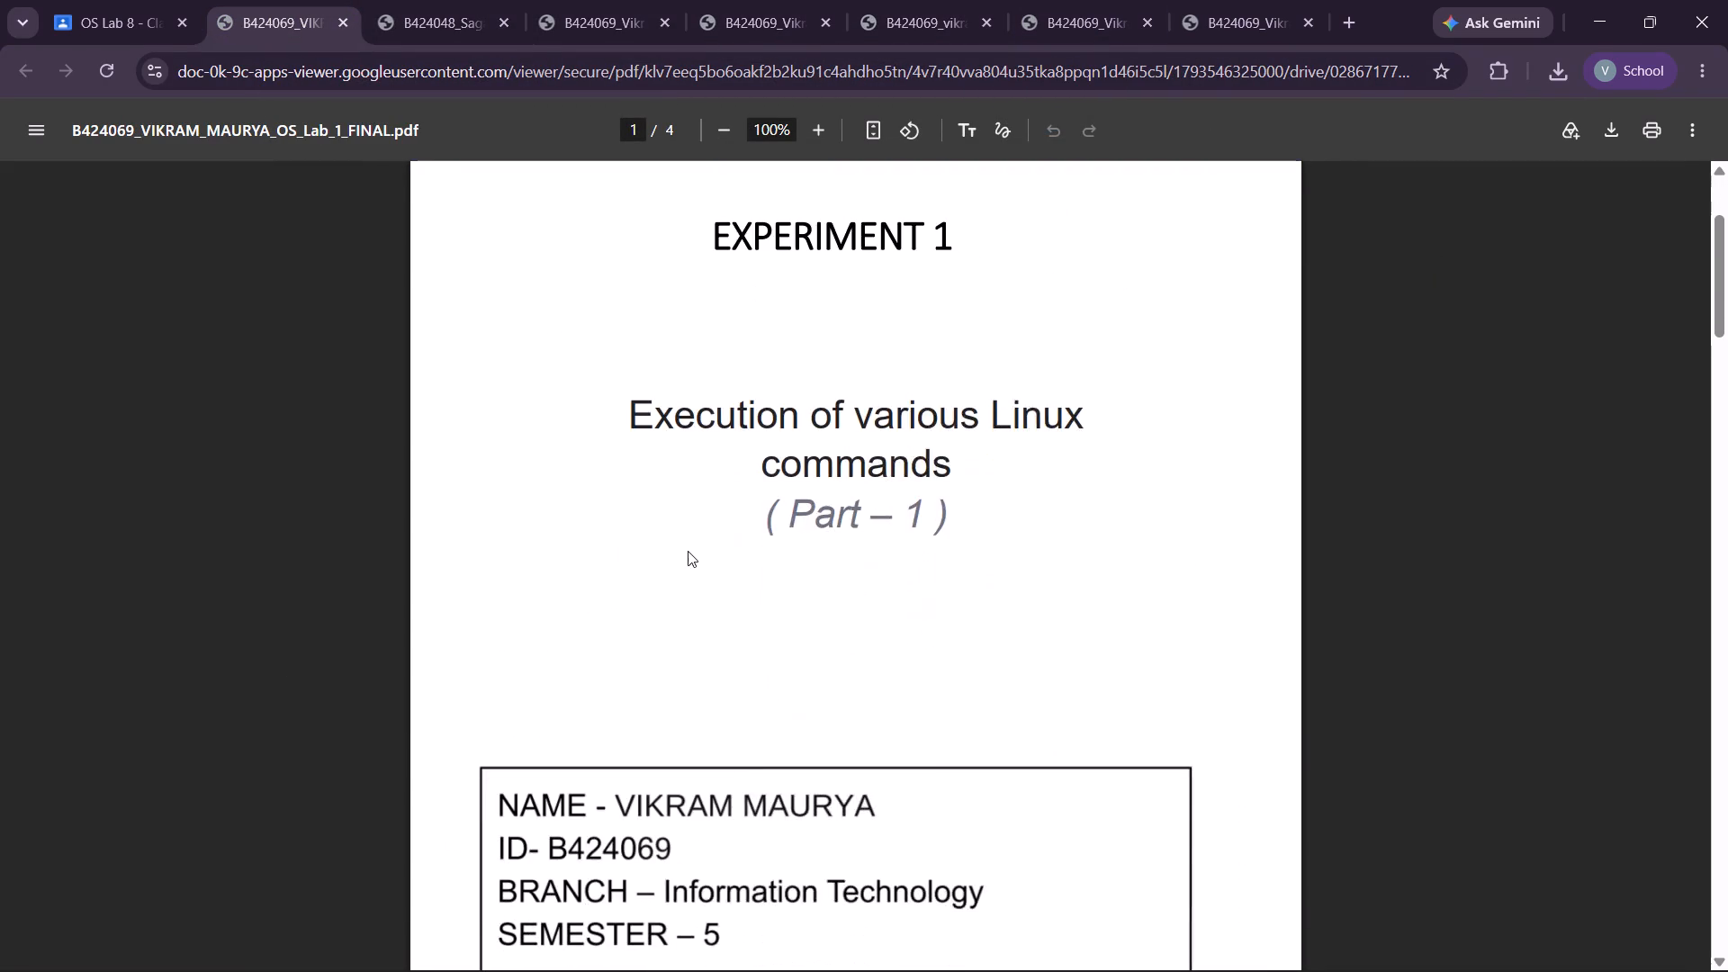
scroll(701, 551, "up", 4)
scroll(737, 544, "down", 4)
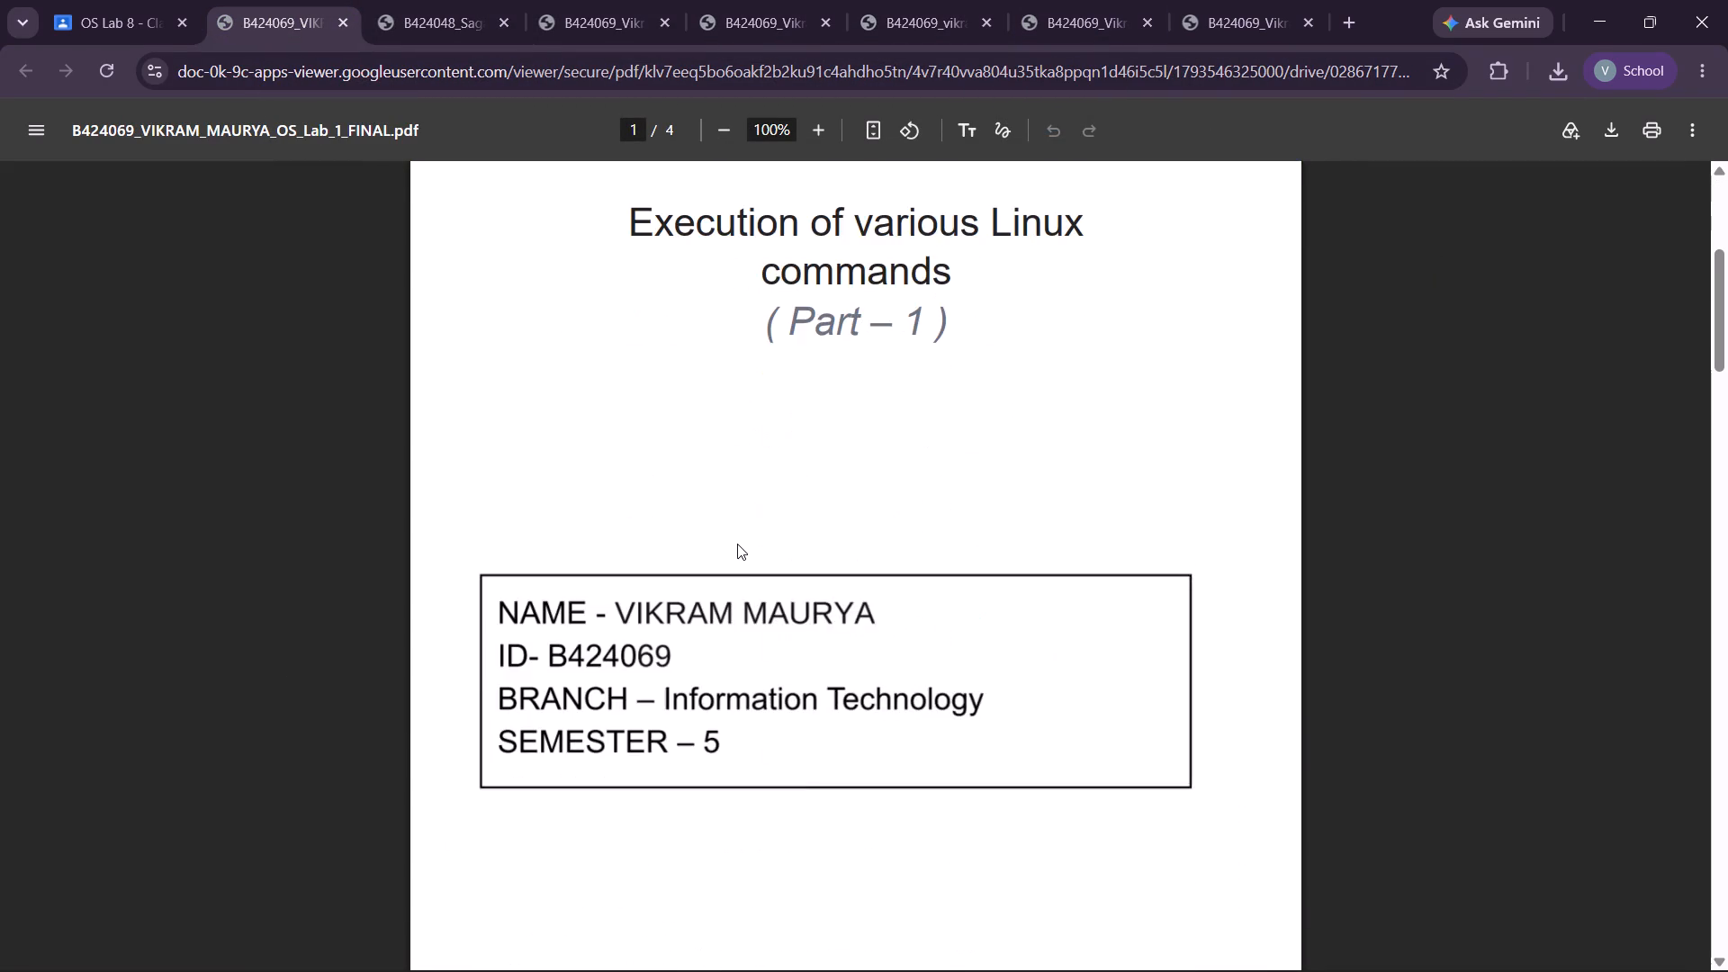
scroll(737, 544, "up", 3)
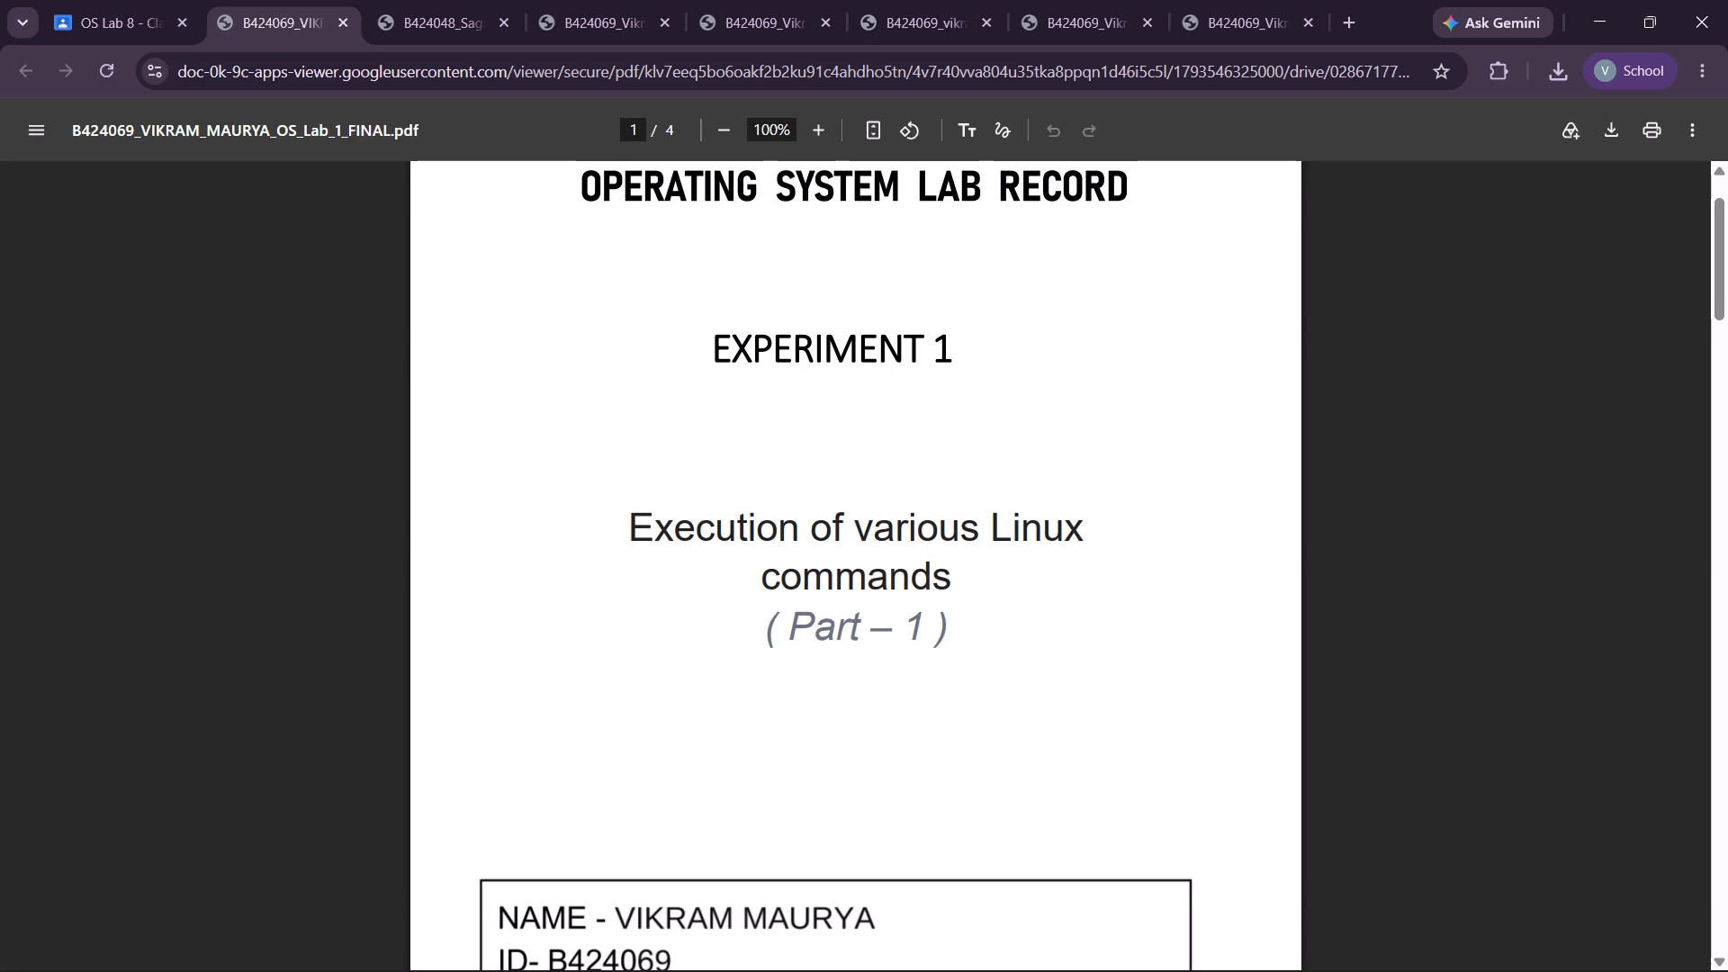
scroll(800, 507, "down", 3)
scroll(800, 507, "up", 3)
left_click(916, 39)
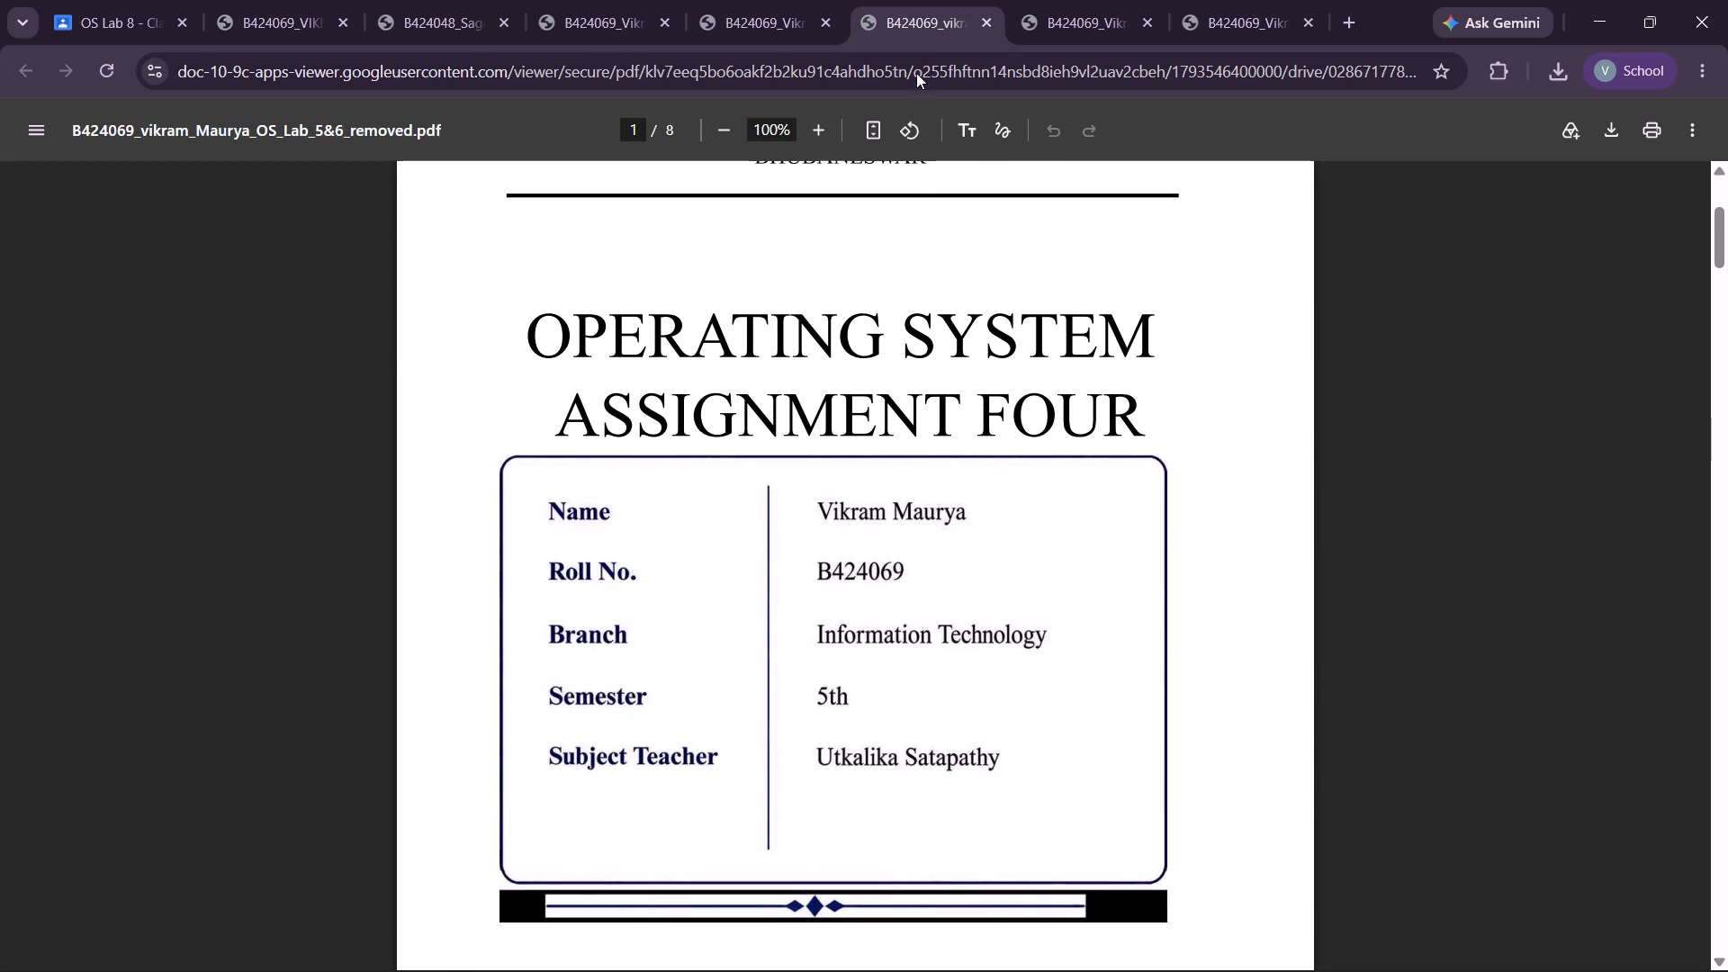
scroll(948, 382, "up", 5)
Print only page 1 of the Lab 4 PDF with Microsoft Print to PDF, saving it as cov in Downloads.
left_click(764, 17)
scroll(909, 350, "down", 4)
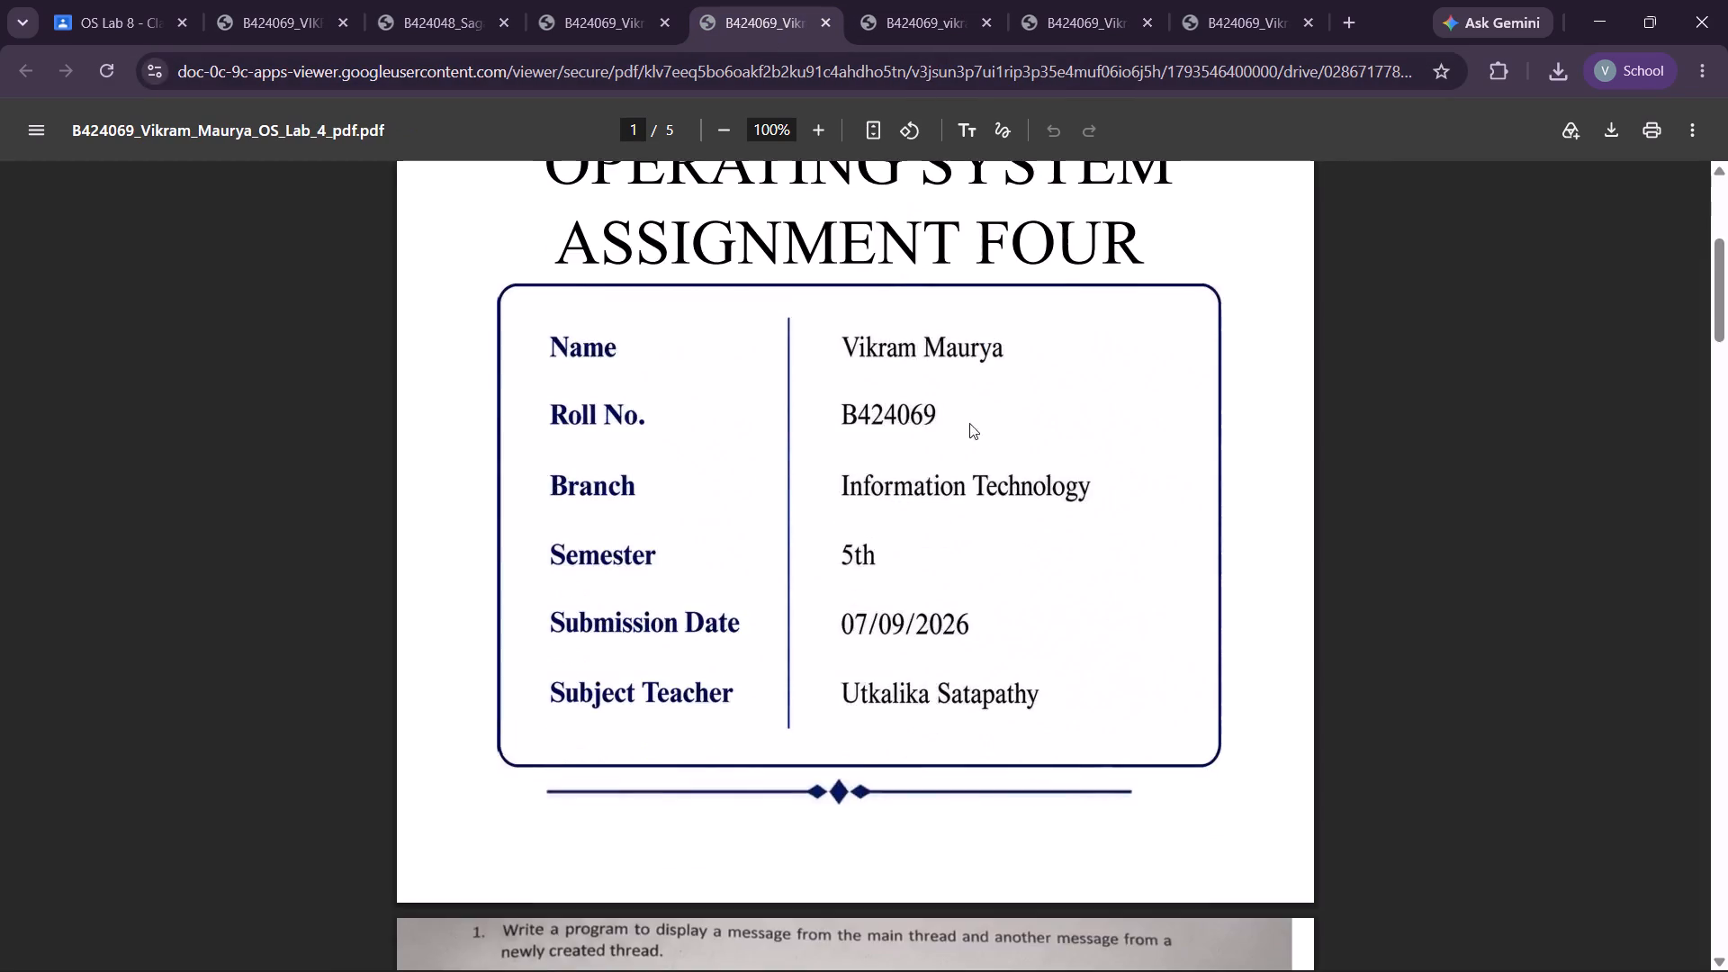
scroll(981, 428, "up", 6)
left_click(1644, 127)
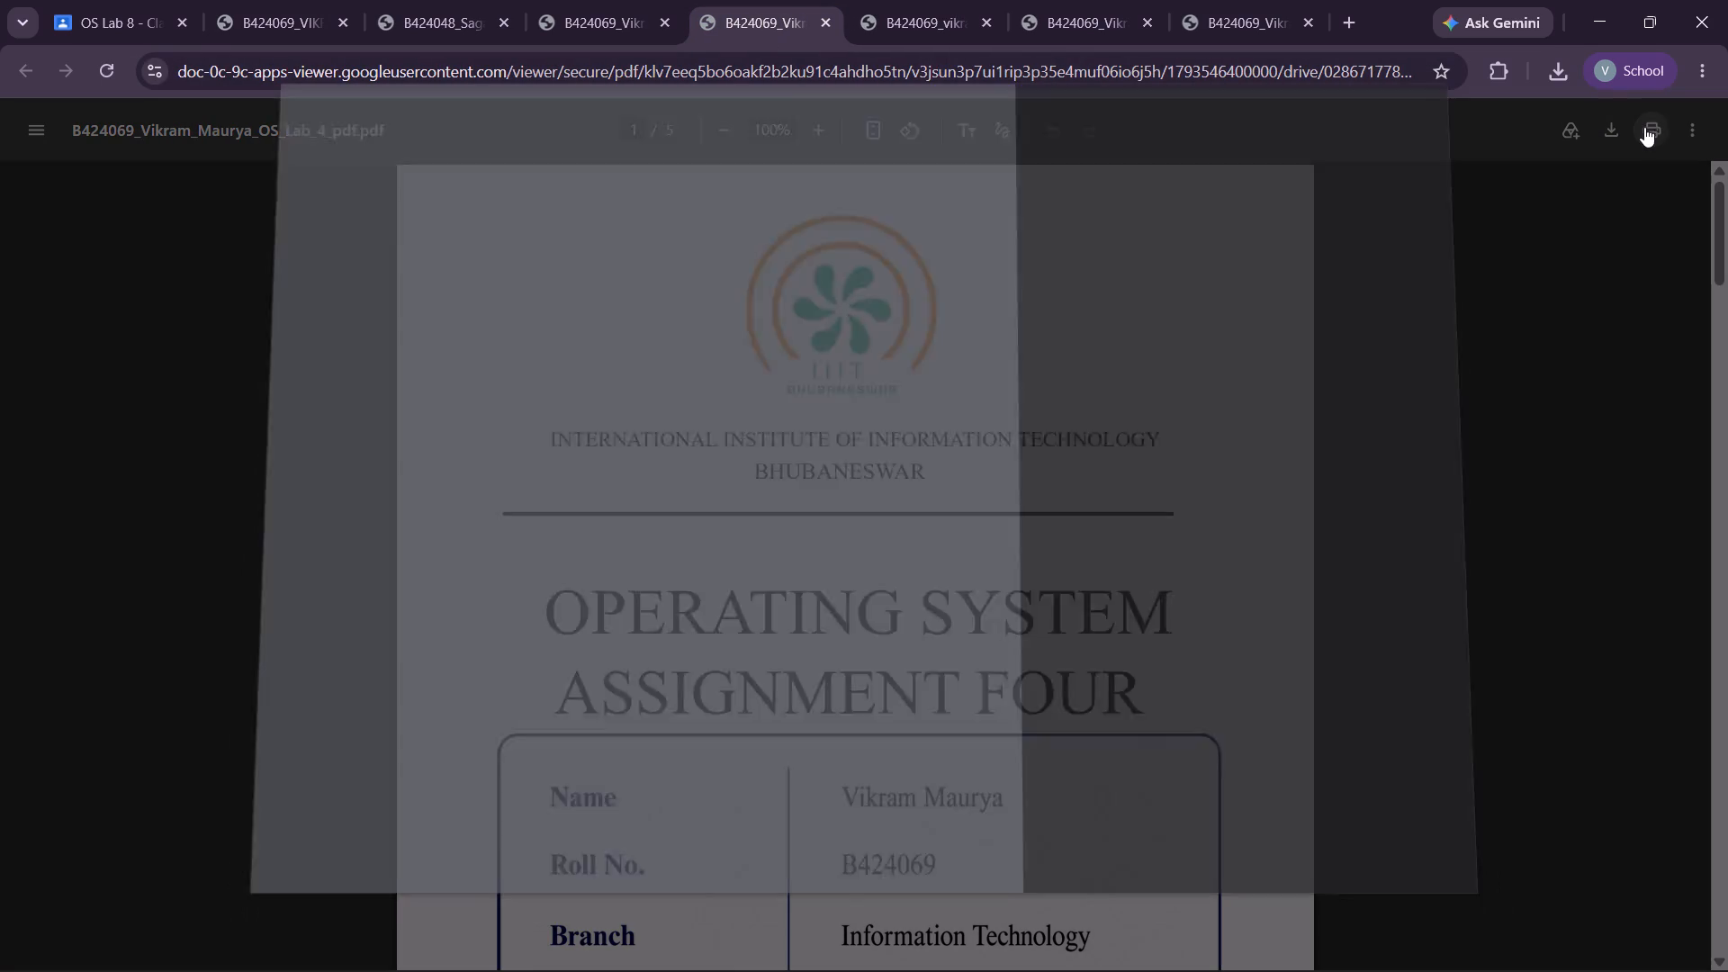
left_click(1303, 324)
left_click(1274, 439)
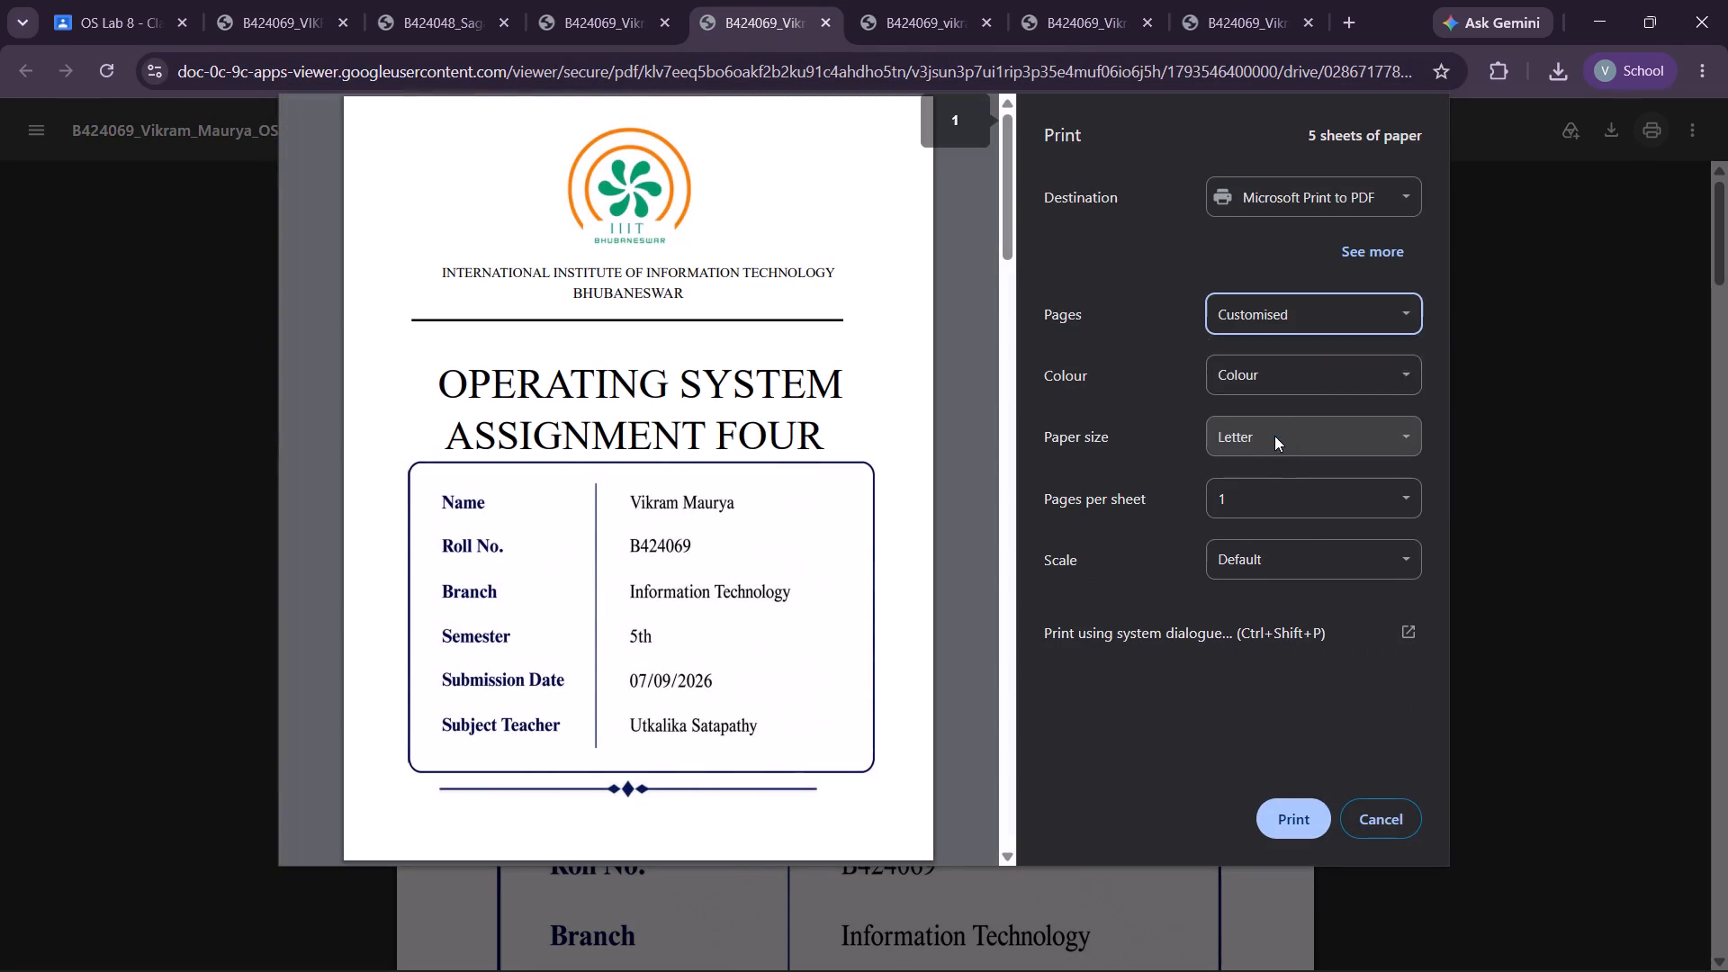
left_click(1279, 358)
key("1")
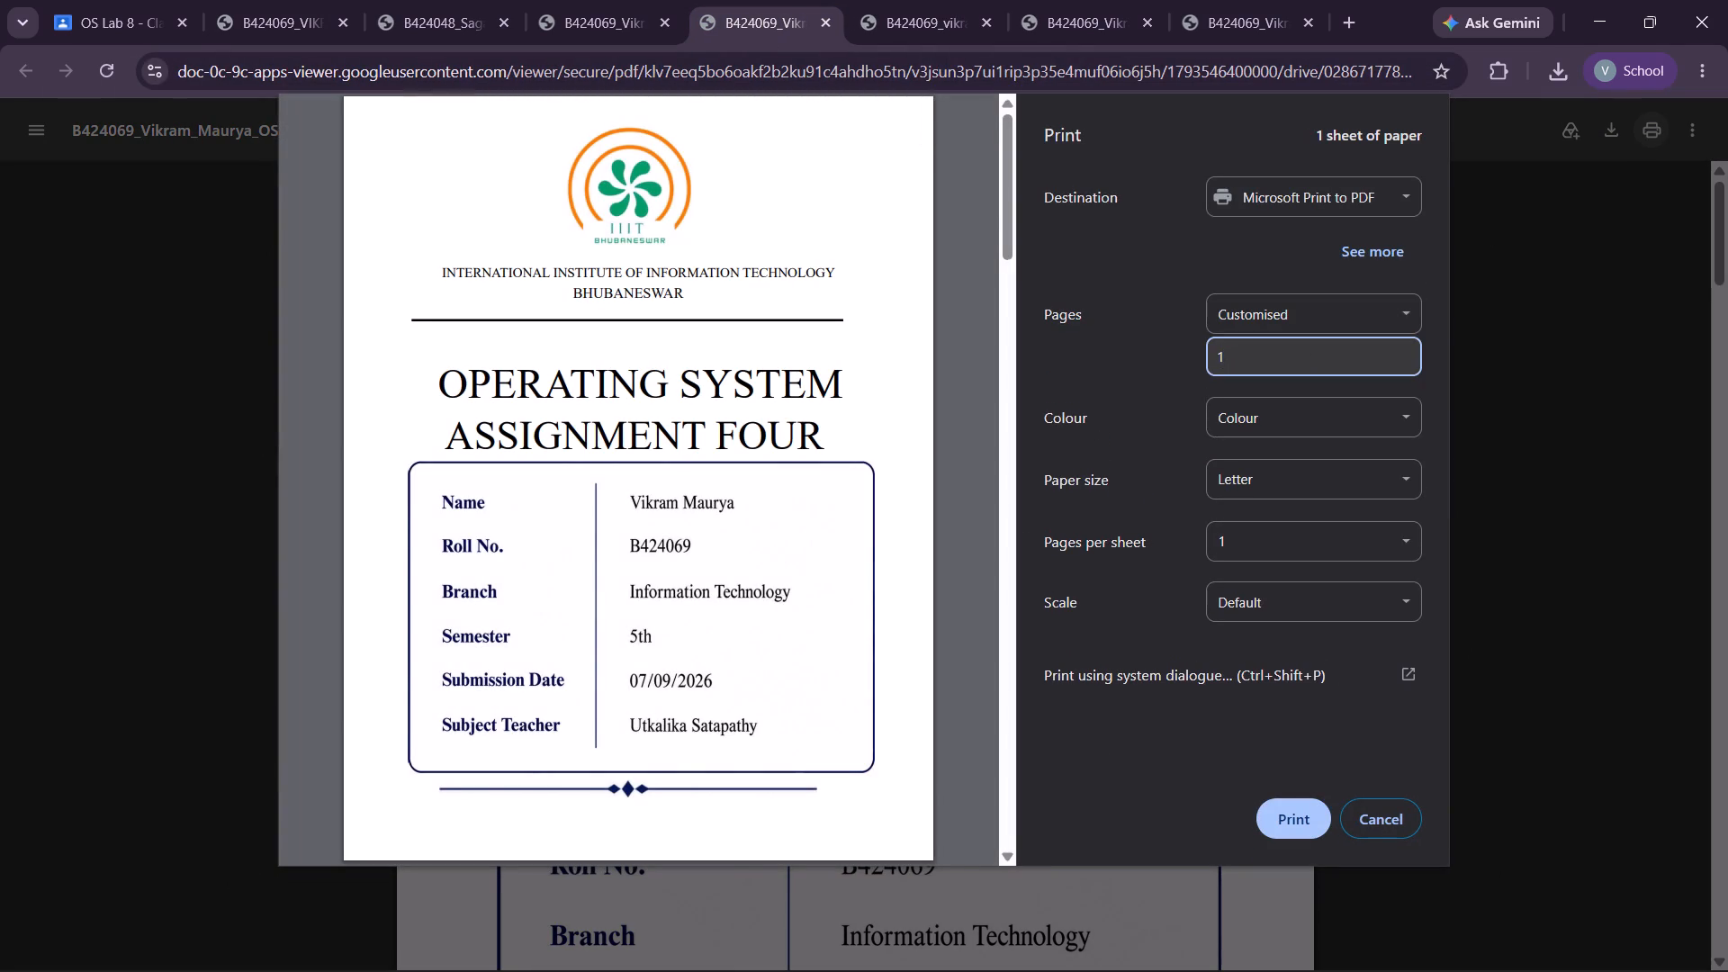
left_click(1300, 815)
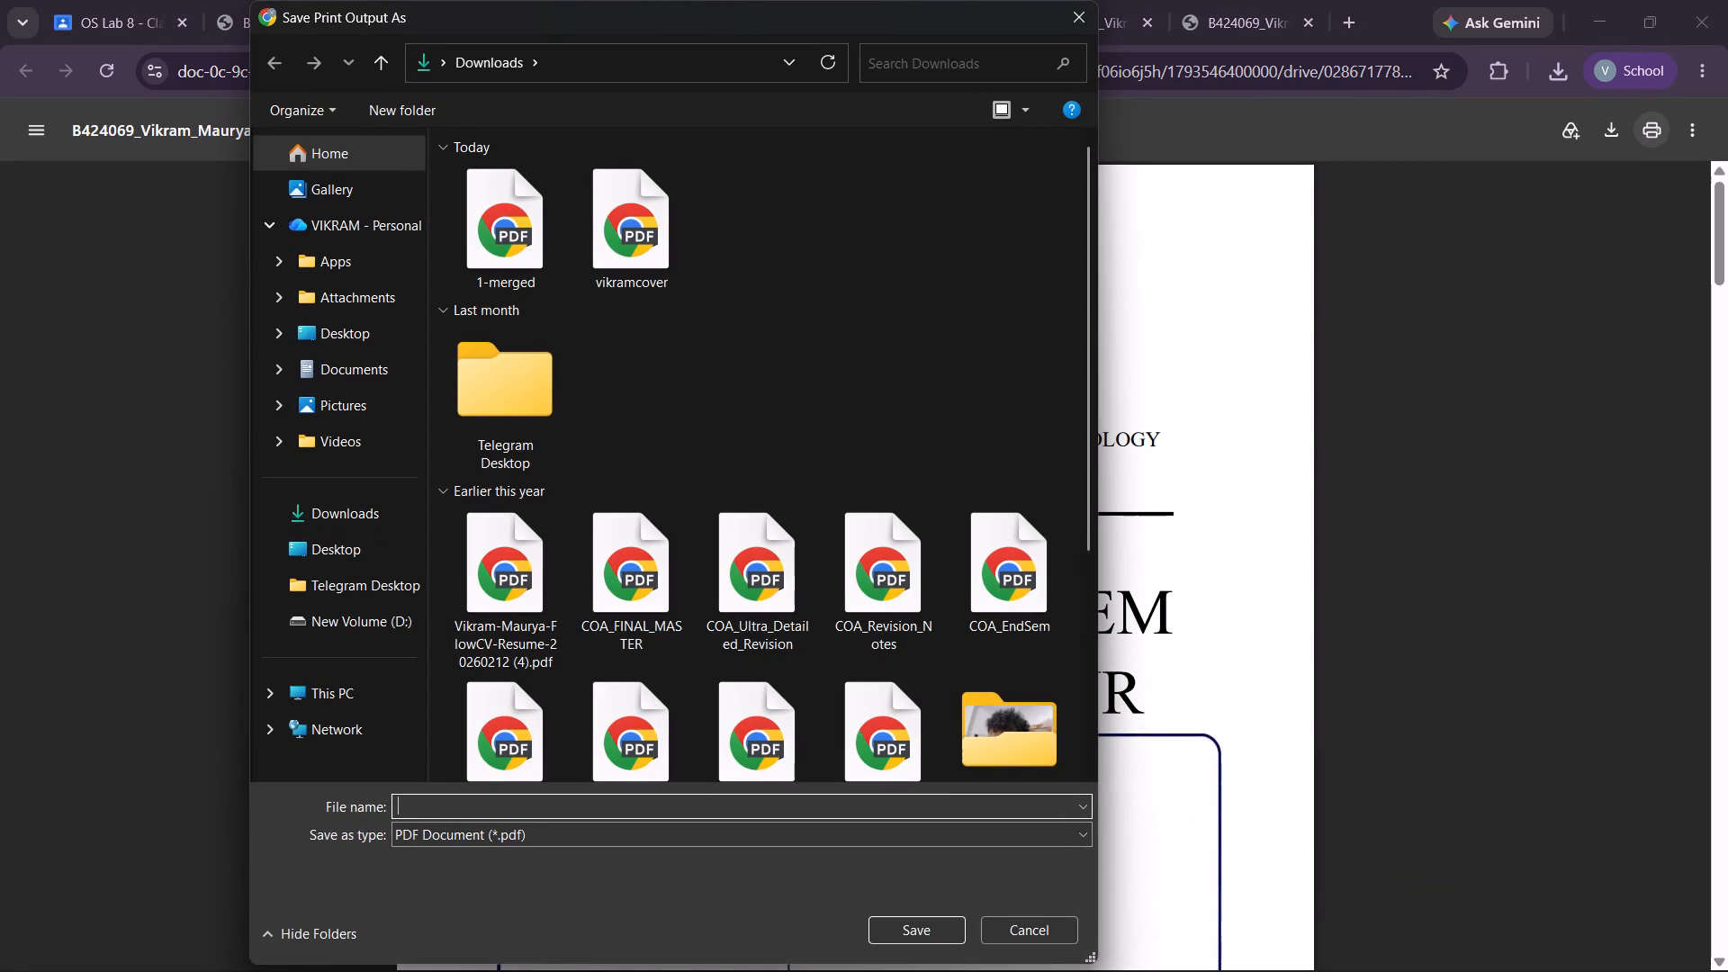
Name the print output cov and save it as a PDF in Downloads.
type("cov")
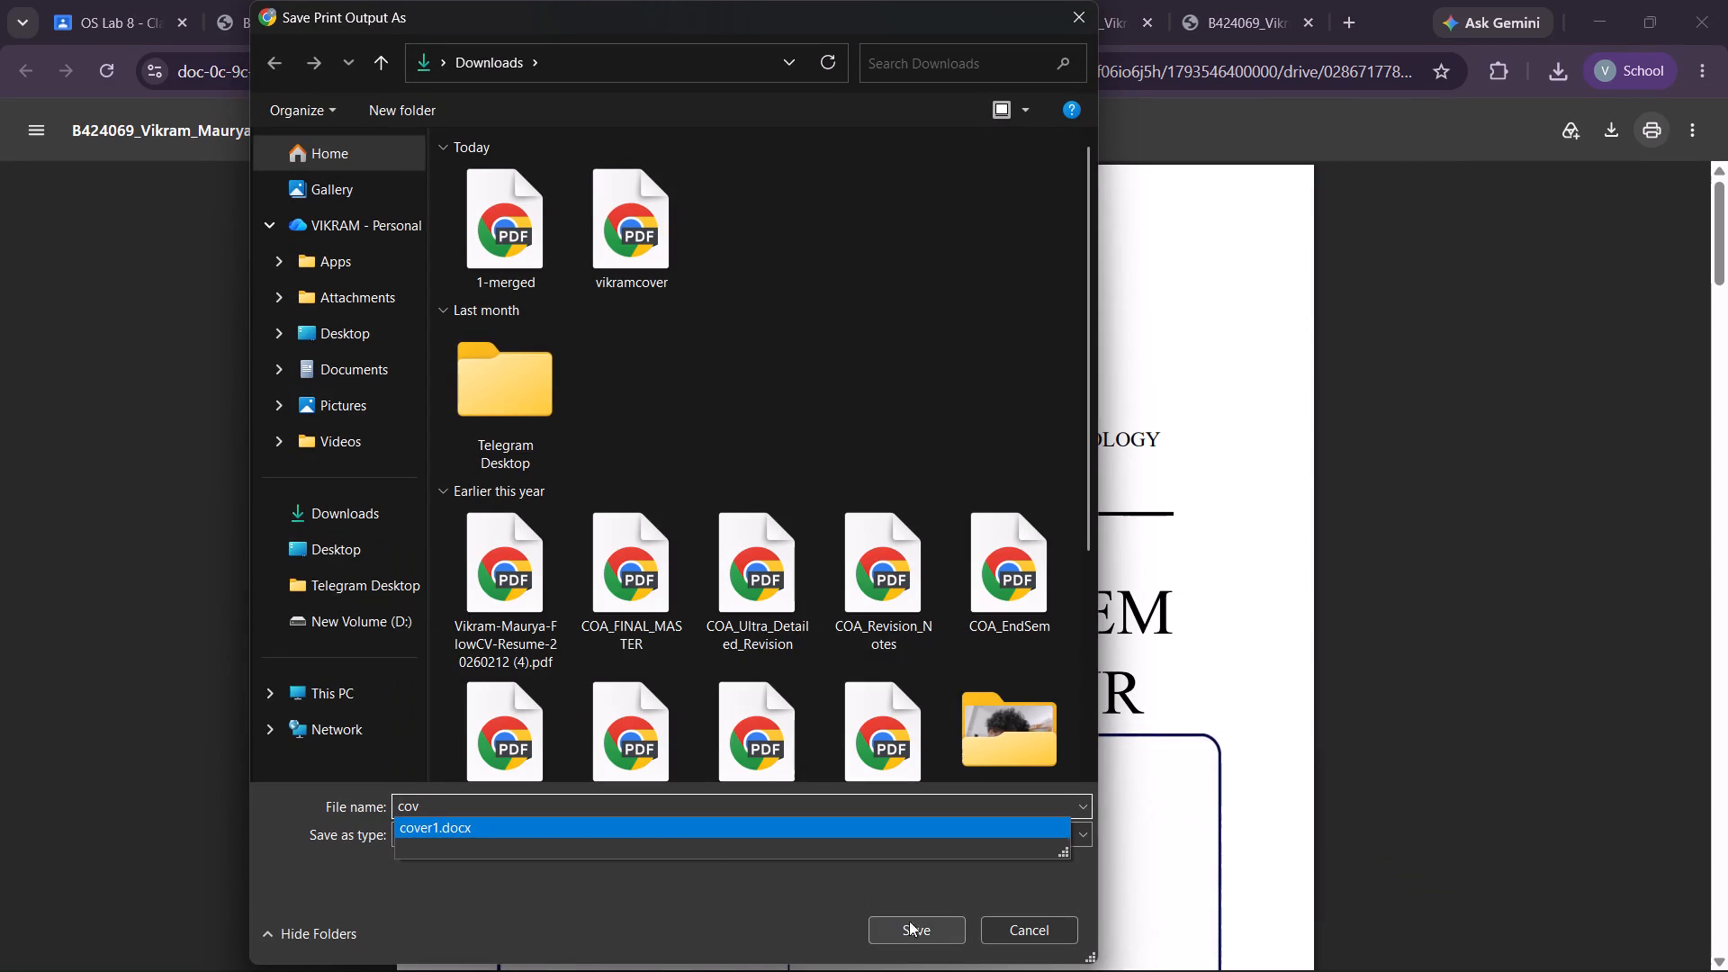
left_click(941, 887)
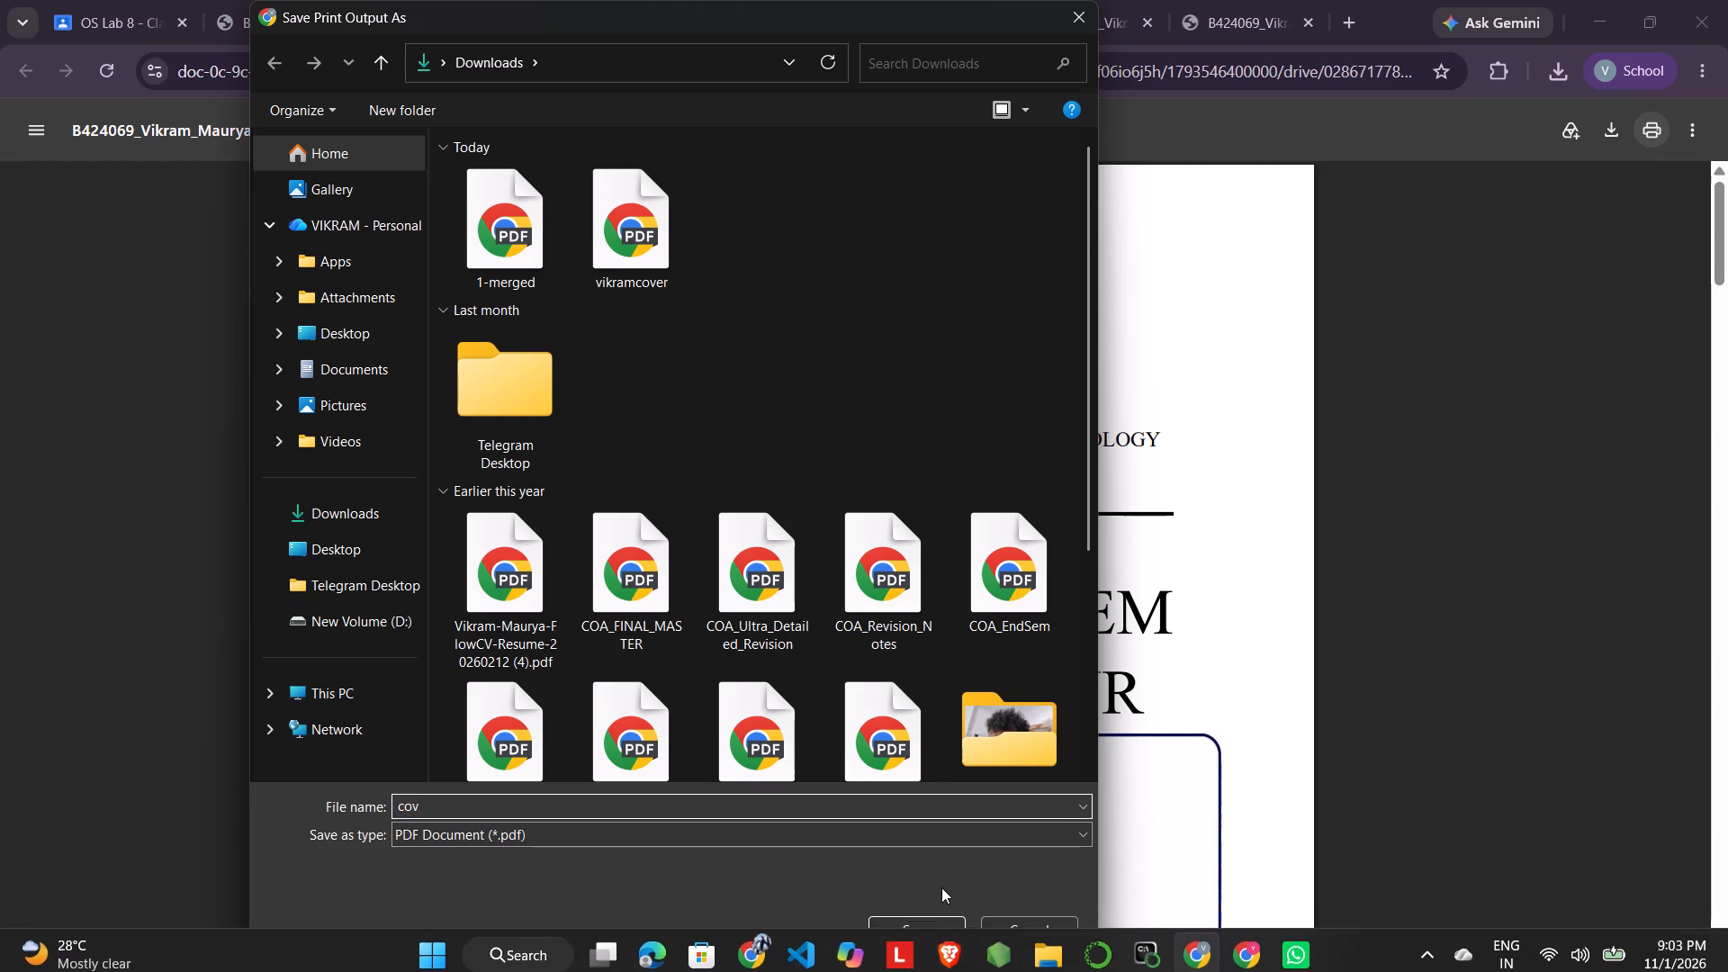
left_click(923, 930)
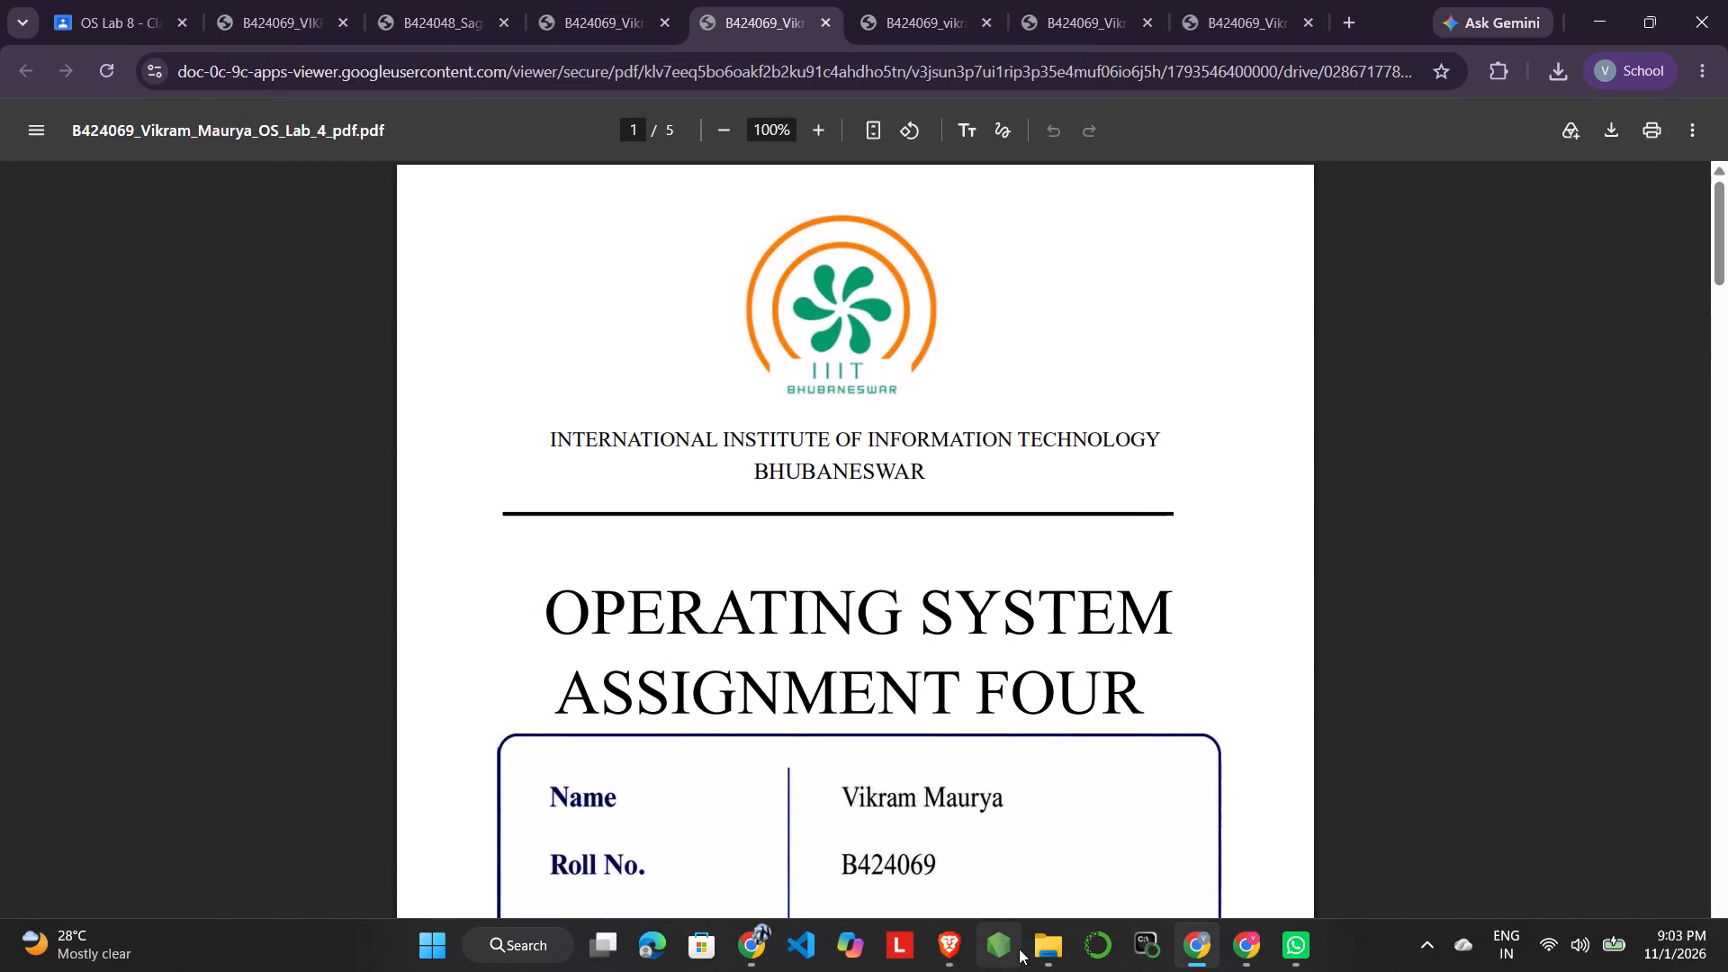
Open the cov PDF from Downloads, check its cover page down to the details box, and close it.
left_click(1051, 944)
double_click(628, 233)
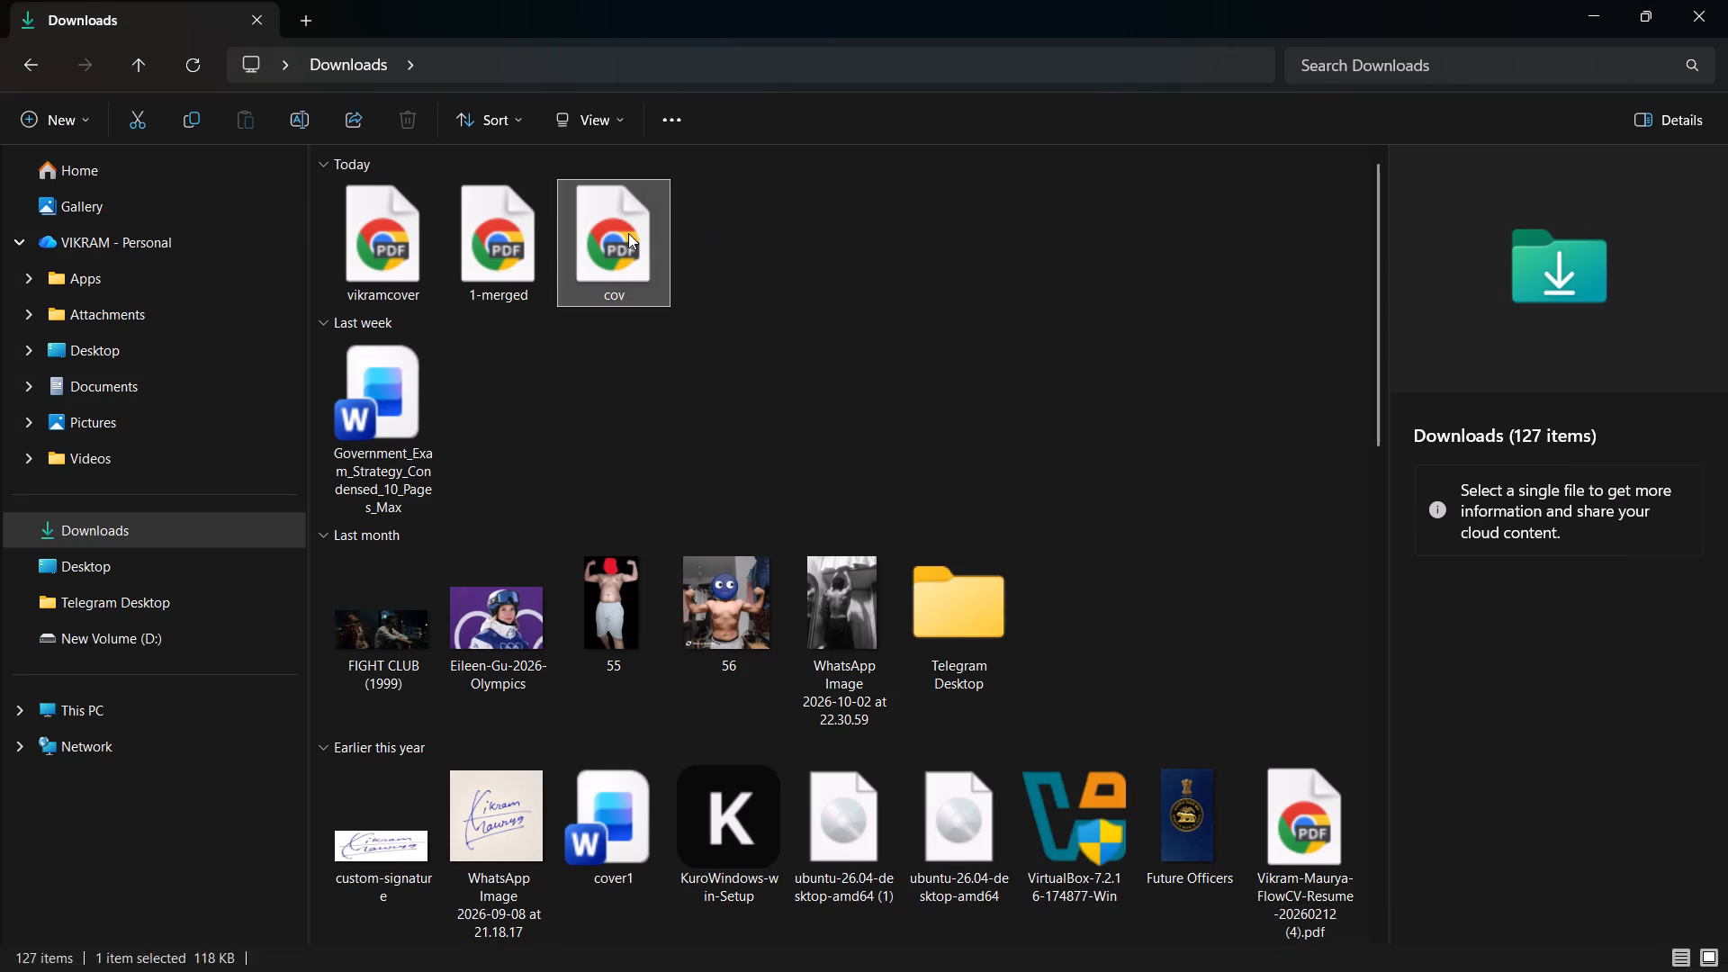
scroll(1157, 424, "down", 11)
scroll(1156, 428, "up", 7)
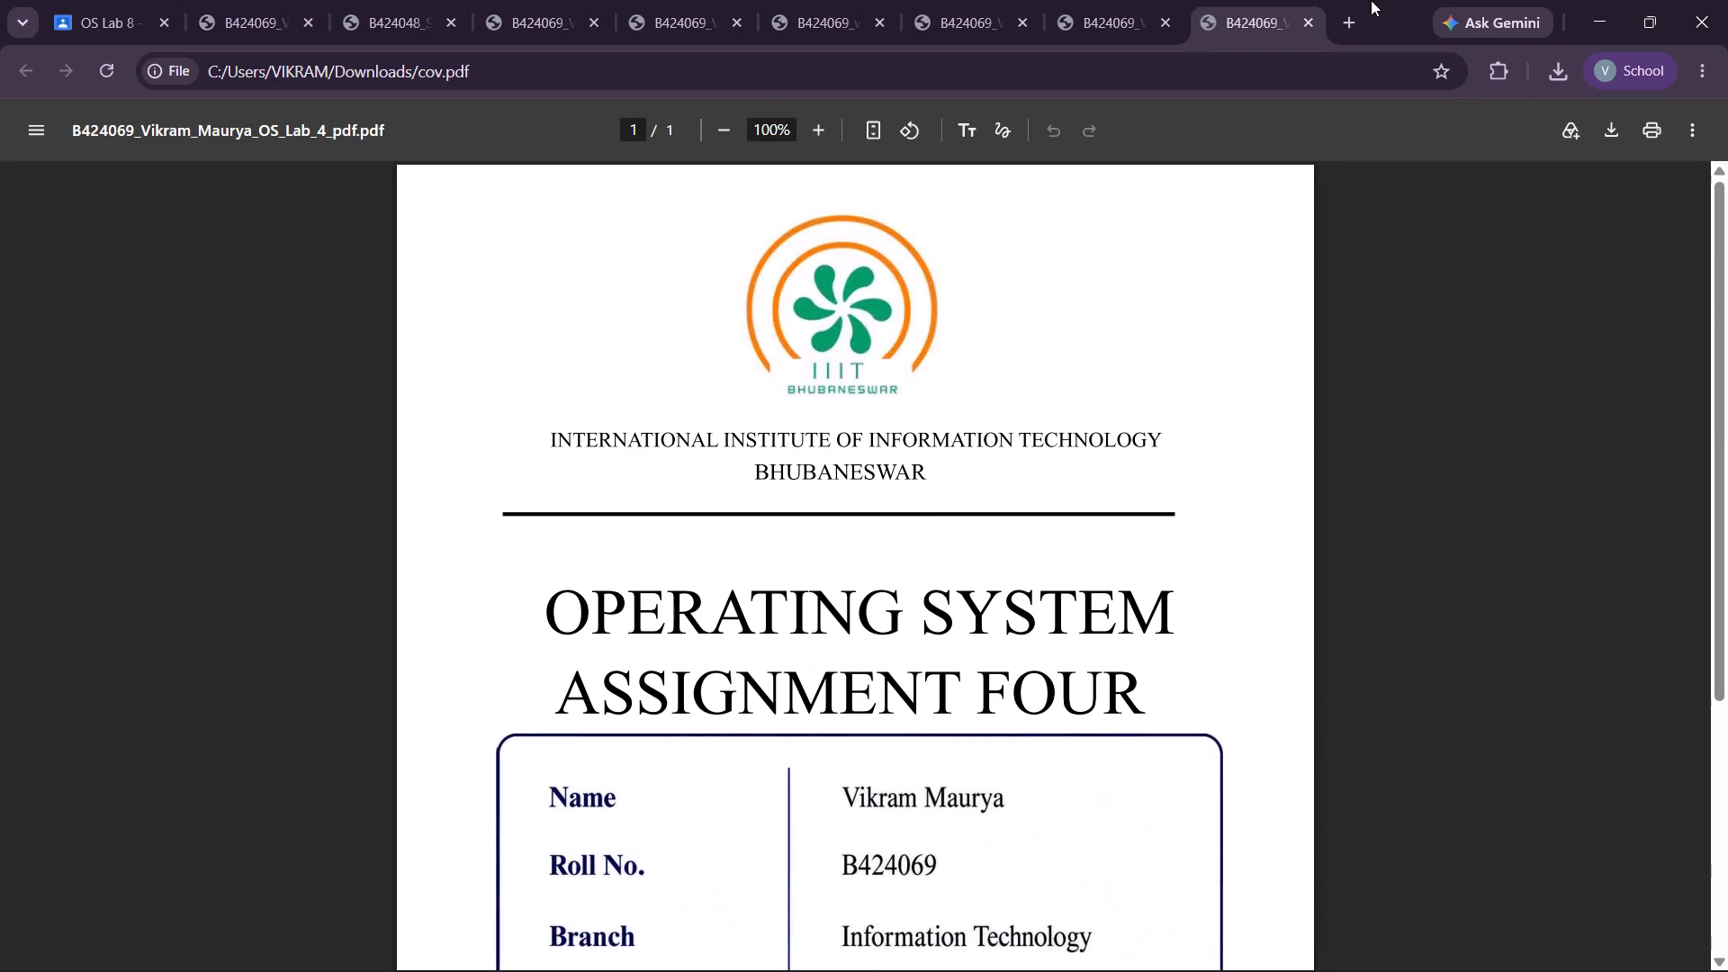
scroll(1035, 409, "down", 4)
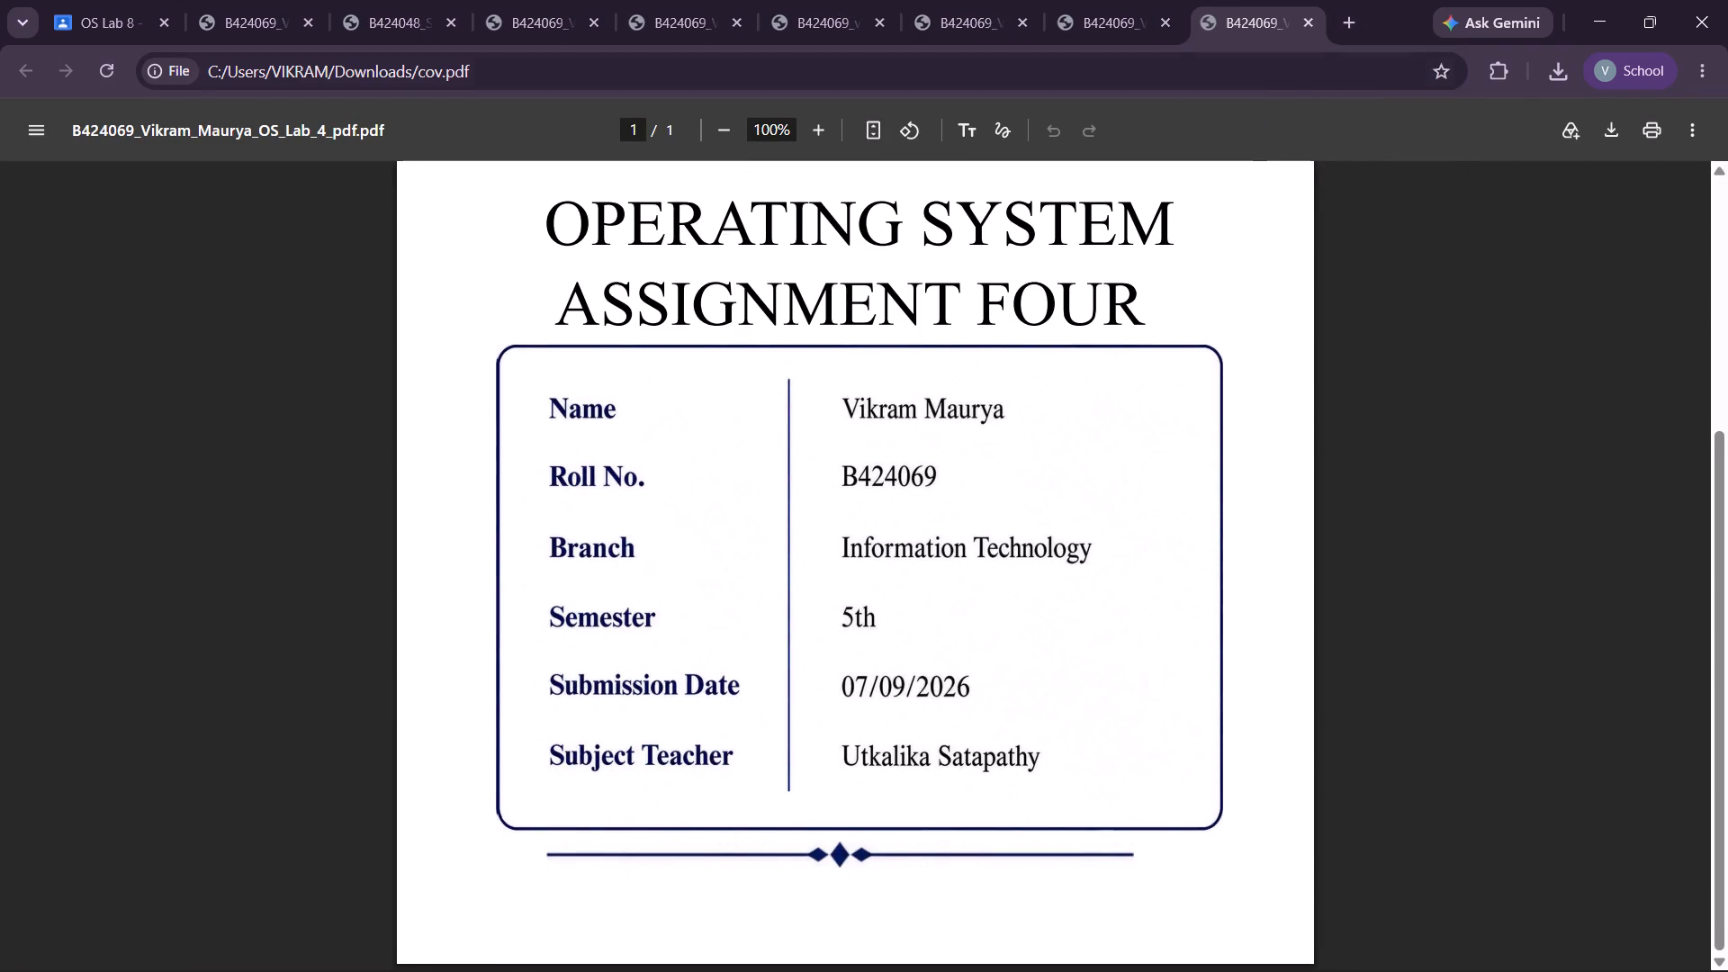
left_click(1306, 21)
Open the cov PDF in Downloads with a different application through Open with.
left_click(1039, 942)
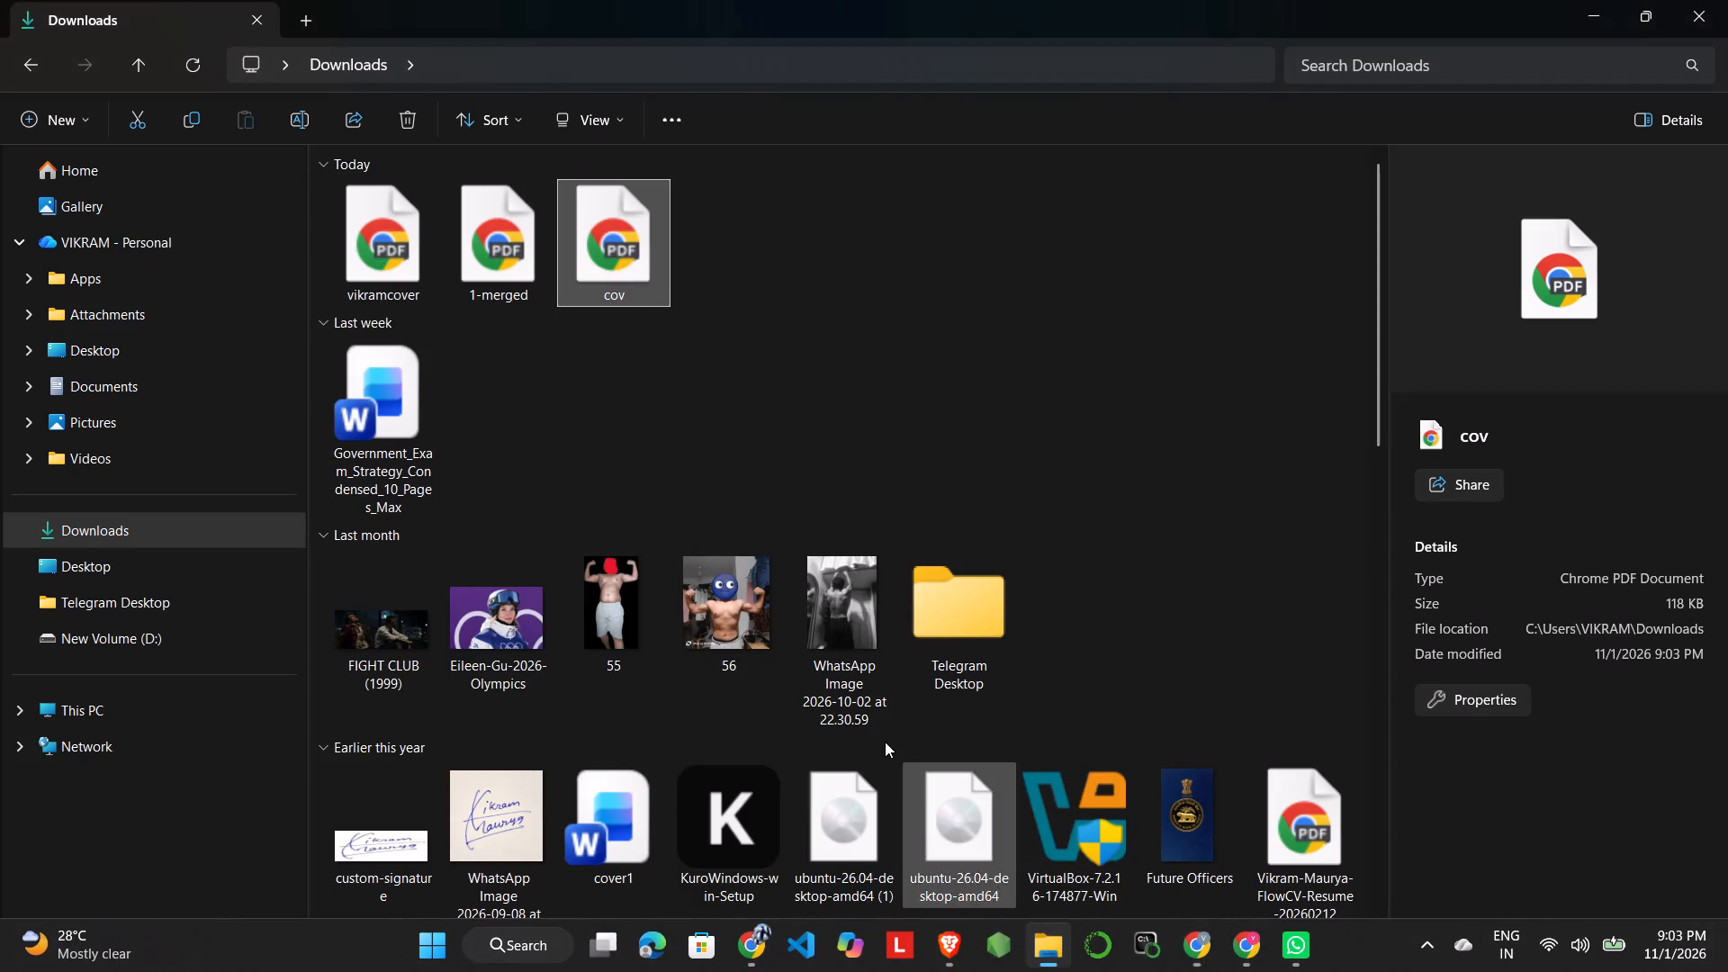
right_click(626, 242)
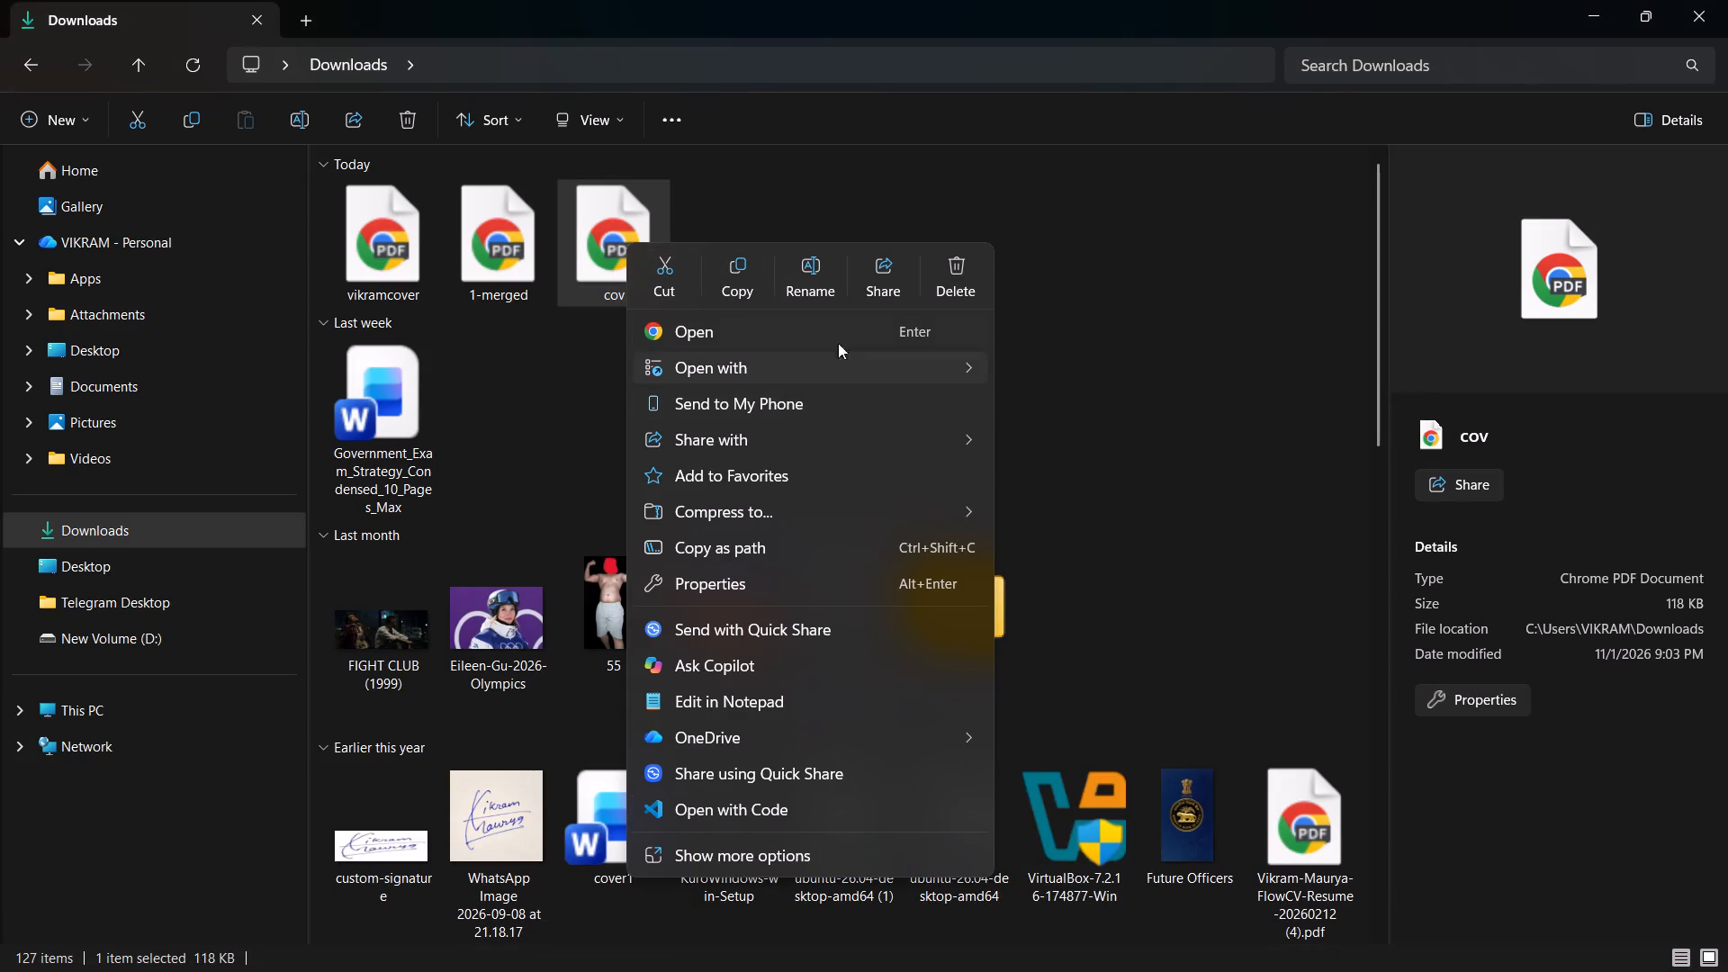
left_click(886, 355)
left_click(1146, 592)
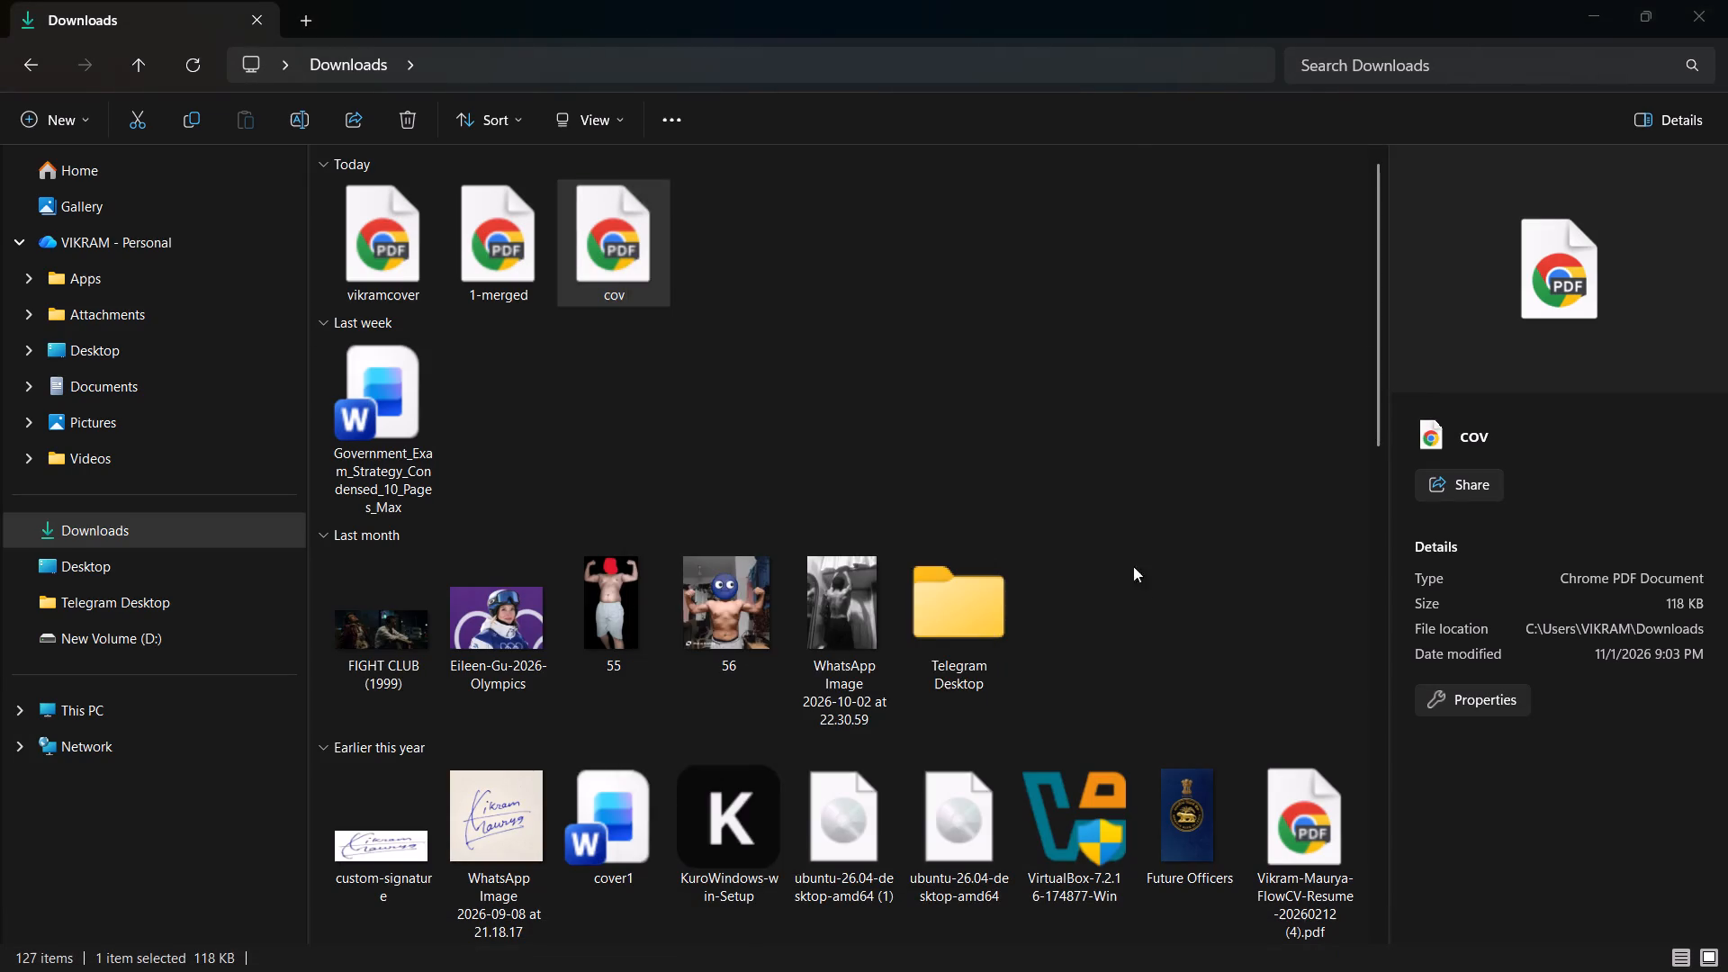
Open the cov PDF in Word, choosing that app just once.
scroll(854, 522, "down", 2)
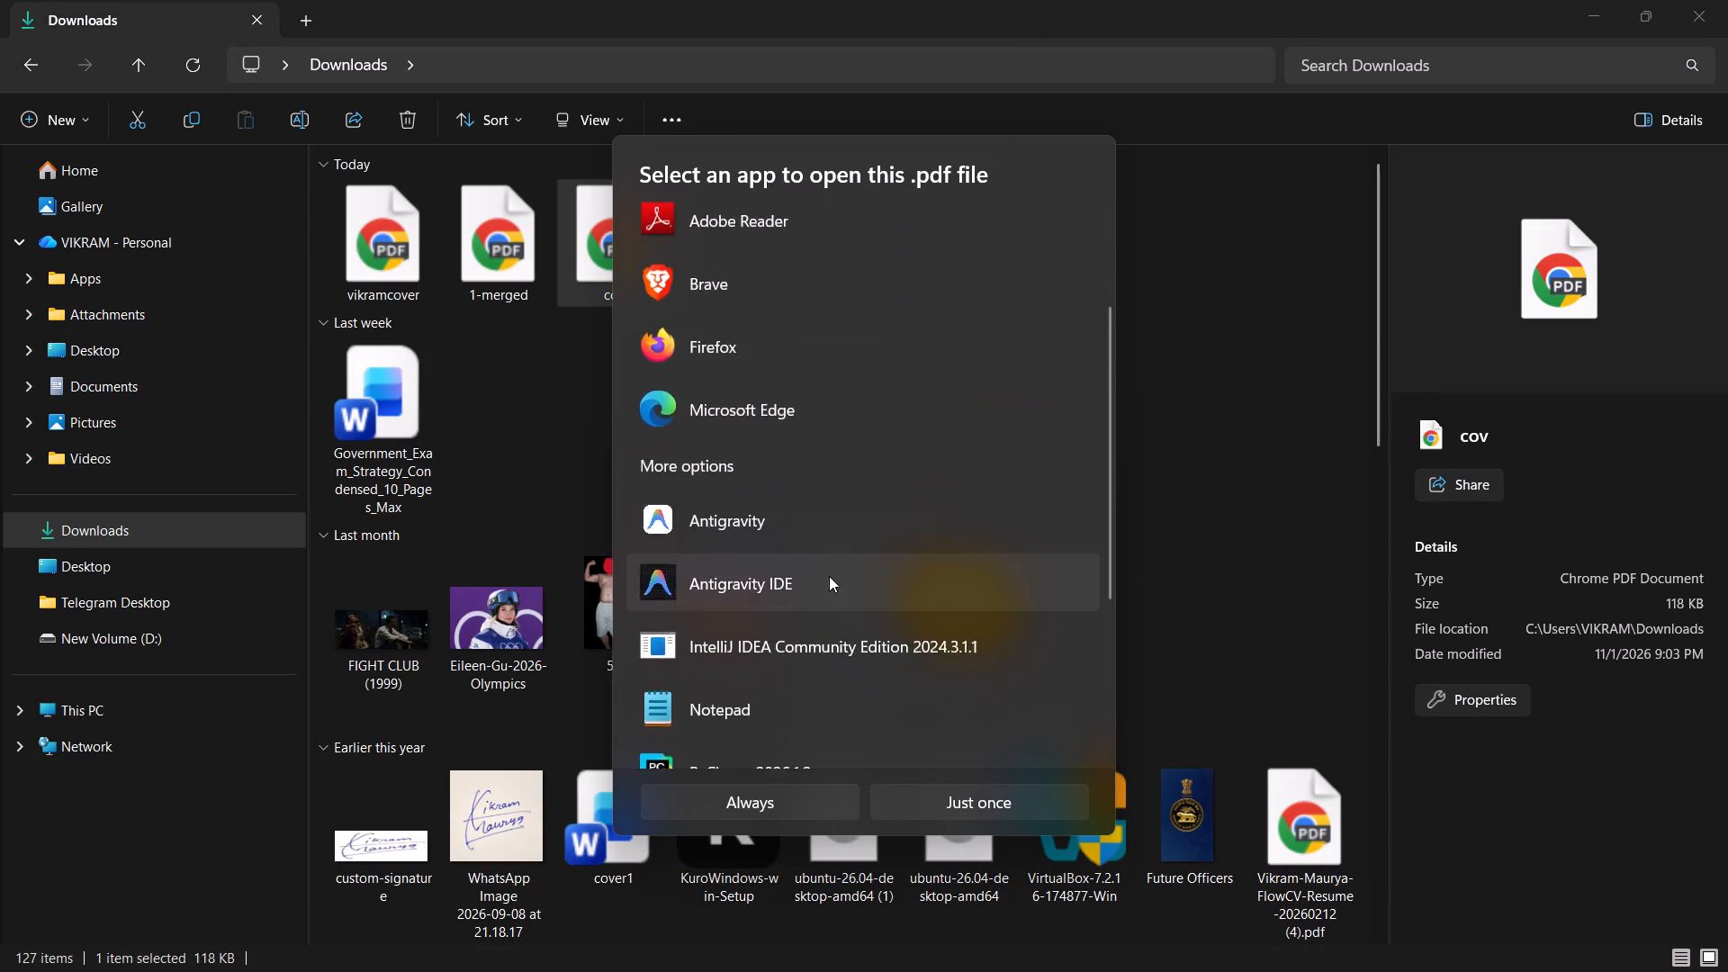
scroll(825, 586, "down", 2)
scroll(877, 498, "down", 3)
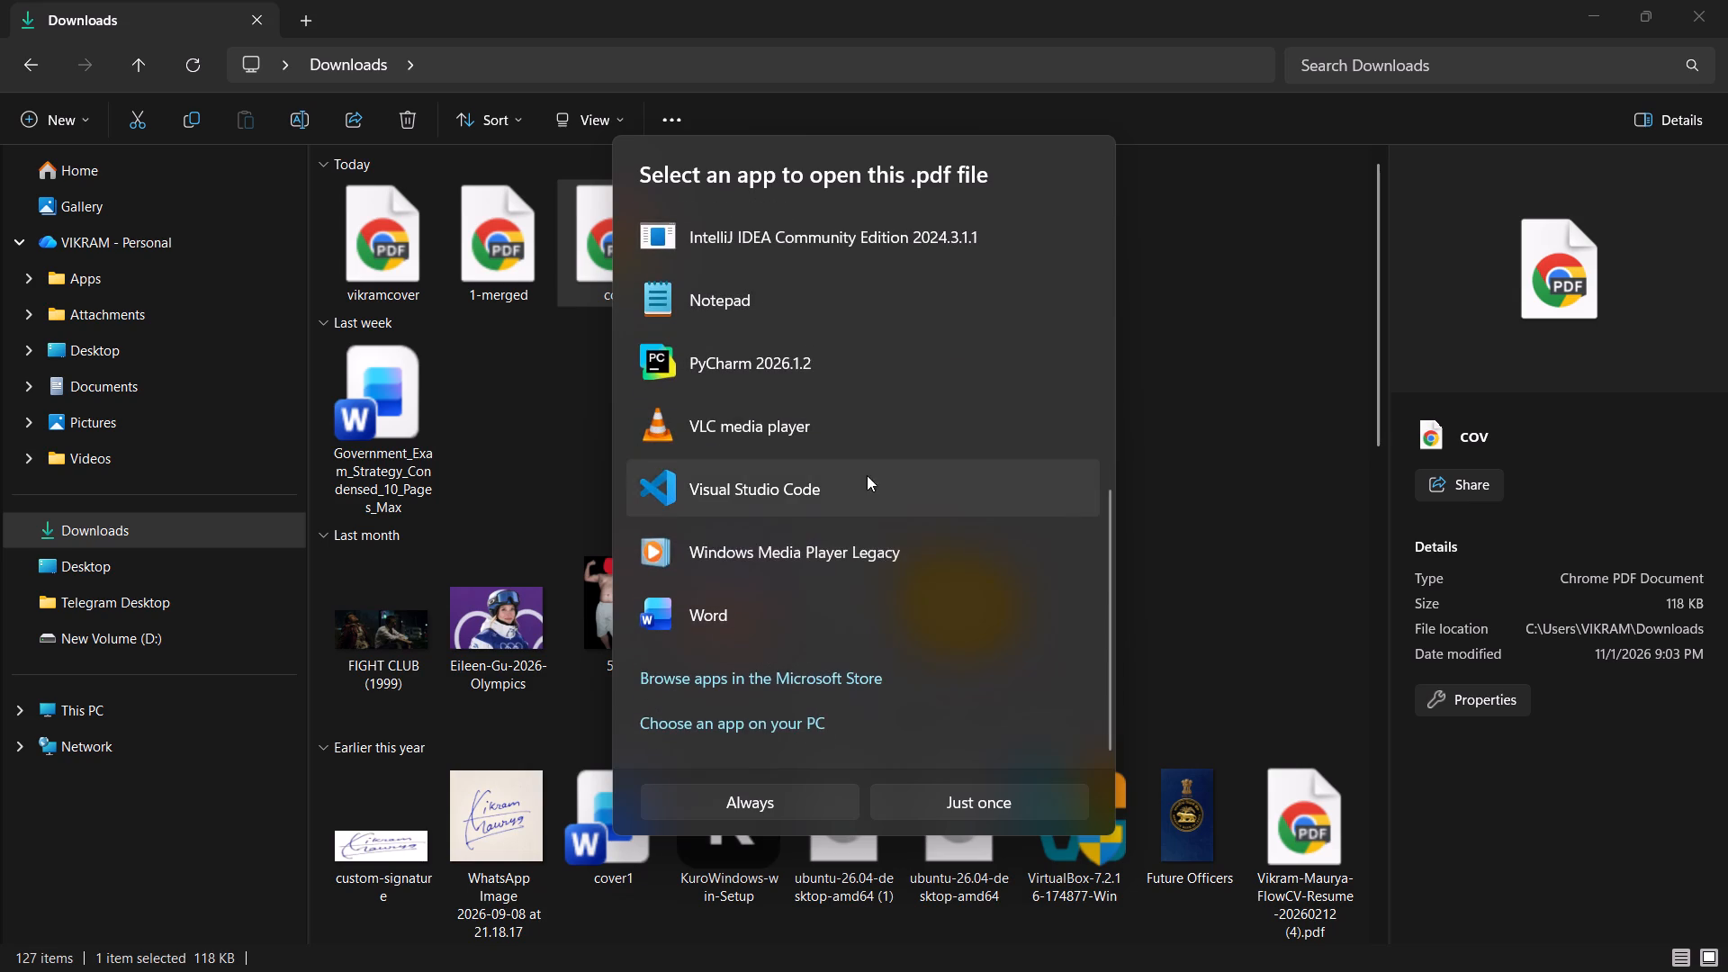
scroll(870, 474, "up", 6)
scroll(872, 475, "down", 6)
left_click(782, 598)
left_click(1009, 820)
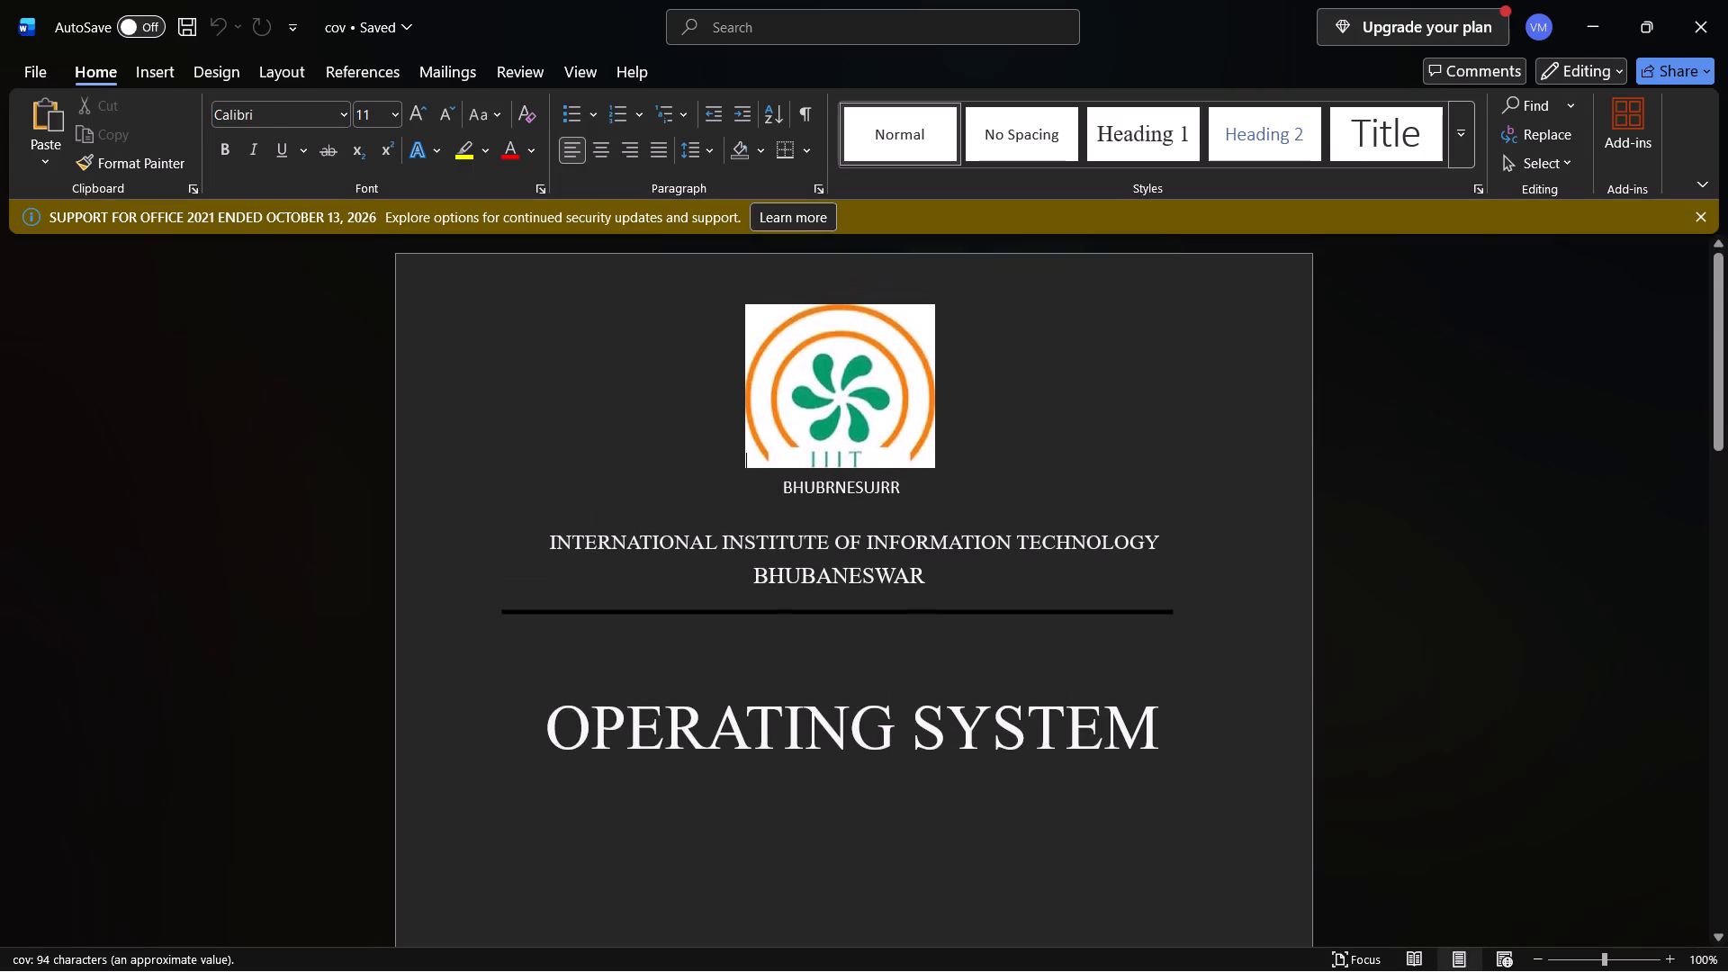
Delete the word FOUR from the ASSIGNMENT FOUR heading on page 2 of the cov document.
scroll(922, 676, "down", 18)
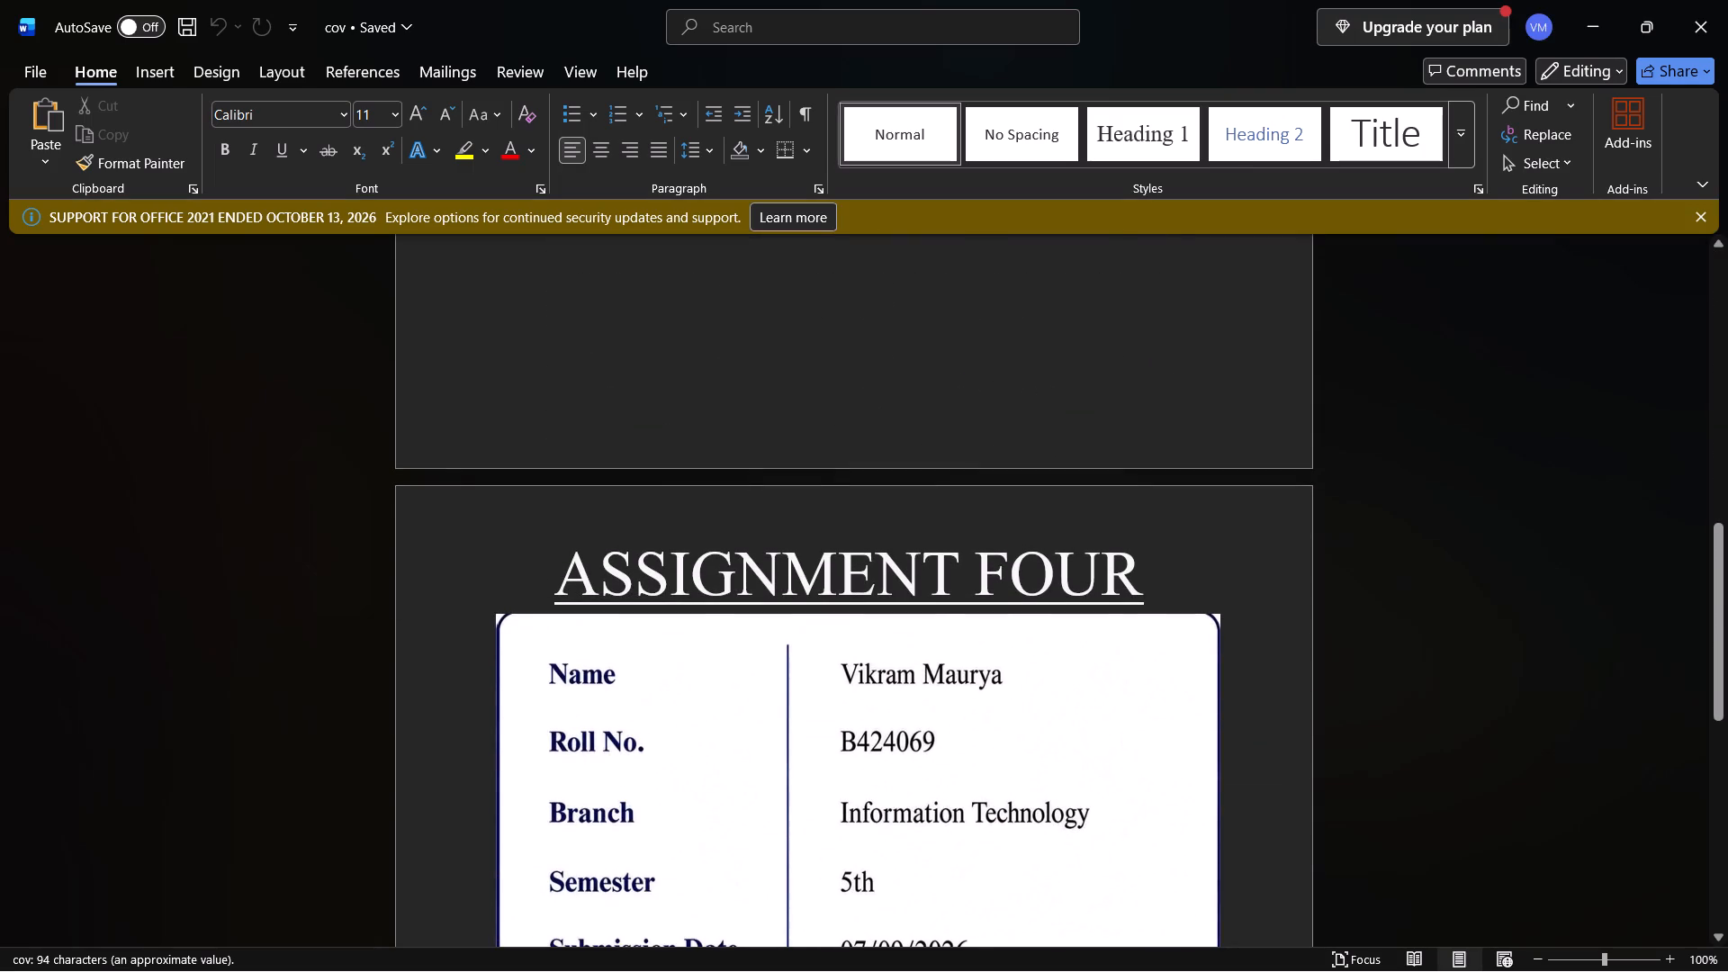
left_click(1149, 567)
key("BackSpace")
key("BackSpace")
key("BackSpace")
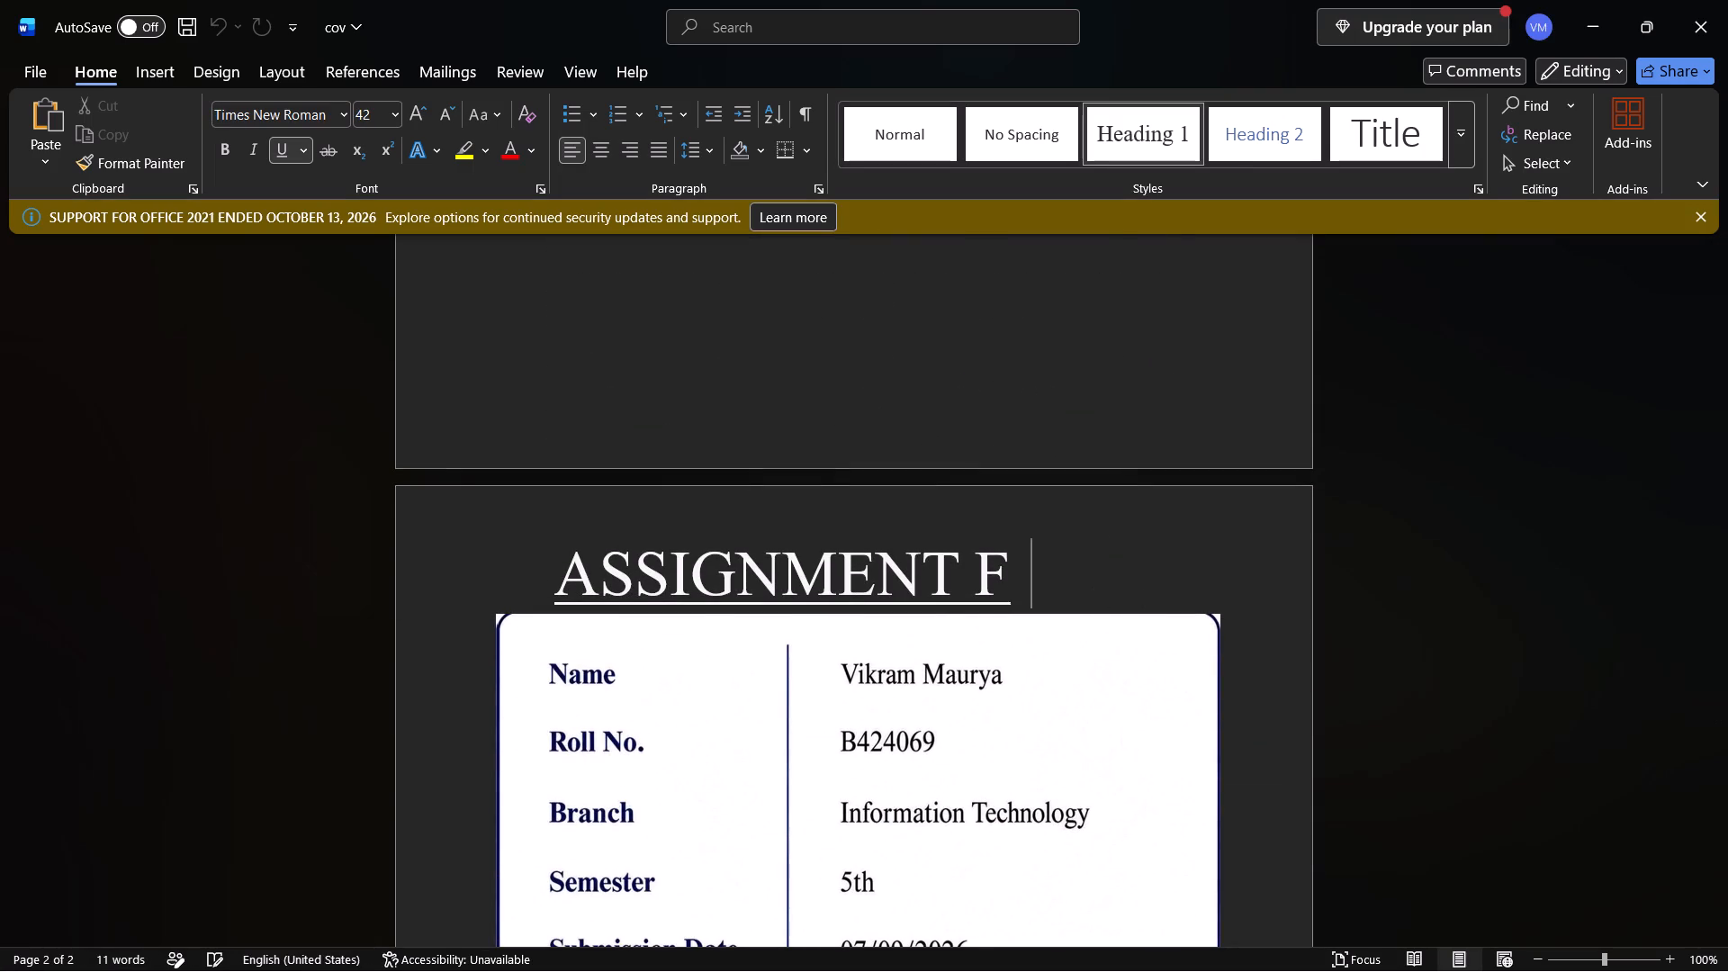
key("BackSpace")
Pull the ASSIGNMENT heading up to page 1, onto its own line directly below OPERATING SYSTEM.
scroll(1191, 583, "up", 2)
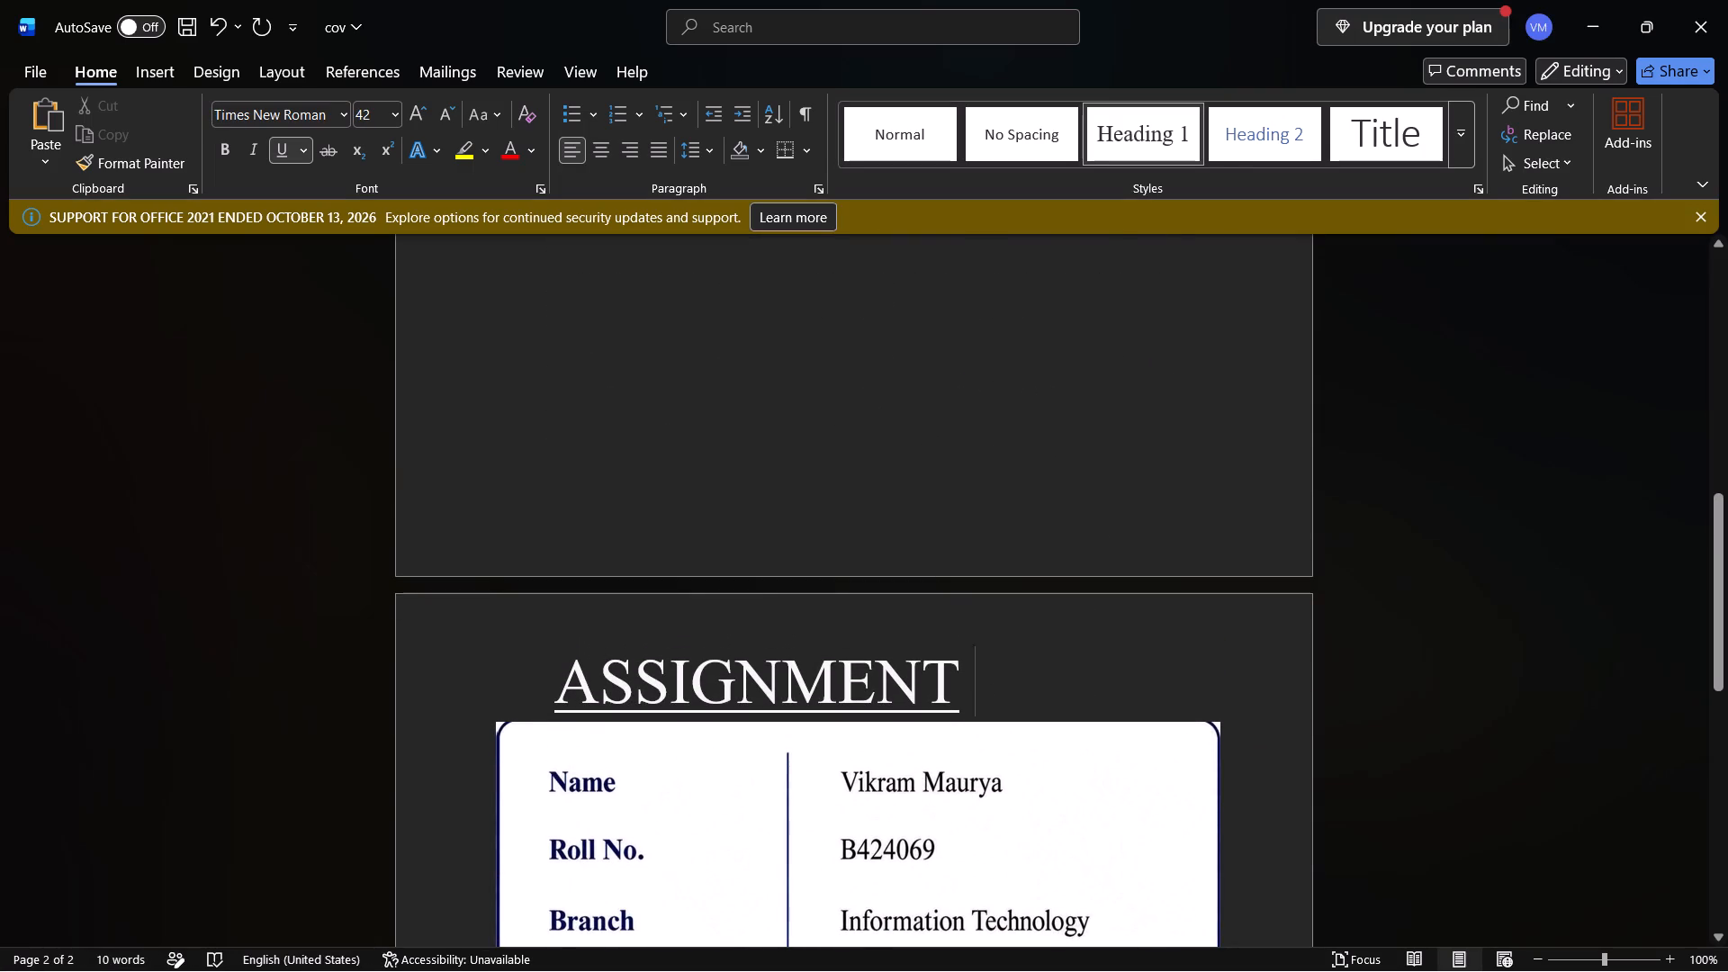
left_click(564, 531)
key("Left")
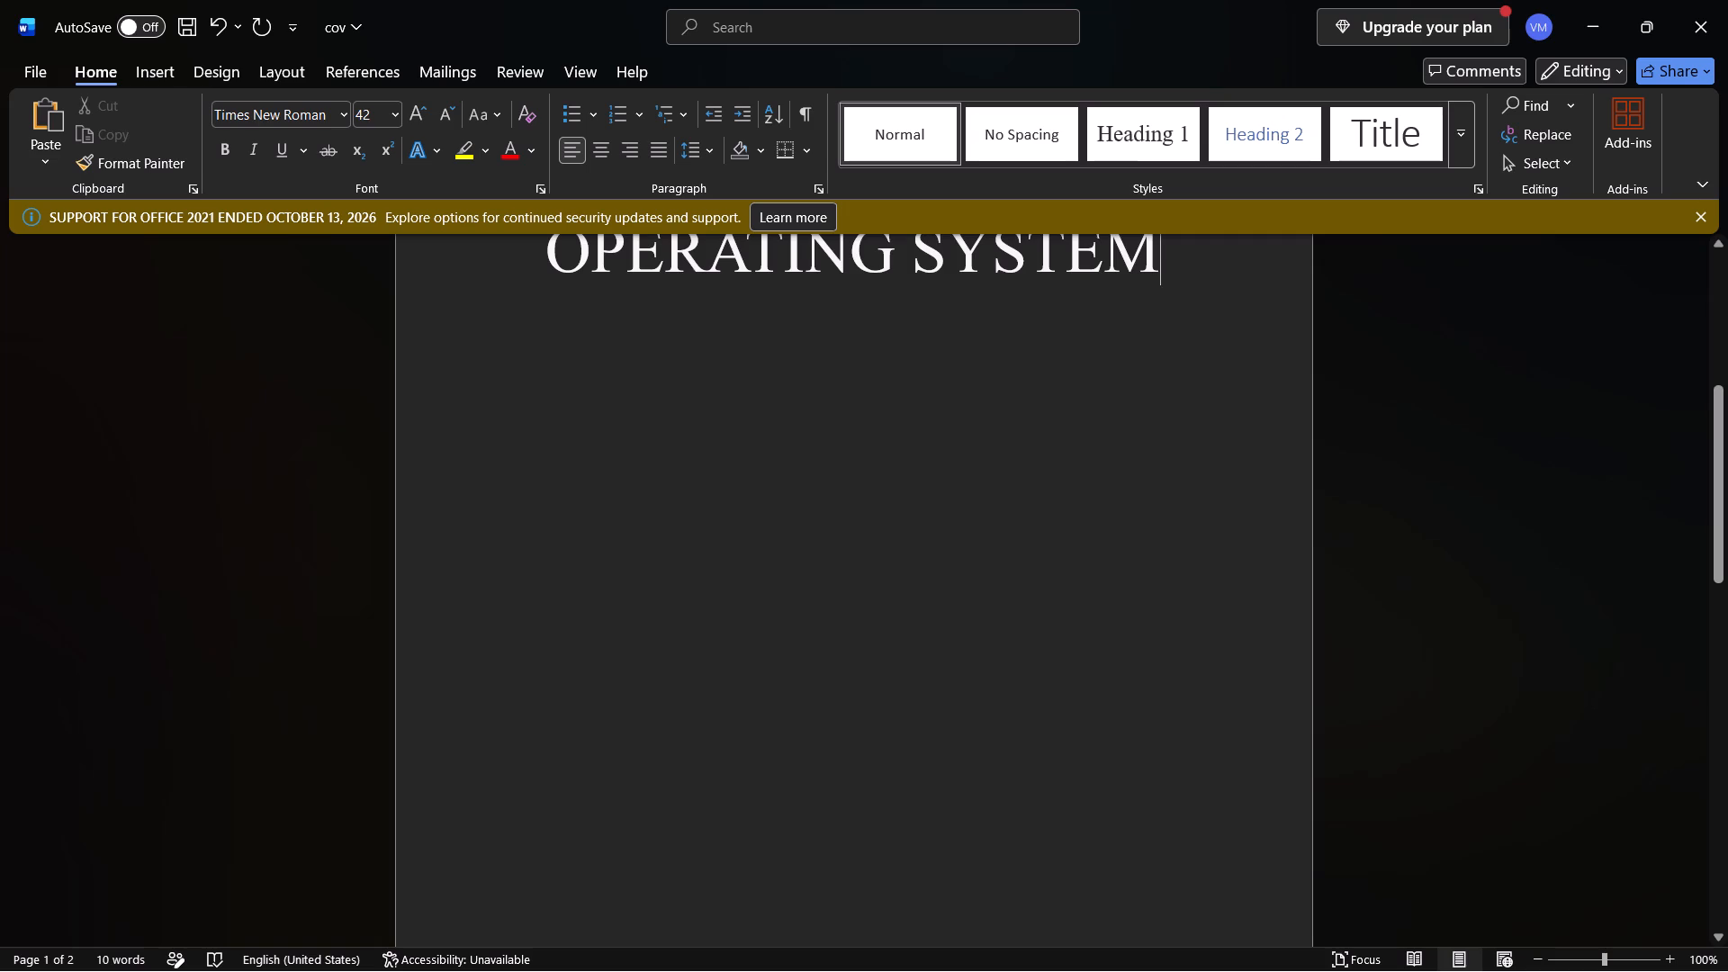
key("Delete")
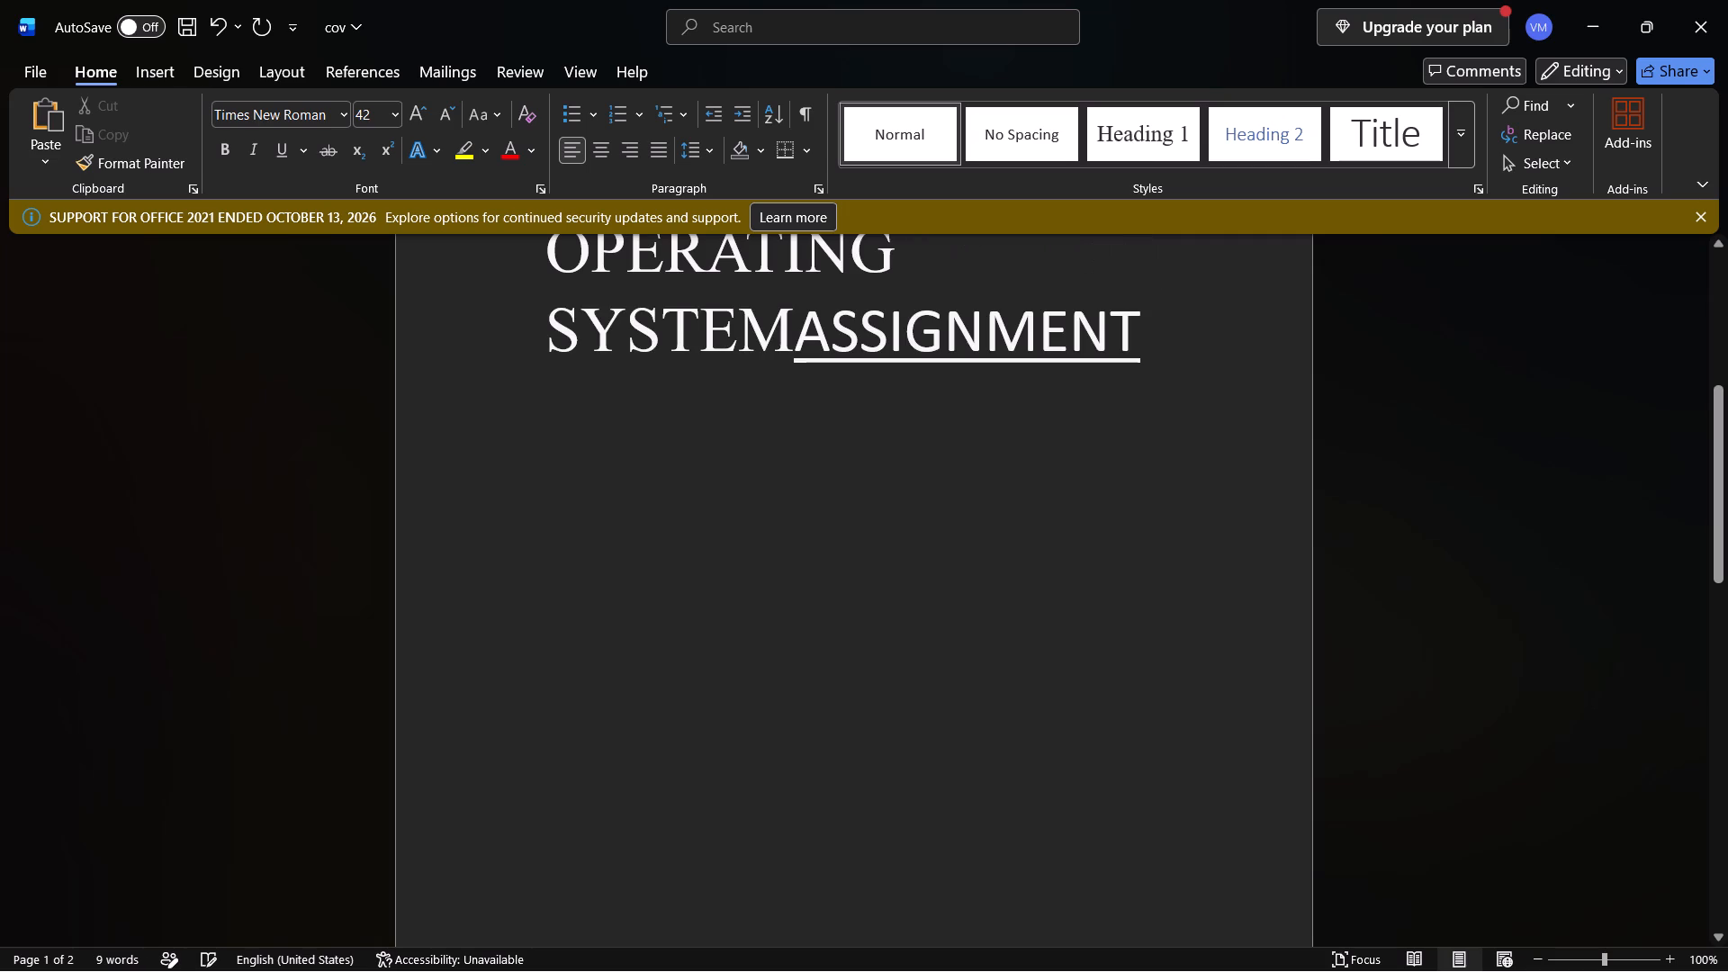
key("Return")
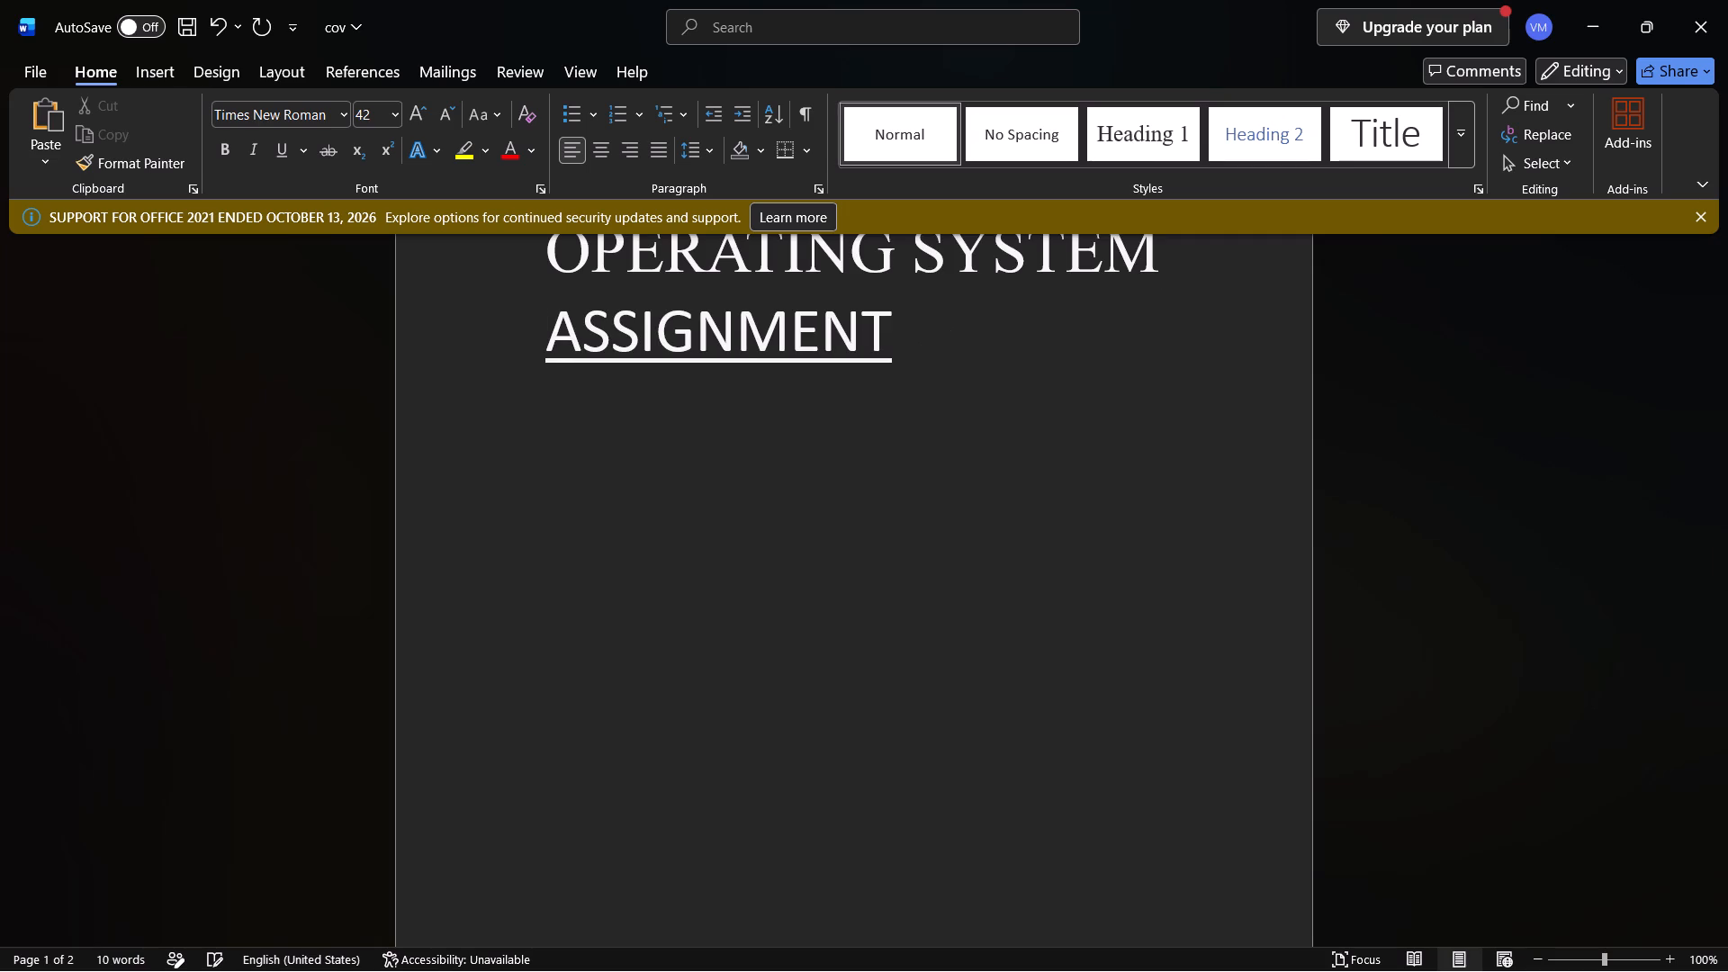
Try to pull the student details card up directly below the ASSIGNMENT heading by removing the empty space after it.
scroll(773, 588, "up", 4)
left_click(938, 548)
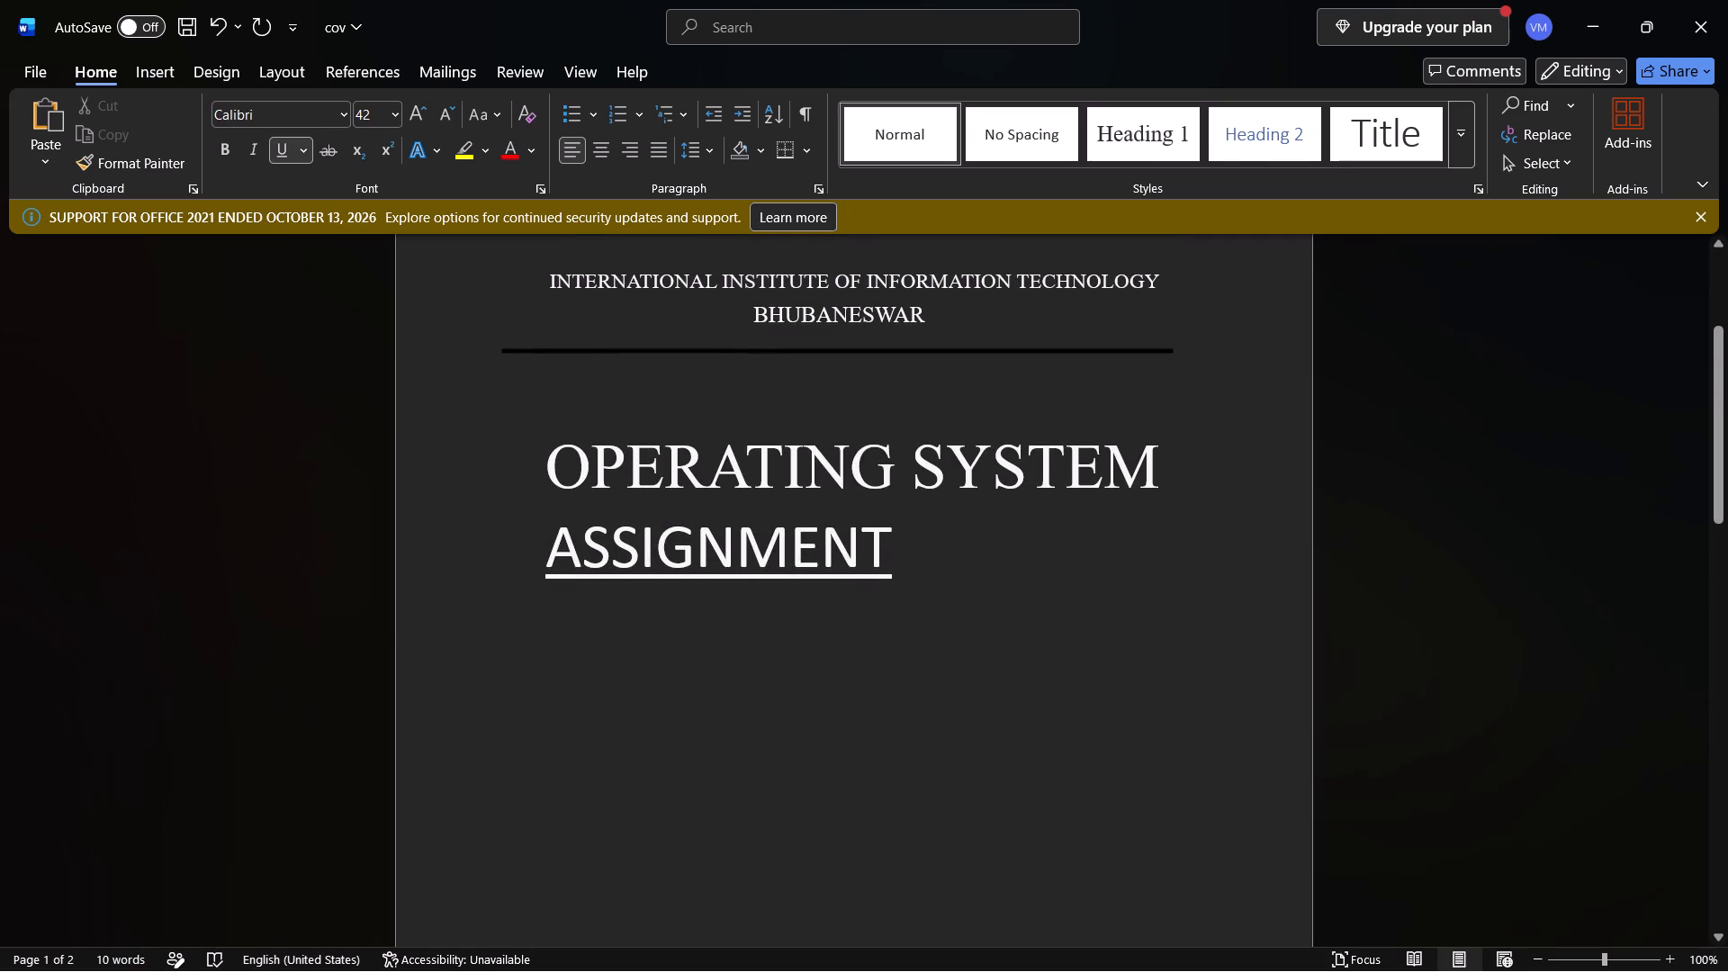
key("Delete")
key("BackSpace")
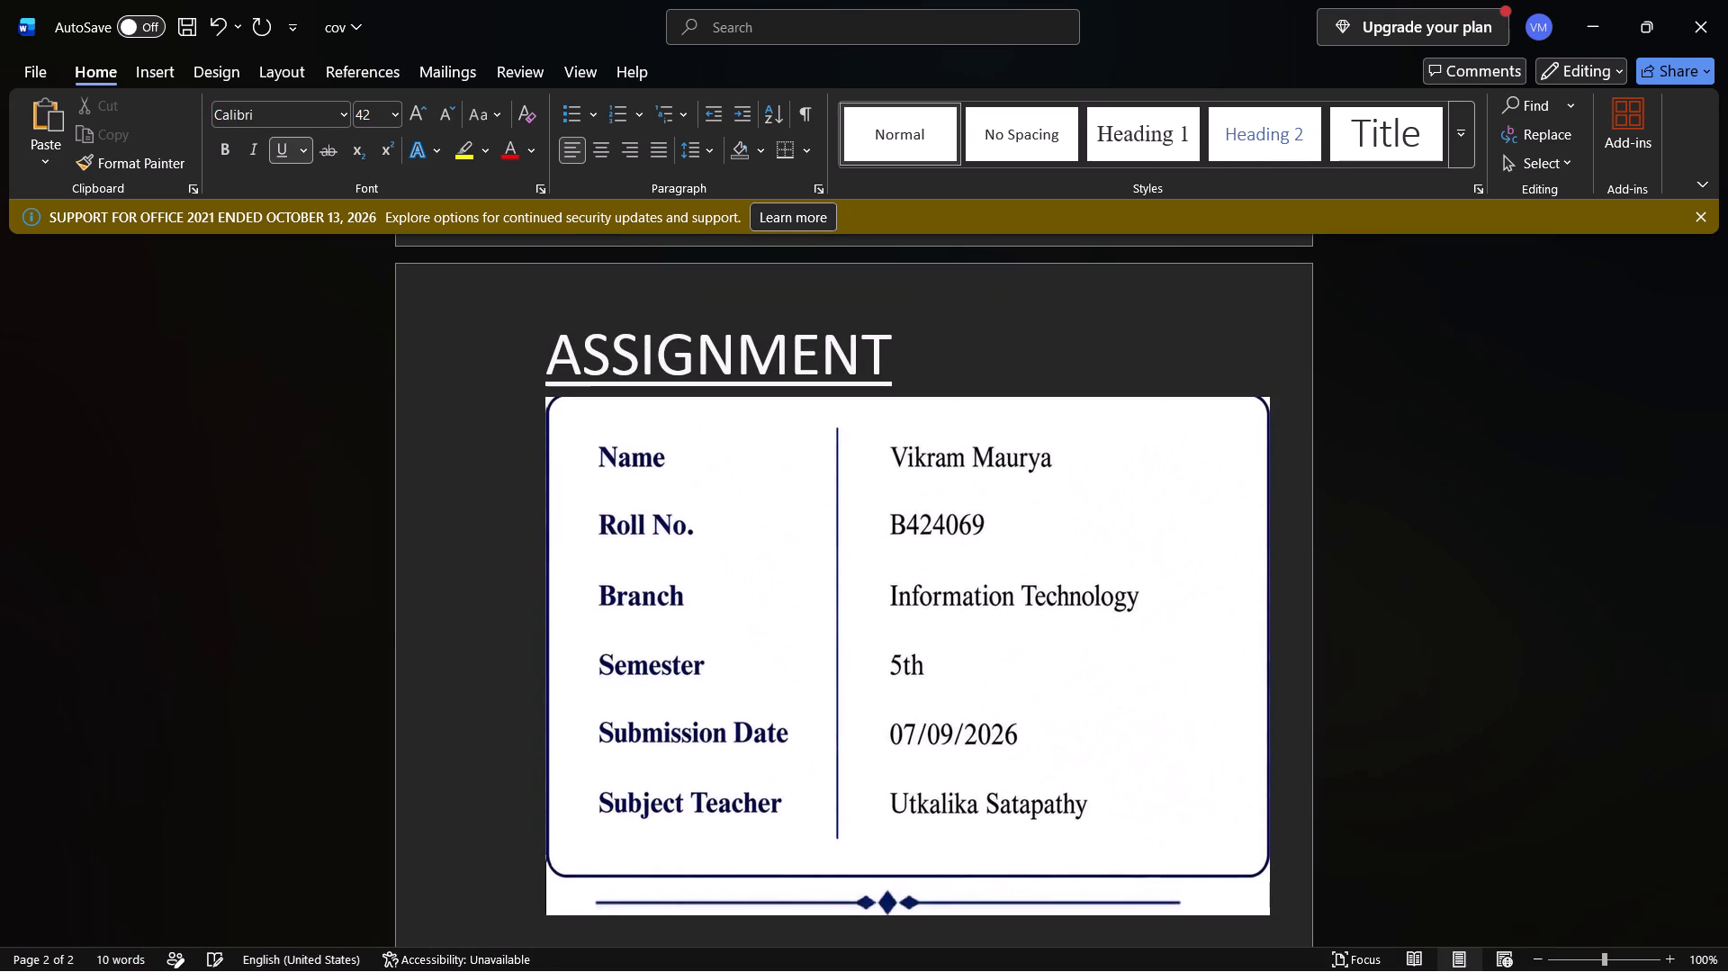
key("BackSpace")
key("ctrl+z")
Select the student details card image on page 2 of the cov document and open its available options.
scroll(938, 548, "up", 14)
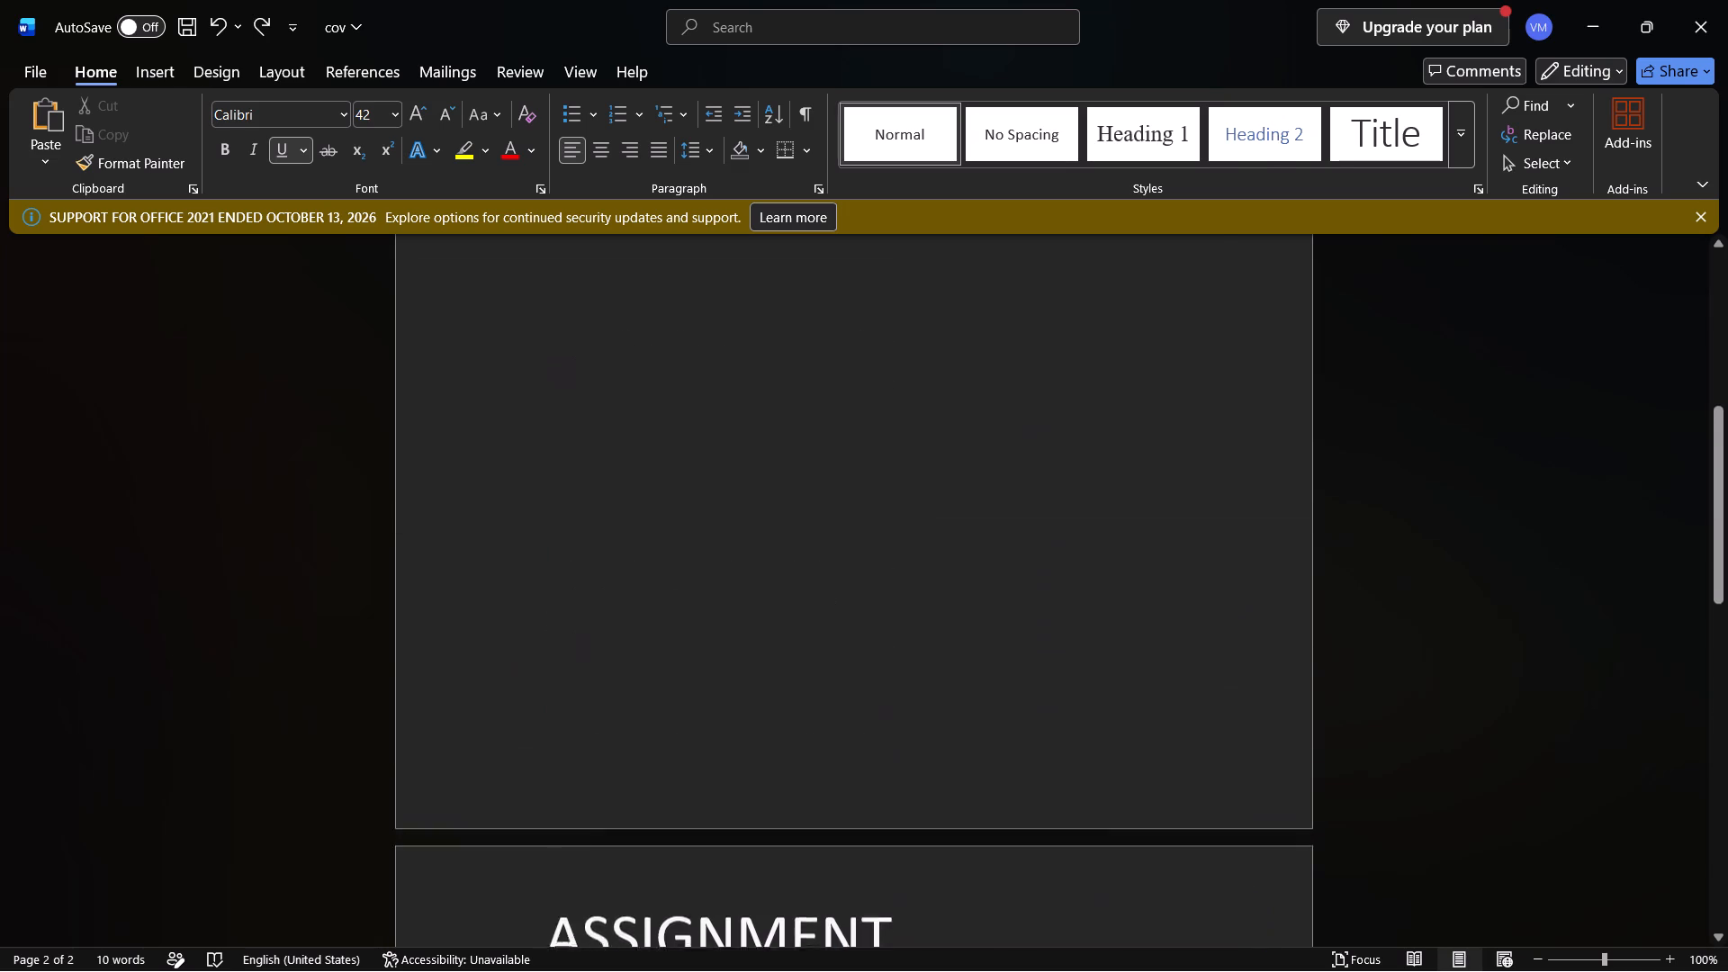
scroll(938, 548, "up", 11)
scroll(938, 548, "down", 20)
scroll(938, 548, "down", 2)
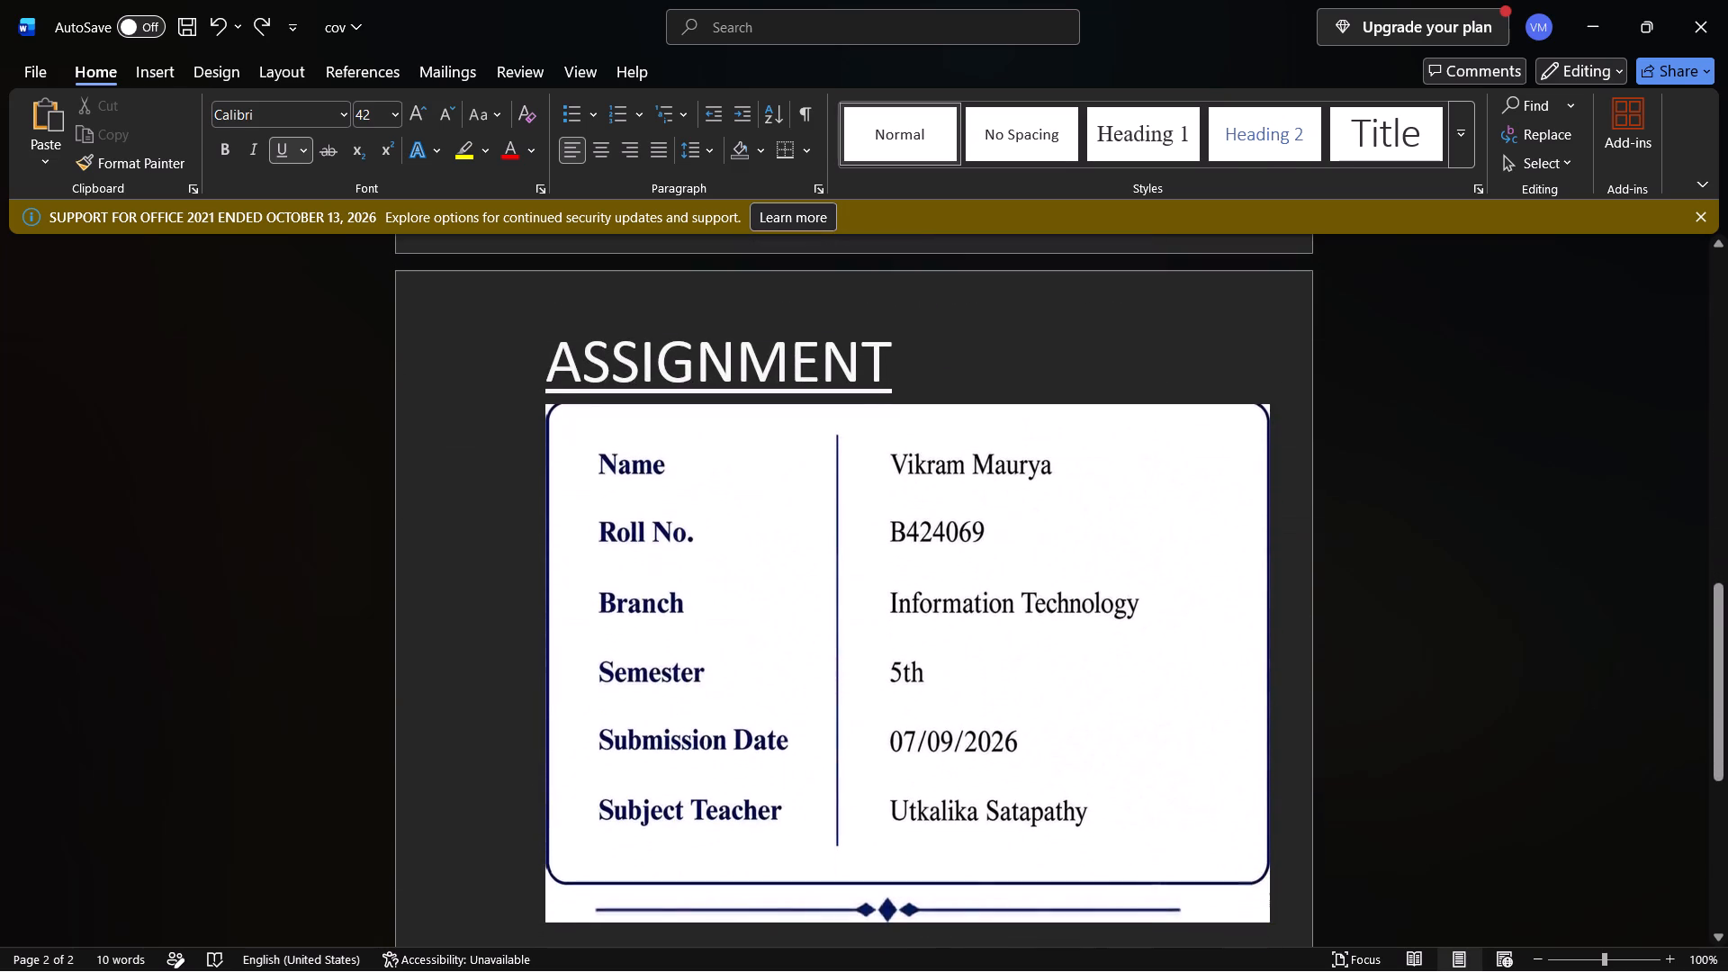
scroll(894, 601, "down", 3)
left_click(908, 594)
right_click(908, 594)
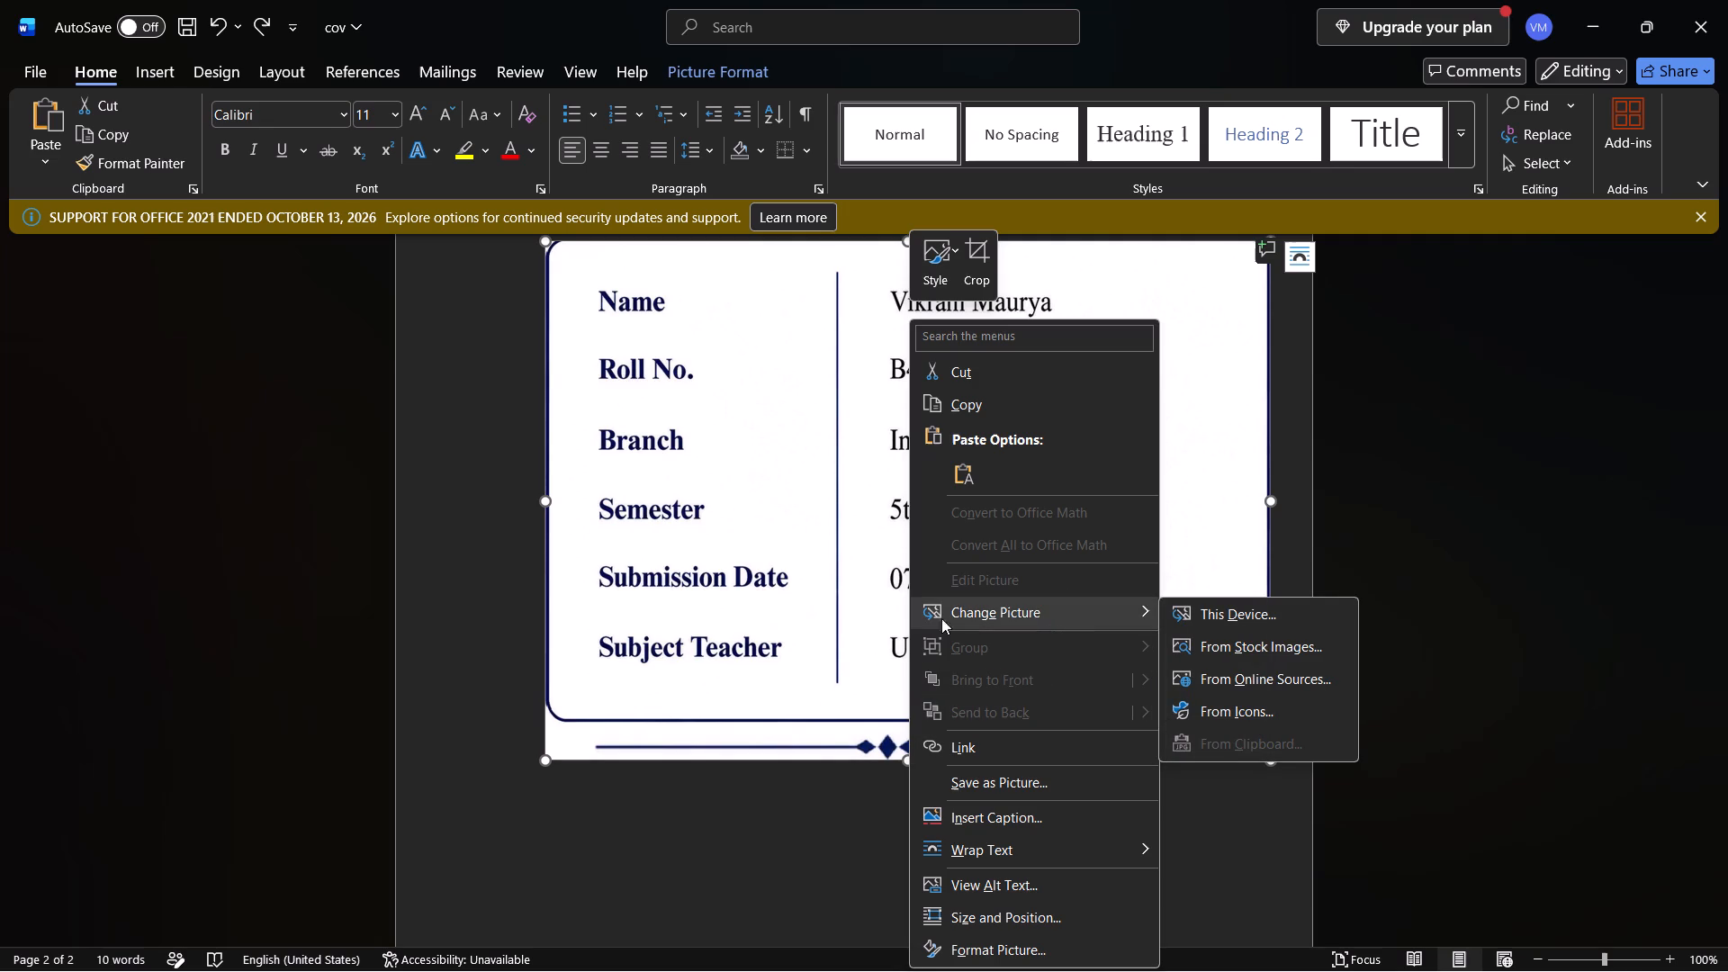
Copy the student details card image on page 2 of the cov document.
left_click(1019, 398)
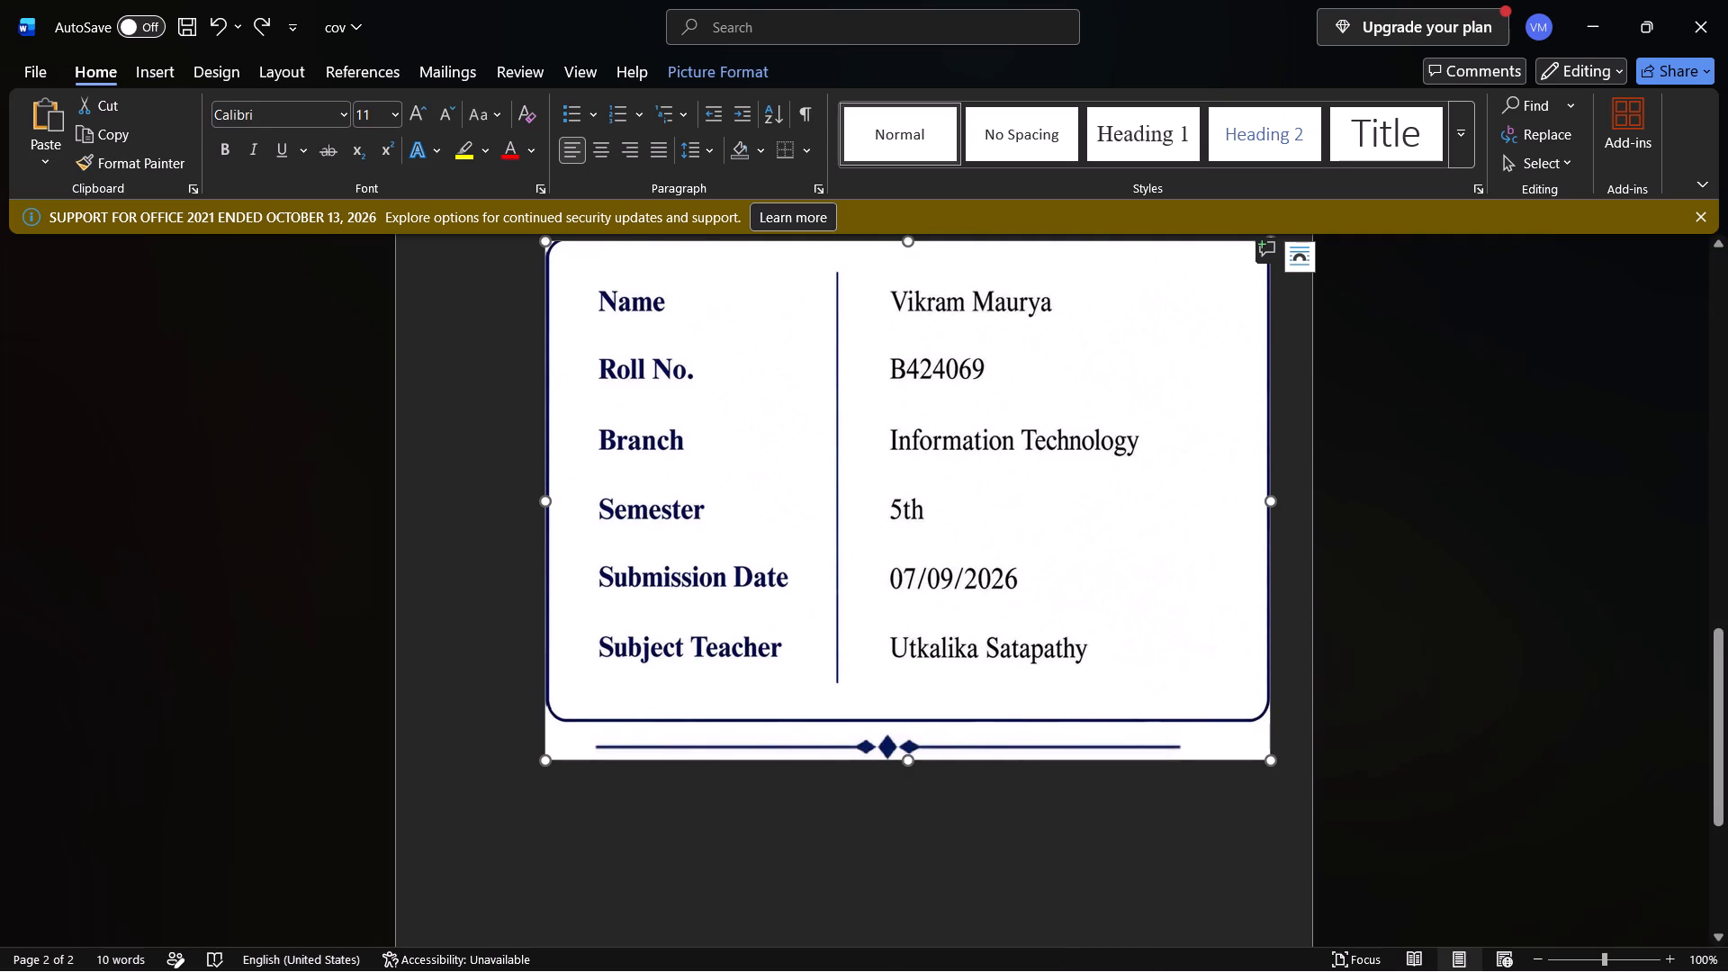
Switch from the cov document to the Chrome window showing 1-merged.pdf.
scroll(990, 520, "up", 1)
key("alt+Tab")
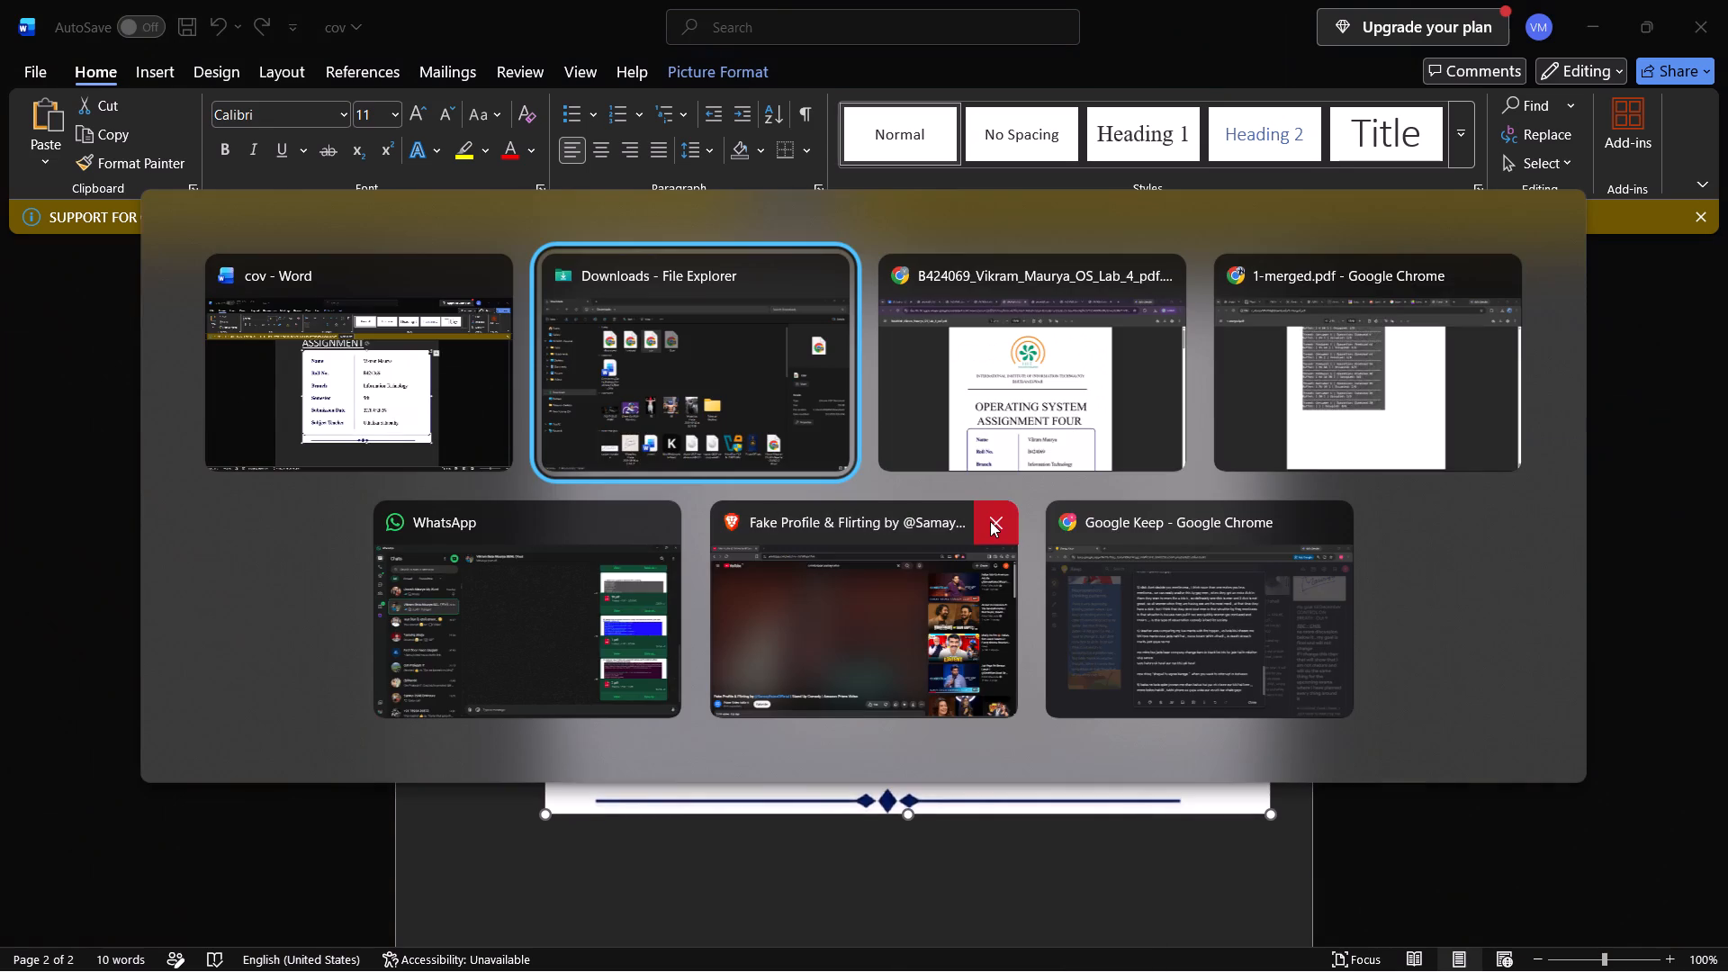
key("alt+Tab")
key("alt+Tab")
key("alt+Tab")
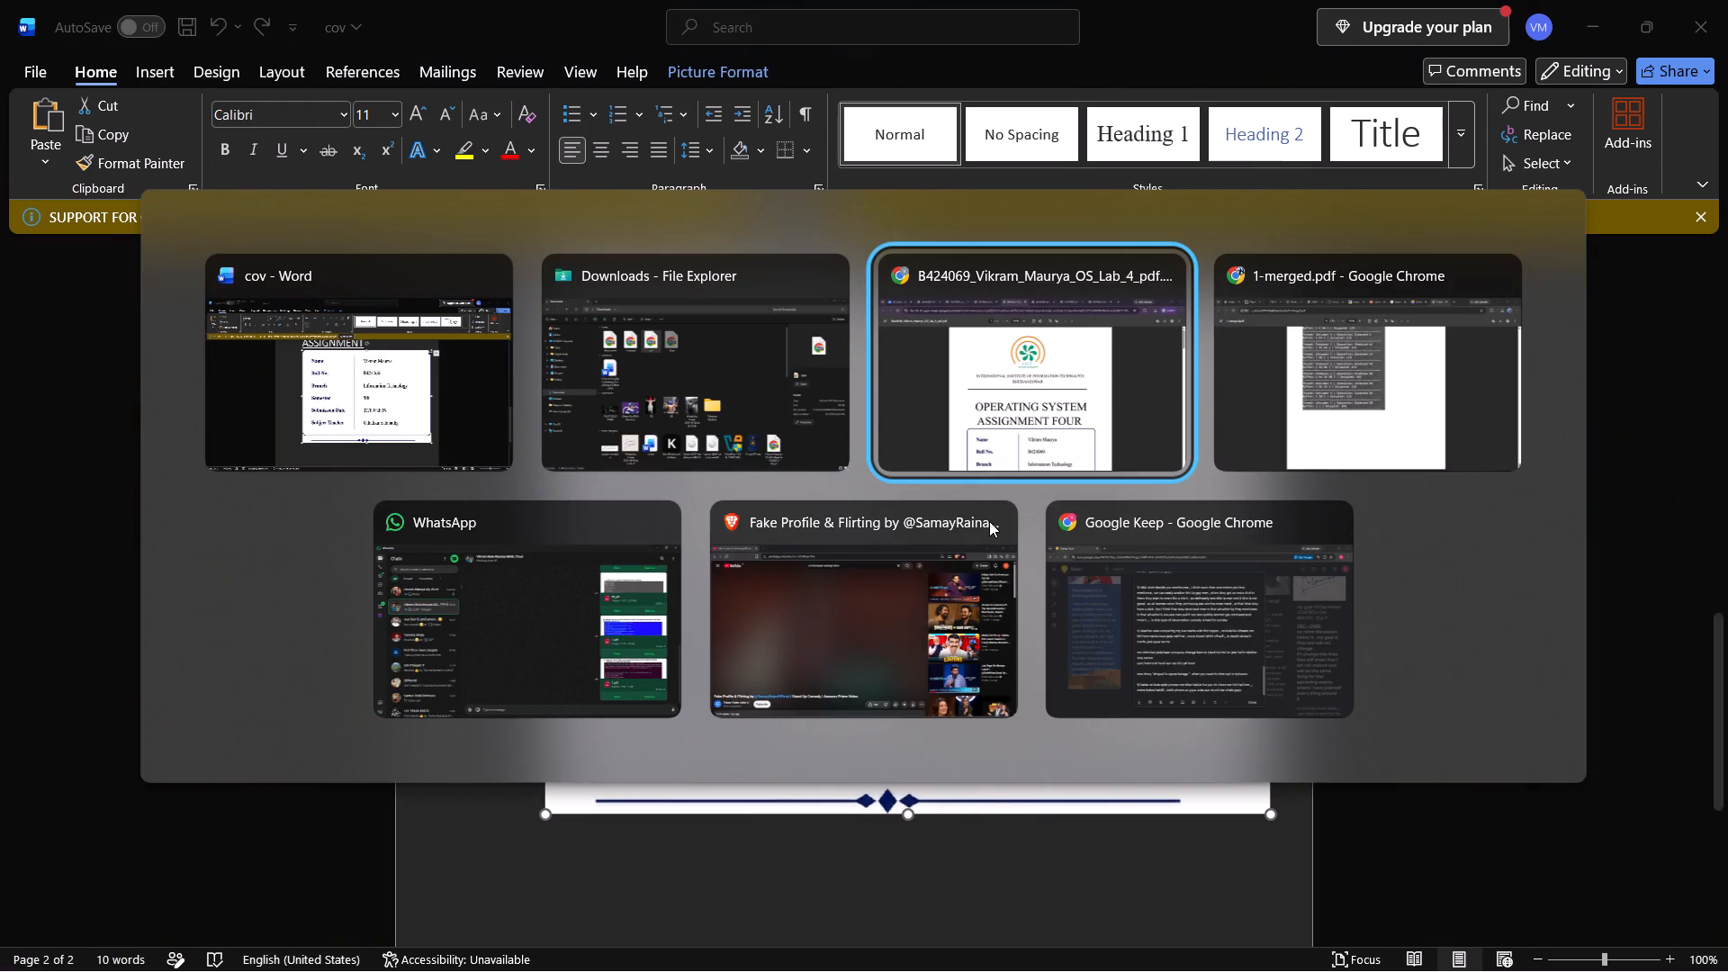
key("alt+Tab")
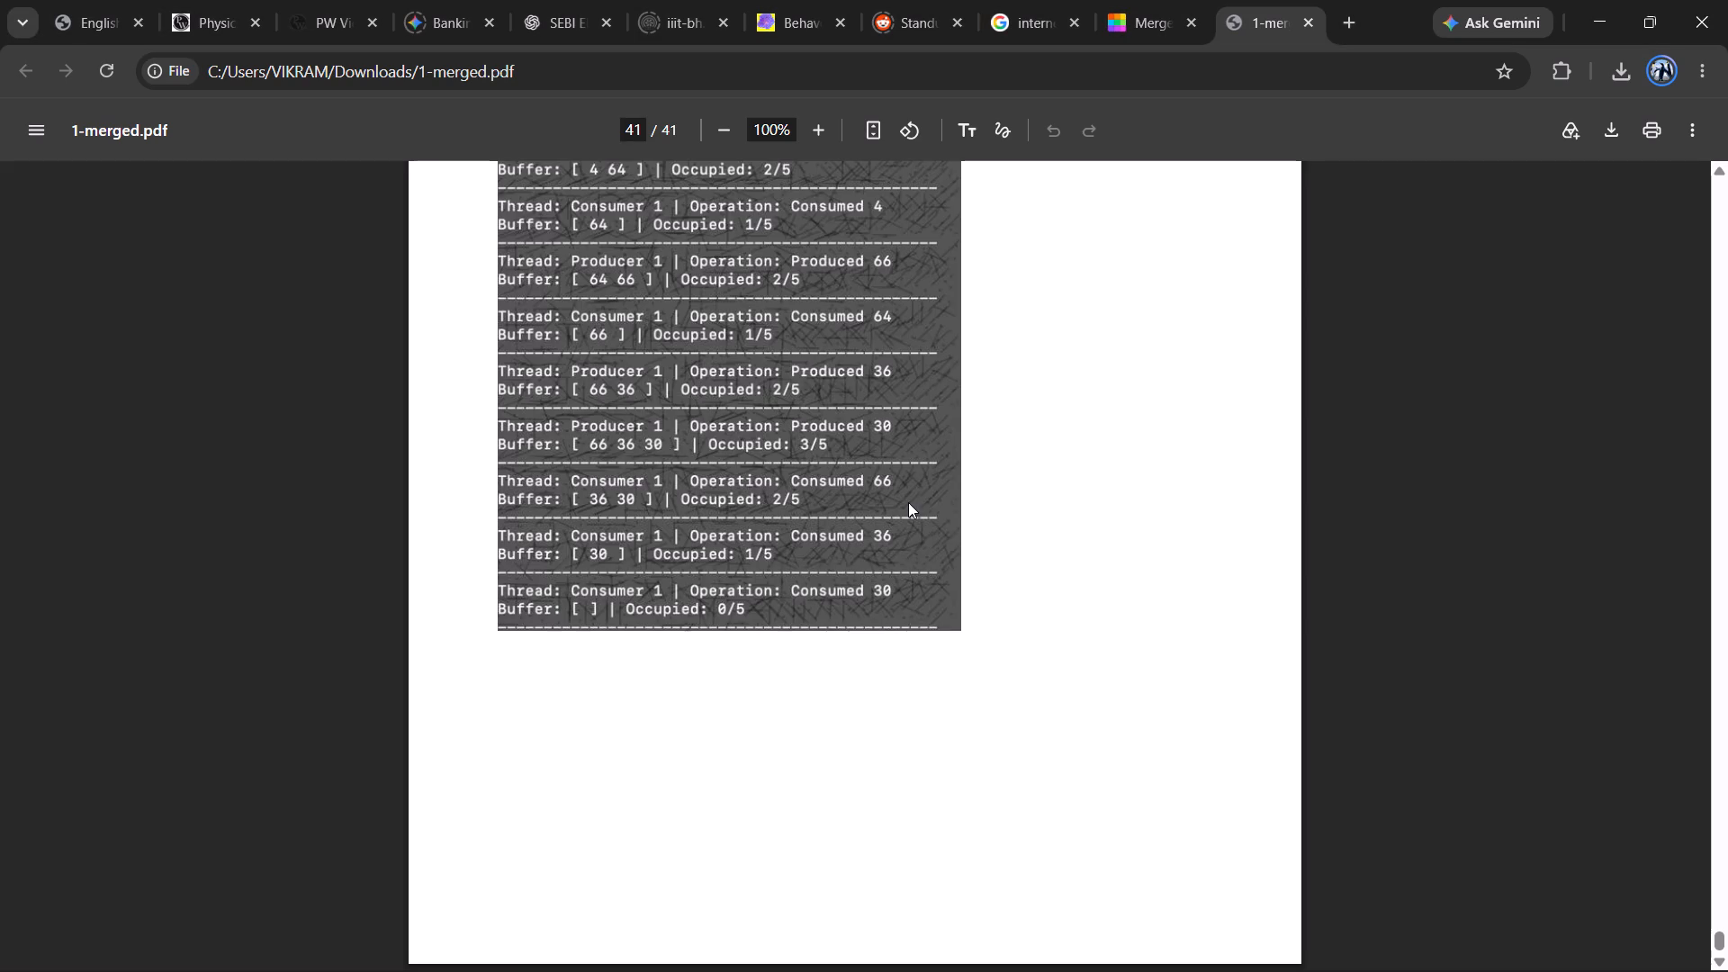
Switch to 1-merged.pdf in Chrome and go back through it to its first page.
scroll(908, 502, "up", 20)
scroll(908, 502, "up", 16)
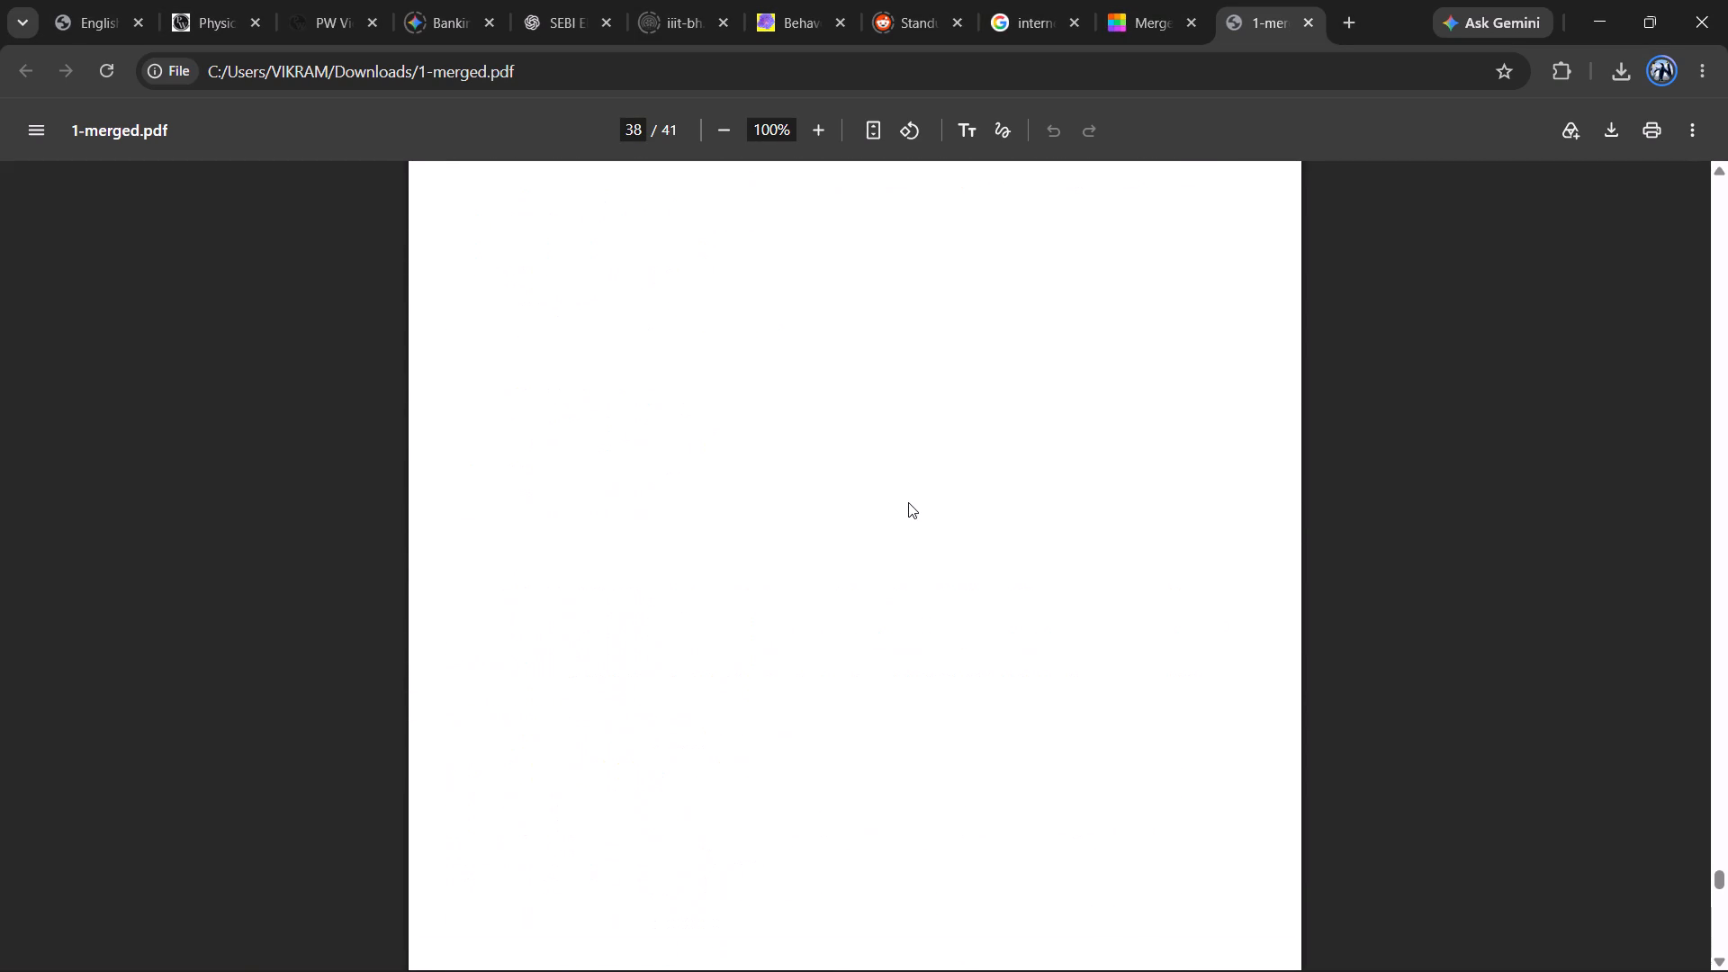
scroll(908, 502, "up", 17)
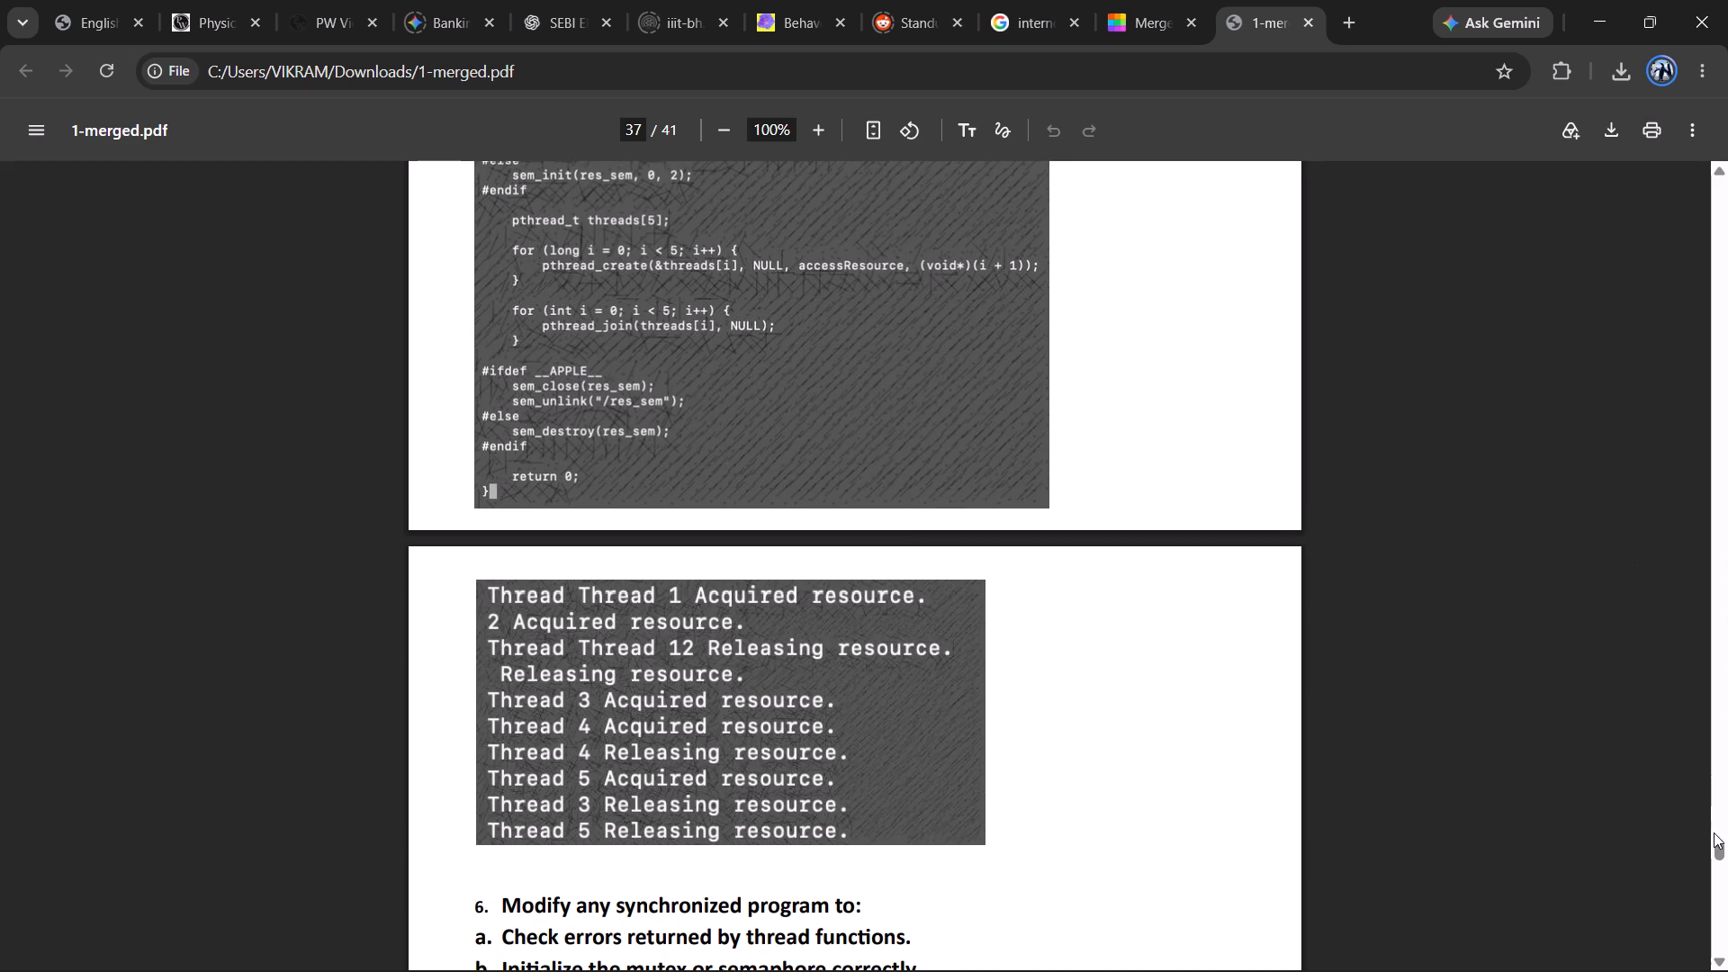
left_click_drag(1716, 852, 1727, 172)
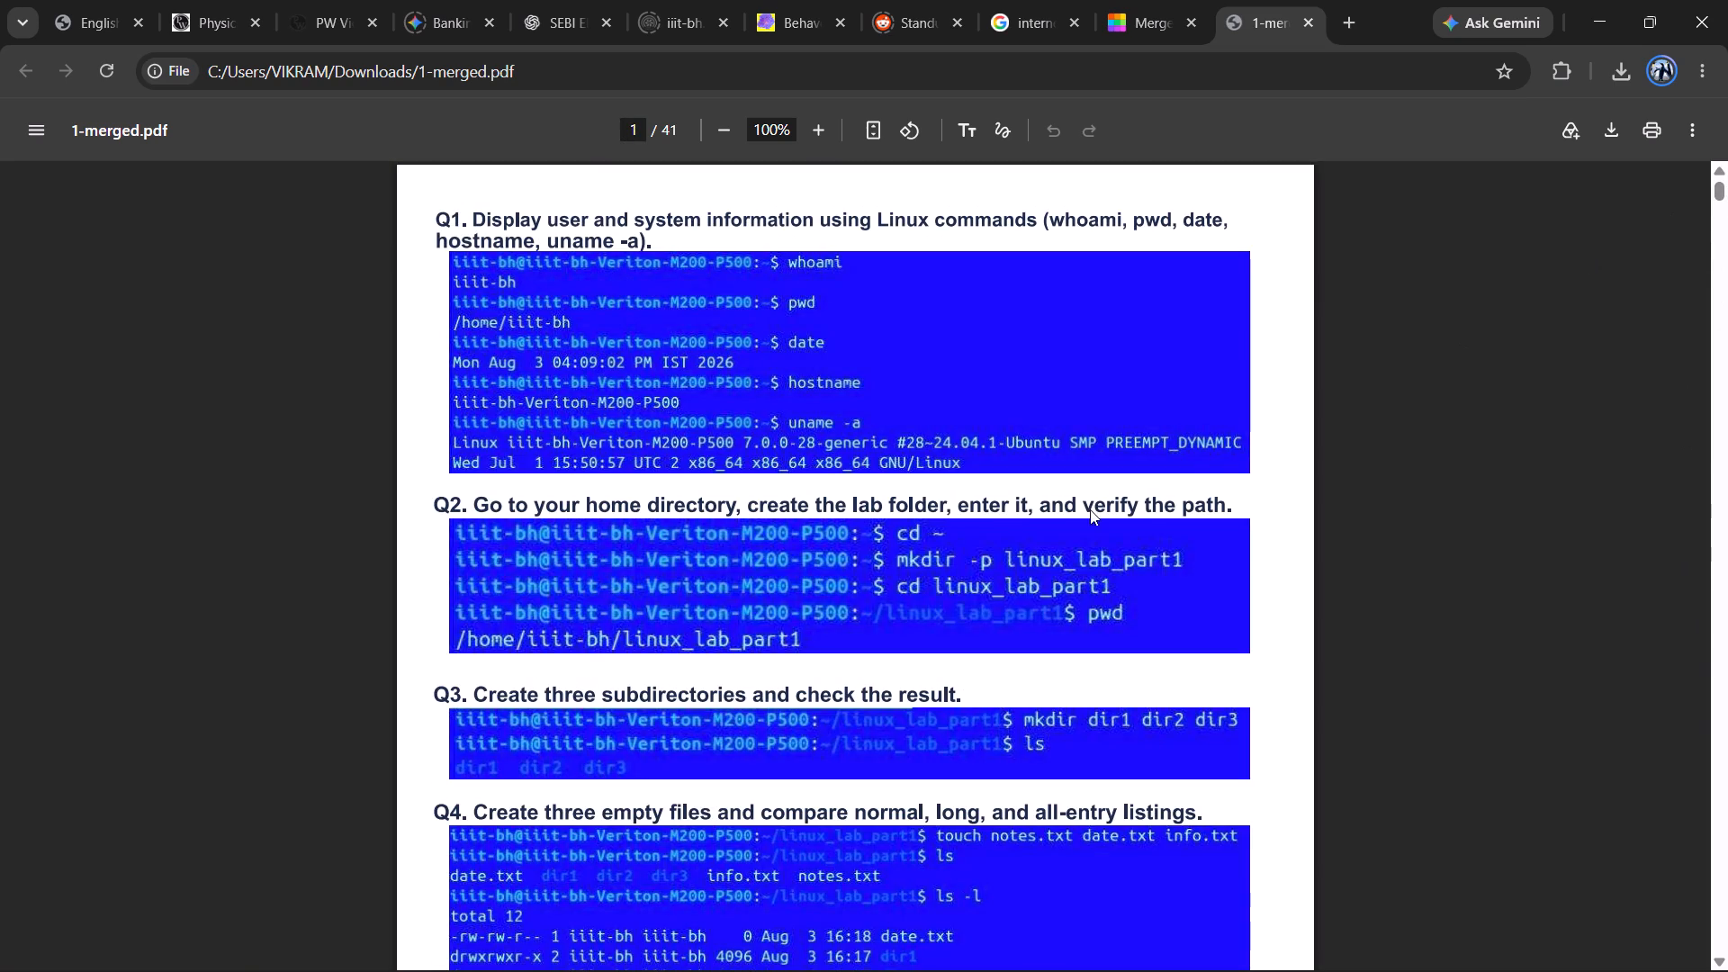
Switch from the merged PDF to the Downloads folder in File Explorer.
key("alt+Tab")
key("alt+Tab")
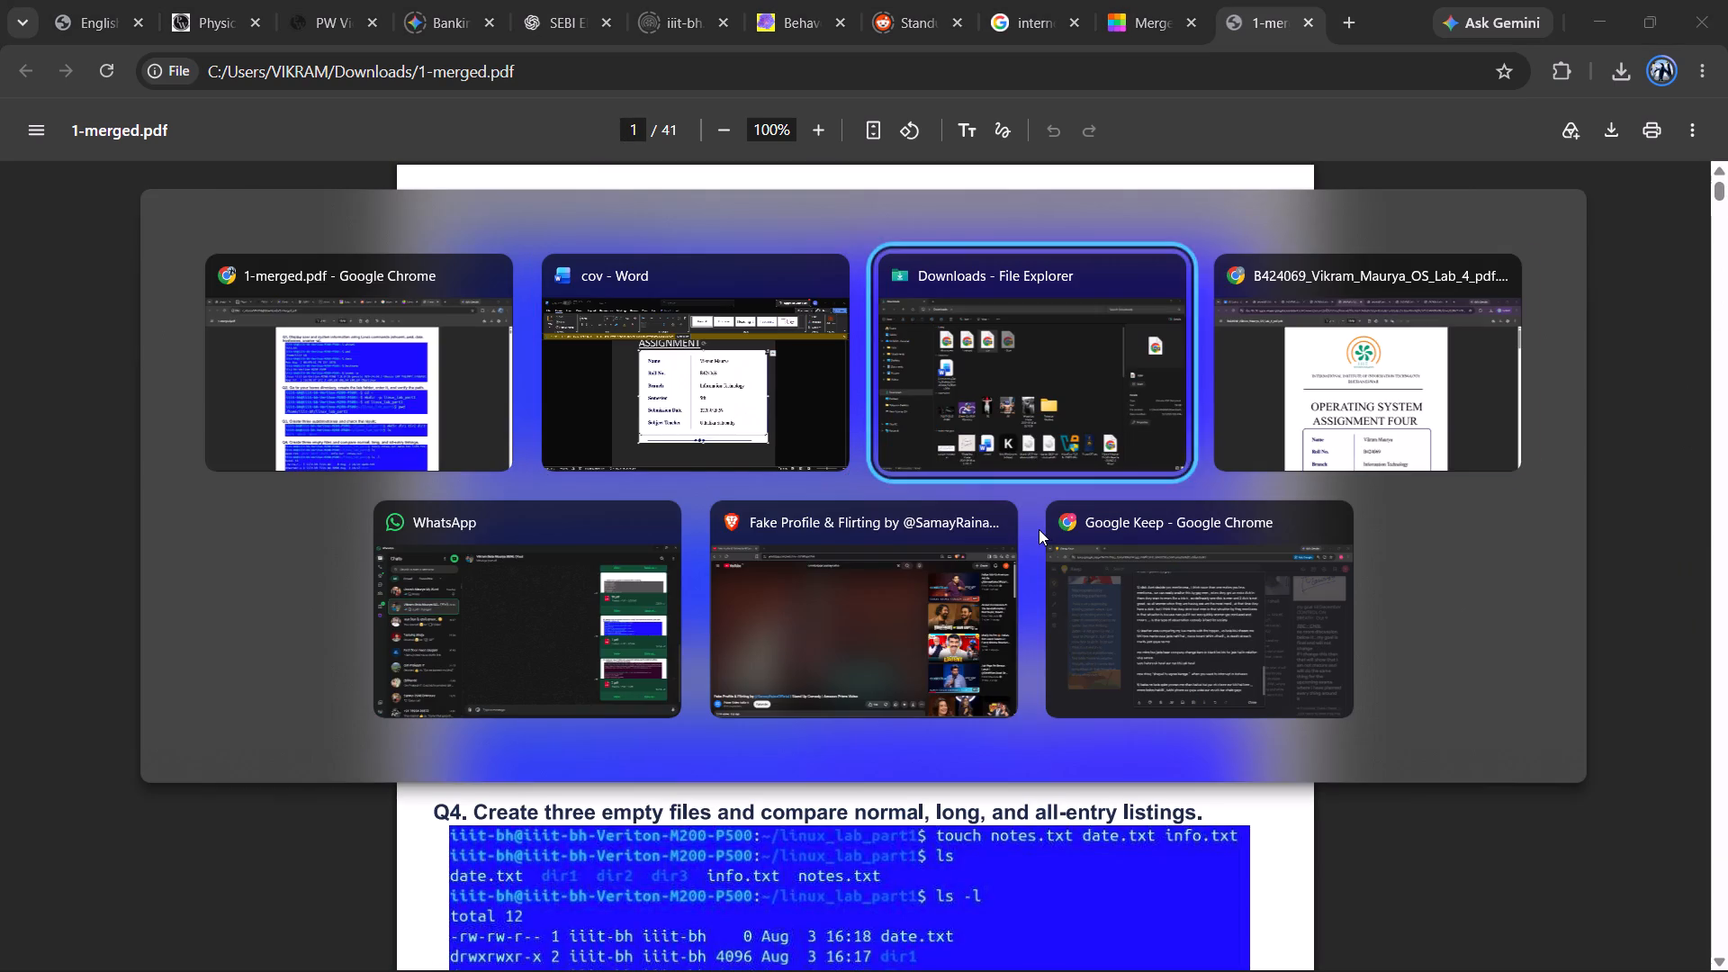
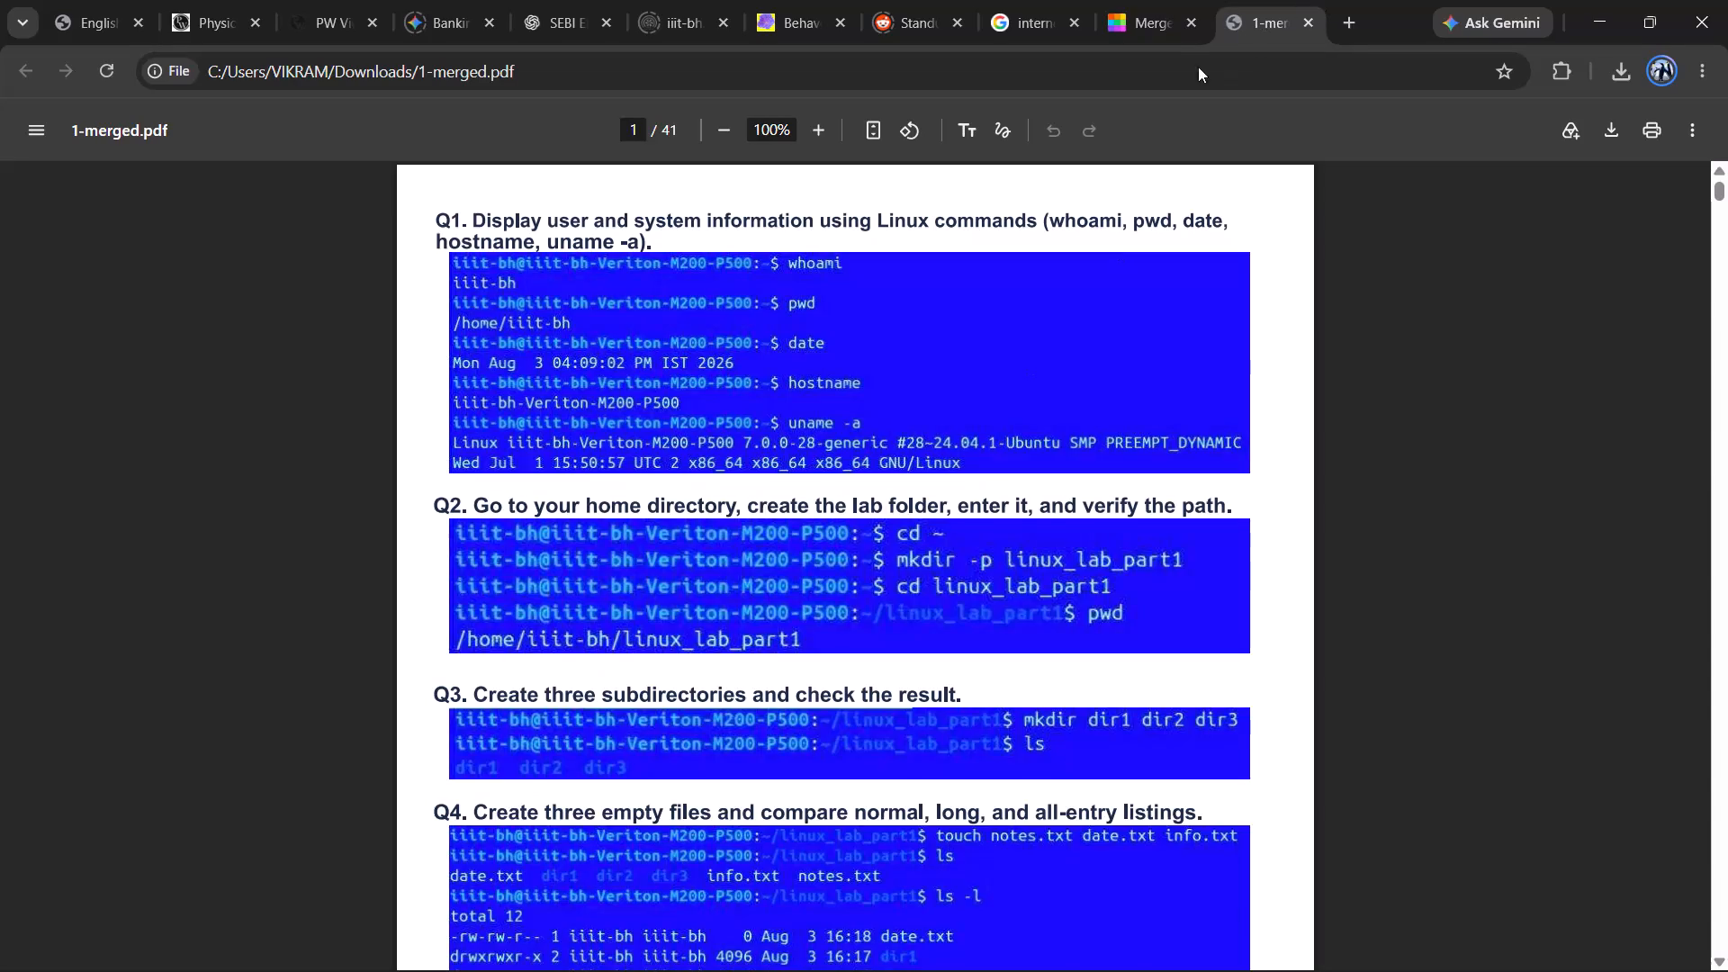
scroll(1128, 486, "down", 12)
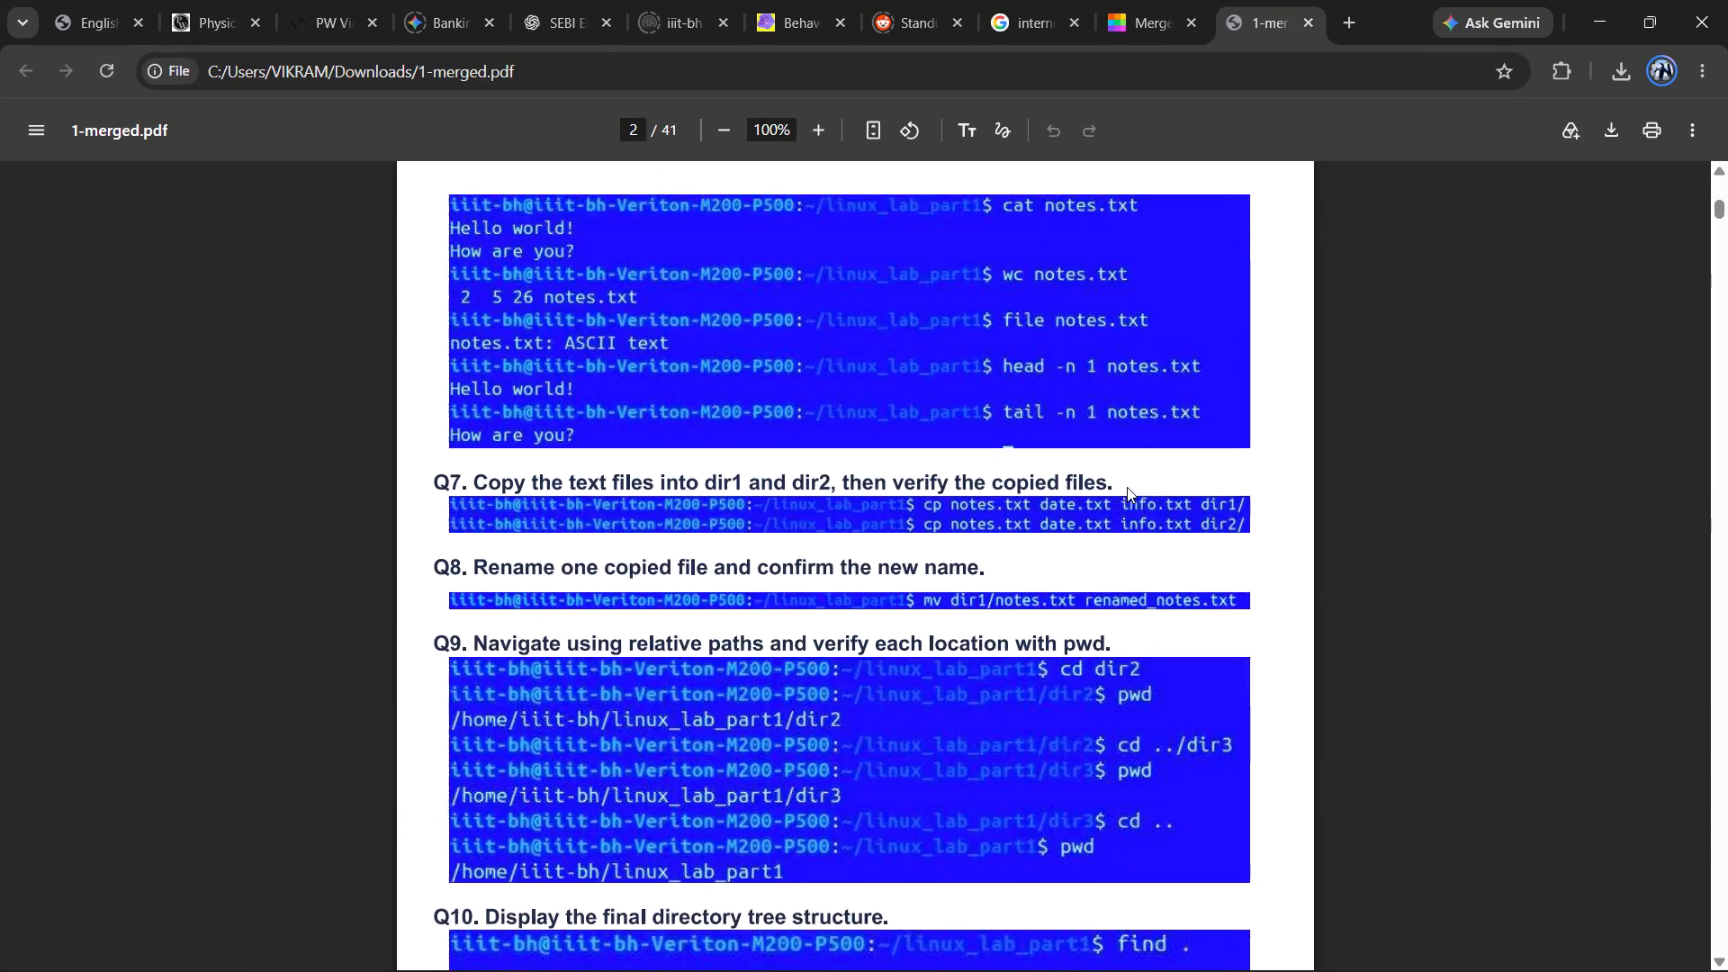
scroll(1127, 487, "down", 19)
scroll(1127, 487, "down", 5)
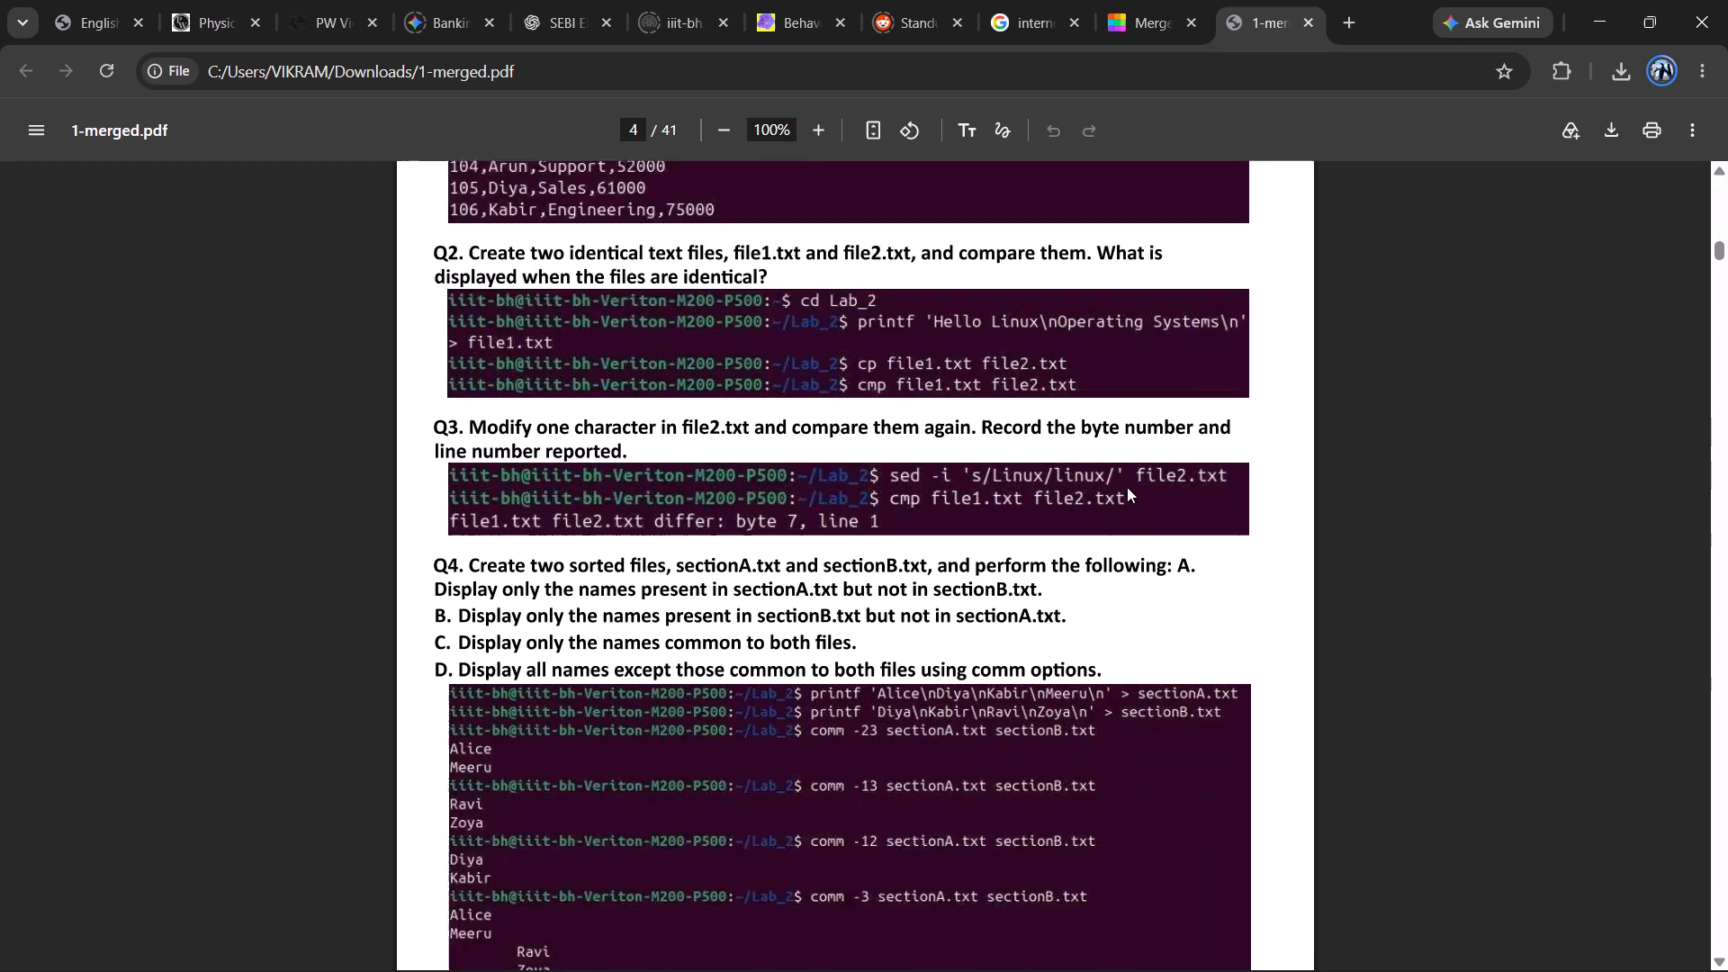
scroll(1127, 487, "down", 9)
scroll(1127, 487, "down", 17)
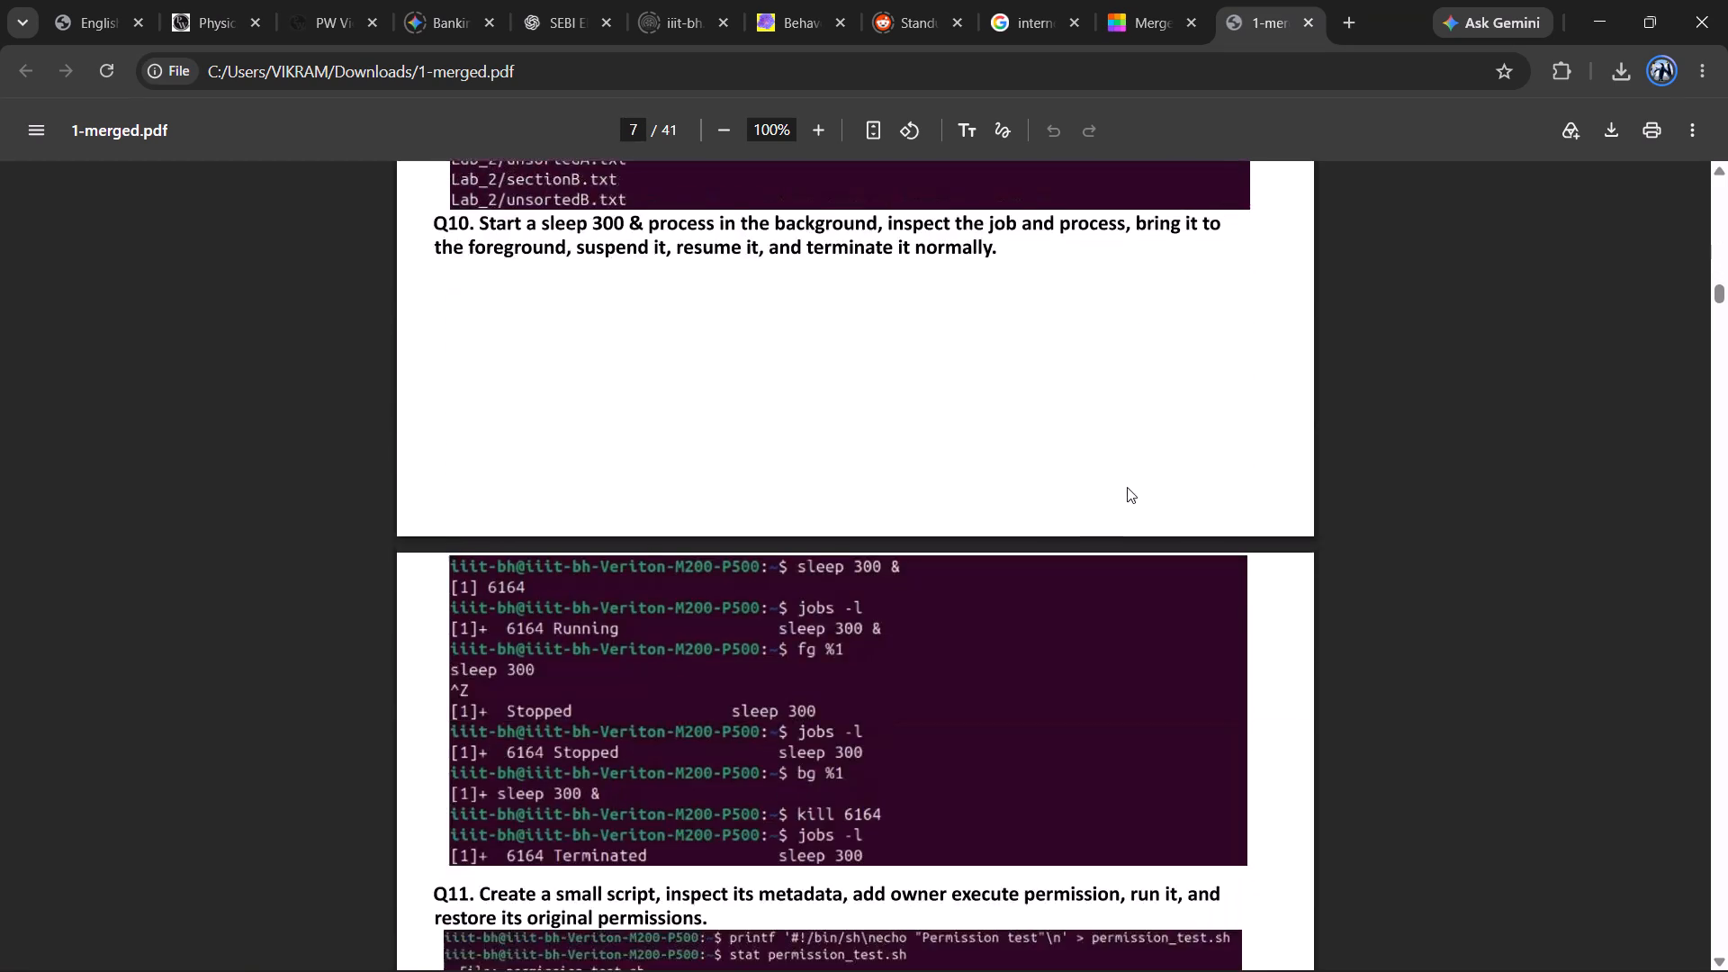
scroll(1127, 487, "down", 3)
scroll(1127, 487, "down", 20)
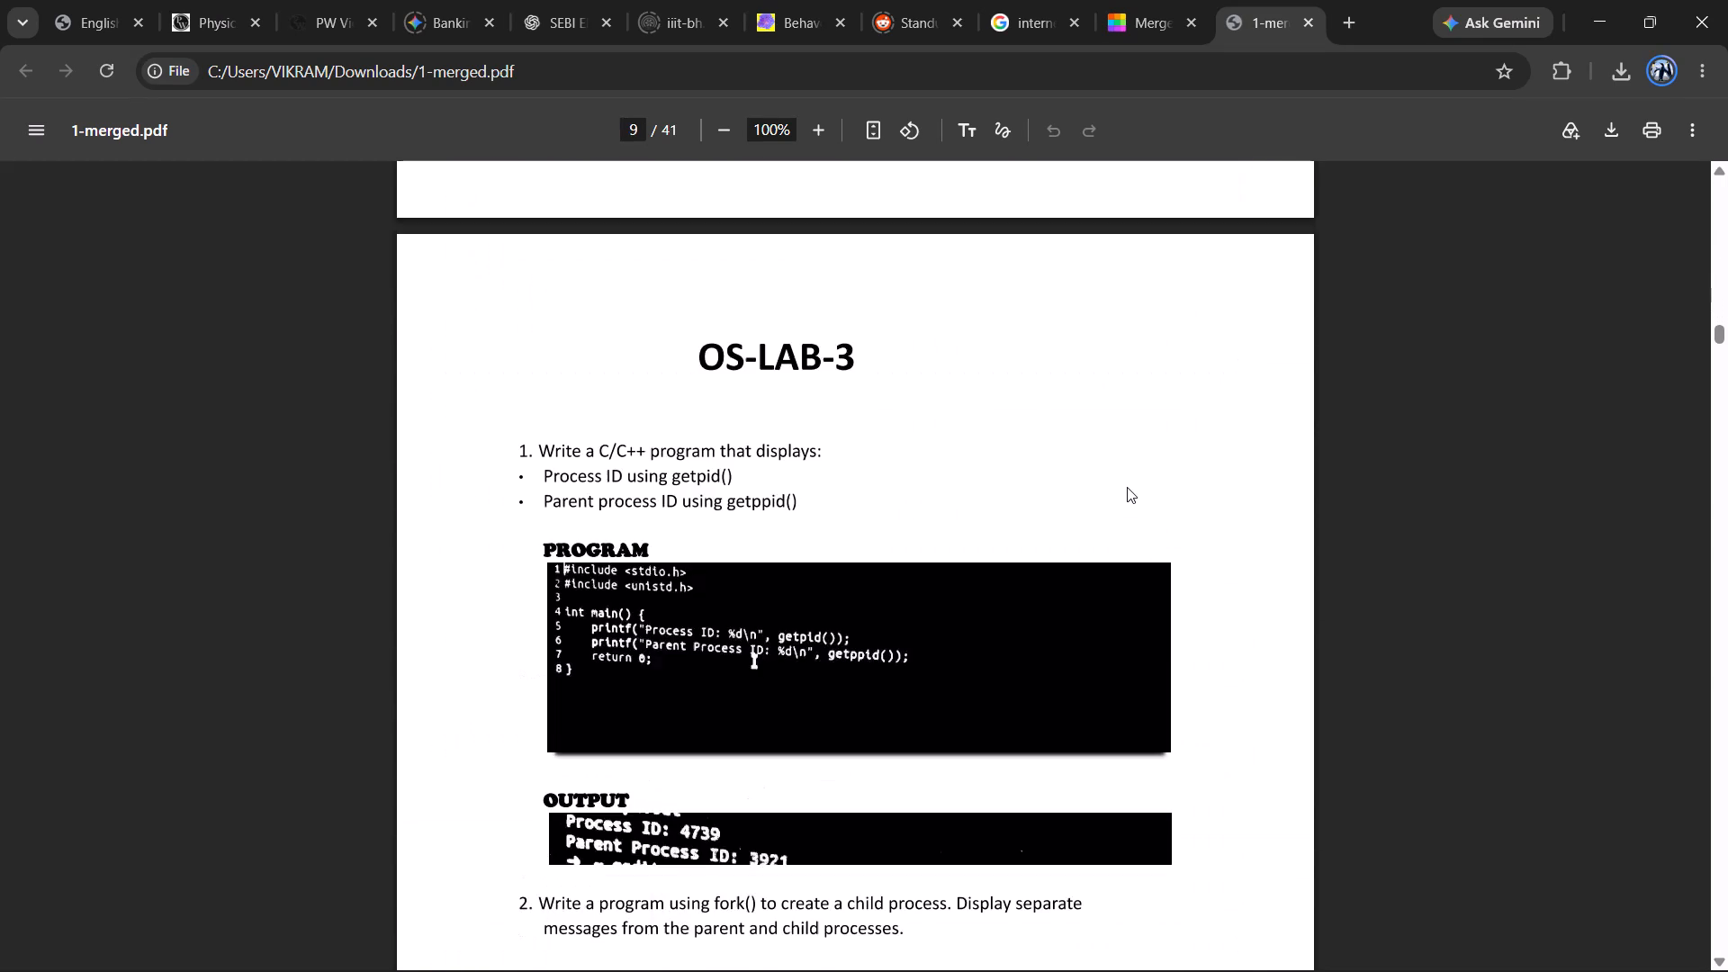
scroll(1127, 487, "down", 20)
scroll(1127, 487, "down", 10)
scroll(1127, 487, "up", 1)
scroll(1127, 487, "down", 11)
scroll(1127, 487, "down", 12)
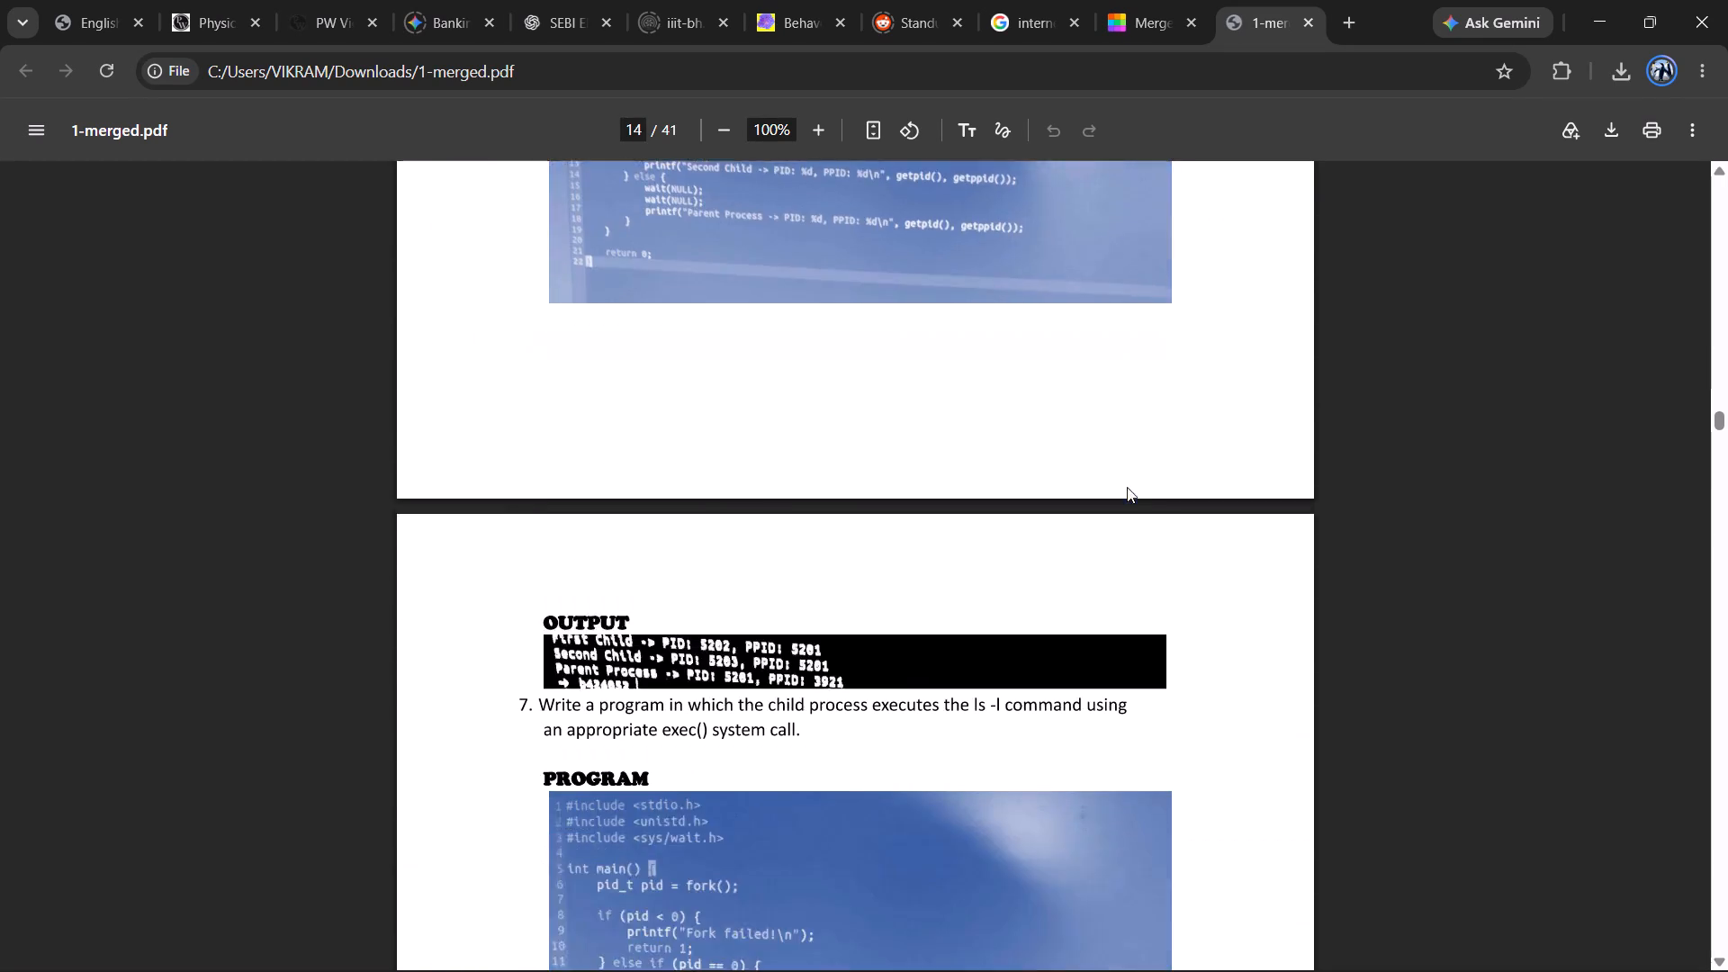
scroll(1127, 487, "down", 19)
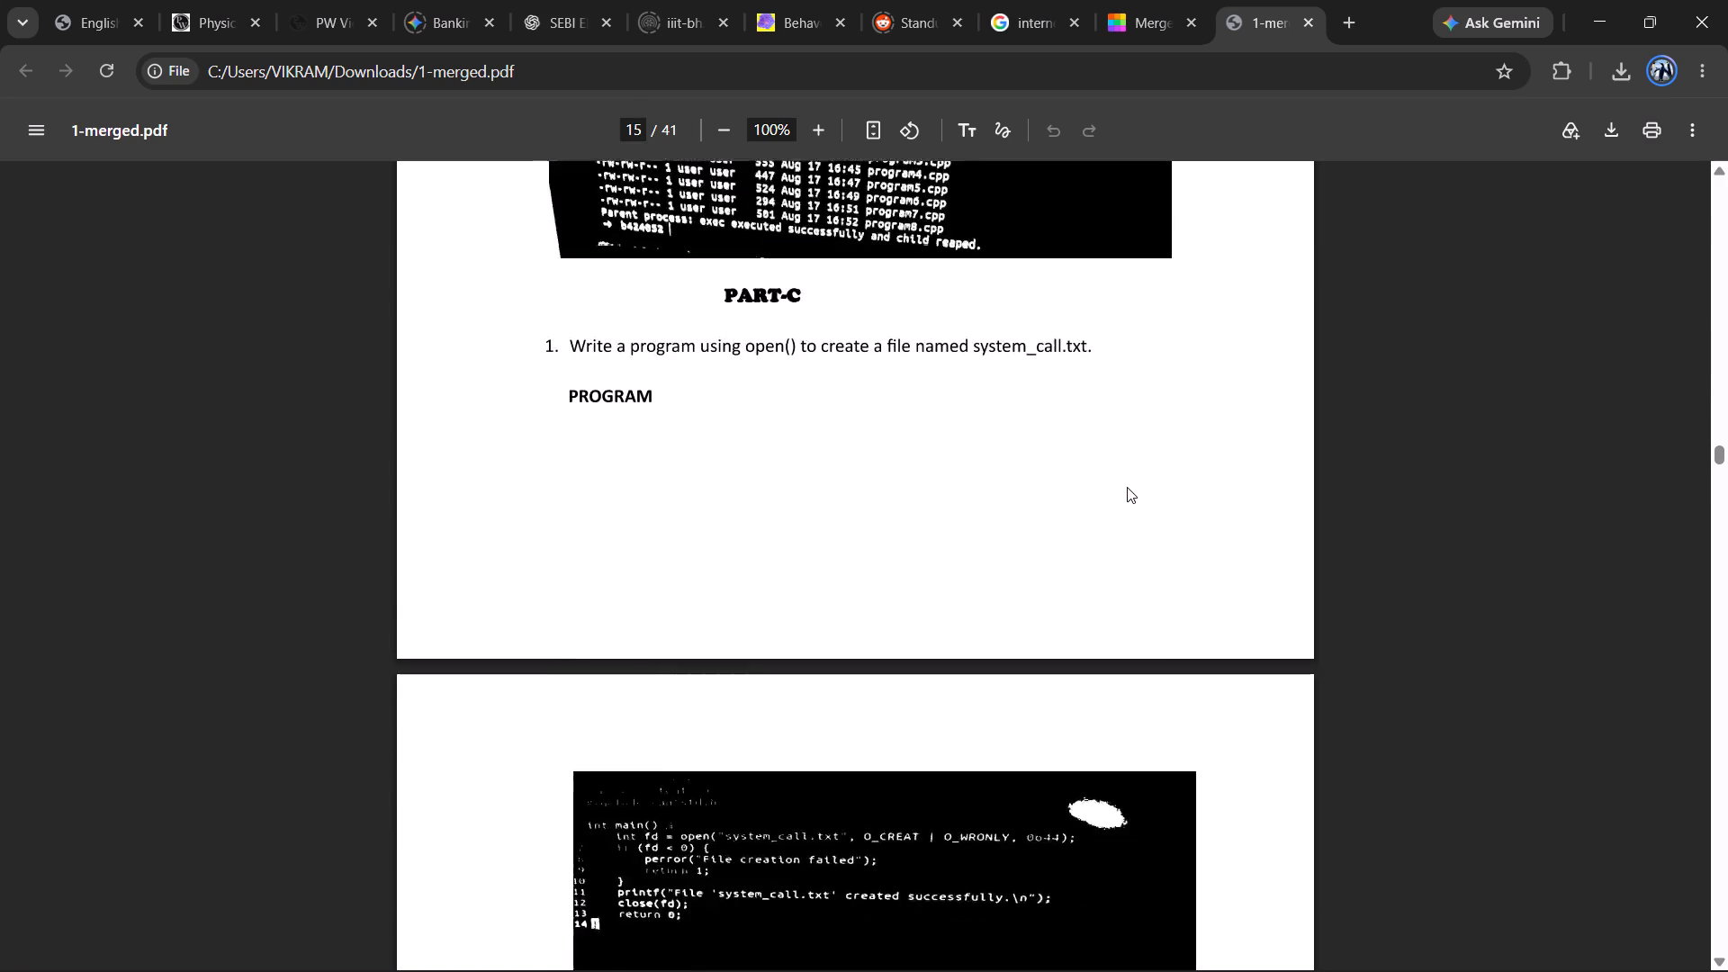
scroll(1127, 487, "down", 2)
scroll(1127, 487, "down", 20)
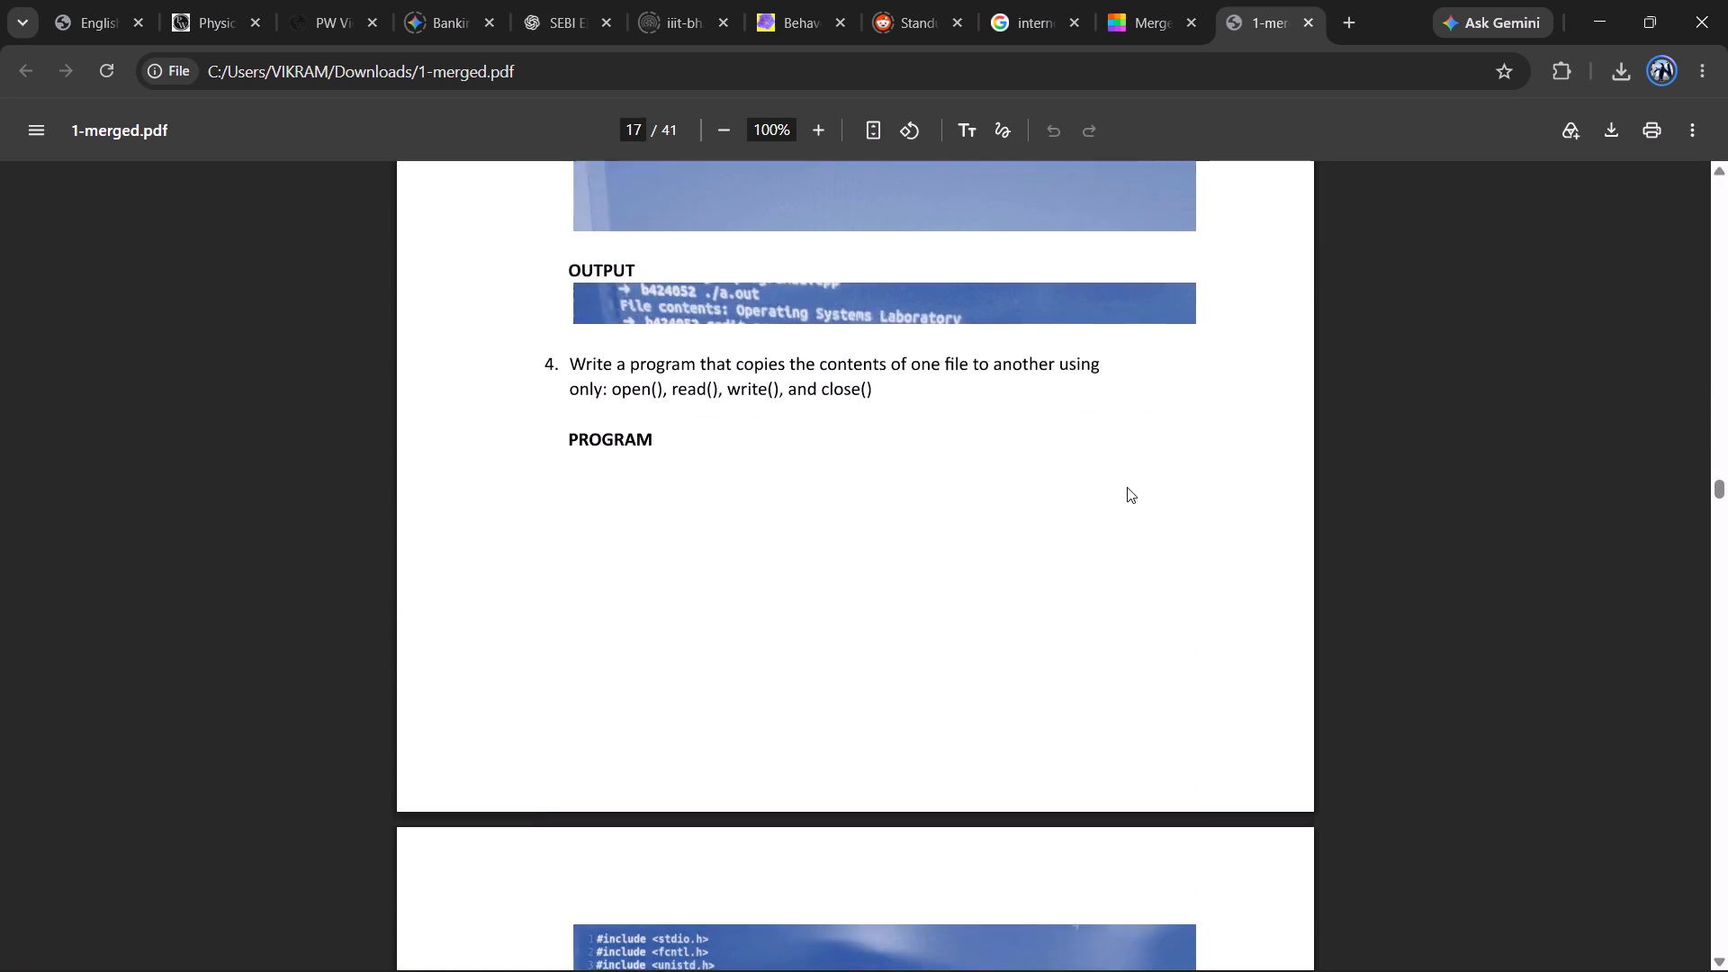
scroll(1127, 487, "down", 20)
scroll(1127, 487, "down", 7)
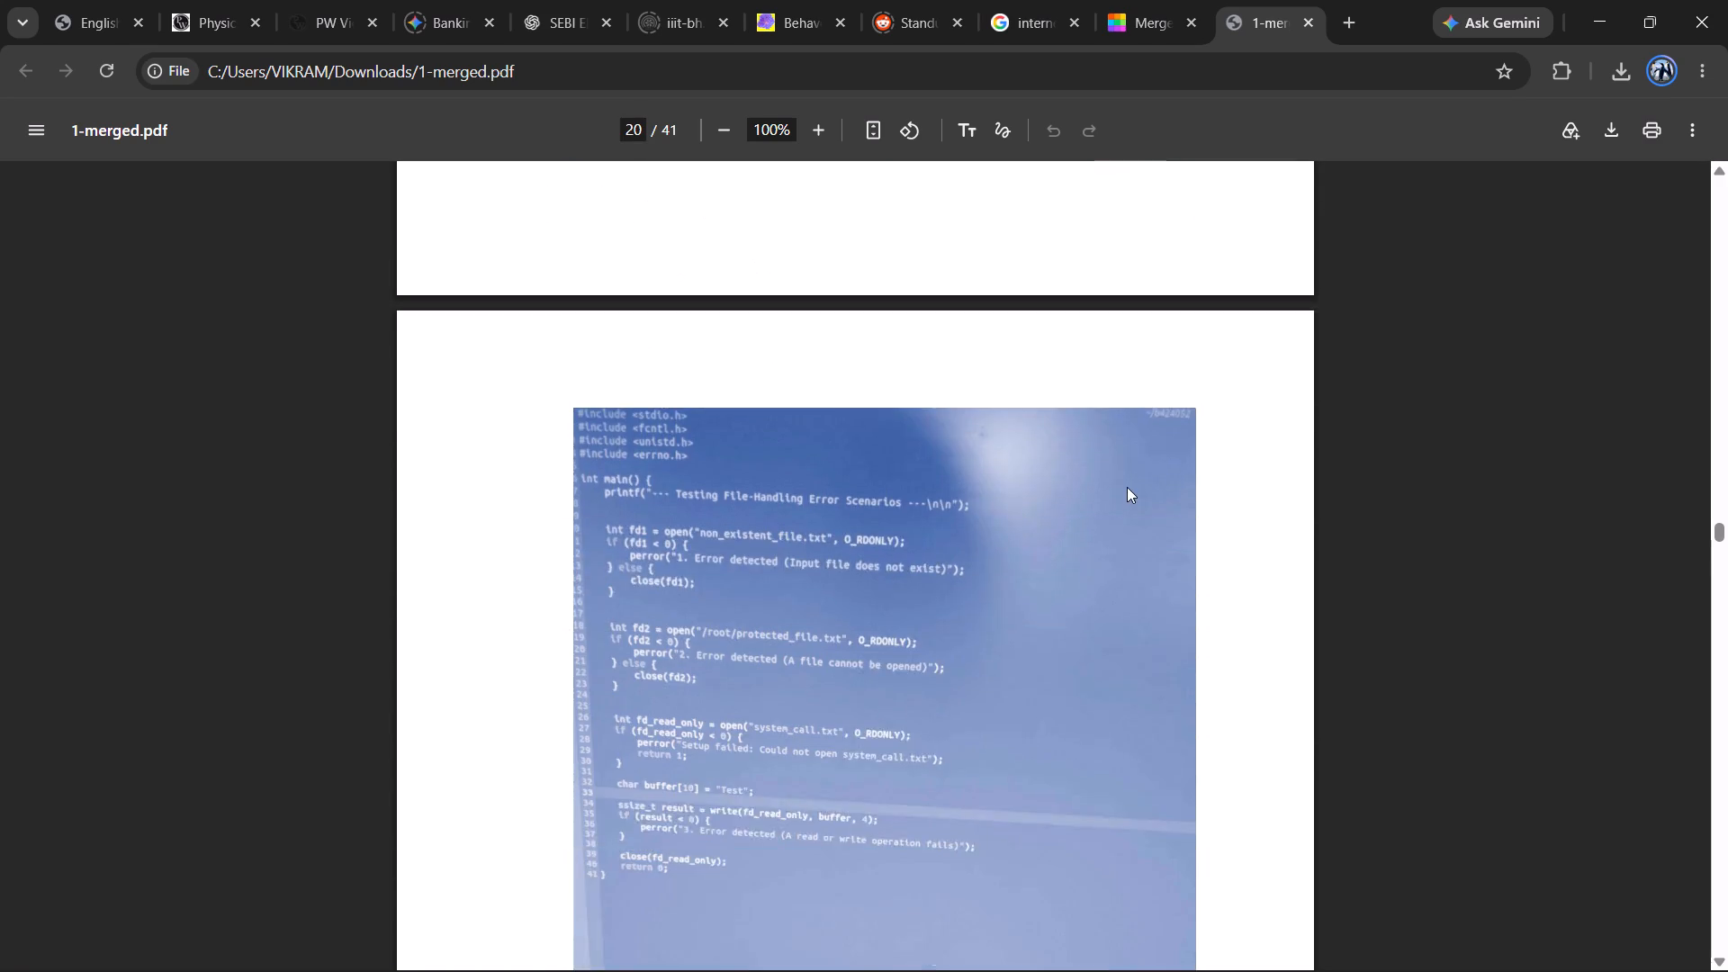
scroll(1127, 487, "down", 19)
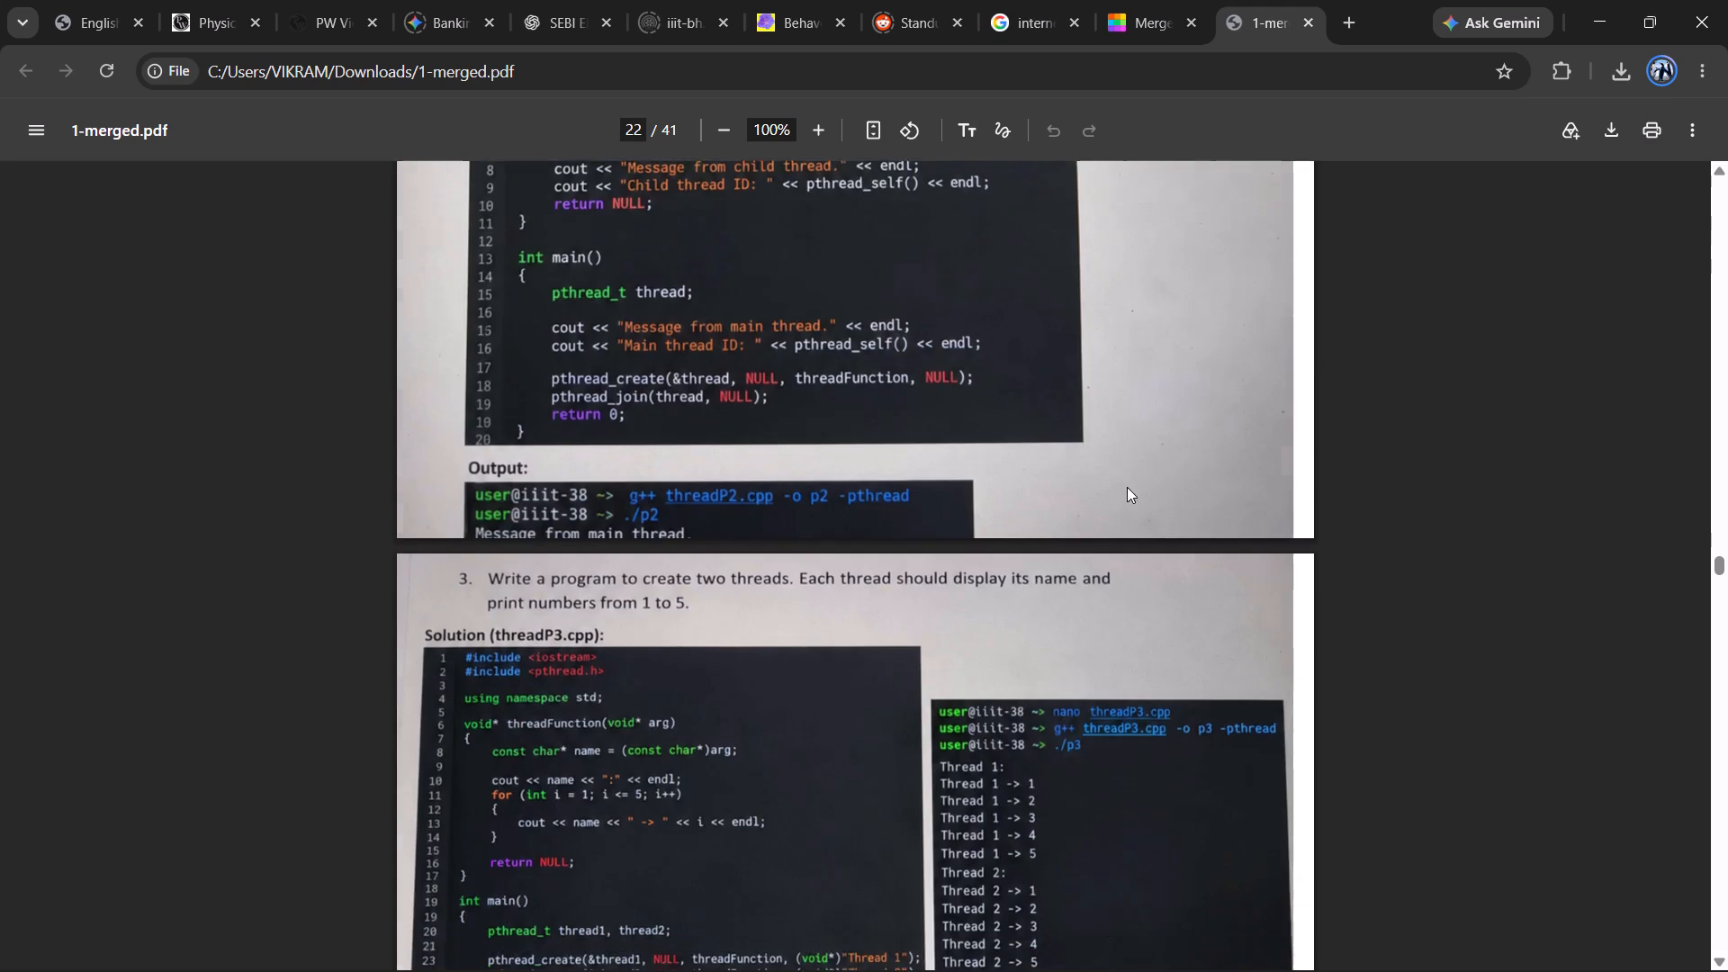
scroll(1127, 487, "down", 20)
scroll(1127, 487, "down", 10)
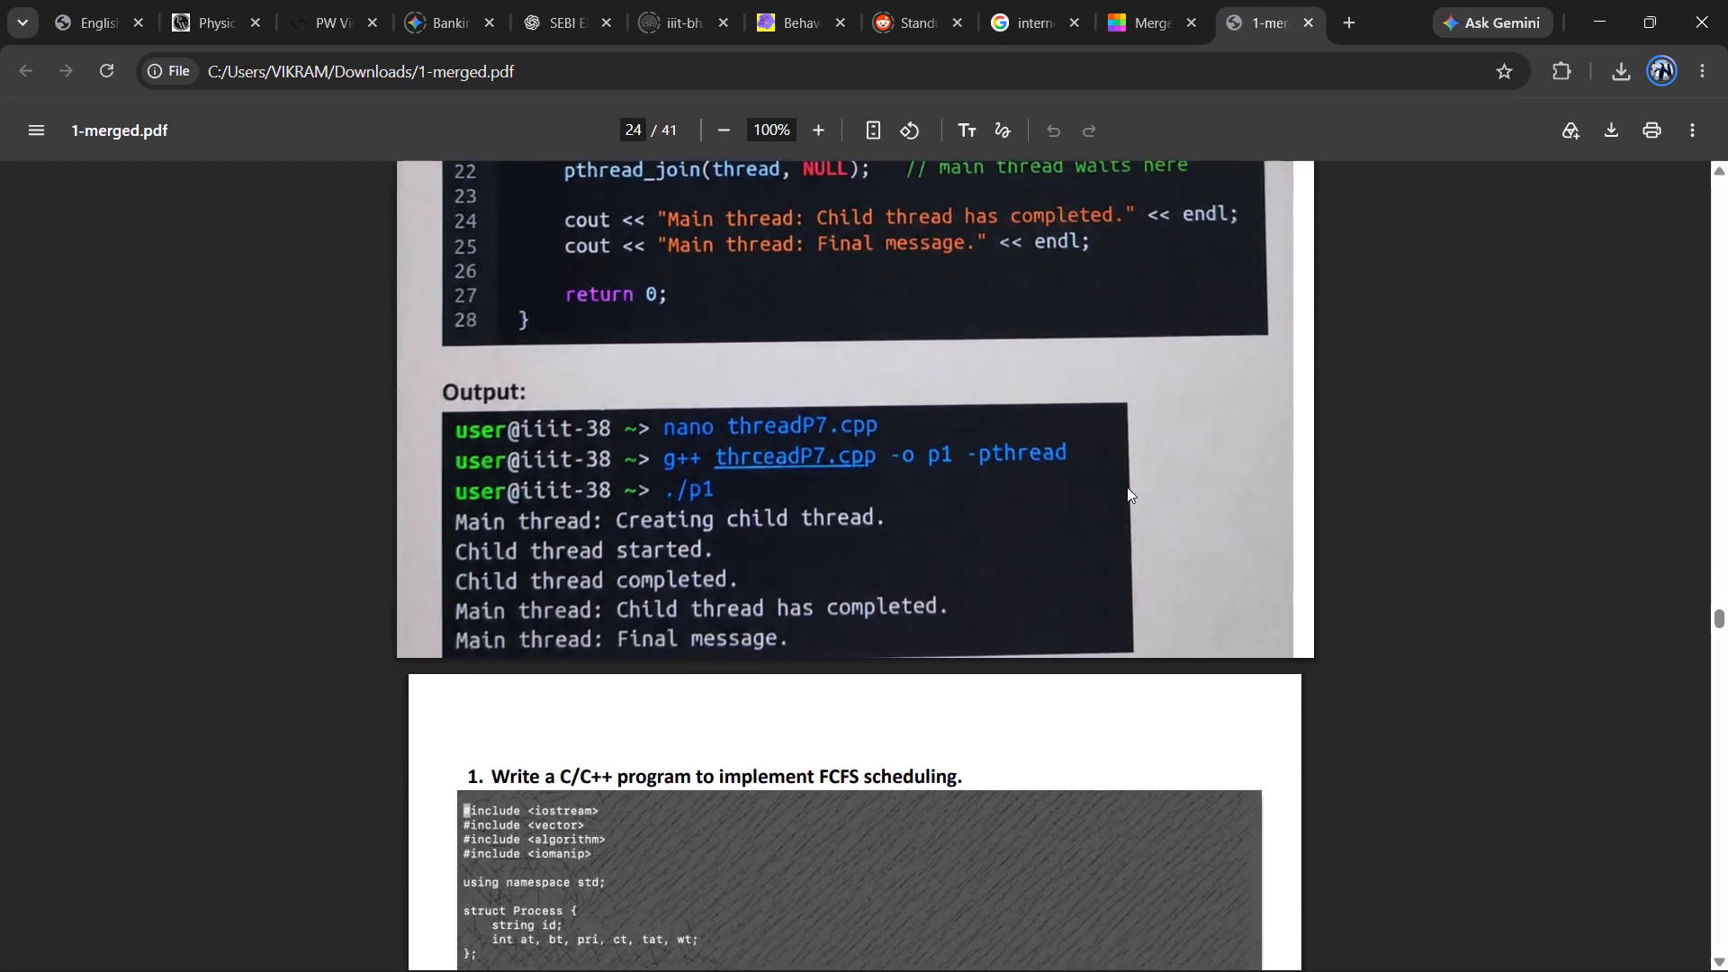
scroll(1127, 487, "down", 6)
scroll(1127, 487, "down", 20)
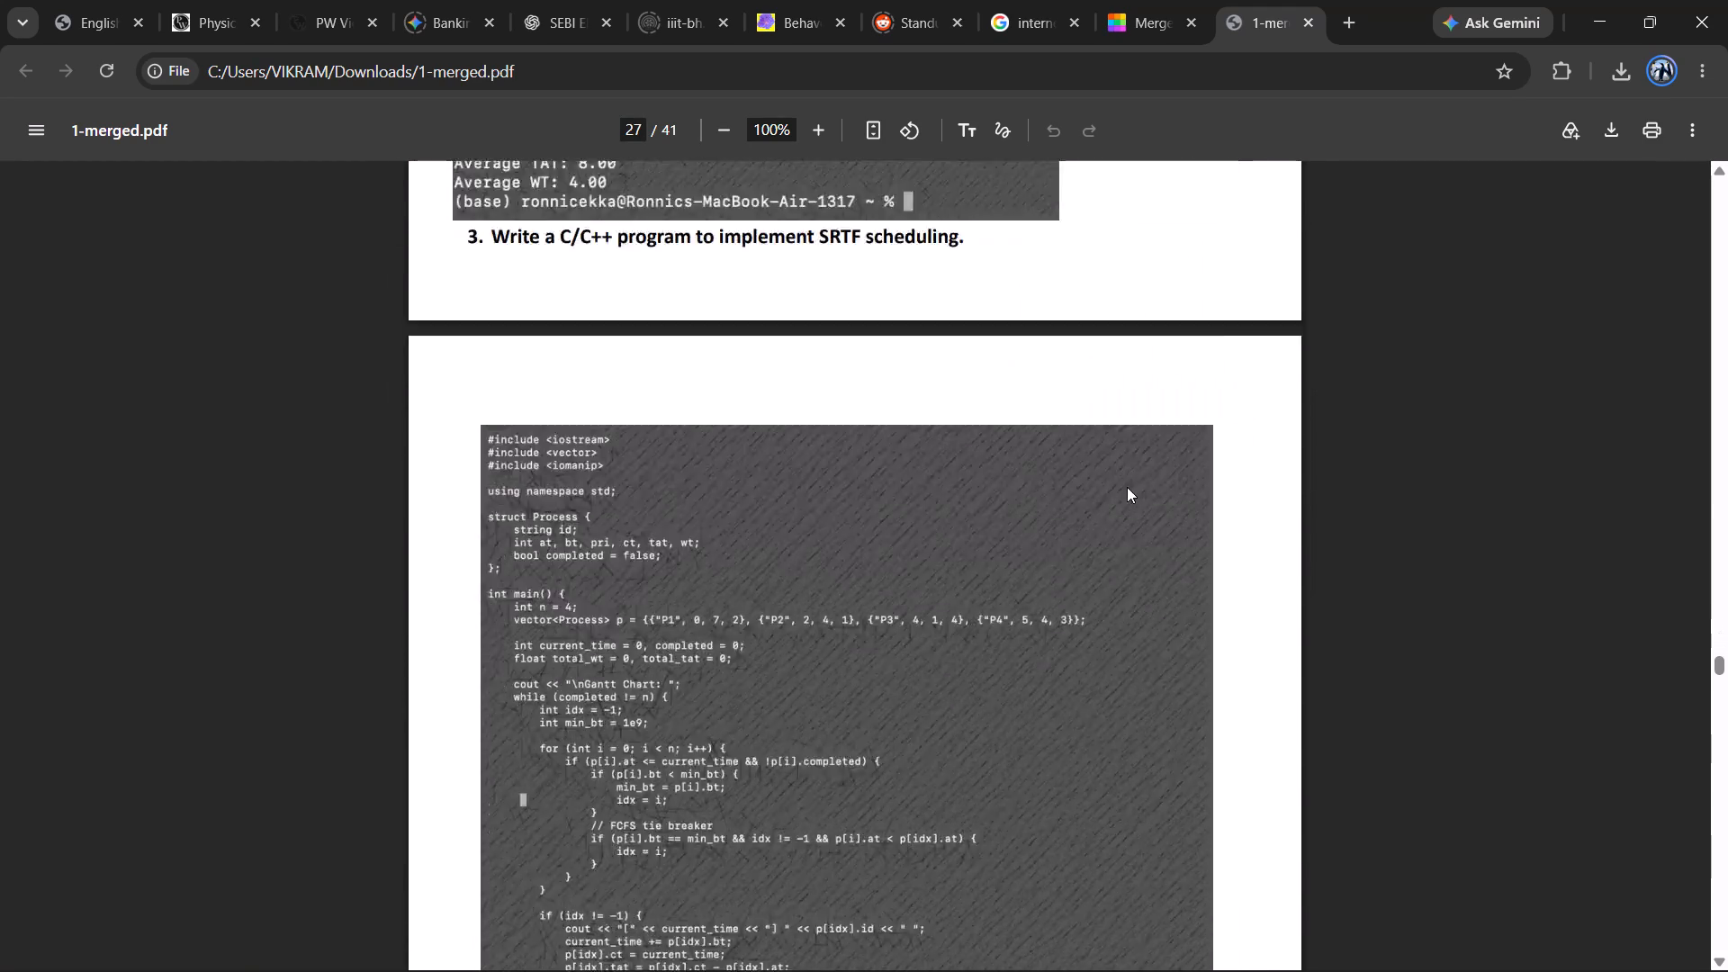
scroll(1127, 487, "down", 20)
scroll(1127, 487, "down", 8)
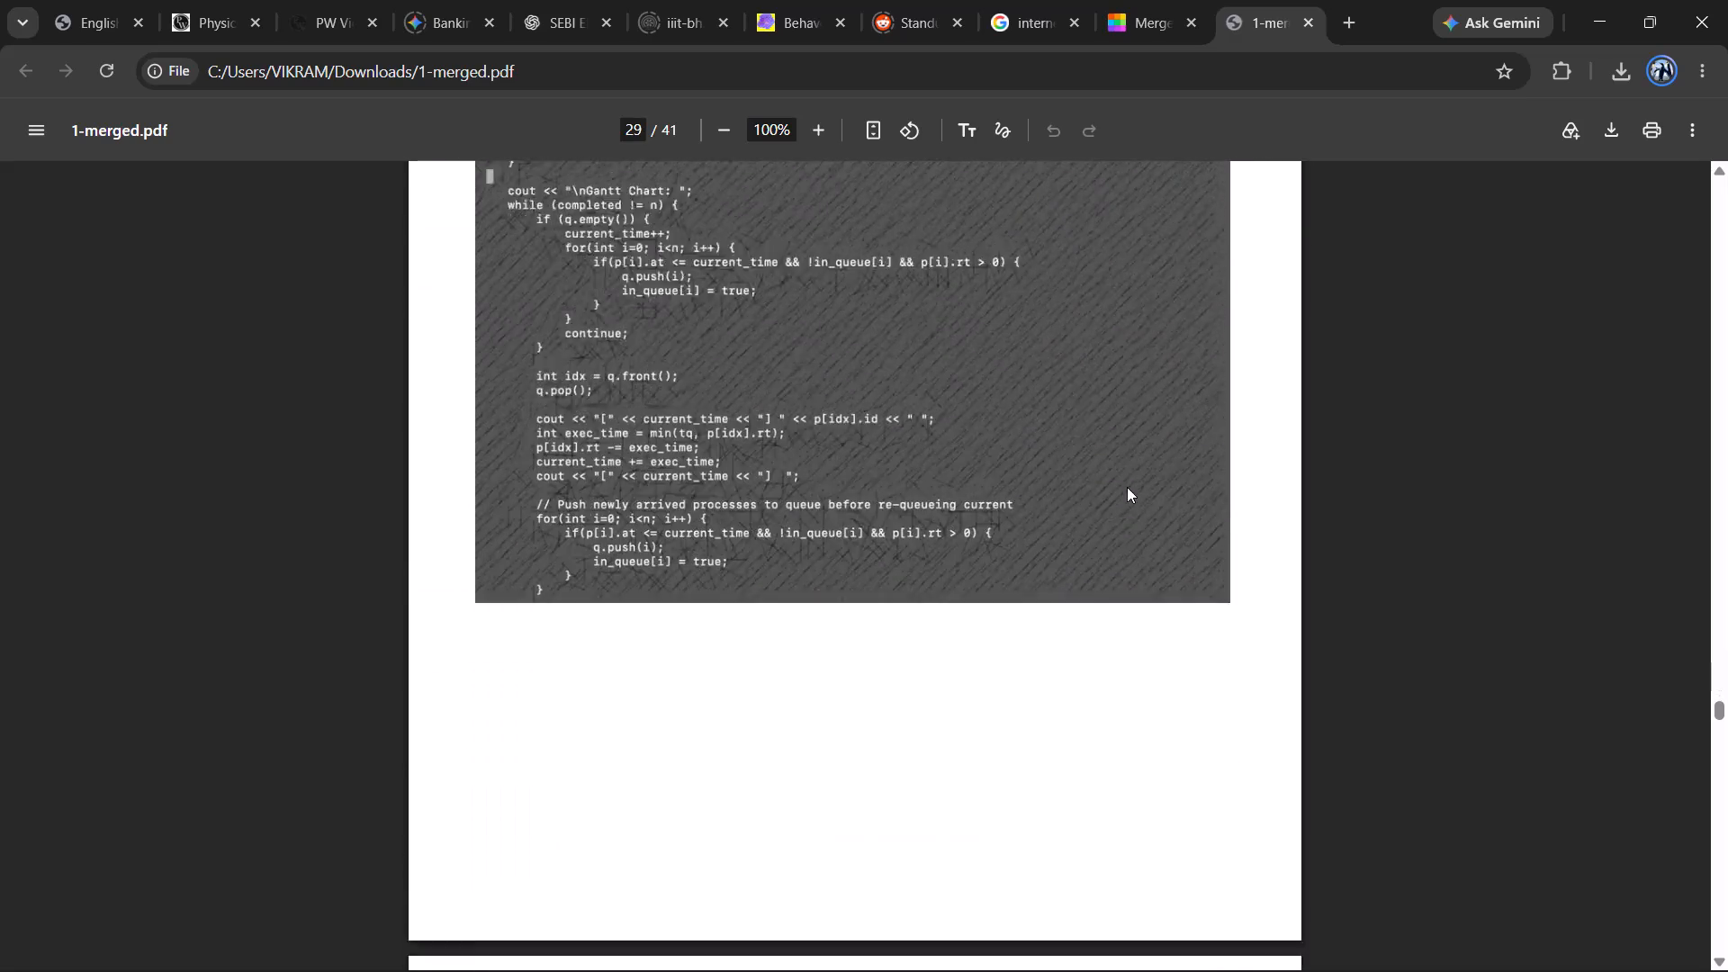
scroll(1127, 487, "down", 19)
scroll(1127, 487, "down", 3)
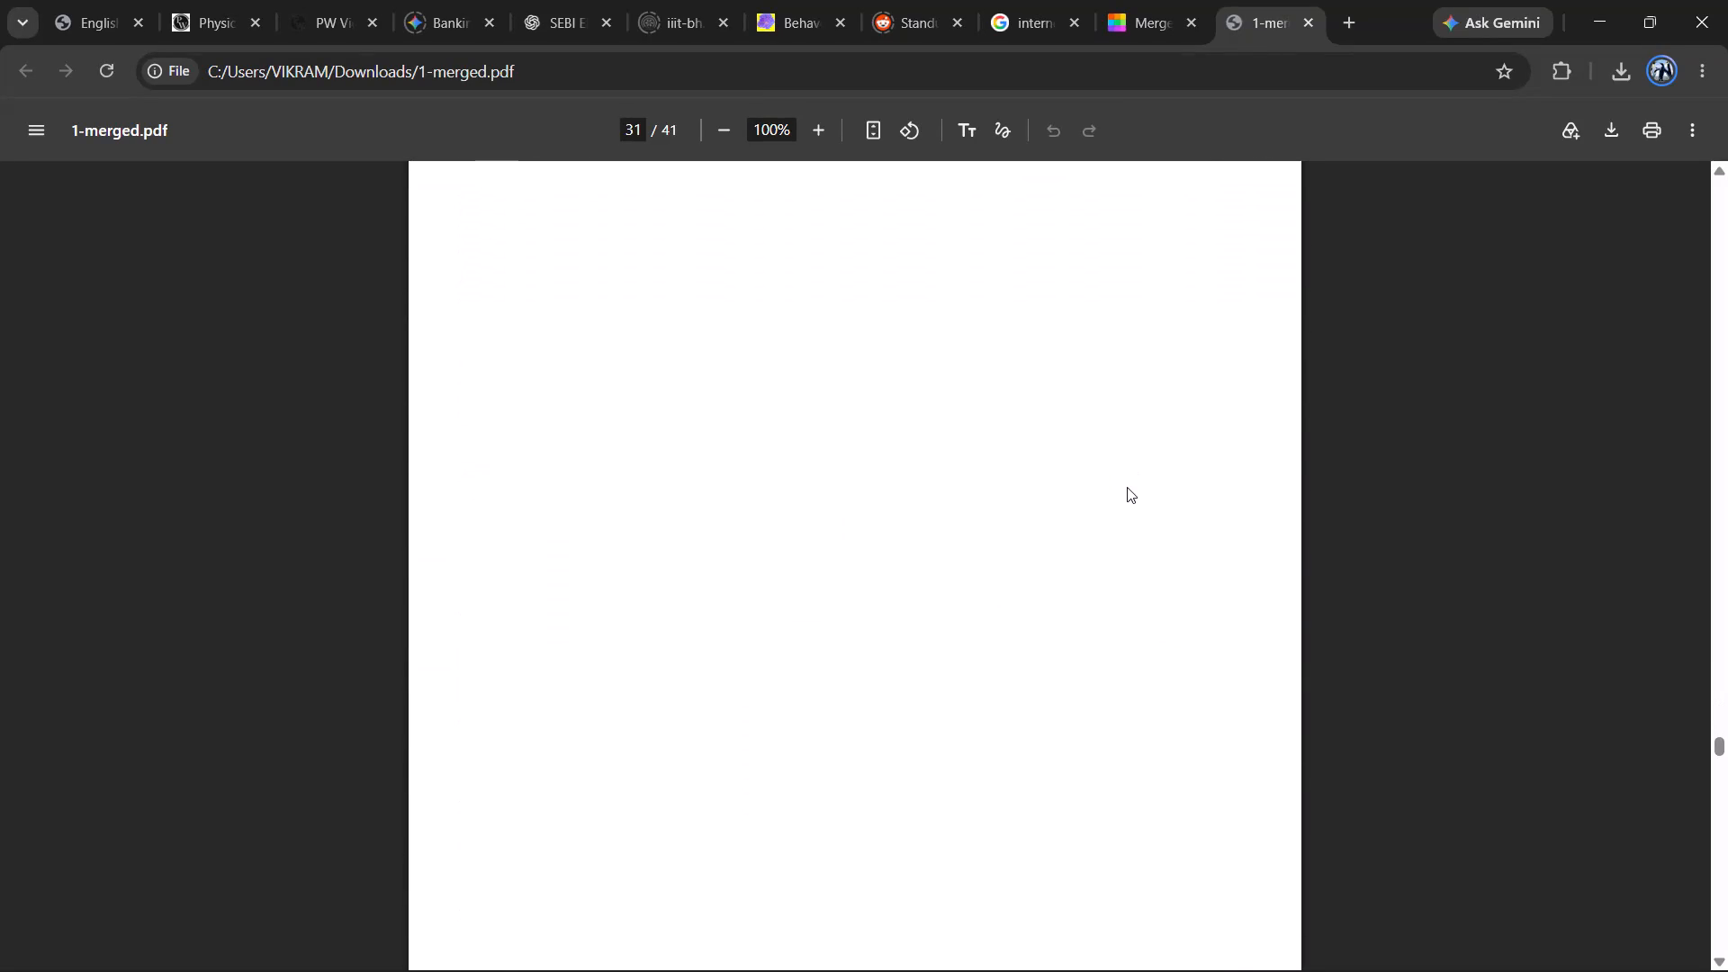
scroll(1127, 487, "down", 5)
scroll(1127, 487, "up", 1)
scroll(1127, 487, "down", 19)
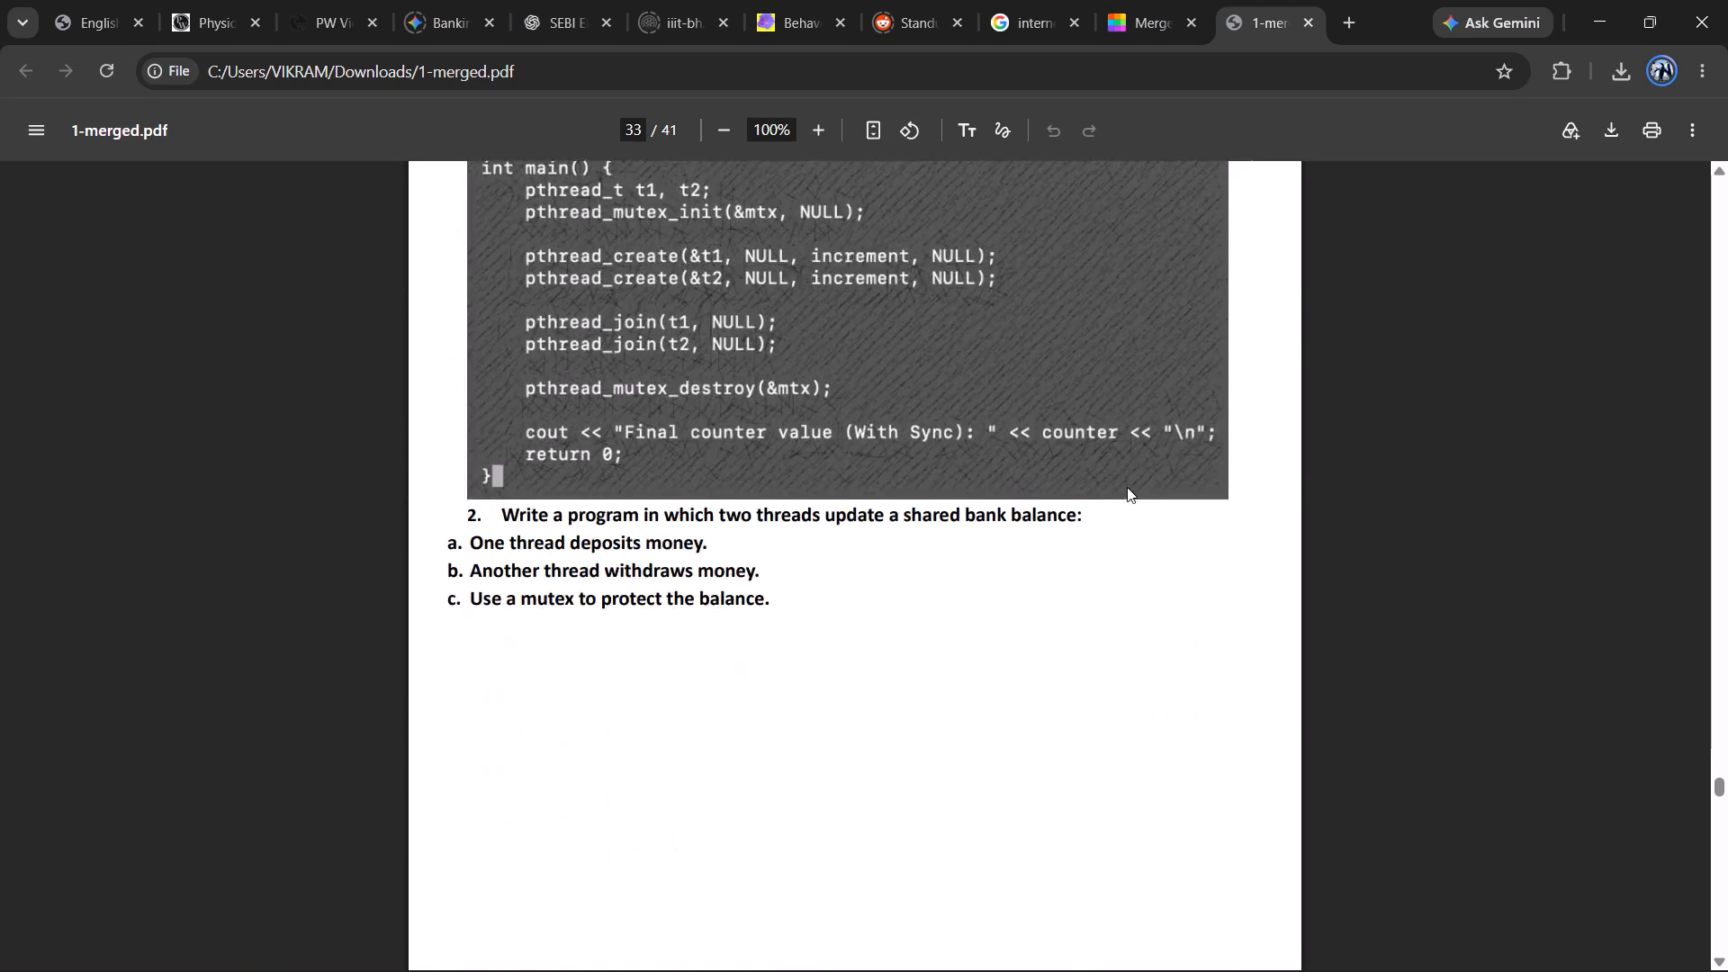
scroll(1127, 487, "down", 20)
scroll(1127, 487, "down", 12)
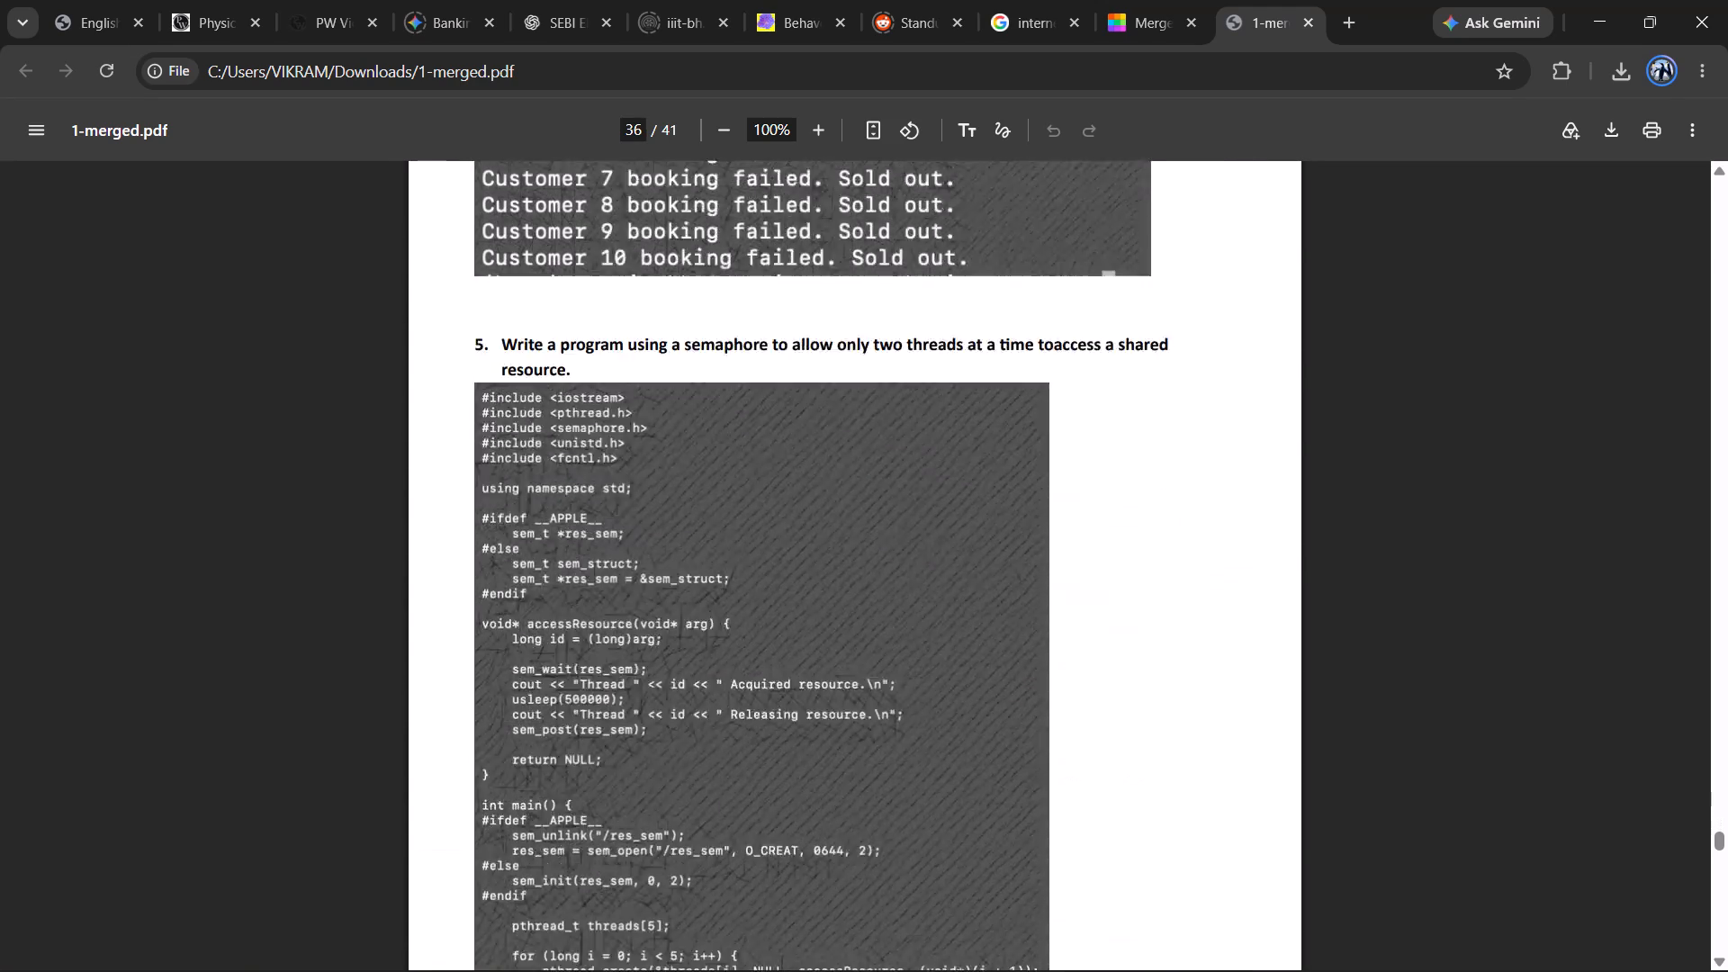
scroll(1124, 487, "down", 20)
scroll(1124, 487, "down", 12)
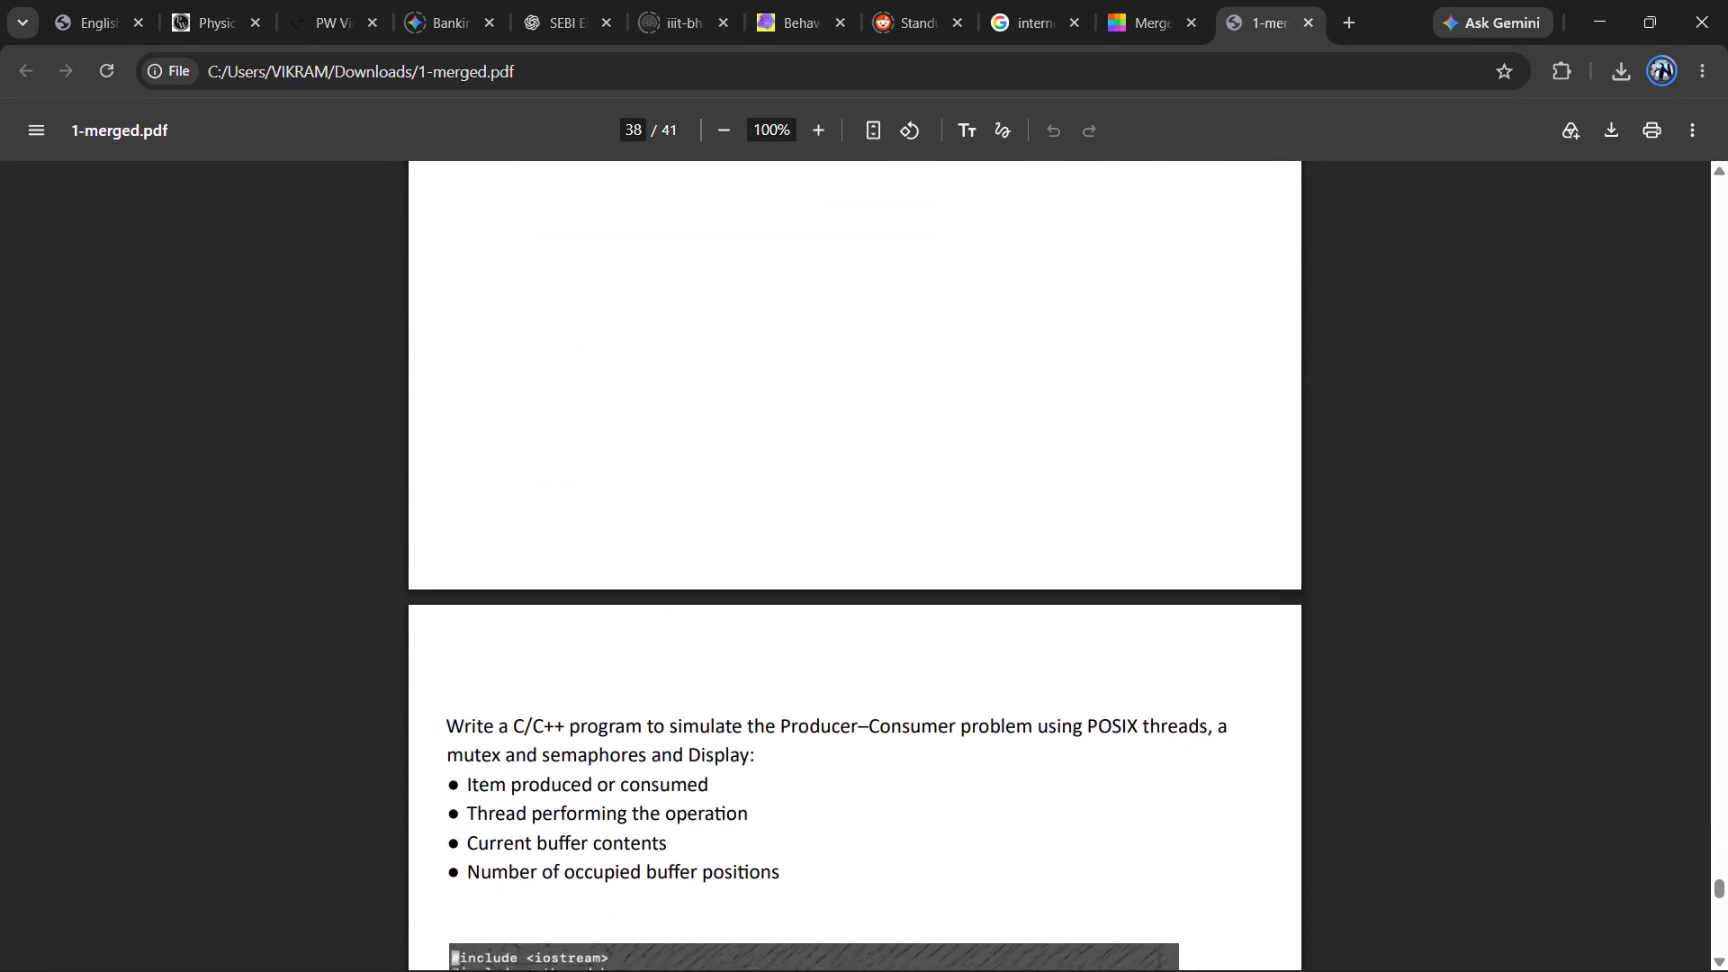
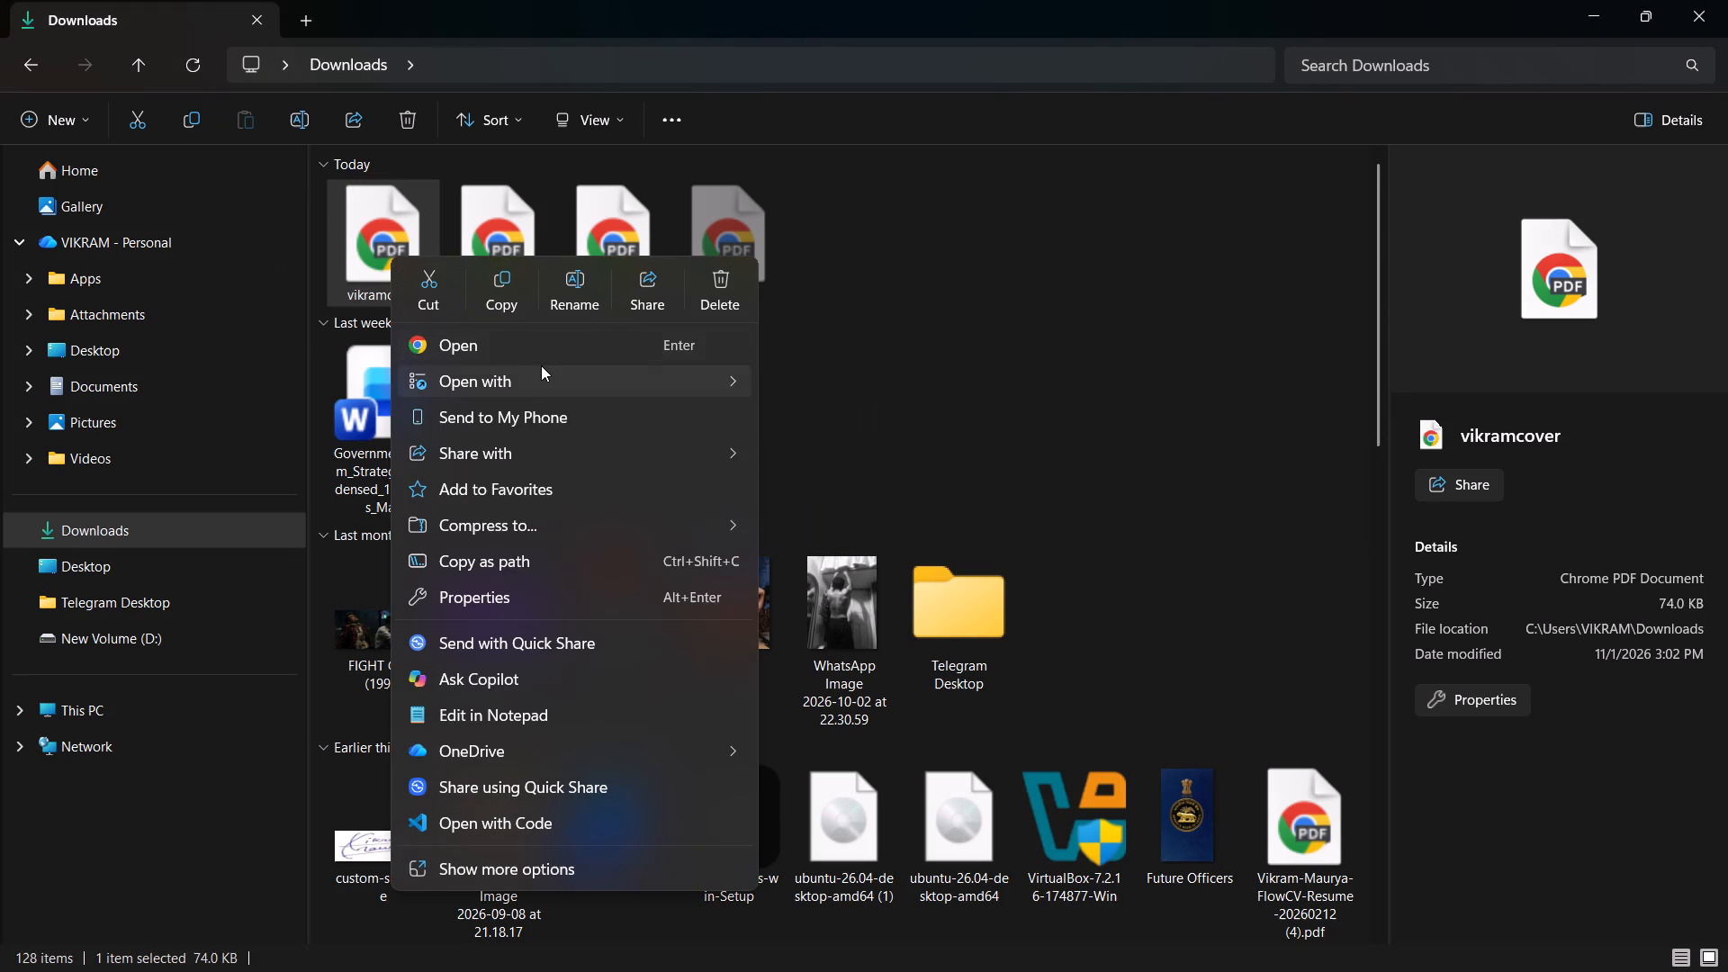
left_click(548, 368)
left_click(942, 602)
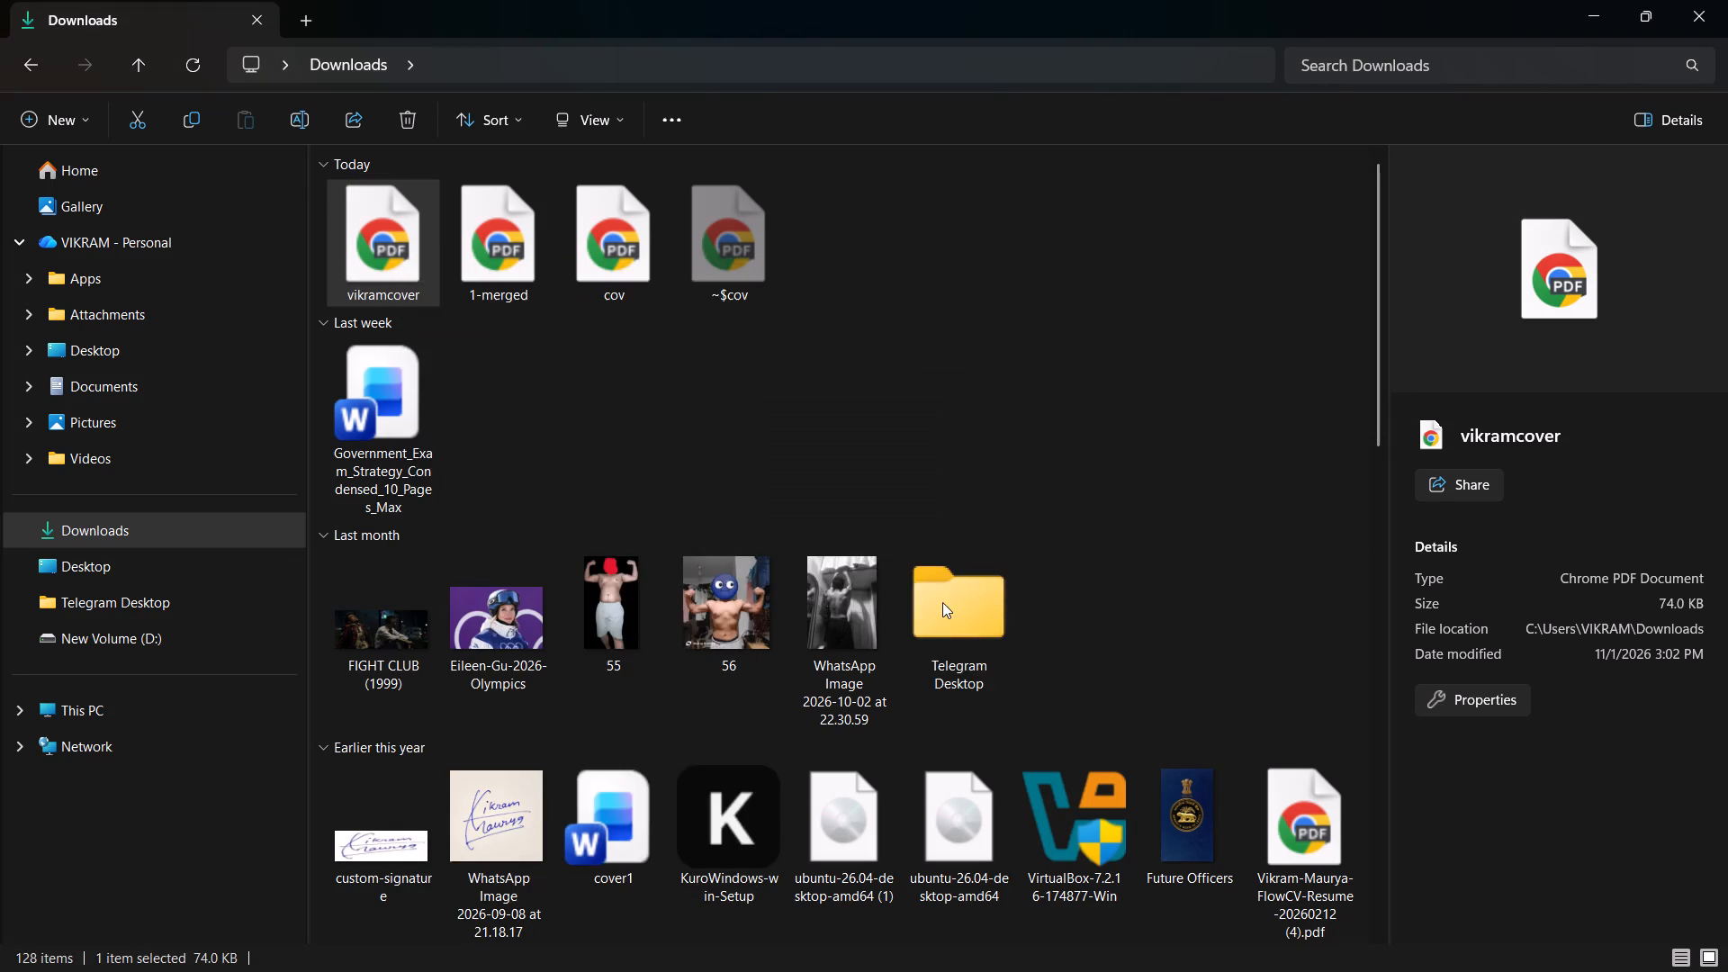
scroll(874, 545, "down", 5)
left_click(755, 759)
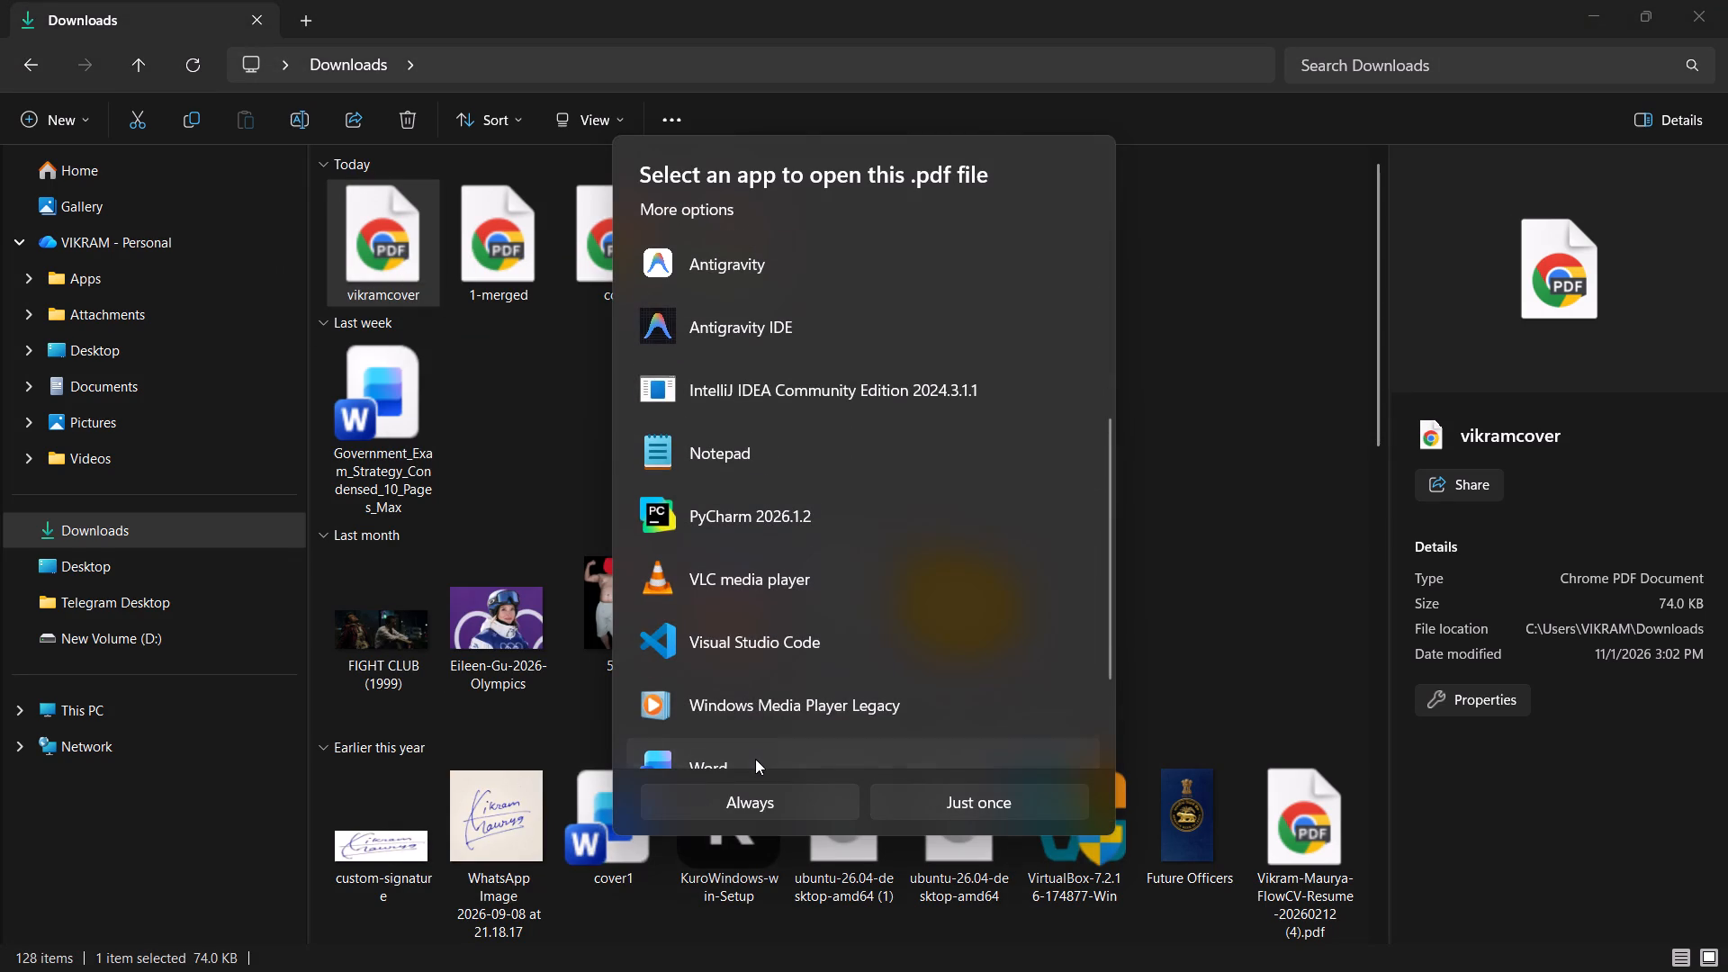
left_click(946, 816)
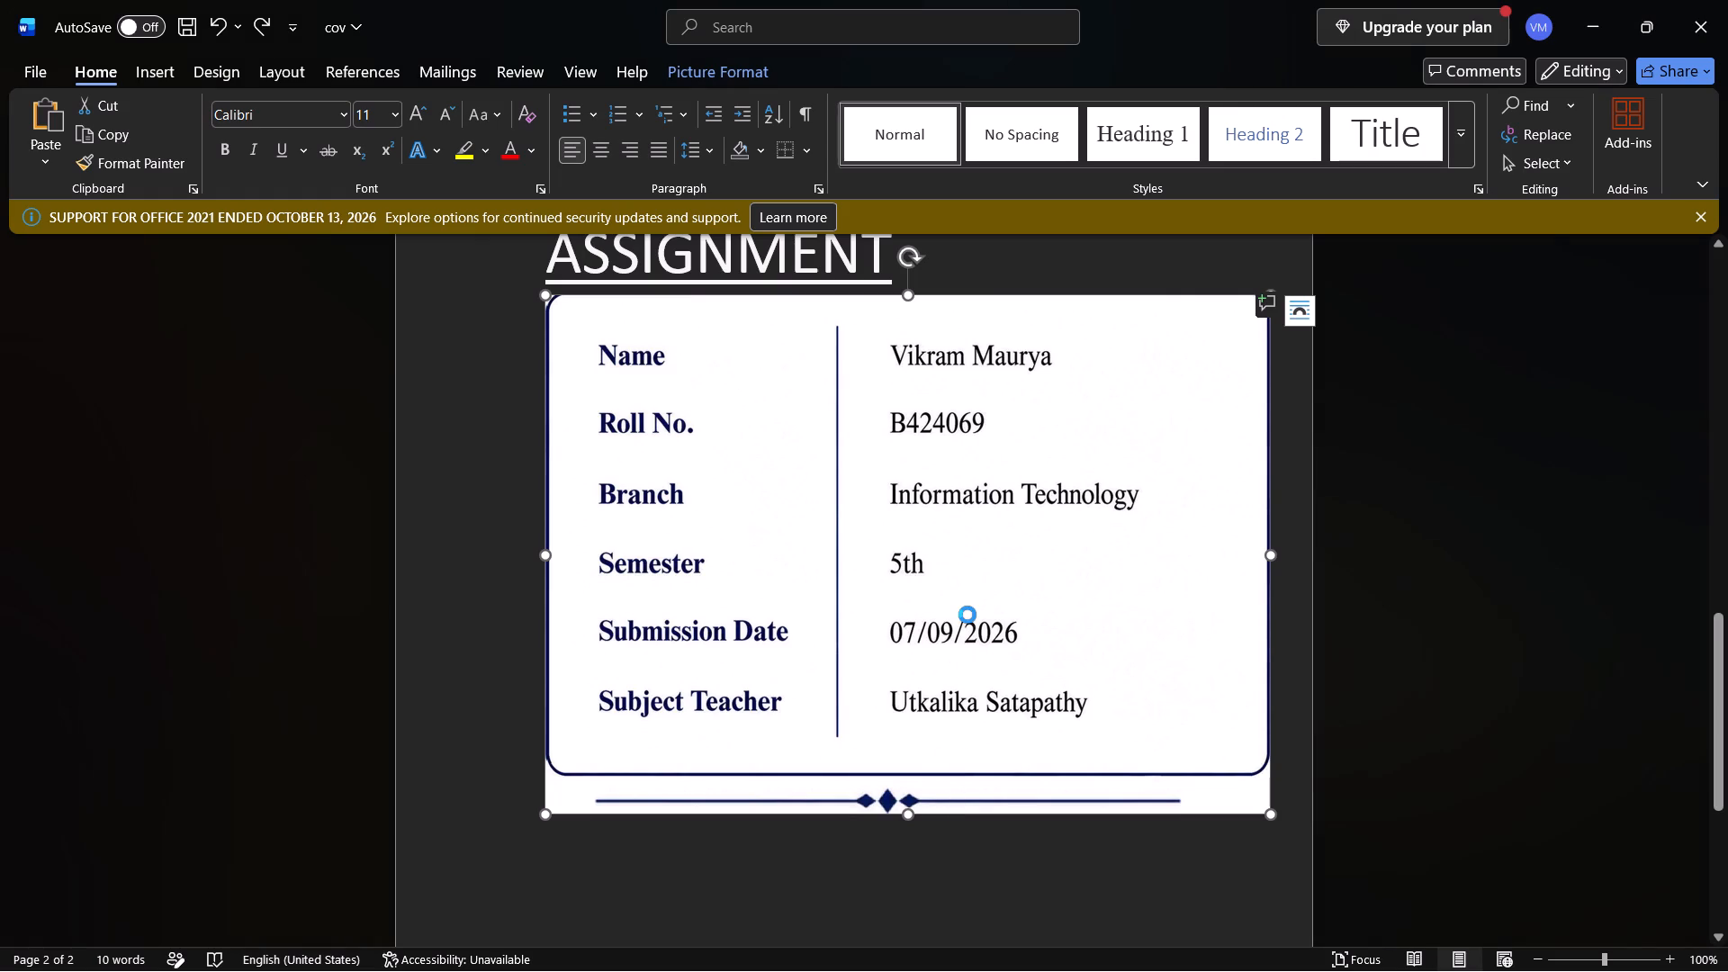
Delete the word FOUR from the ASSIGNMENT FOUR heading on page 2.
scroll(967, 613, "up", 5)
scroll(1012, 596, "down", 14)
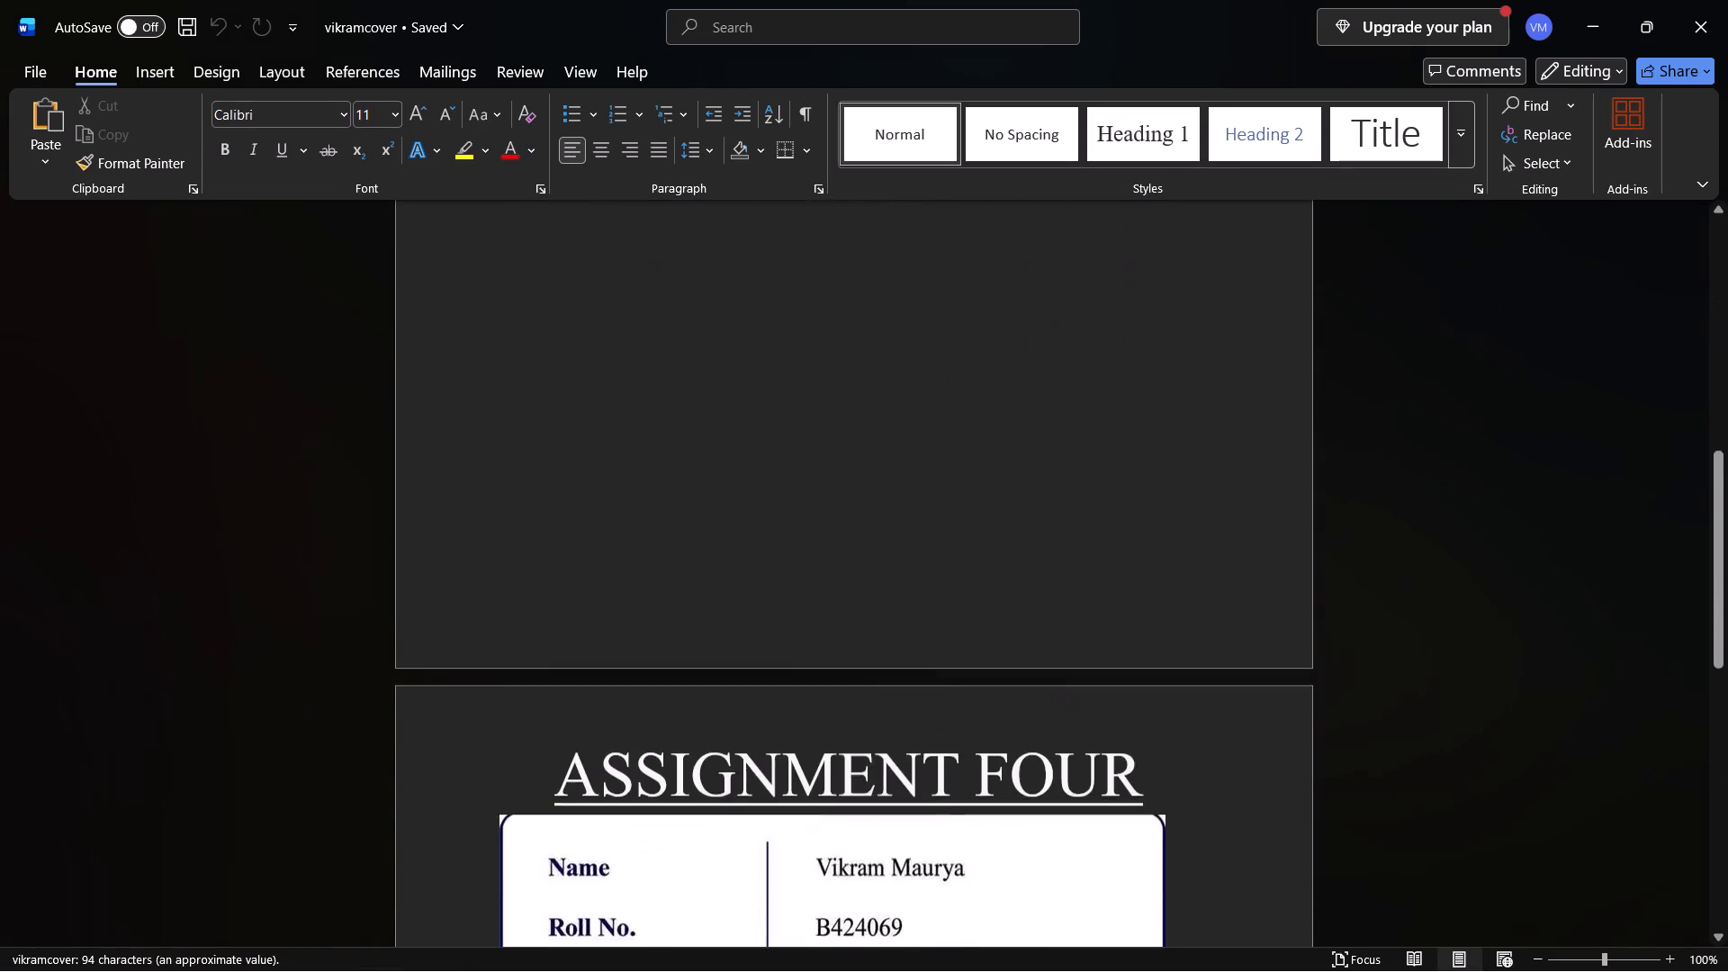
scroll(1012, 596, "down", 5)
left_click(1146, 501)
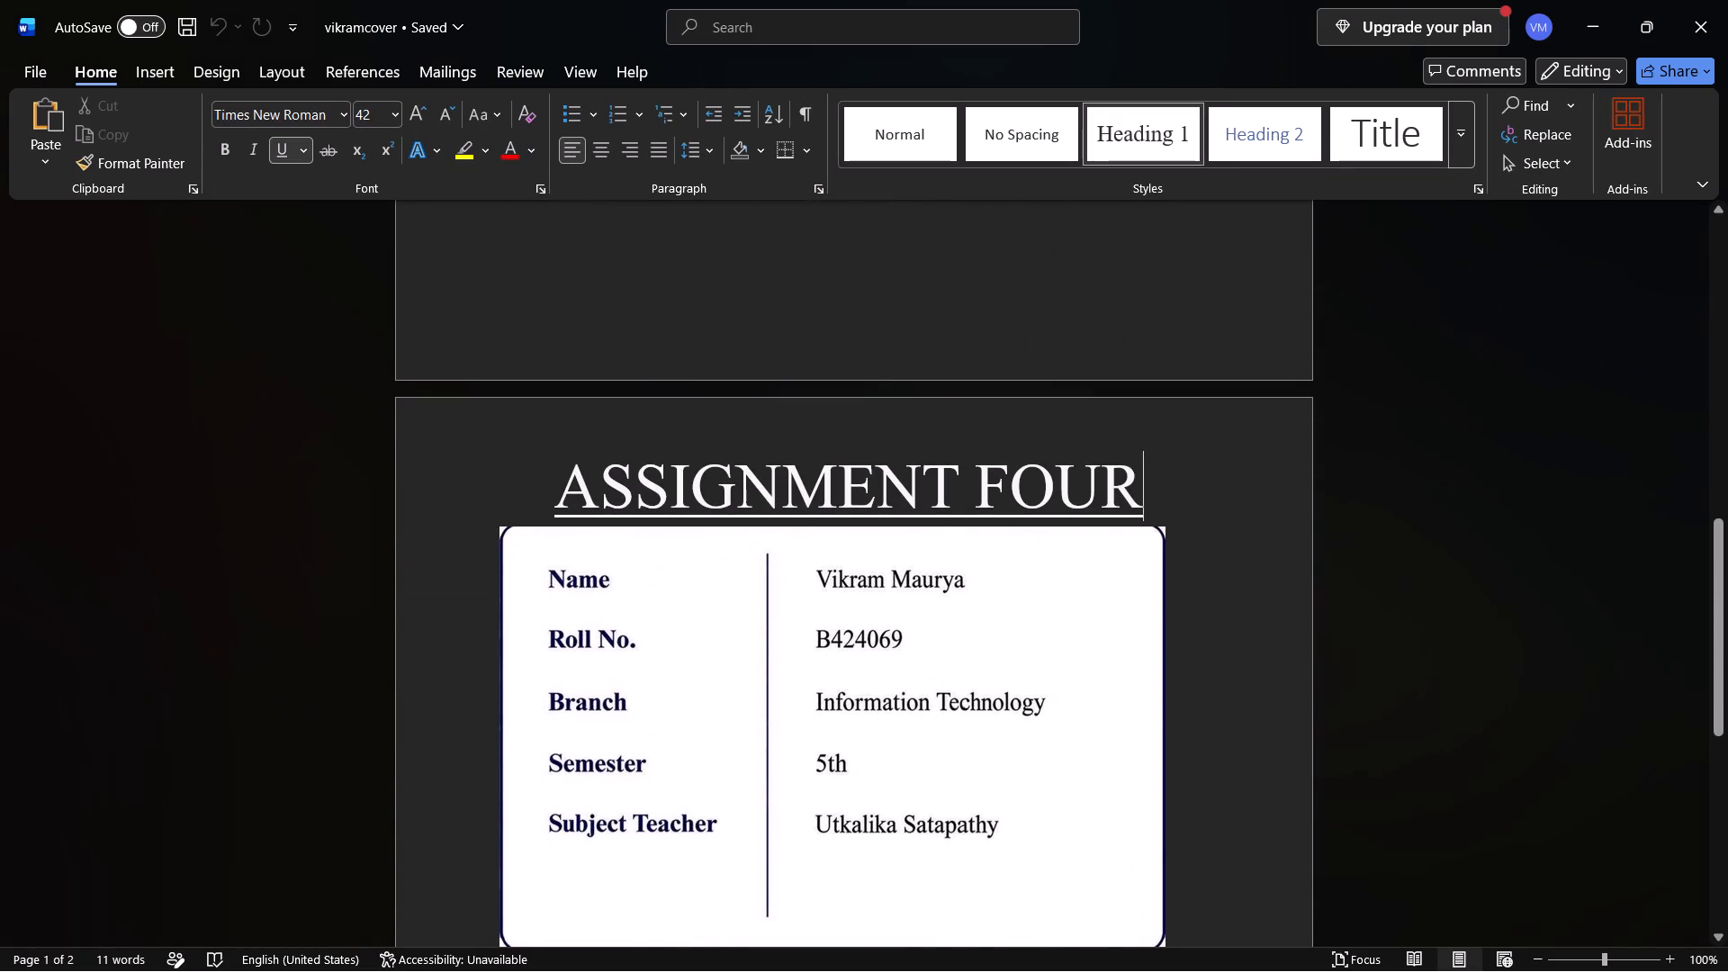
key("BackSpace")
key("BackSpace")
key("BackSpace")
key("BackSpace")
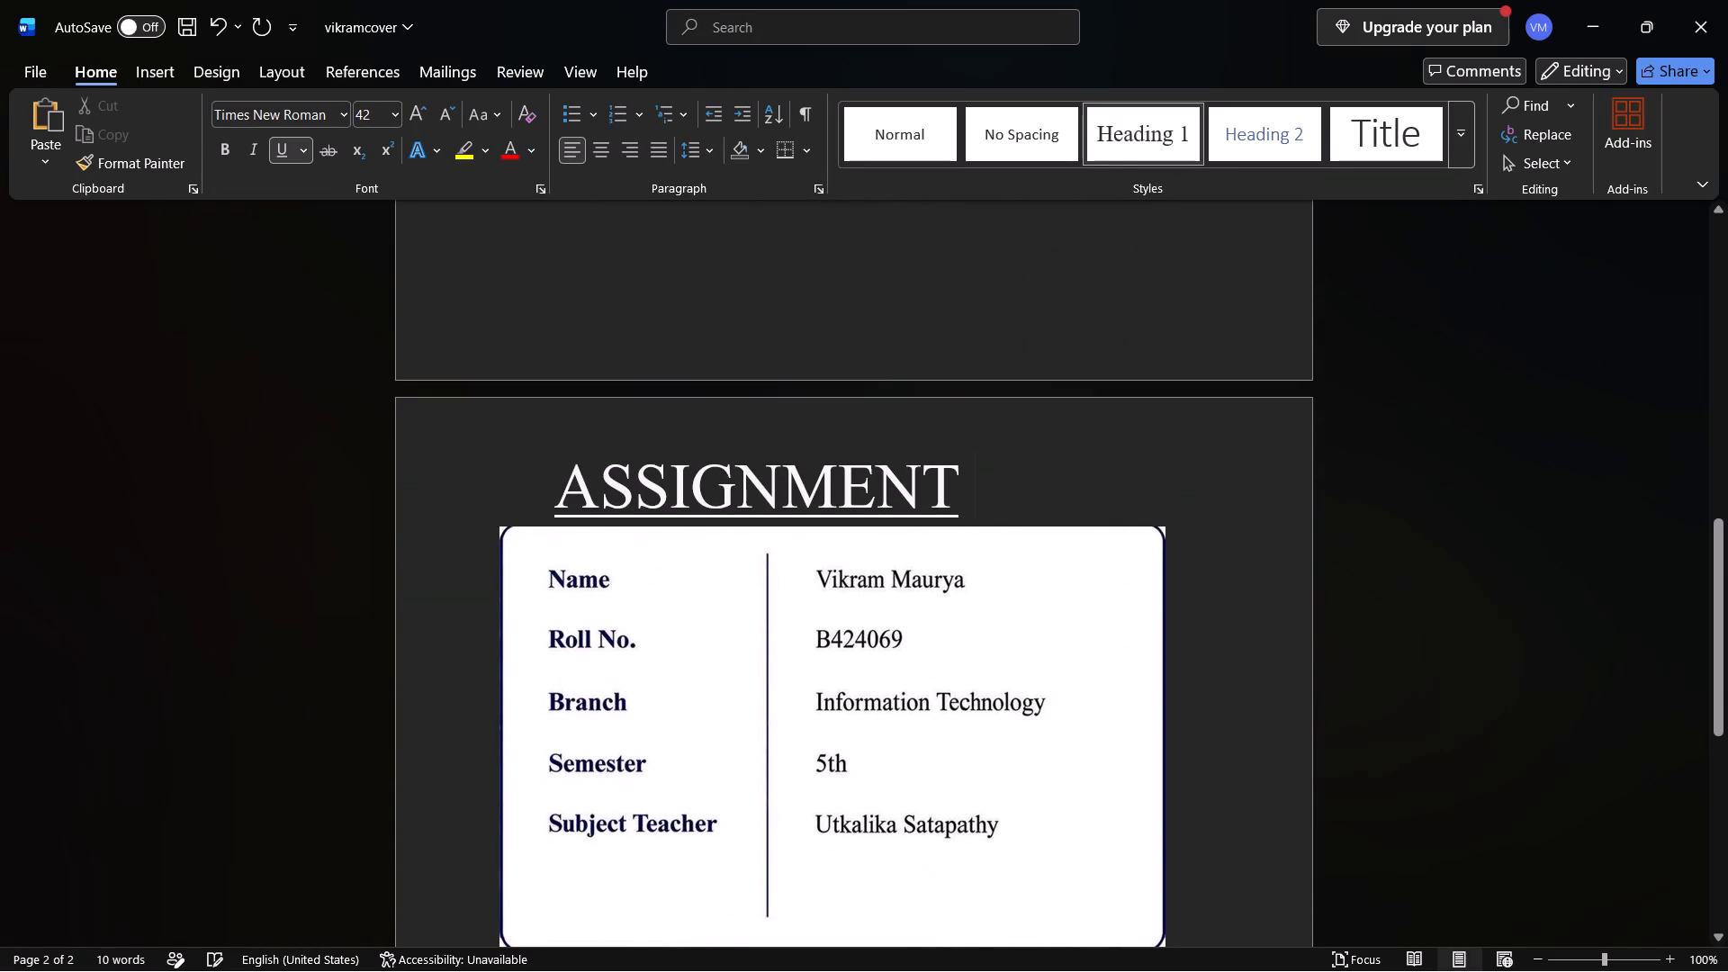
Change the student details card's text wrapping and move the card onto page 1, below the OPERATING SYSTEM title.
right_click(882, 670)
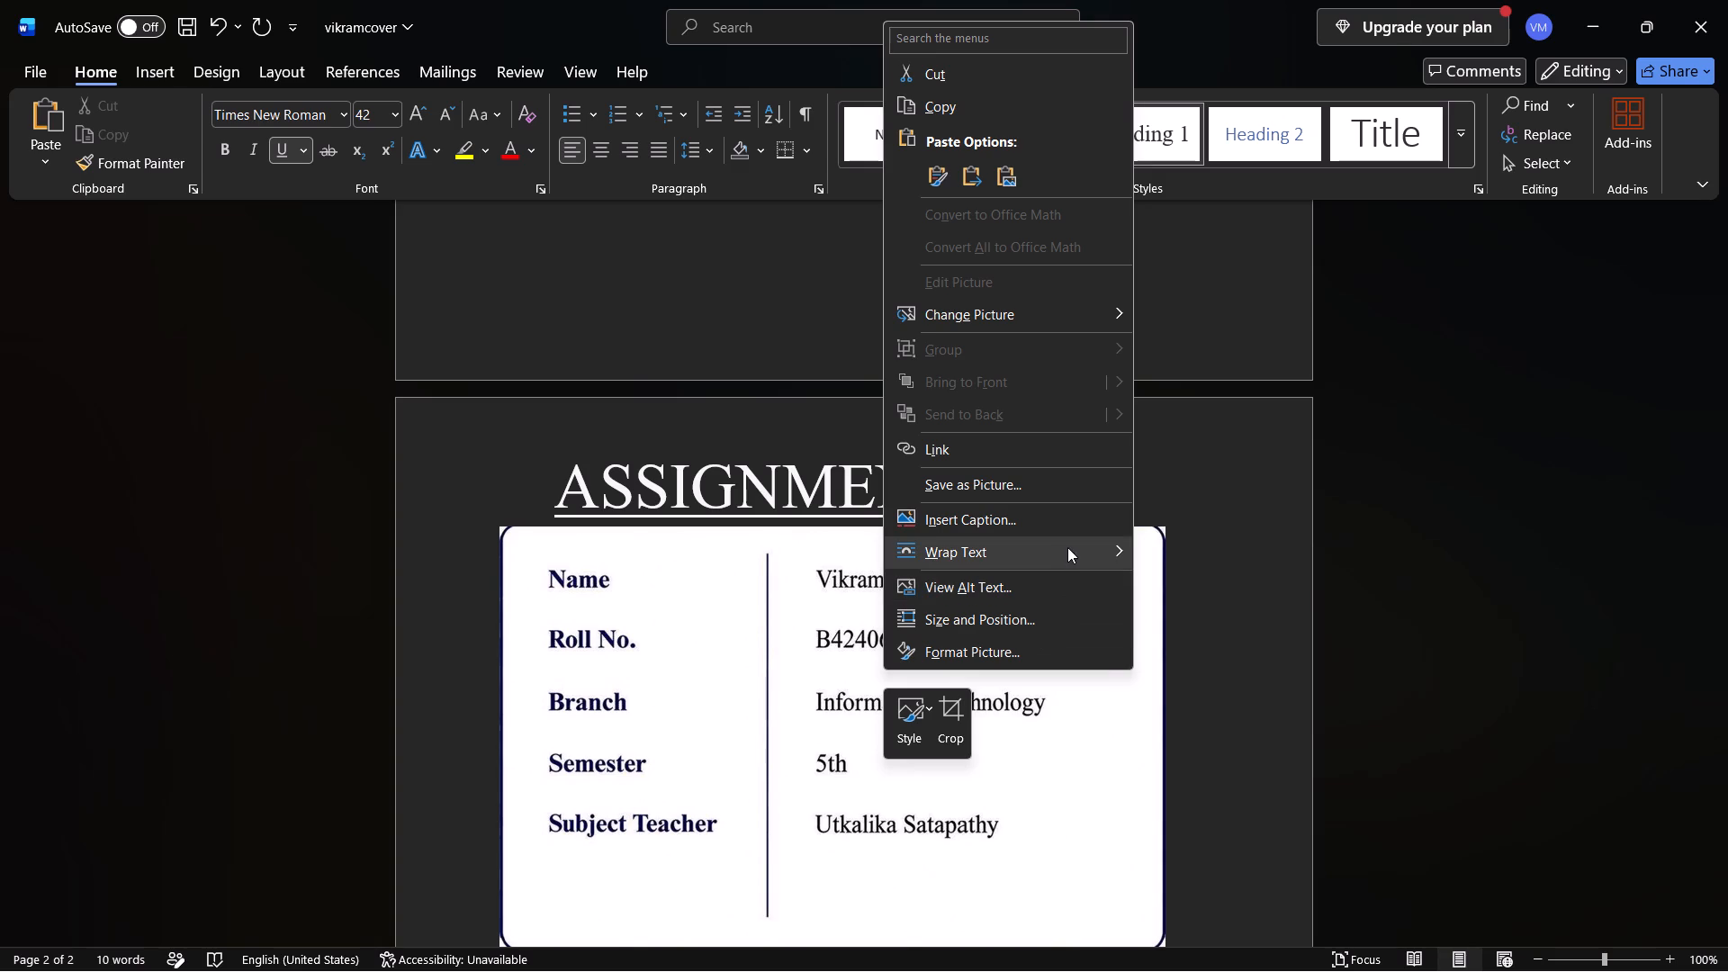
left_click(1183, 611)
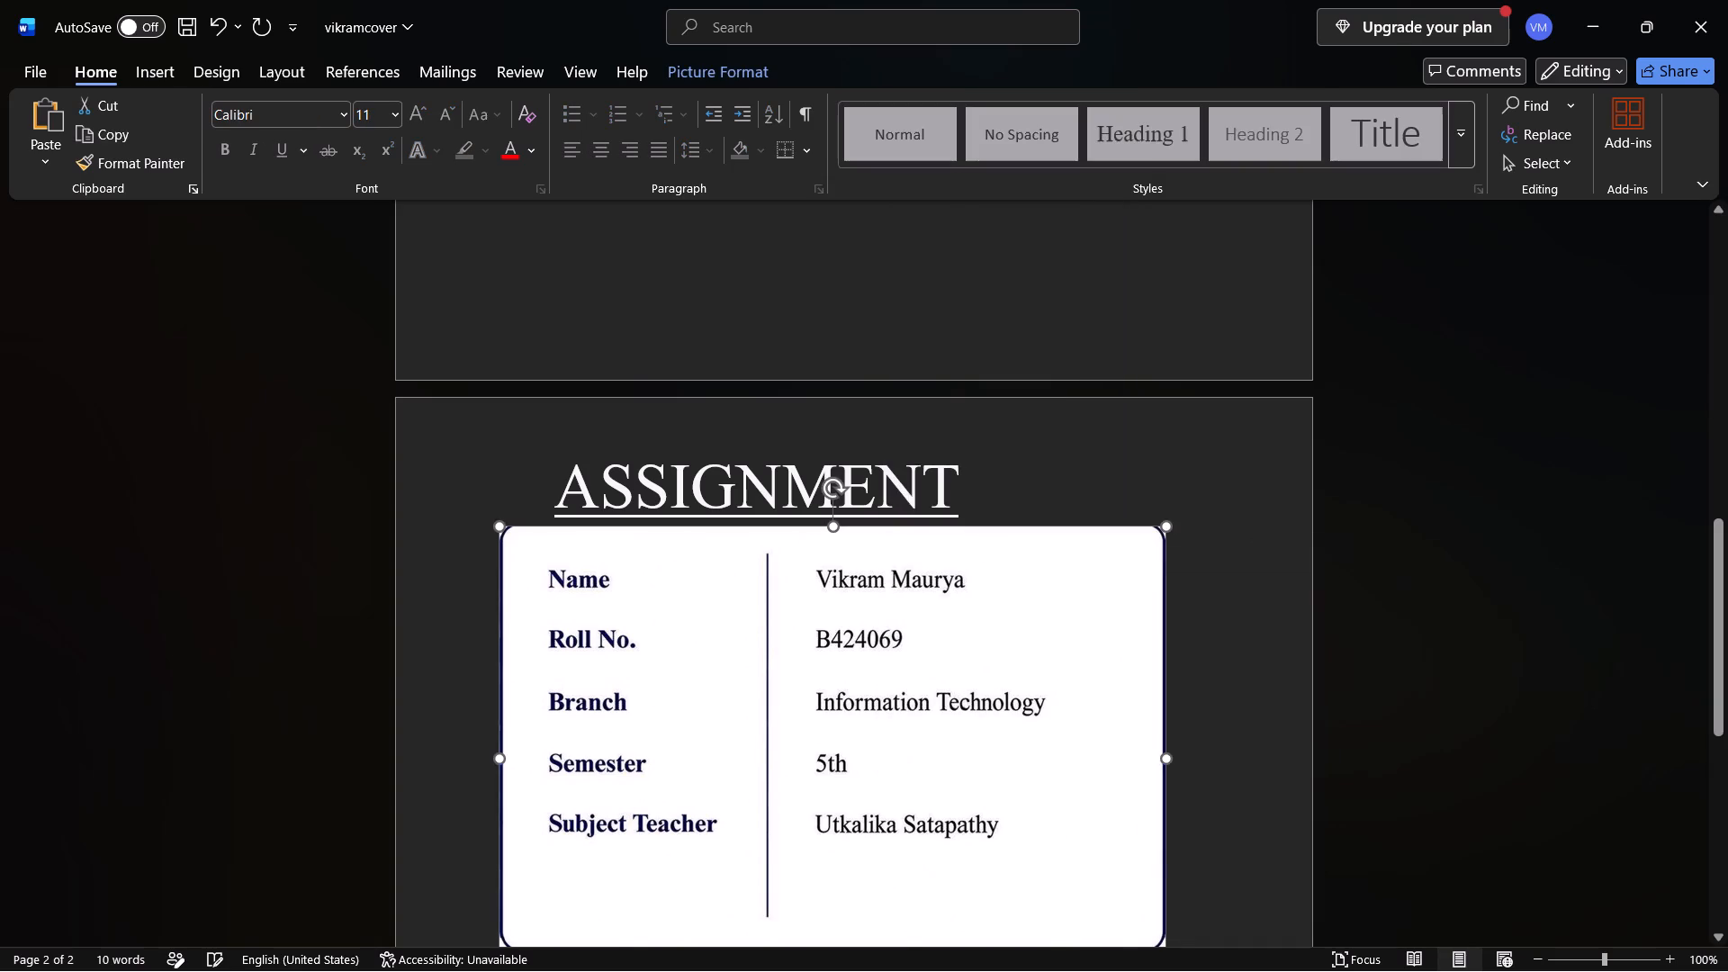
left_click_drag(978, 703, 974, 322)
scroll(1094, 673, "up", 7)
scroll(1094, 673, "down", 5)
left_click_drag(855, 561, 884, 971)
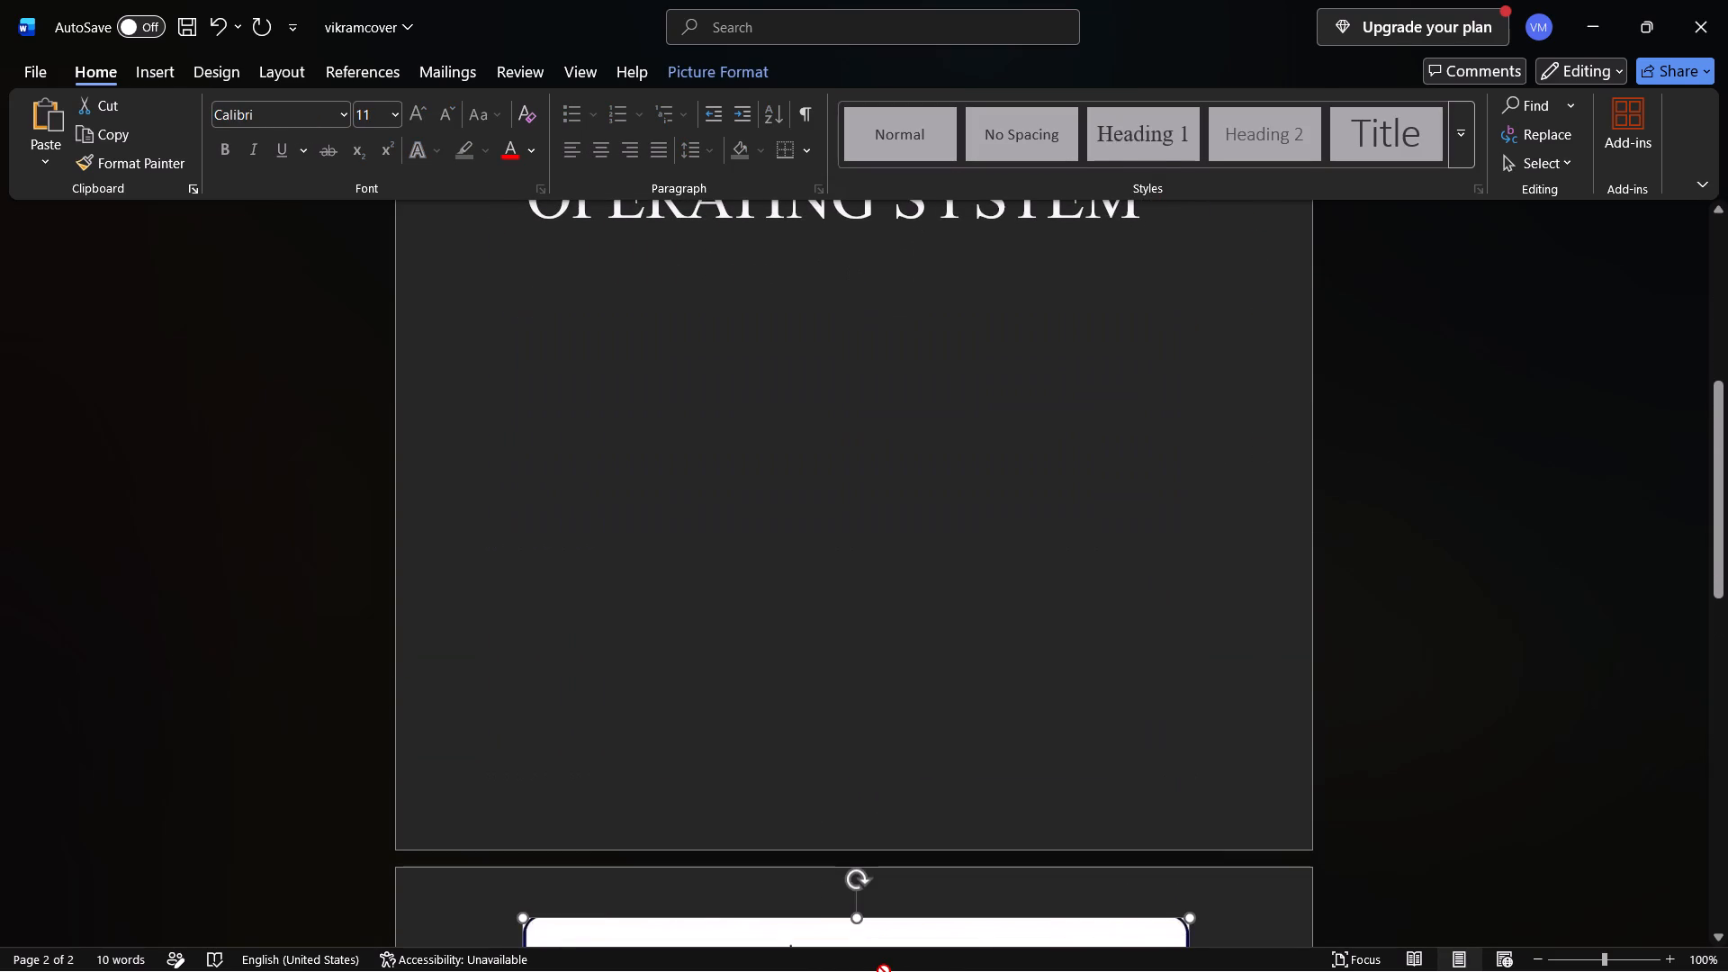
left_click_drag(884, 971, 884, 970)
left_click_drag(841, 583, 886, 797)
scroll(851, 971, "down", 3)
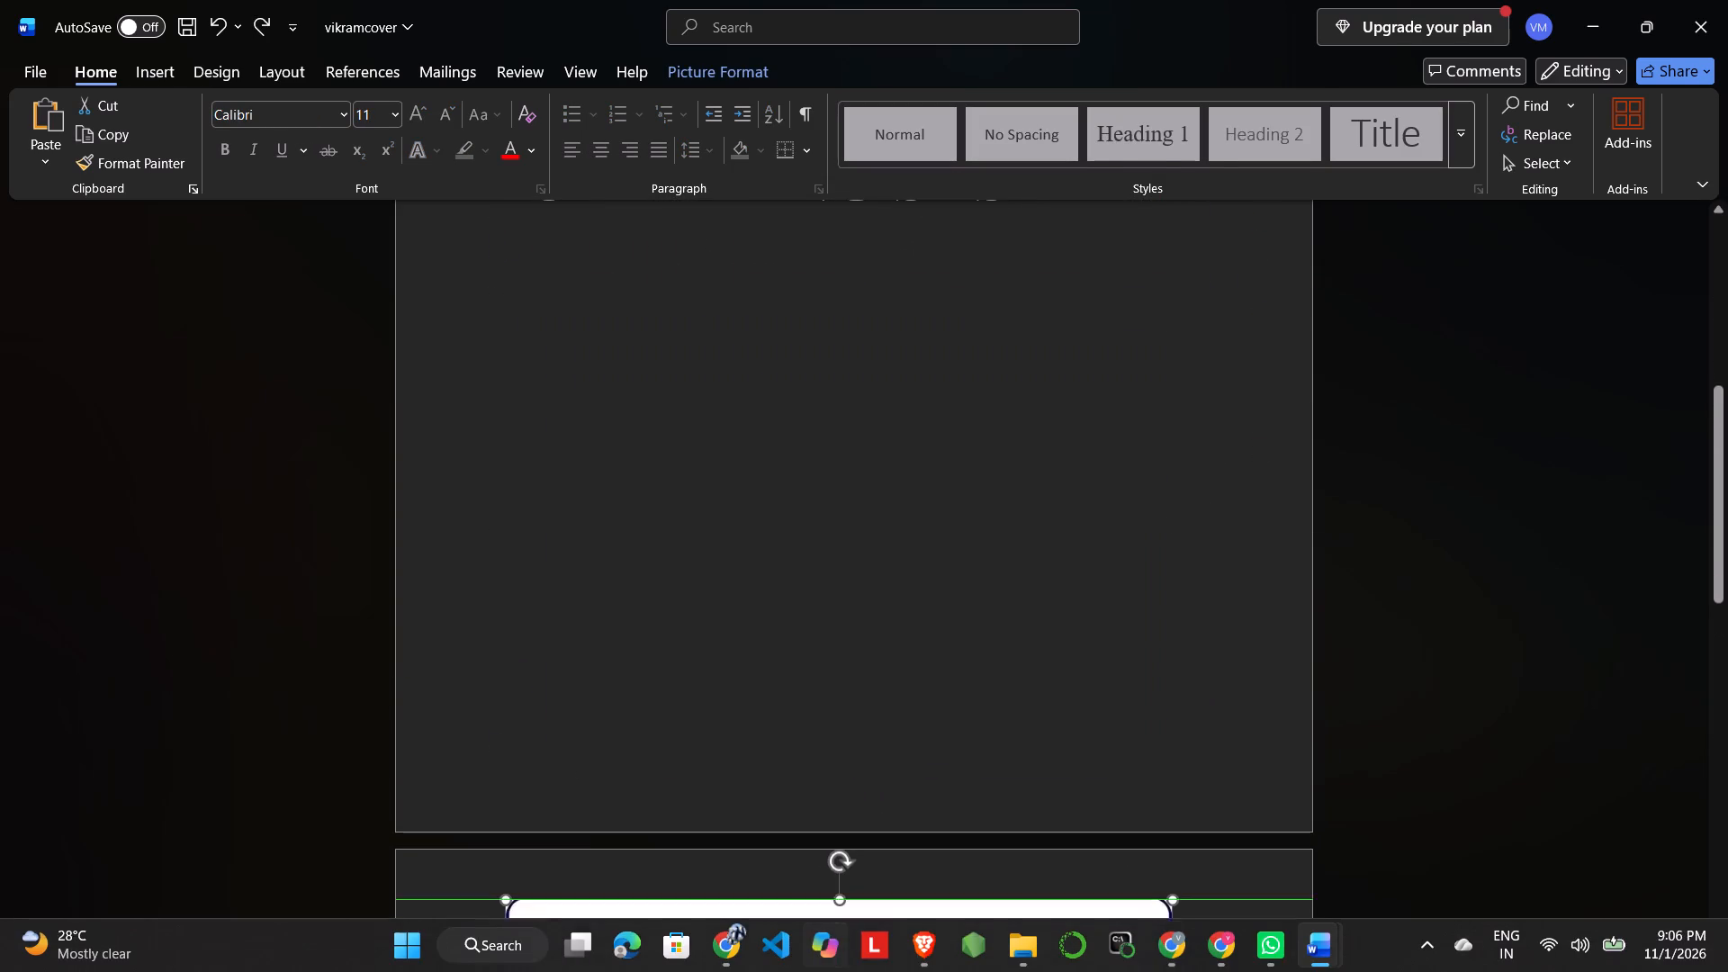
left_click_drag(886, 797, 872, 949)
scroll(938, 723, "down", 5)
left_click_drag(831, 330, 831, 529)
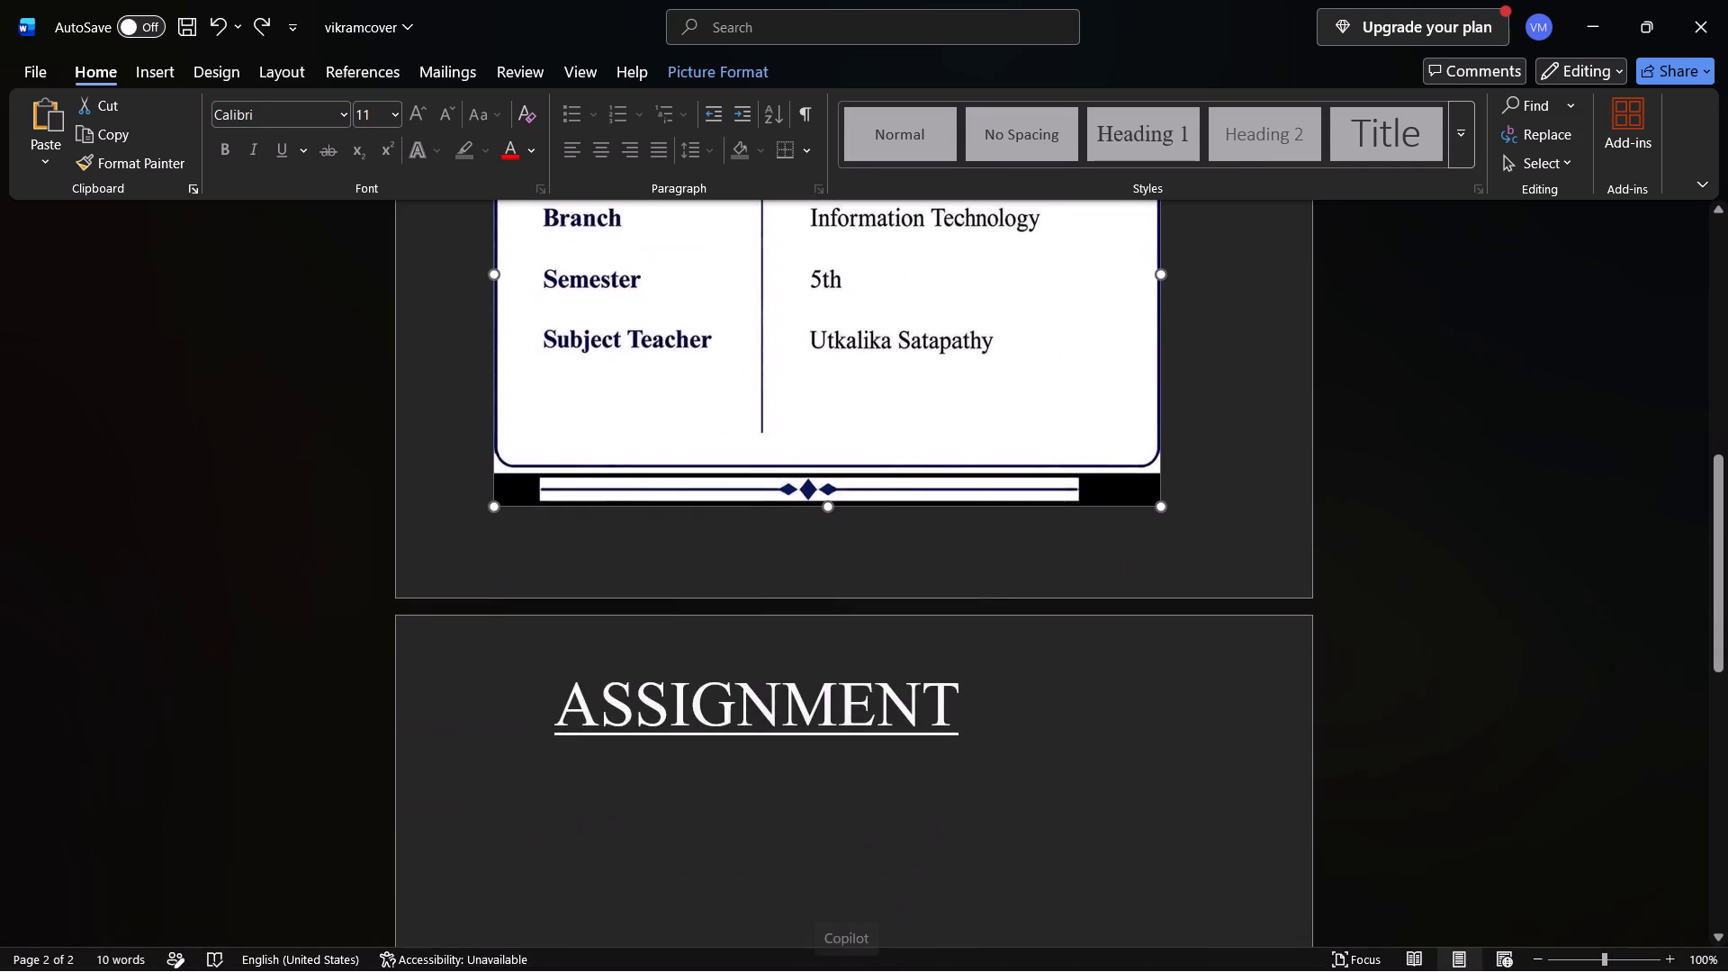
left_click_drag(831, 529, 807, 965)
Cut the ASSIGNMENT heading from page 2 and paste it on a new line under OPERATING SYSTEM on page 1.
scroll(927, 715, "down", 3)
left_click_drag(1012, 720, 589, 733)
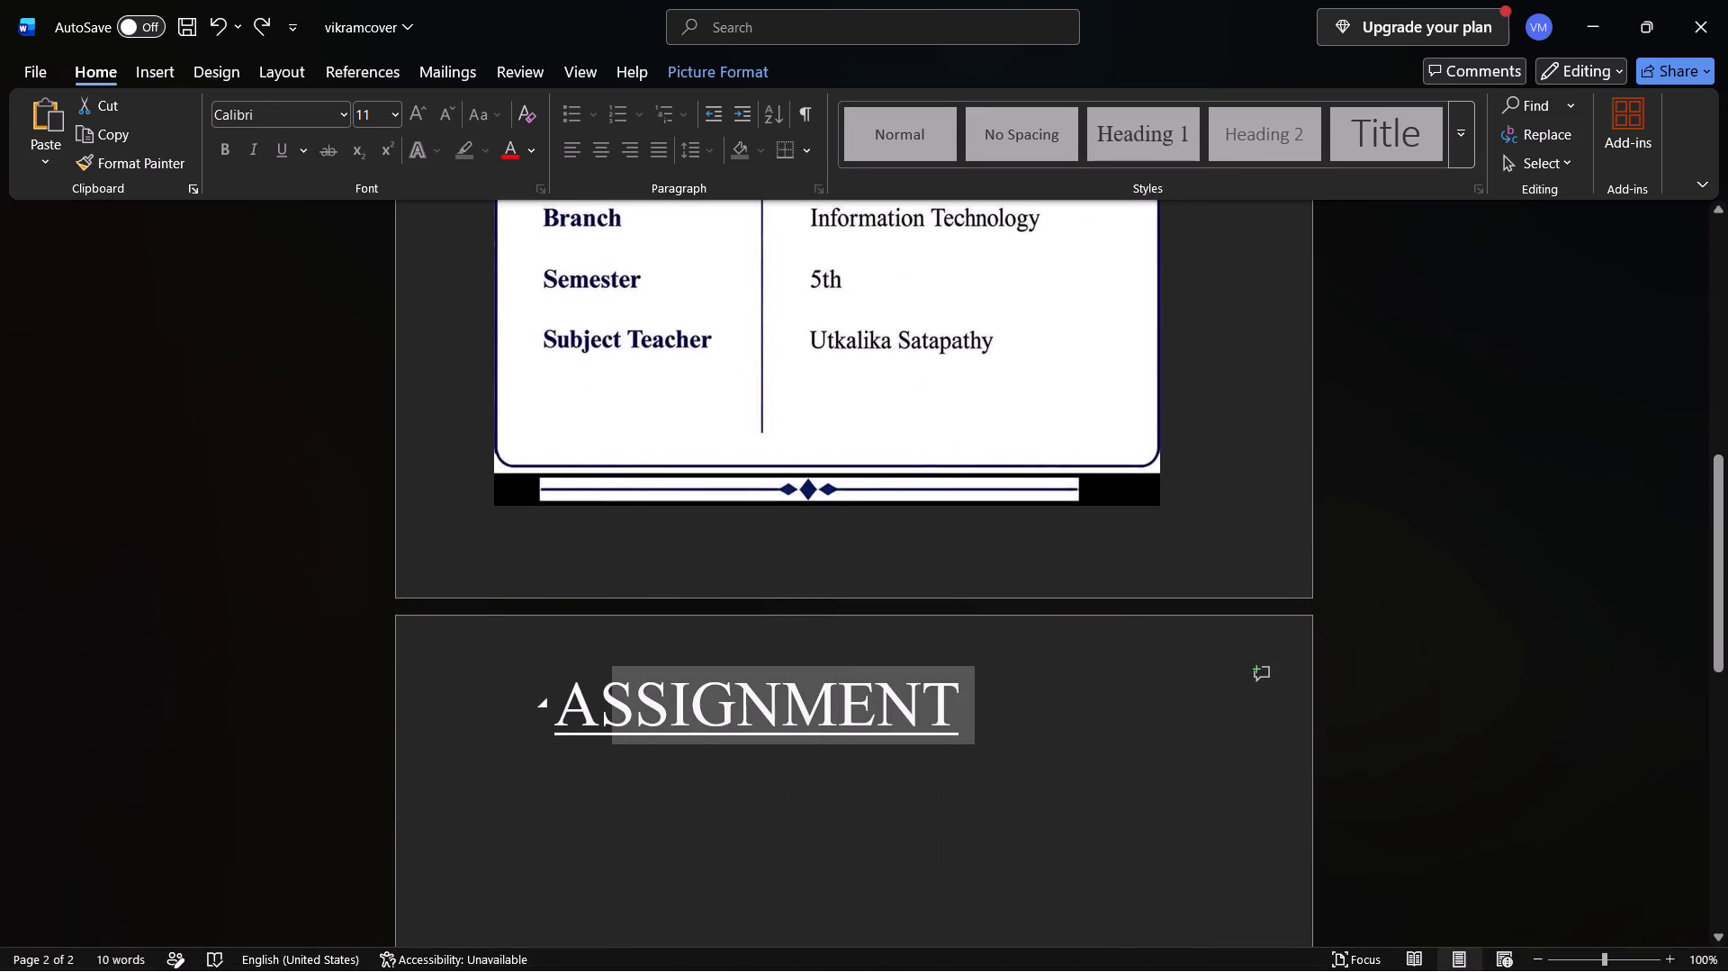
left_click_drag(589, 733, 548, 733)
key("ctrl+x")
scroll(957, 754, "up", 6)
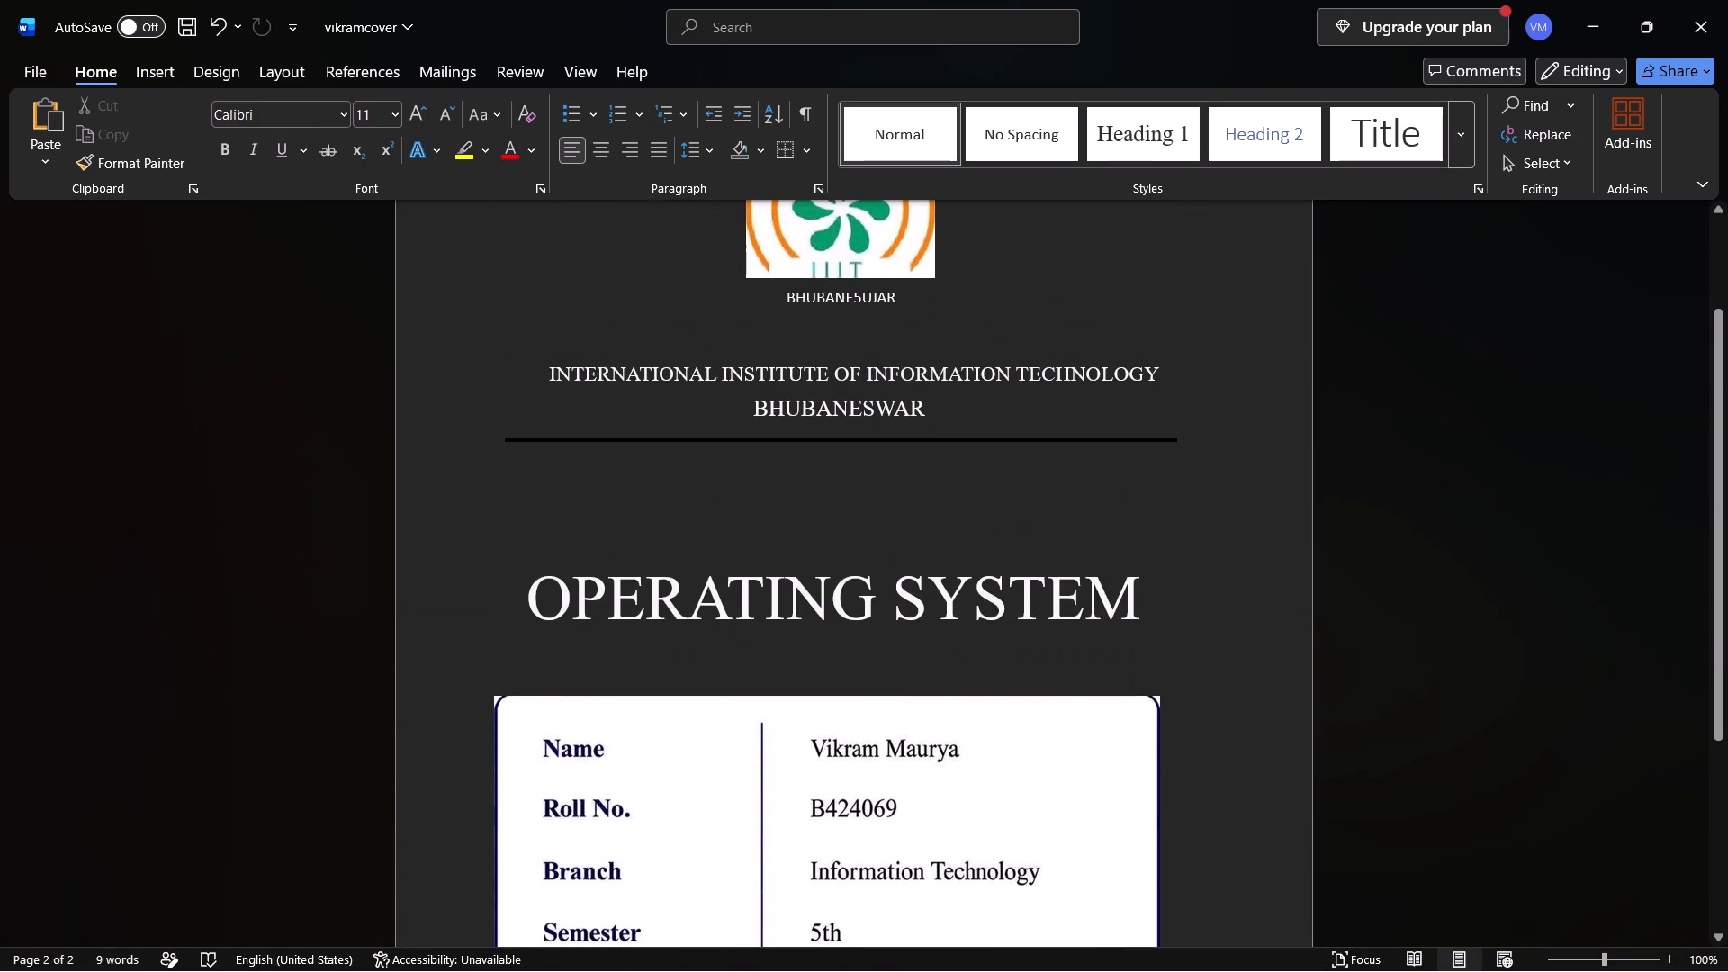
left_click(1161, 614)
key("Return")
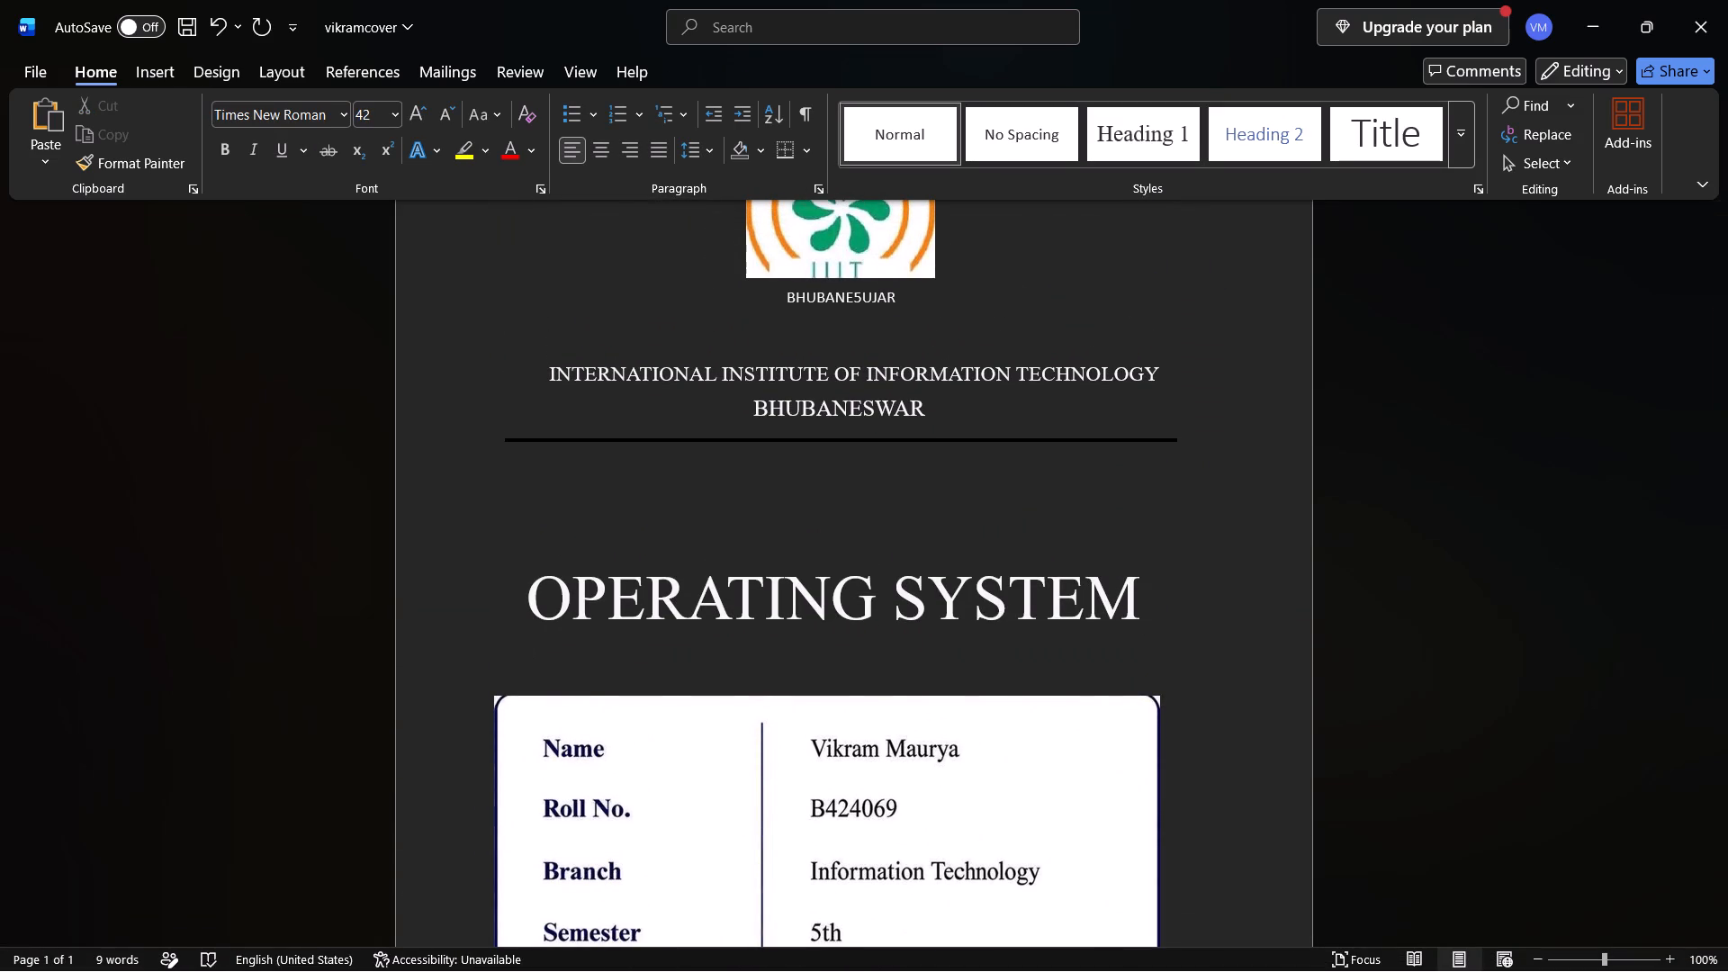
key("ctrl+v")
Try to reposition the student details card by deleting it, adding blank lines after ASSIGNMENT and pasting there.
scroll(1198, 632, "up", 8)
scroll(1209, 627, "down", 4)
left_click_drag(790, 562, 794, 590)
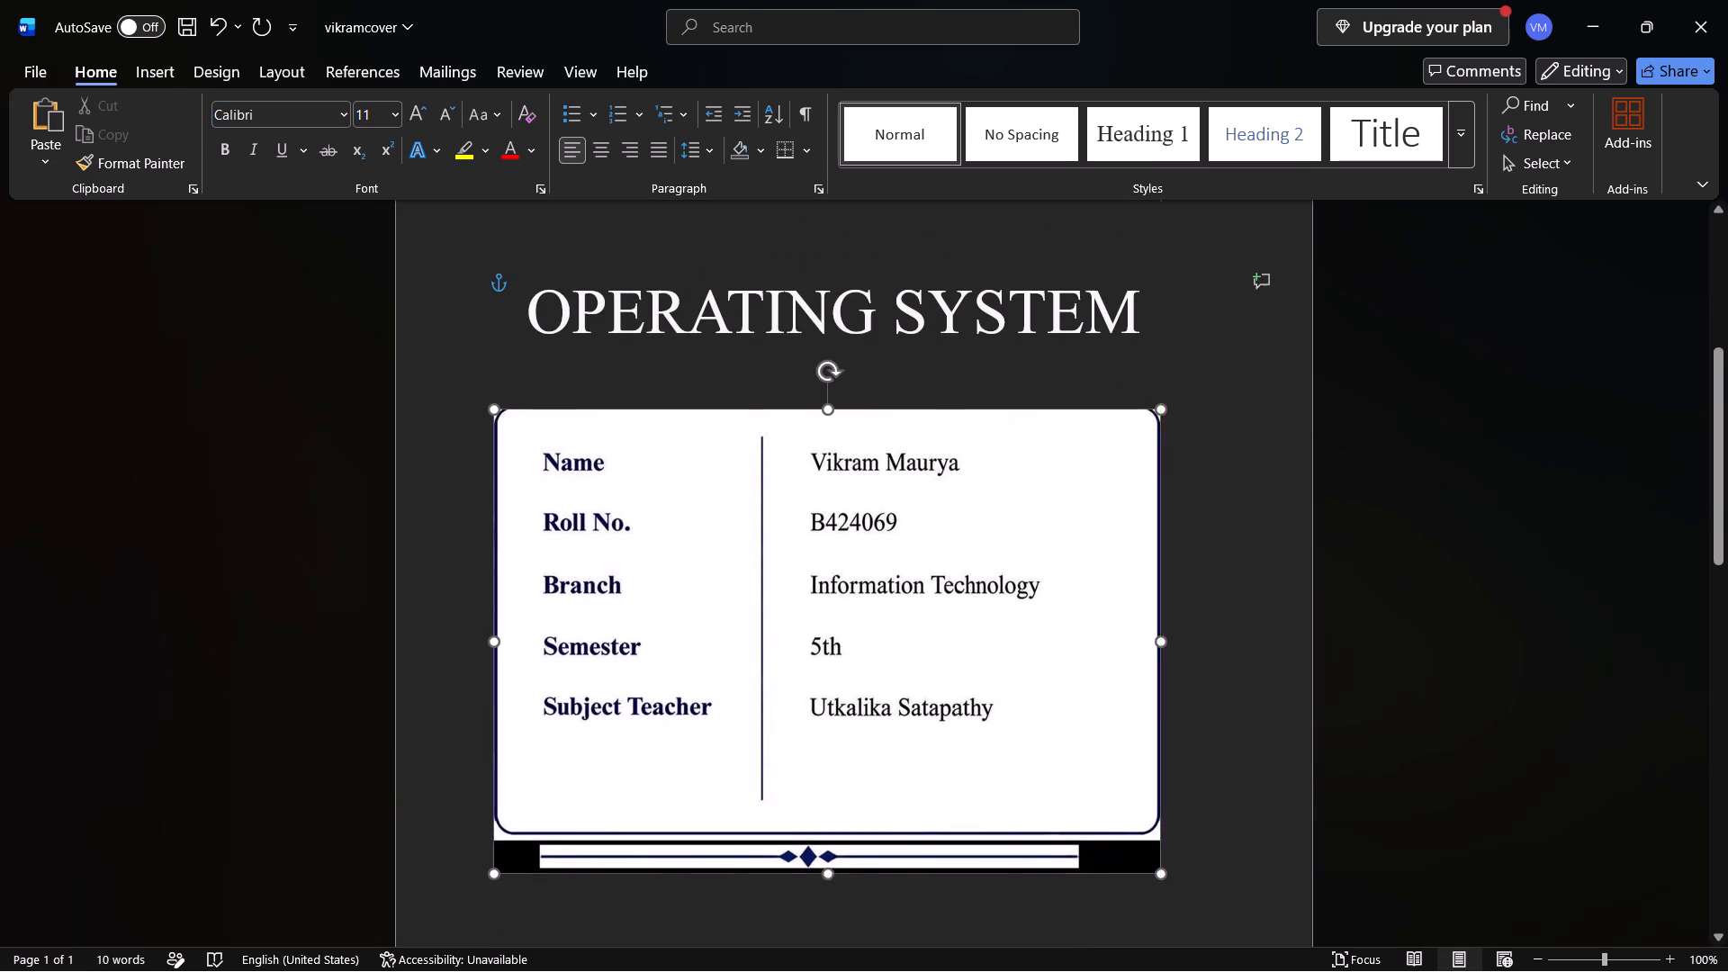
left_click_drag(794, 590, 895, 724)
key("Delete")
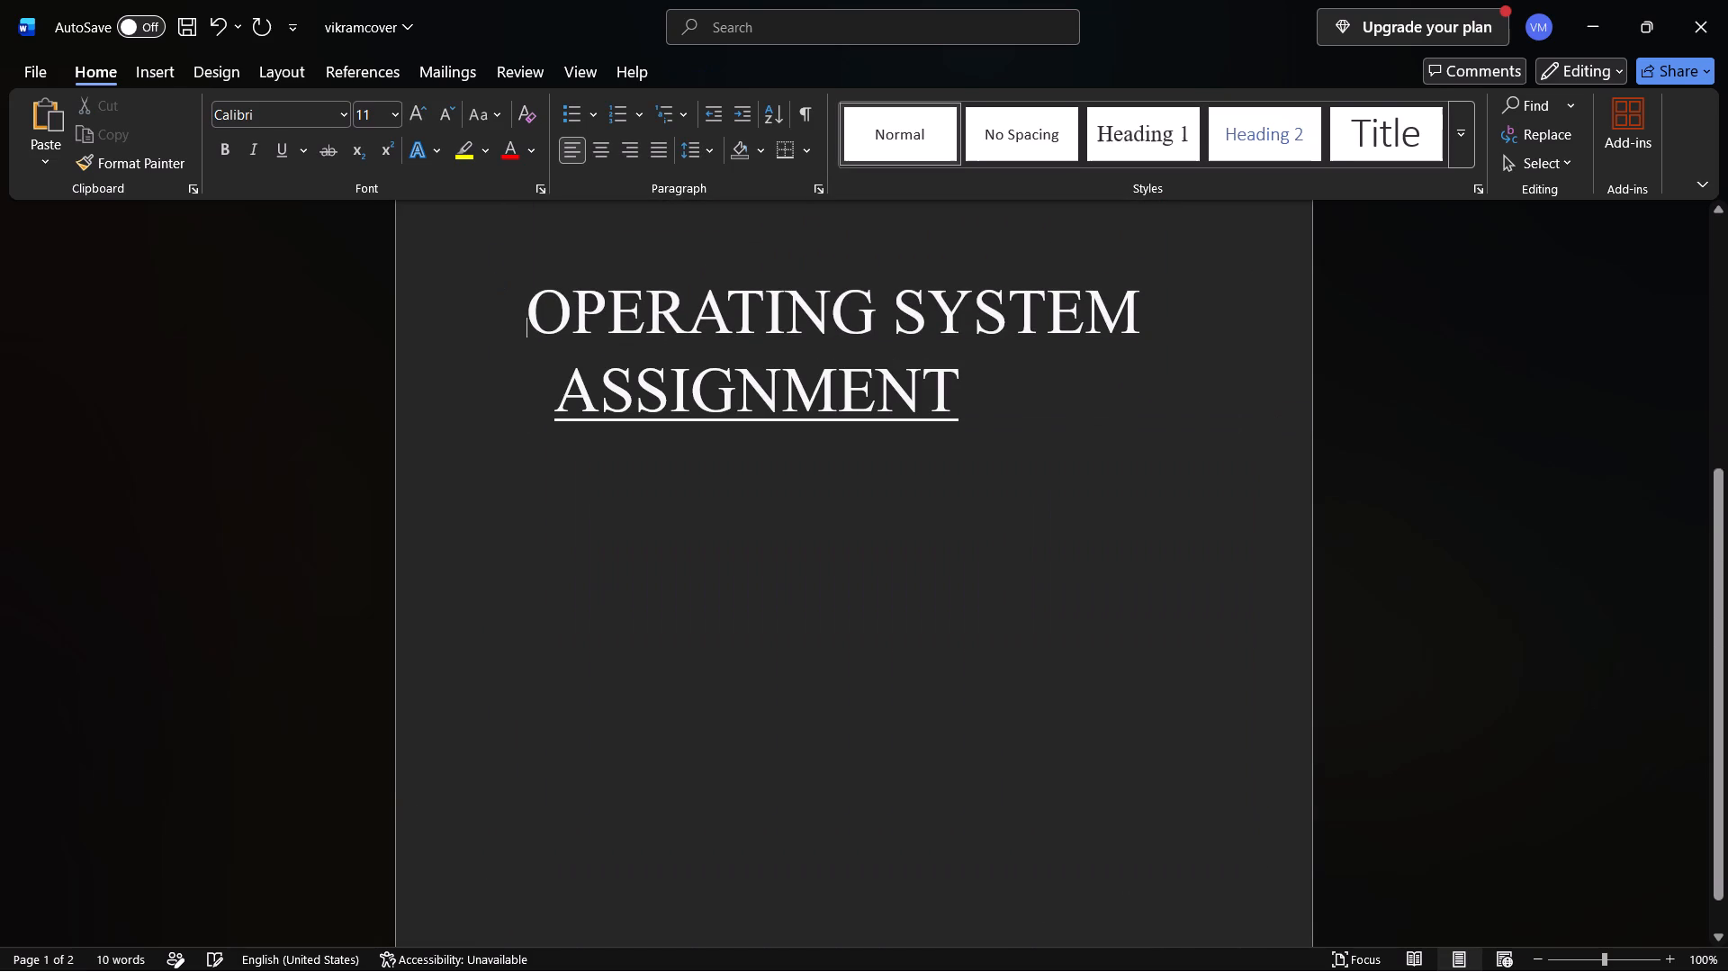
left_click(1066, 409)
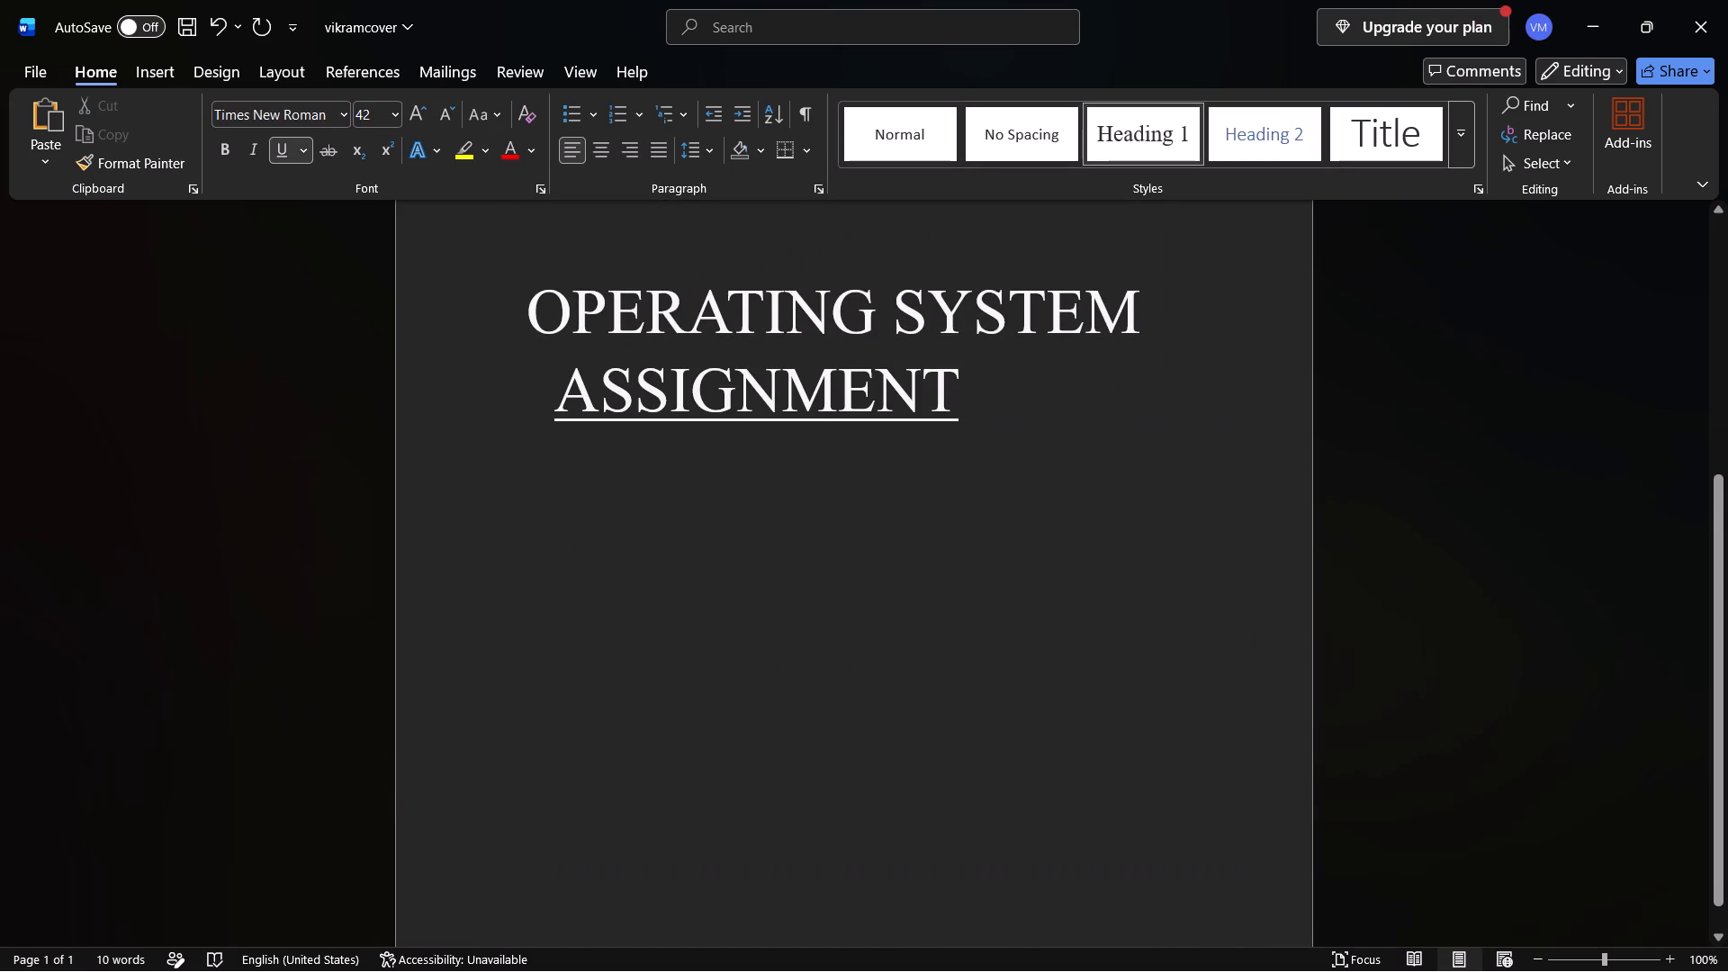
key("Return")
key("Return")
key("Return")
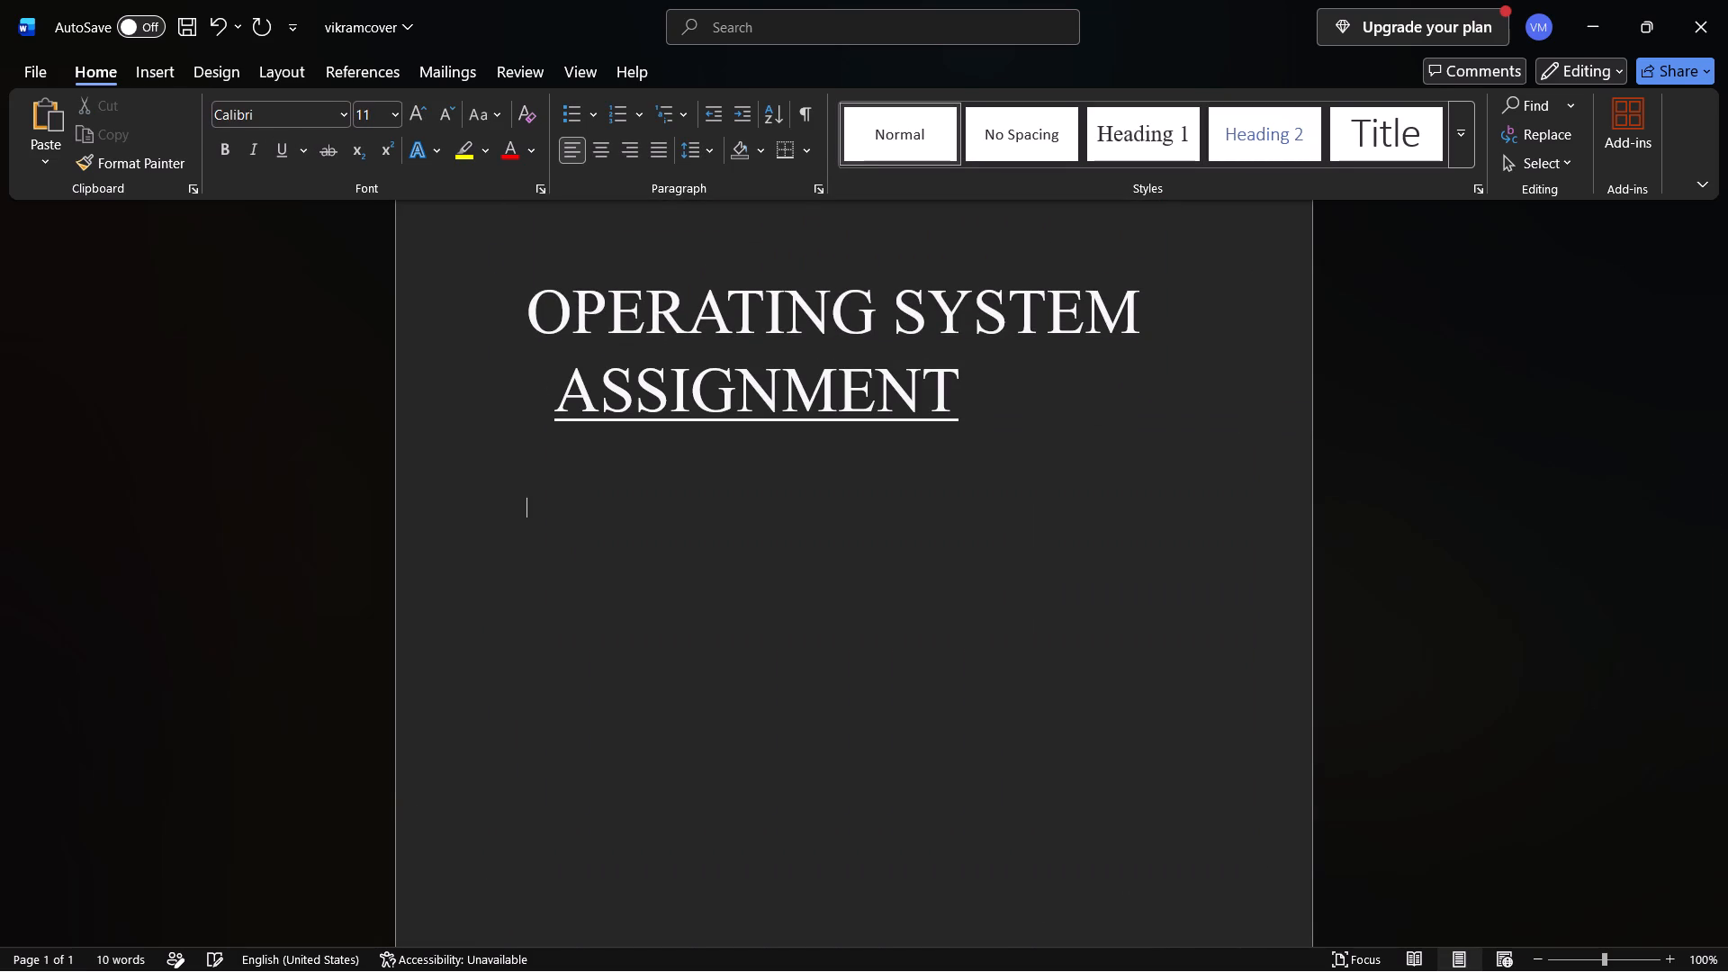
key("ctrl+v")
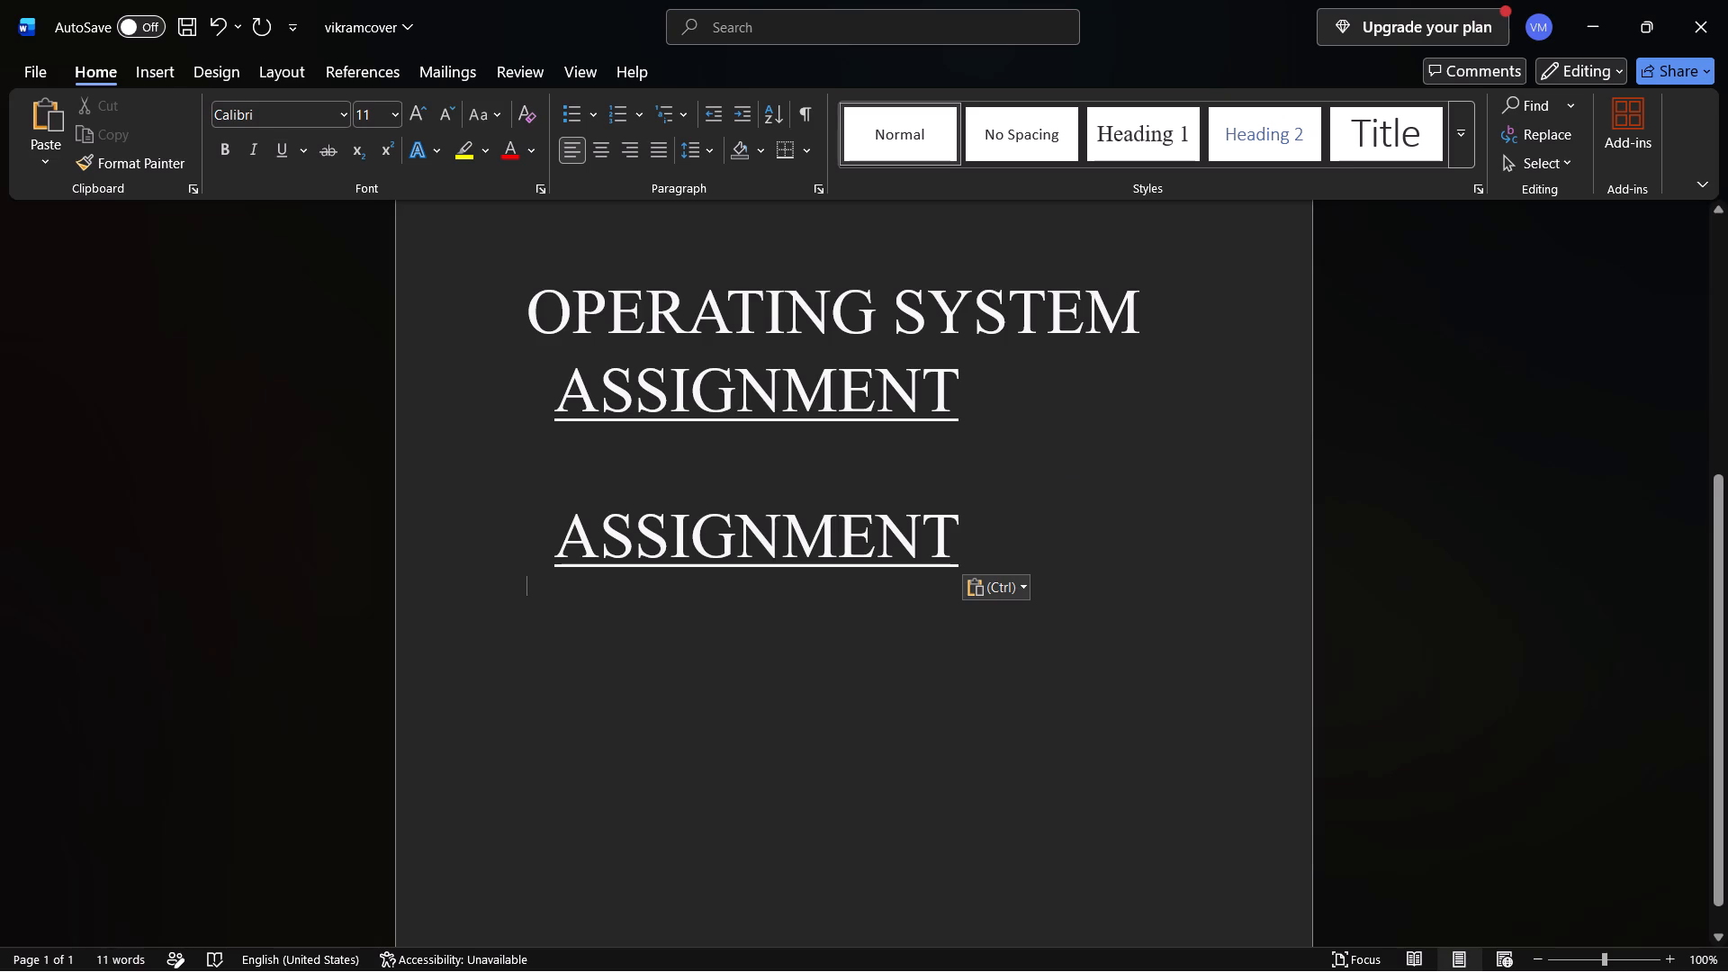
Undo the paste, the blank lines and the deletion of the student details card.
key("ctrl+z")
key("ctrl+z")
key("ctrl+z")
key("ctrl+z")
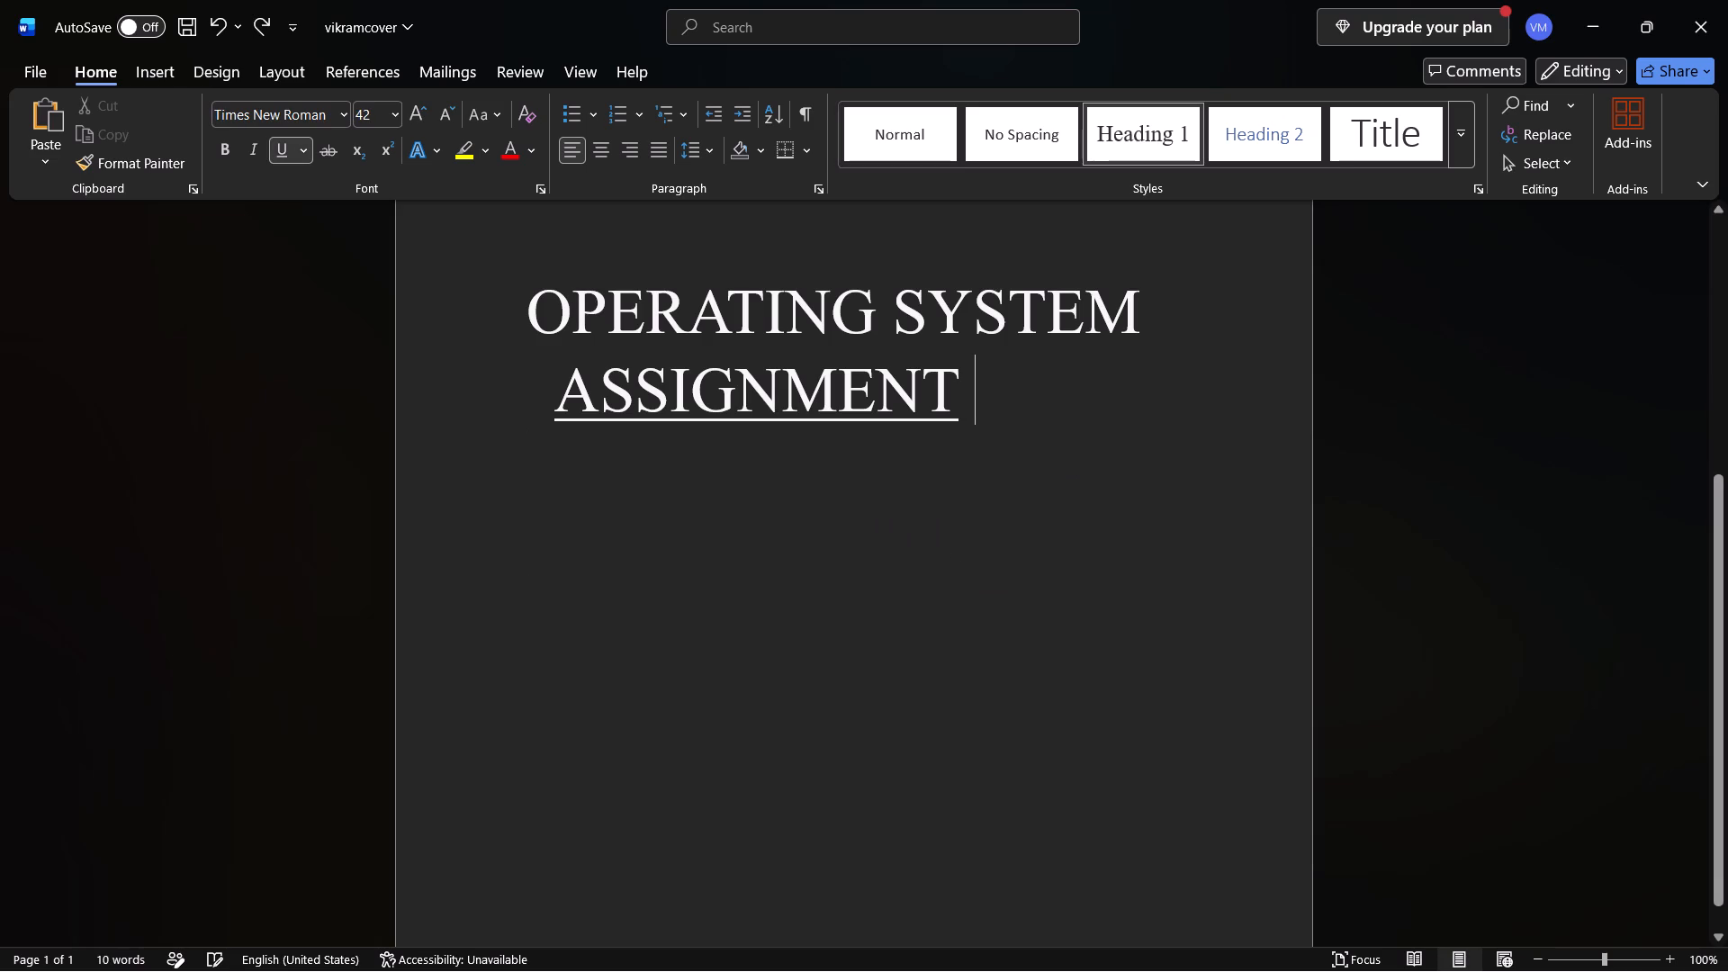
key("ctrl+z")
Cut the student details card and paste it back two lines after the ASSIGNMENT heading.
scroll(1066, 541, "down", 9)
scroll(982, 440, "up", 4)
right_click(964, 470)
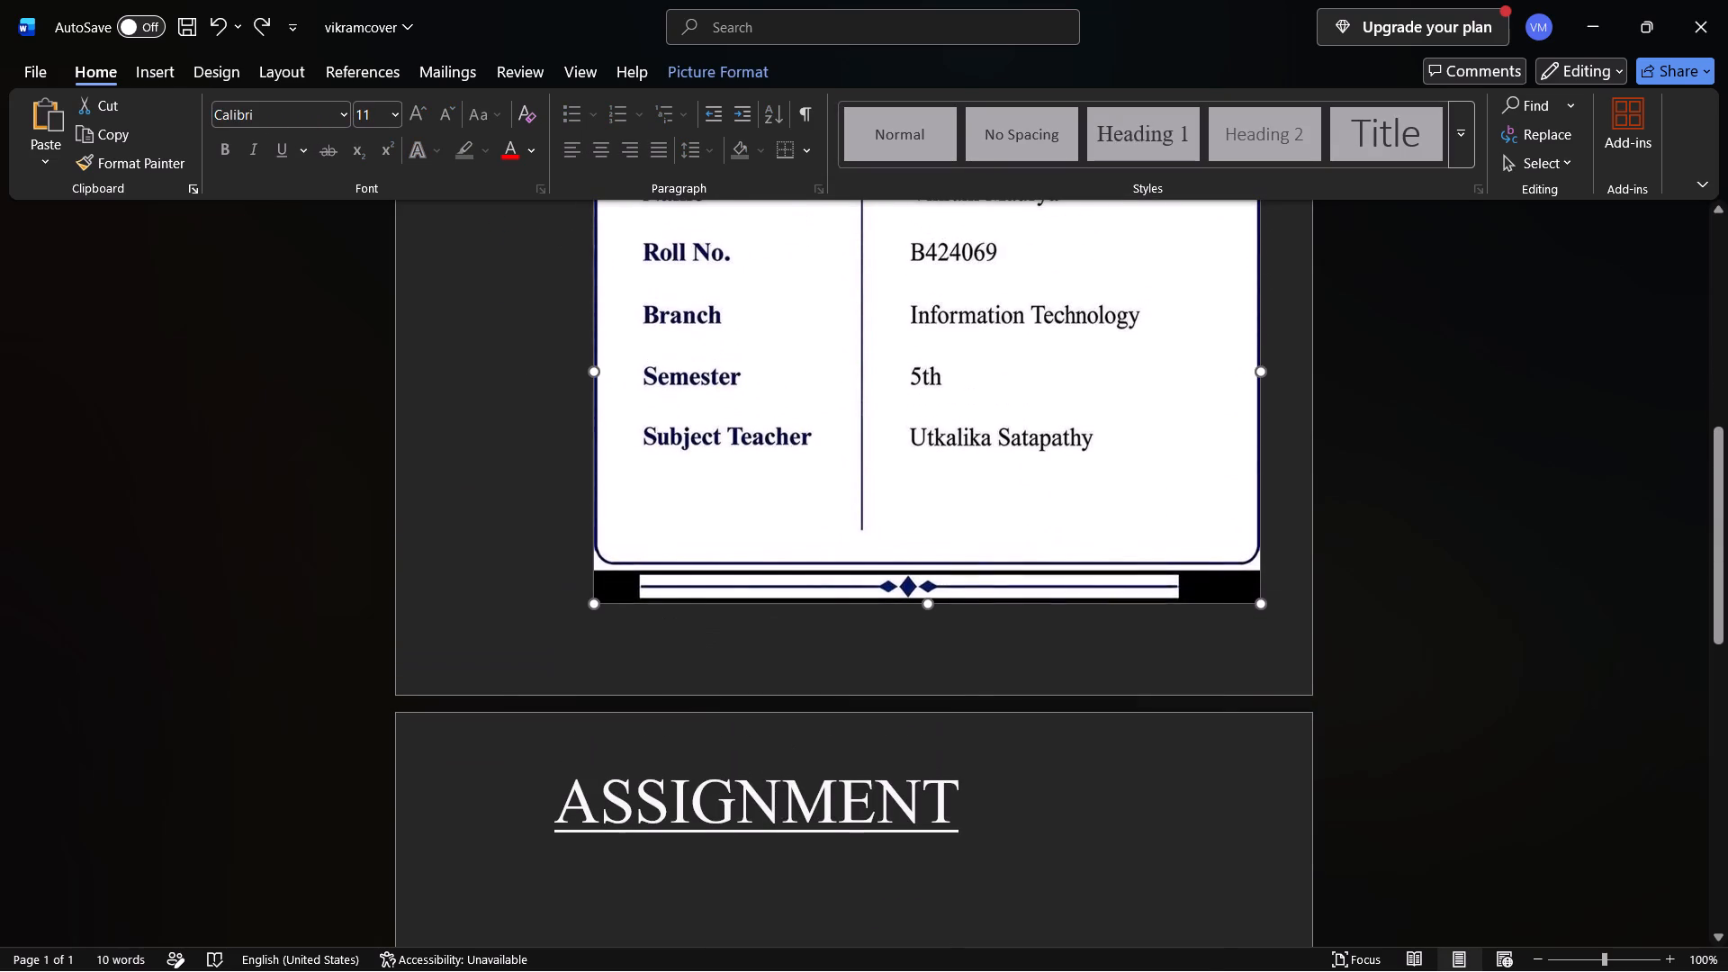
left_click(1057, 377)
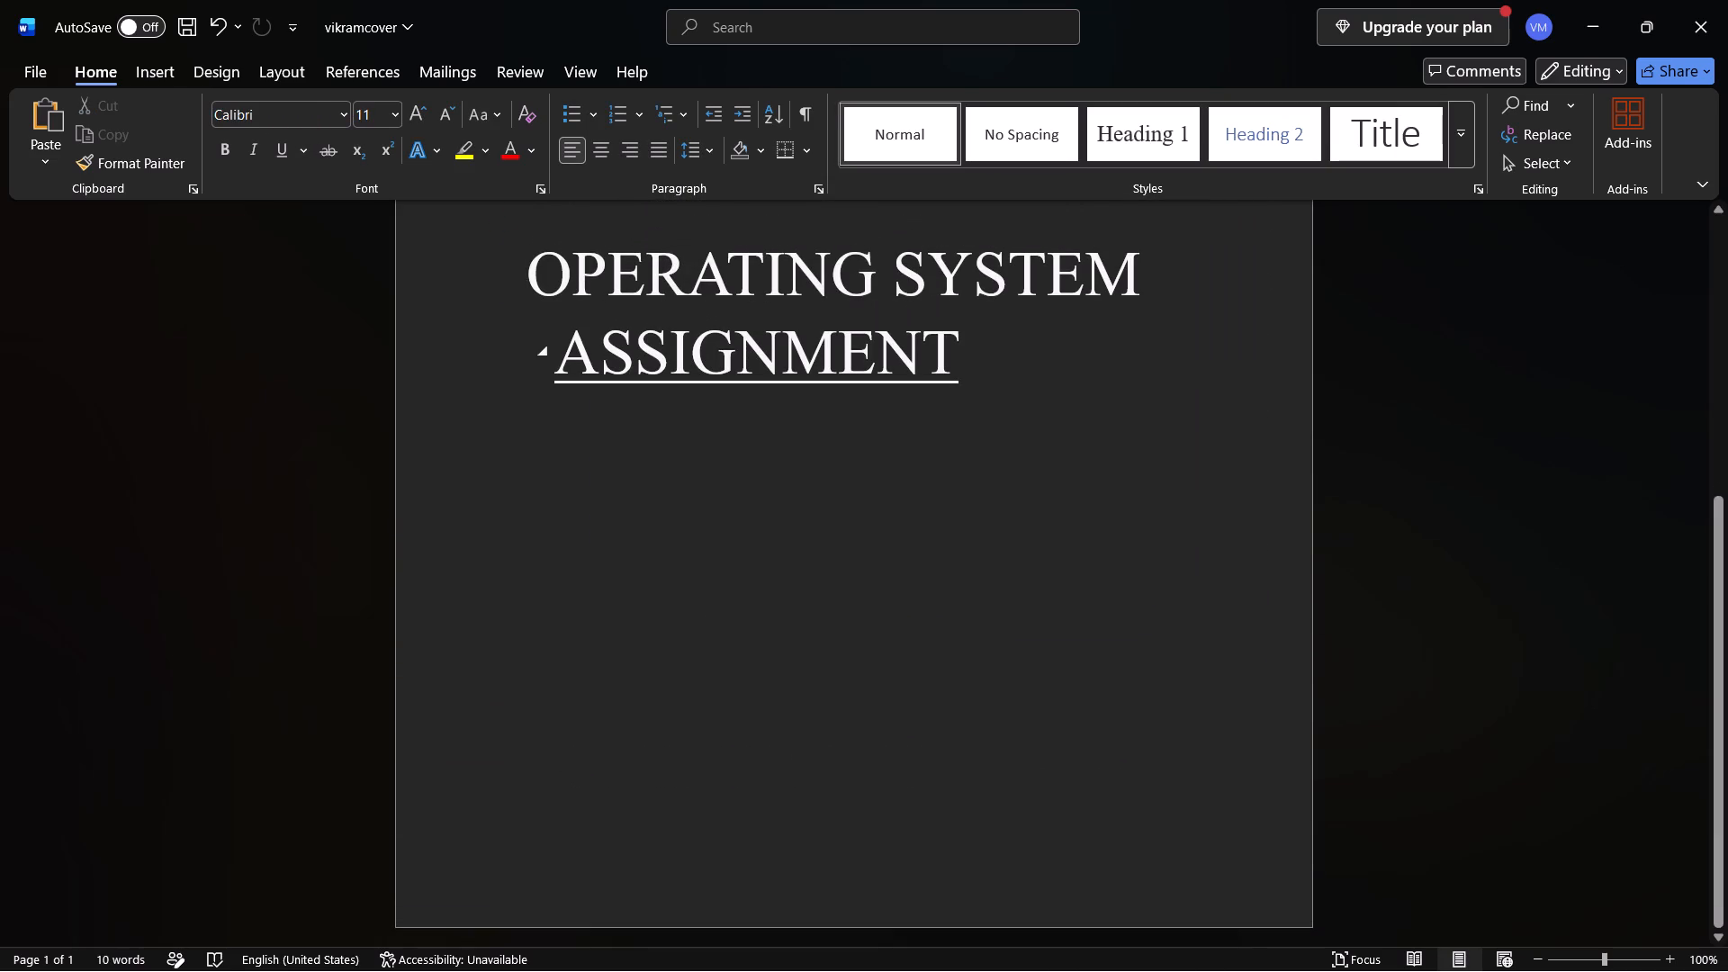
left_click(1050, 343)
key("Return")
key("Return")
key("ctrl+v")
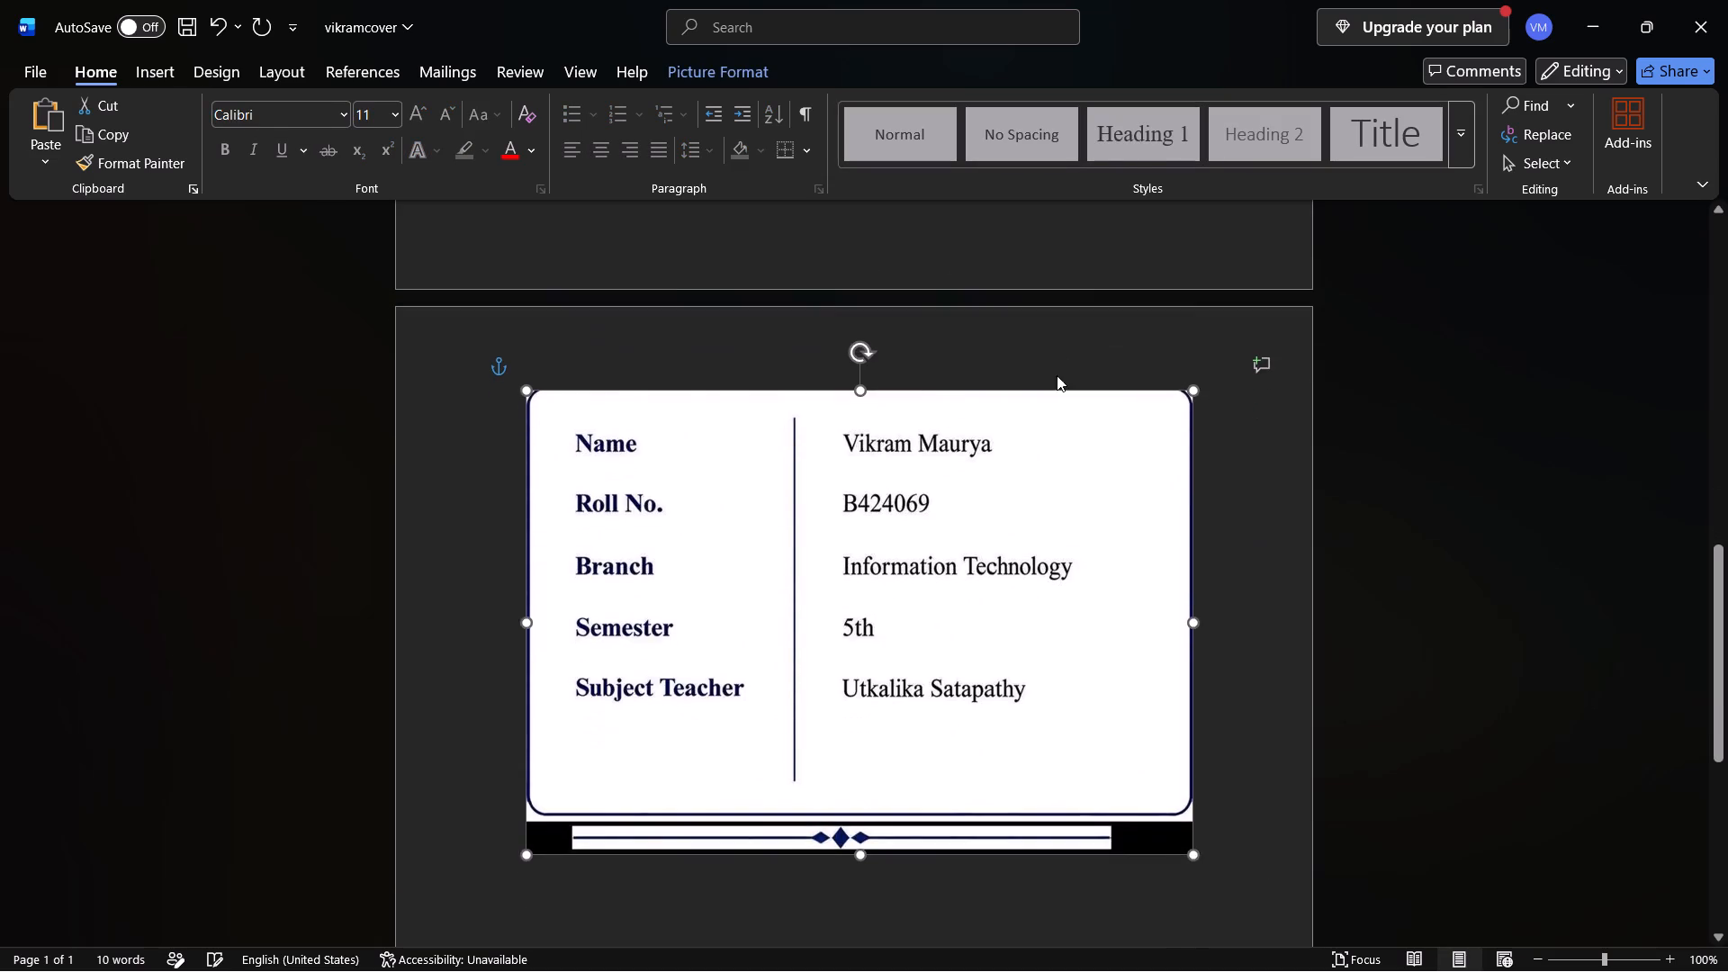
Insert seven spaces before ASSIGNMENT to shift it toward the centre beneath OPERATING SYSTEM.
scroll(1057, 475, "up", 15)
scroll(1069, 473, "down", 12)
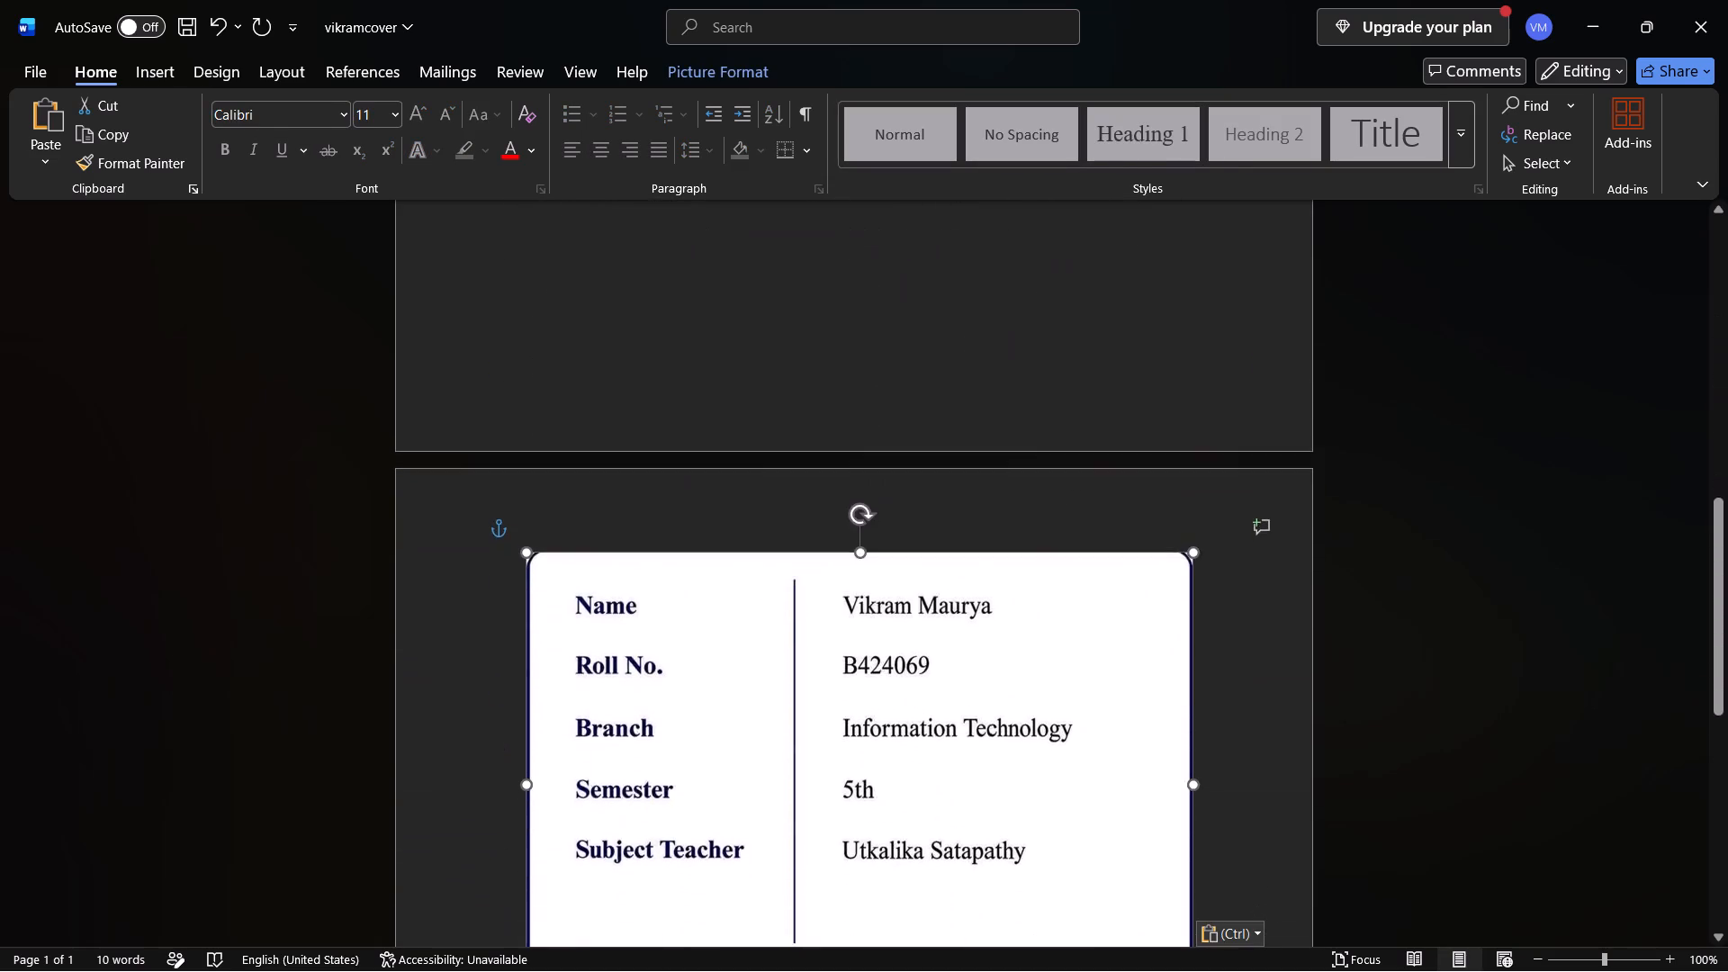
scroll(860, 627, "up", 12)
left_click(556, 544)
key("space")
key("space")
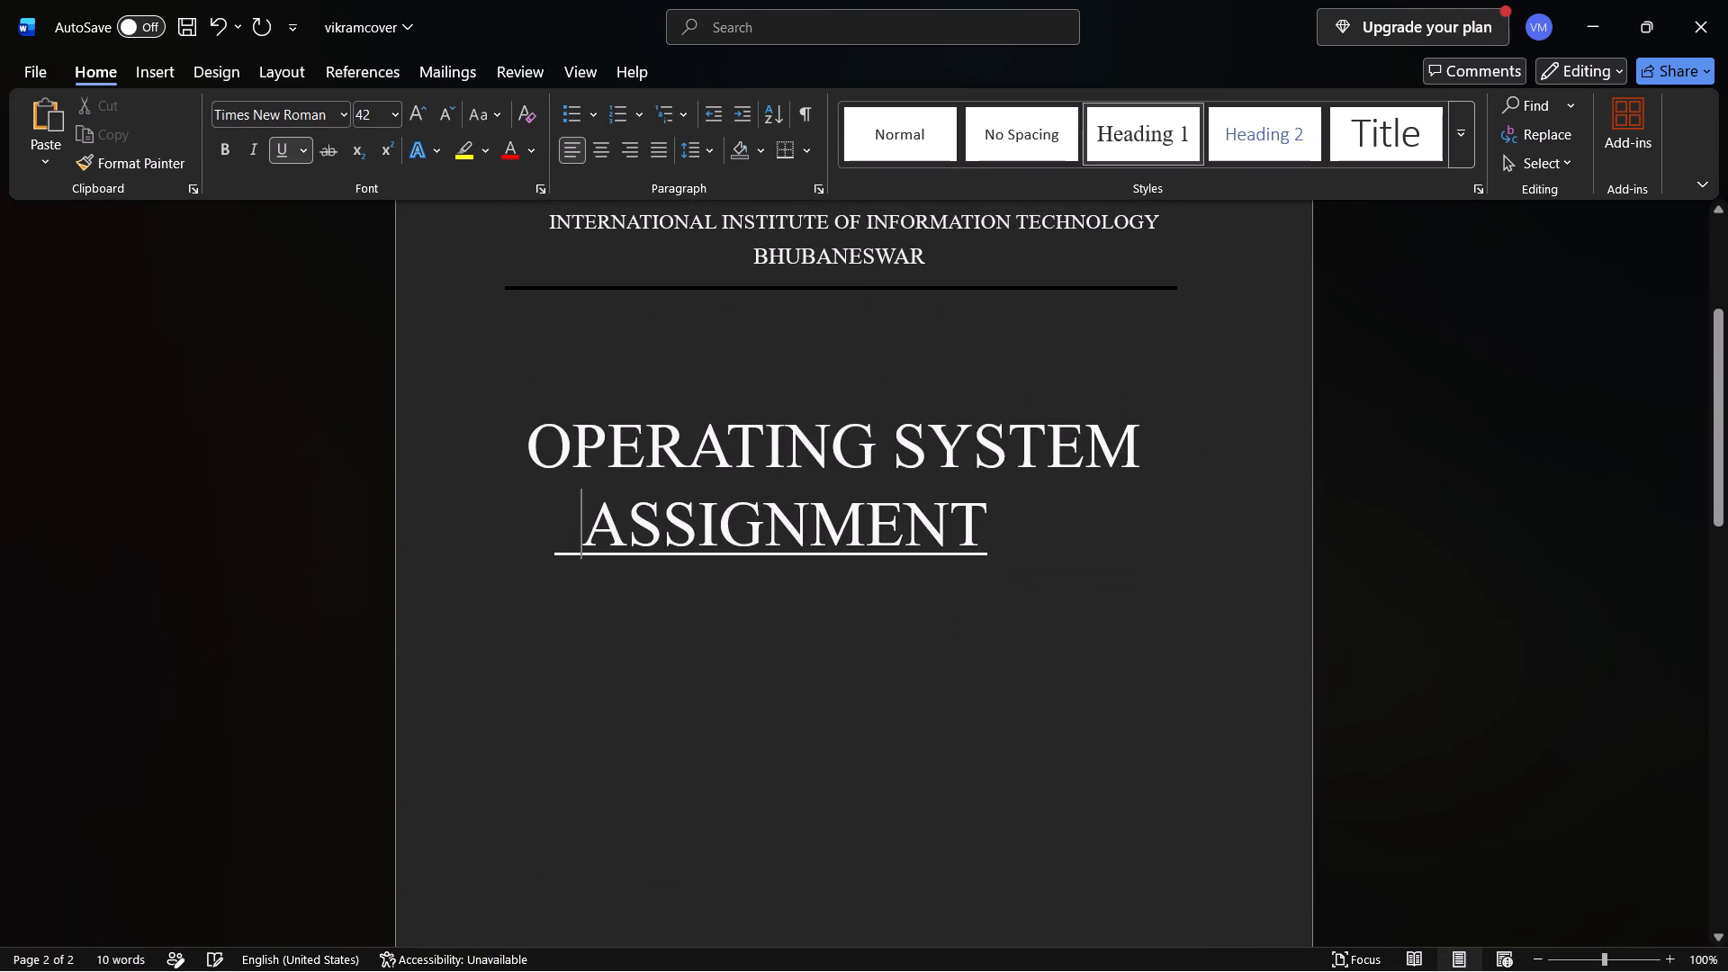
key("space")
key("space")
key("space")
key("space")
key("space")
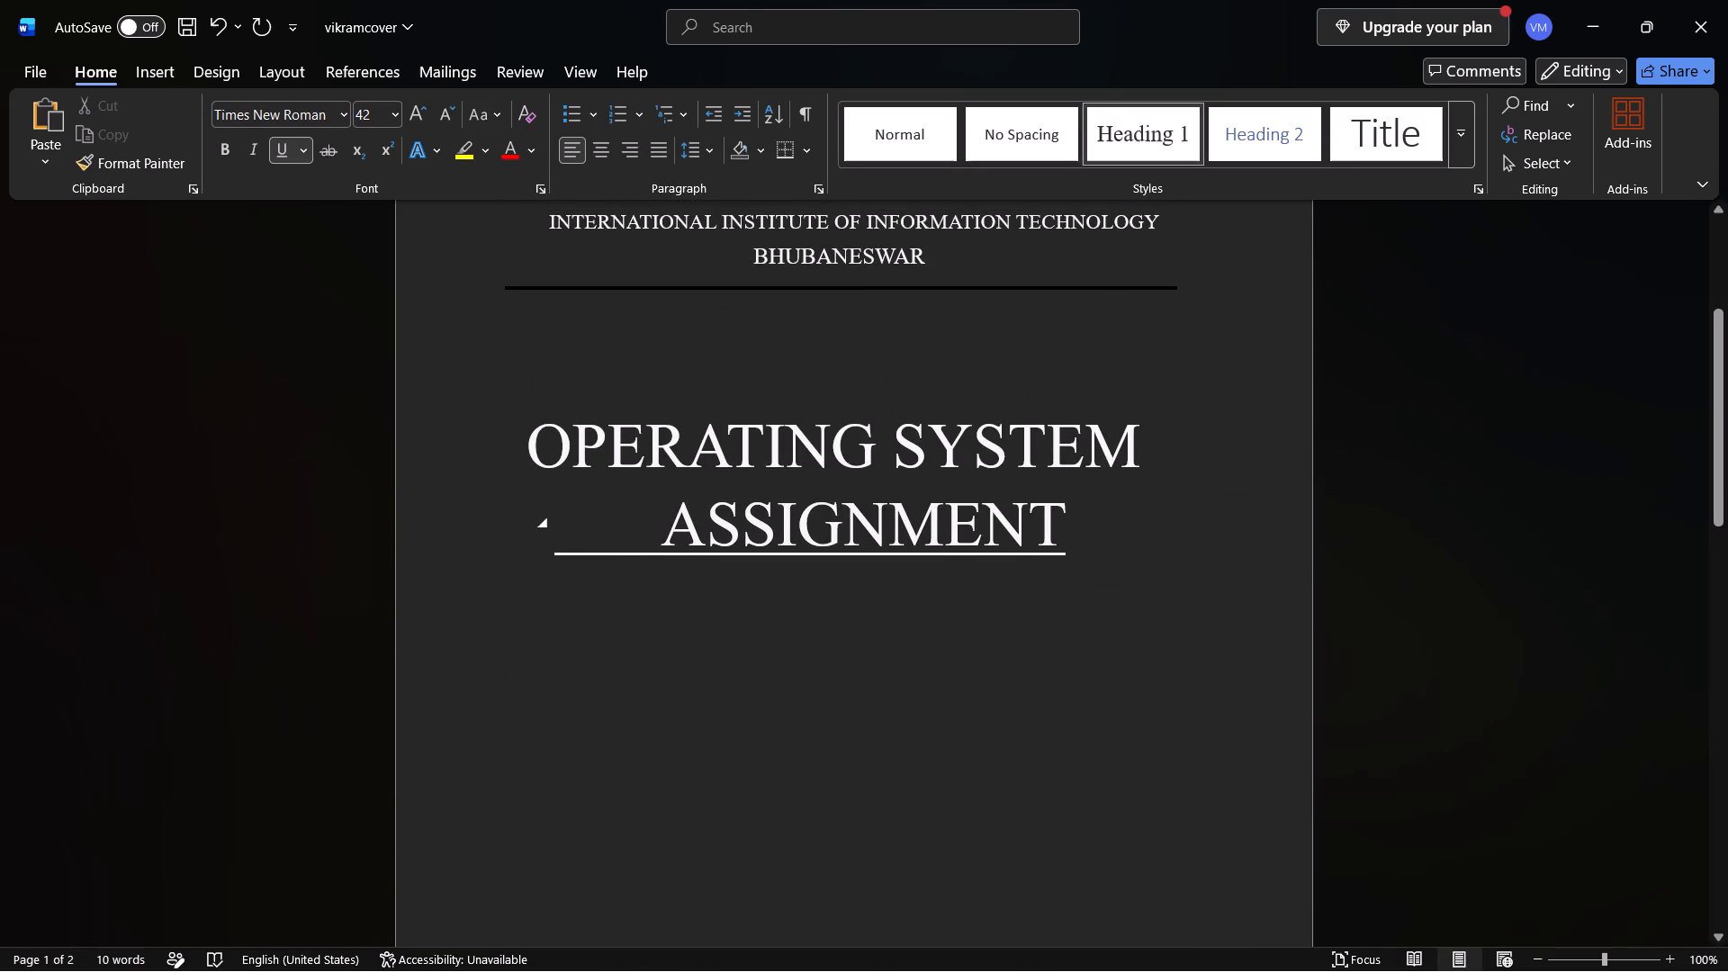
Remove the underline from the word ASSIGNMENT and from the blank spaces in front of it.
right_click(857, 527)
left_click(931, 594)
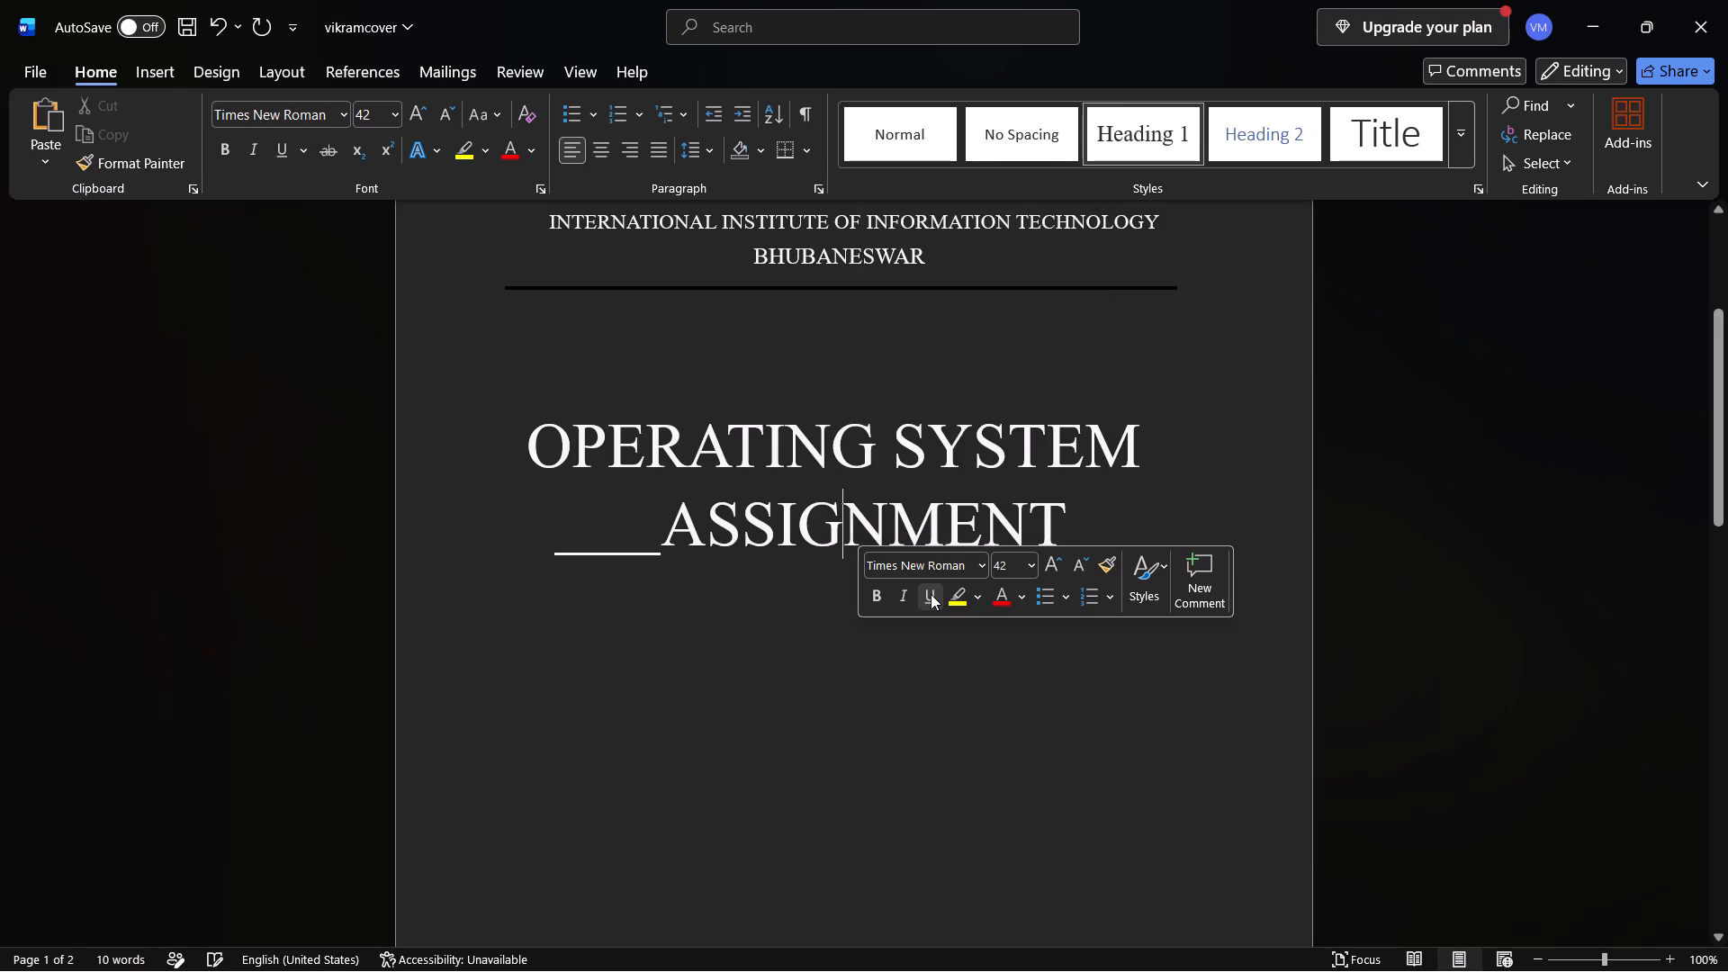
left_click(634, 552)
left_click_drag(661, 550, 587, 559)
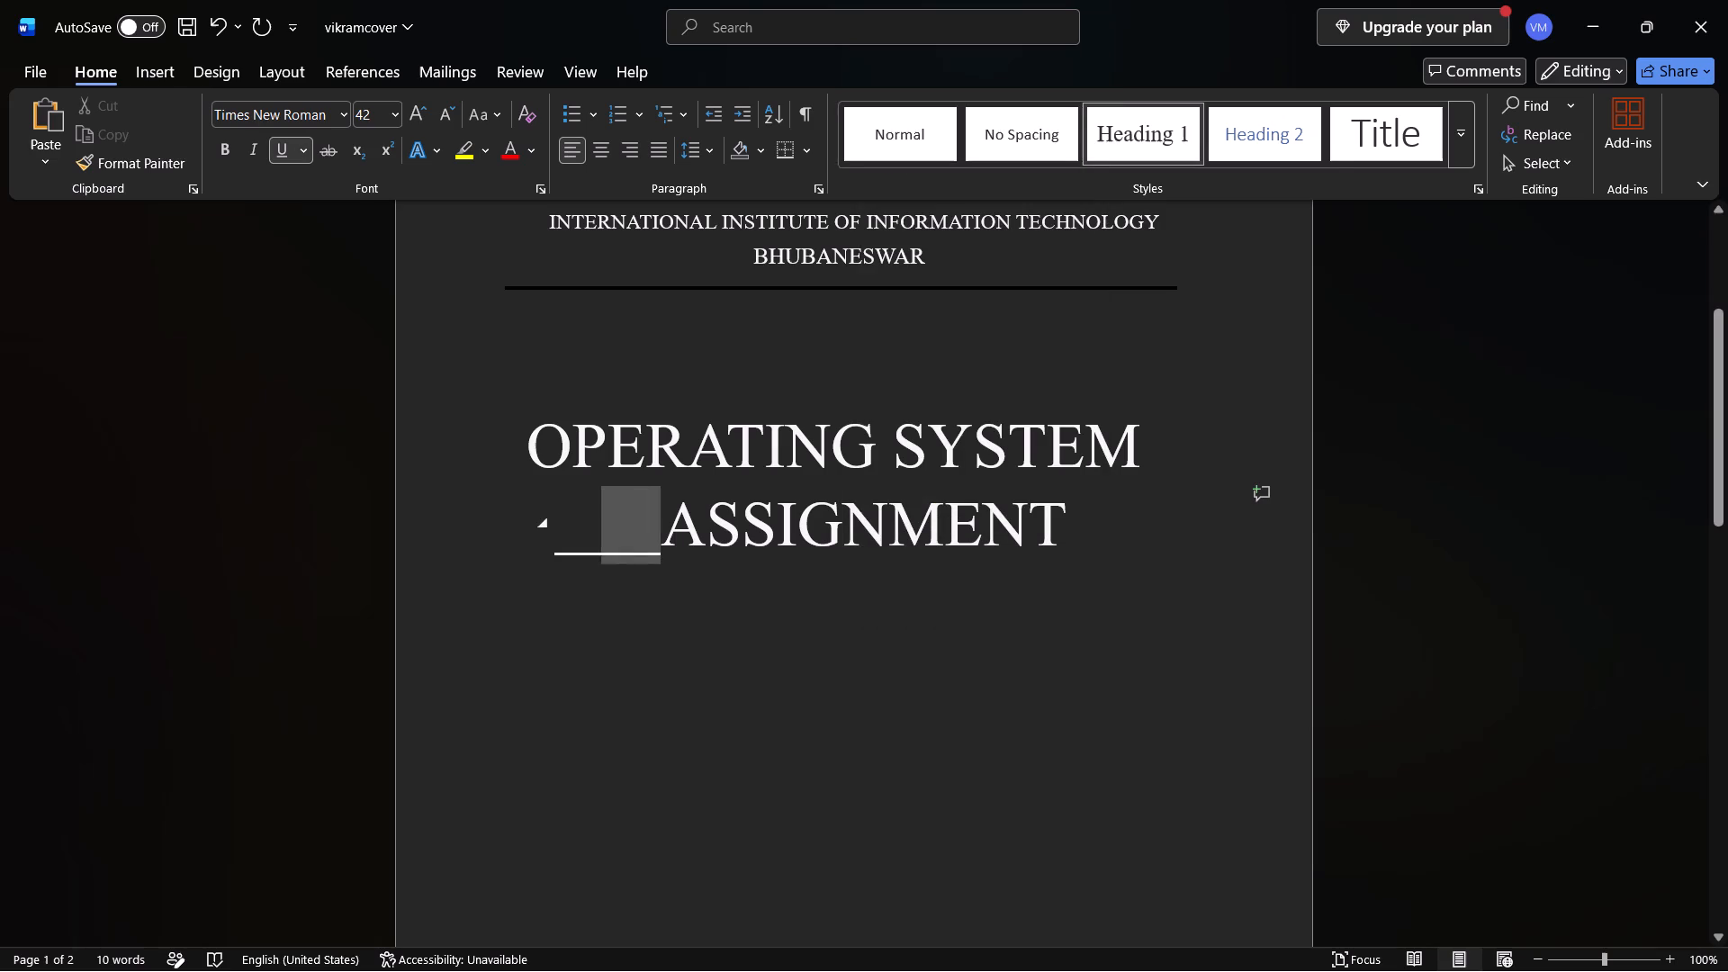
left_click_drag(587, 559, 559, 560)
right_click(573, 533)
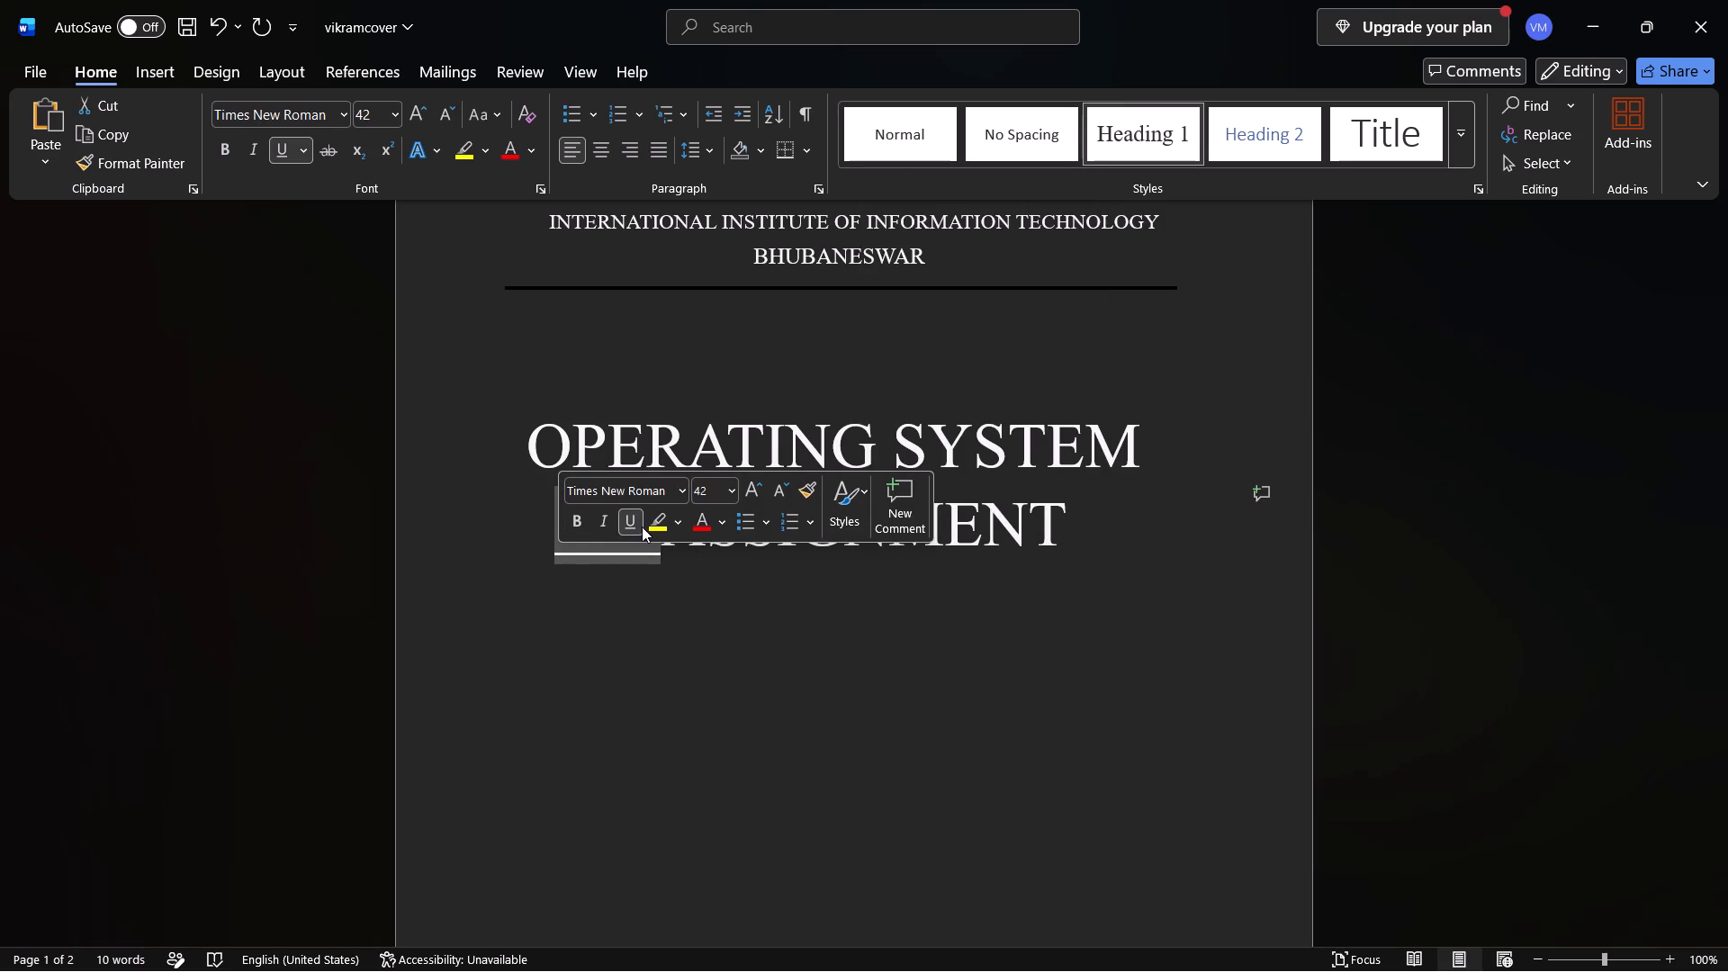
left_click(639, 526)
left_click(1505, 519)
Delete one space before ASSIGNMENT to centre it better beneath OPERATING SYSTEM.
scroll(1032, 659, "down", 4)
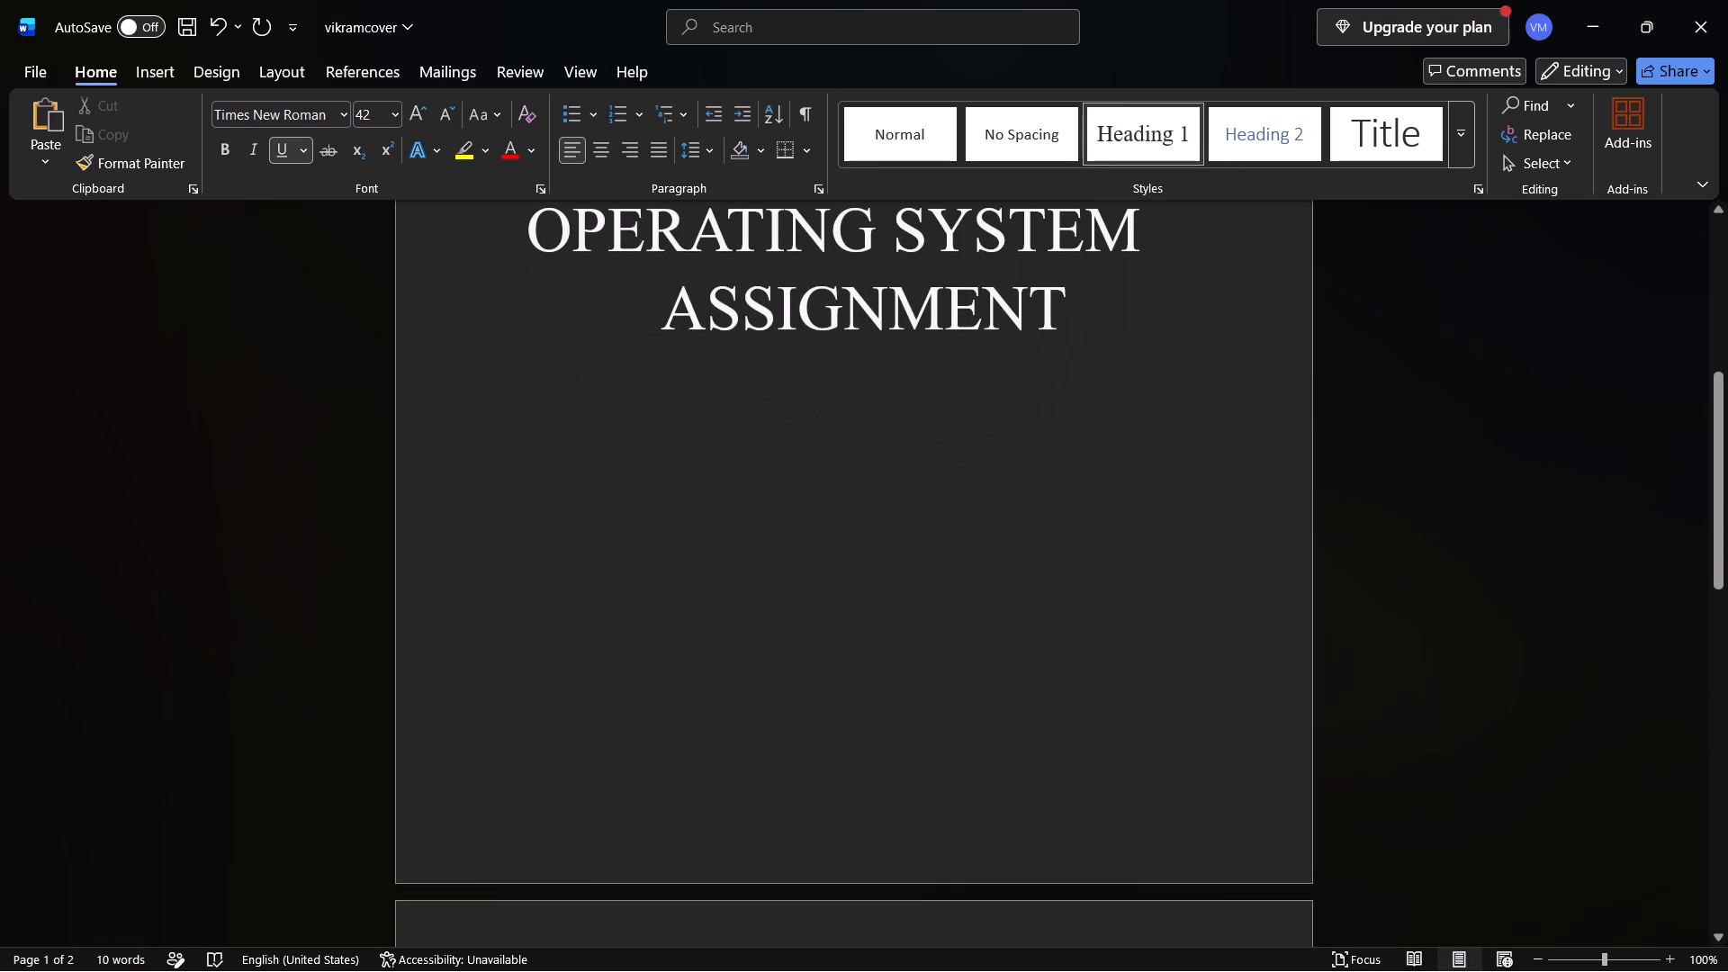
left_click(668, 290)
key("BackSpace")
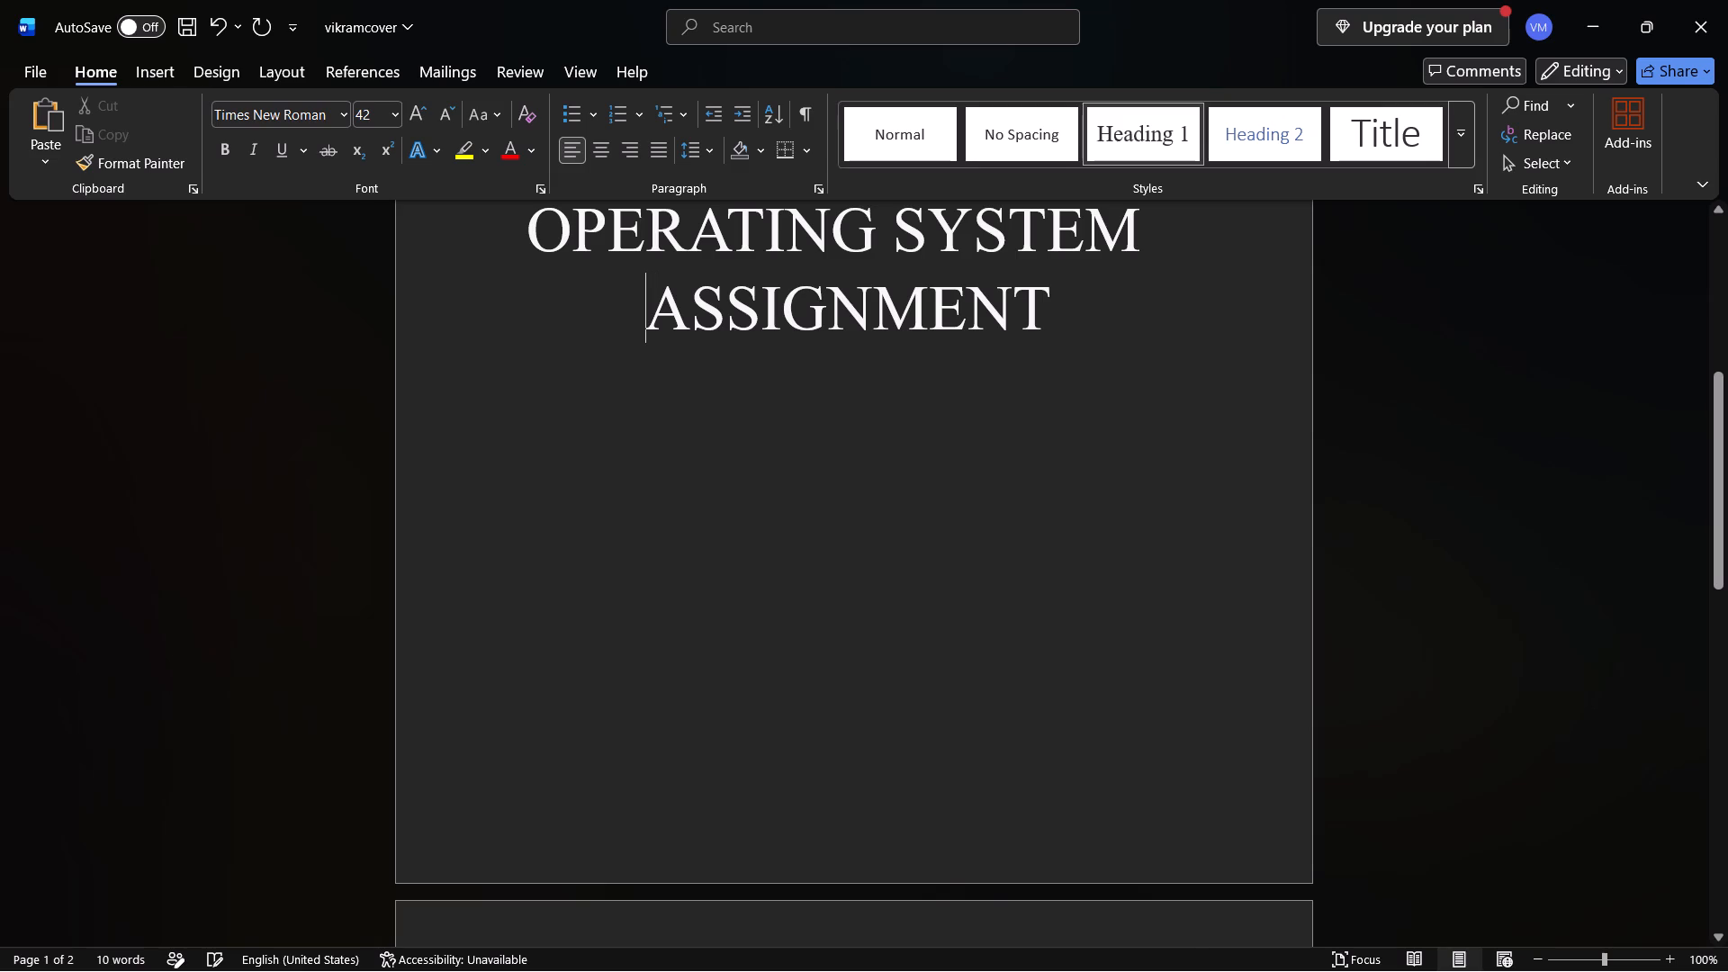
left_click(1524, 472)
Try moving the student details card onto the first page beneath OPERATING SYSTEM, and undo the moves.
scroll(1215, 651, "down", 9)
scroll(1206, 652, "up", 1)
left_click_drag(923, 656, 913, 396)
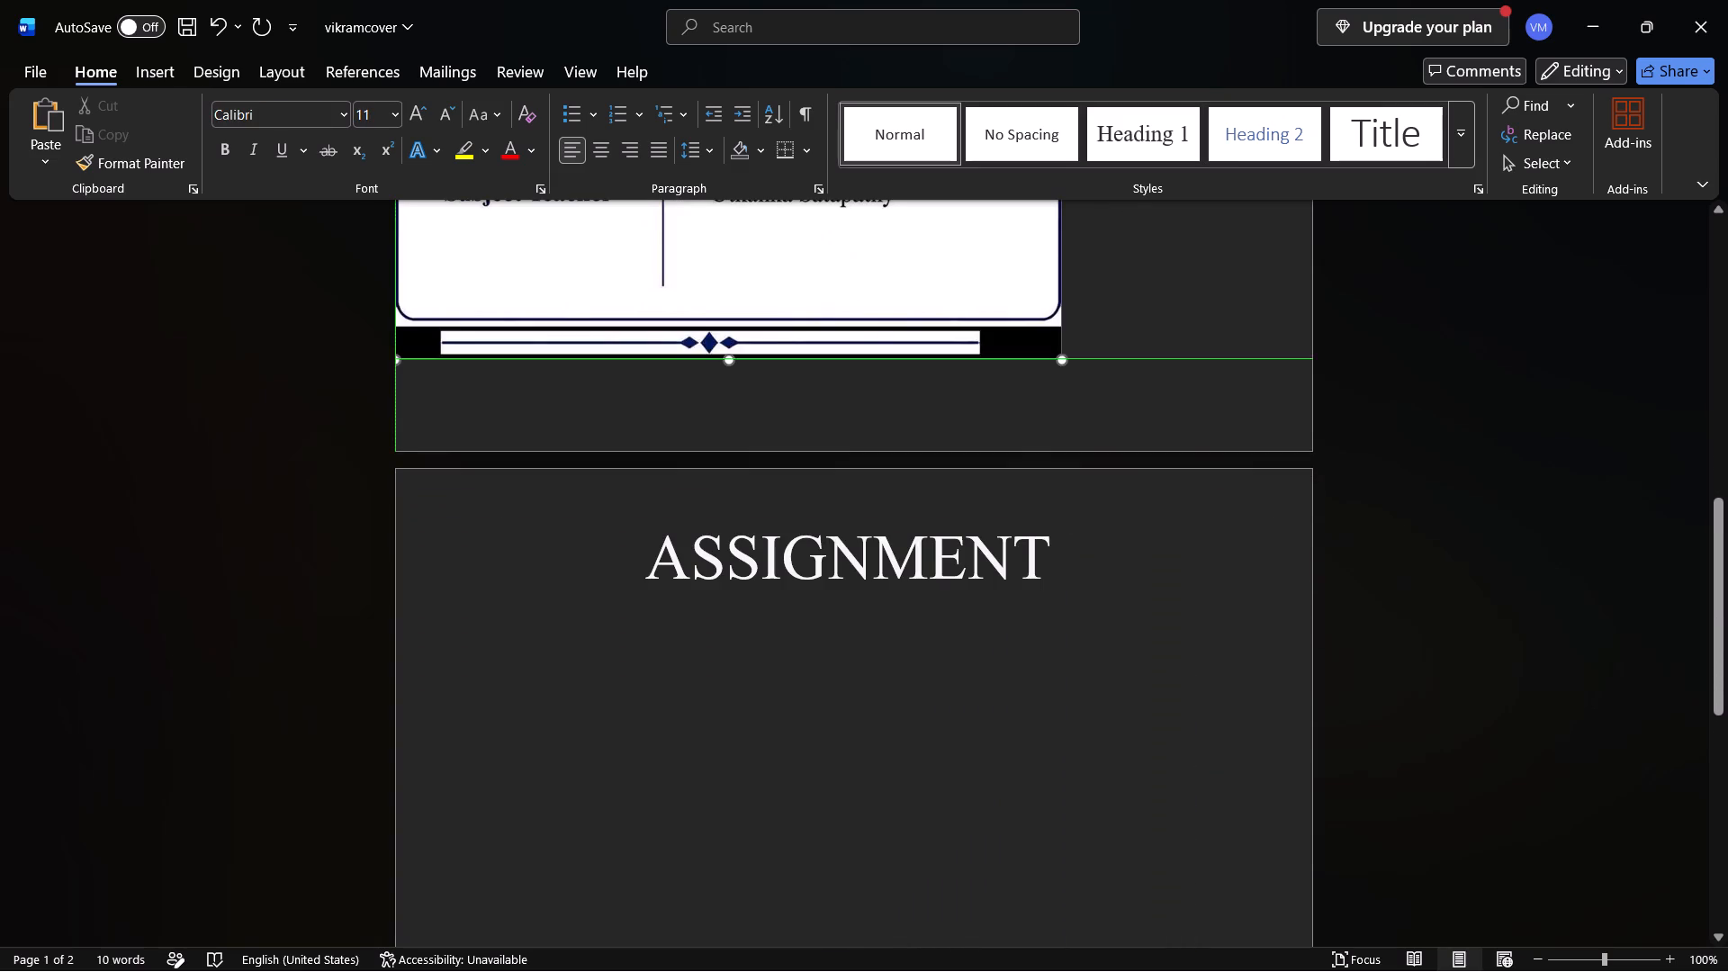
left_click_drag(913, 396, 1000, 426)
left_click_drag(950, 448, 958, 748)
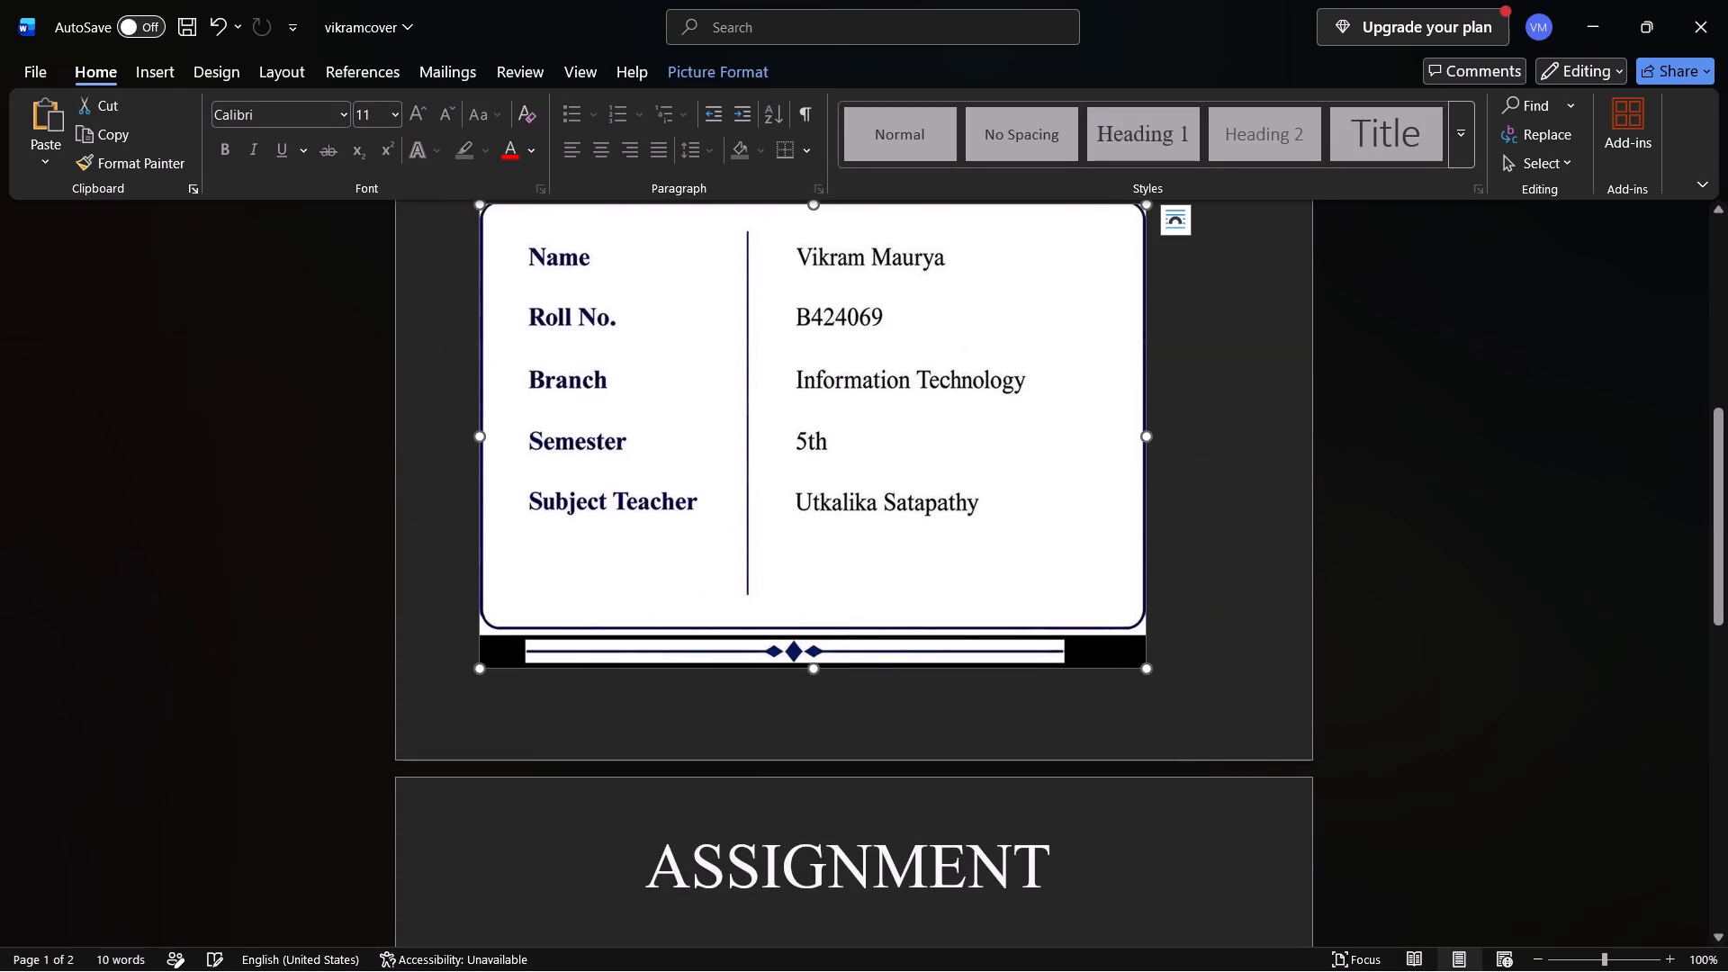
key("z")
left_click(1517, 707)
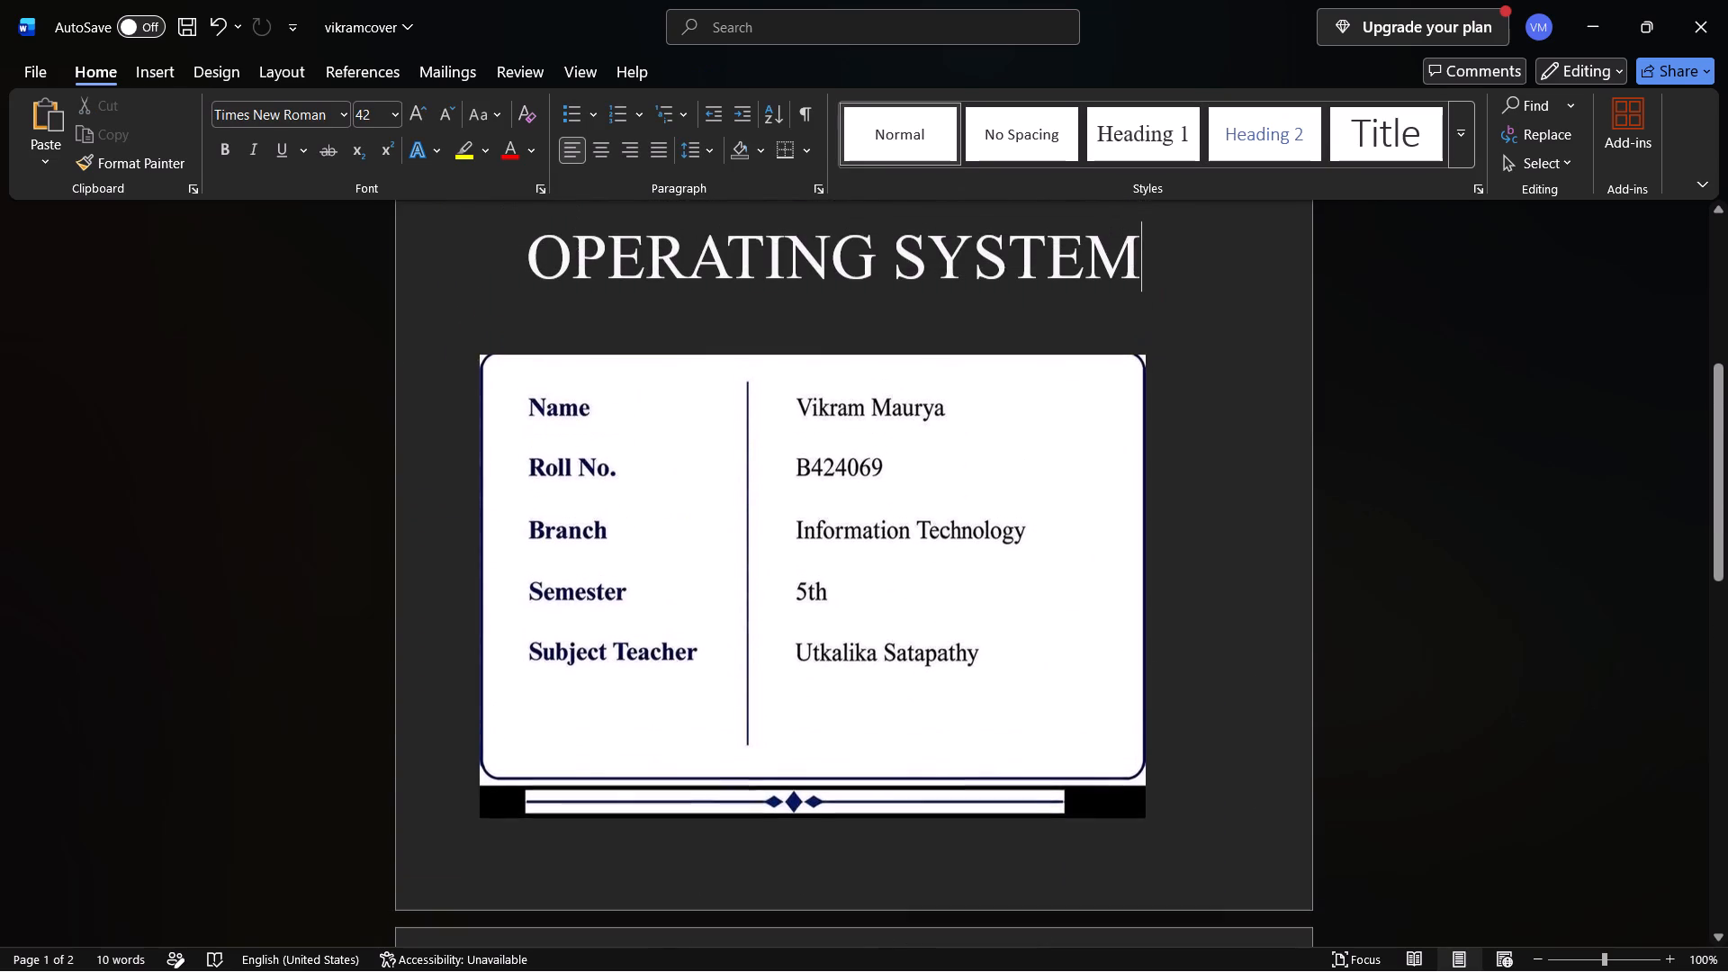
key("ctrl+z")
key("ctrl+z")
Set the student details card's text wrapping to Tight.
right_click(940, 665)
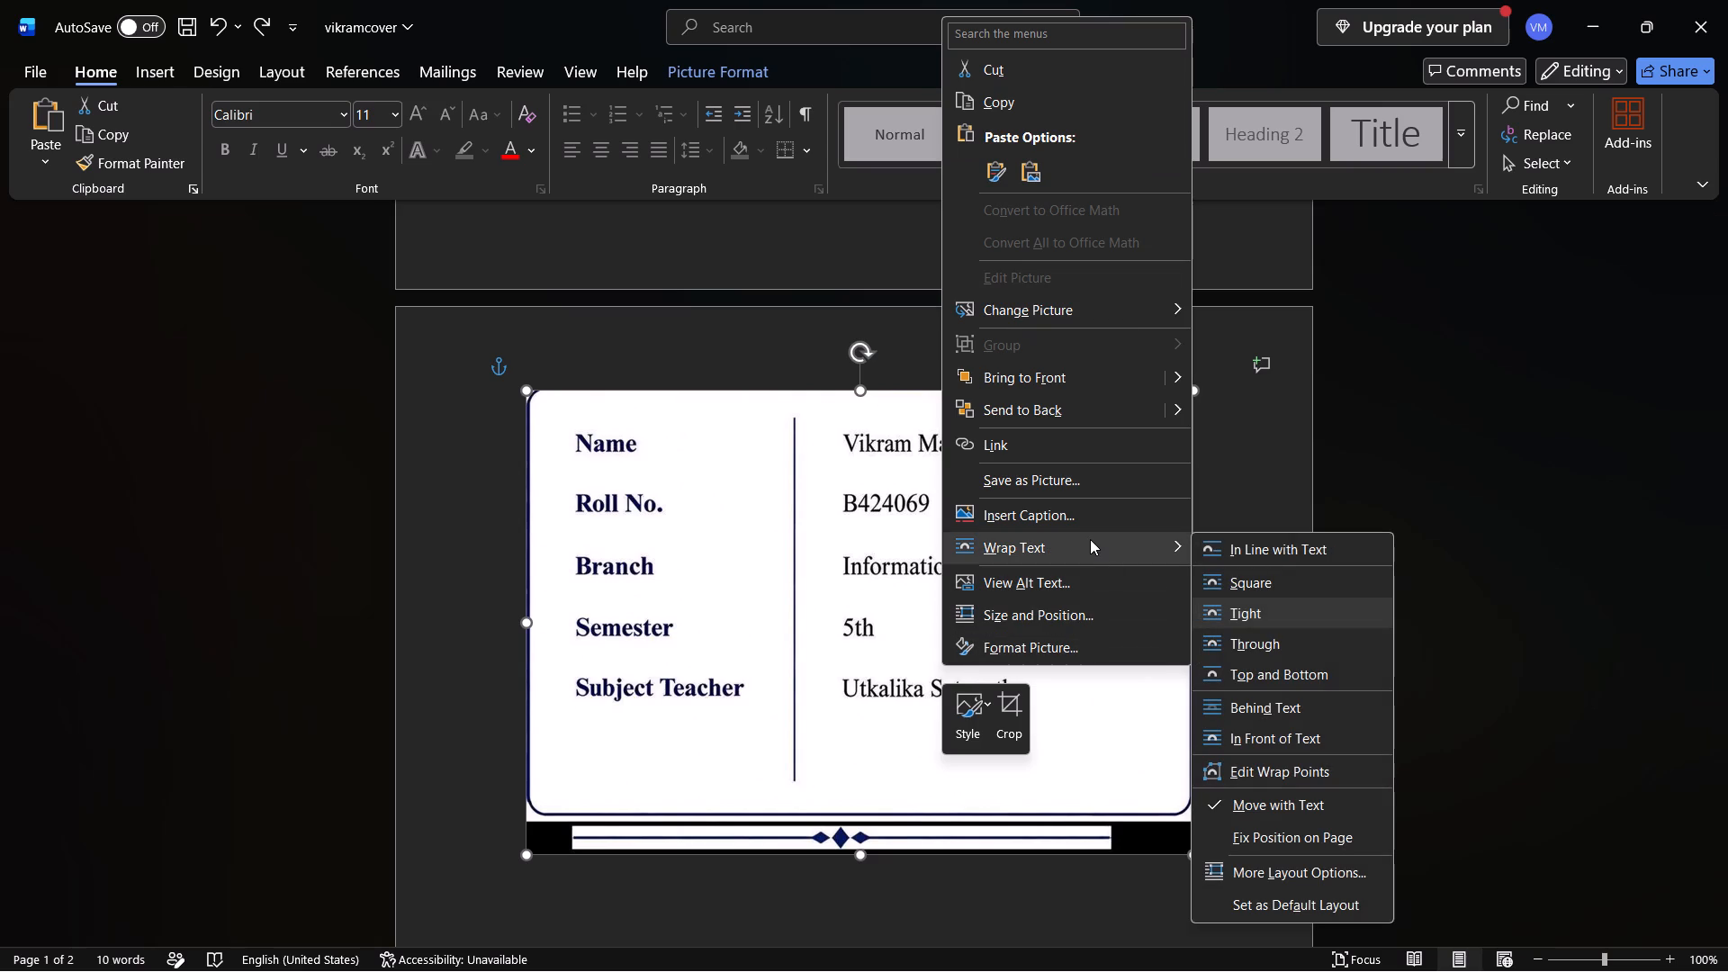
left_click(1293, 620)
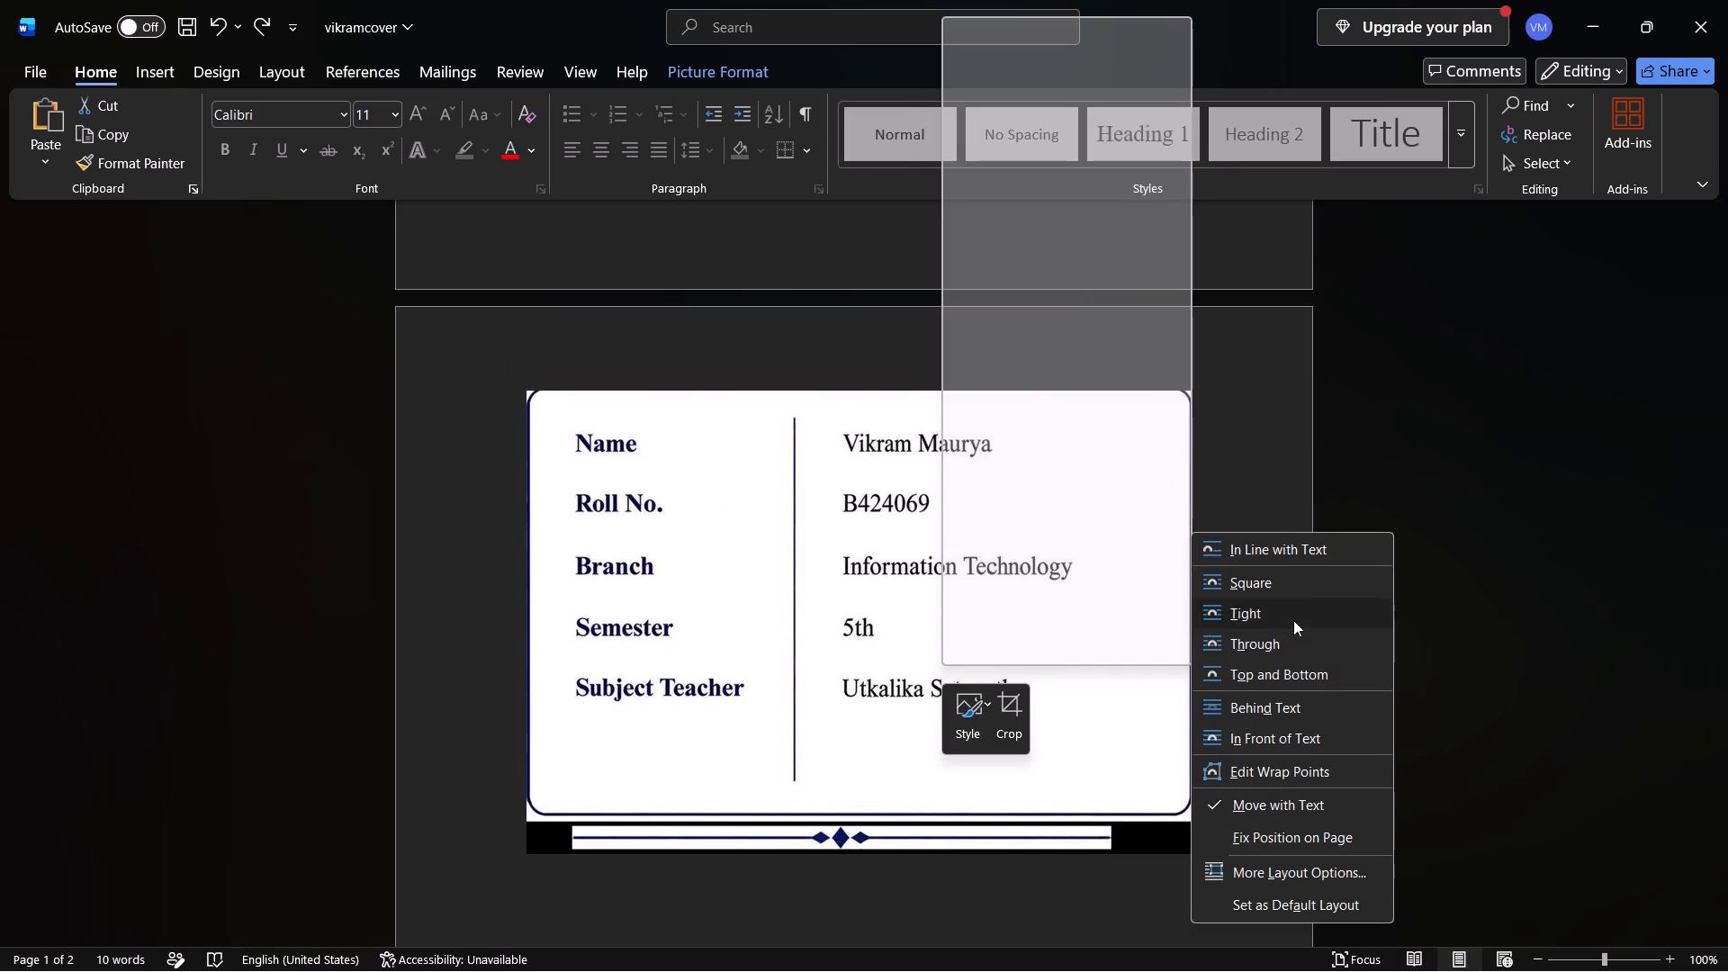
Shrink the student details card from its upper corner and move it onto the first page beneath ASSIGNMENT.
left_click_drag(1193, 393, 1101, 502)
left_click_drag(833, 652, 862, 247)
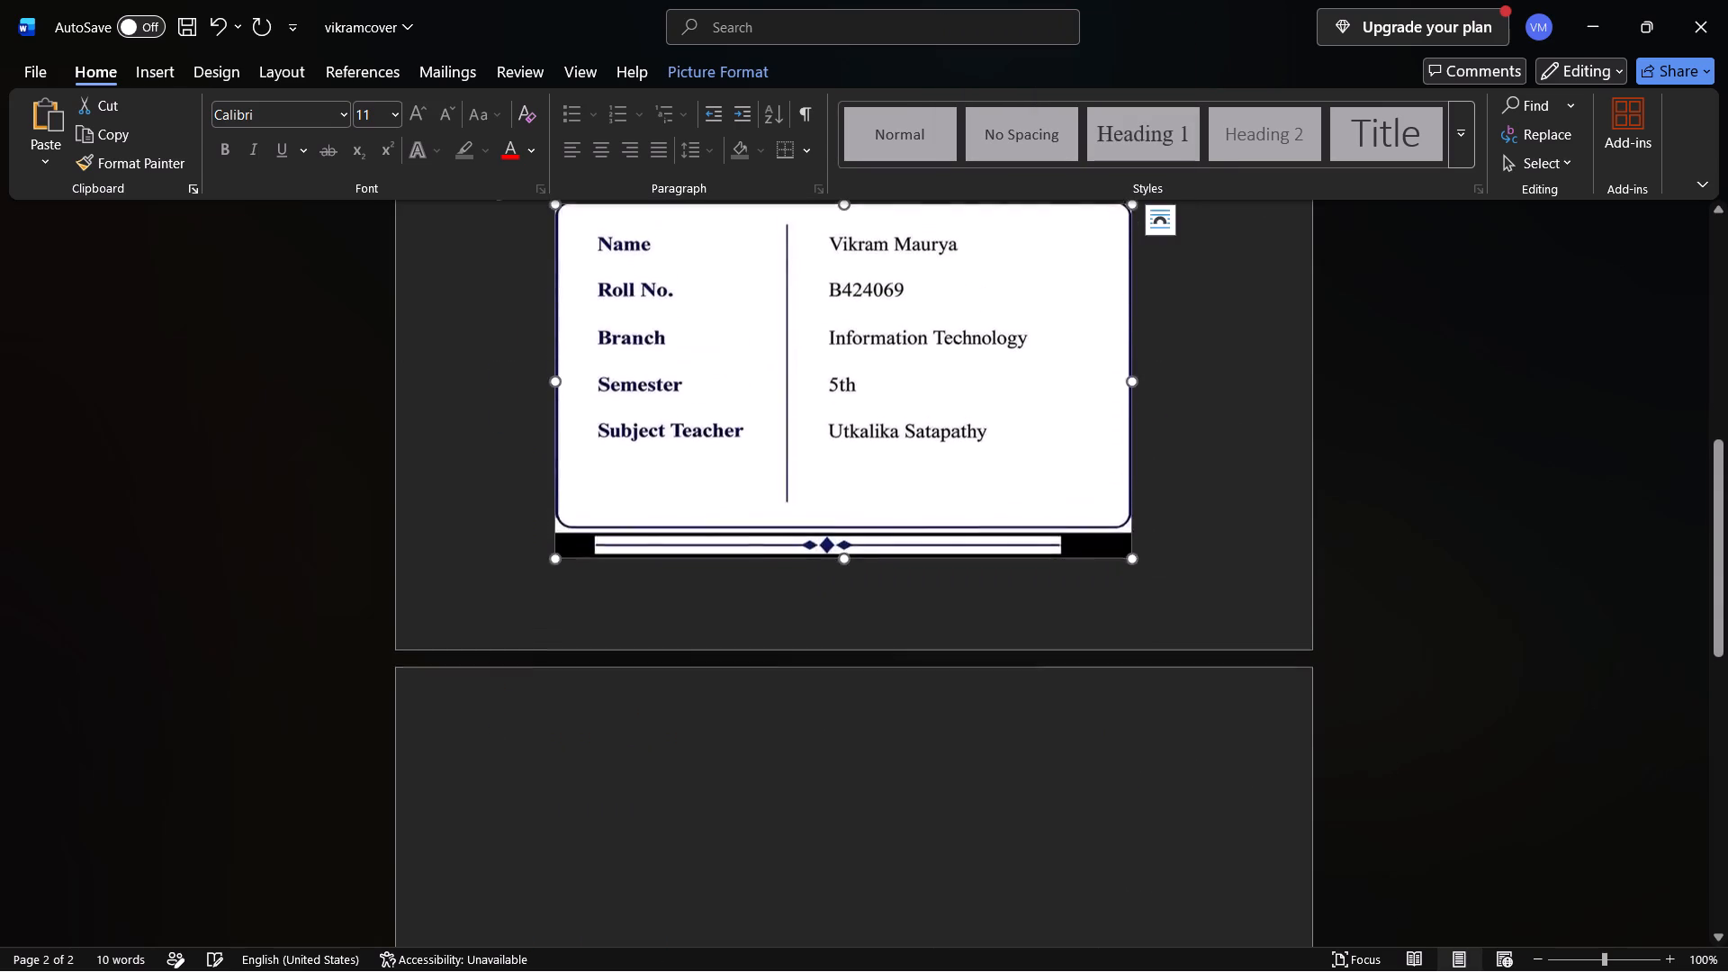
scroll(974, 592, "up", 8)
scroll(898, 797, "up", 6)
scroll(904, 794, "down", 9)
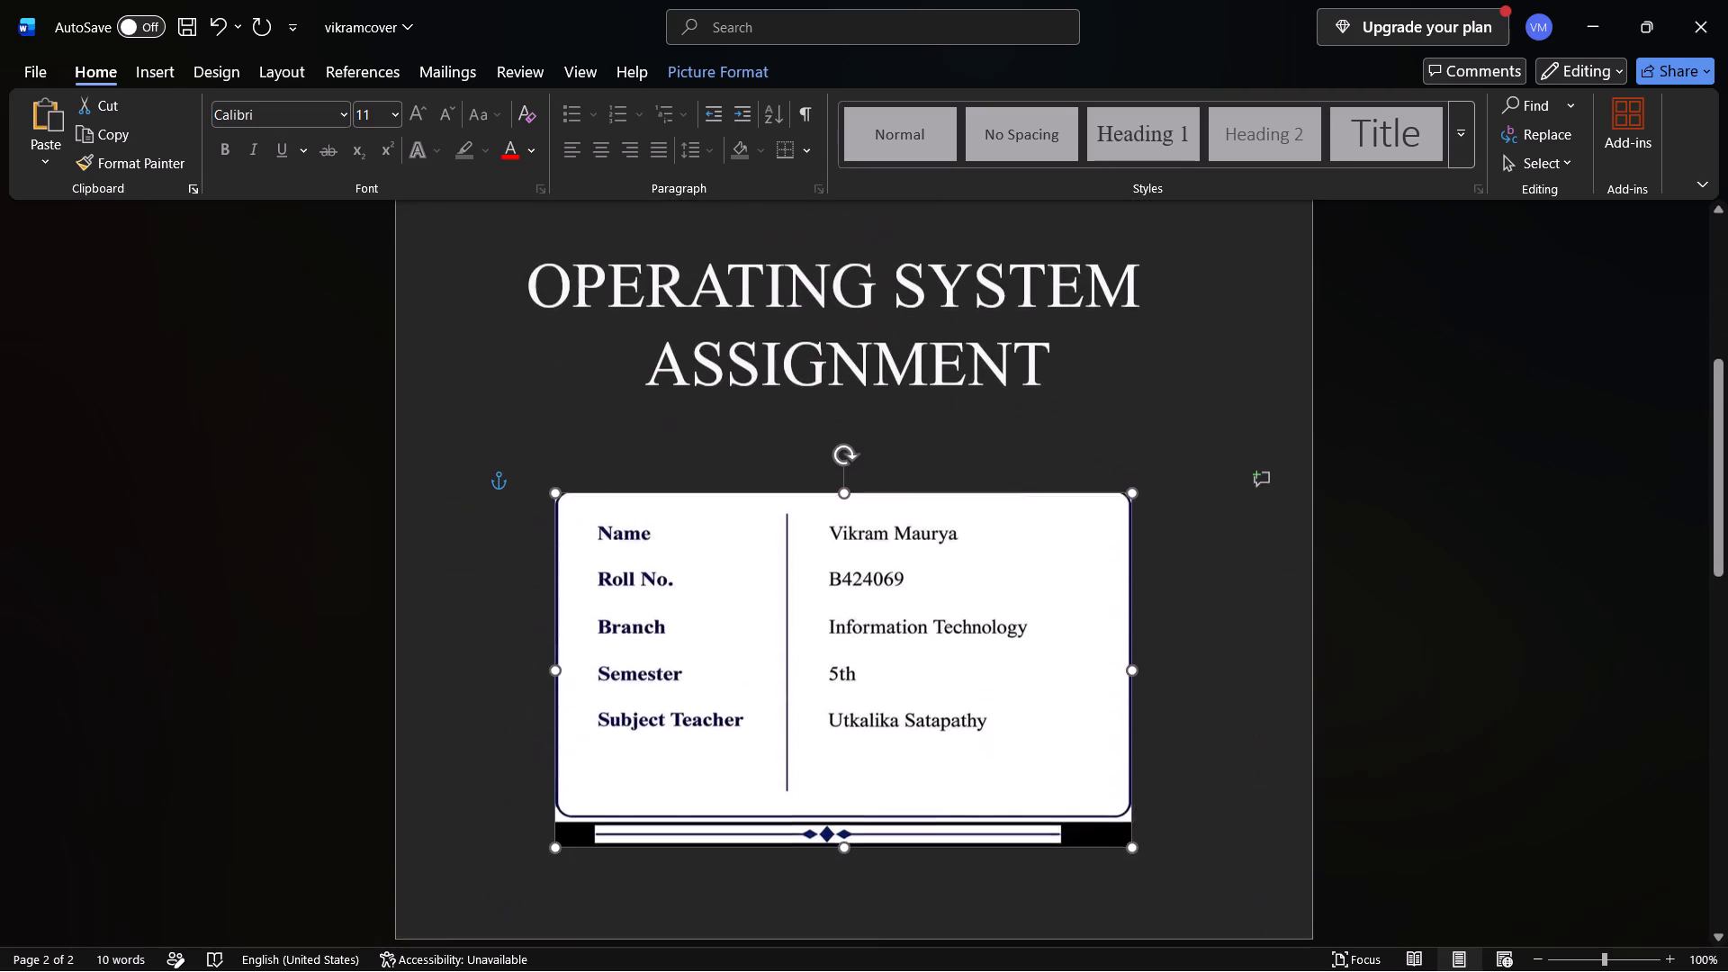
Stretch the student details card upward so its upper edge sits just below ASSIGNMENT.
left_click_drag(843, 475, 842, 420)
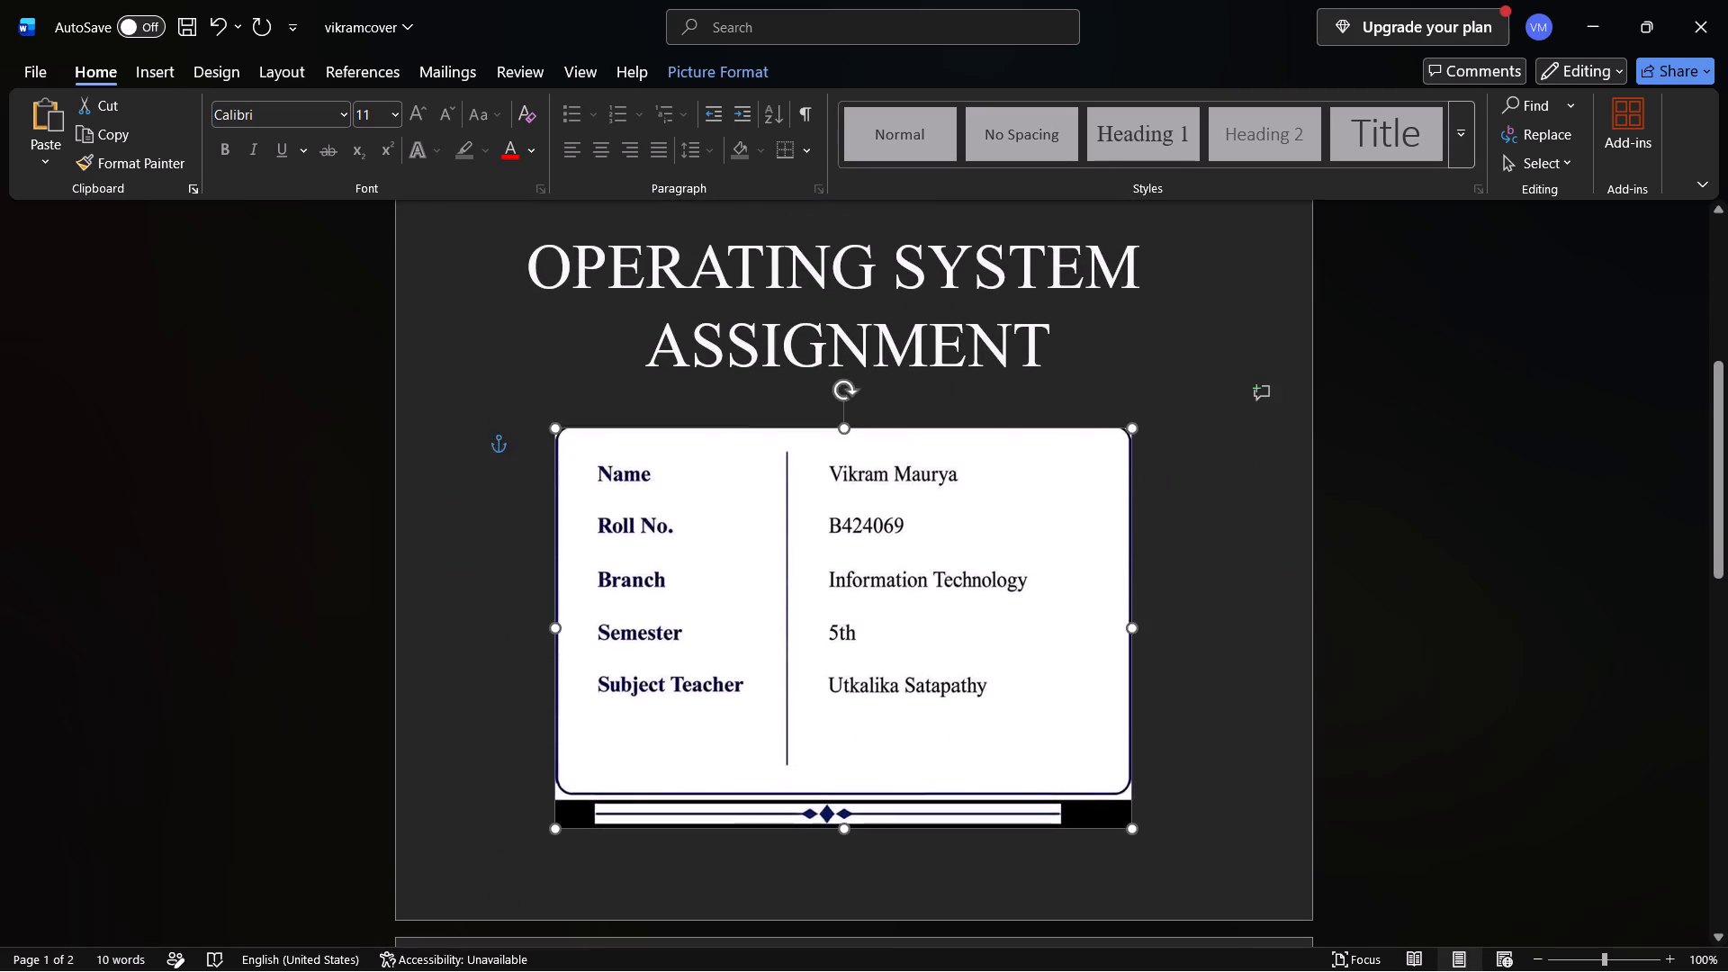
left_click_drag(842, 420, 836, 412)
left_click(841, 829)
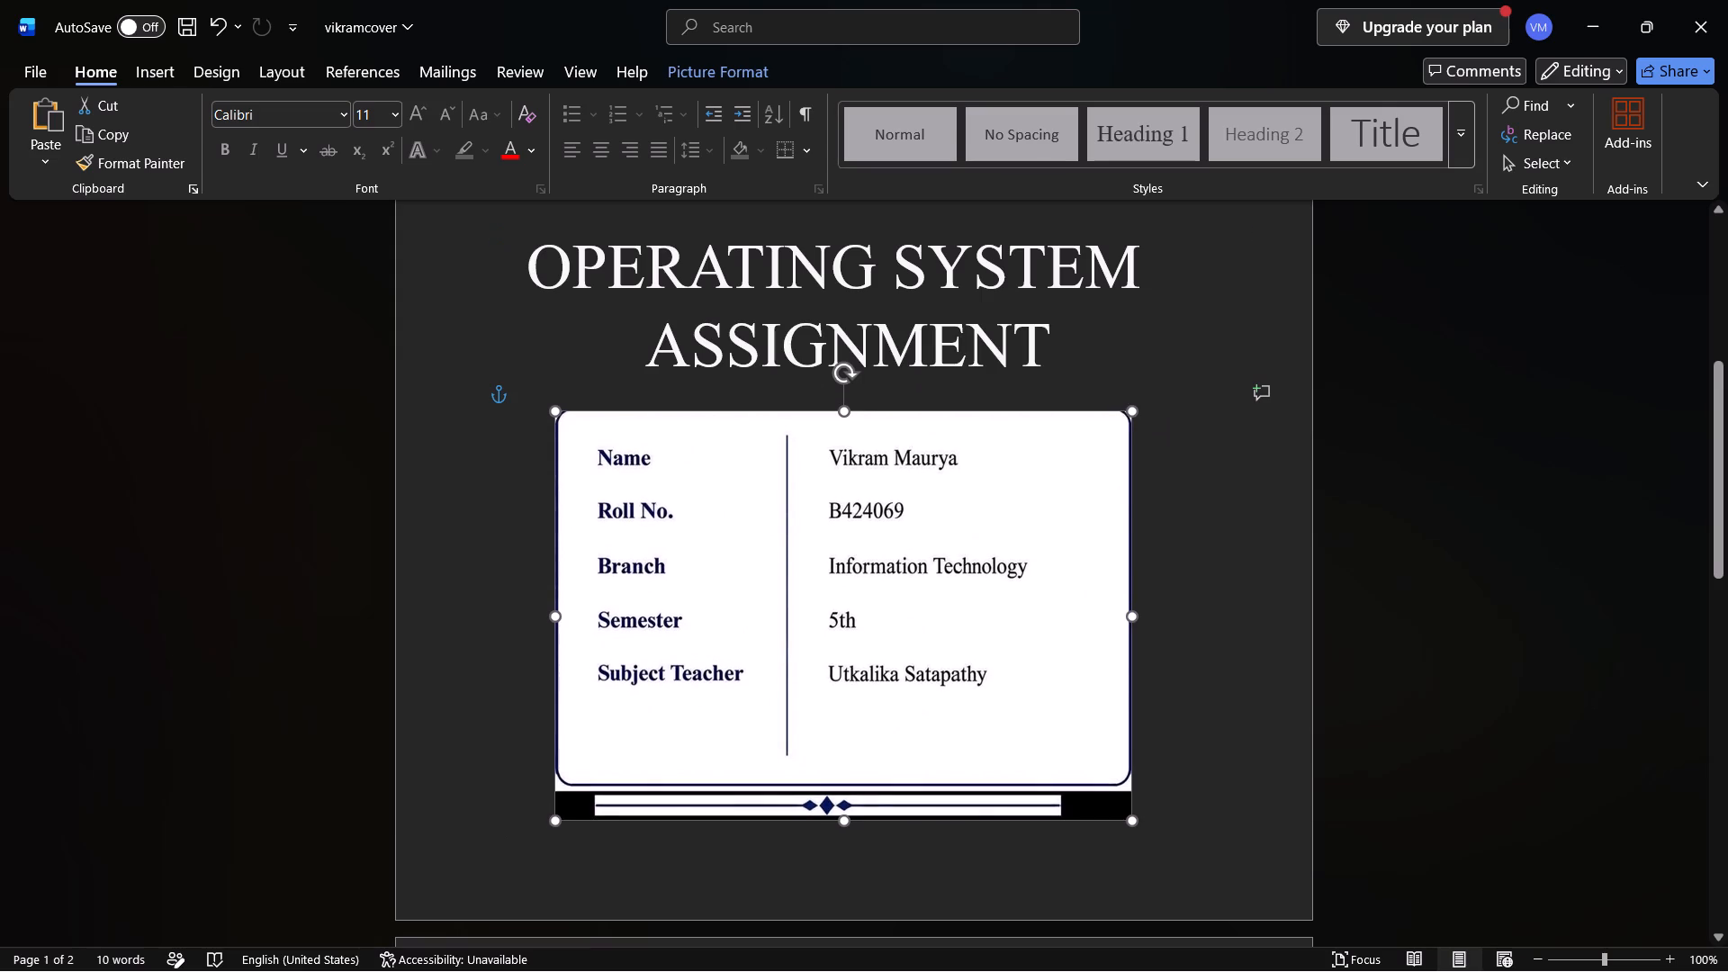
left_click(1490, 669)
Examine the layout of the whole cover page and the page that follows it.
scroll(1047, 813, "up", 10)
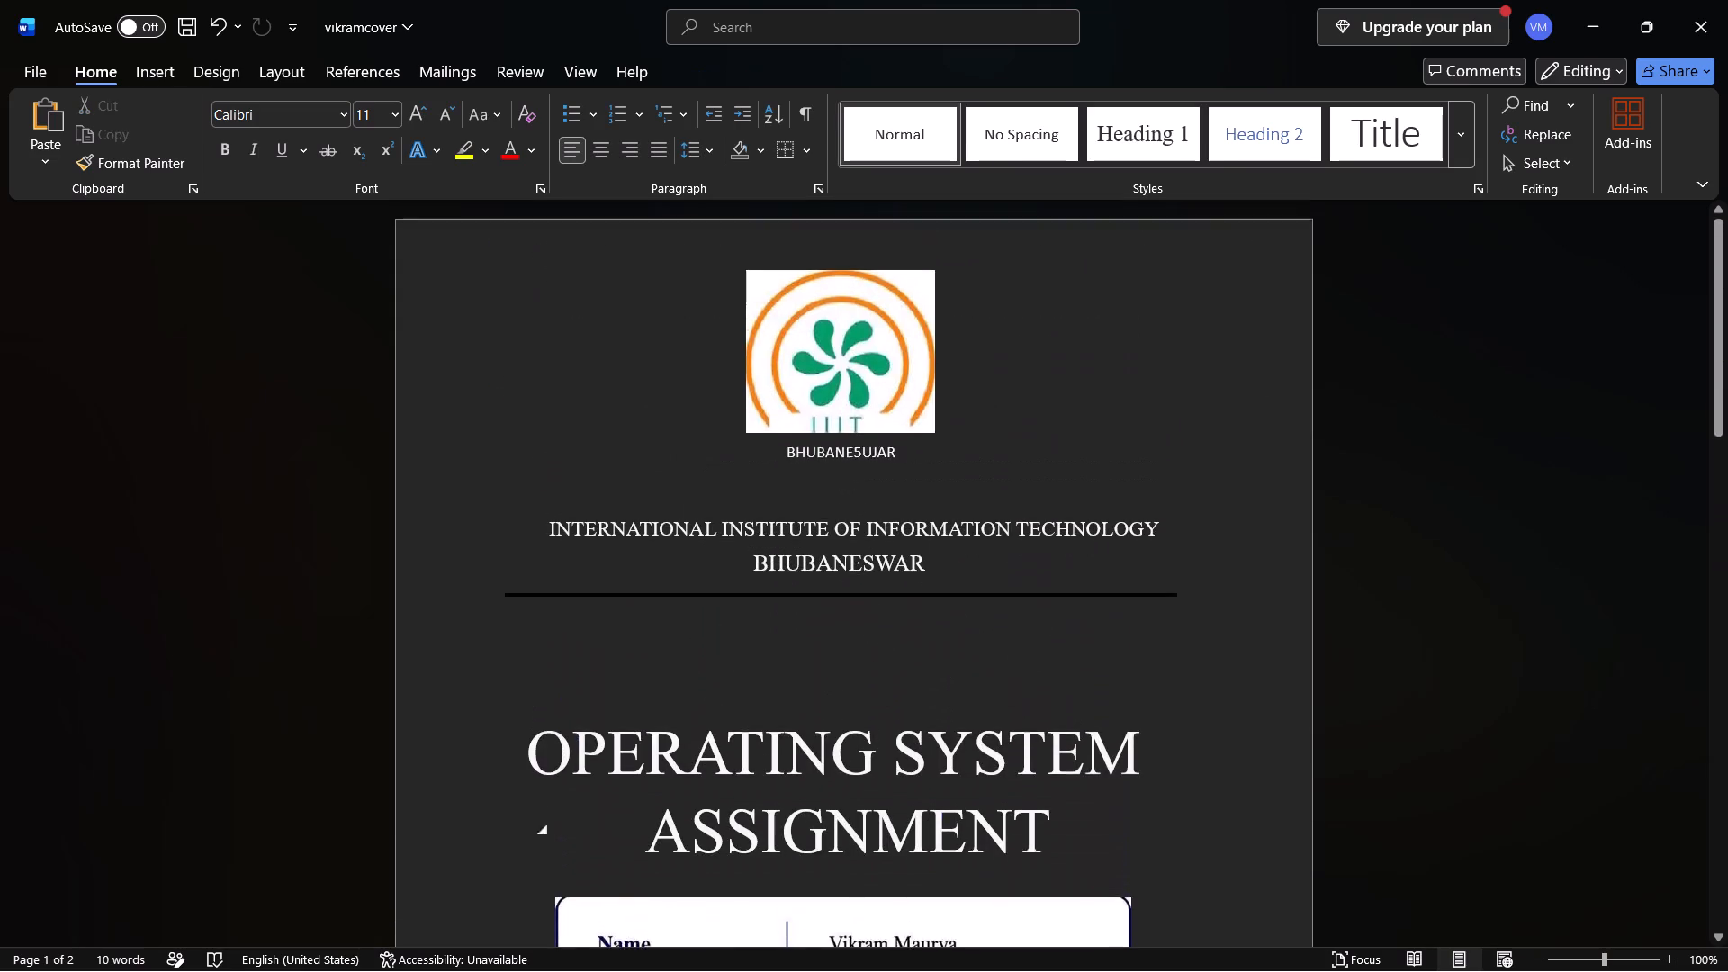
scroll(1060, 812, "up", 1)
scroll(1060, 812, "down", 8)
left_click(903, 731)
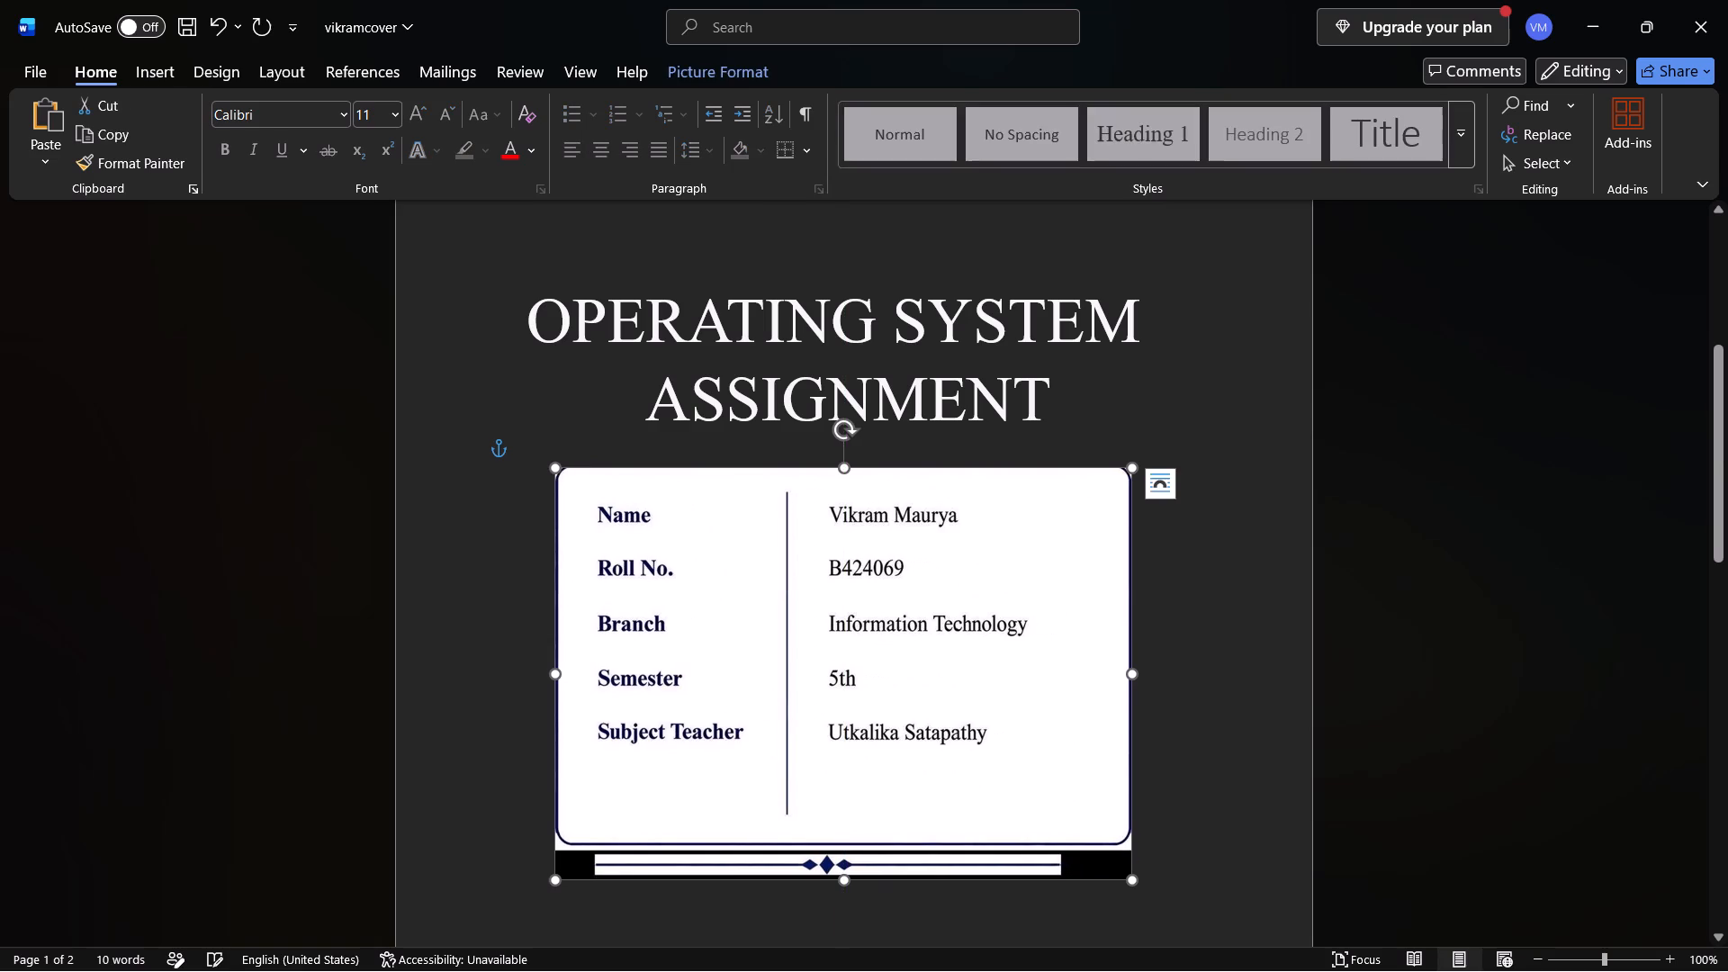
left_click(1490, 684)
scroll(1367, 816, "up", 10)
scroll(1373, 816, "down", 8)
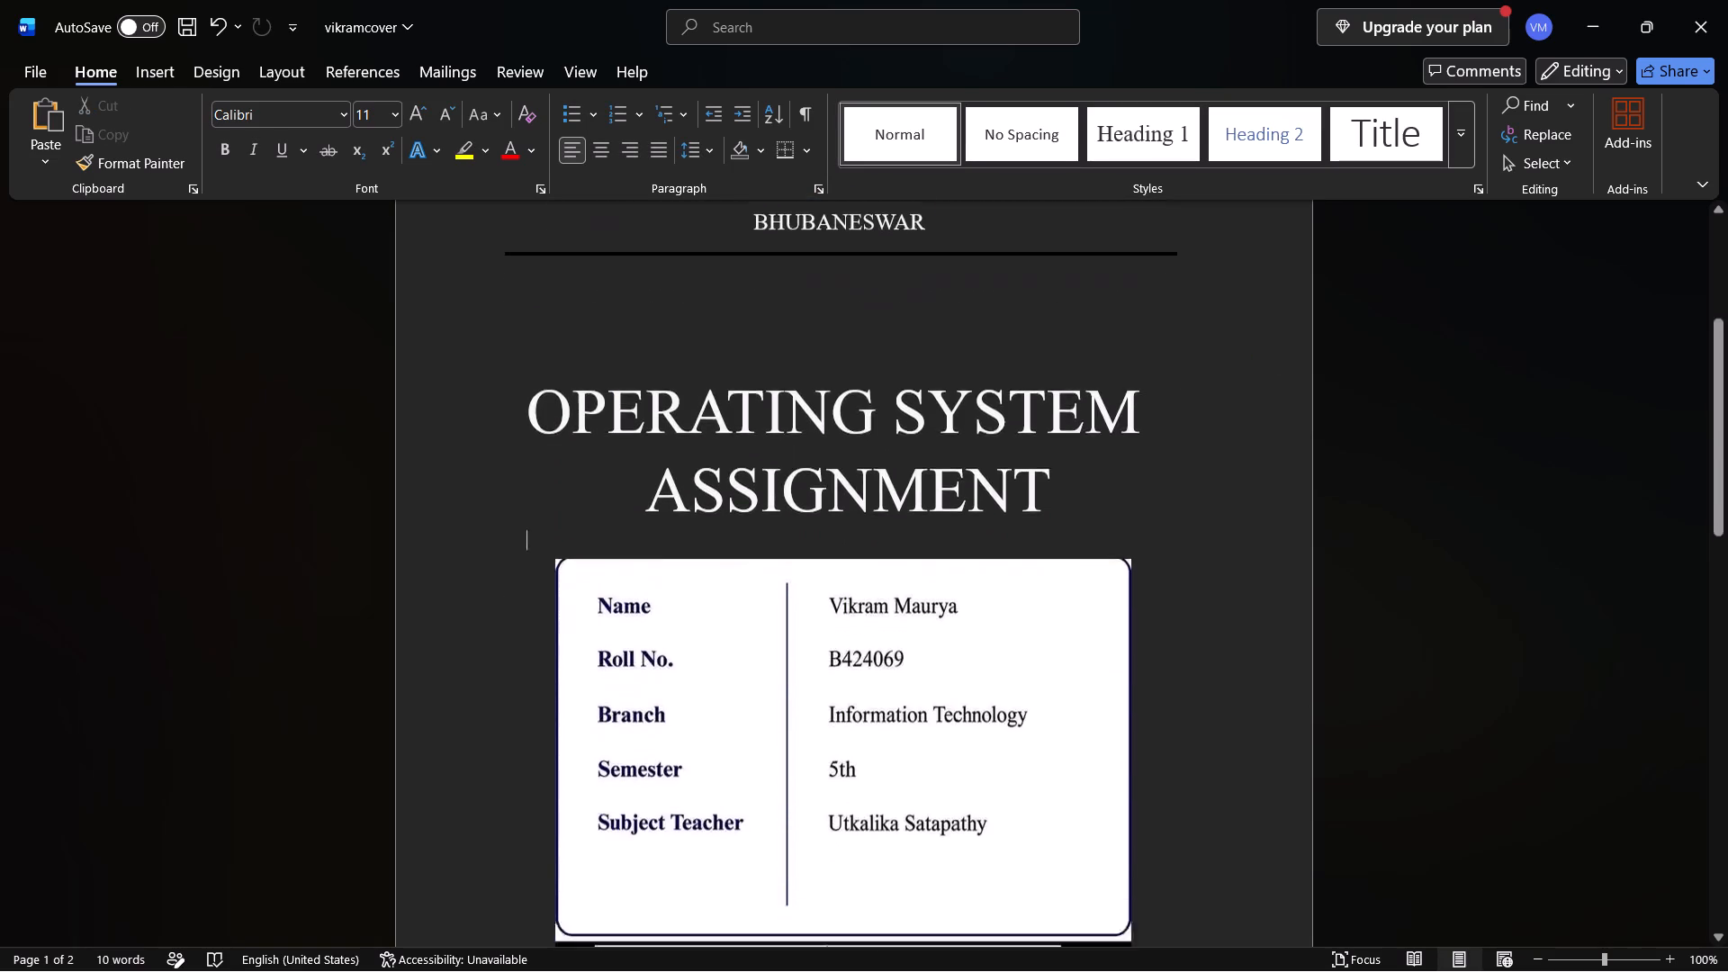
scroll(1373, 816, "down", 7)
scroll(1373, 816, "up", 14)
scroll(1374, 815, "down", 1)
scroll(1374, 815, "up", 8)
scroll(1374, 815, "down", 7)
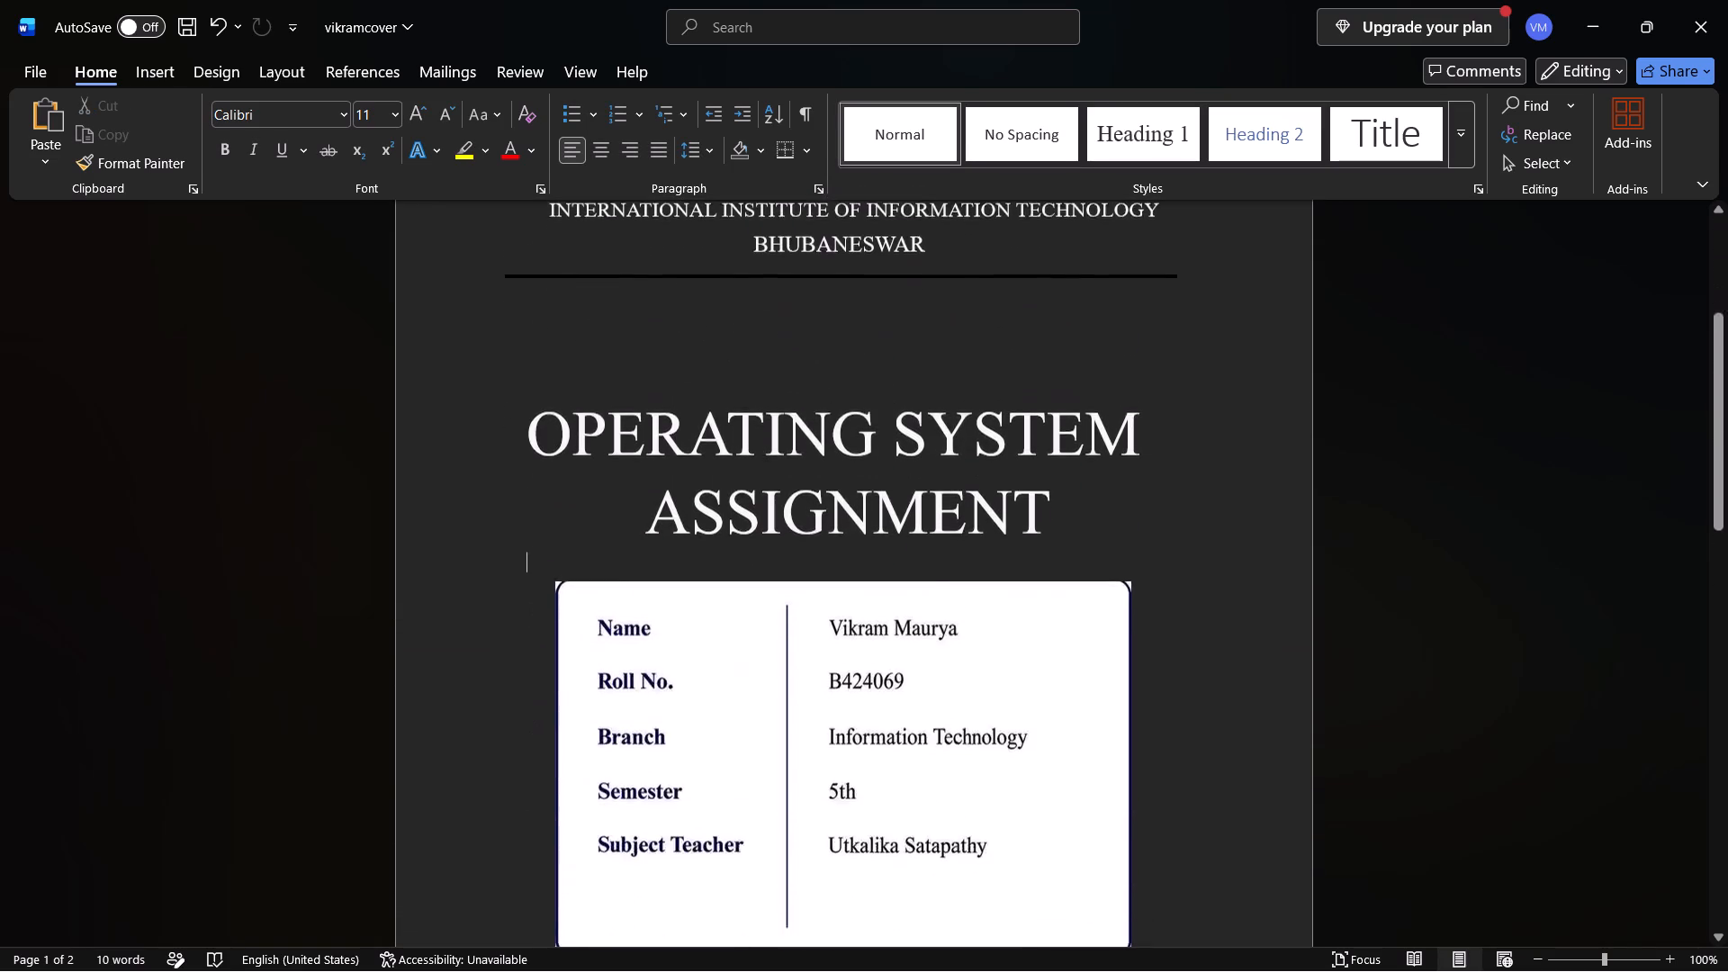
scroll(1375, 815, "down", 20)
scroll(1375, 815, "down", 12)
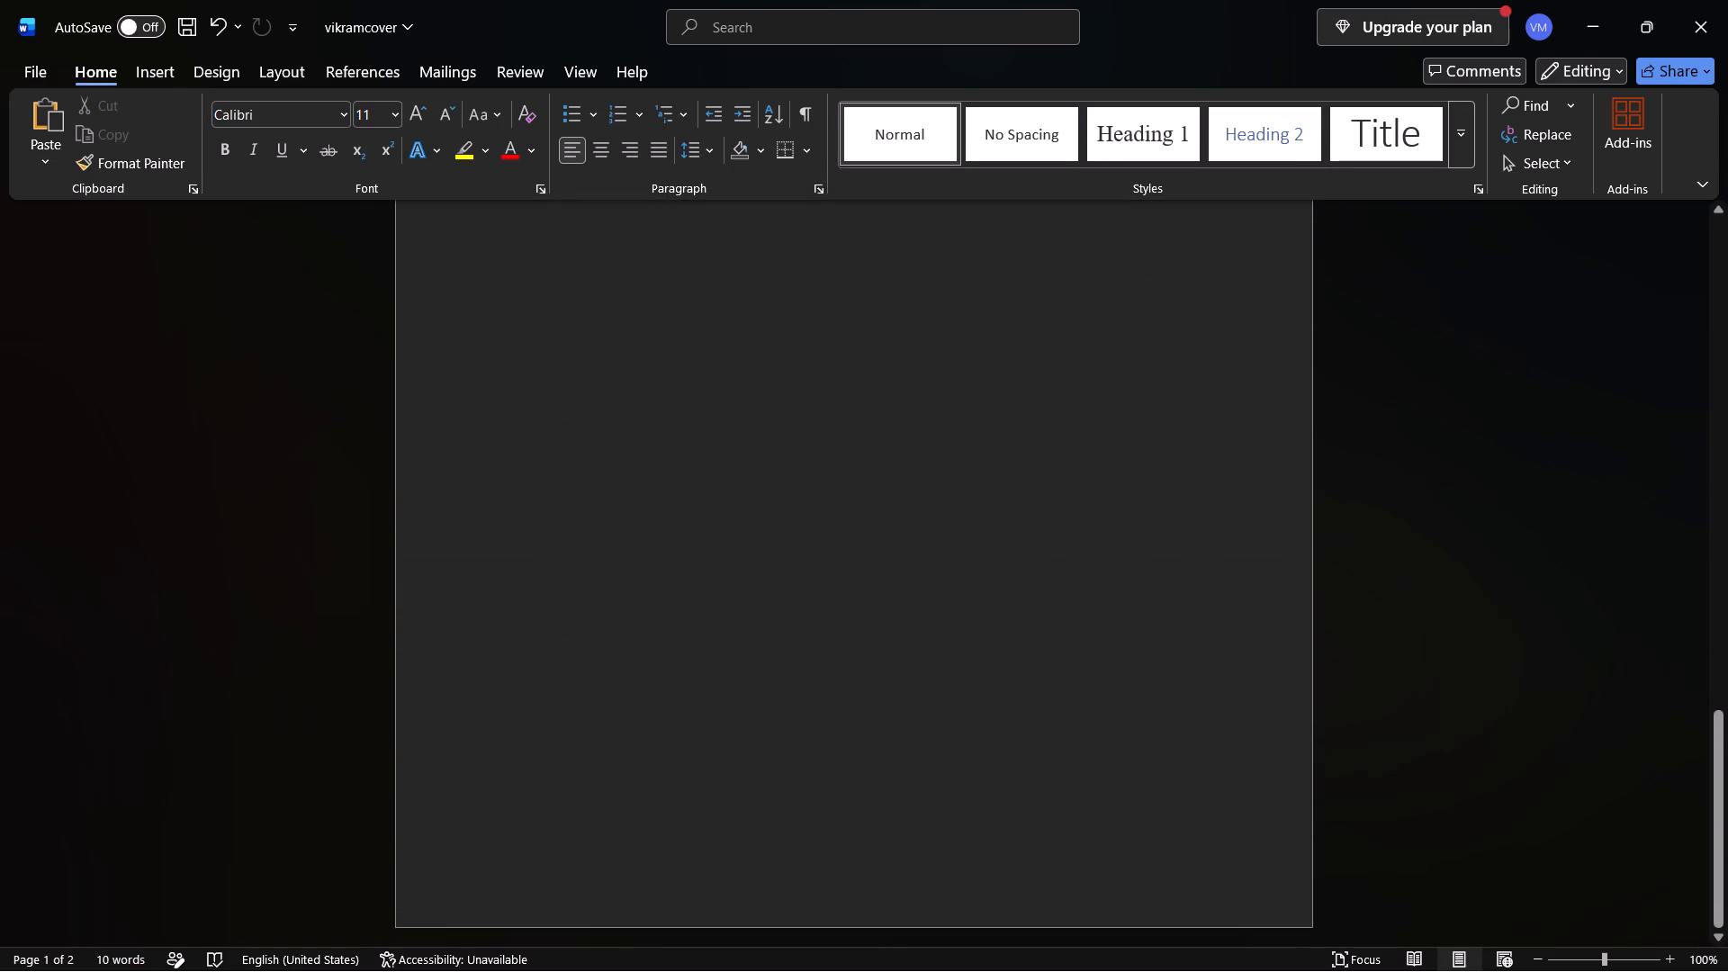
Try to remove the blank second page by deleting from its empty line.
left_click(576, 840)
scroll(805, 861, "up", 20)
scroll(805, 861, "up", 1)
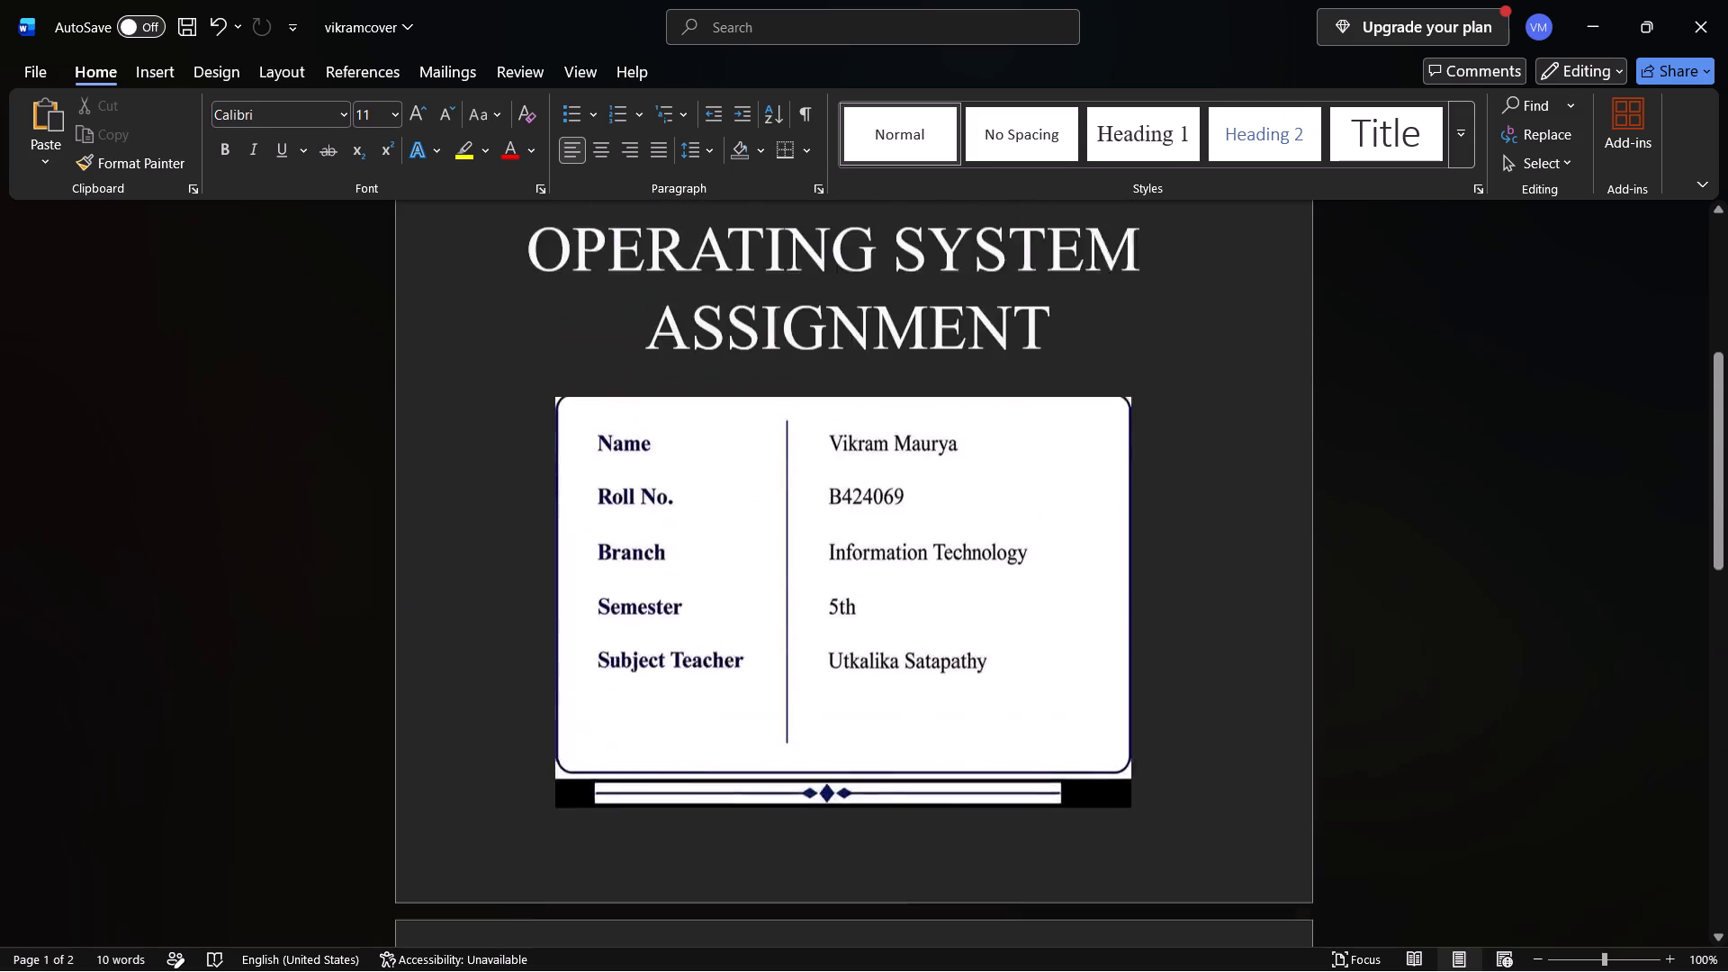
scroll(808, 861, "up", 12)
scroll(811, 861, "down", 11)
left_click(1145, 744)
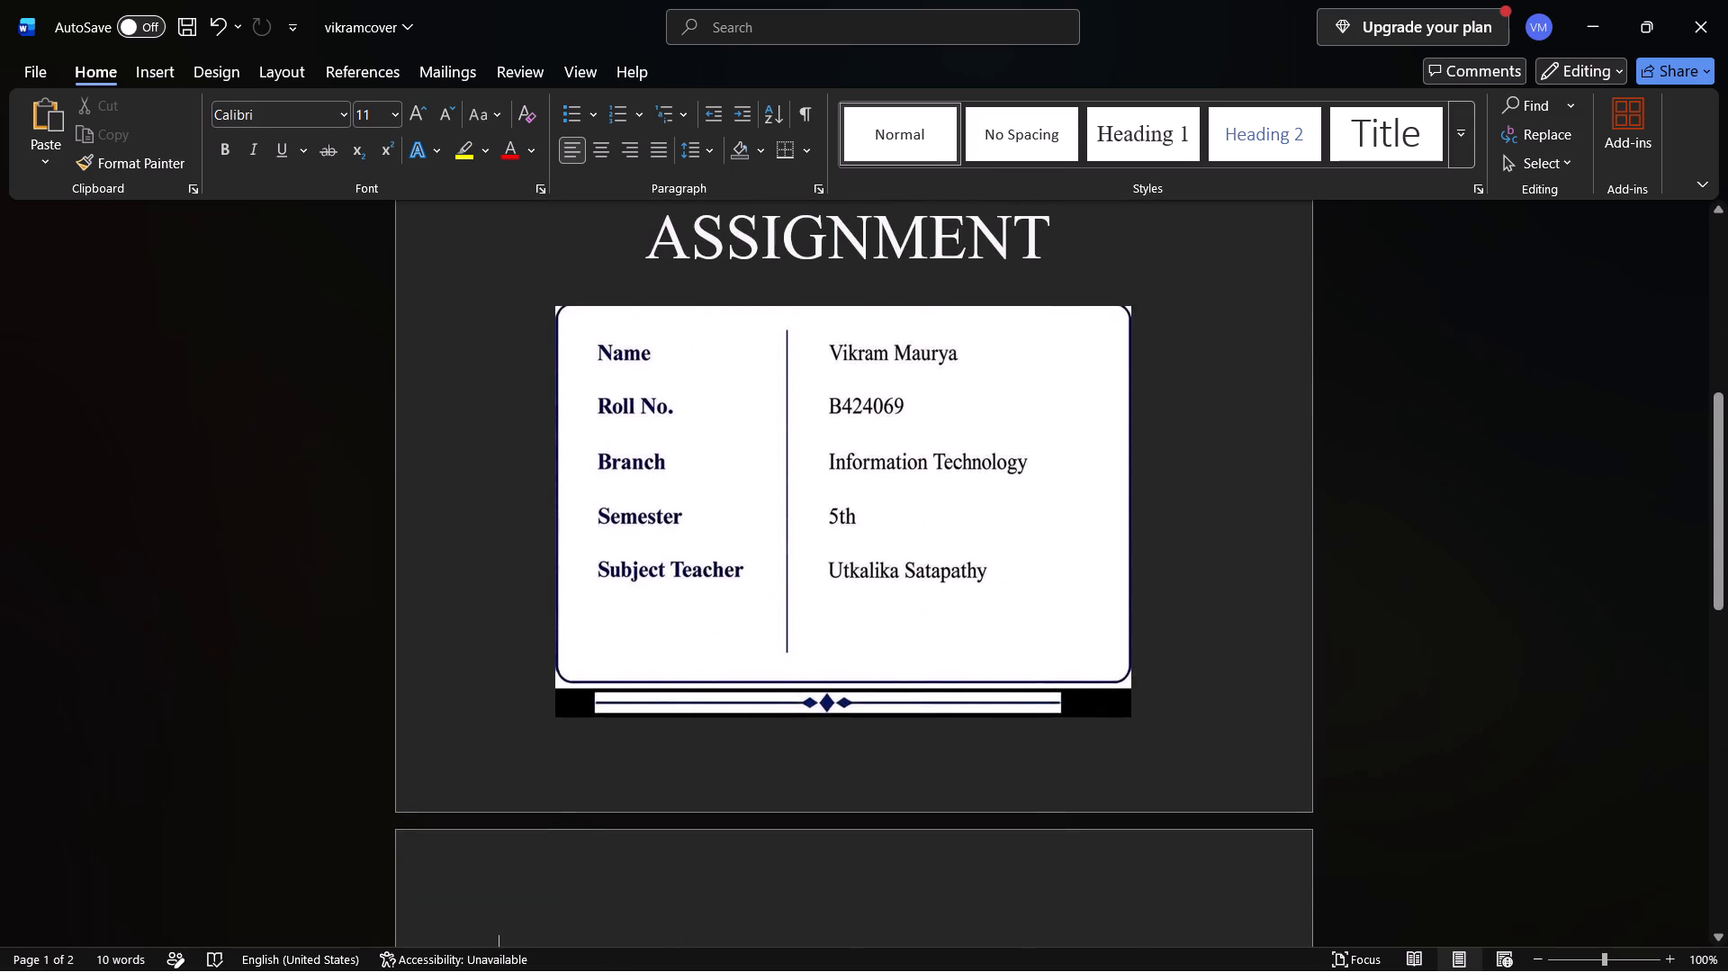
scroll(941, 866, "down", 4)
left_click(560, 733)
key("Delete")
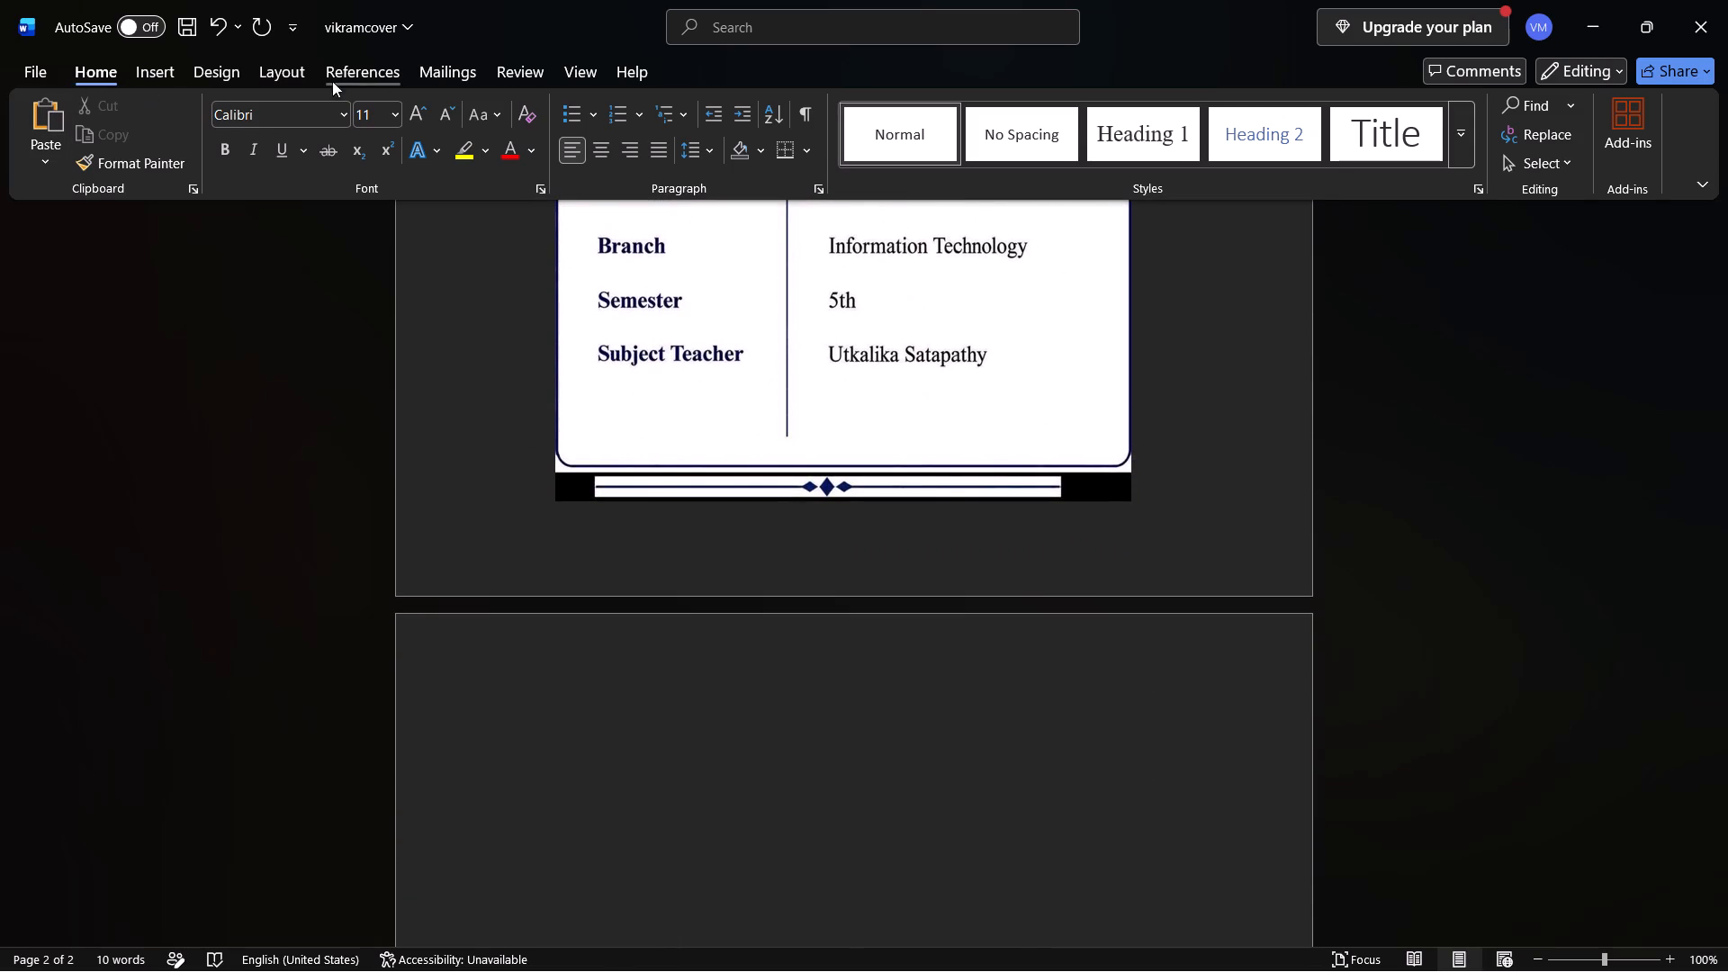
Preview the cover in Read Mode and return to Print Layout to check the pages.
left_click(580, 69)
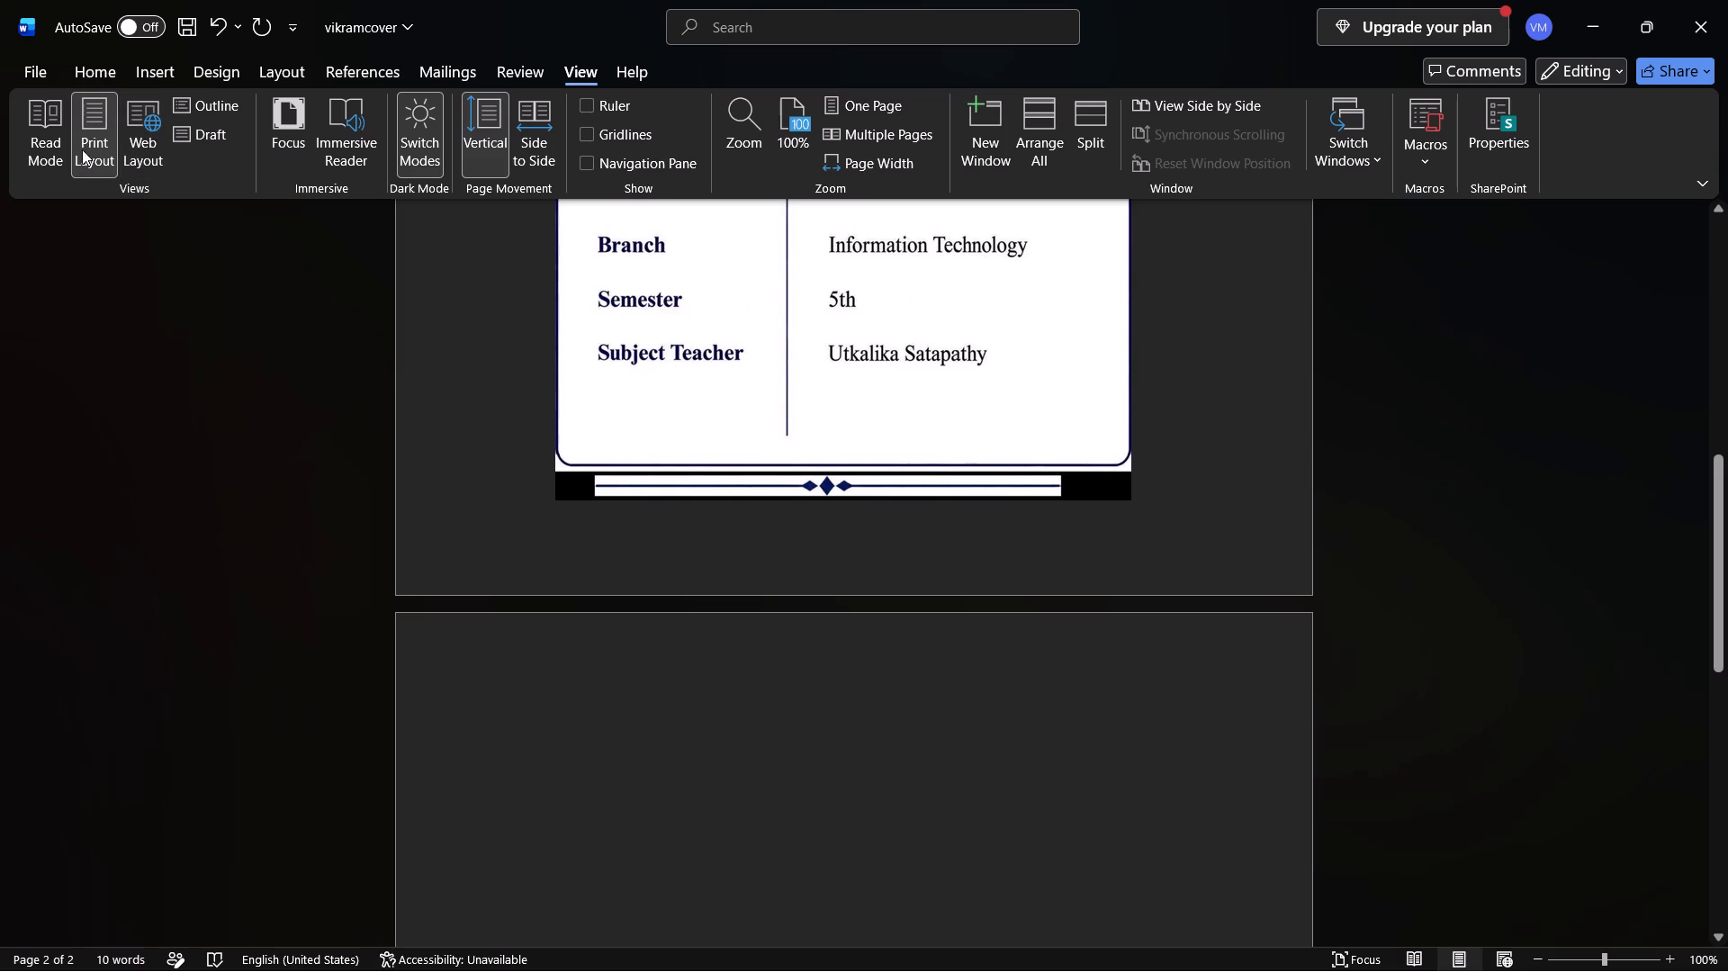
left_click(43, 153)
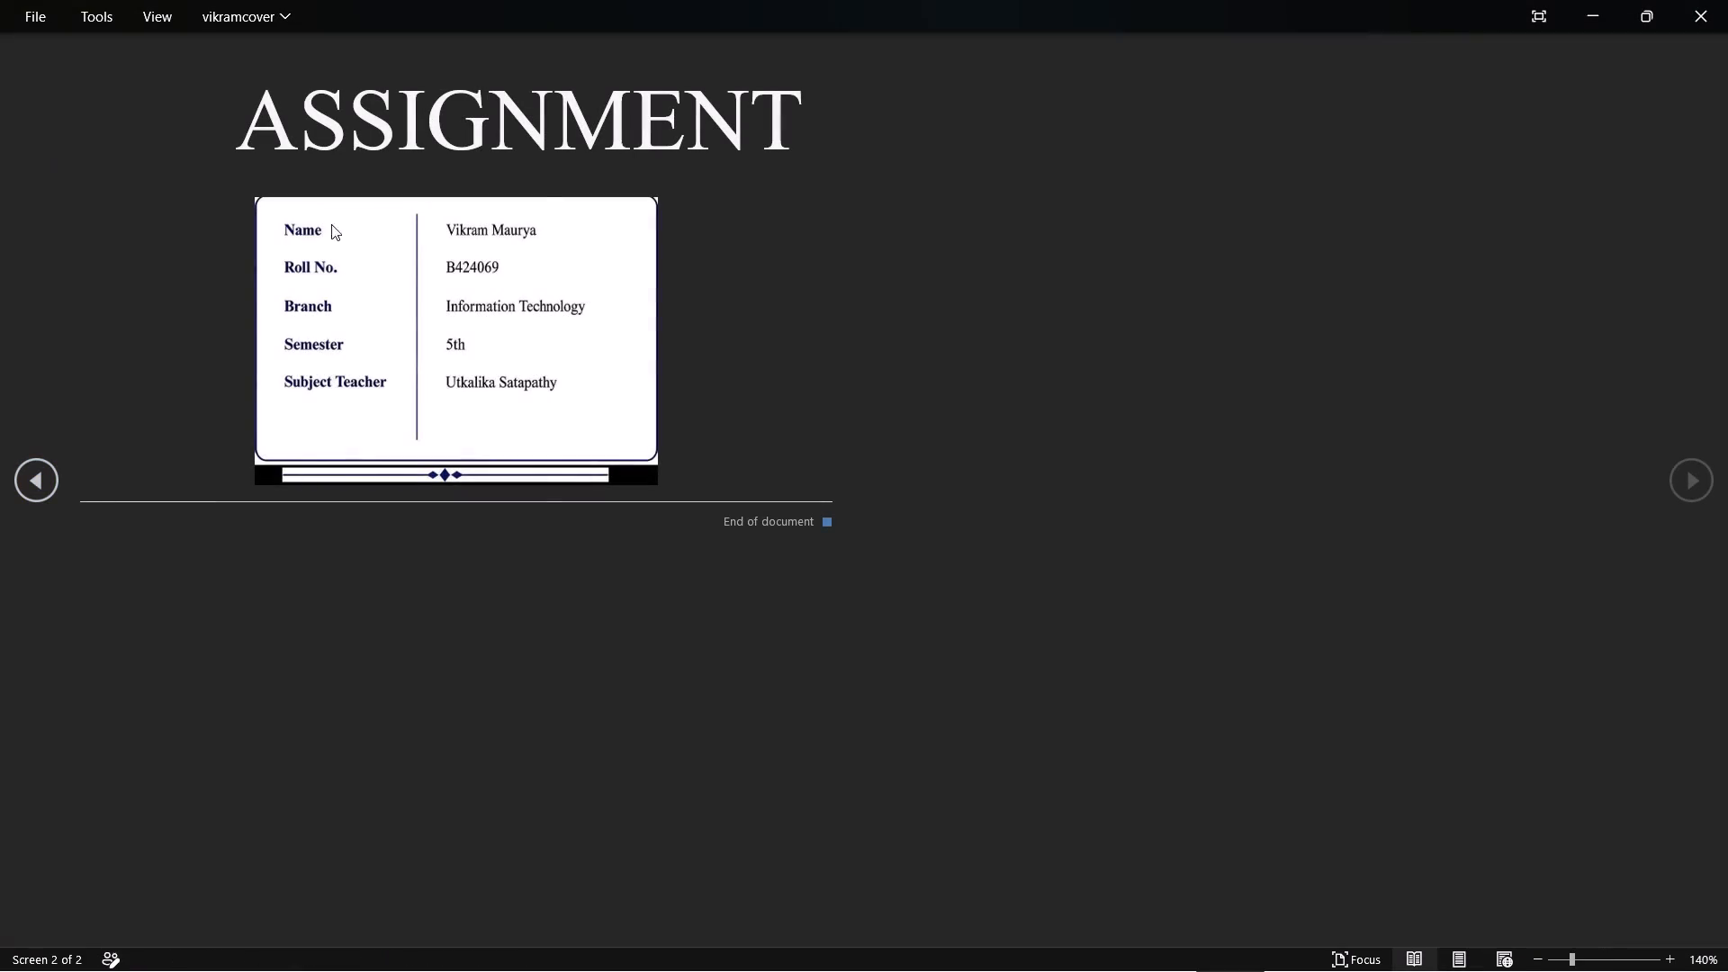
scroll(779, 402, "up", 7)
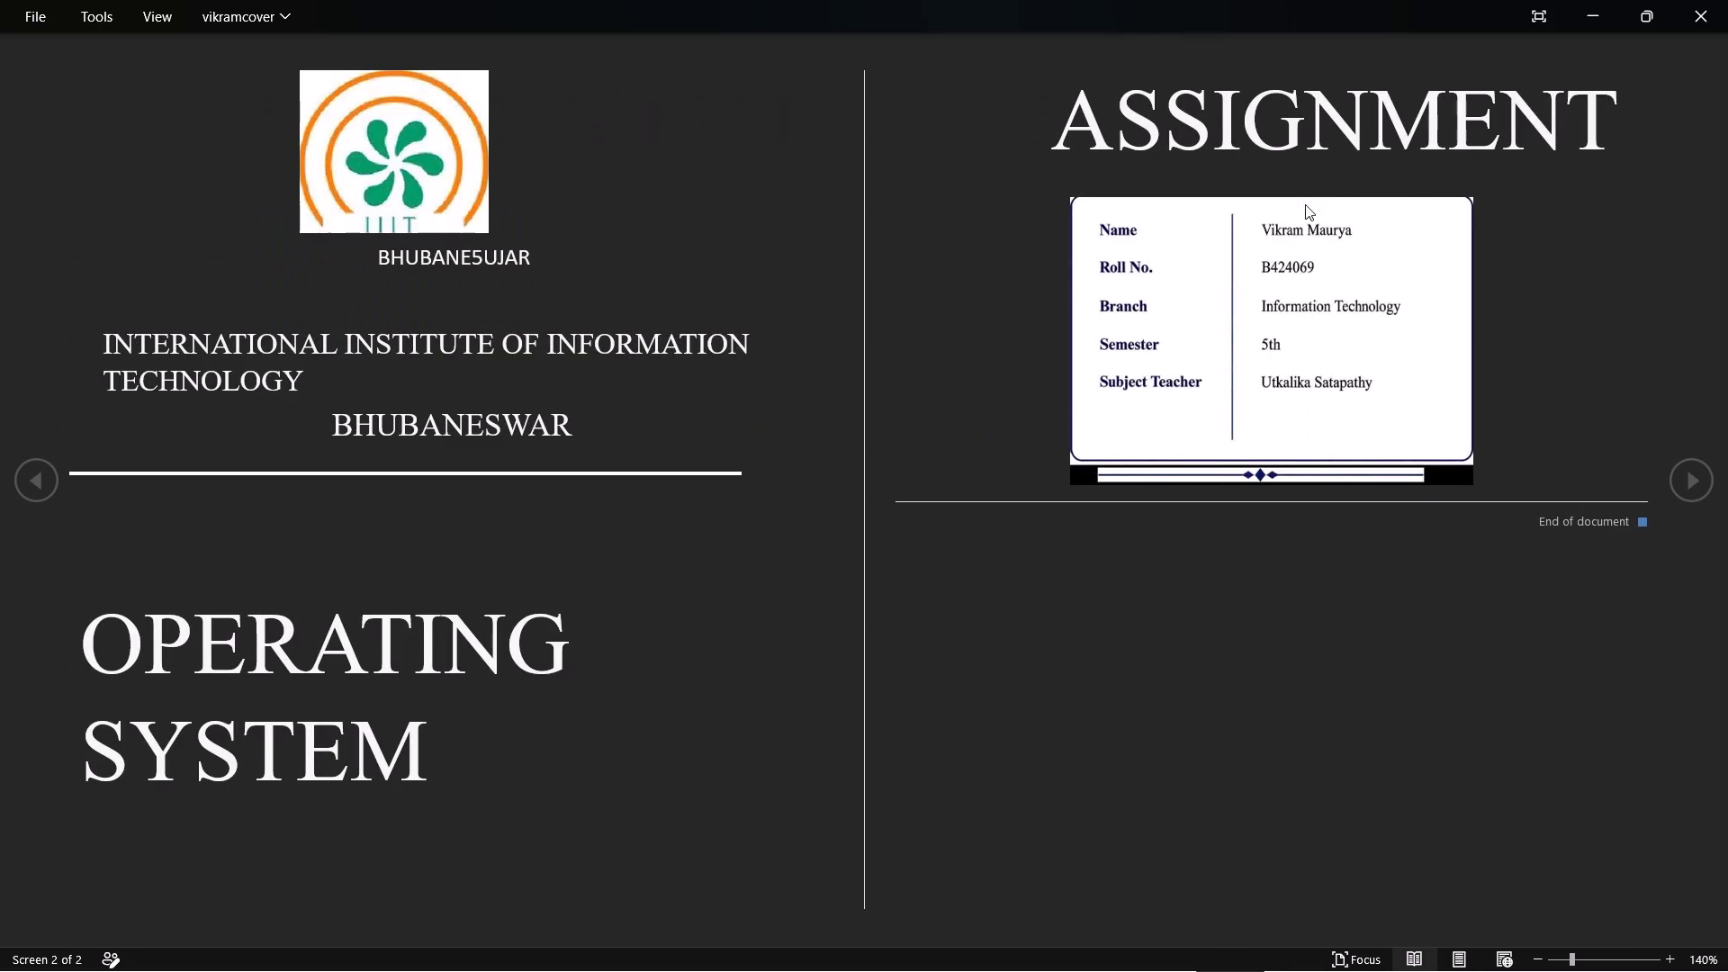
key("Escape")
scroll(832, 448, "down", 2)
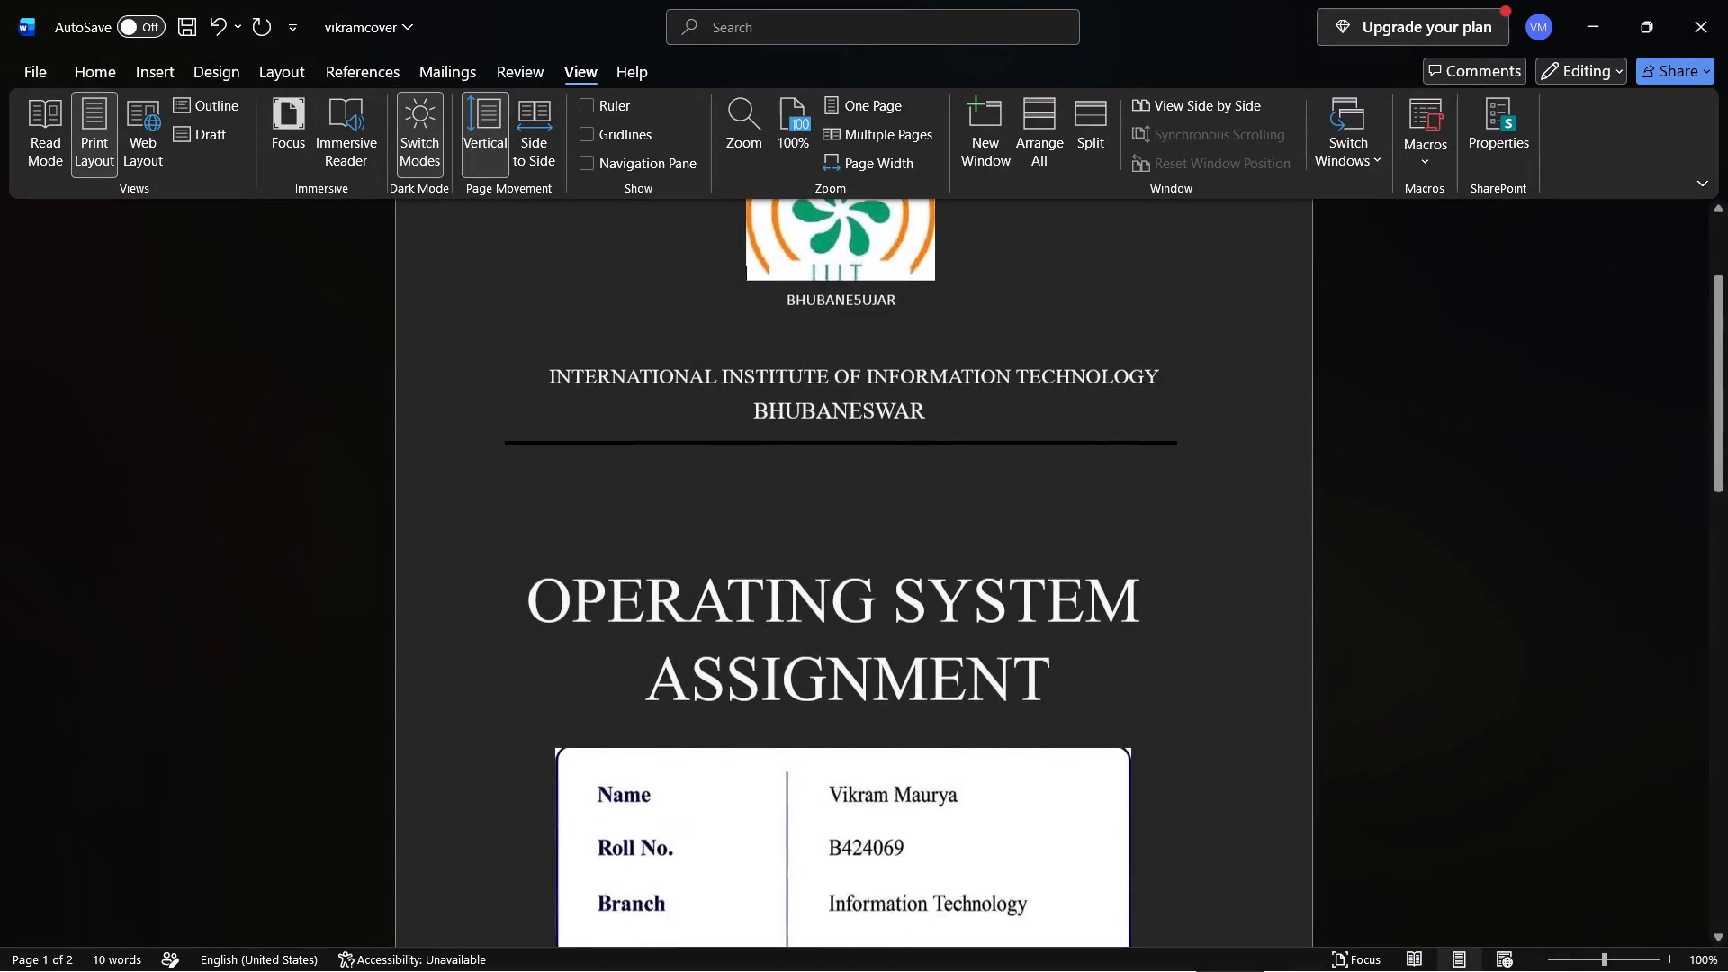
scroll(832, 451, "down", 11)
Save the cover as a PDF named vikramcovernew in the Downloads folder.
left_click(27, 73)
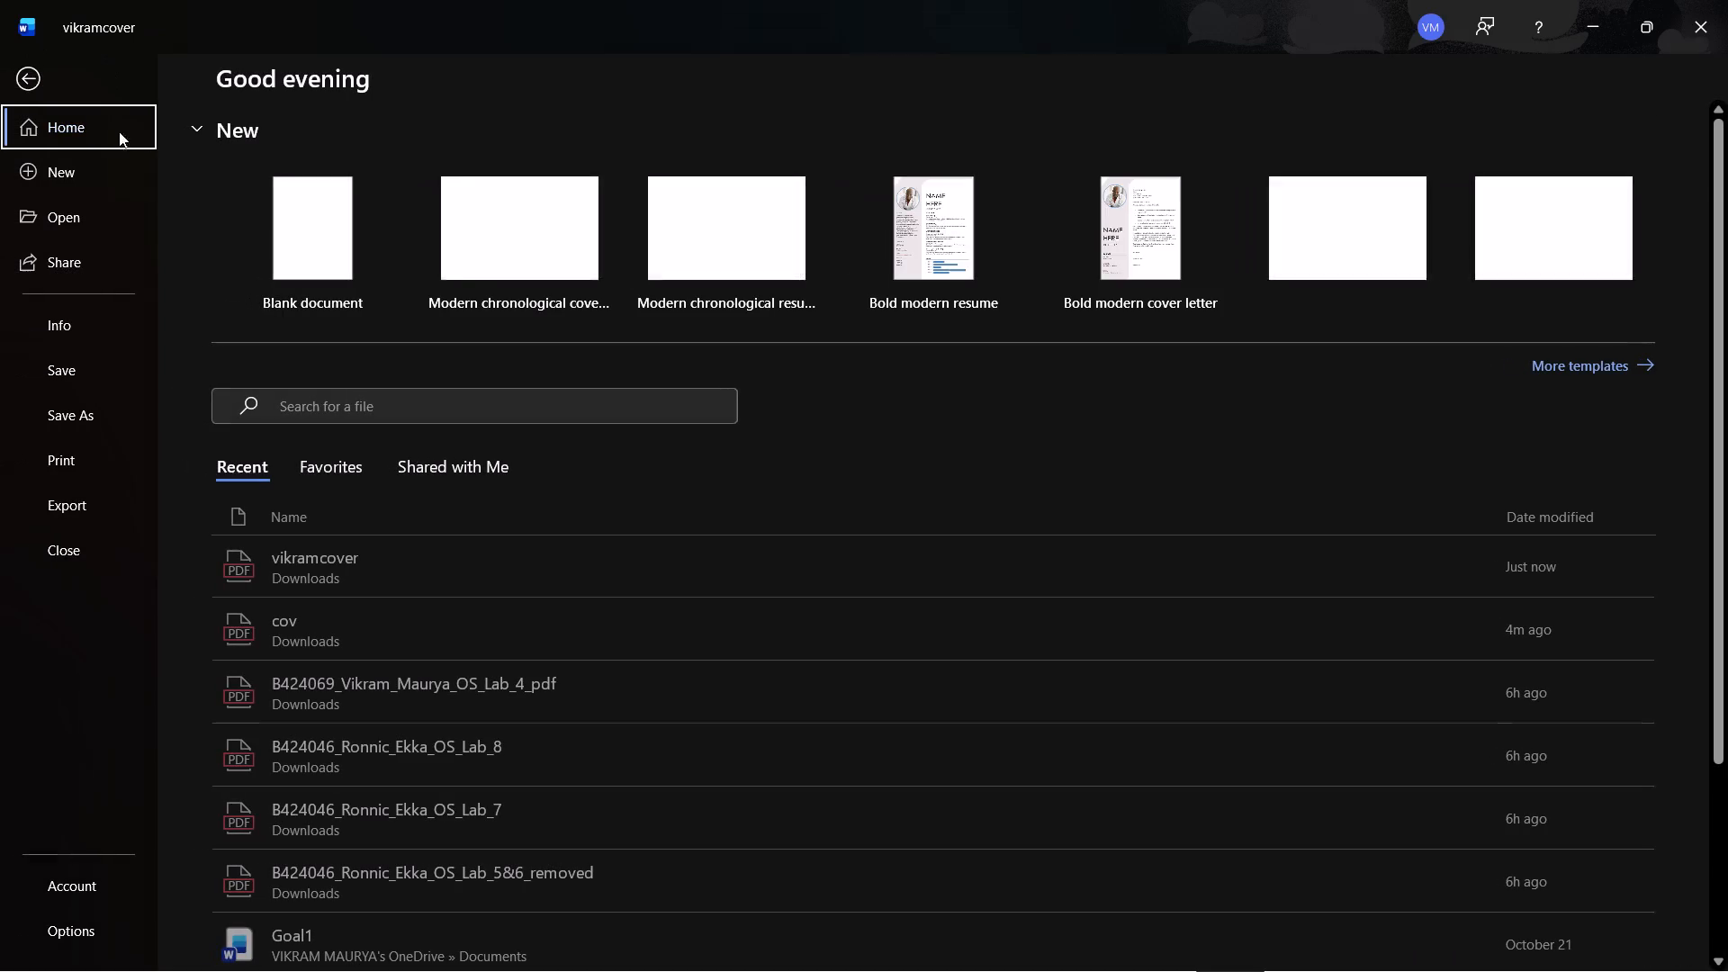
left_click(79, 365)
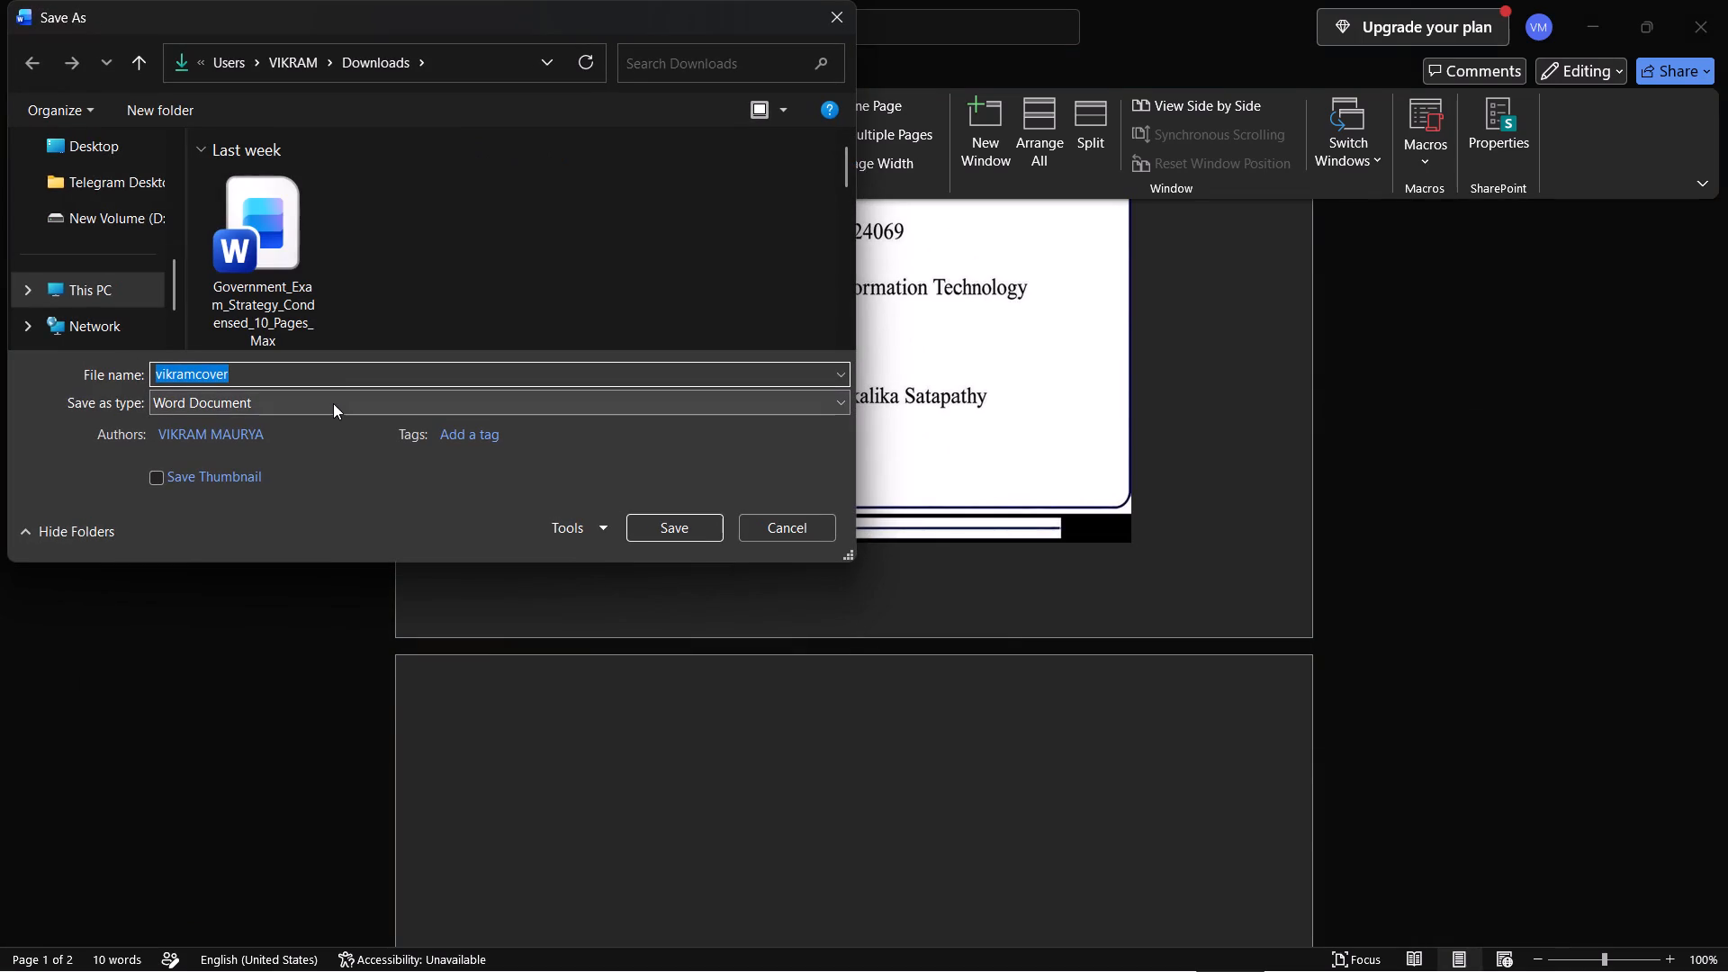
left_click(332, 403)
left_click(207, 528)
left_click(281, 378)
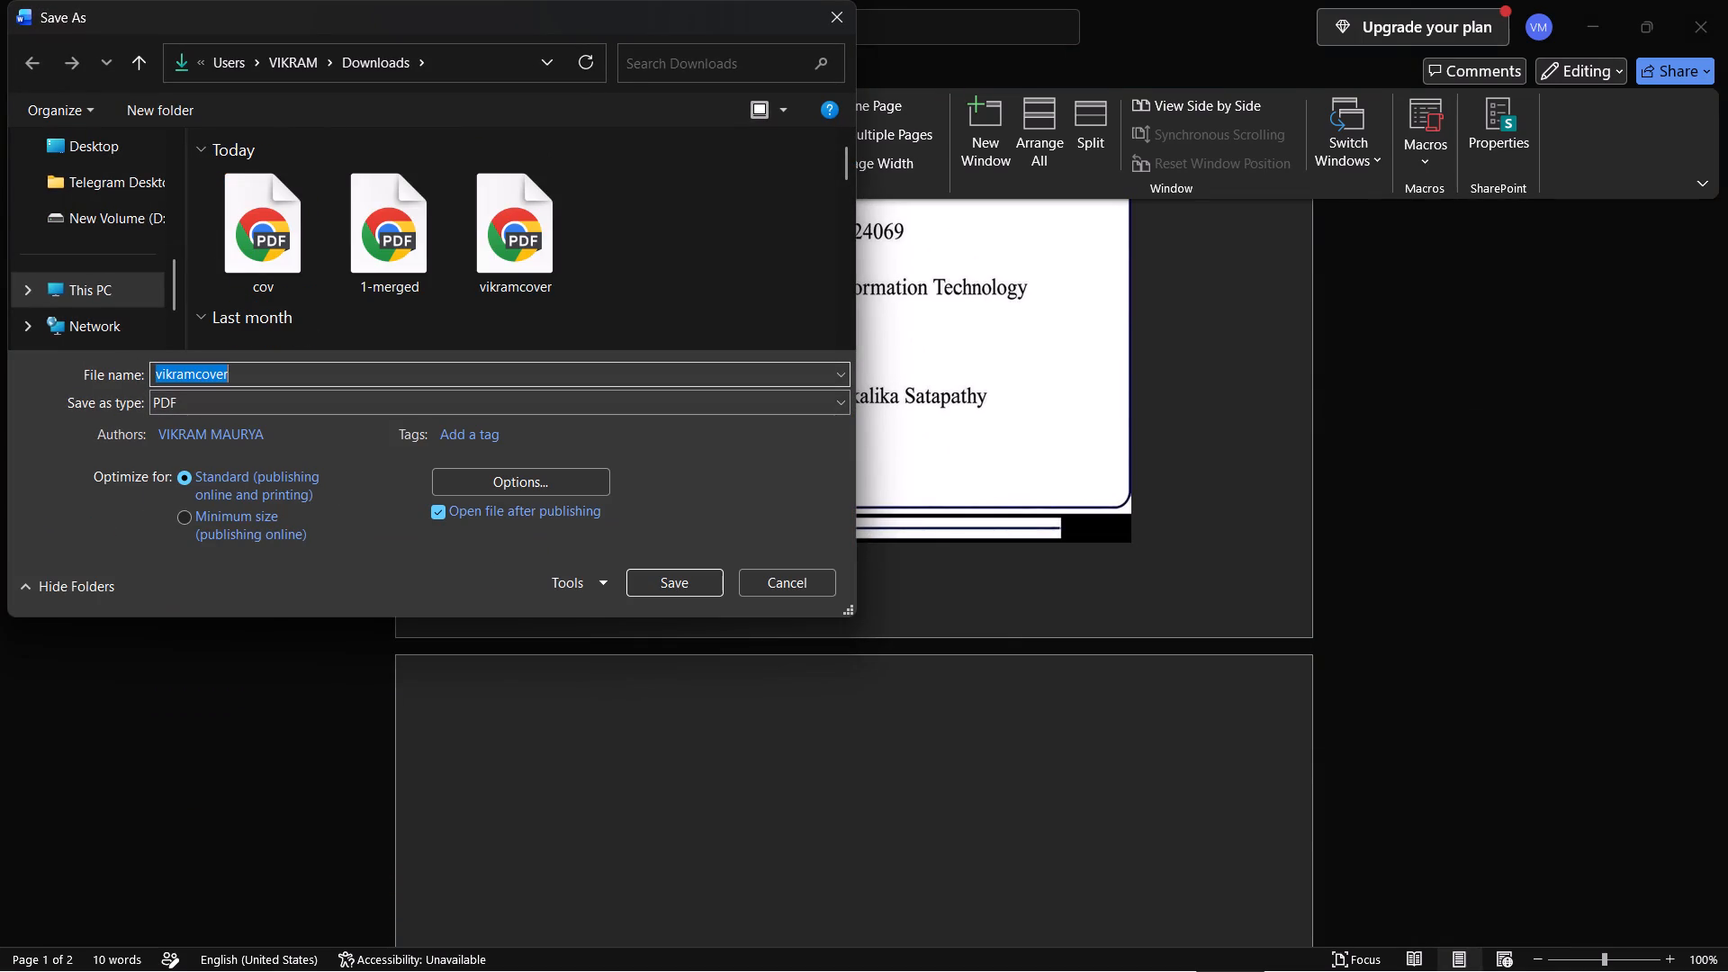
left_click(281, 378)
type("new")
left_click(697, 588)
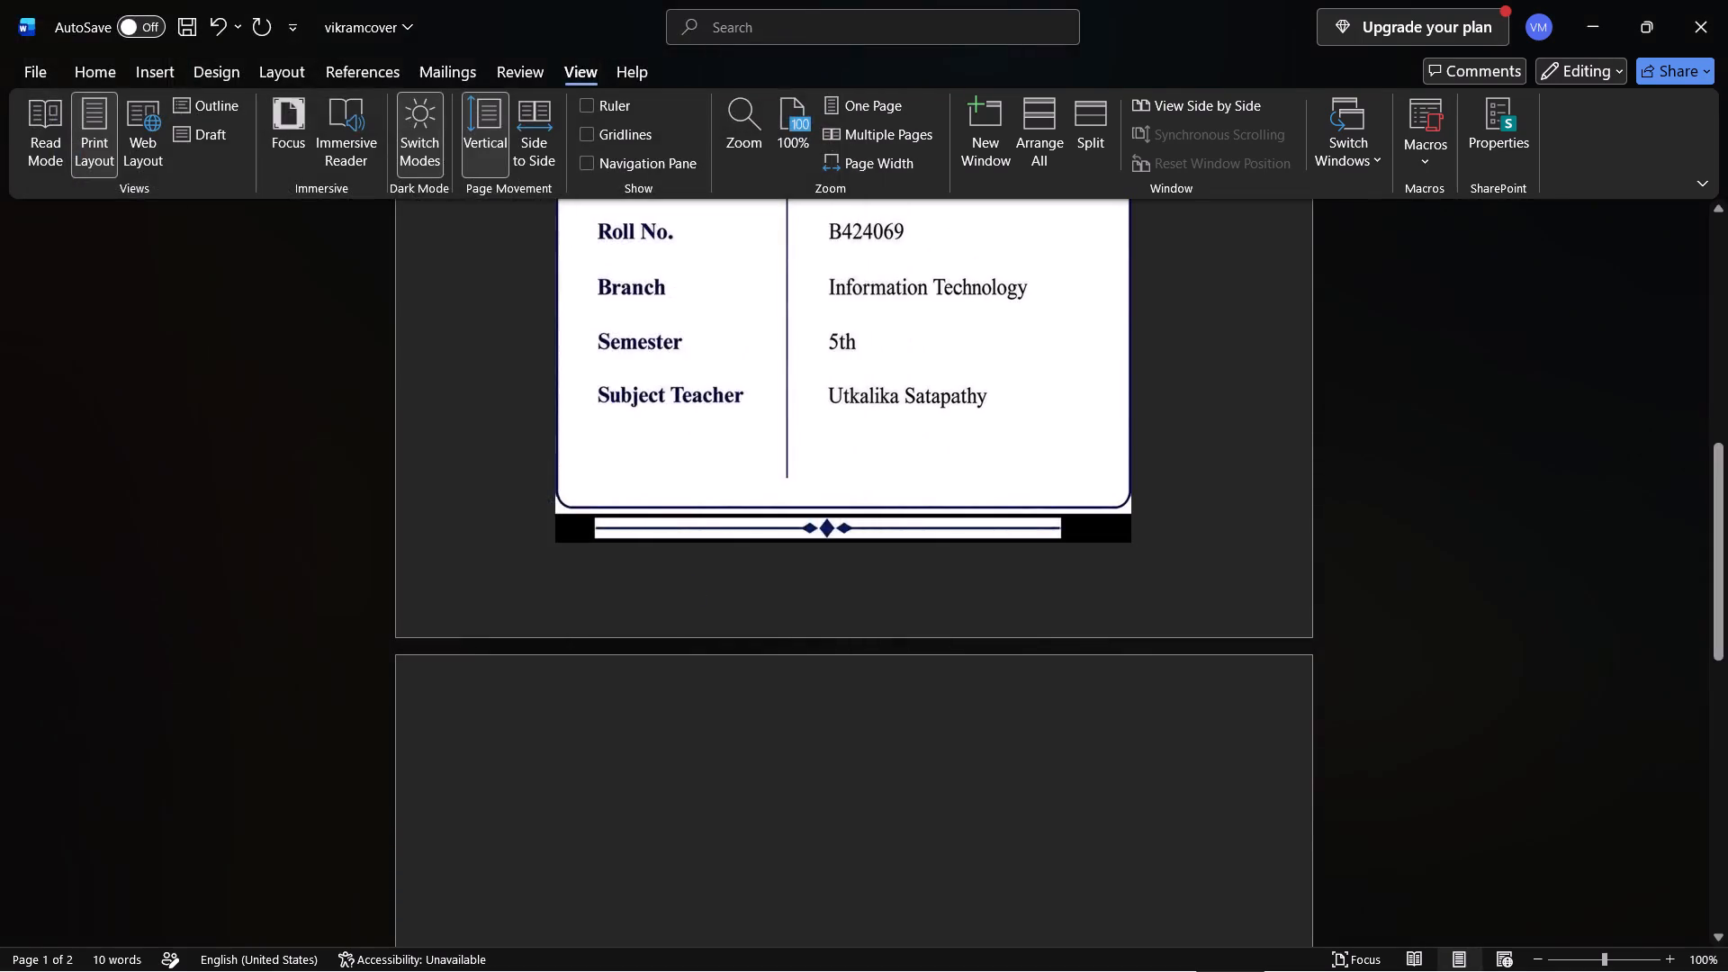
Check both pages of the exported vikramcovernew PDF in Chrome.
scroll(794, 585, "down", 16)
scroll(794, 585, "up", 5)
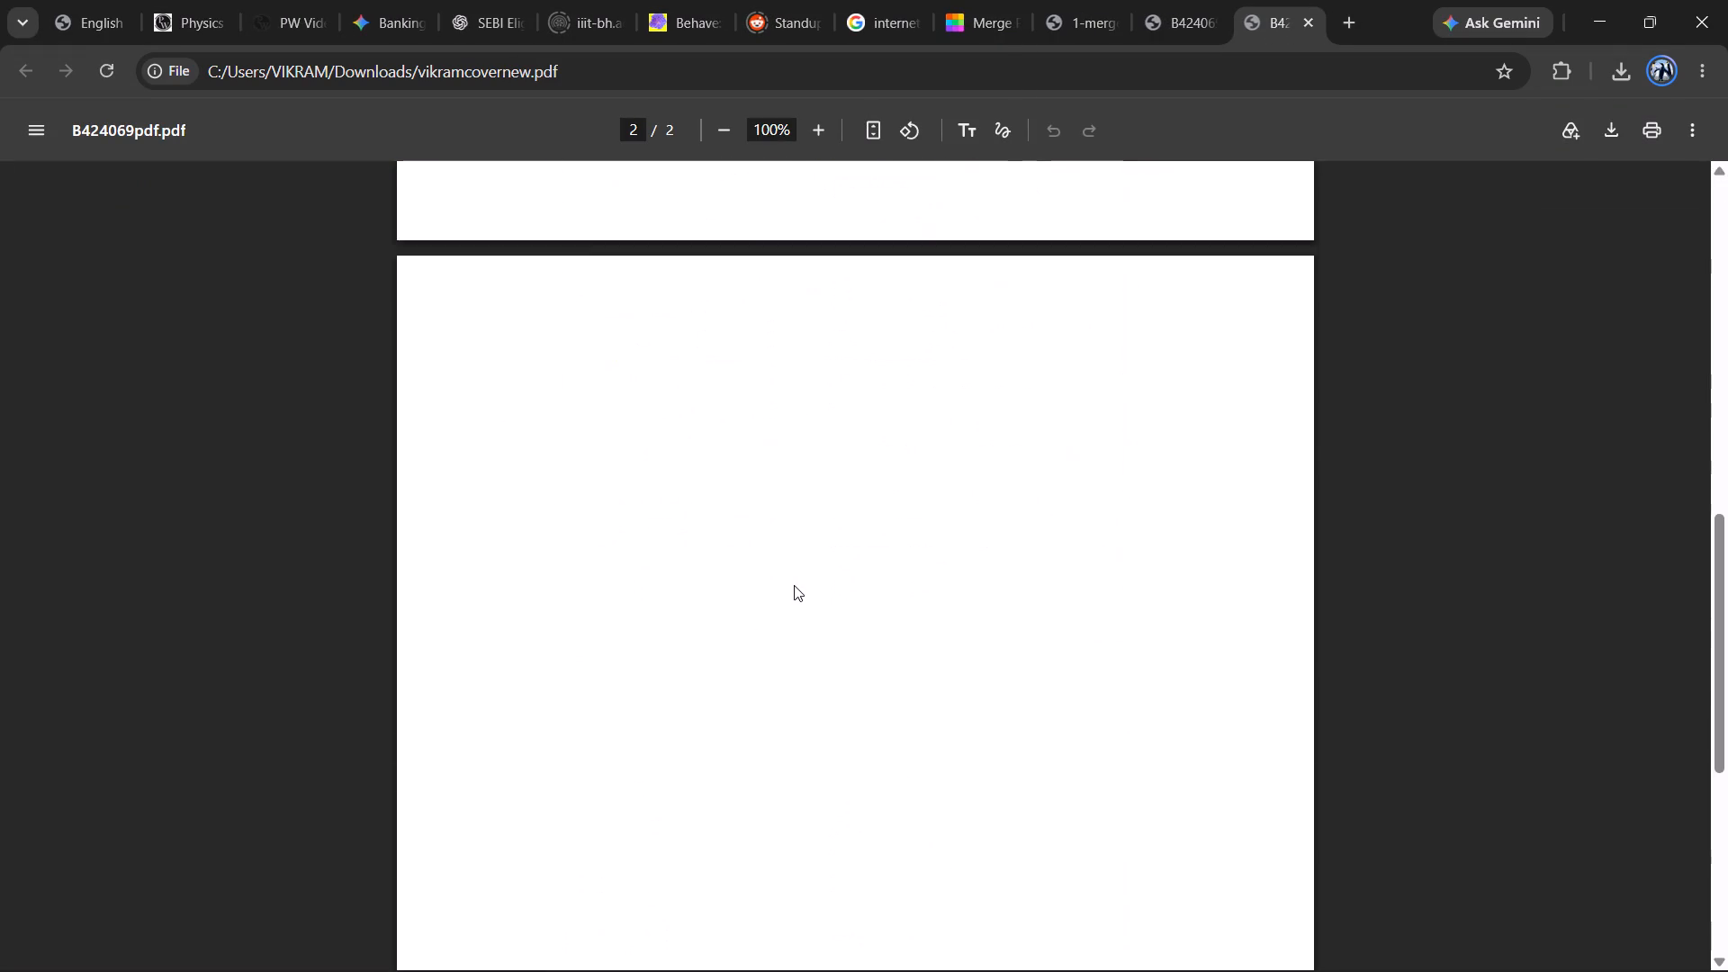
scroll(794, 585, "up", 20)
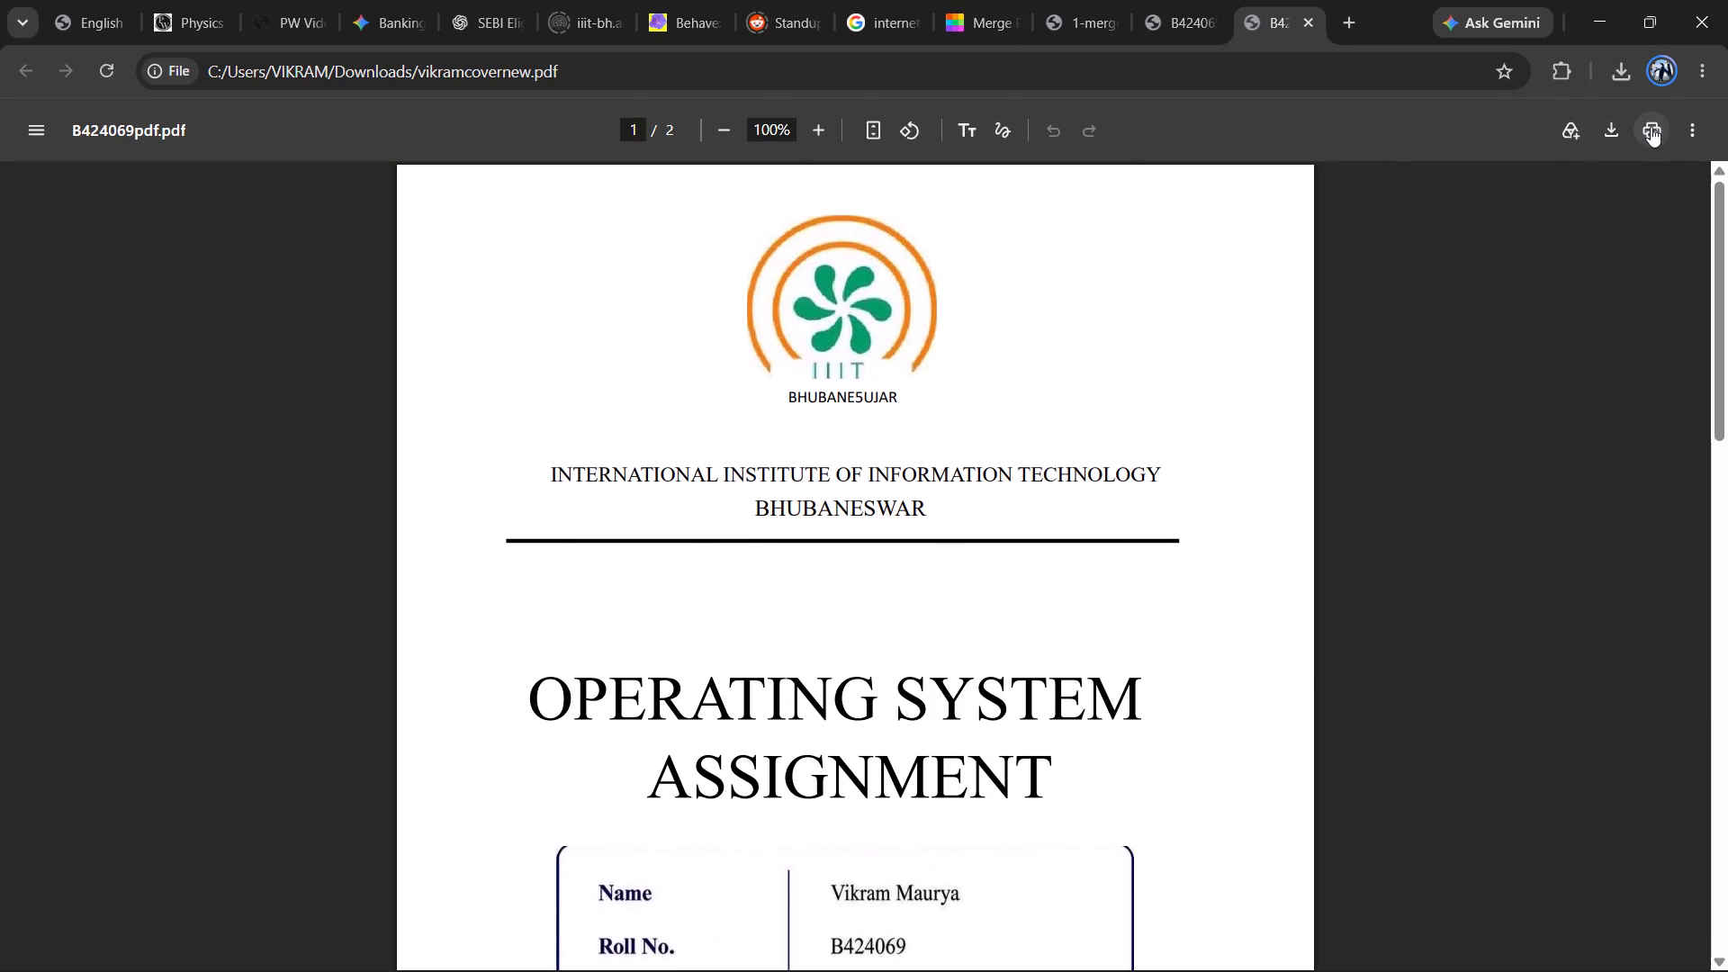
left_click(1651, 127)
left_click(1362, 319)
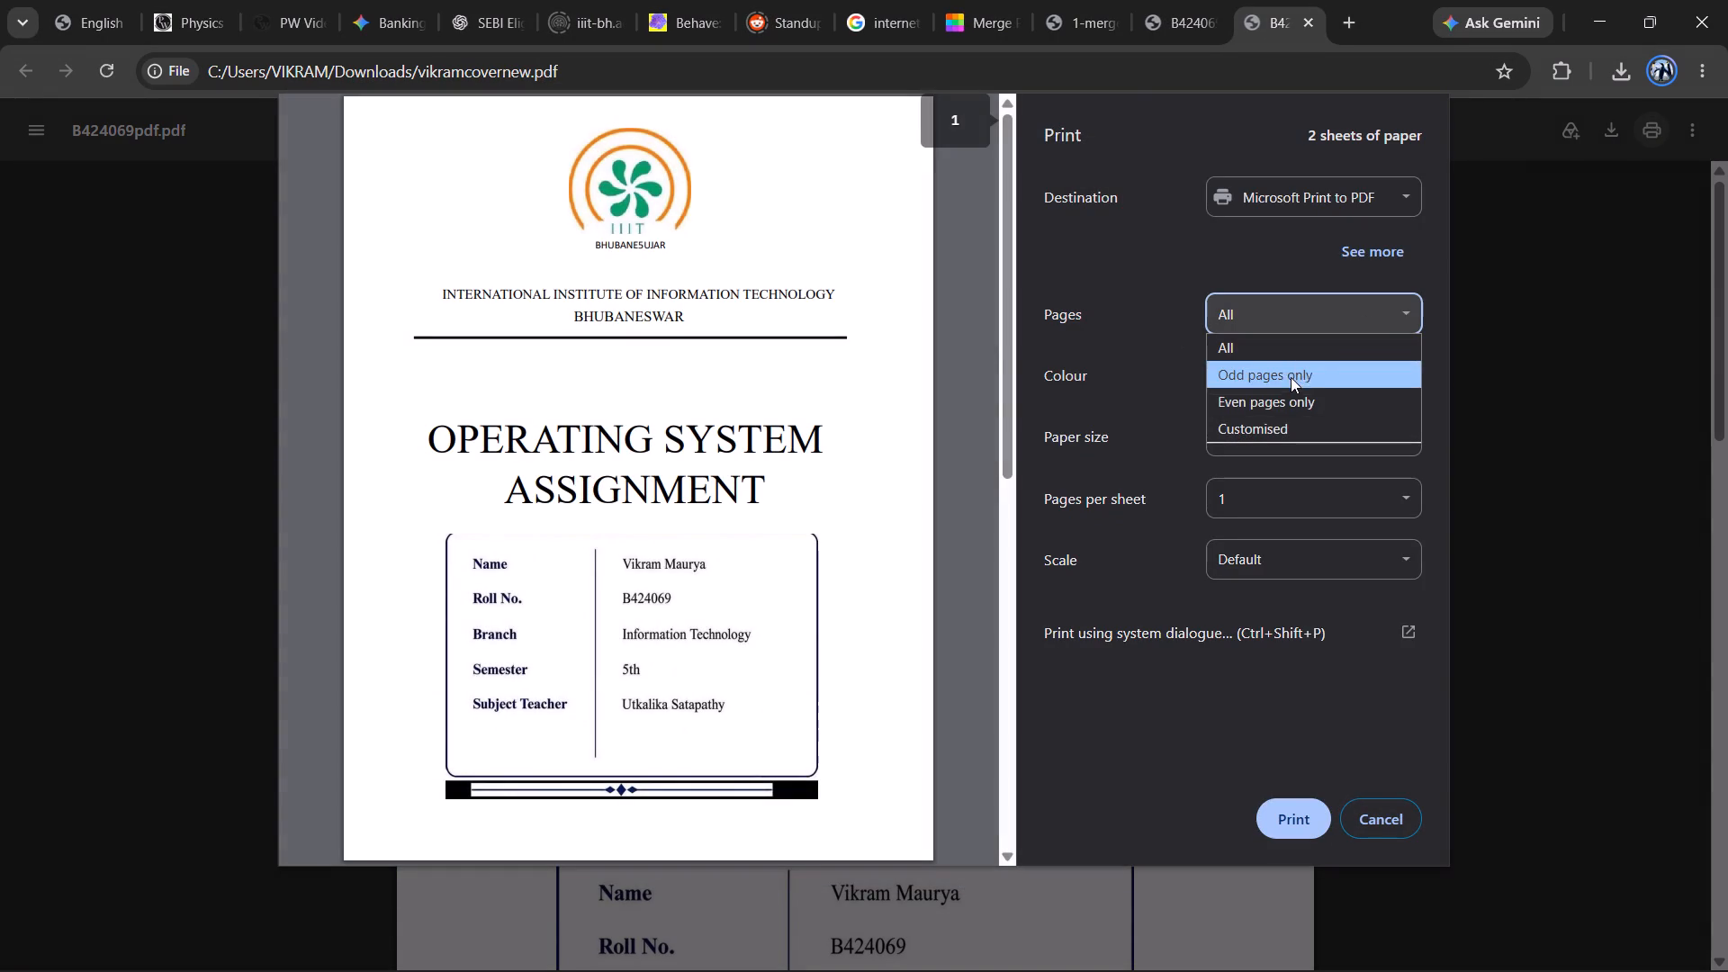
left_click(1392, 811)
Close the exported vikramcovernew PDF and switch back to the cover document in Word.
scroll(1205, 708, "down", 3)
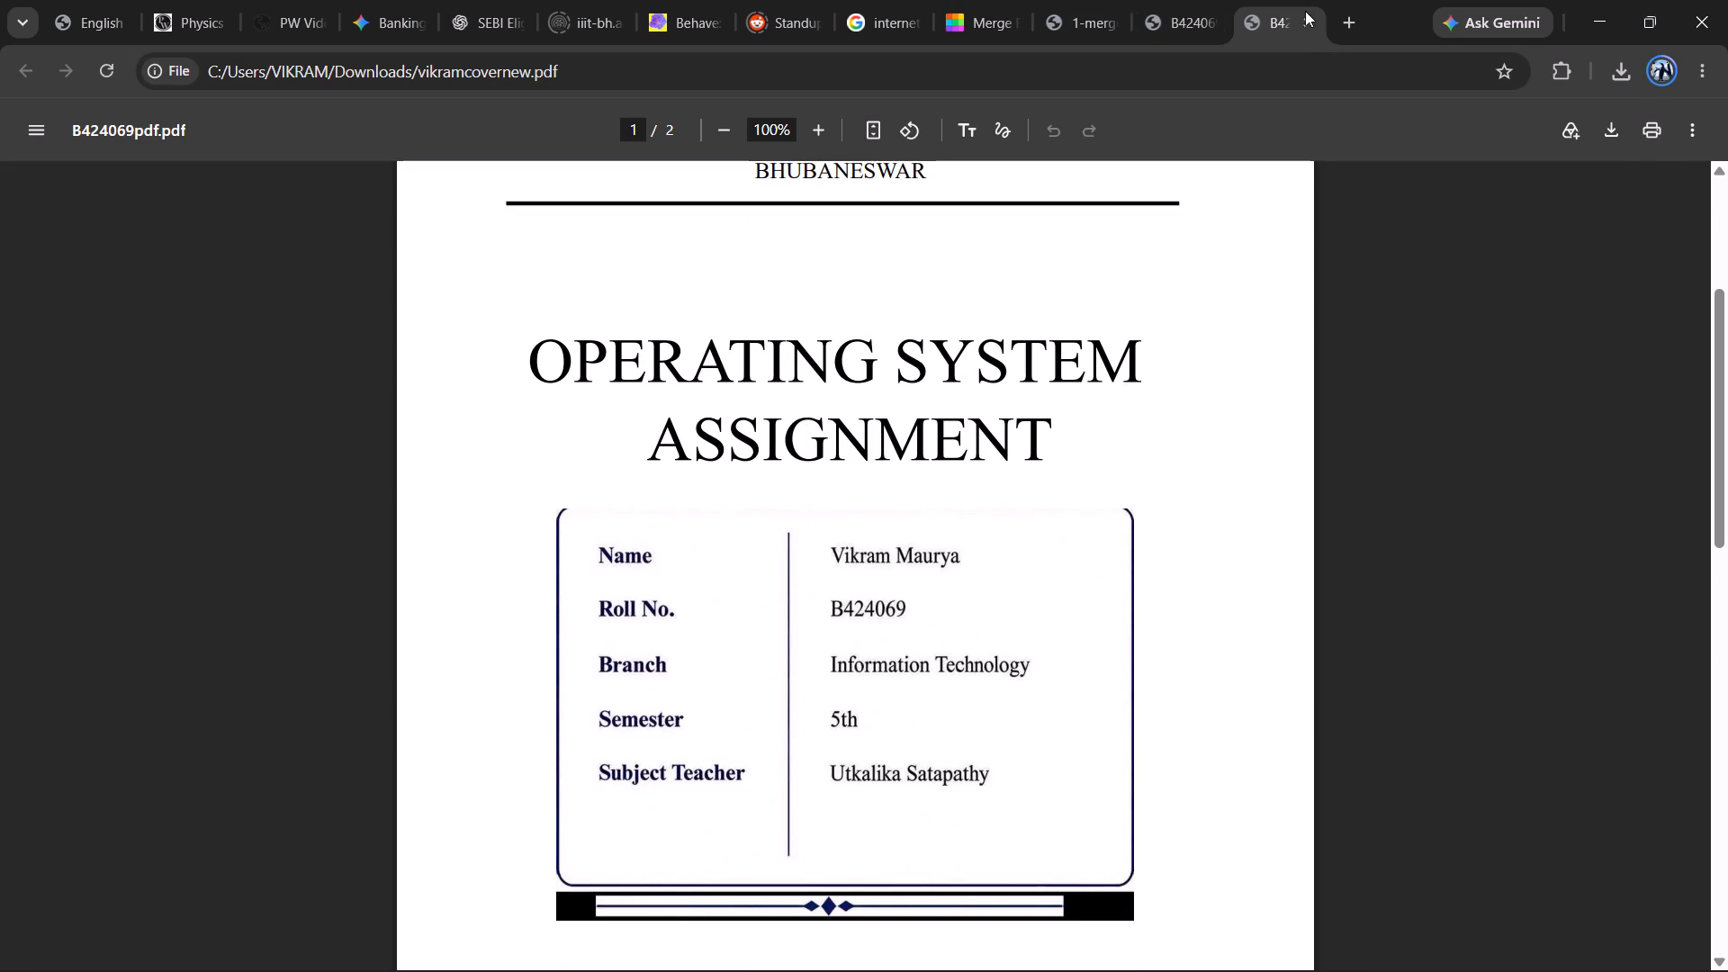
left_click(1303, 22)
key("alt+Tab")
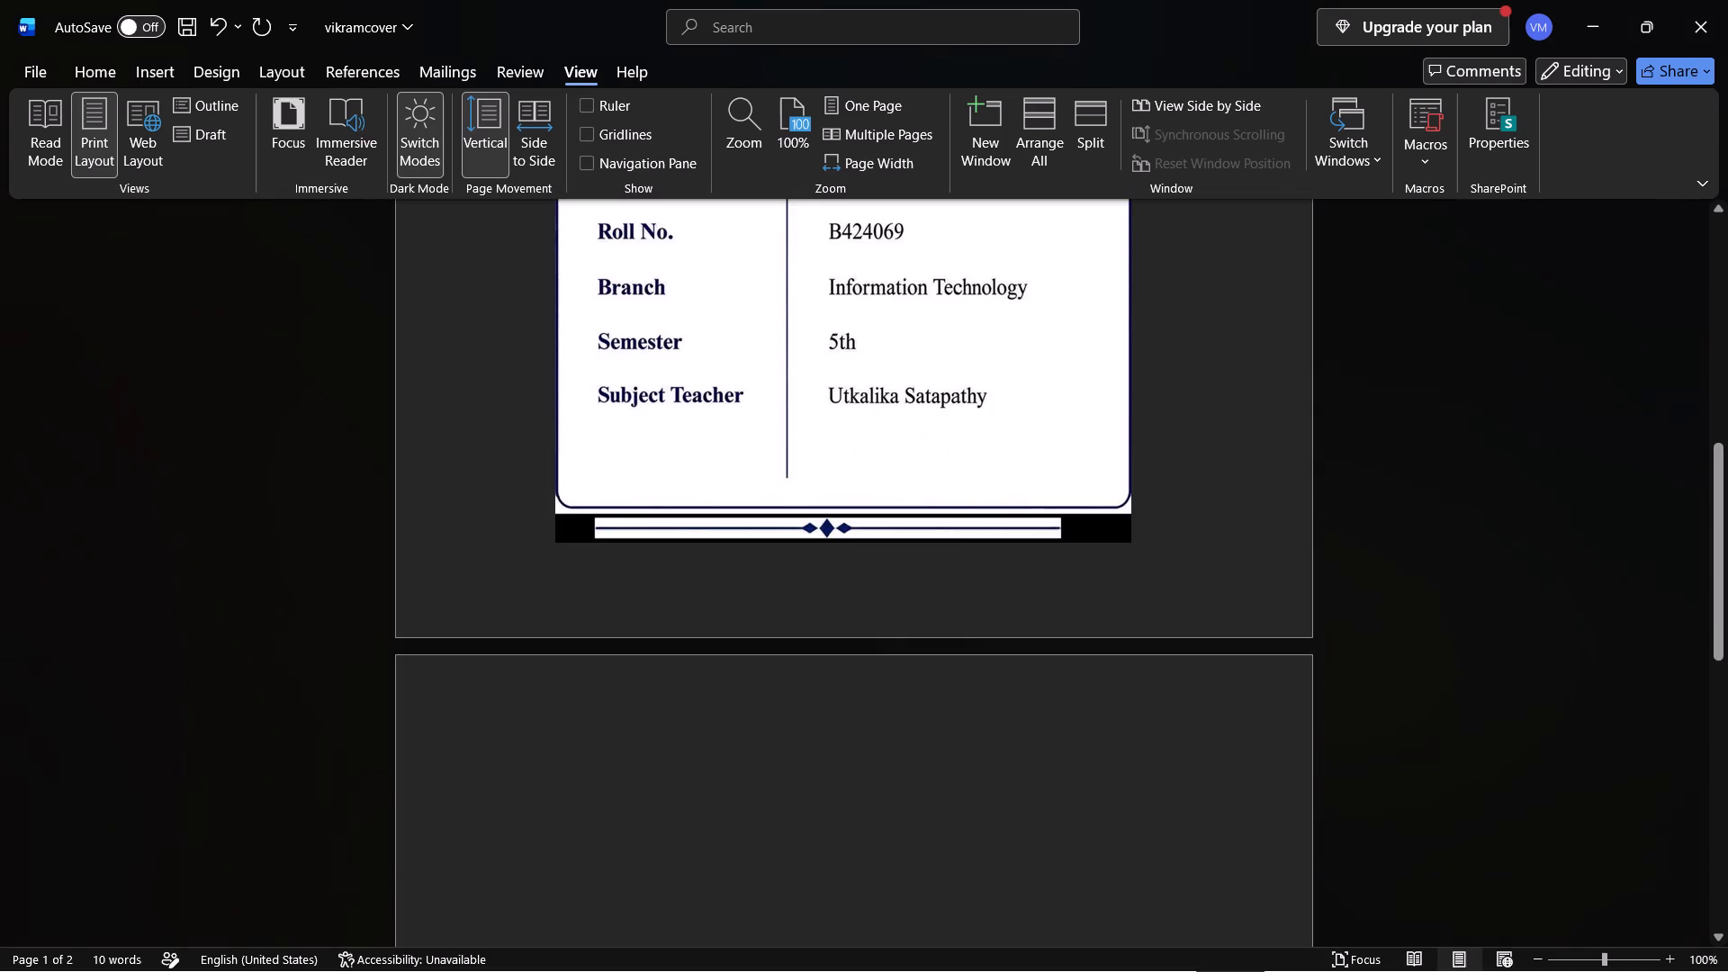
Remove the student details picture below the OPERATING SYSTEM ASSIGNMENT title on the cover.
scroll(905, 444, "up", 7)
scroll(928, 490, "down", 2)
left_click(860, 514)
left_click_drag(860, 514, 862, 531)
key("alt+Tab")
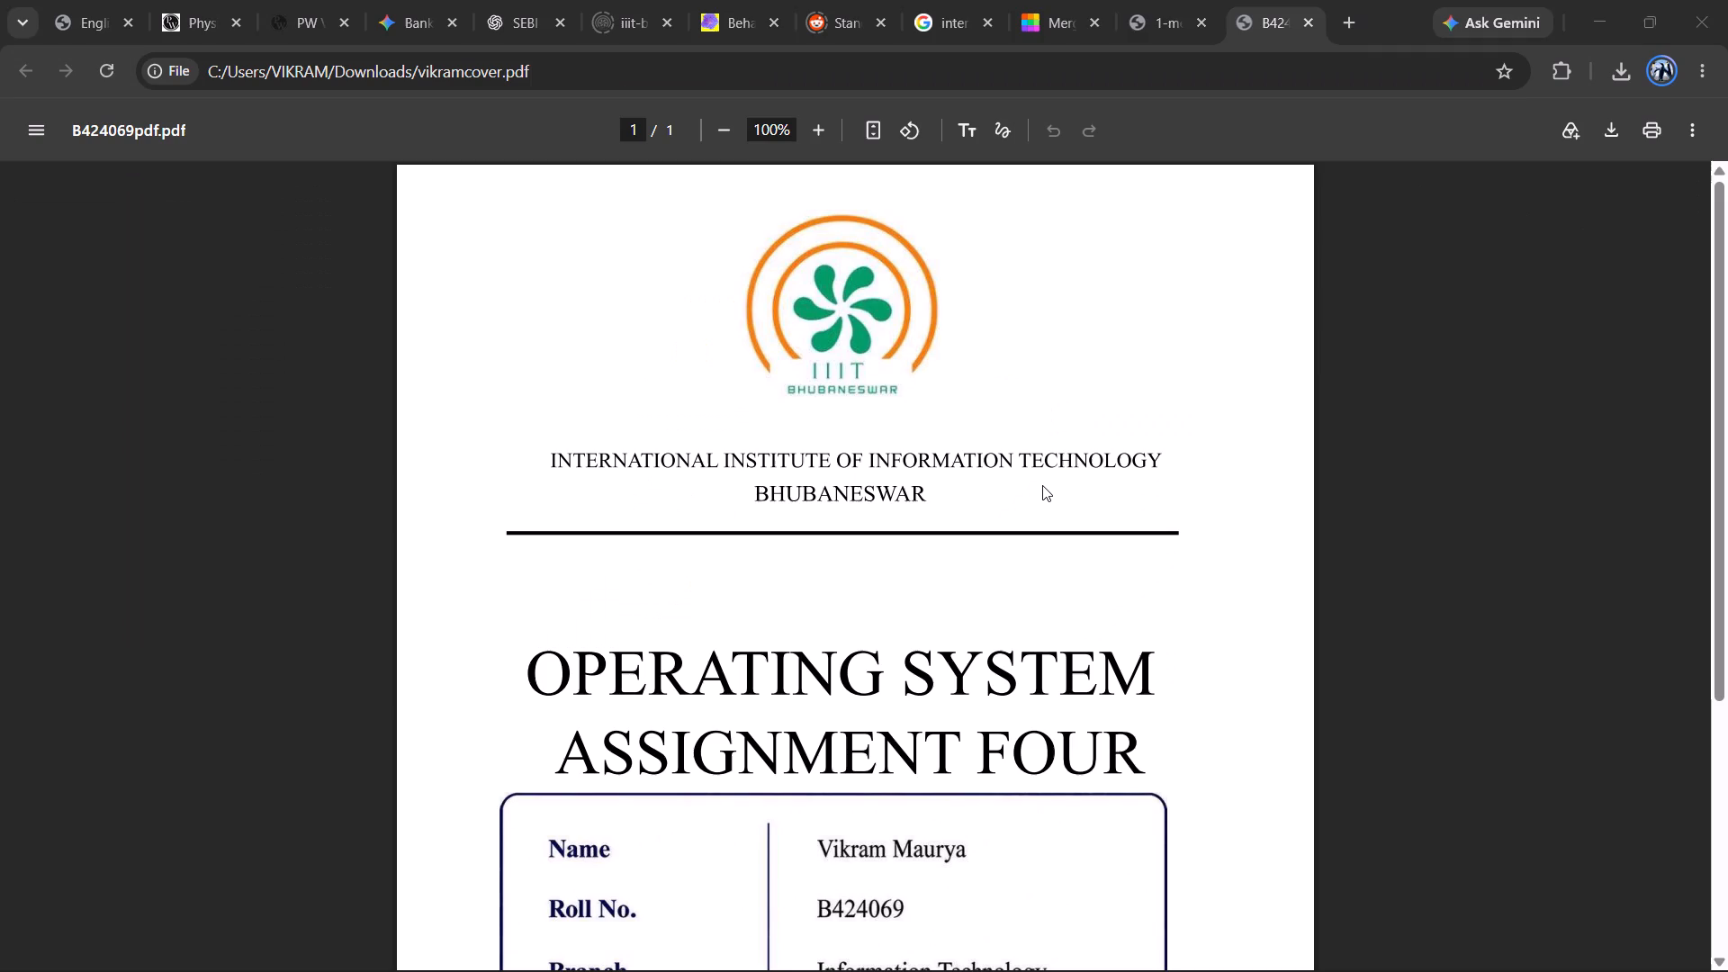
key("alt+Tab")
left_click(1502, 517)
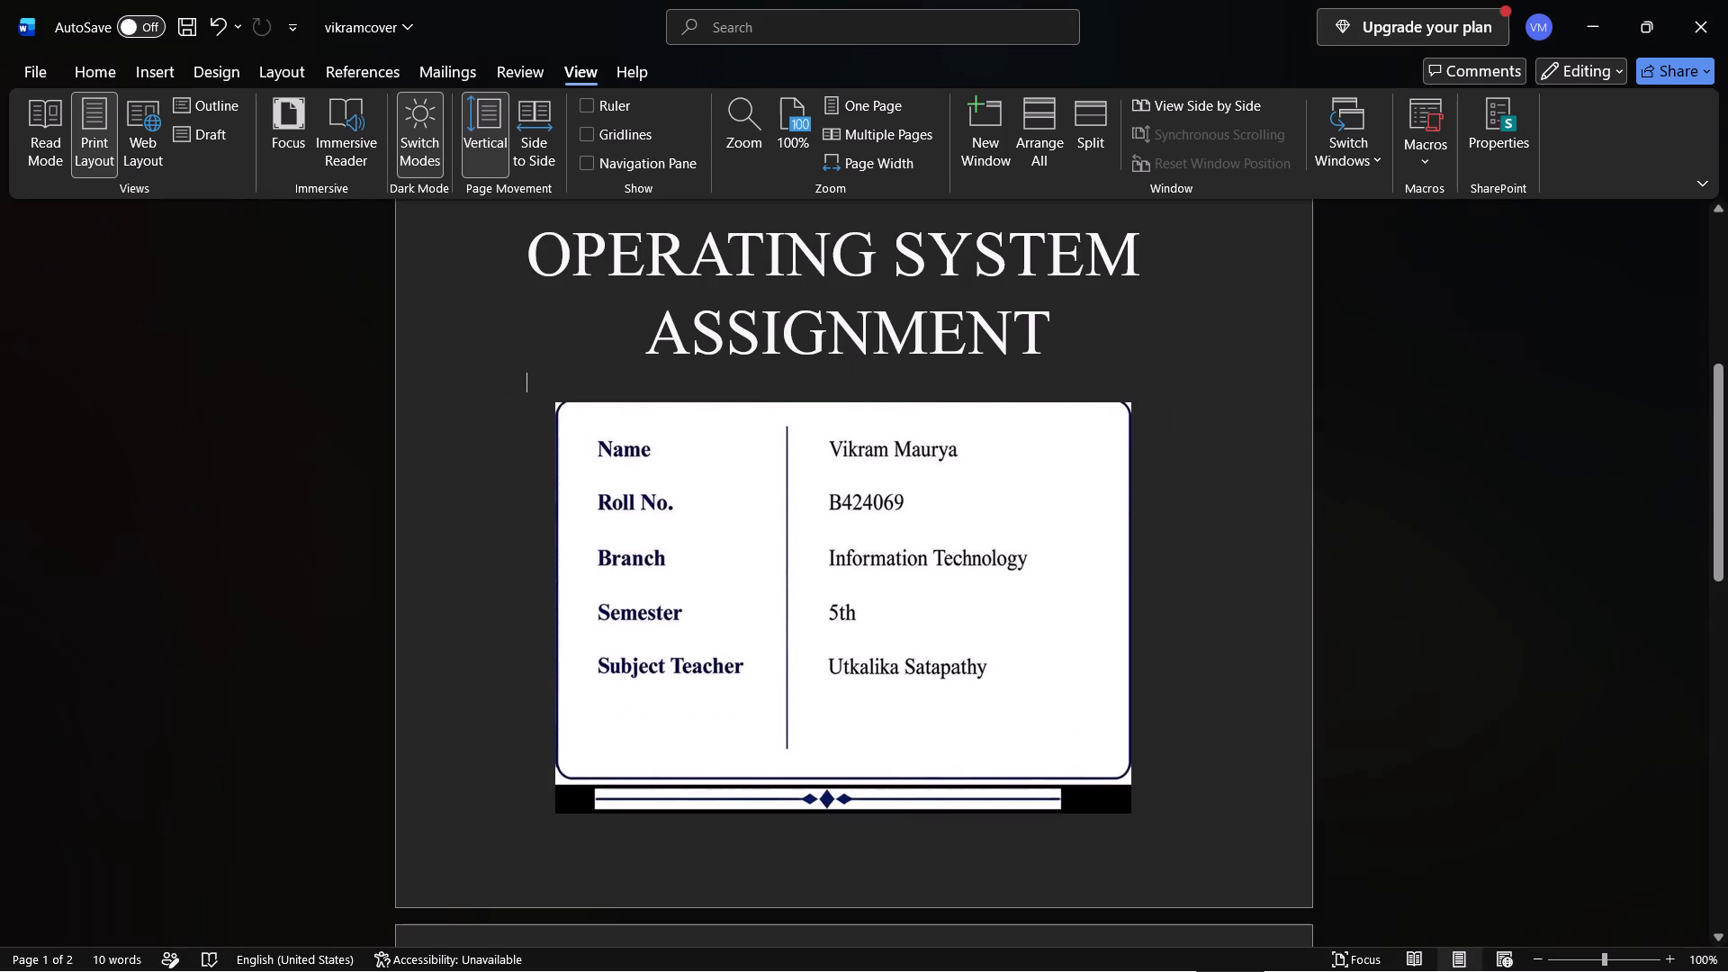
right_click(971, 599)
left_click(697, 601)
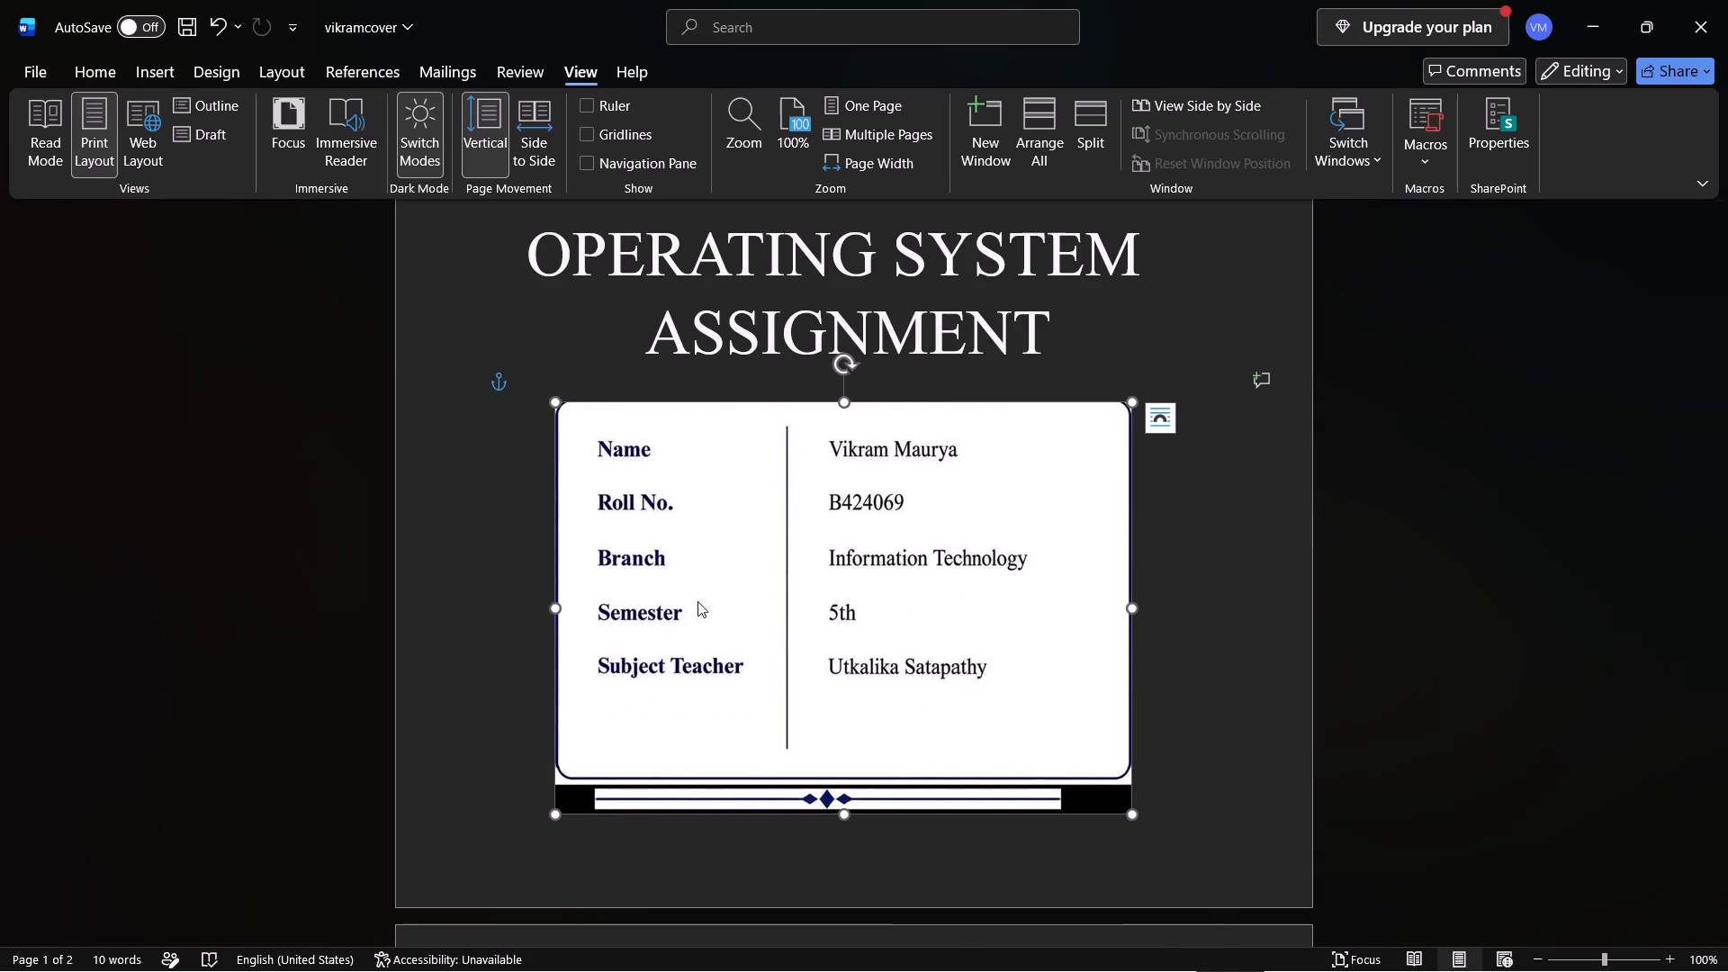
right_click(877, 536)
left_click(1024, 360)
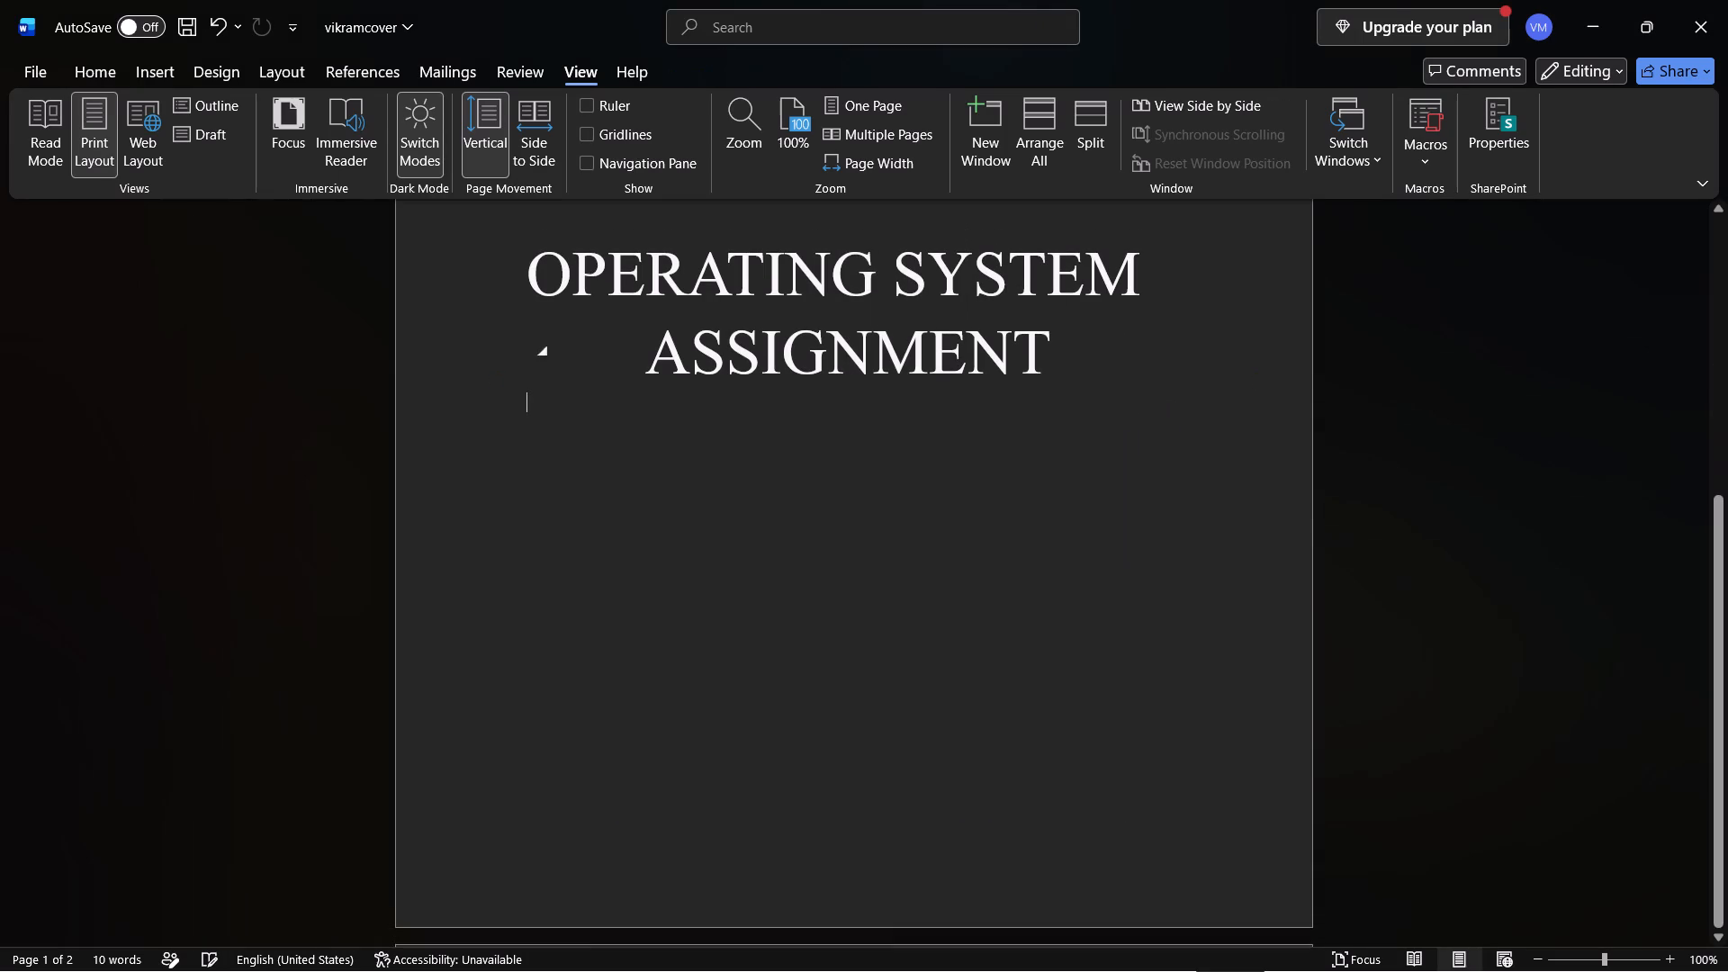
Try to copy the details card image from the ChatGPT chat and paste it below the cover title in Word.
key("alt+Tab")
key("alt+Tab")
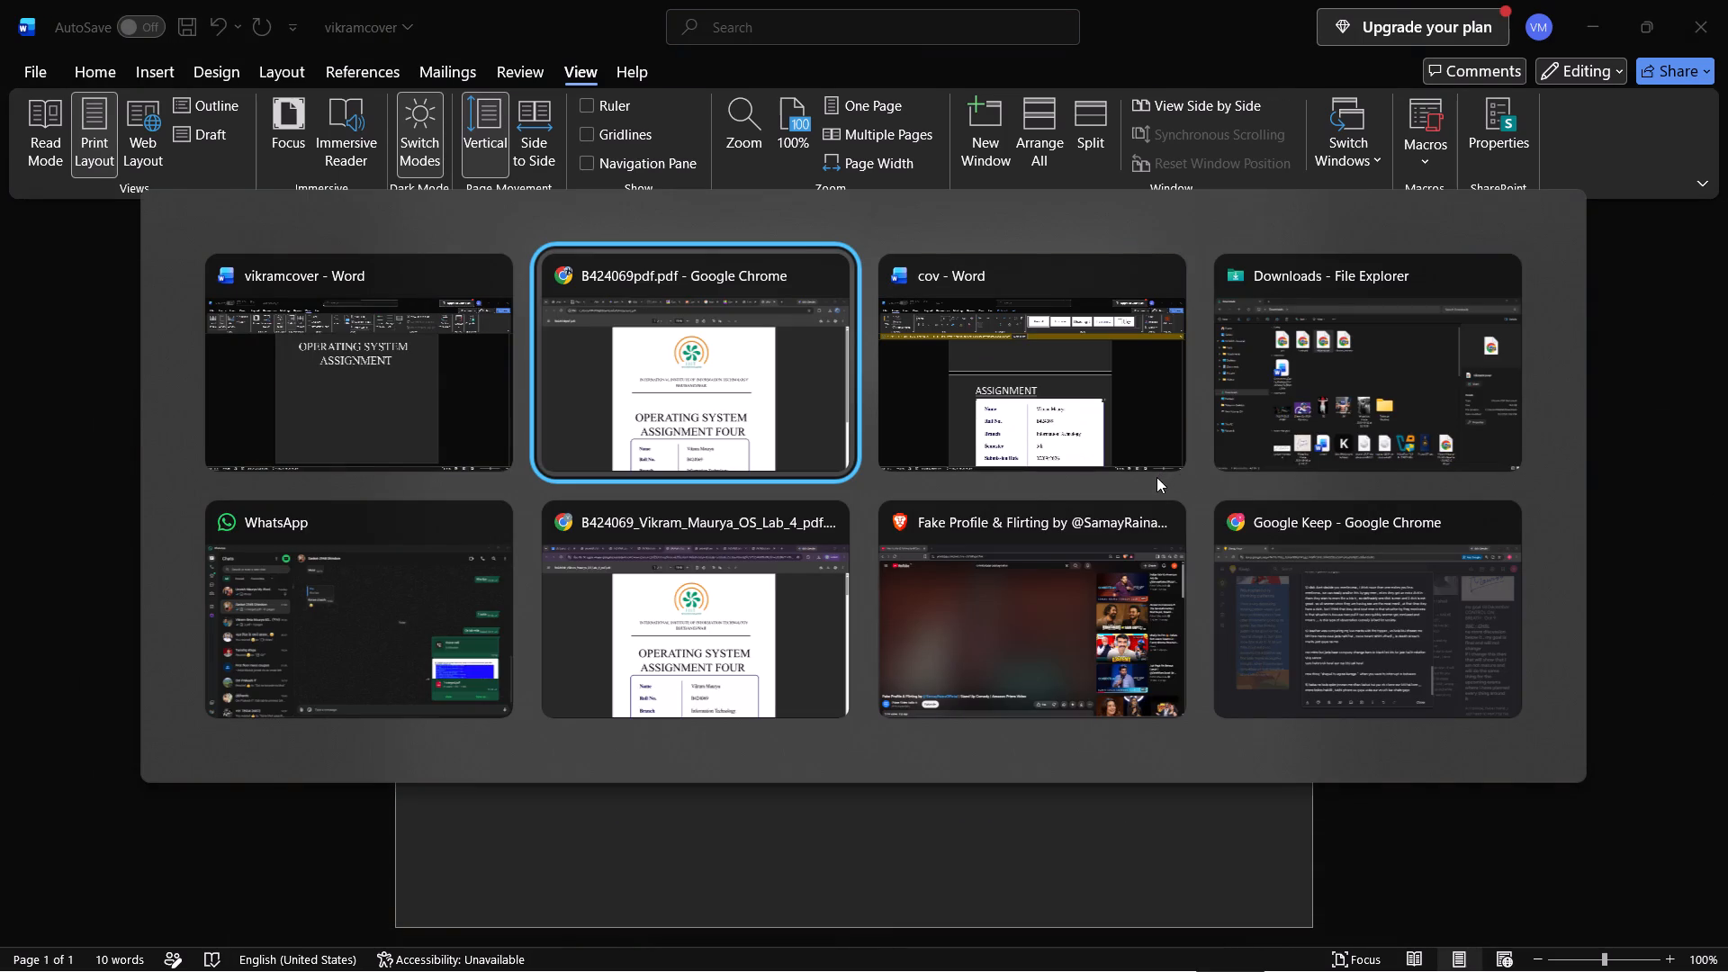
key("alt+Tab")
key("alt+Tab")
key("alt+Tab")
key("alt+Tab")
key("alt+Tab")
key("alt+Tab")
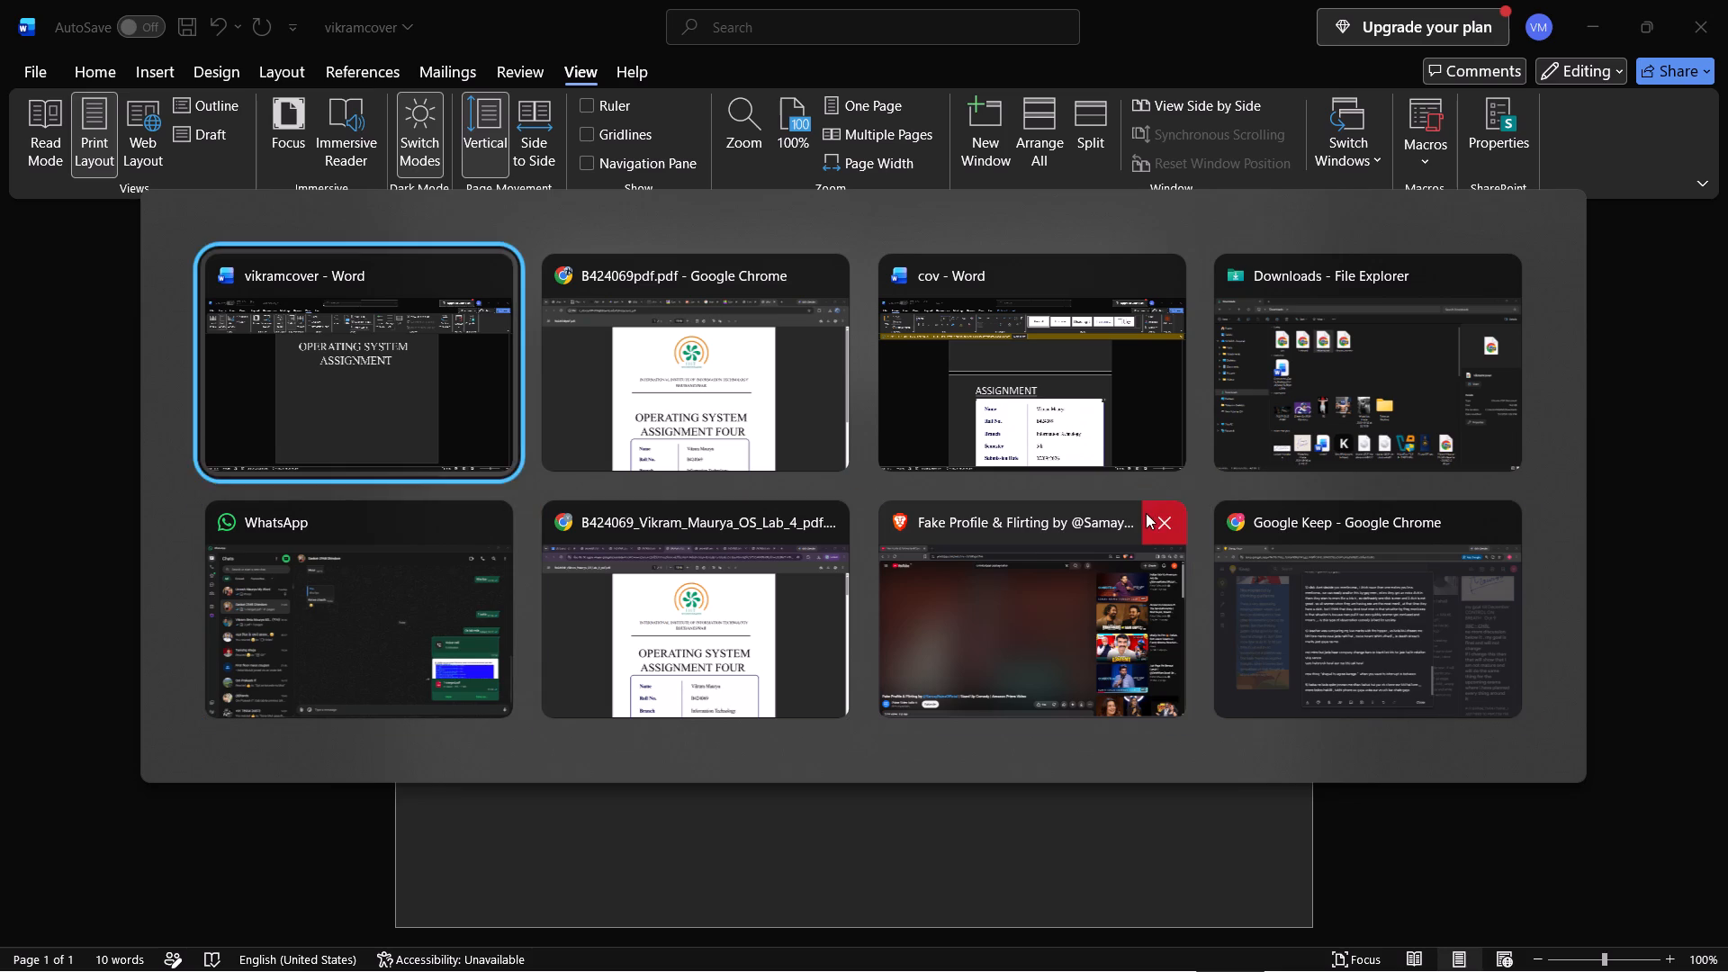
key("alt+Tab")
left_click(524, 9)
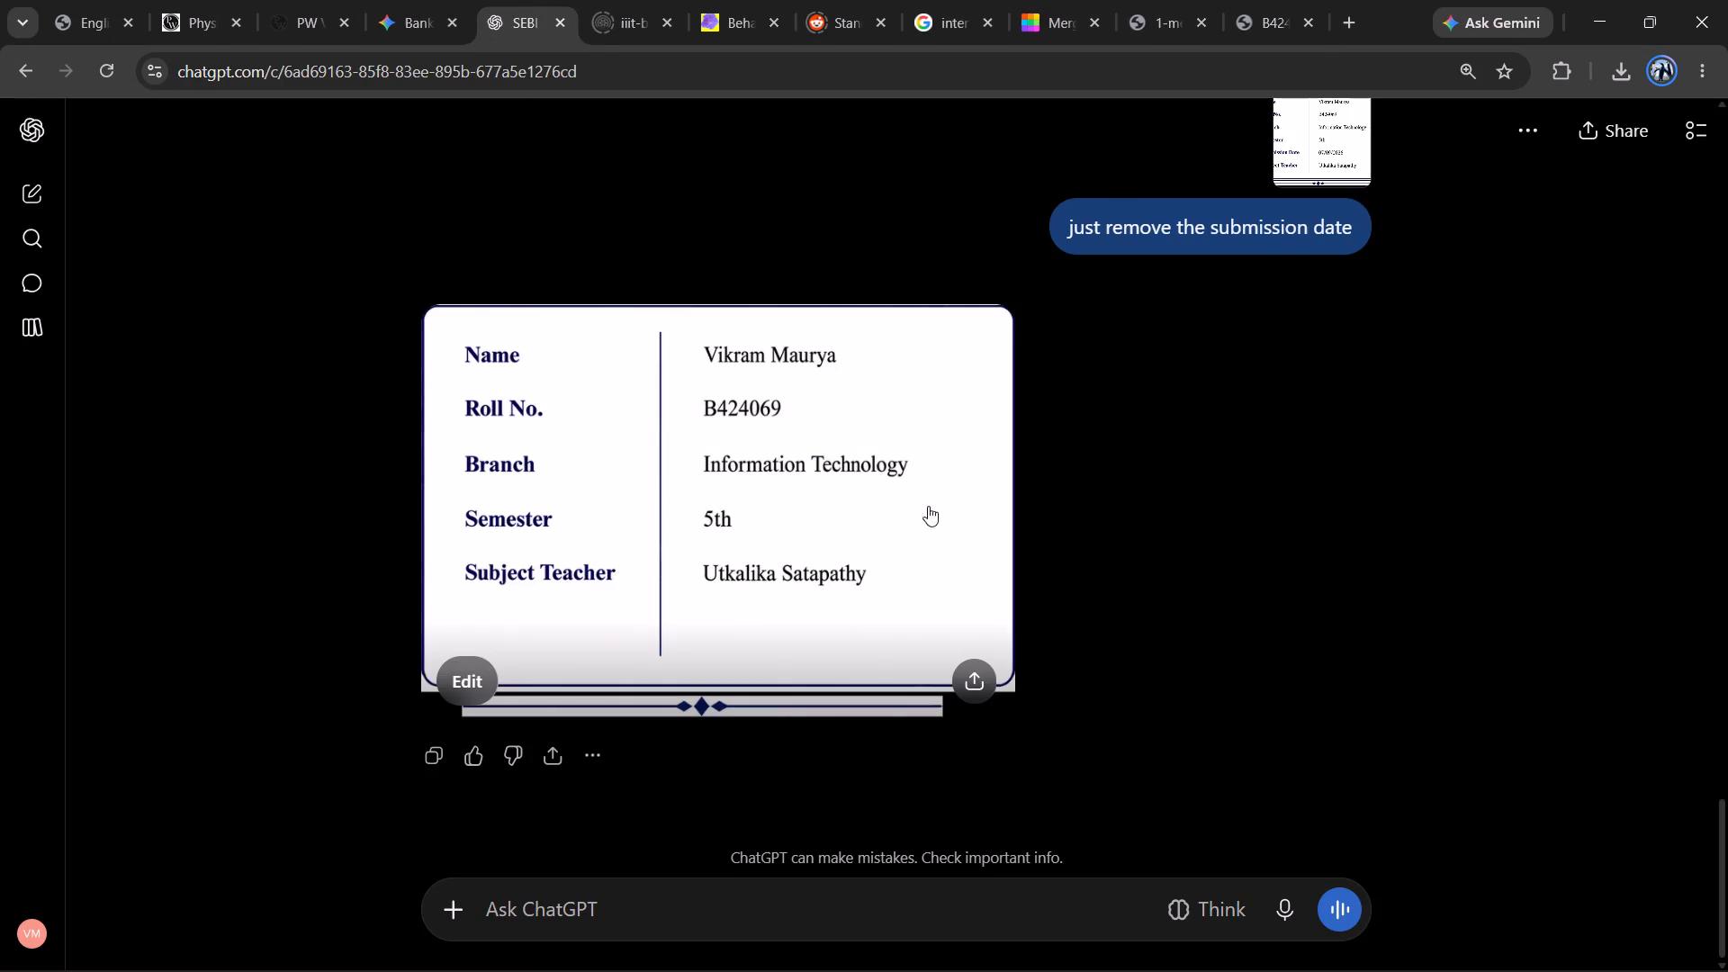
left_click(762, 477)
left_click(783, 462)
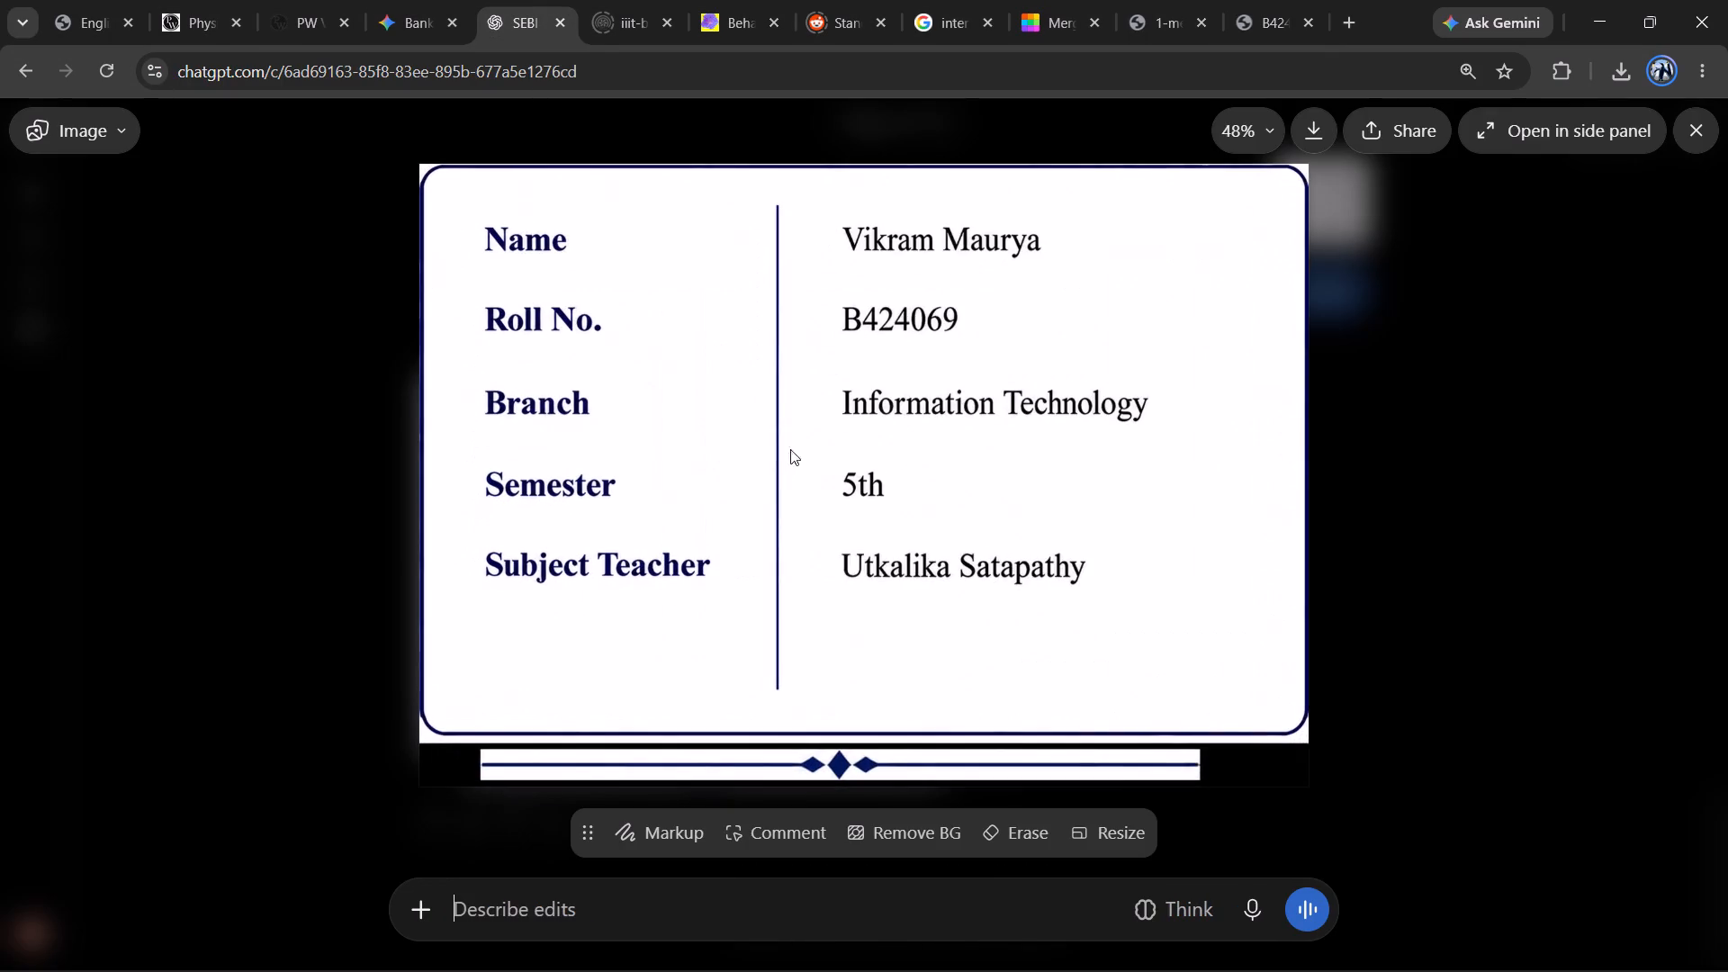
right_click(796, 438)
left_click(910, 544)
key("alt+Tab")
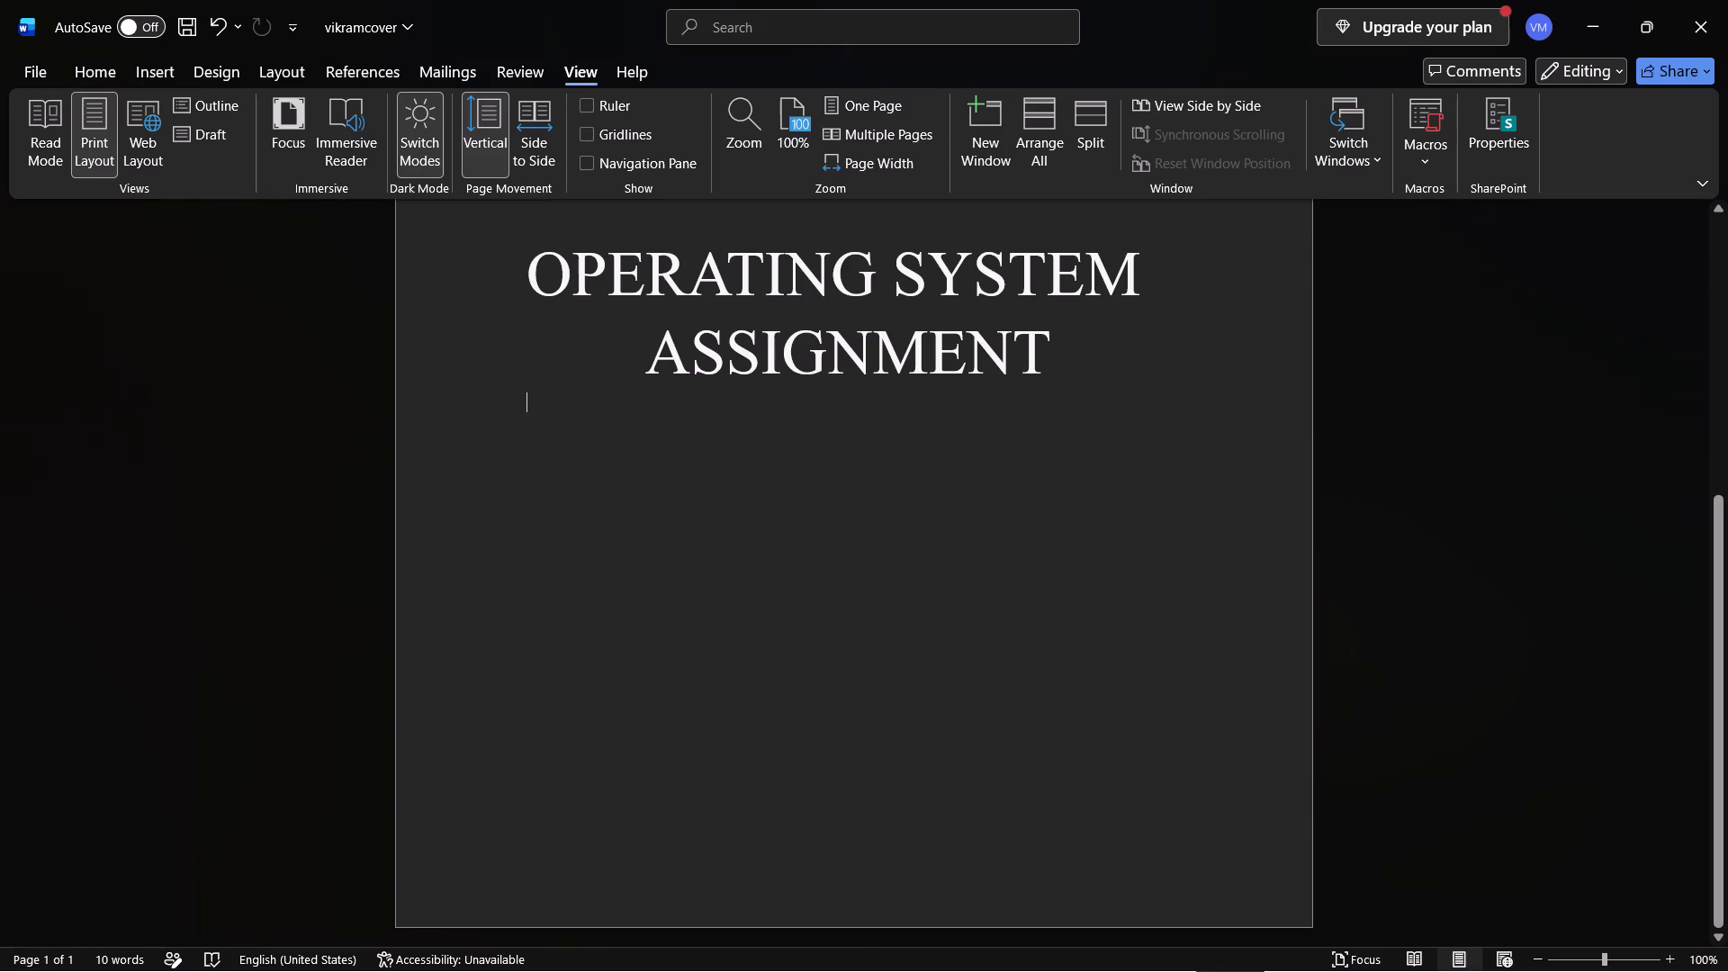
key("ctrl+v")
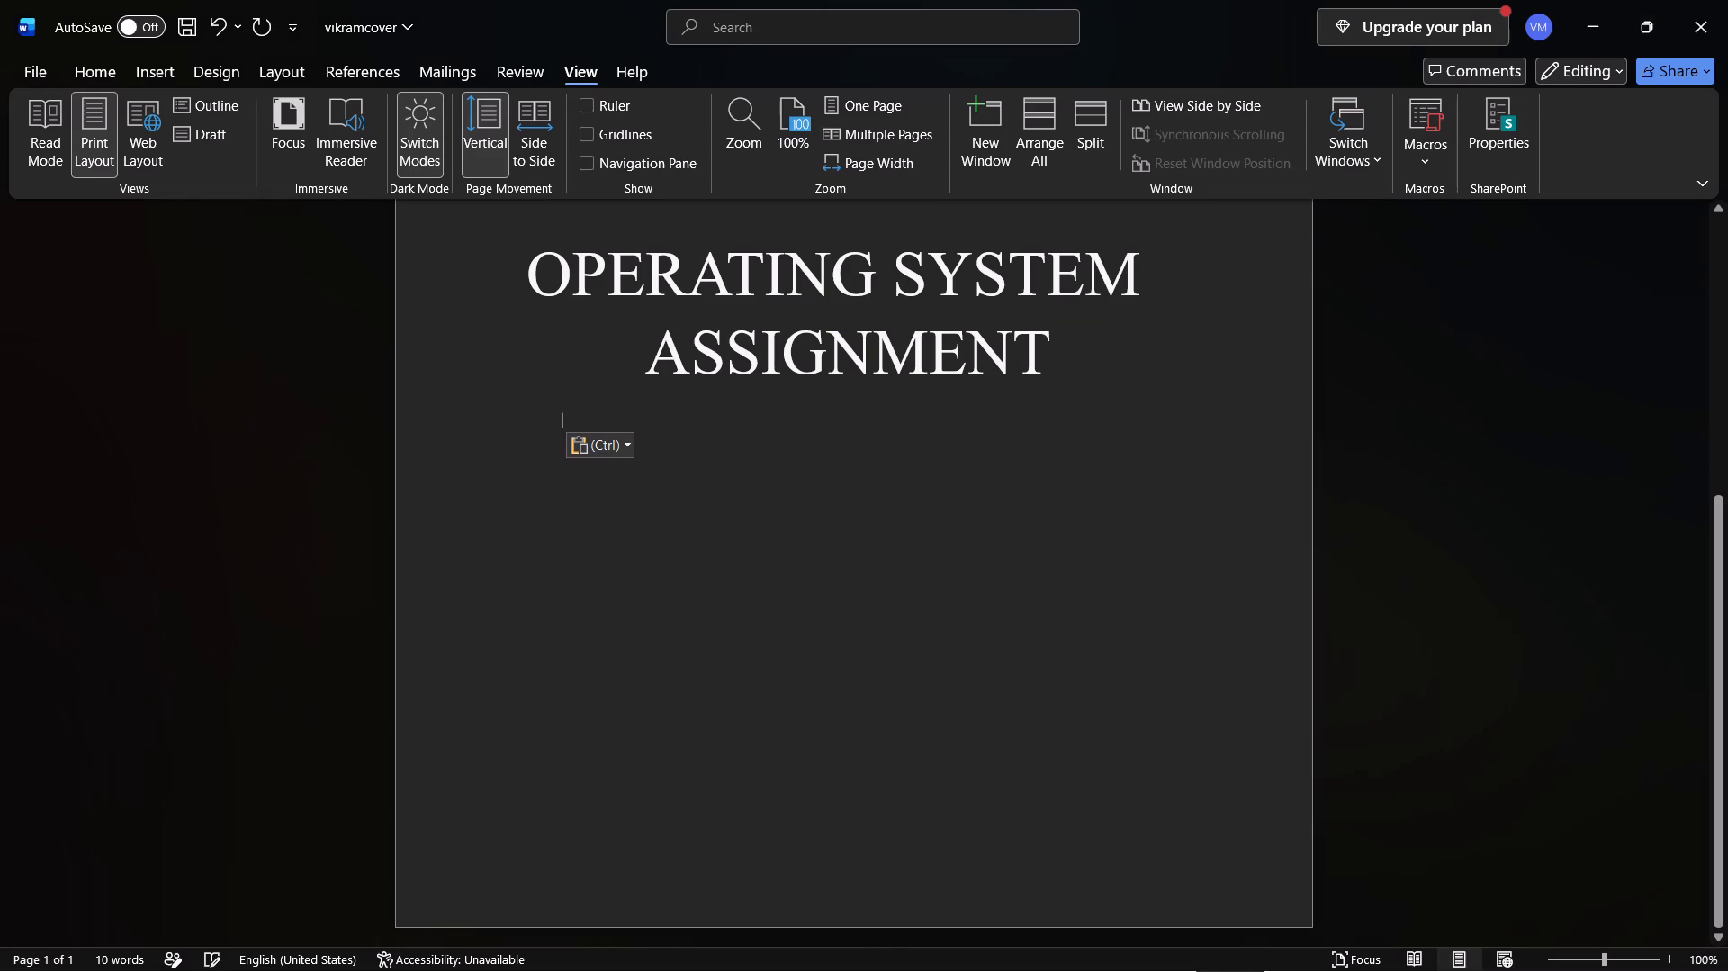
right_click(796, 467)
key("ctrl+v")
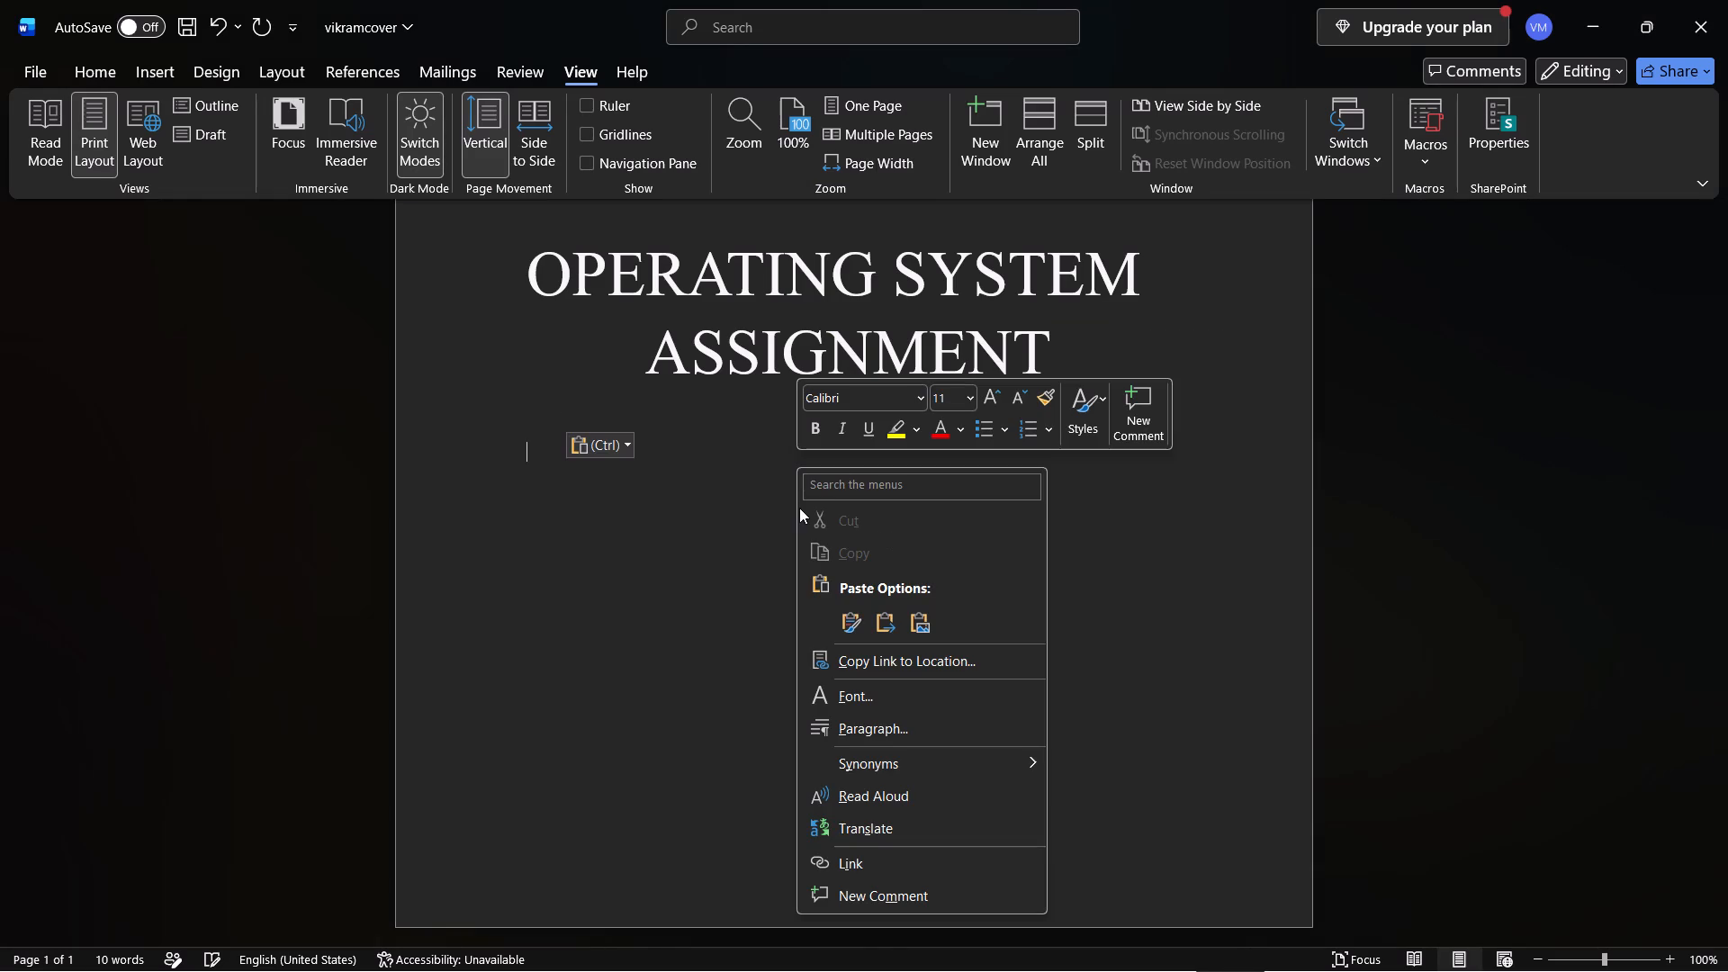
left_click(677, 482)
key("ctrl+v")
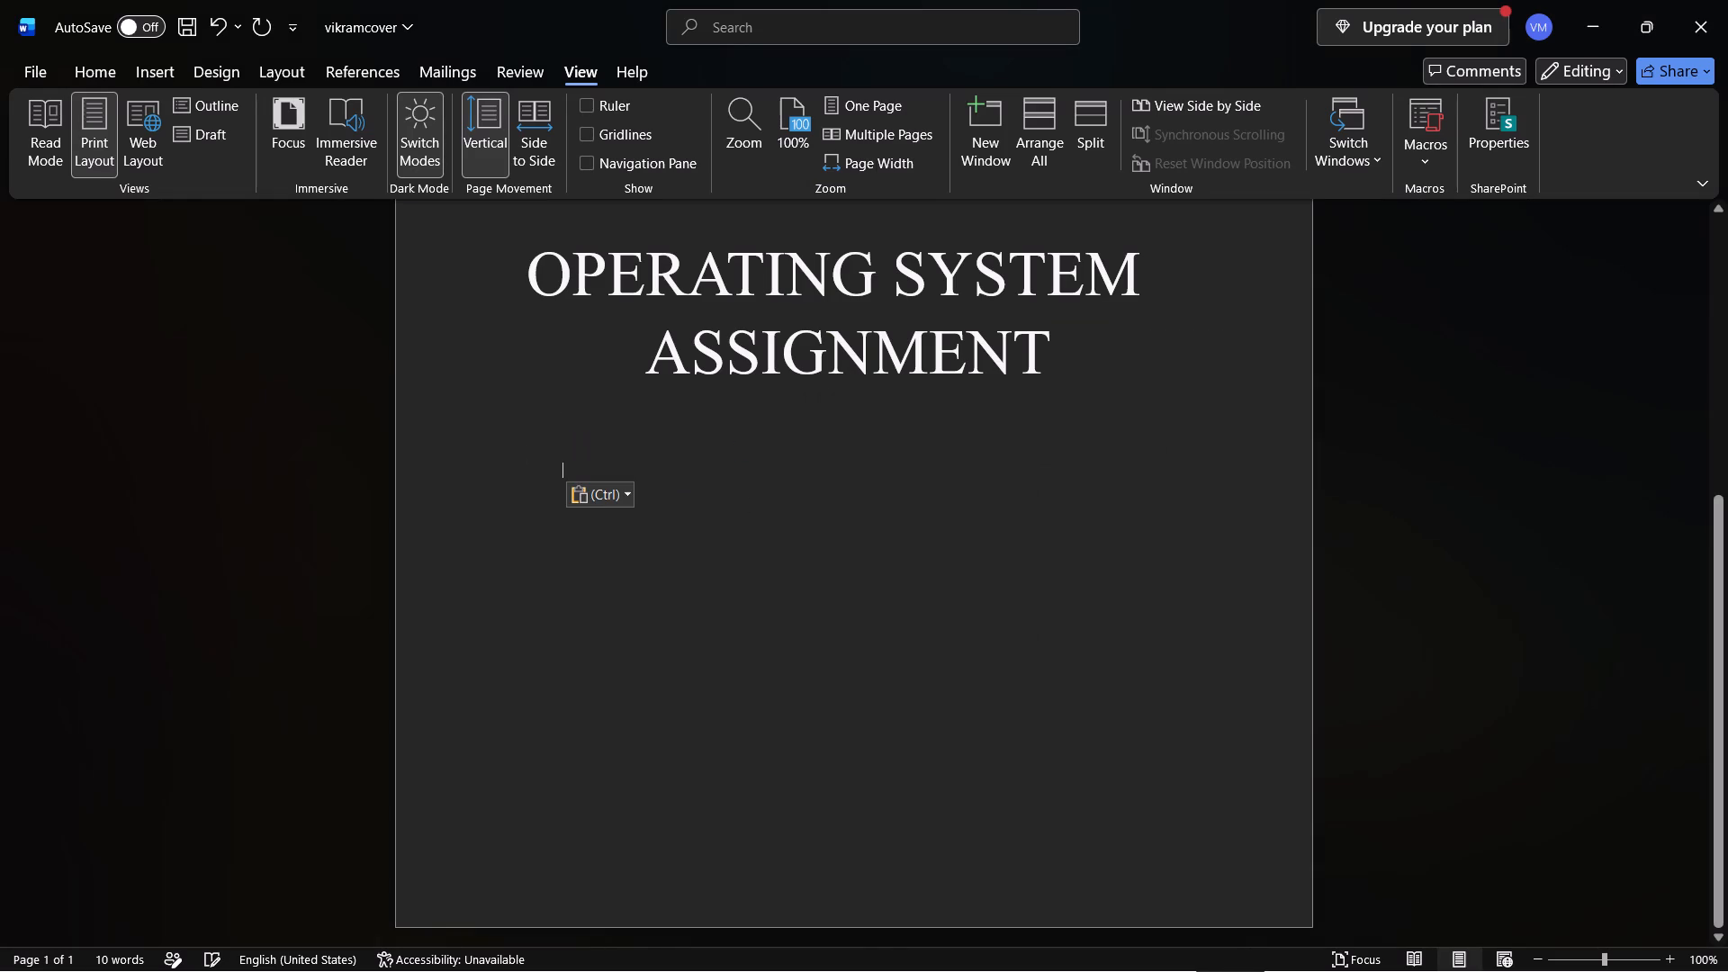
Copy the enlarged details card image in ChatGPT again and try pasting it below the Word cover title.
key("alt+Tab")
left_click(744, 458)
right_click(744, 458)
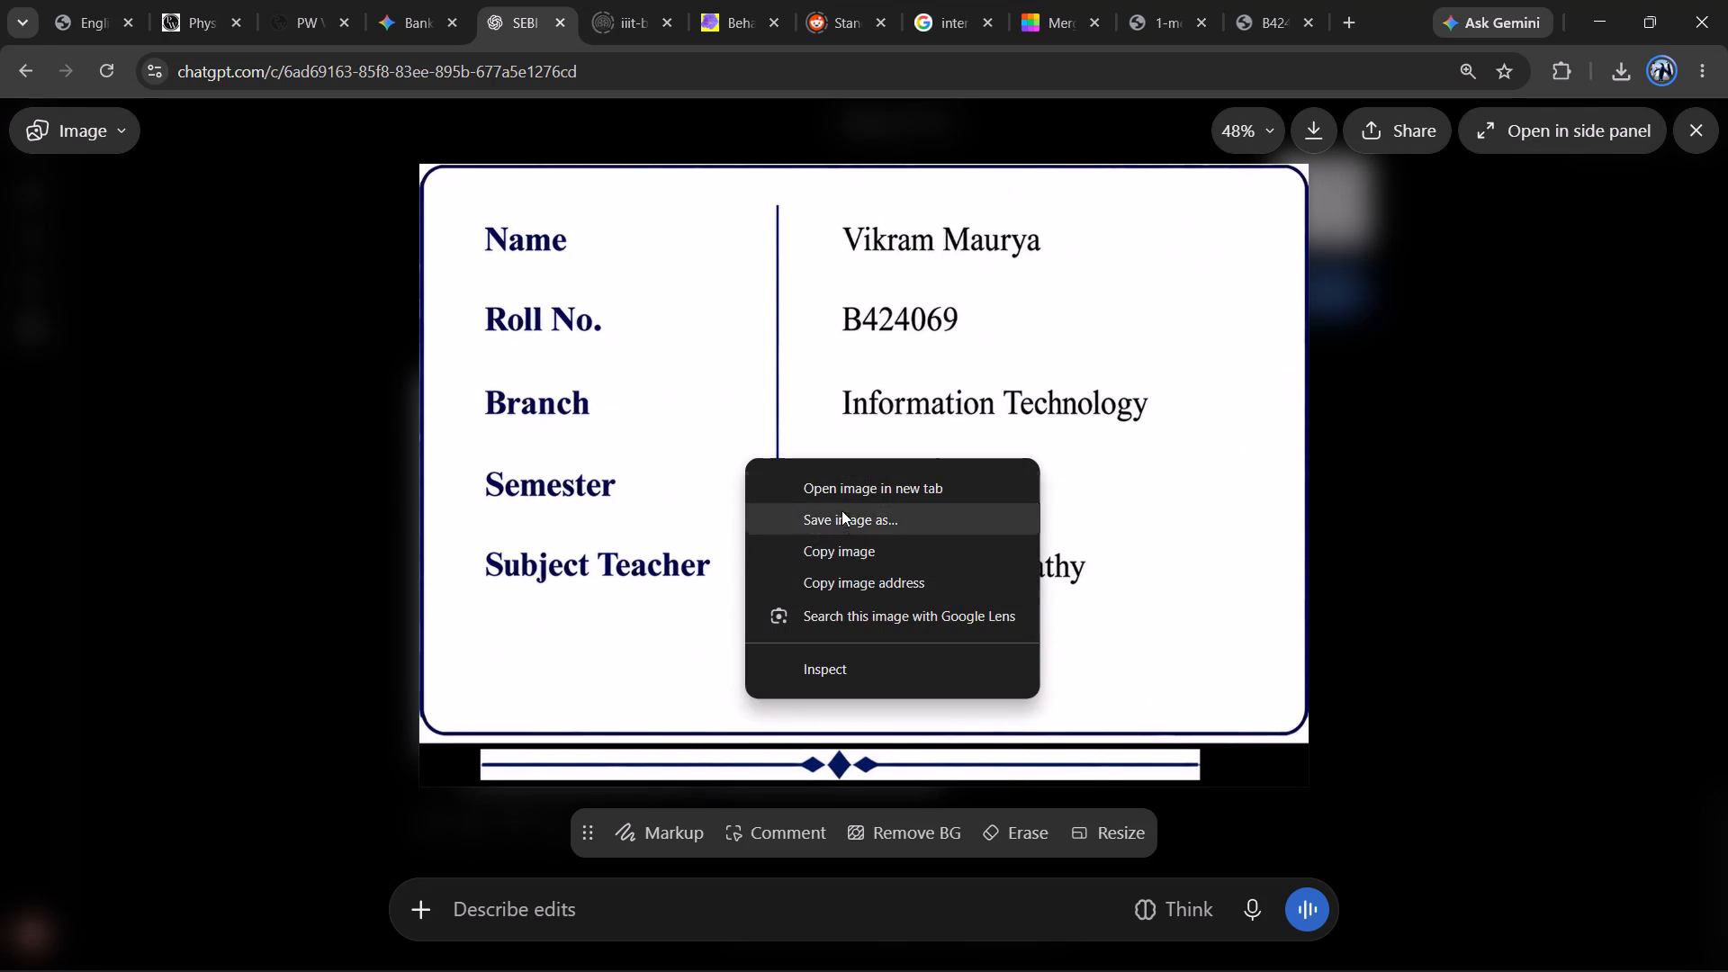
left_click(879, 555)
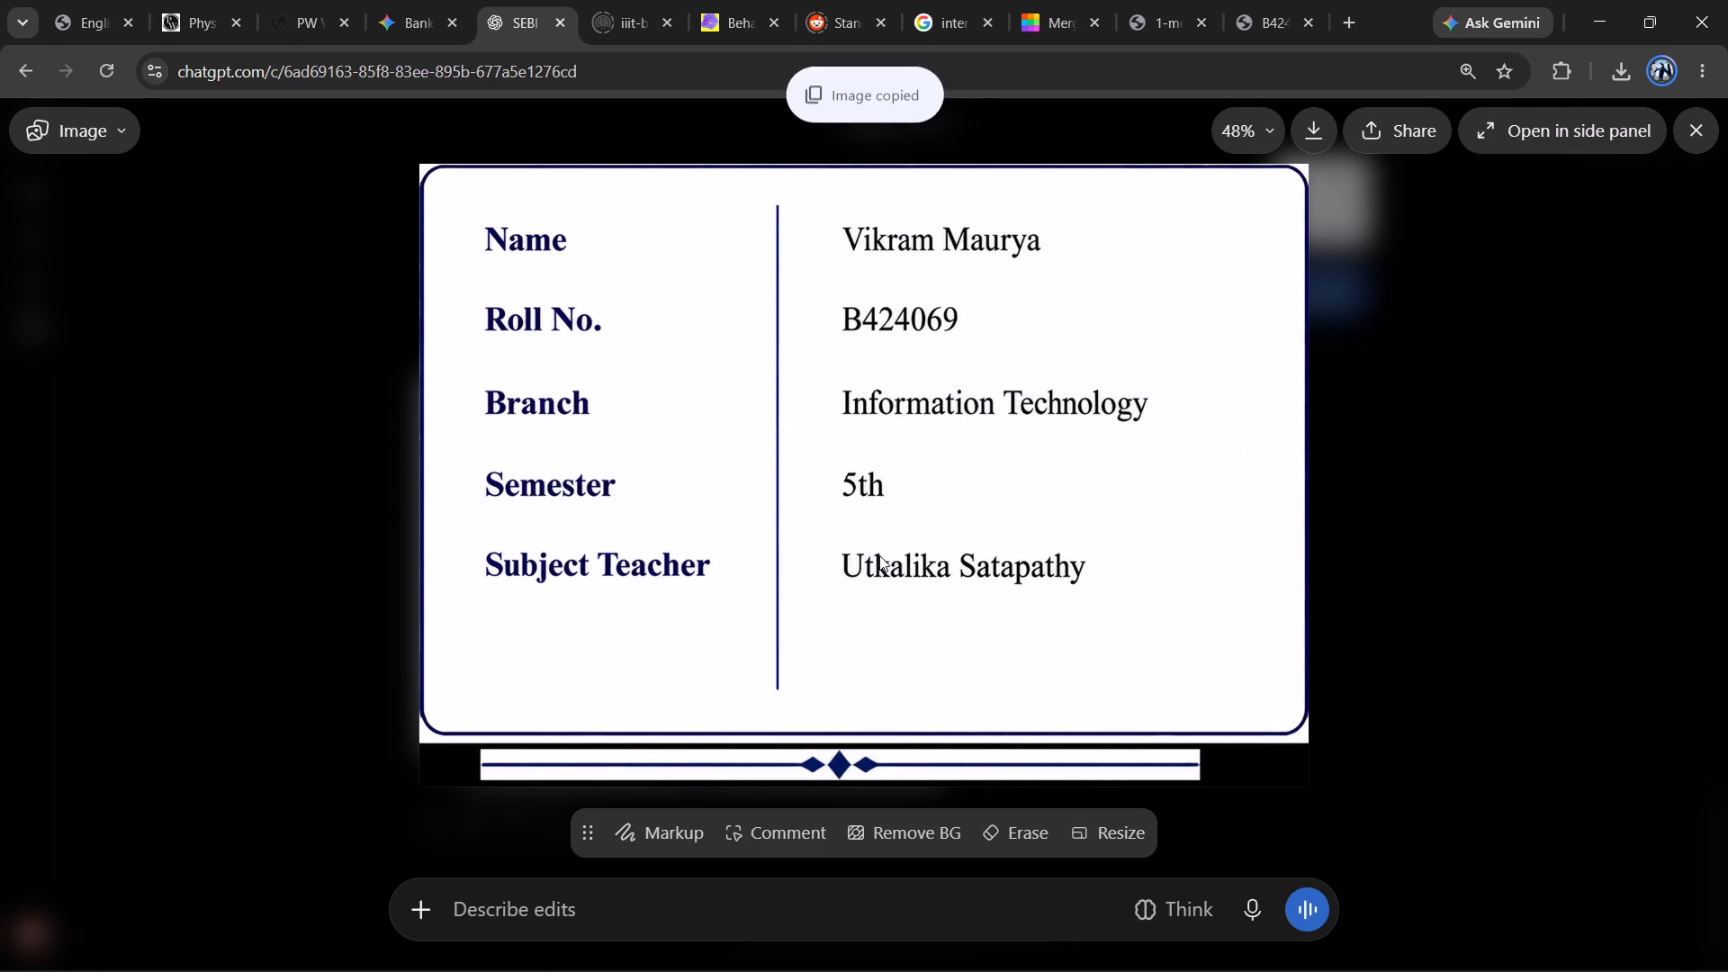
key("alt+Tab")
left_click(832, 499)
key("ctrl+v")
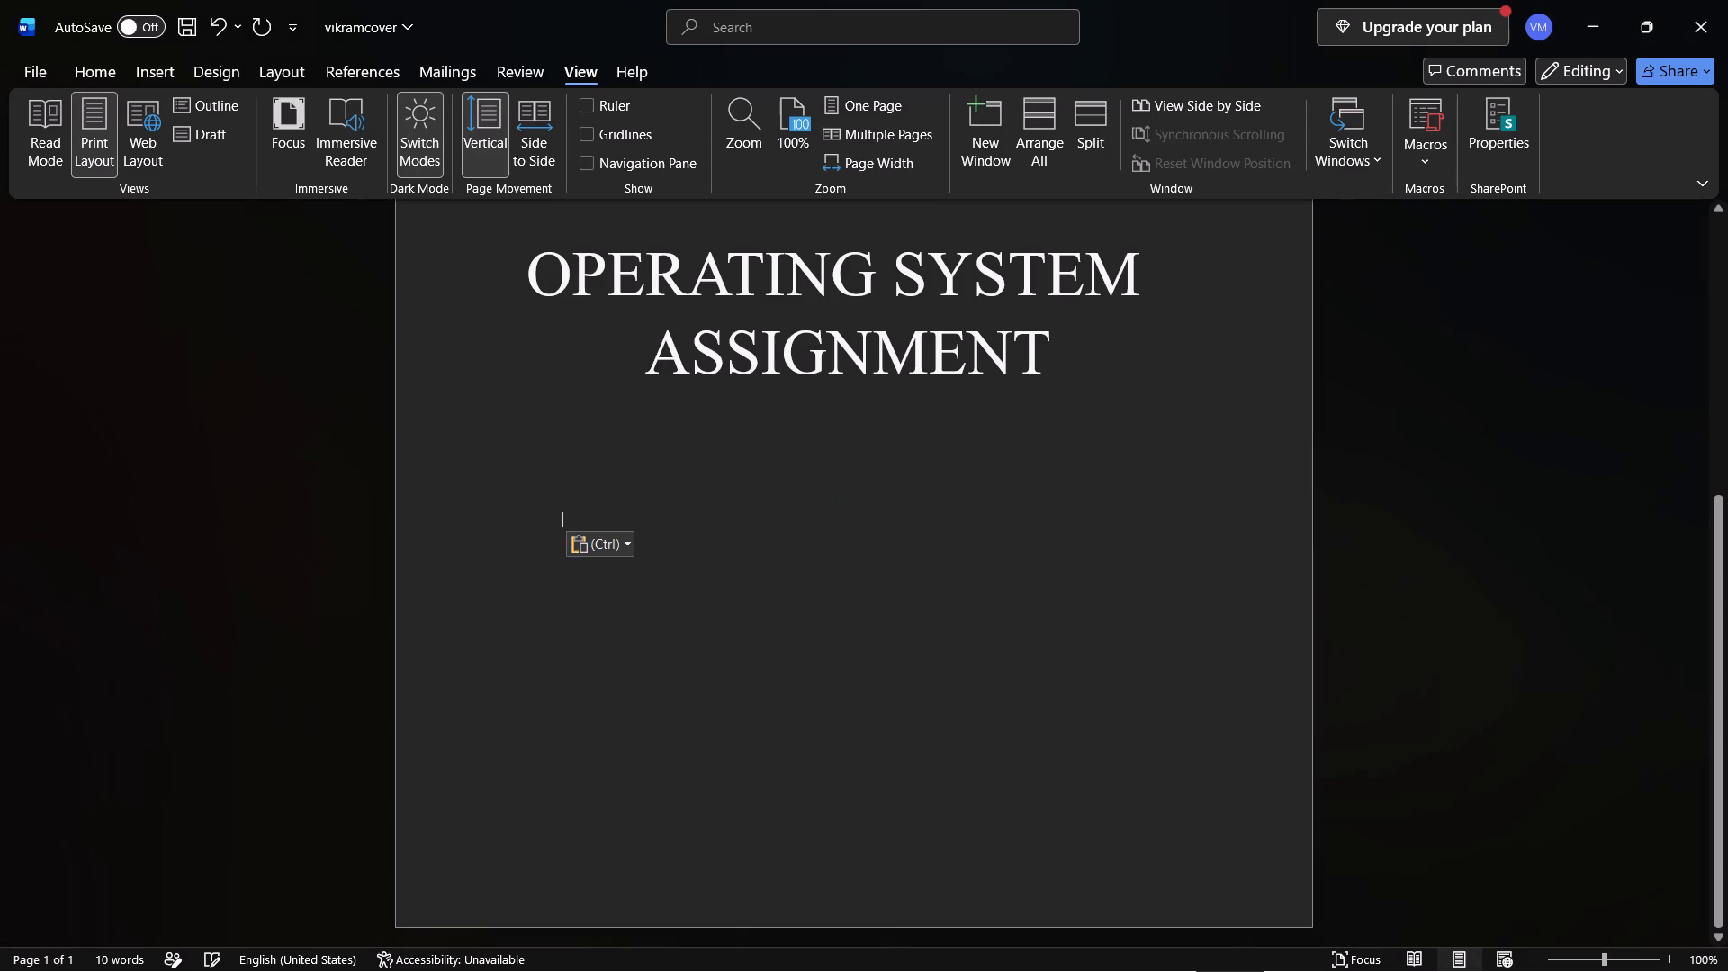
Reopen the details card image without the submission date in ChatGPT and download it for the Word cover.
scroll(829, 500, "down", 8)
key("alt+Tab")
right_click(813, 497)
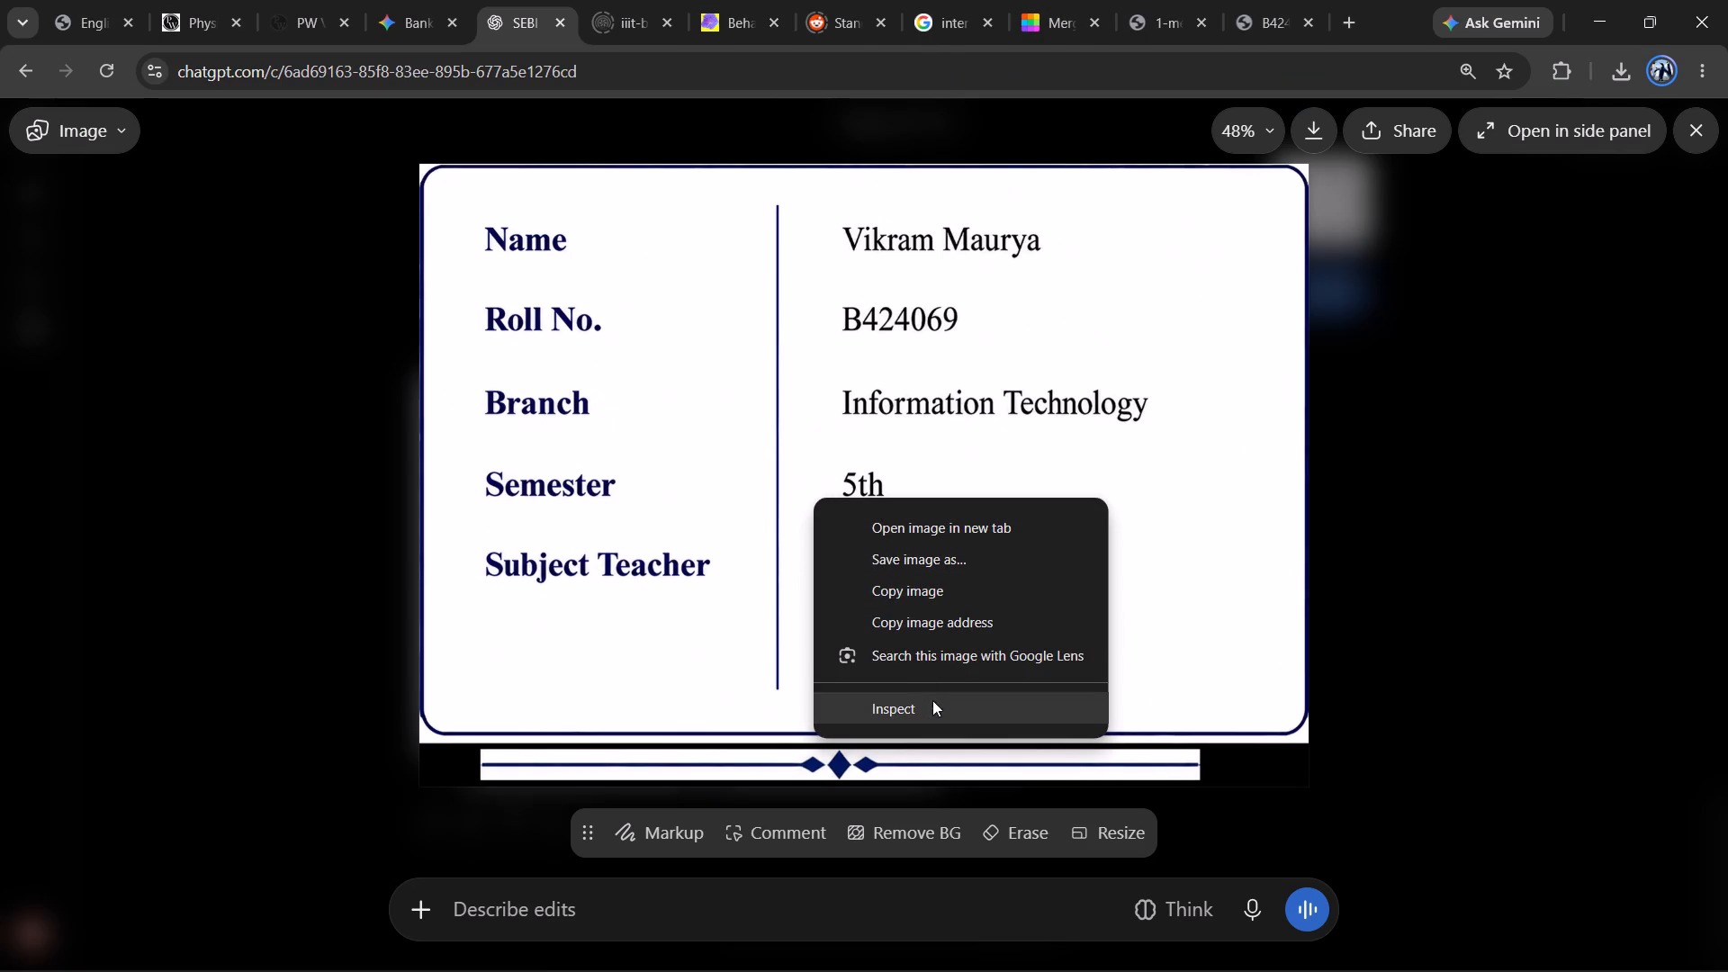
left_click(708, 554)
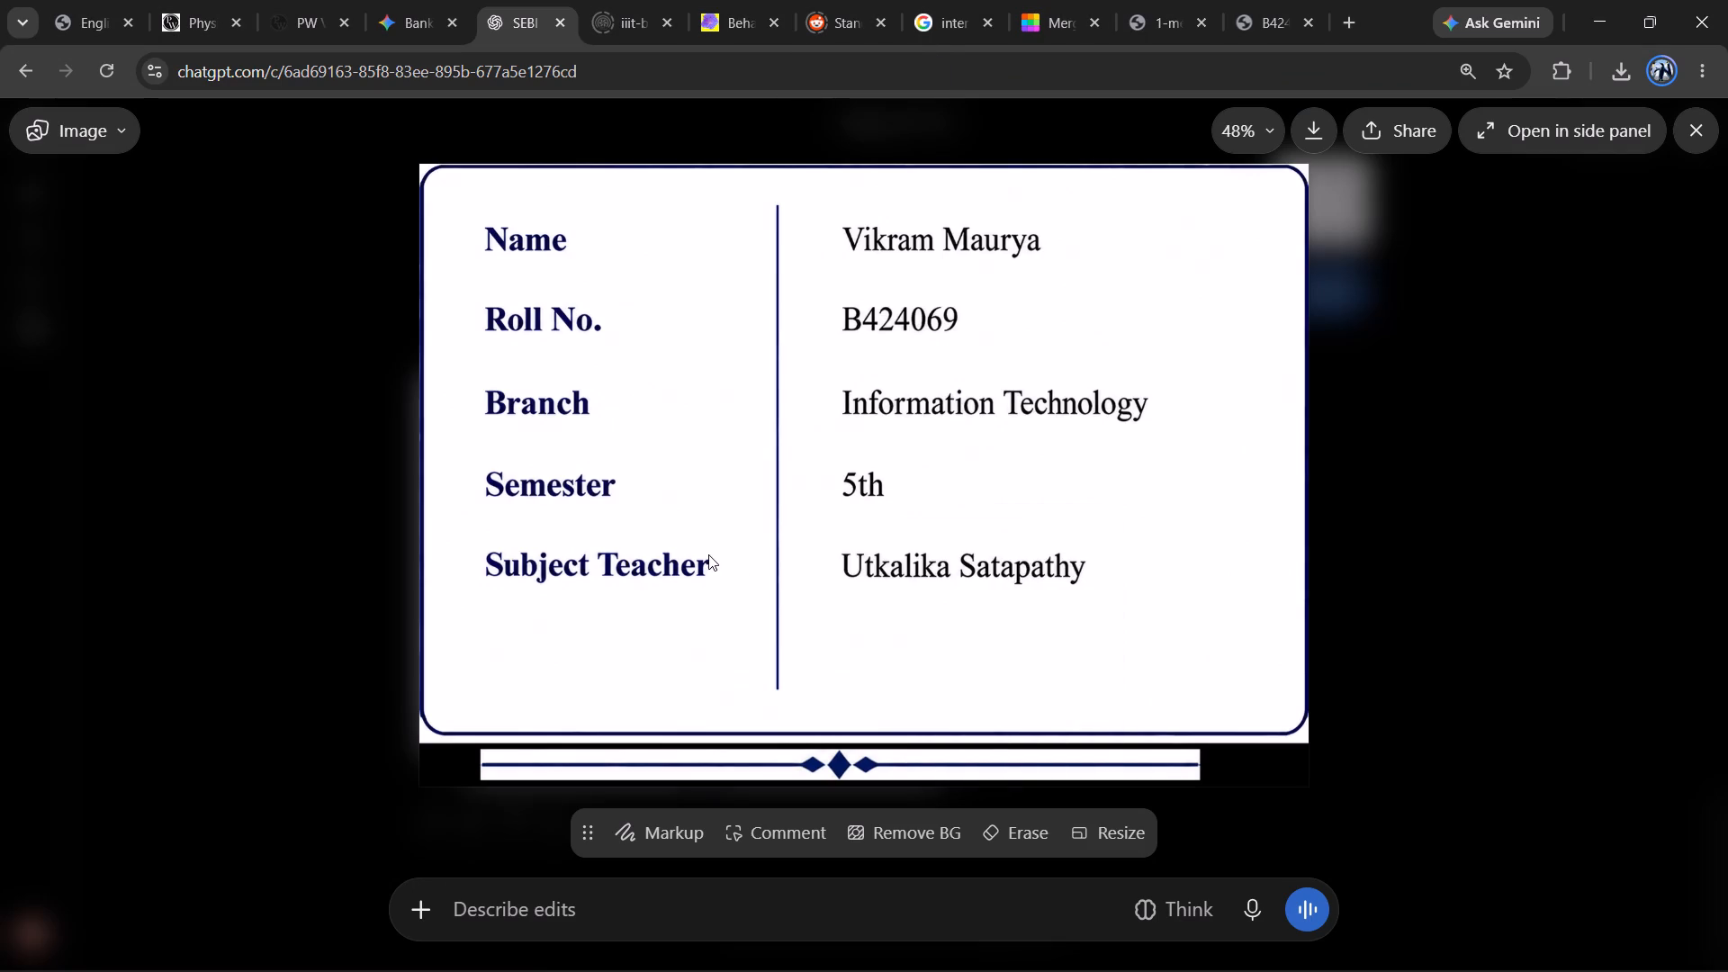
left_click(281, 446)
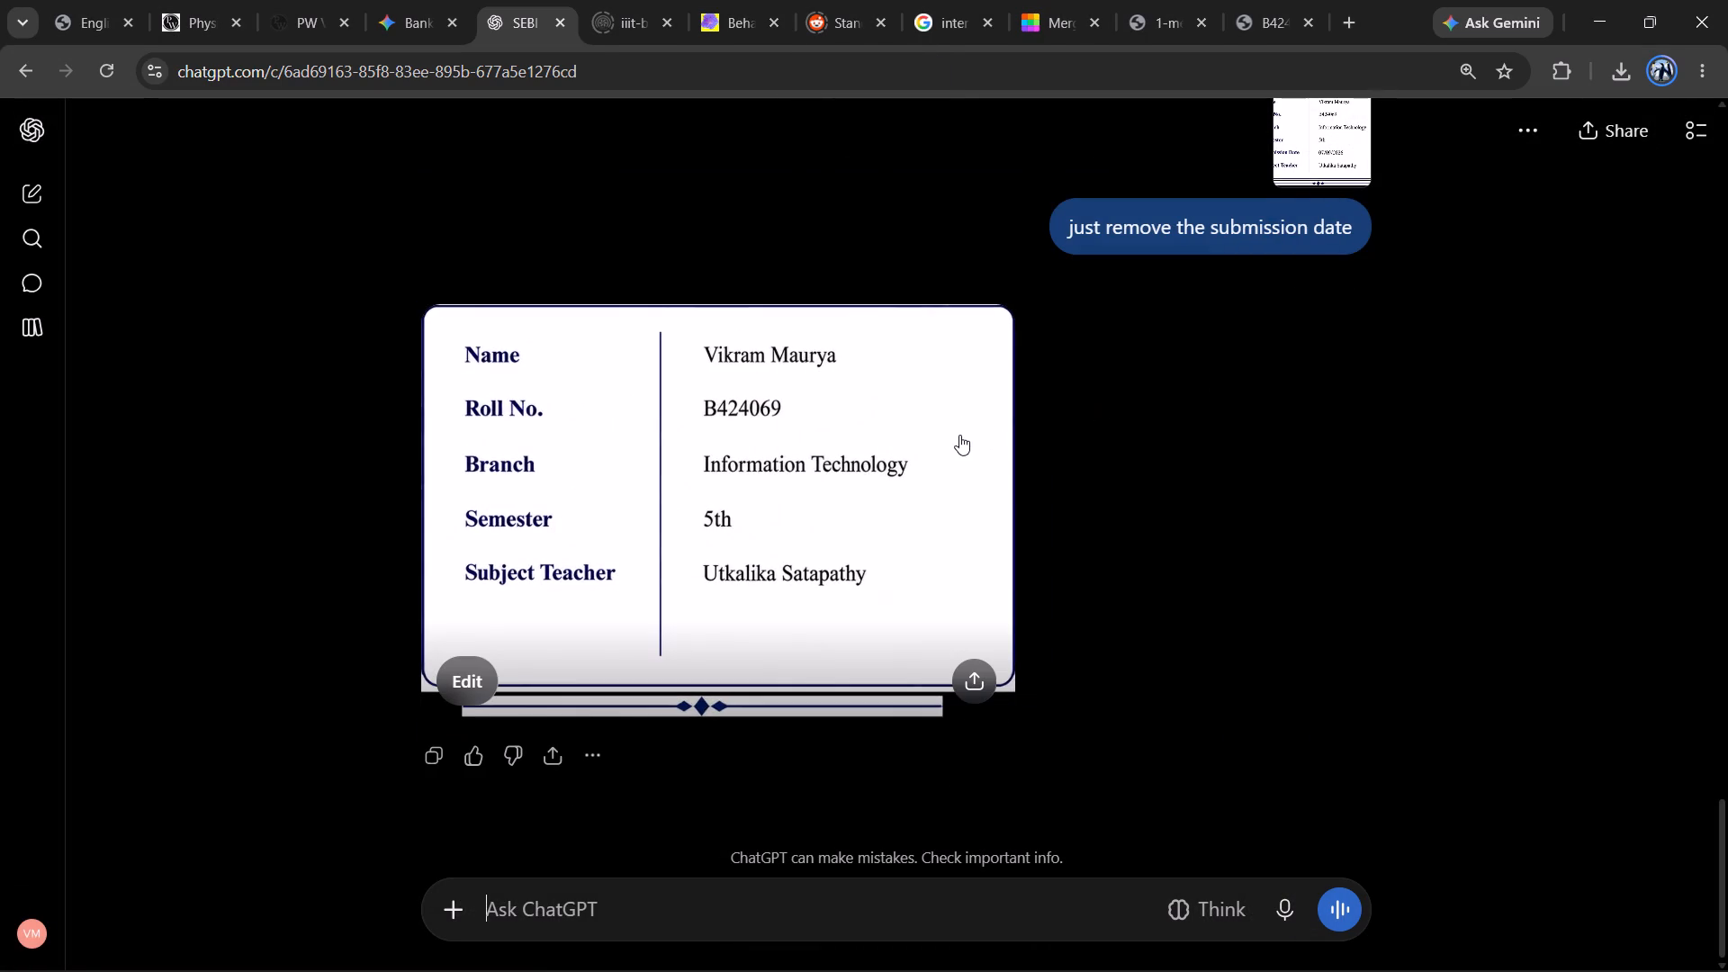
double_click(946, 439)
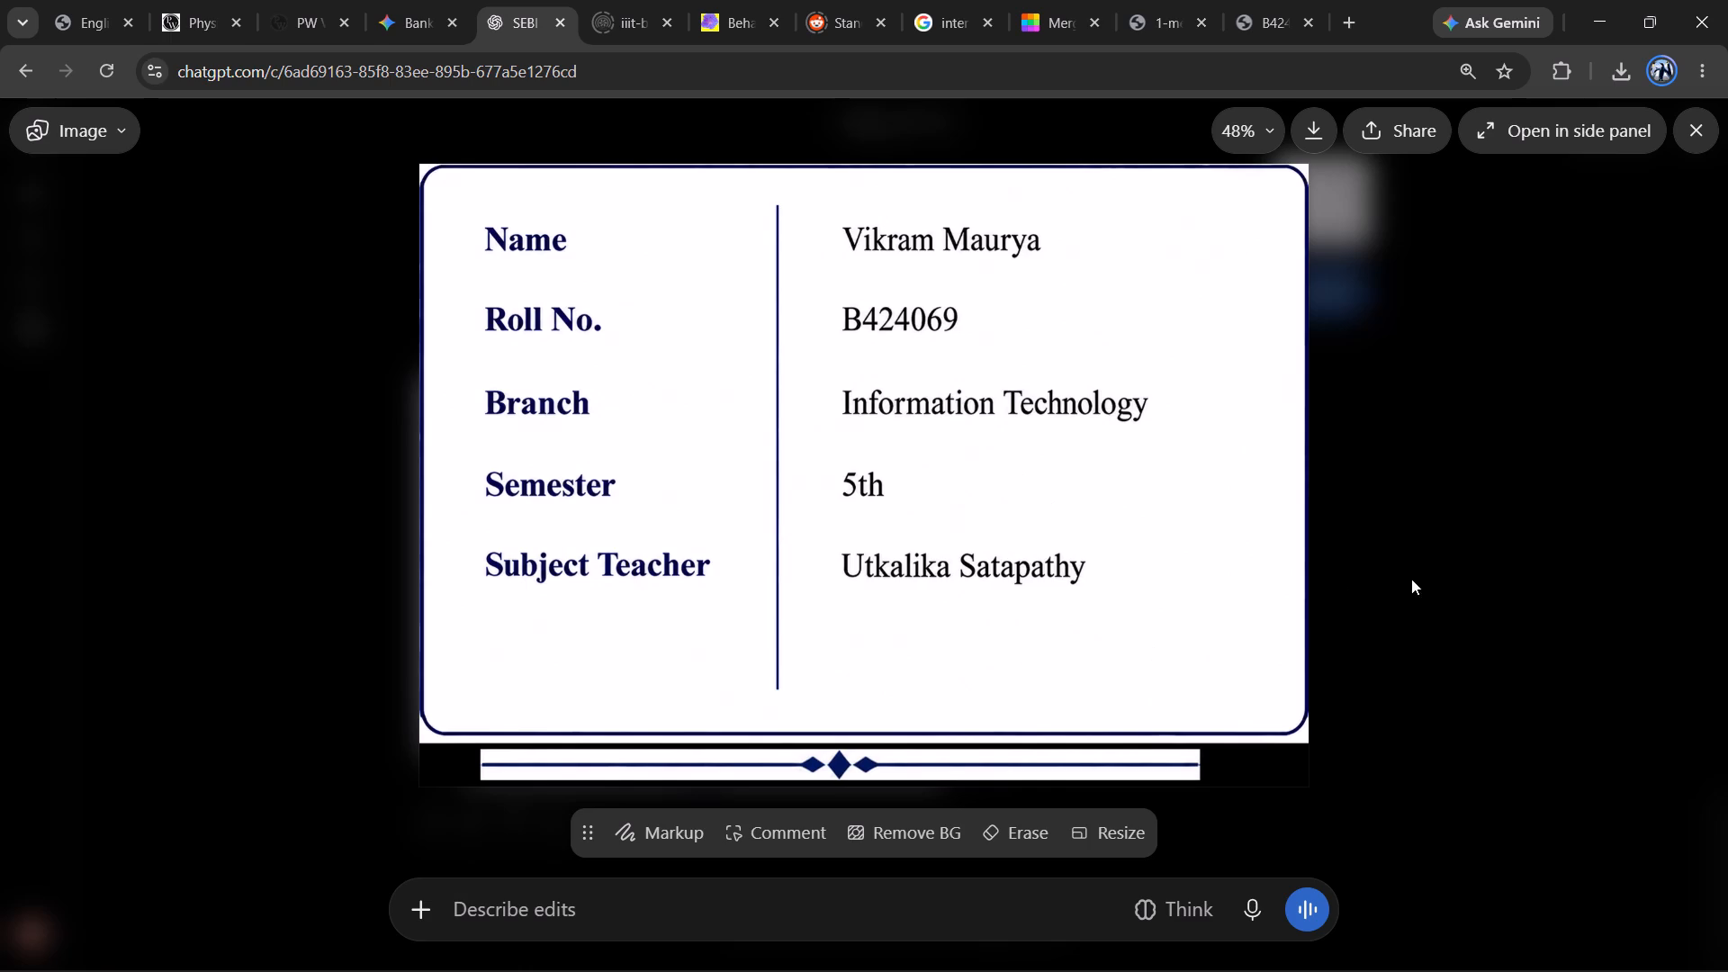
left_click(1309, 110)
left_click(1418, 149)
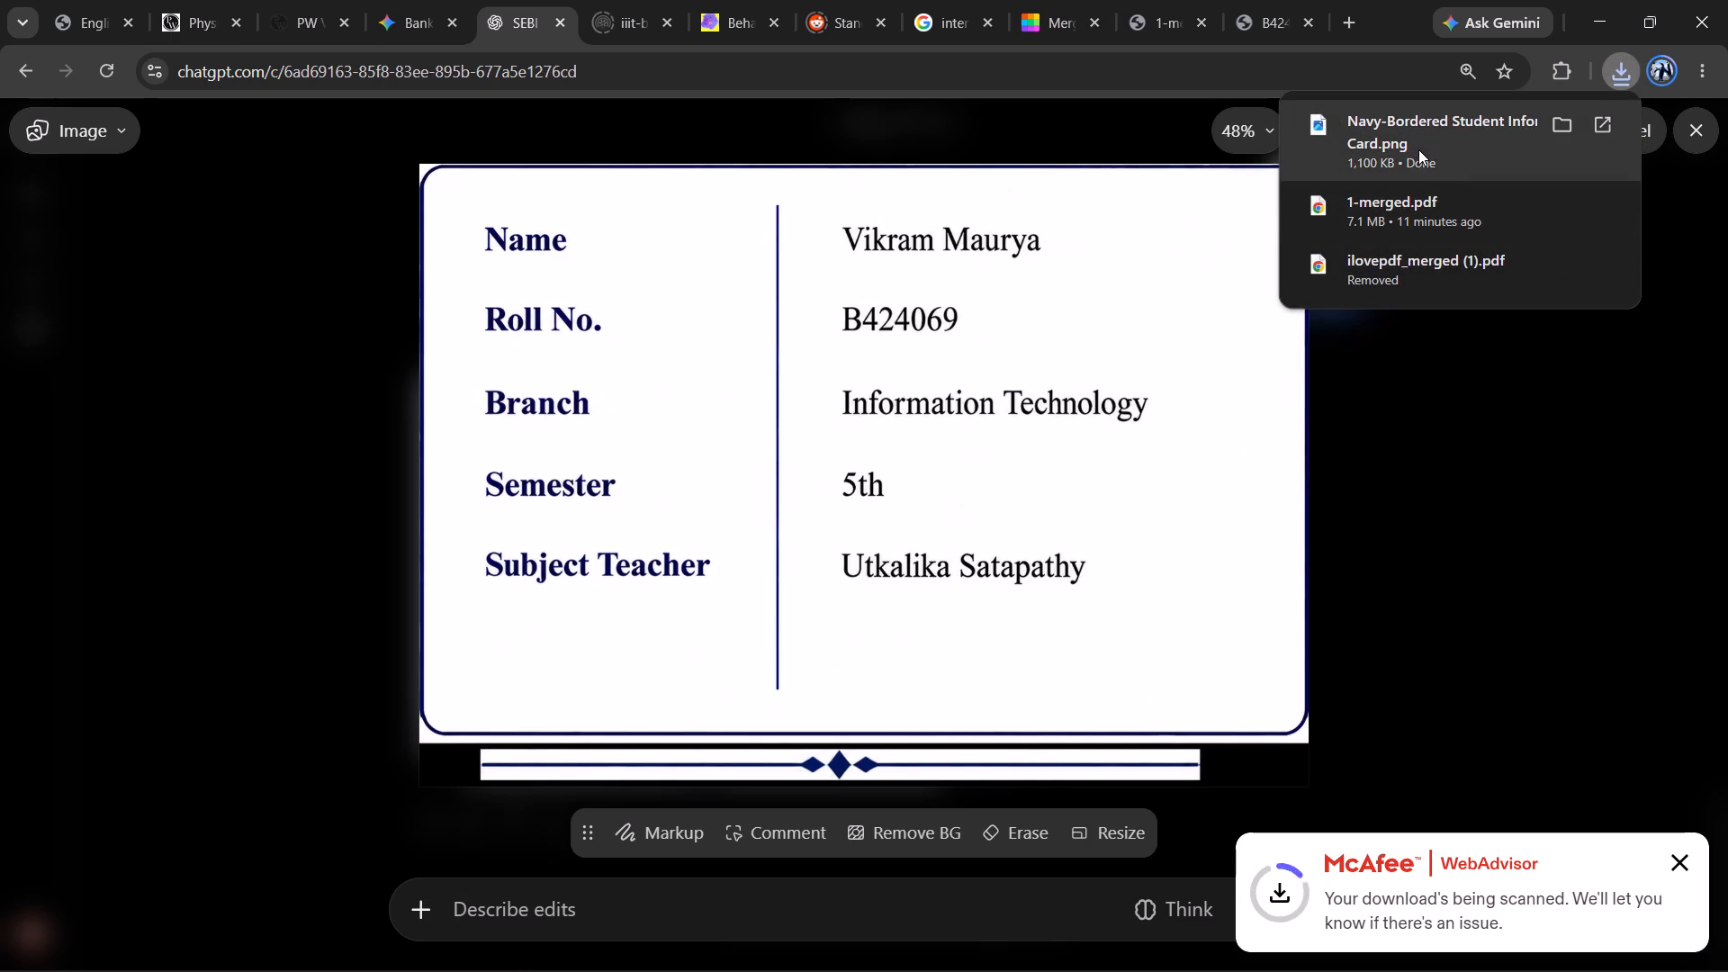
Copy the downloaded details card image from Photos and paste it below the OPERATING SYSTEM ASSIGNMENT title in the vikramcover Word document.
right_click(731, 386)
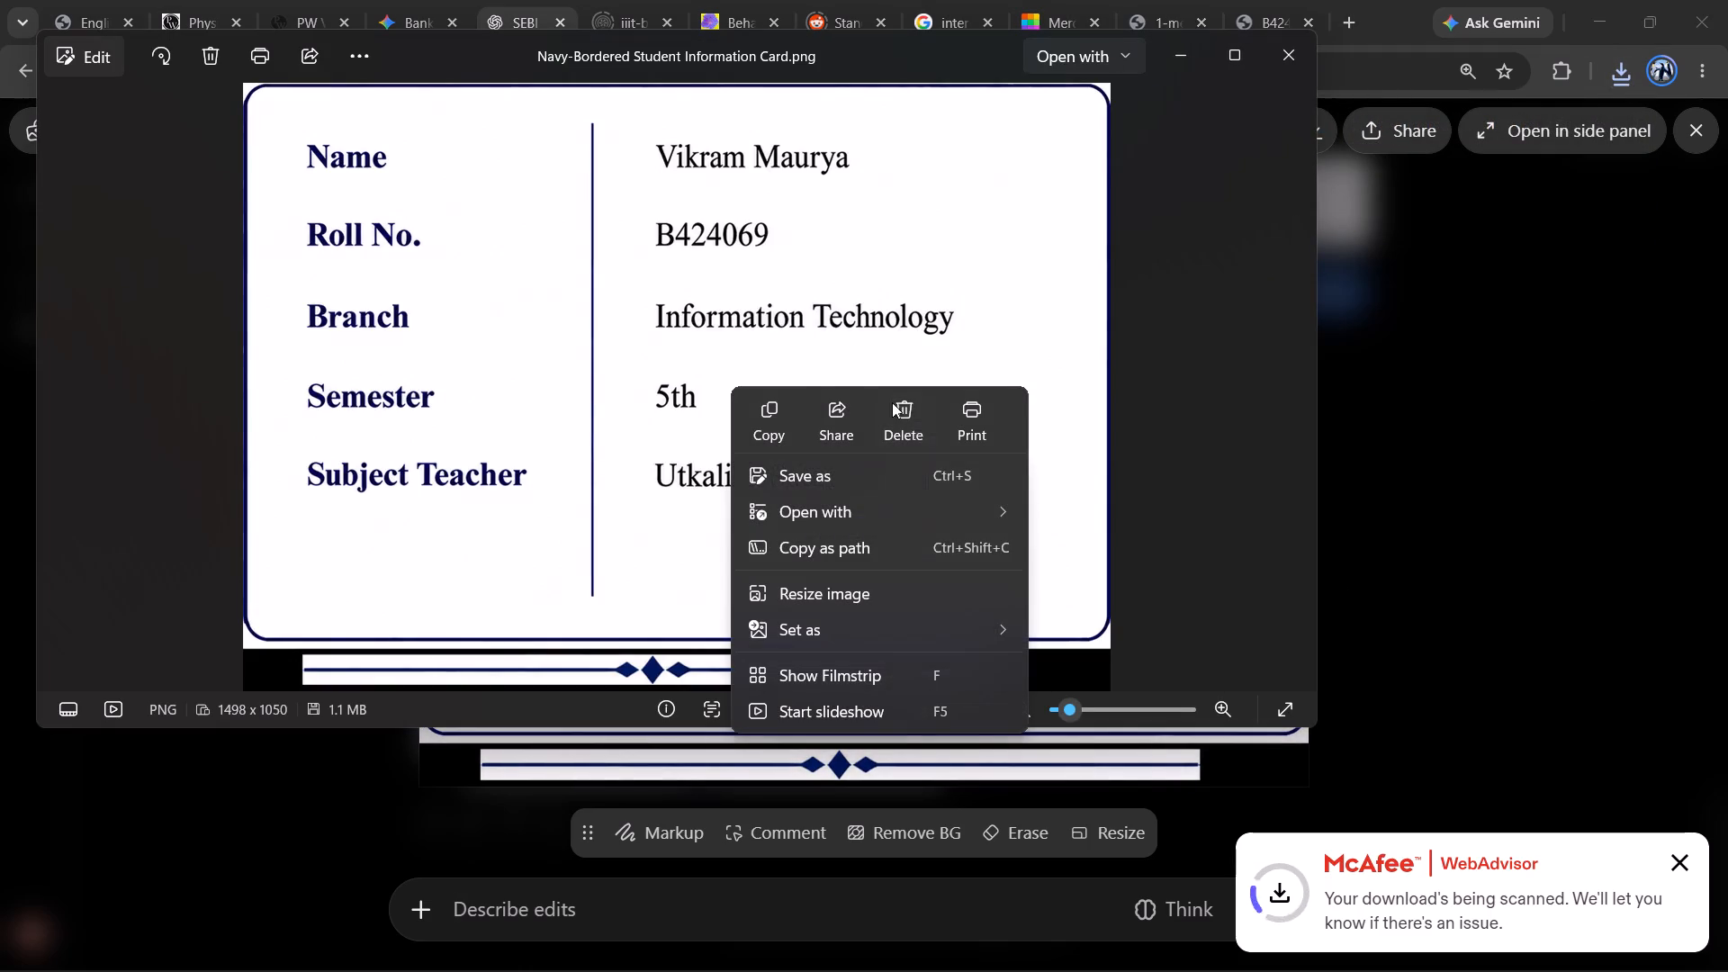
left_click(771, 435)
left_click(1274, 54)
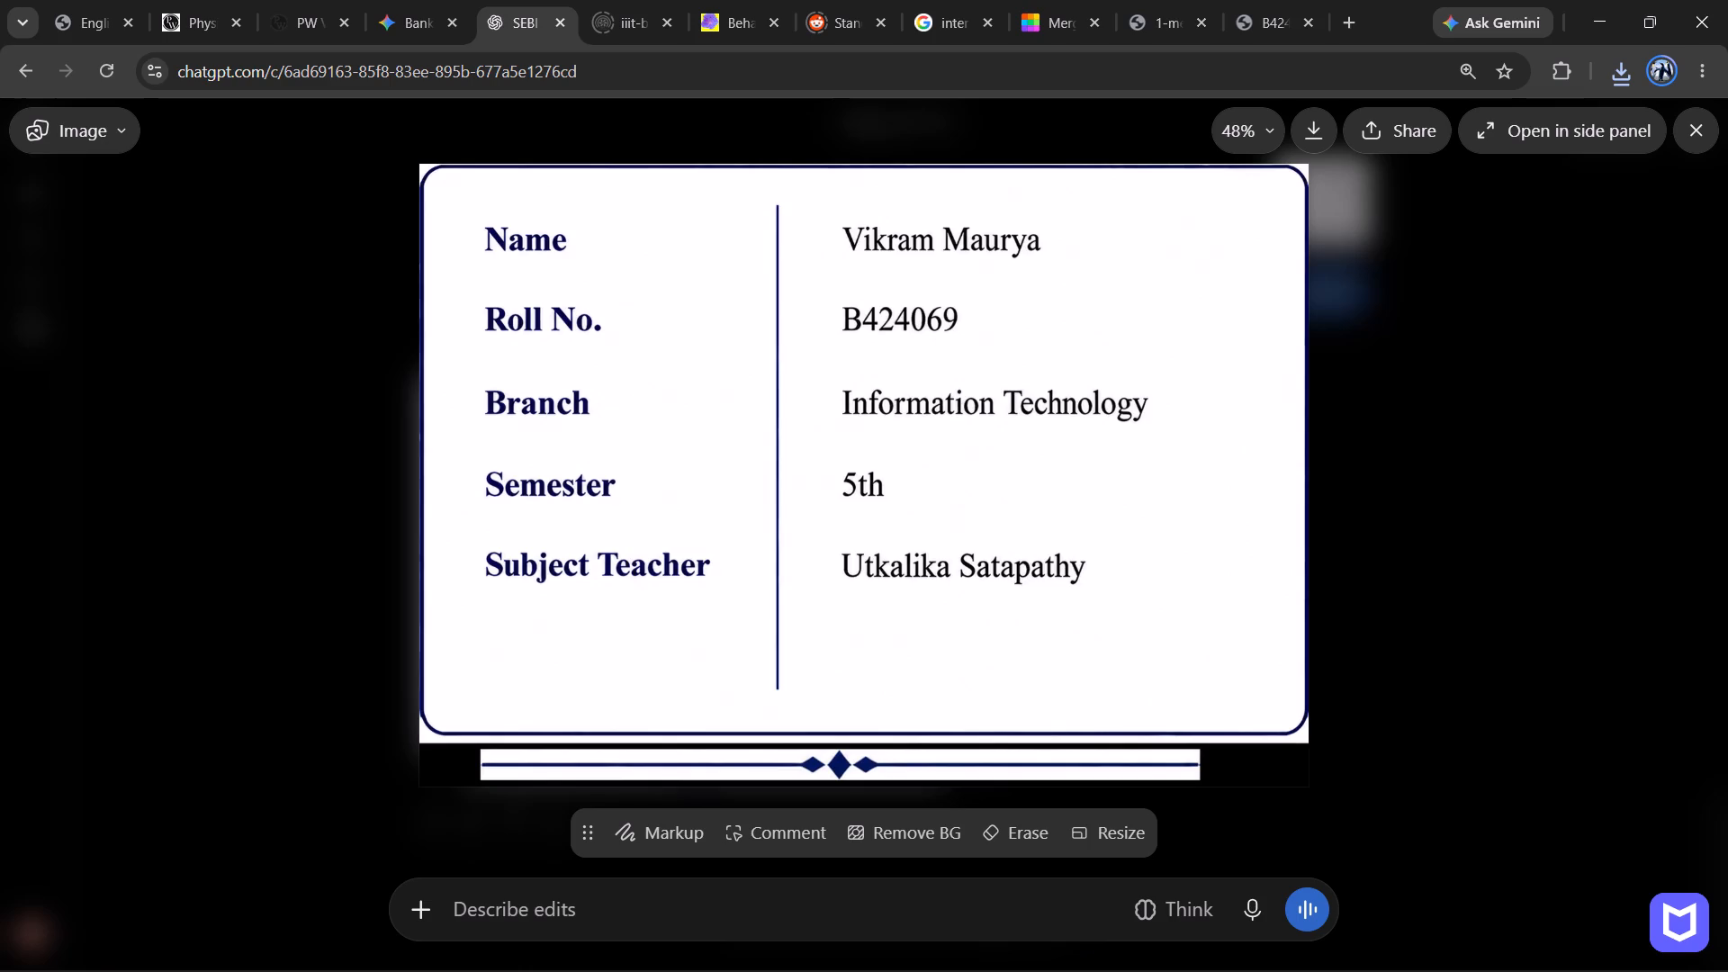
key("alt+Tab")
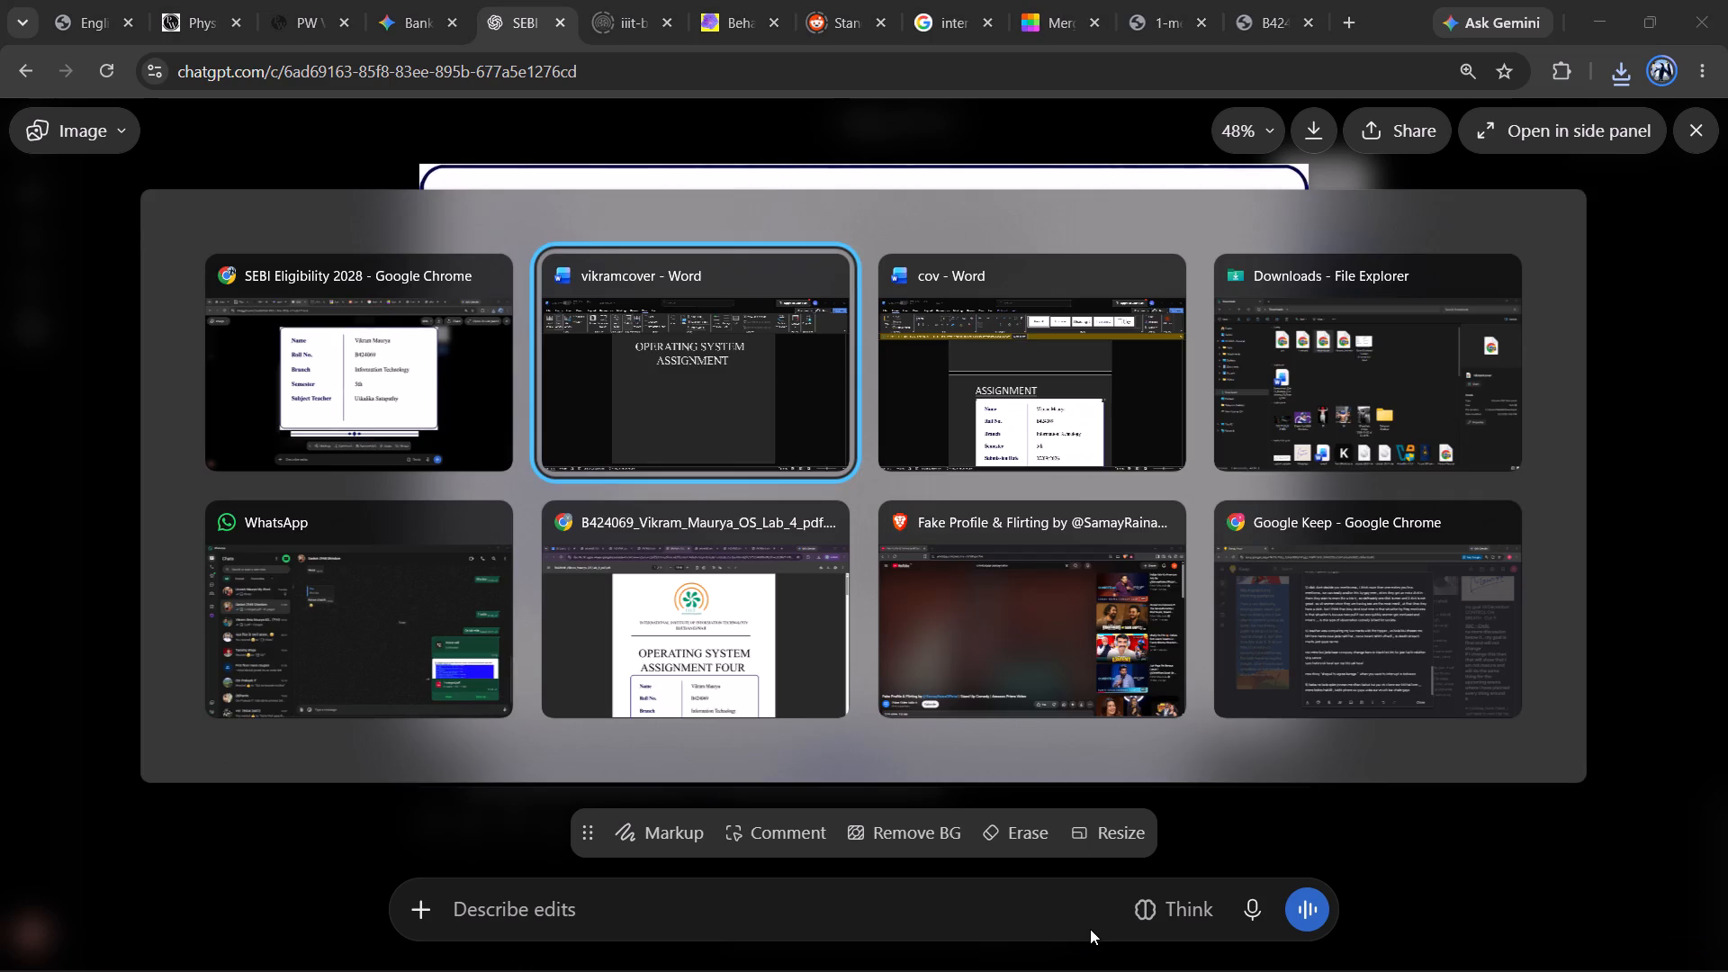
scroll(851, 688, "down", 5)
scroll(851, 688, "up", 8)
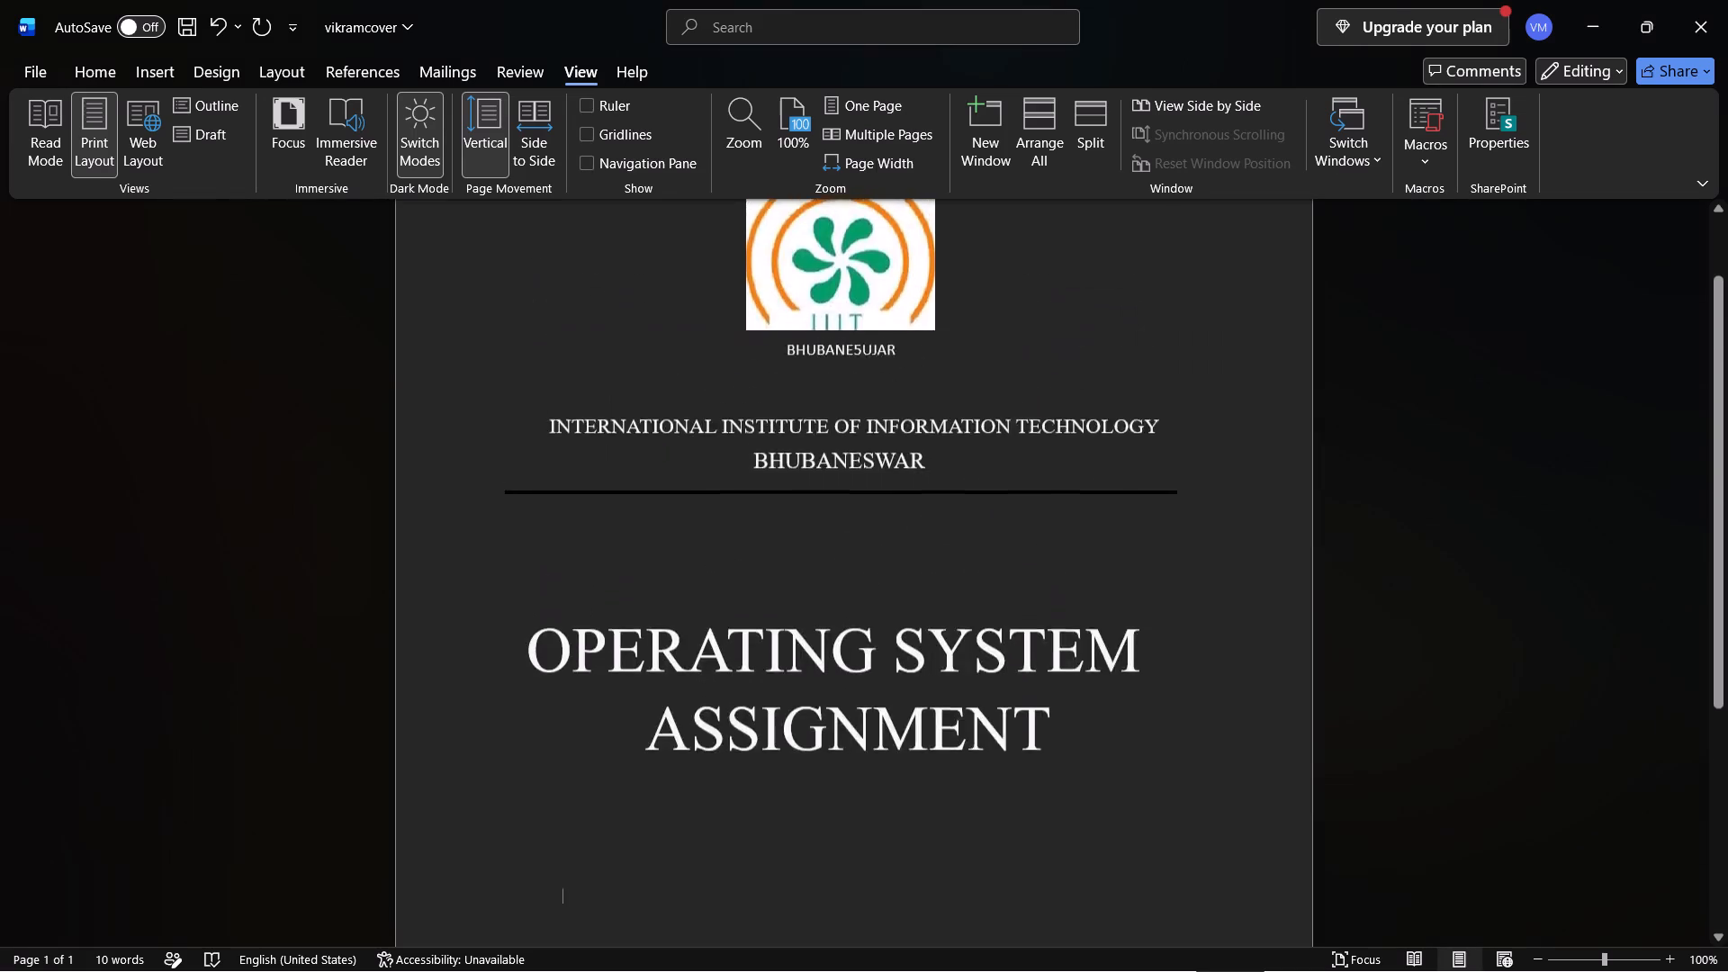
scroll(851, 688, "up", 3)
scroll(851, 688, "down", 9)
key("ctrl+v")
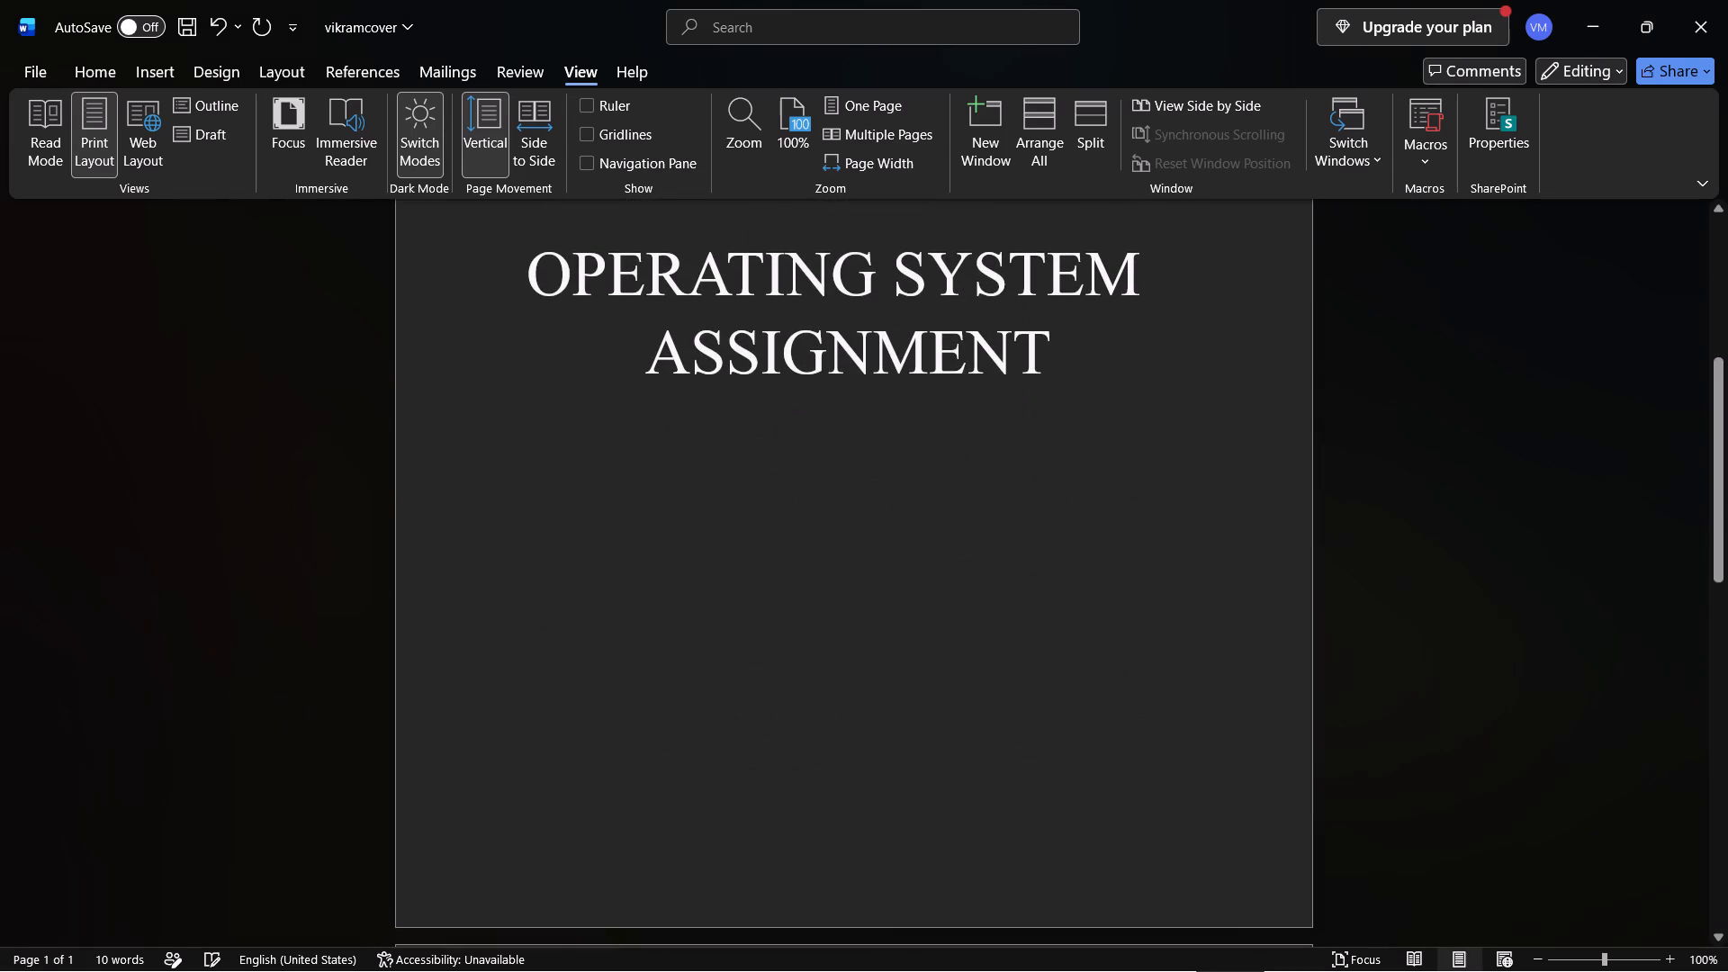
Shrink the pasted details card picture to fit below the title on the cover page and try repositioning it.
left_click(948, 639)
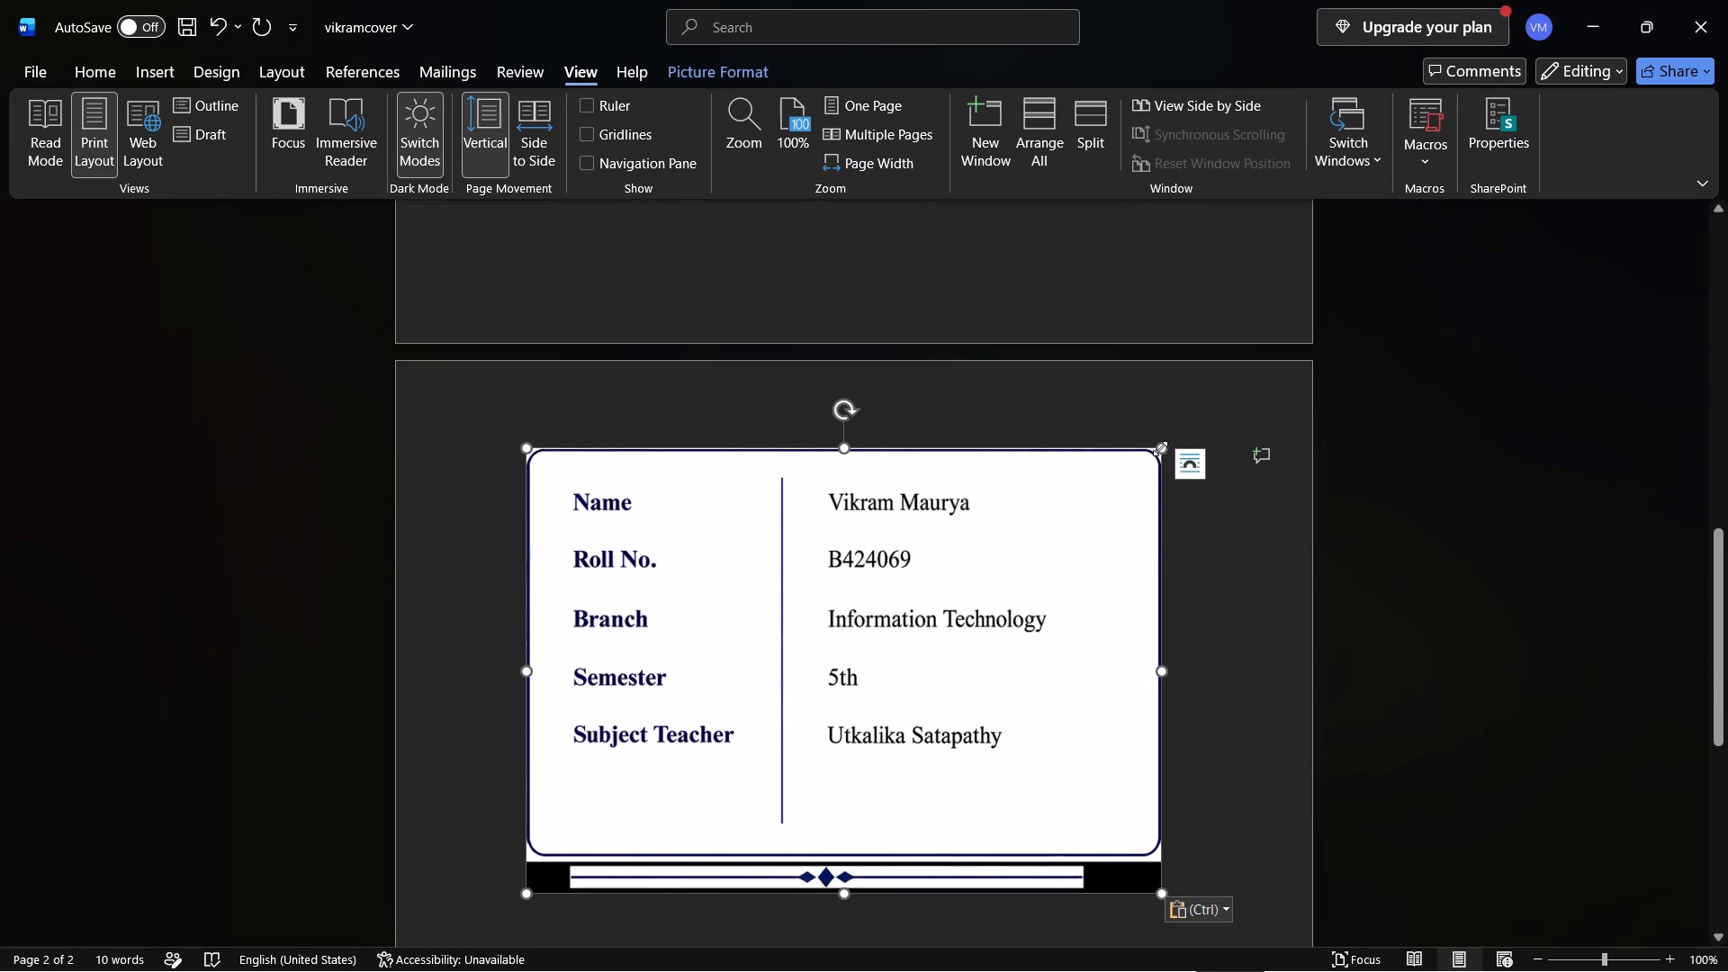
left_click_drag(1160, 448, 953, 670)
left_click_drag(849, 614, 912, 559)
Open the text wrapping options for the details card picture.
right_click(897, 570)
left_click(1020, 848)
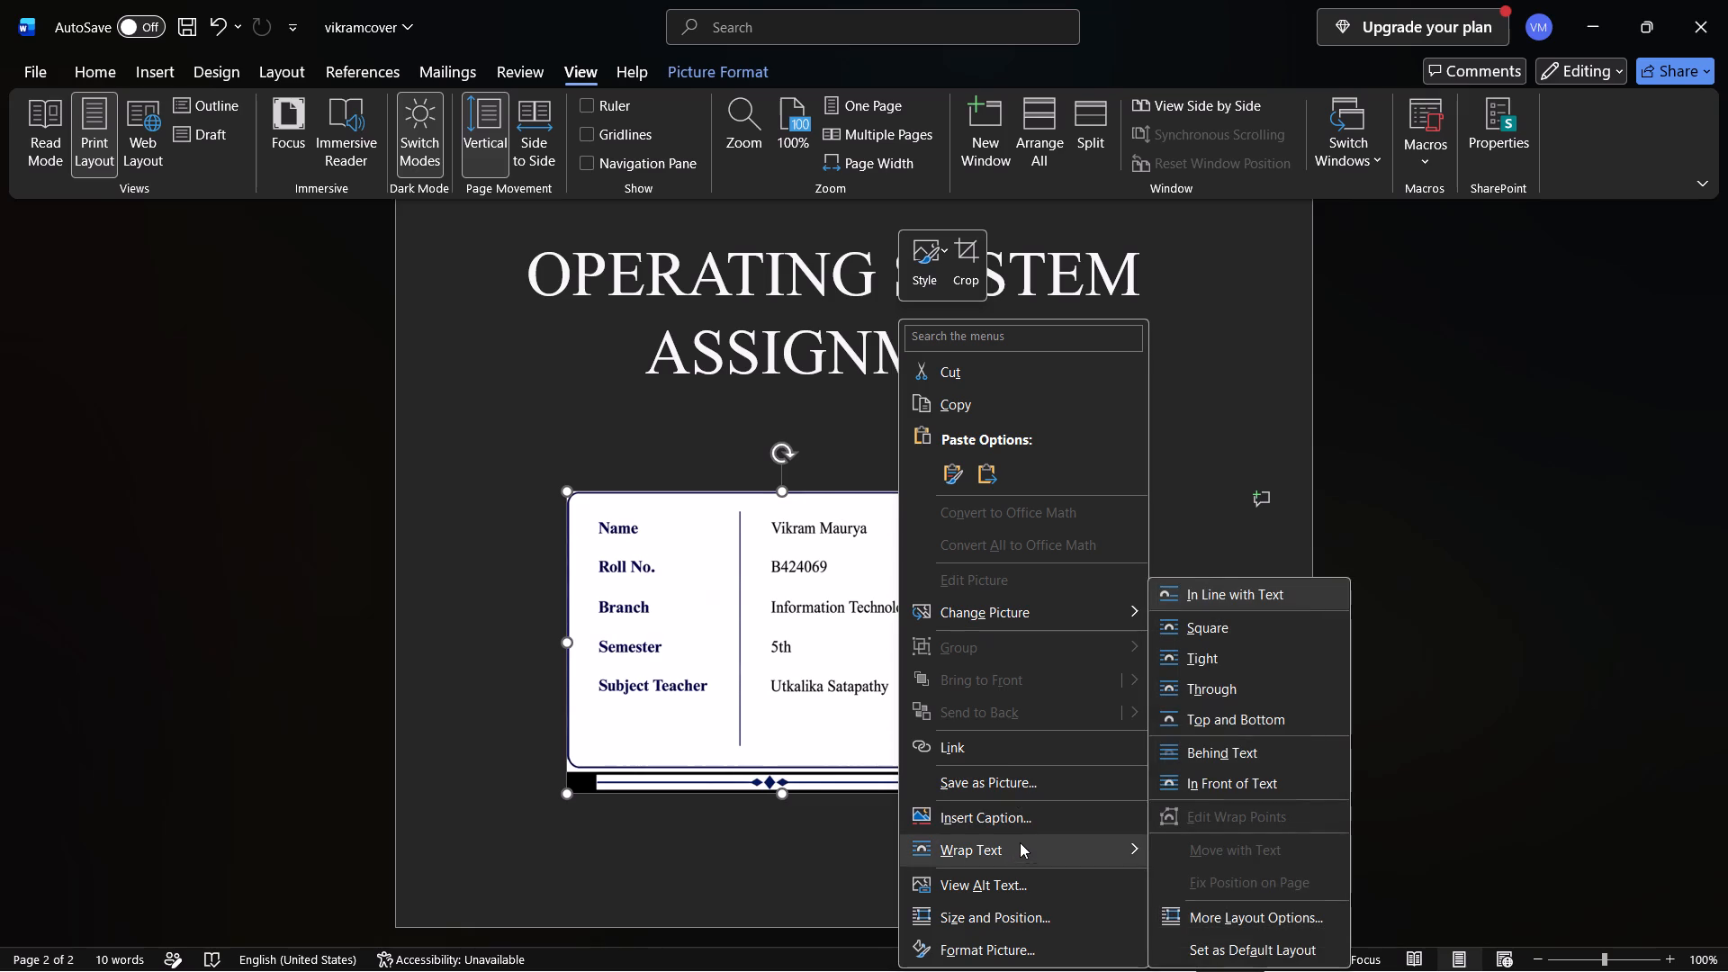
Set the inserted details picture to Tight text wrapping and move it up directly beneath the ASSIGNMENT title line.
left_click(1238, 667)
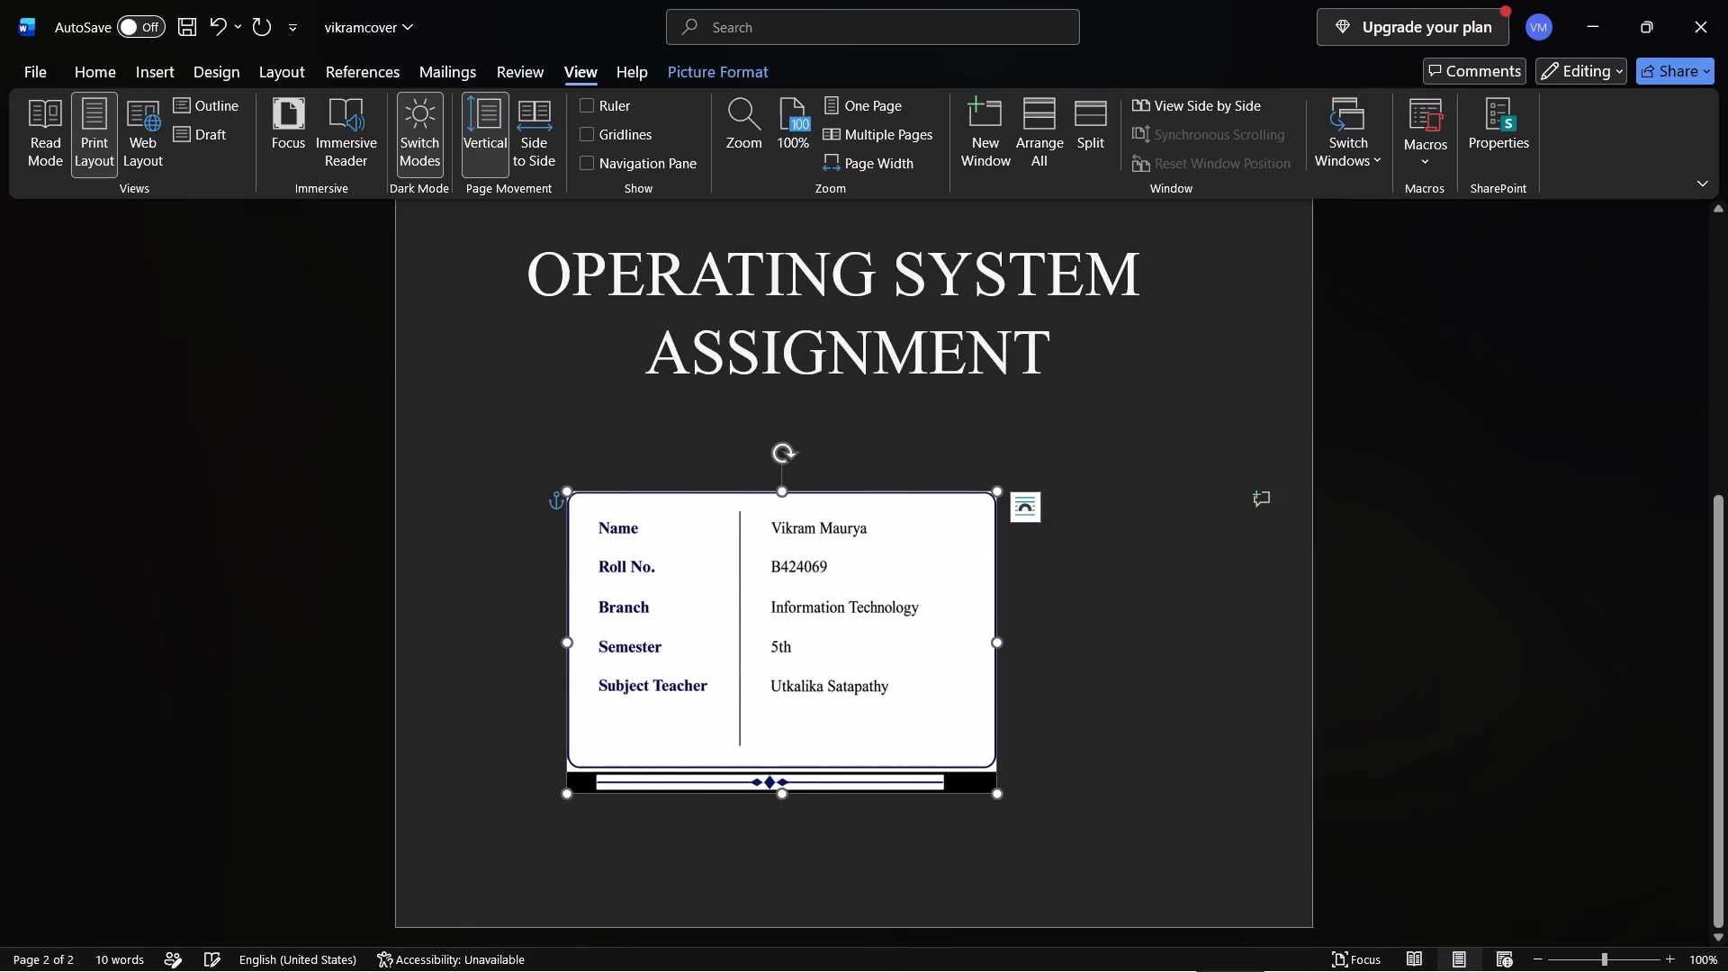
left_click_drag(832, 611, 890, 526)
Stretch the details picture downward and extend its left side to align with the start of the OPERATING SYSTEM line.
left_click_drag(841, 712, 838, 805)
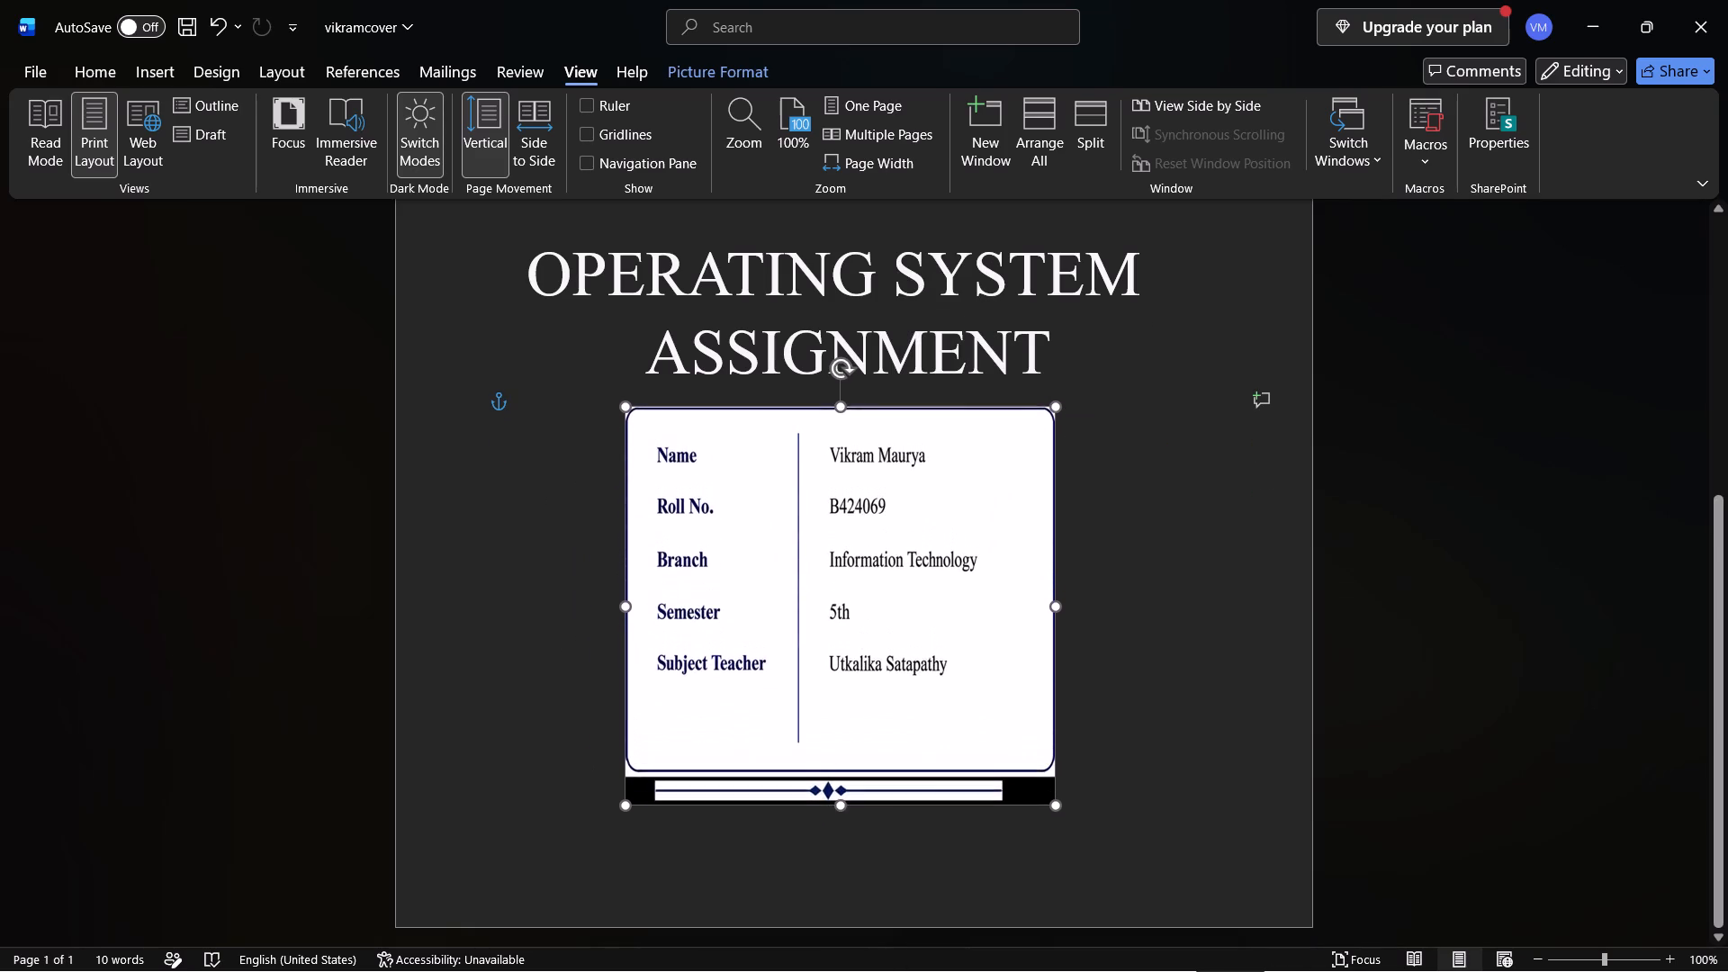
left_click_drag(838, 805, 841, 823)
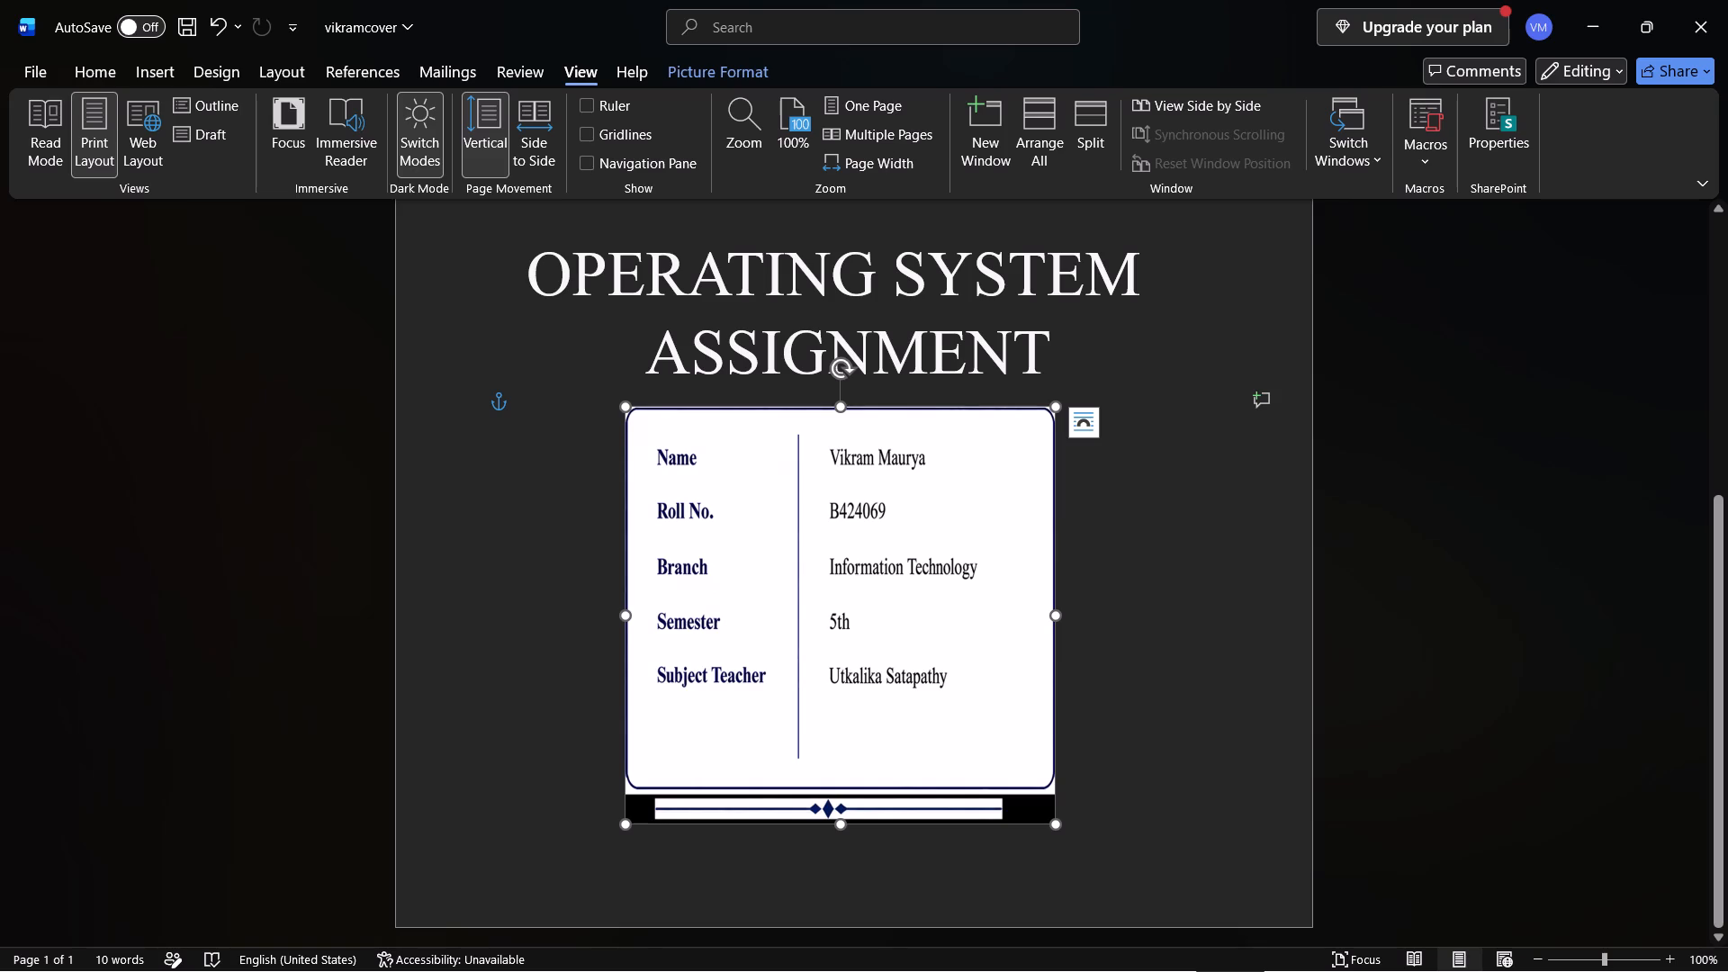
left_click_drag(626, 618, 511, 615)
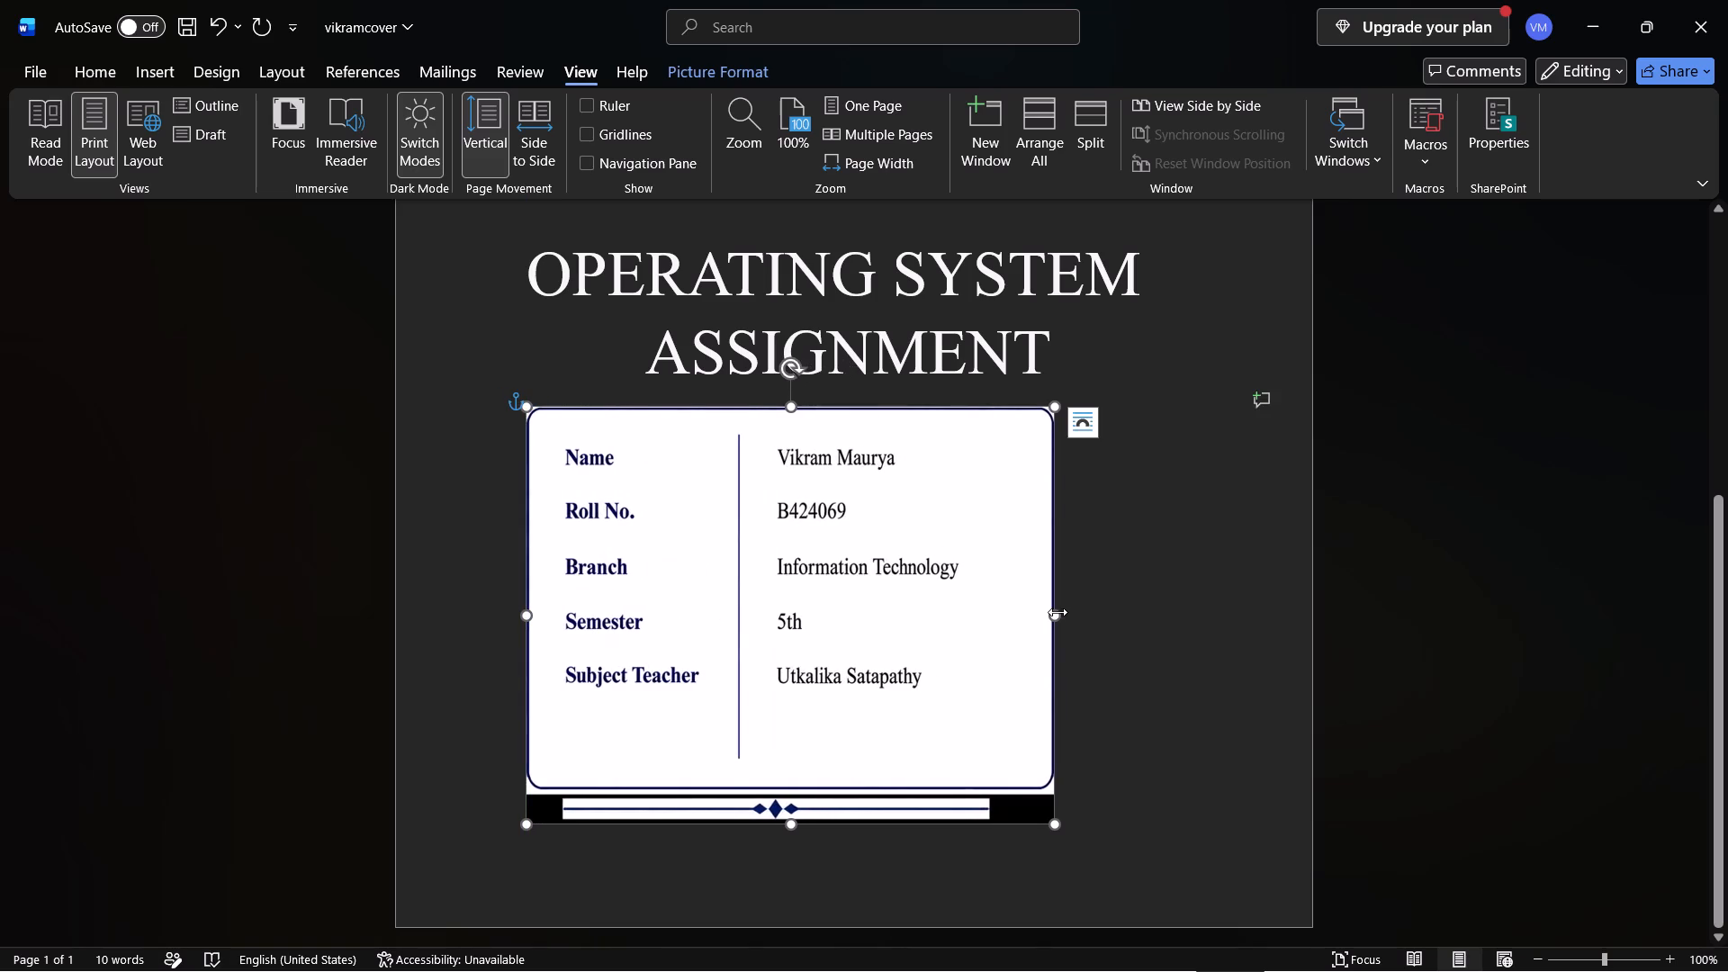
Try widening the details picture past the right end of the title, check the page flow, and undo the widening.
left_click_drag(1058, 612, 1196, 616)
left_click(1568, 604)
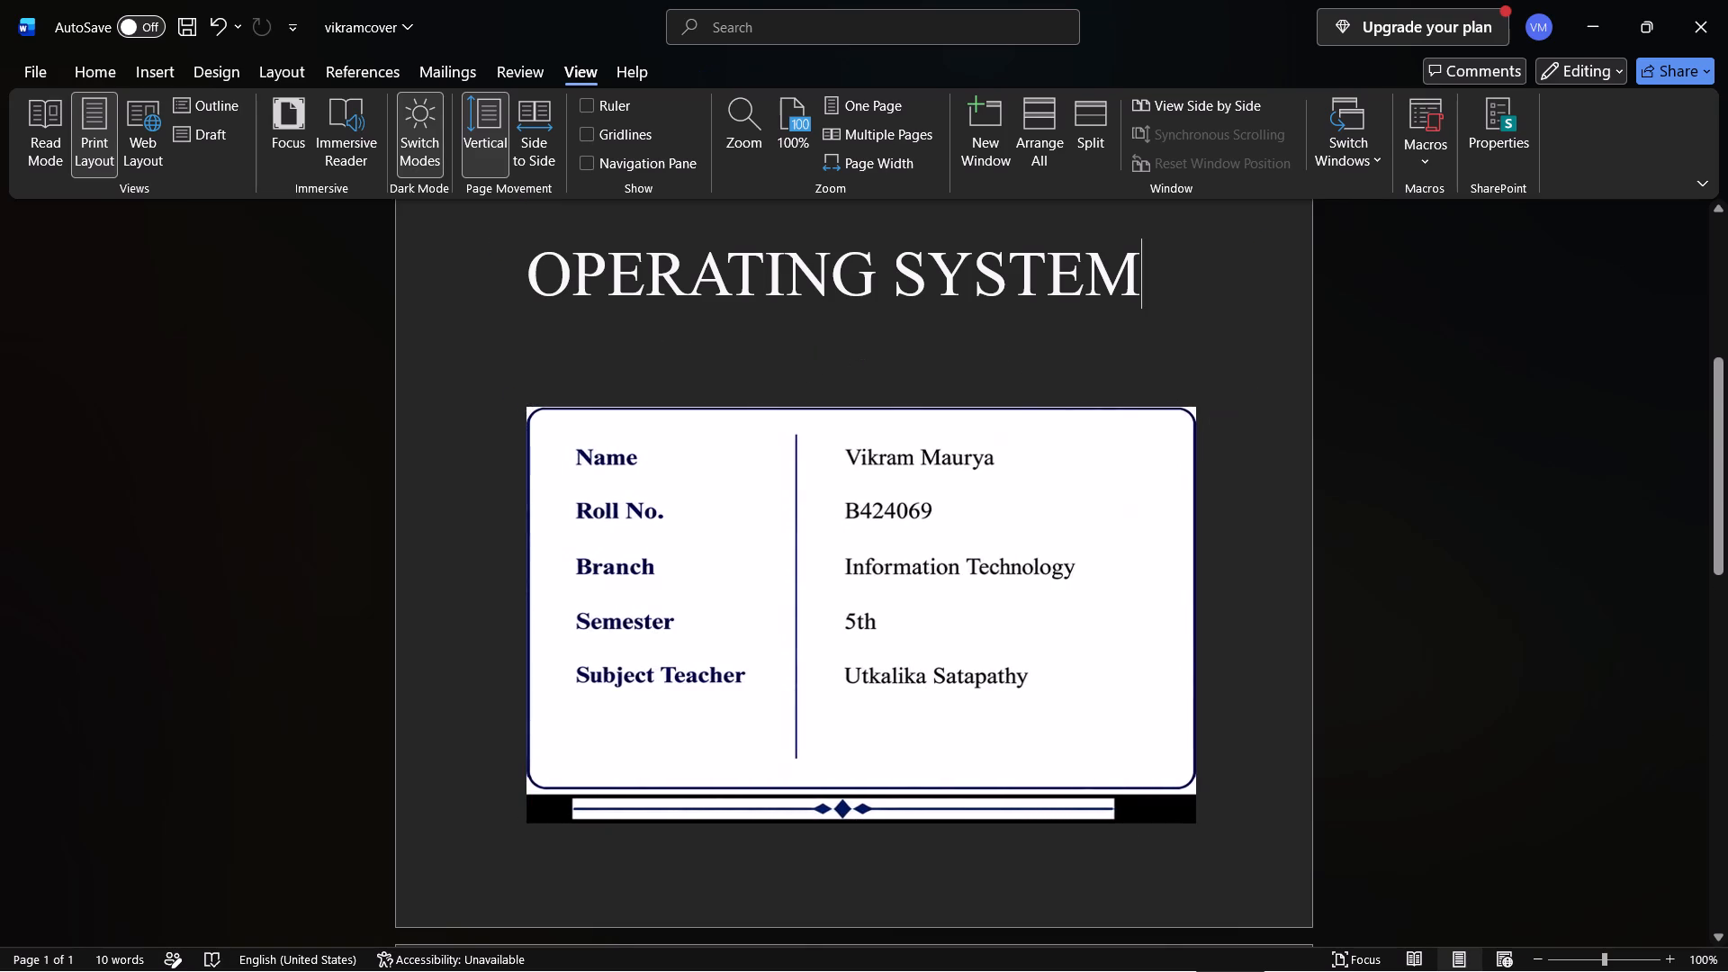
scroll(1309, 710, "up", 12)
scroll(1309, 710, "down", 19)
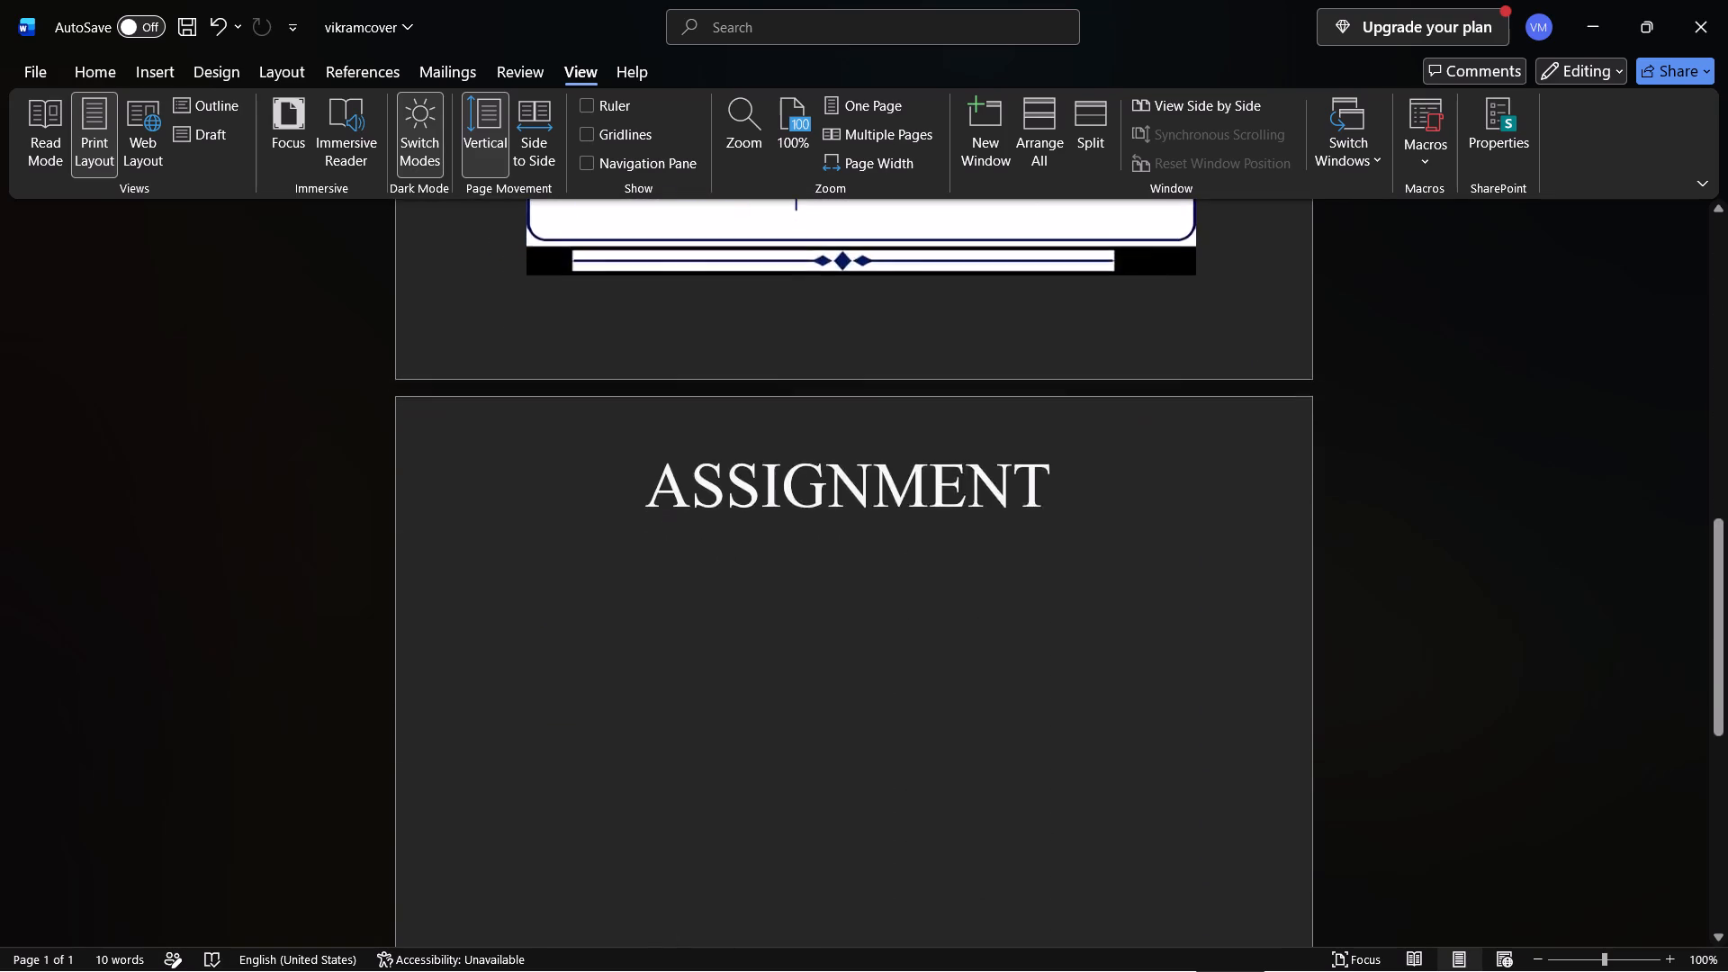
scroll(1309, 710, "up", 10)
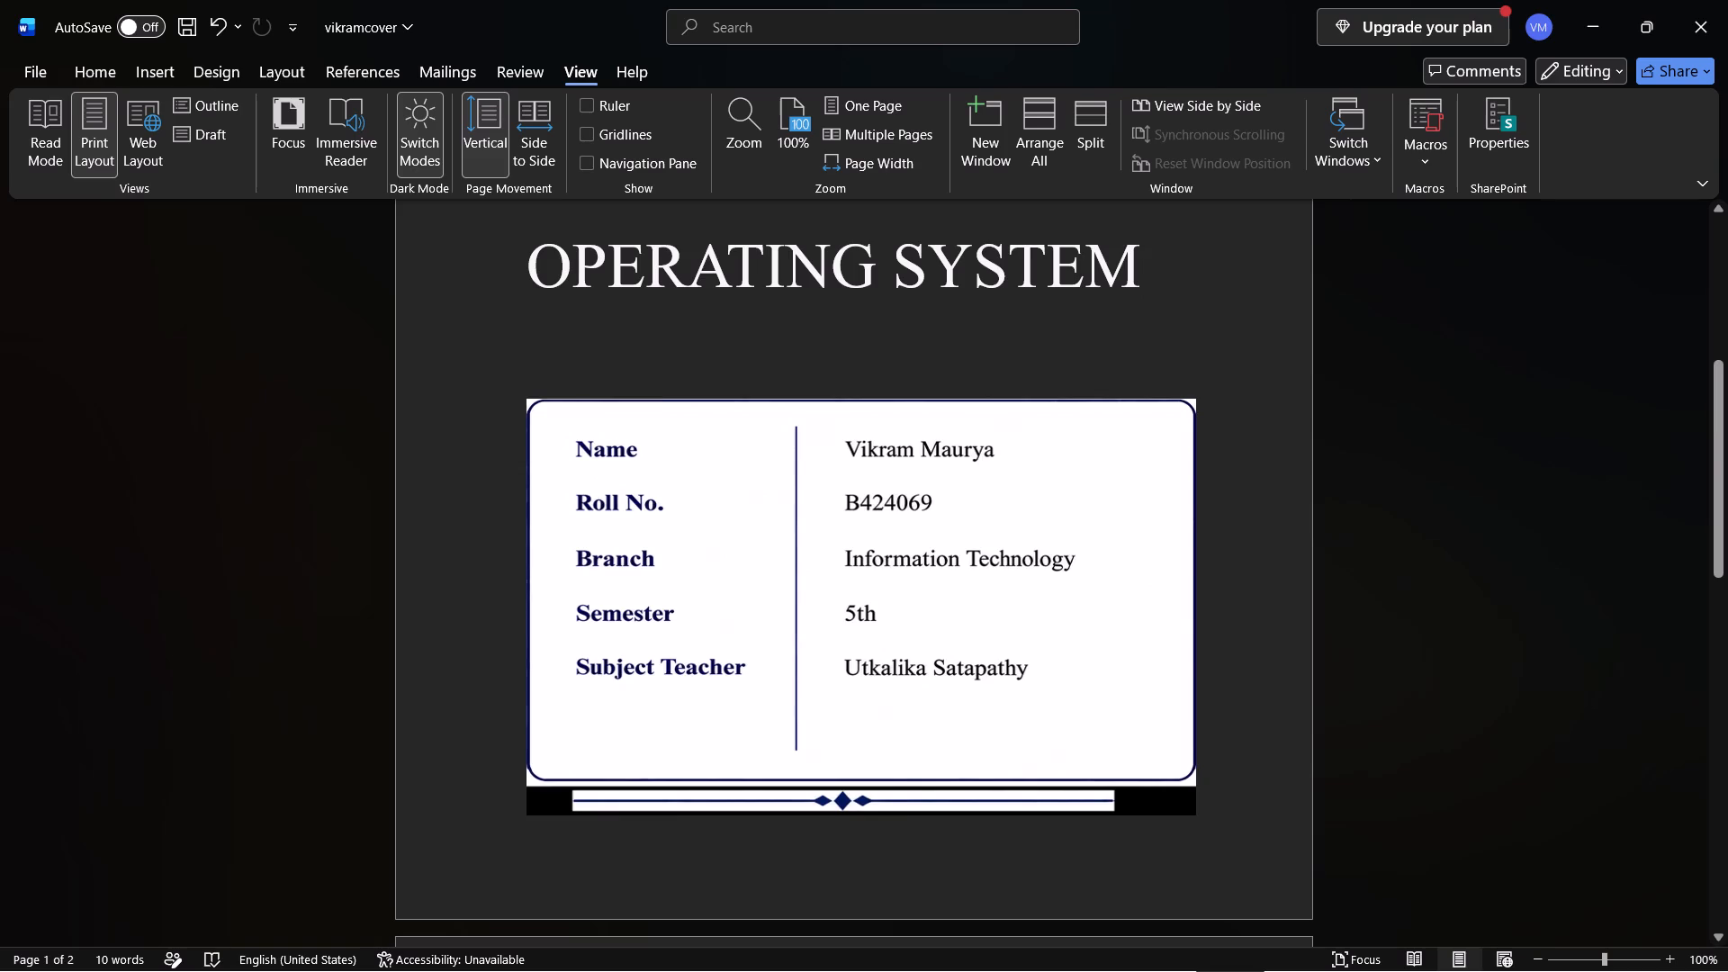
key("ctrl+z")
Widen the details picture on its right side moderately, stopping short of the right end of the OPERATING SYSTEM line.
left_click(1053, 622)
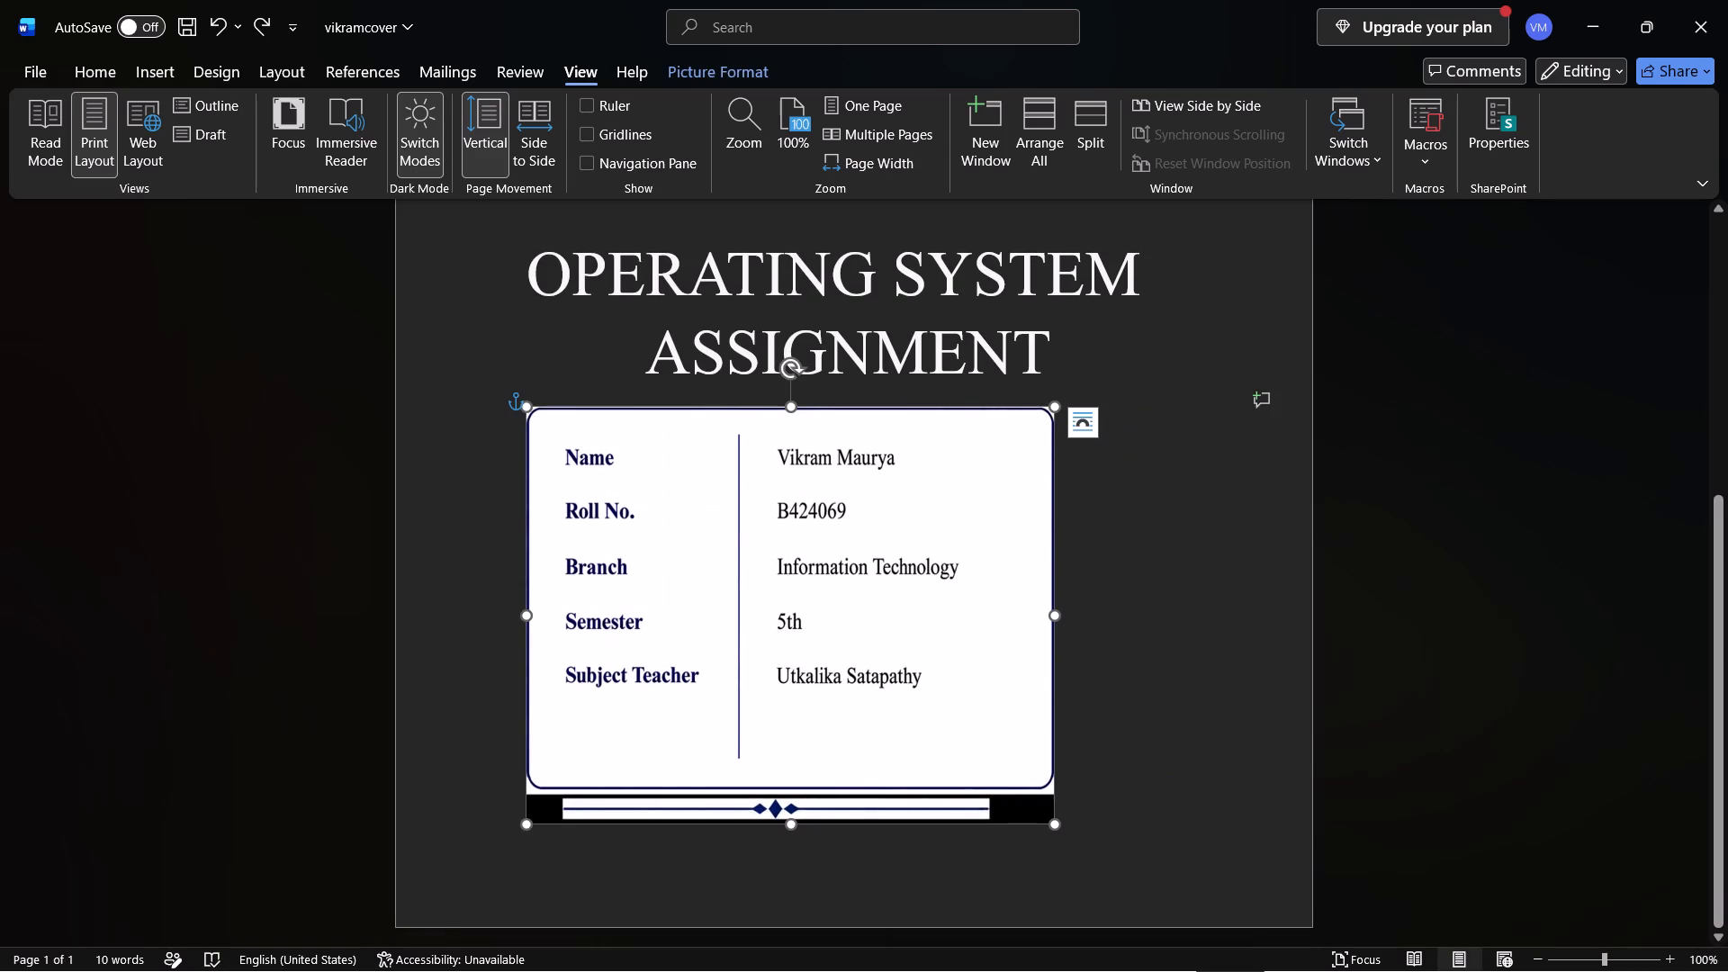
left_click_drag(1053, 619, 1111, 618)
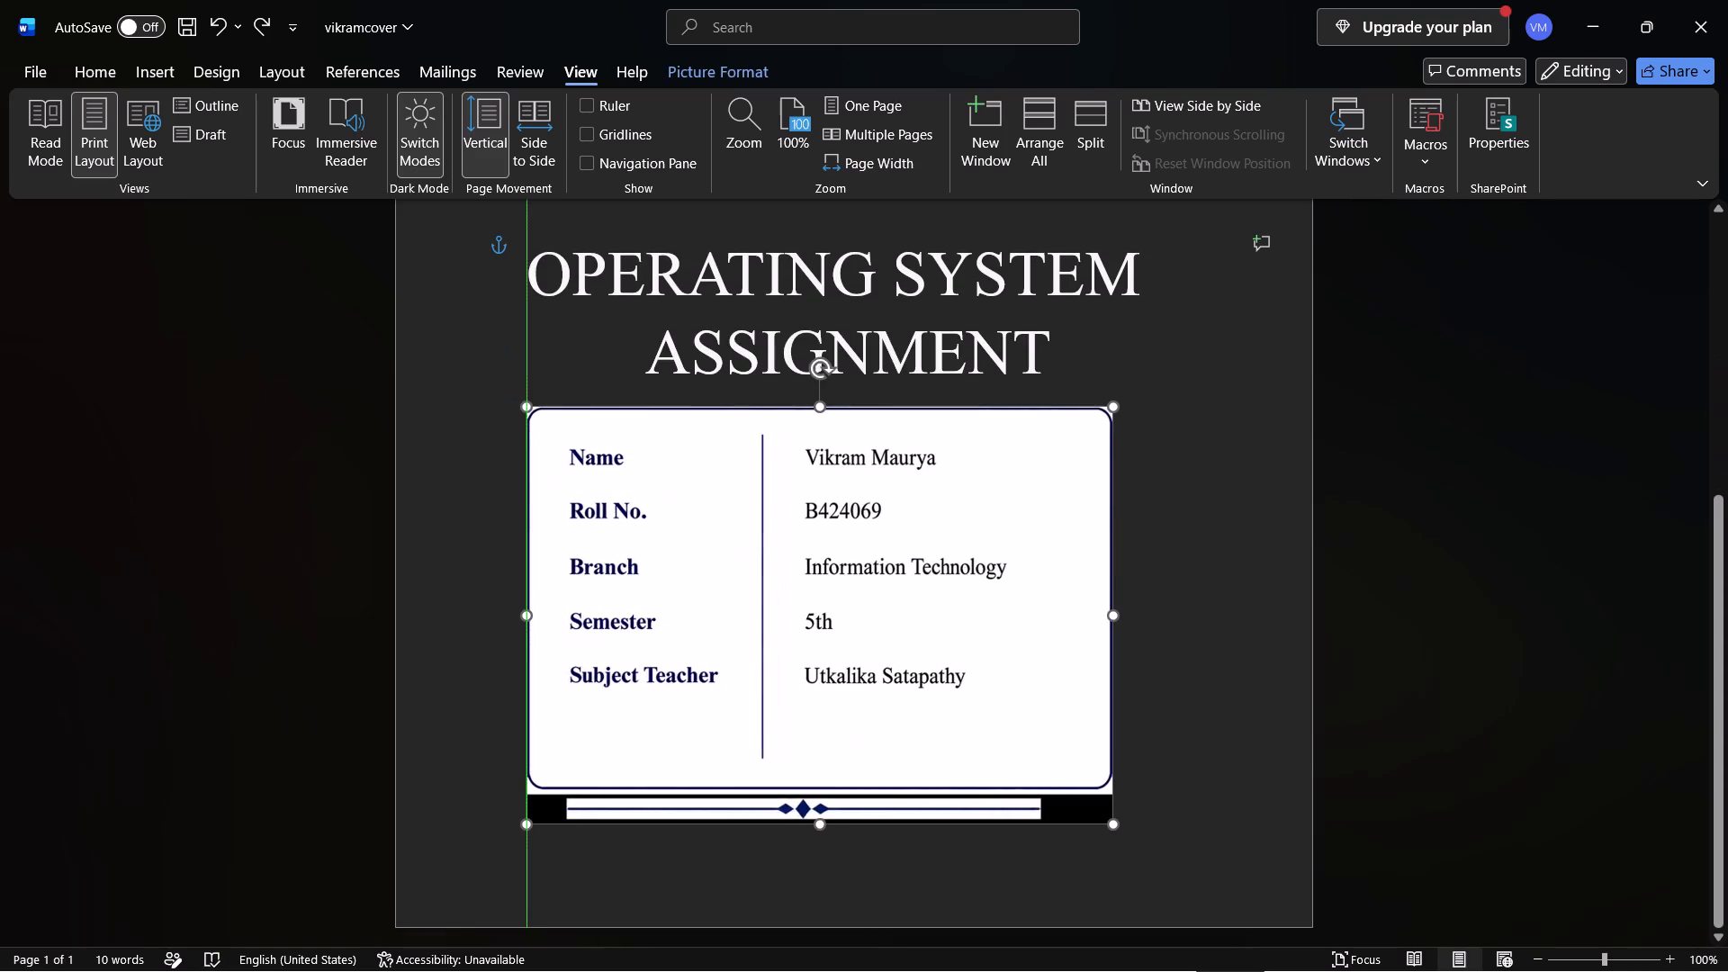
left_click_drag(1111, 618, 1096, 623)
Reposition the details picture slightly lower beneath the title, keeping the ASSIGNMENT line above it on the same page.
left_click_drag(832, 615, 889, 613)
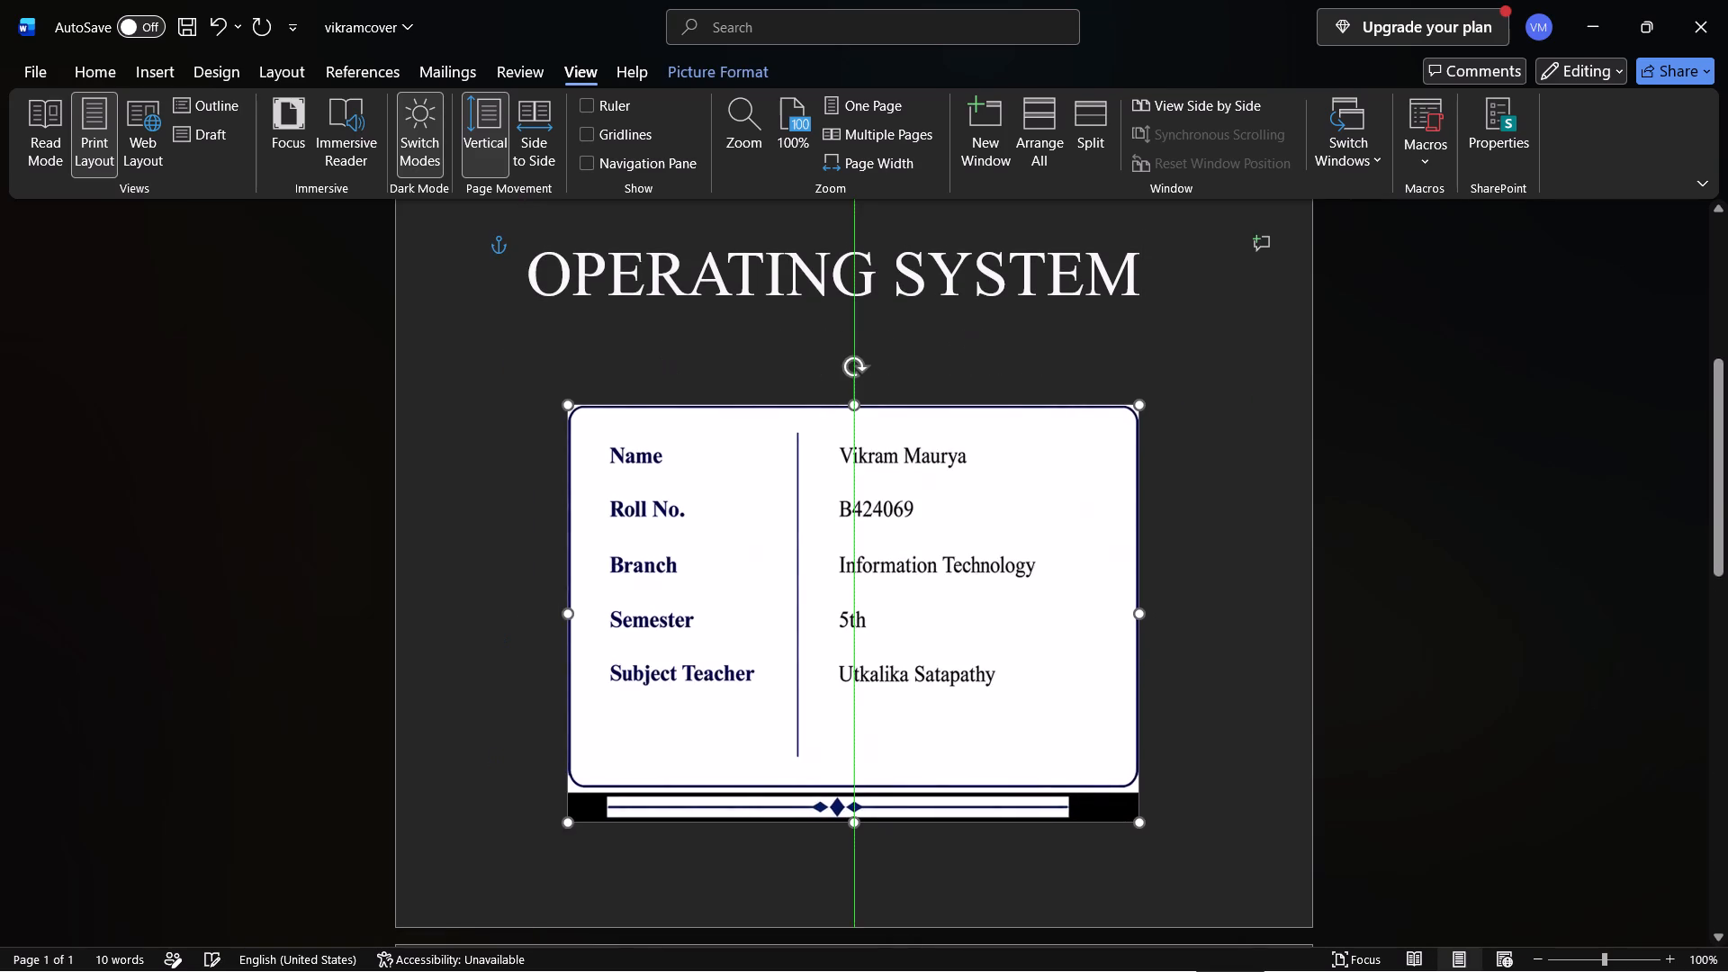
left_click_drag(889, 613, 817, 620)
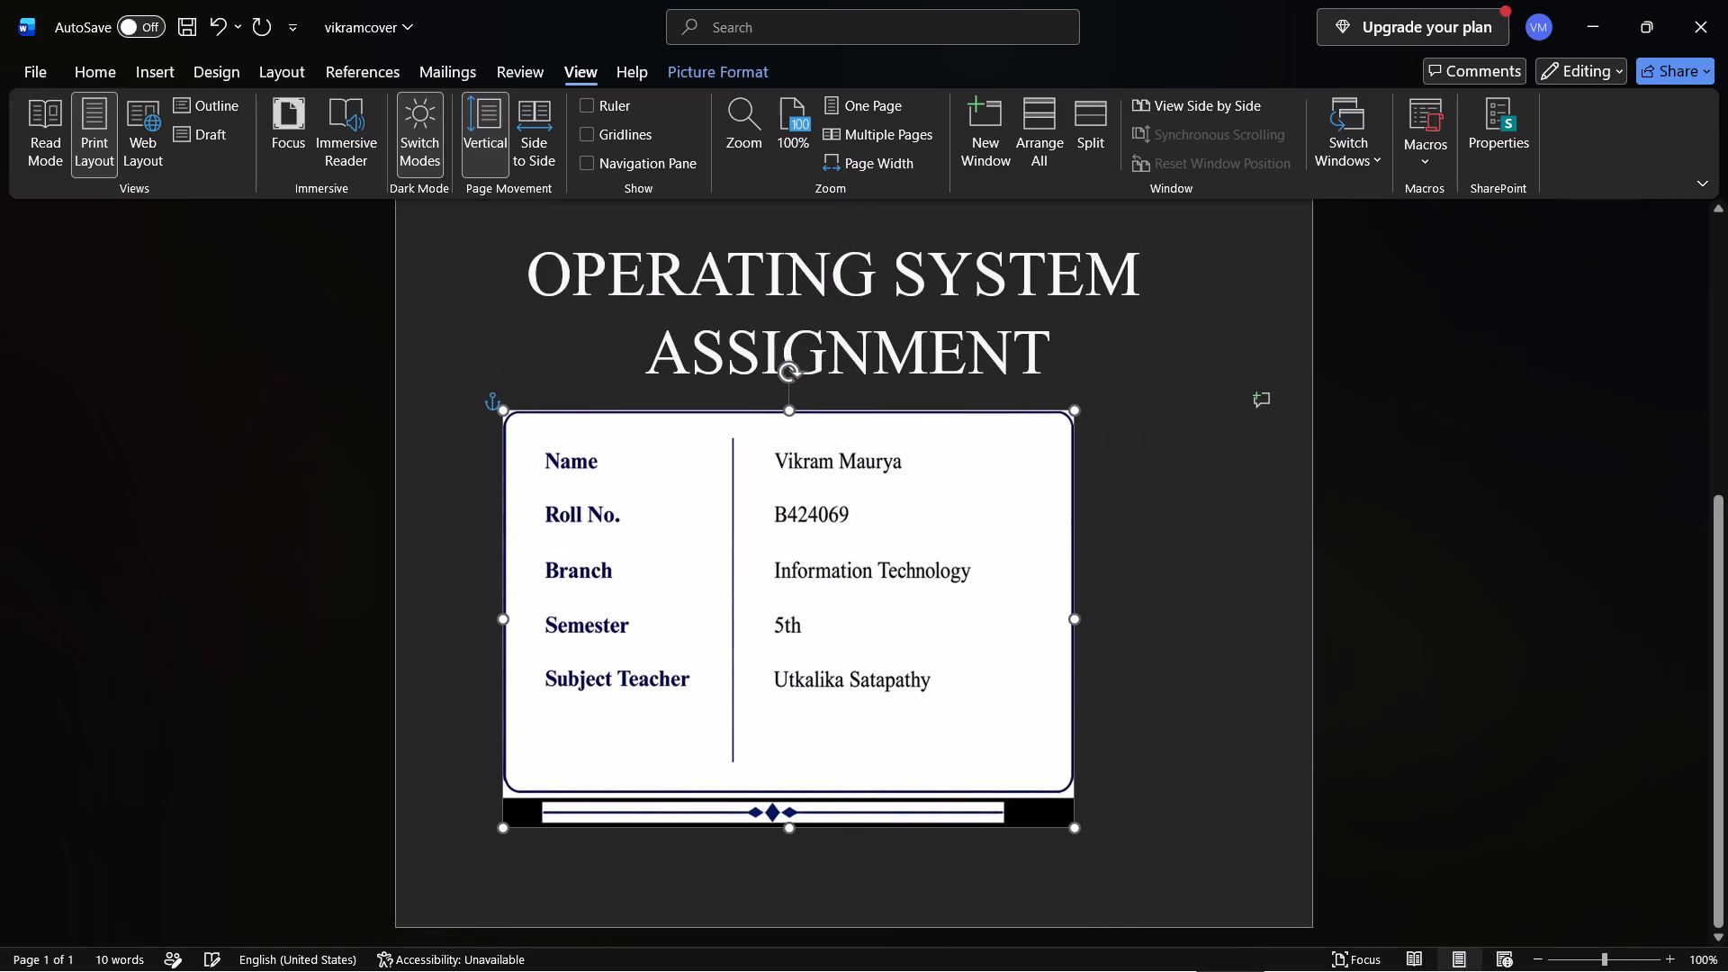
left_click_drag(817, 620, 824, 622)
left_click(1461, 620)
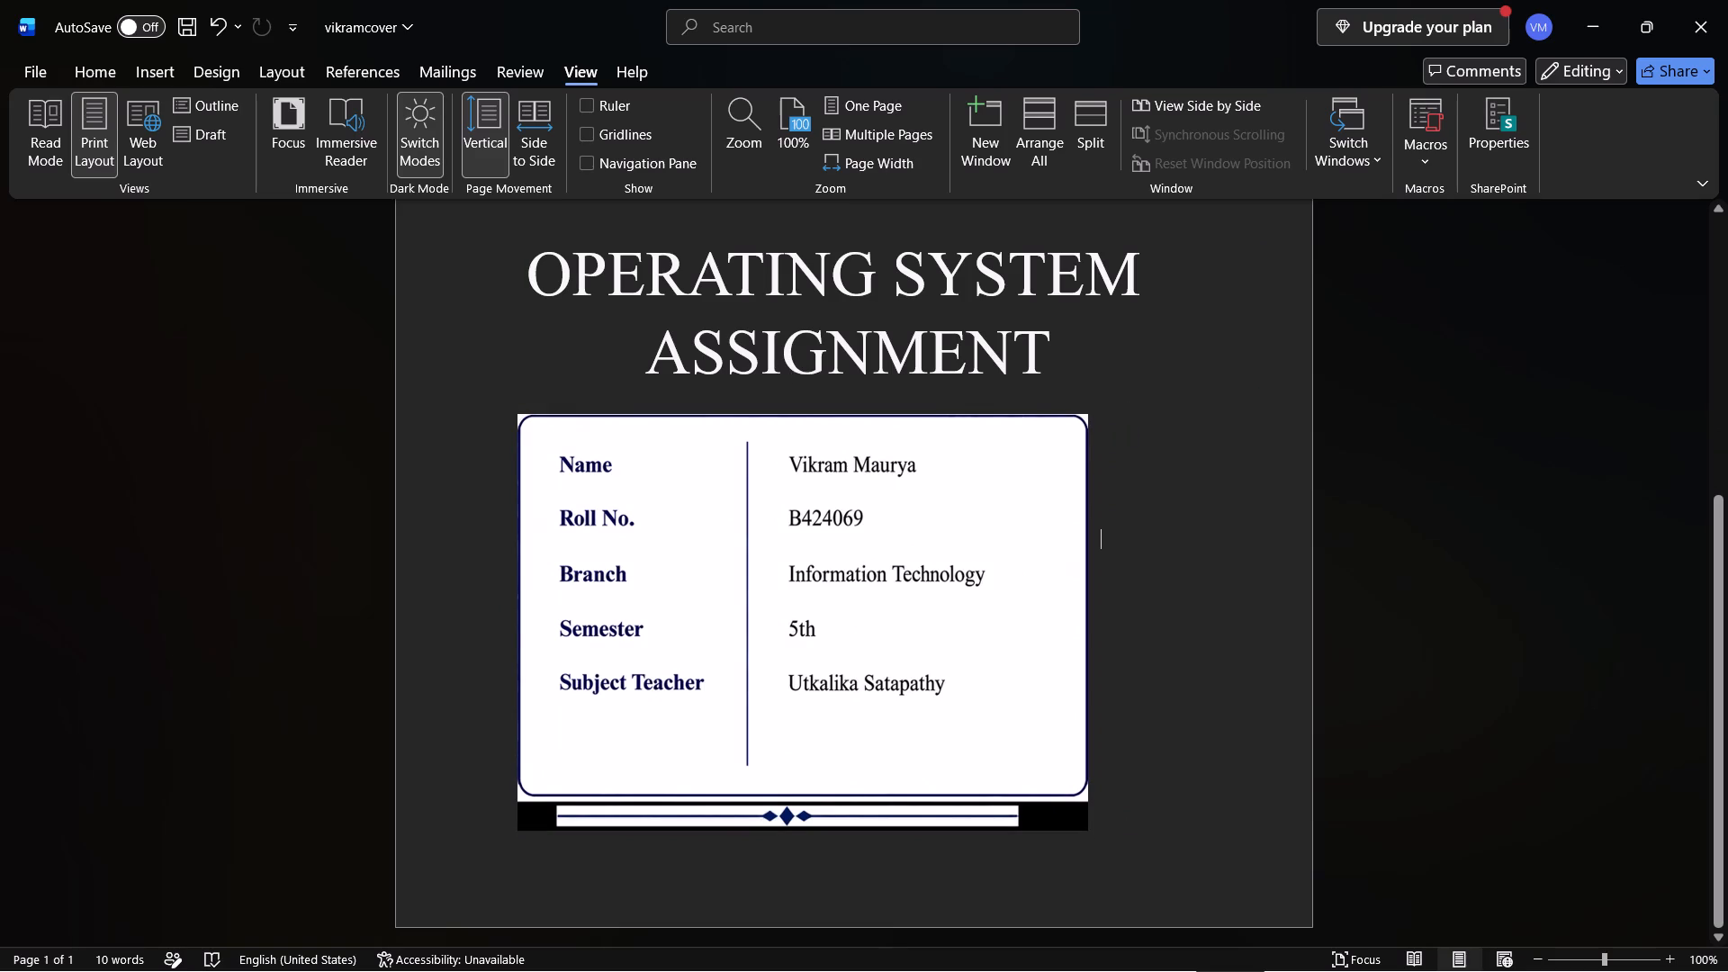
left_click_drag(927, 625, 930, 651)
Fine-tune the details picture's right edge slightly wider without displacing the ASSIGNMENT line, and check the cover layout.
left_click_drag(1093, 625, 1123, 629)
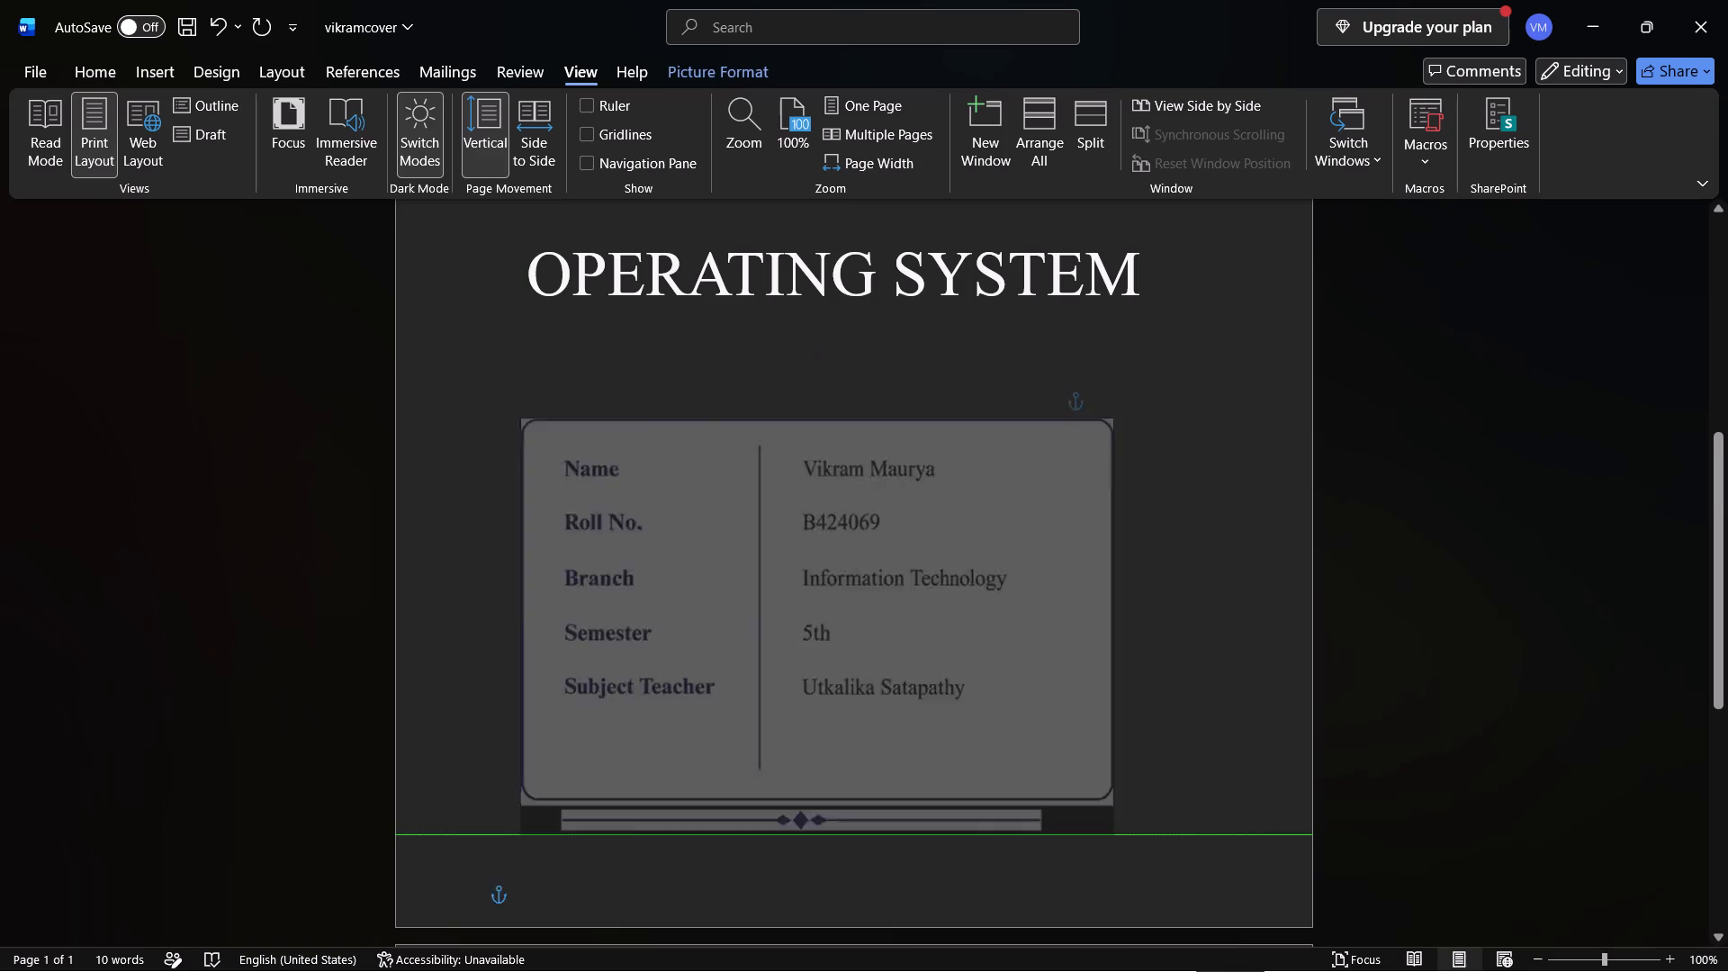
left_click_drag(1123, 629, 1094, 625)
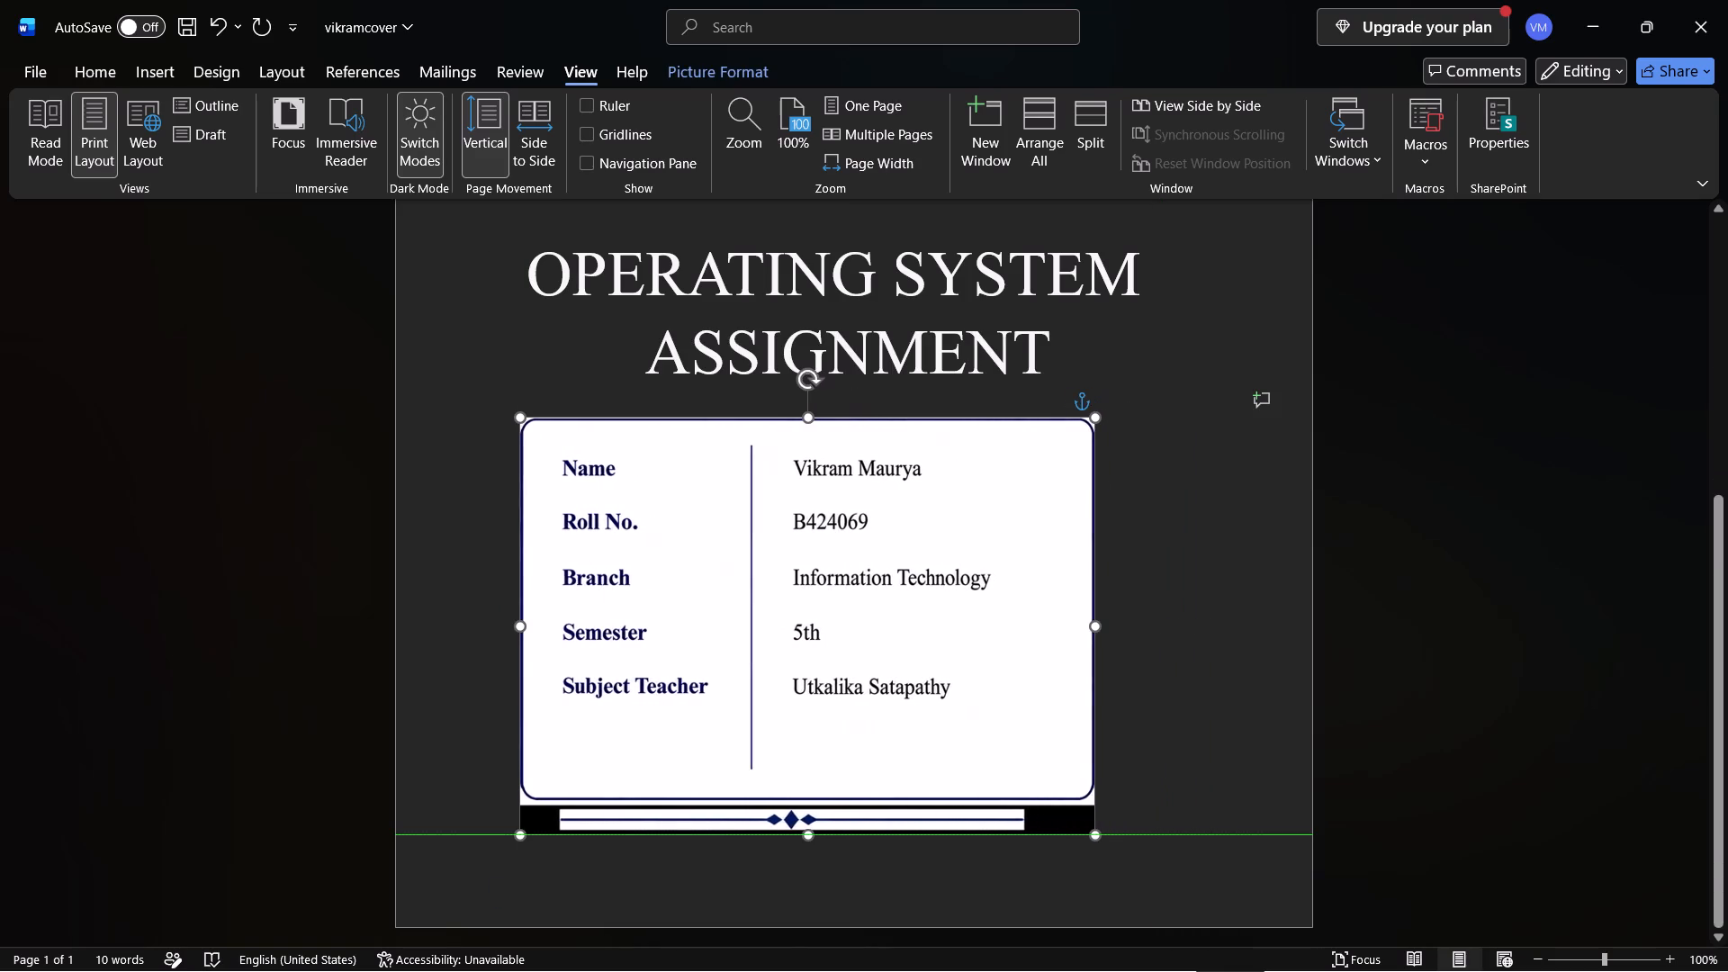
left_click_drag(1094, 625, 1102, 625)
left_click(1477, 617)
scroll(1065, 652, "up", 8)
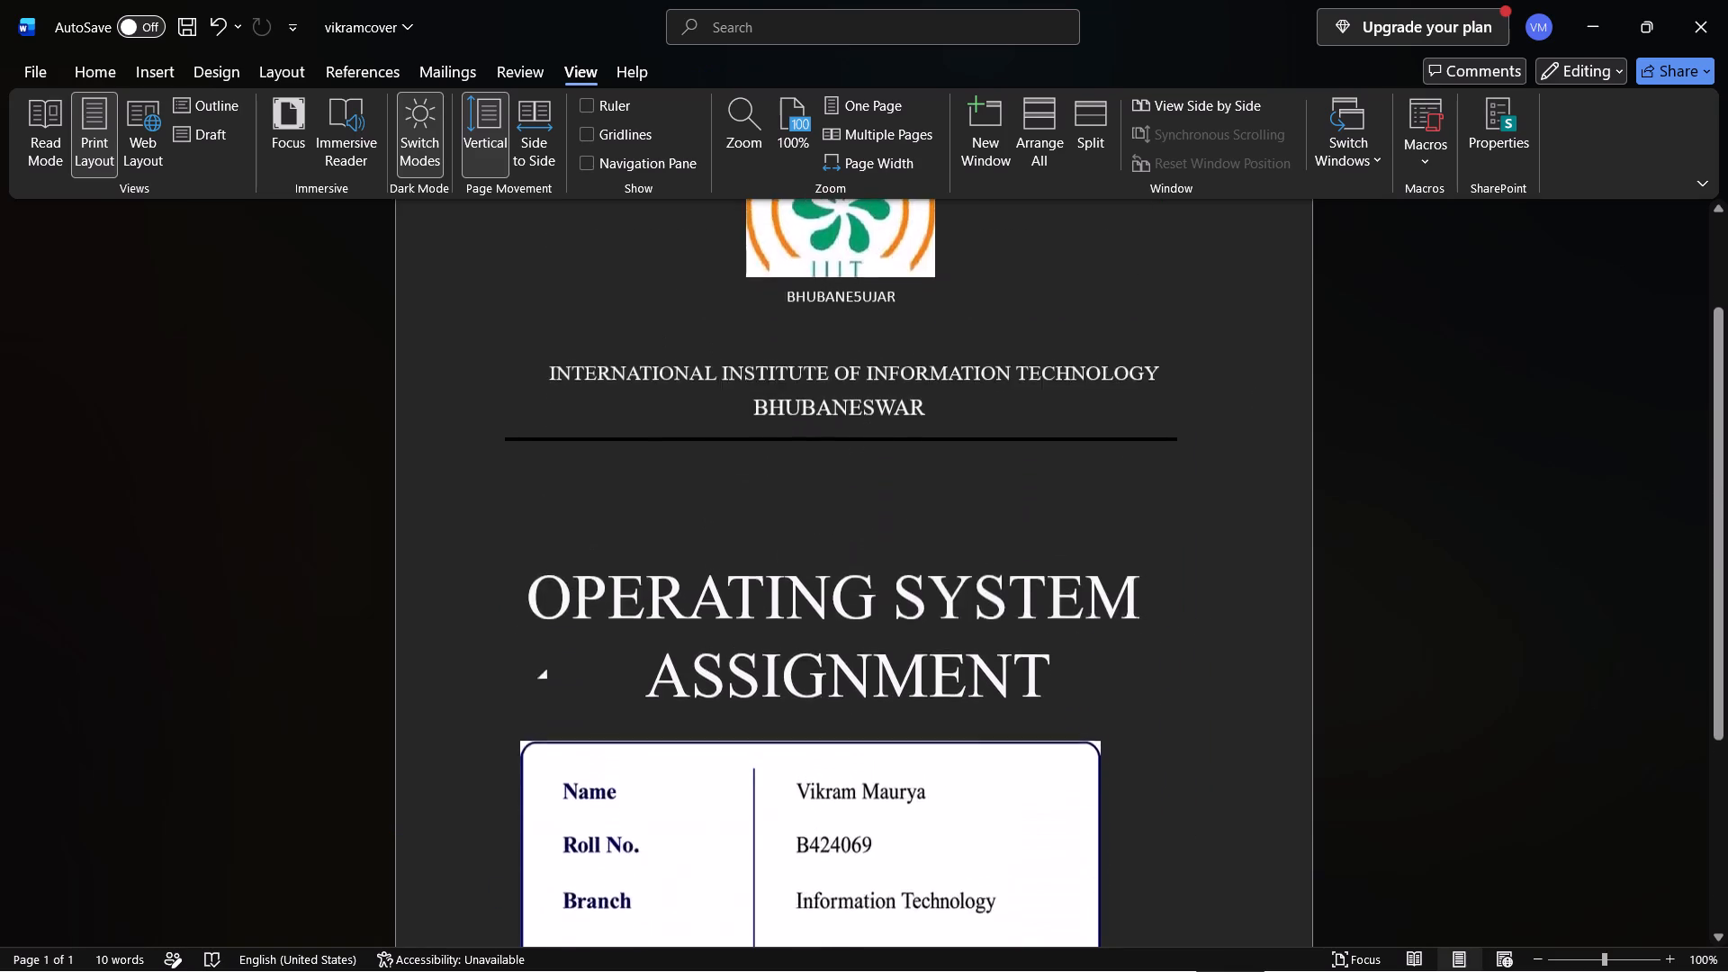
Remove the stray leading space before the ASSIGNMENT line on the cover and check the page layout down to the details picture.
scroll(1065, 652, "up", 2)
scroll(1064, 652, "down", 11)
scroll(1063, 652, "up", 4)
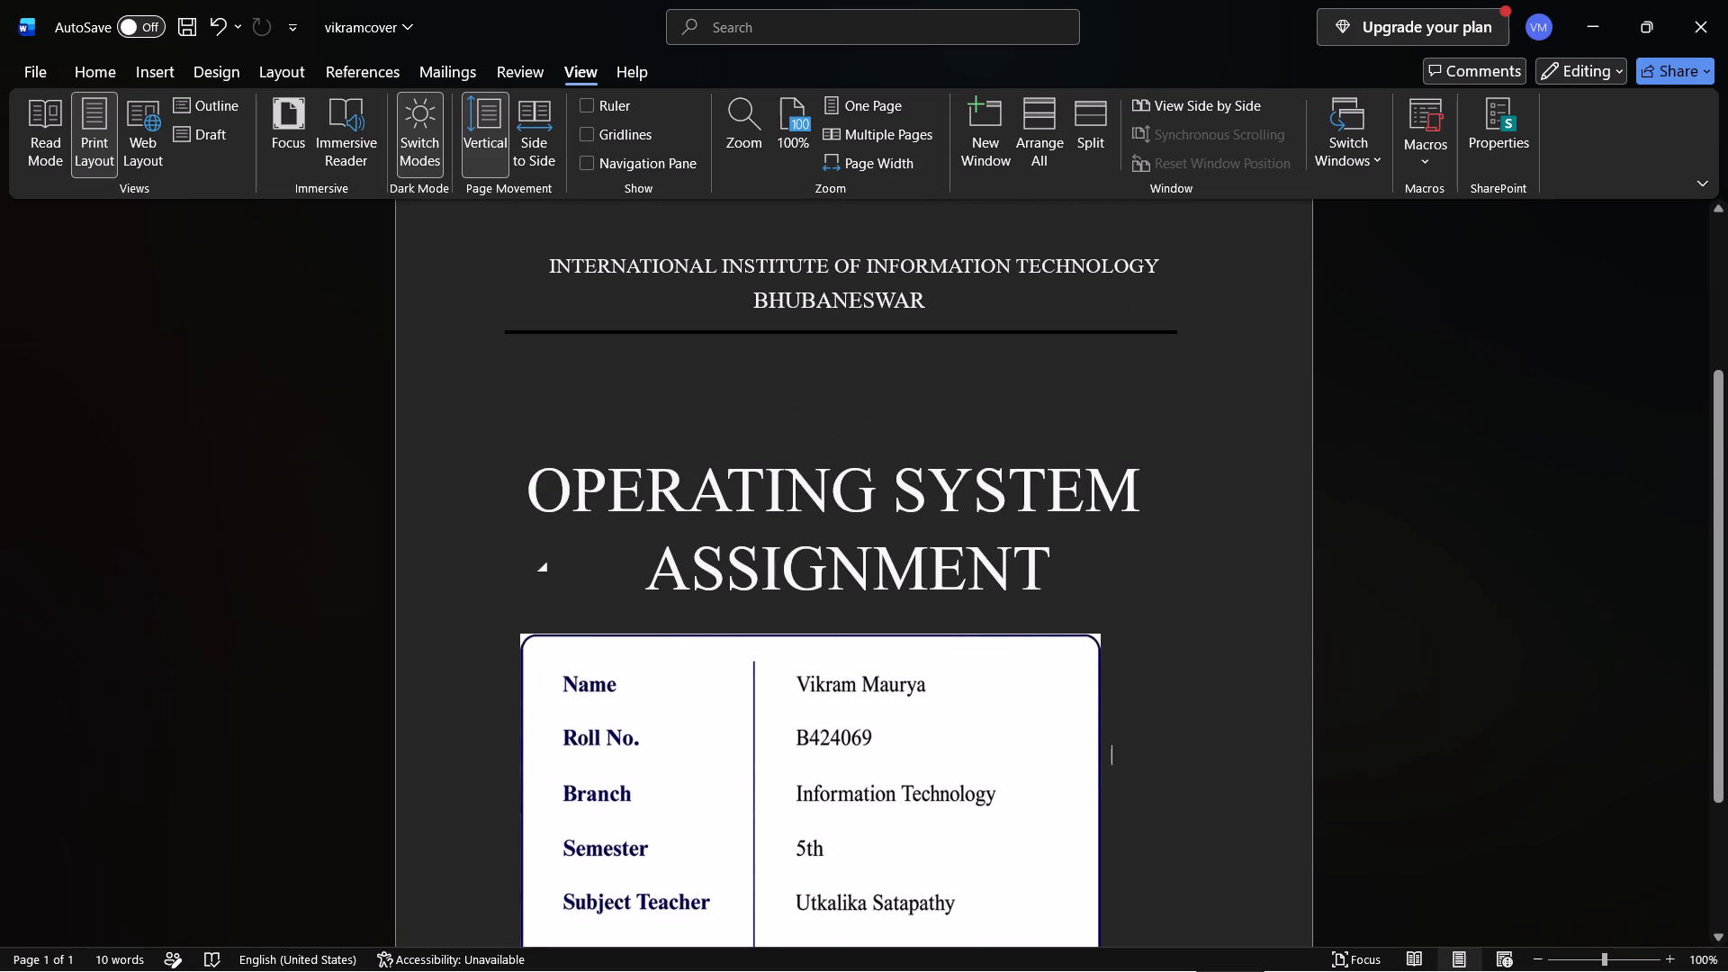
left_click(648, 578)
key("BackSpace")
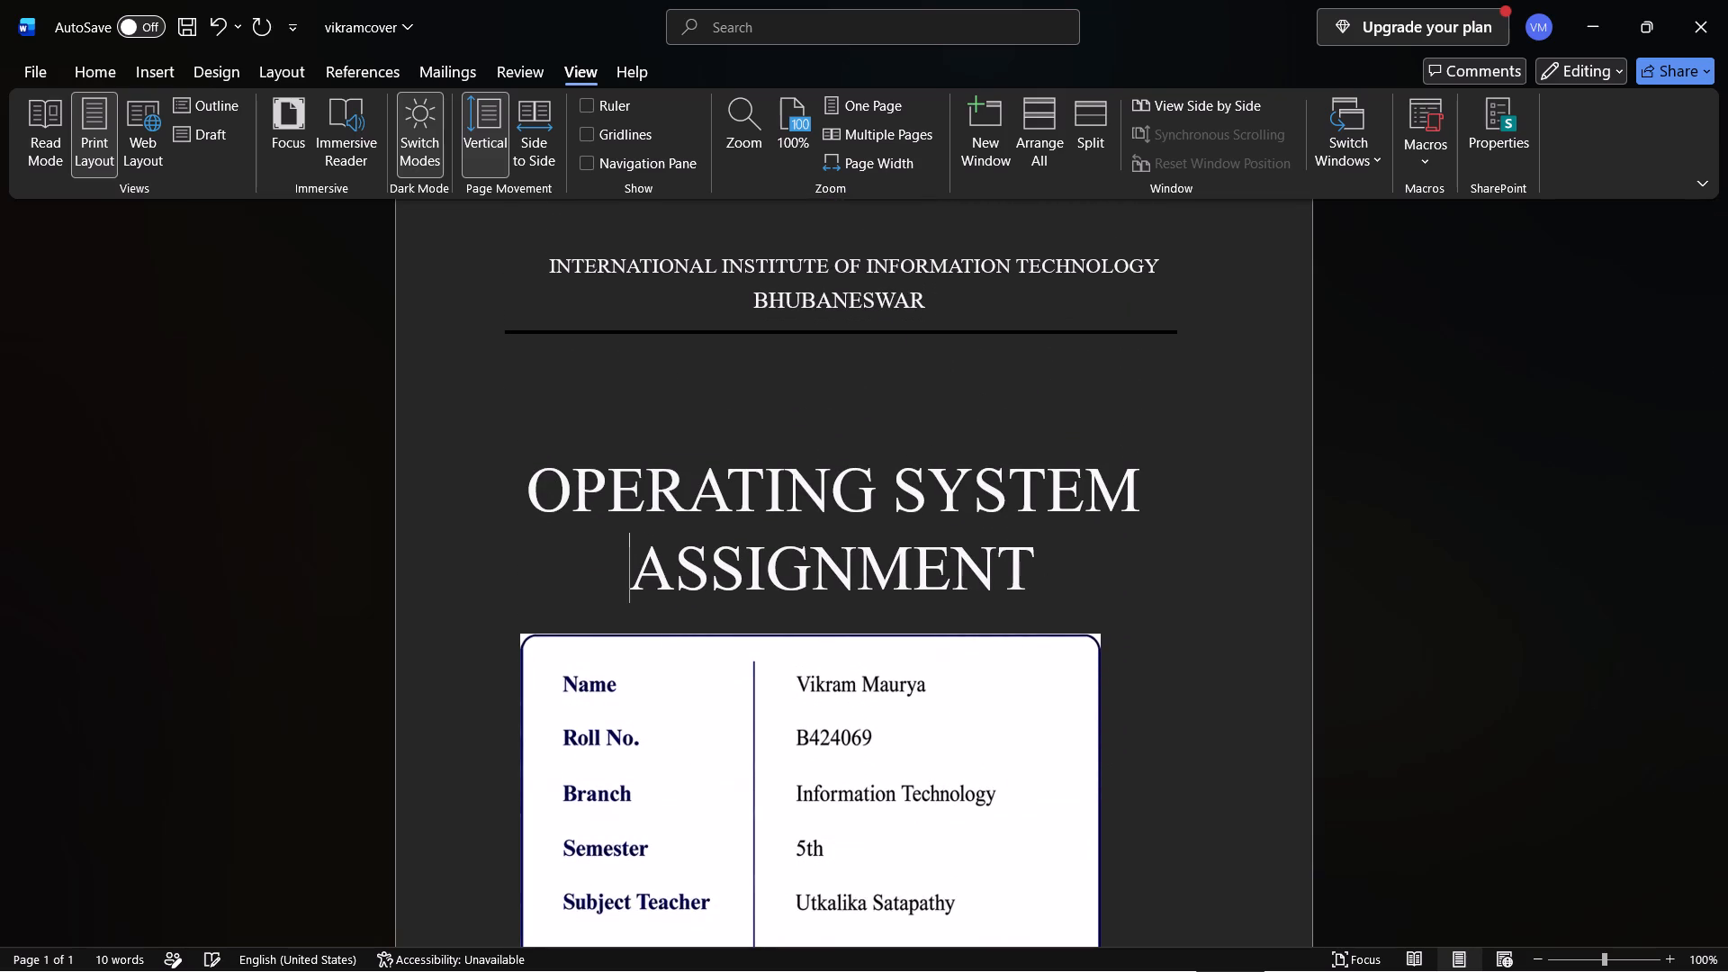
left_click(1430, 577)
scroll(856, 587, "down", 9)
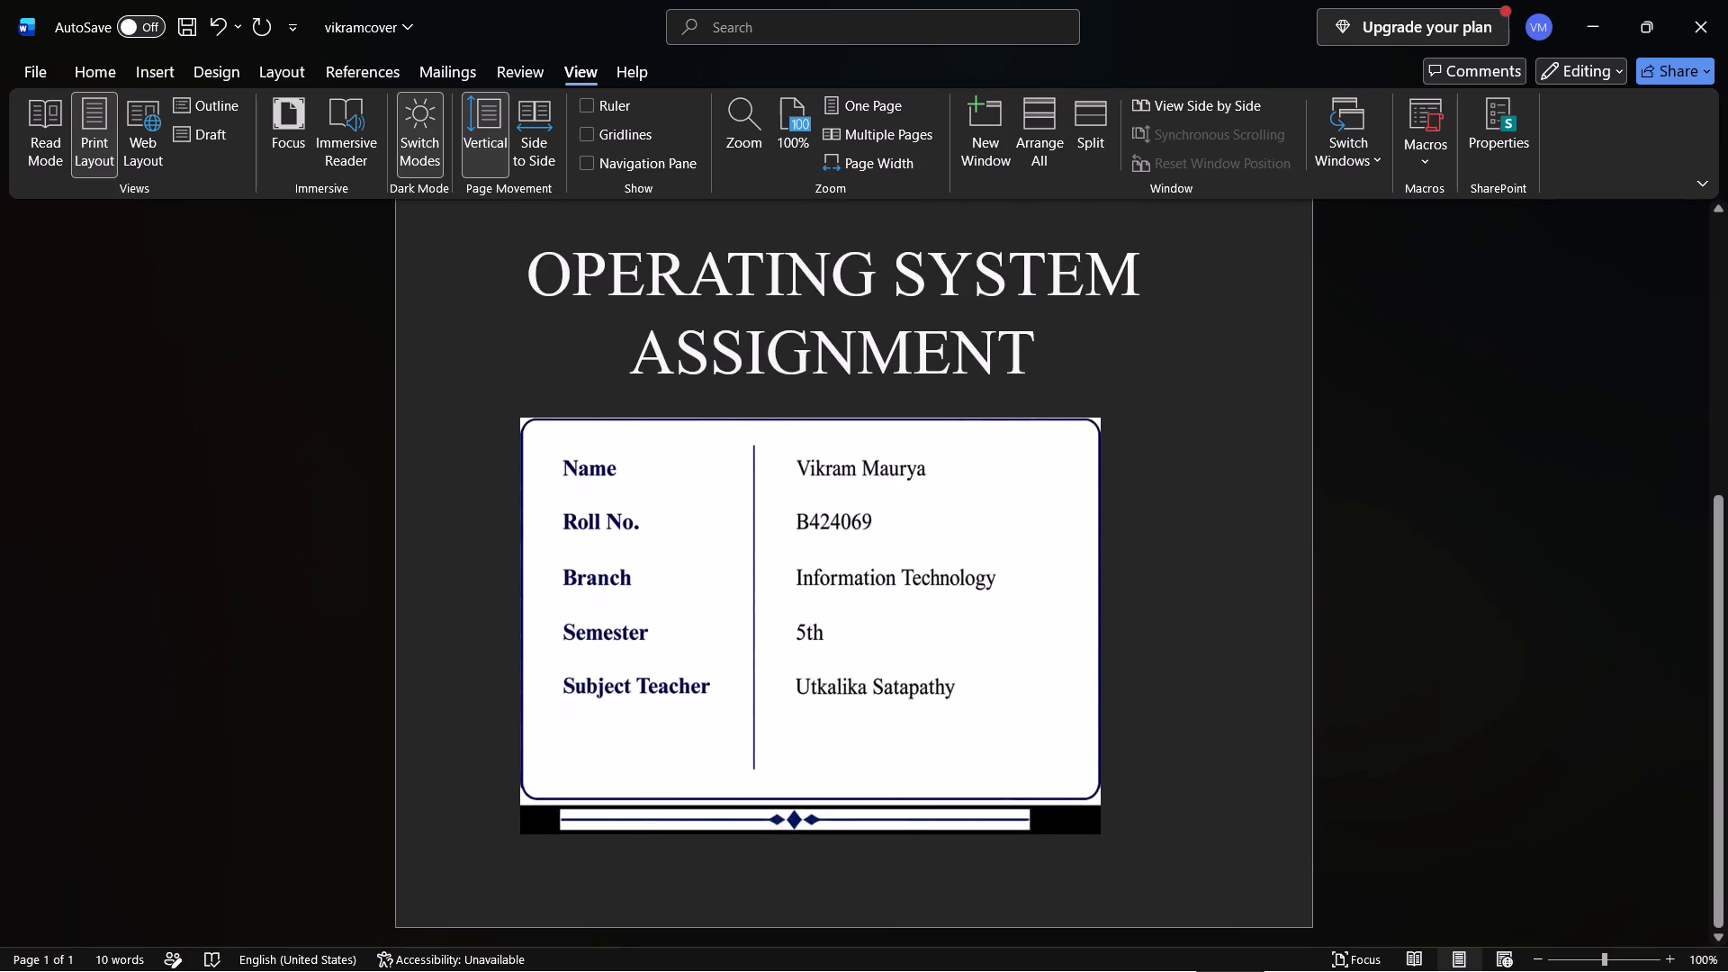
scroll(855, 636, "up", 10)
scroll(850, 634, "down", 2)
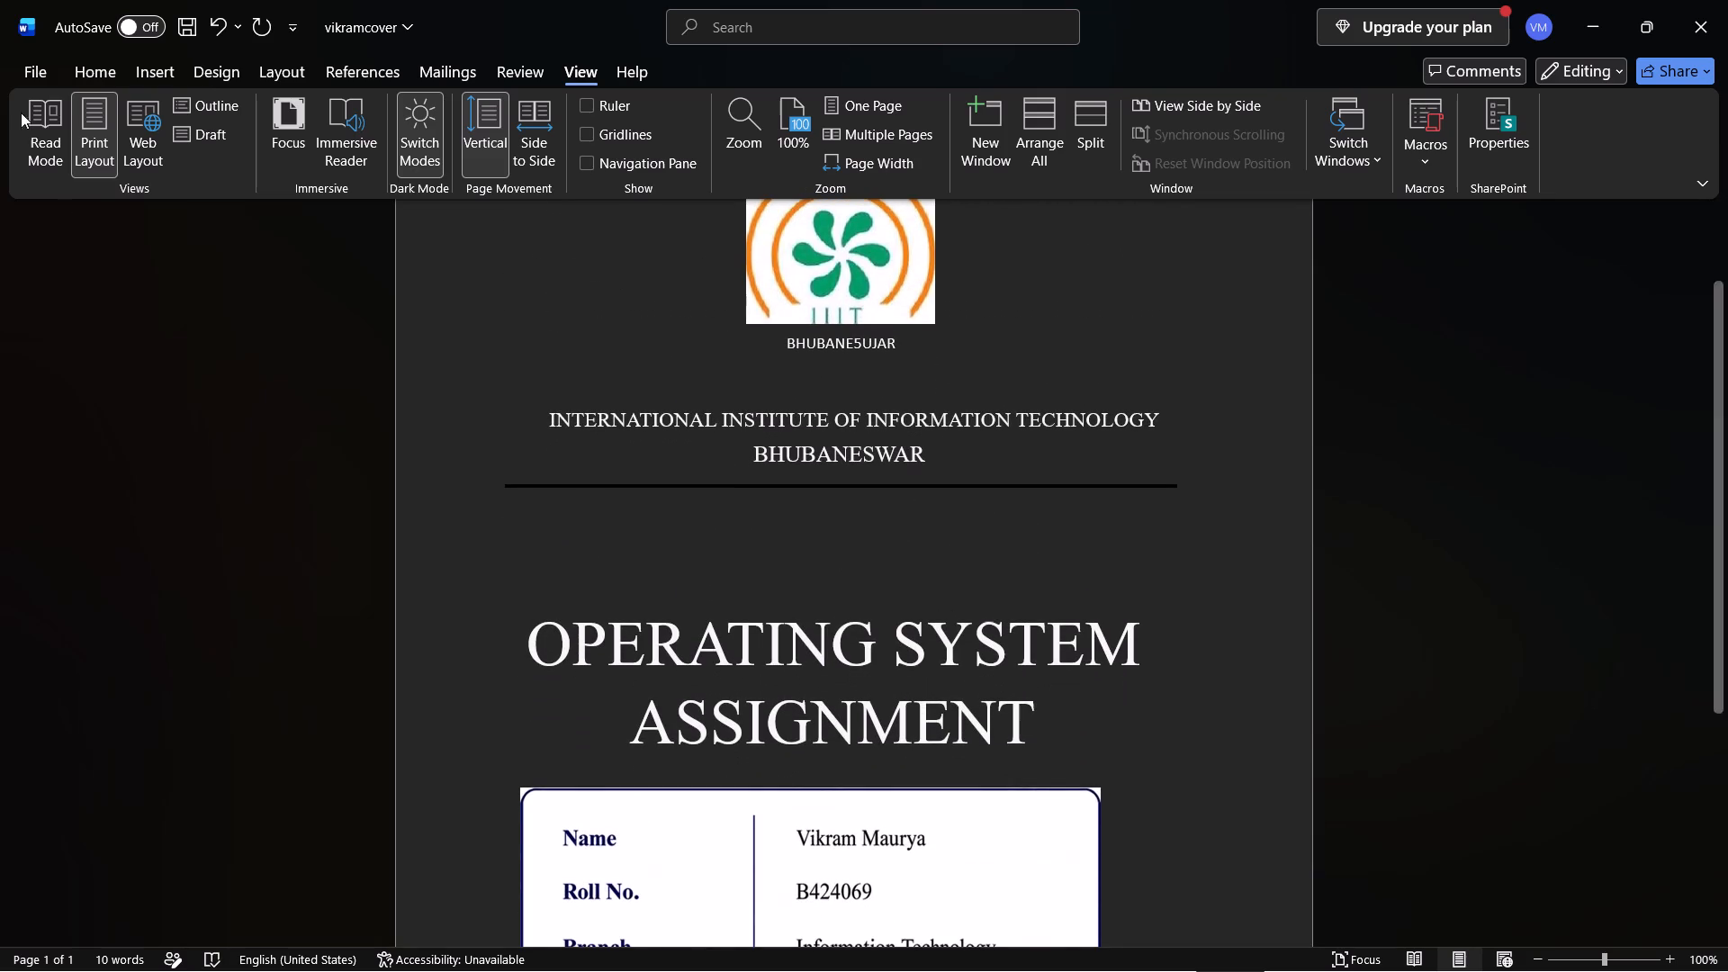
Save the cover as a PDF named vikramcovernew1 in Downloads.
left_click(11, 64)
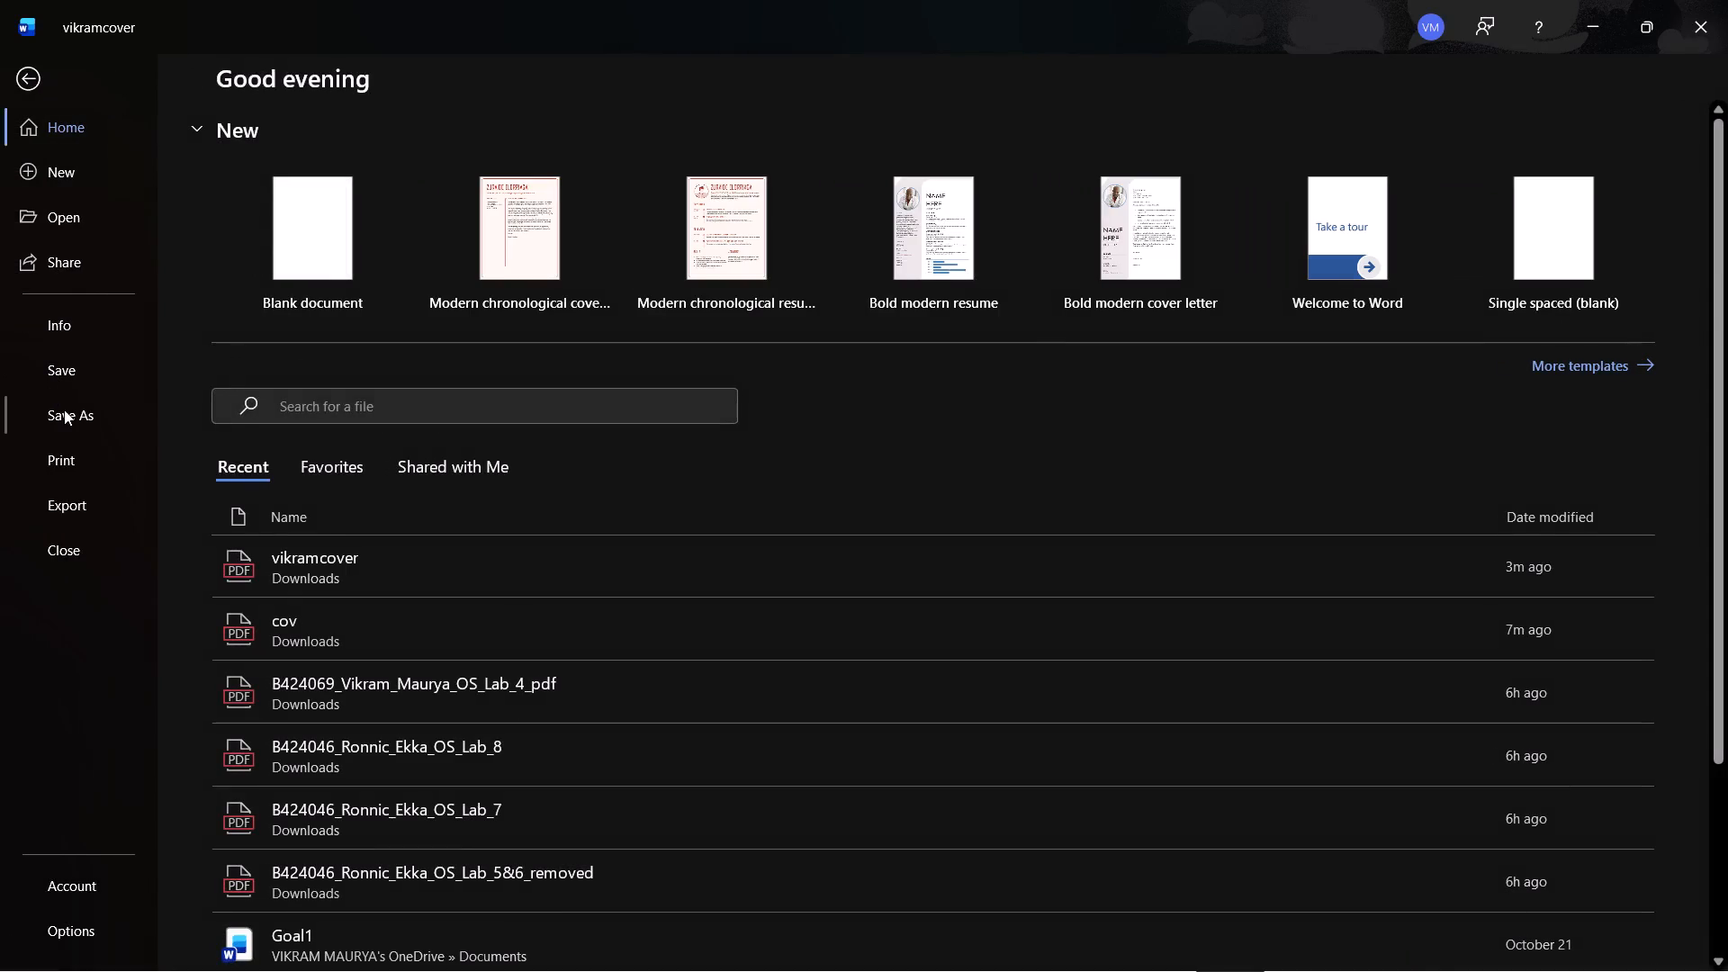
left_click(64, 409)
left_click(76, 372)
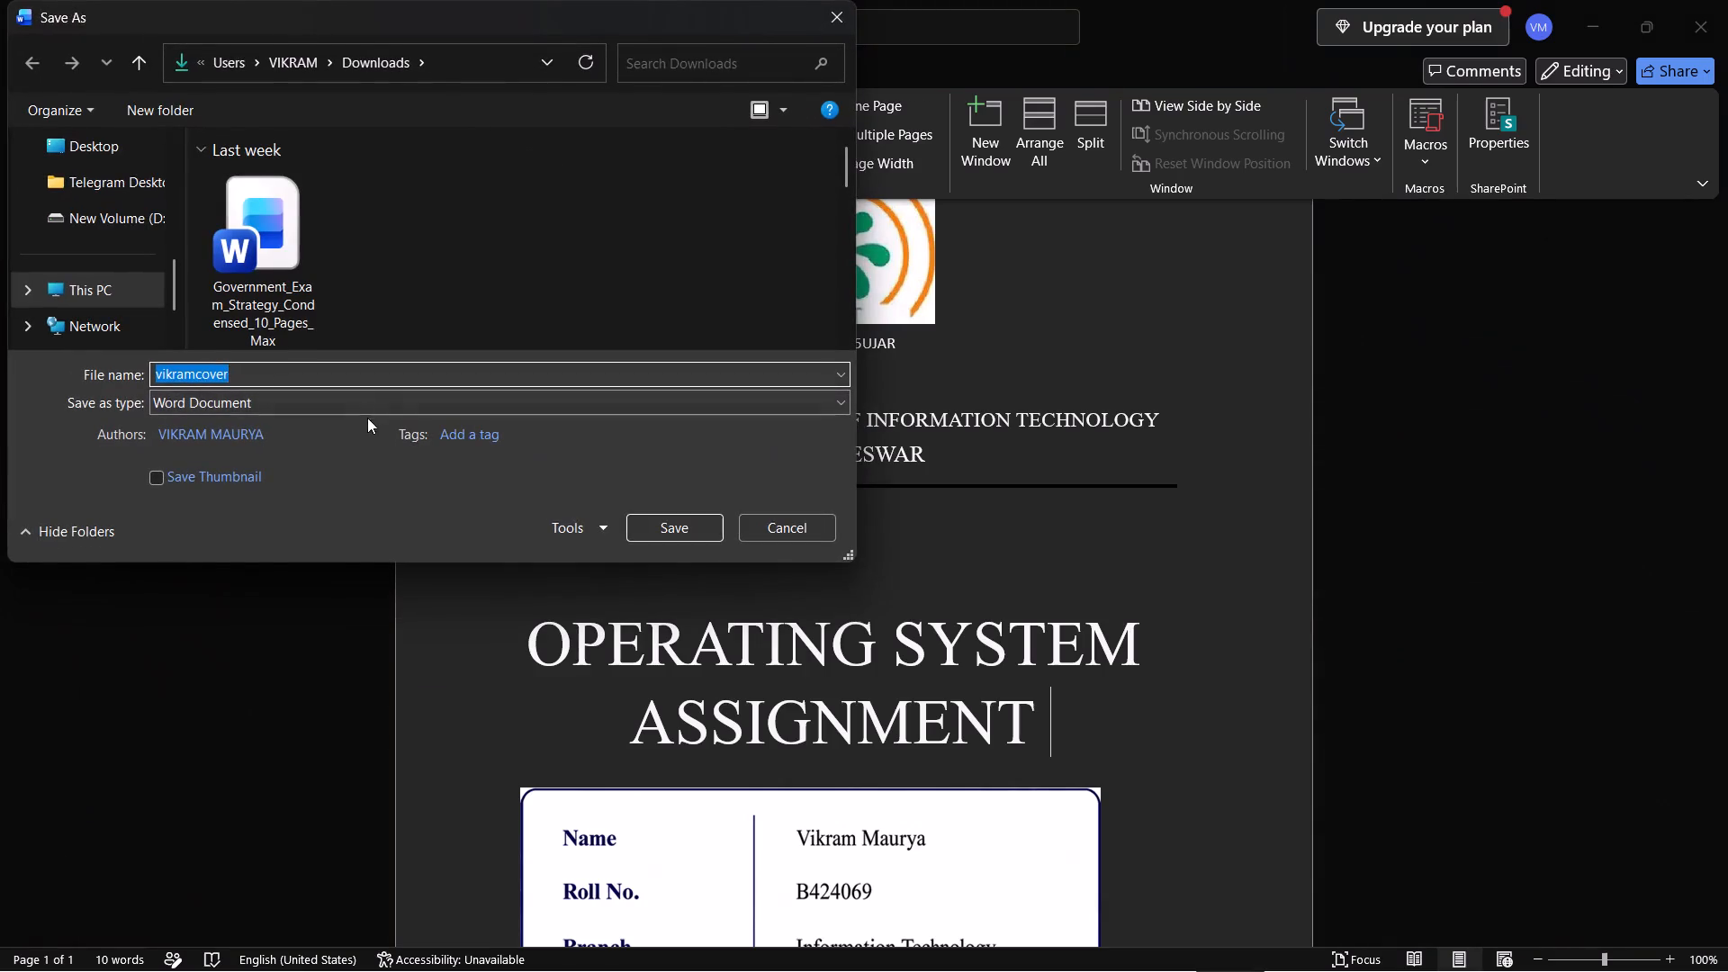
left_click(371, 402)
left_click(199, 540)
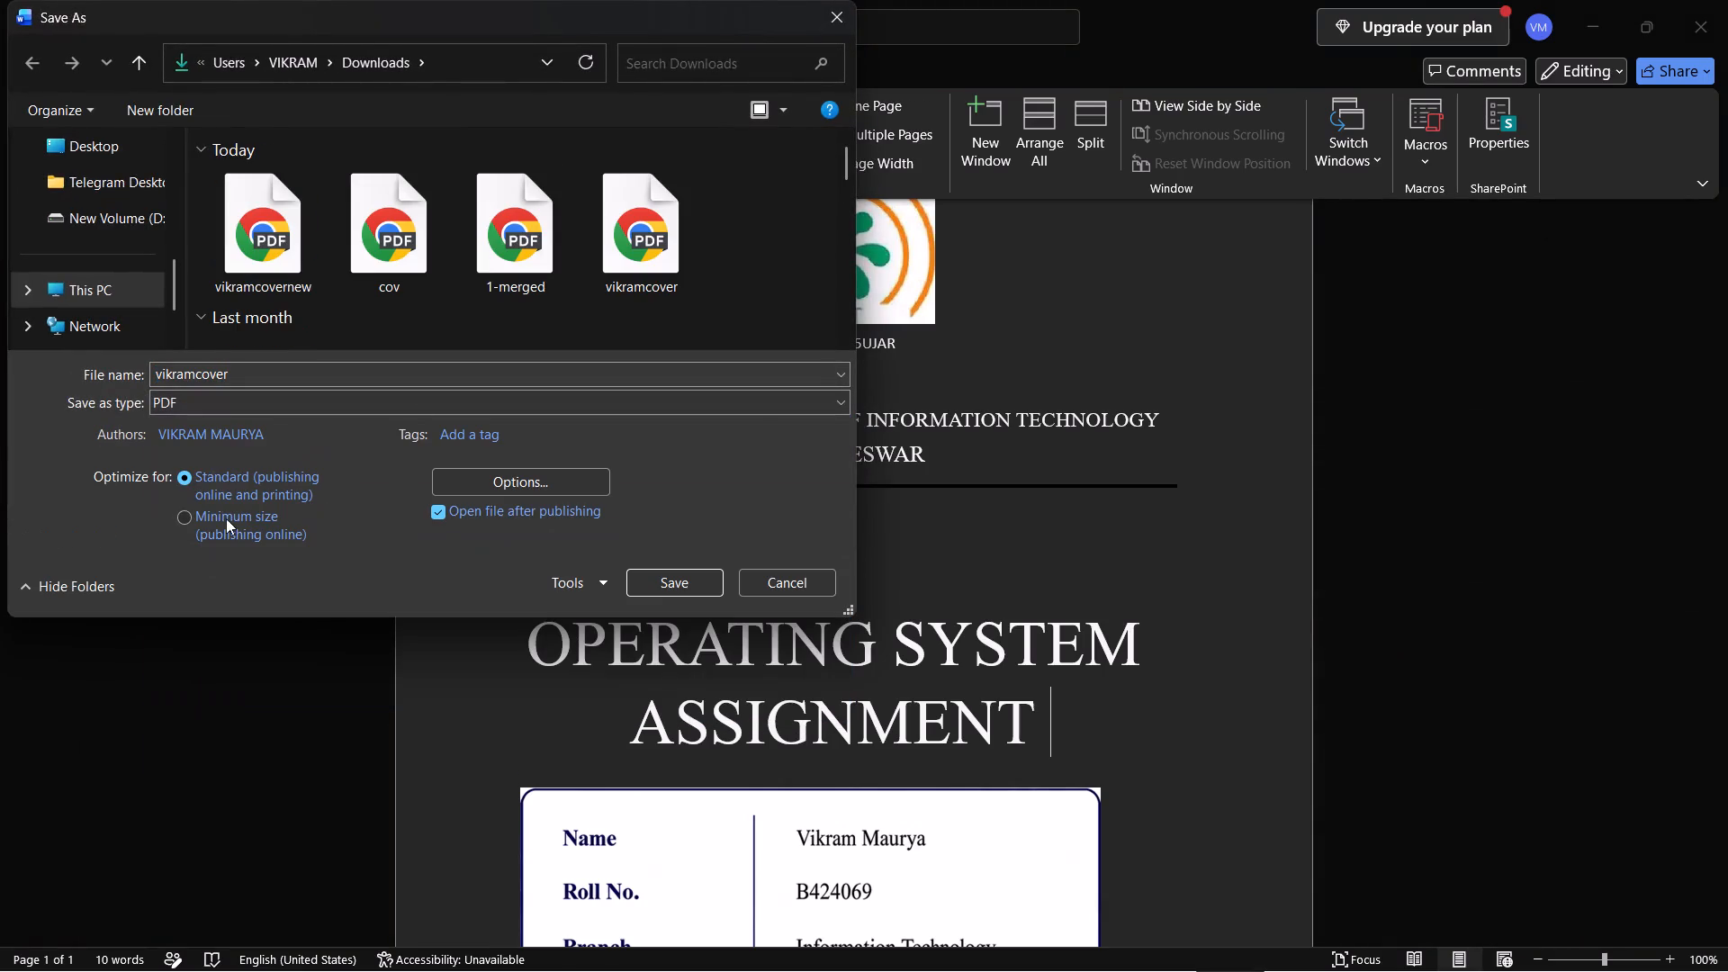
scroll(641, 296, "down", 2)
scroll(641, 296, "up", 4)
left_click(288, 375)
left_click(288, 375)
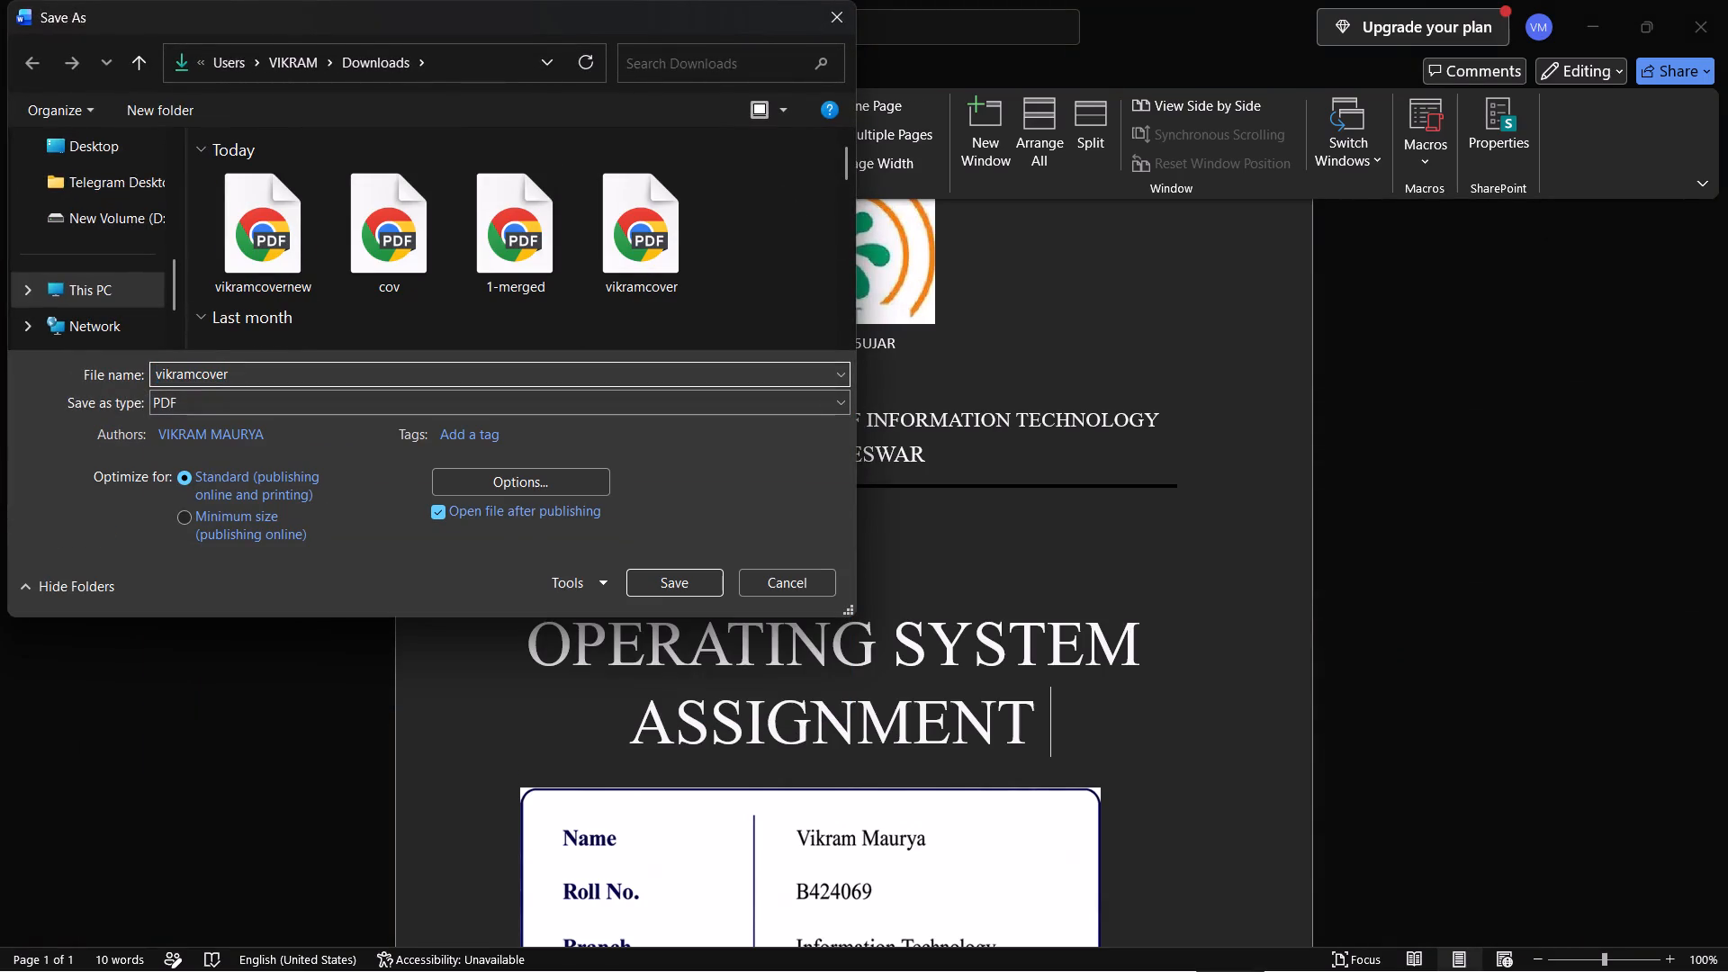
type("new1")
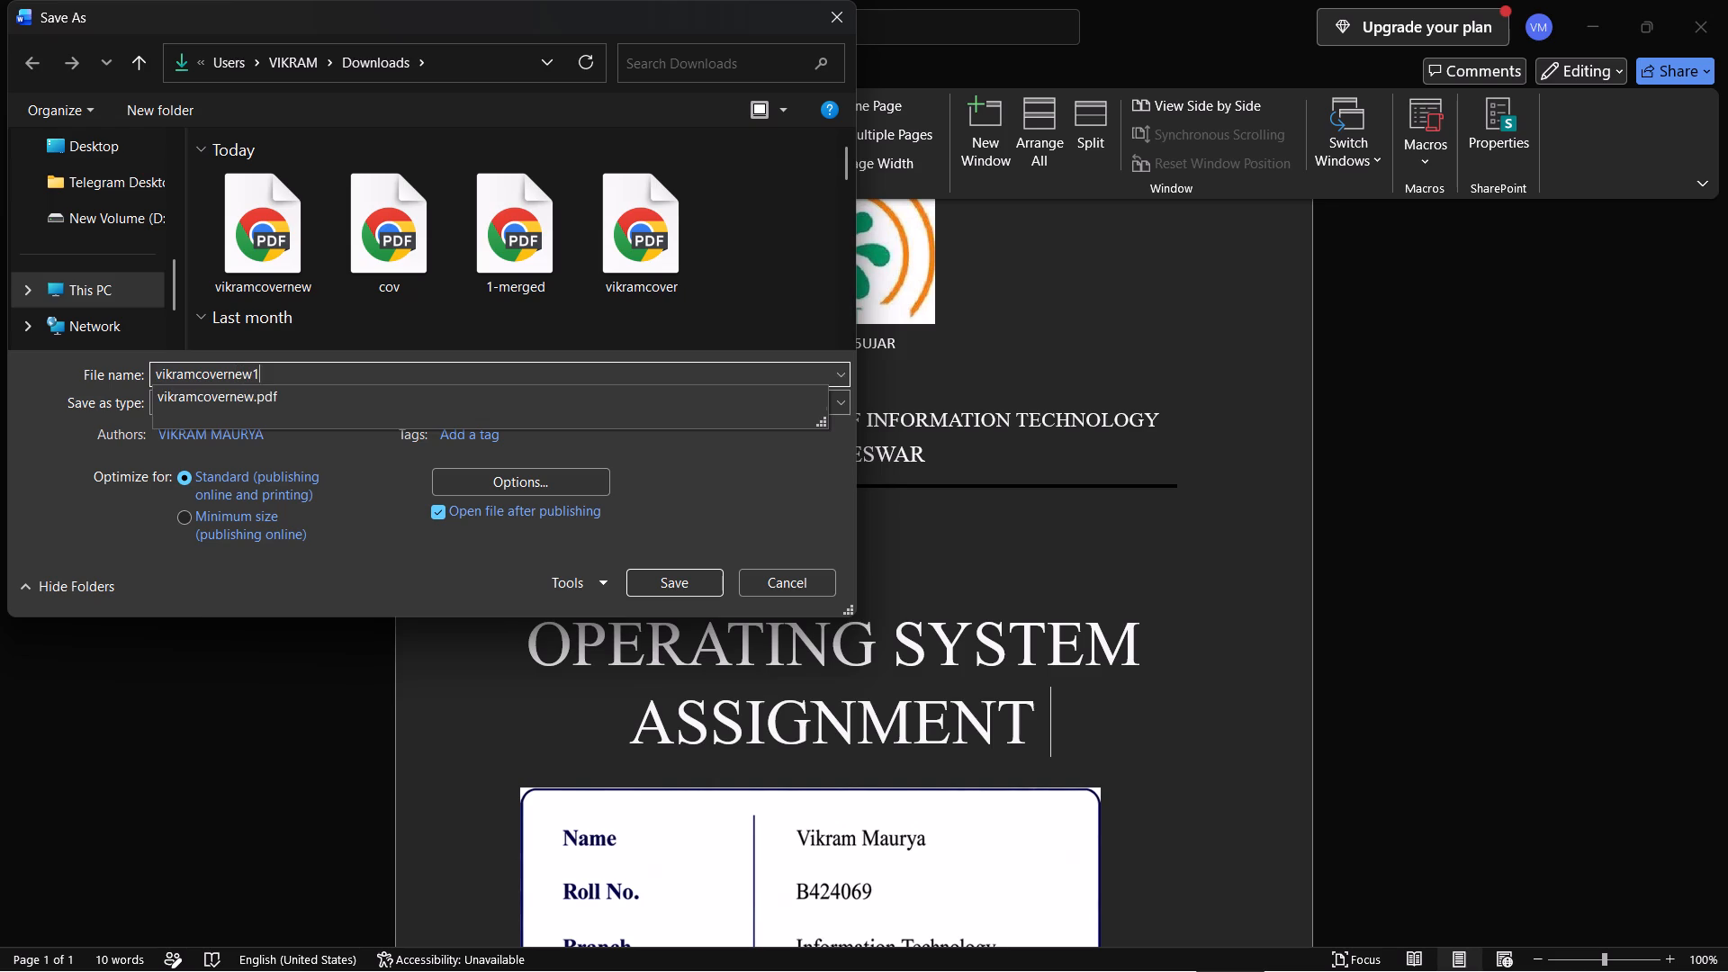
left_click(691, 584)
Review the exported cover PDF in Chrome, examining the title, the details picture and the ornament strip beneath it.
scroll(1003, 539, "down", 5)
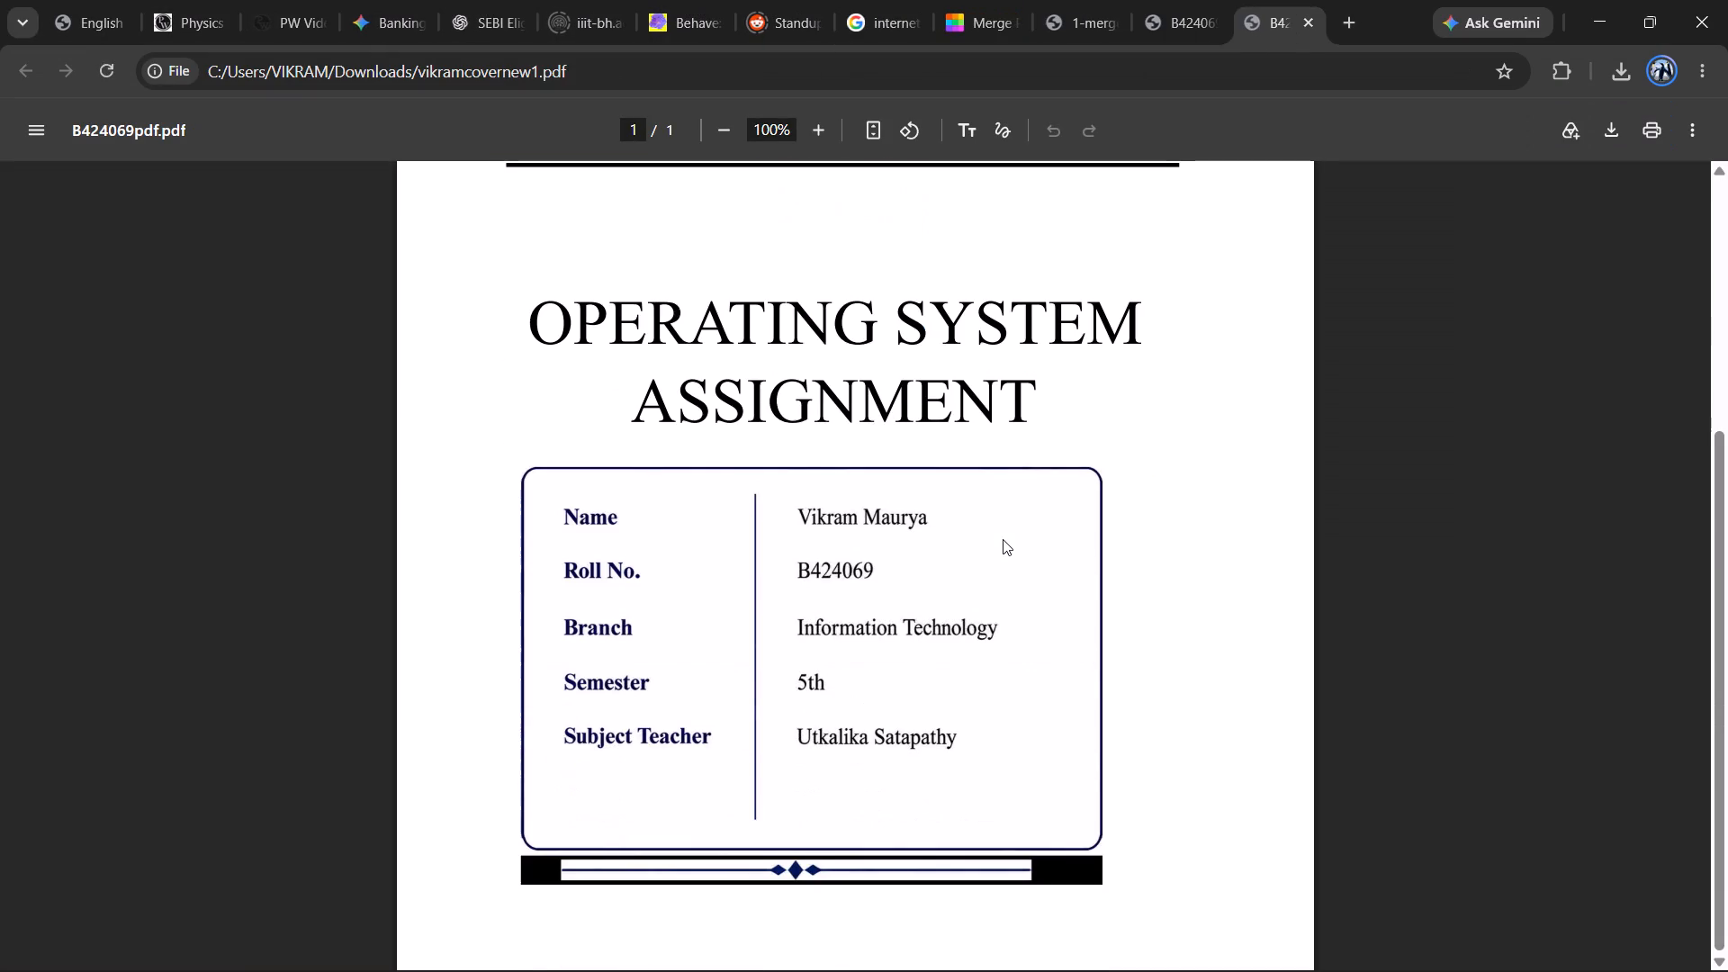
scroll(1007, 538, "up", 10)
scroll(1008, 537, "down", 11)
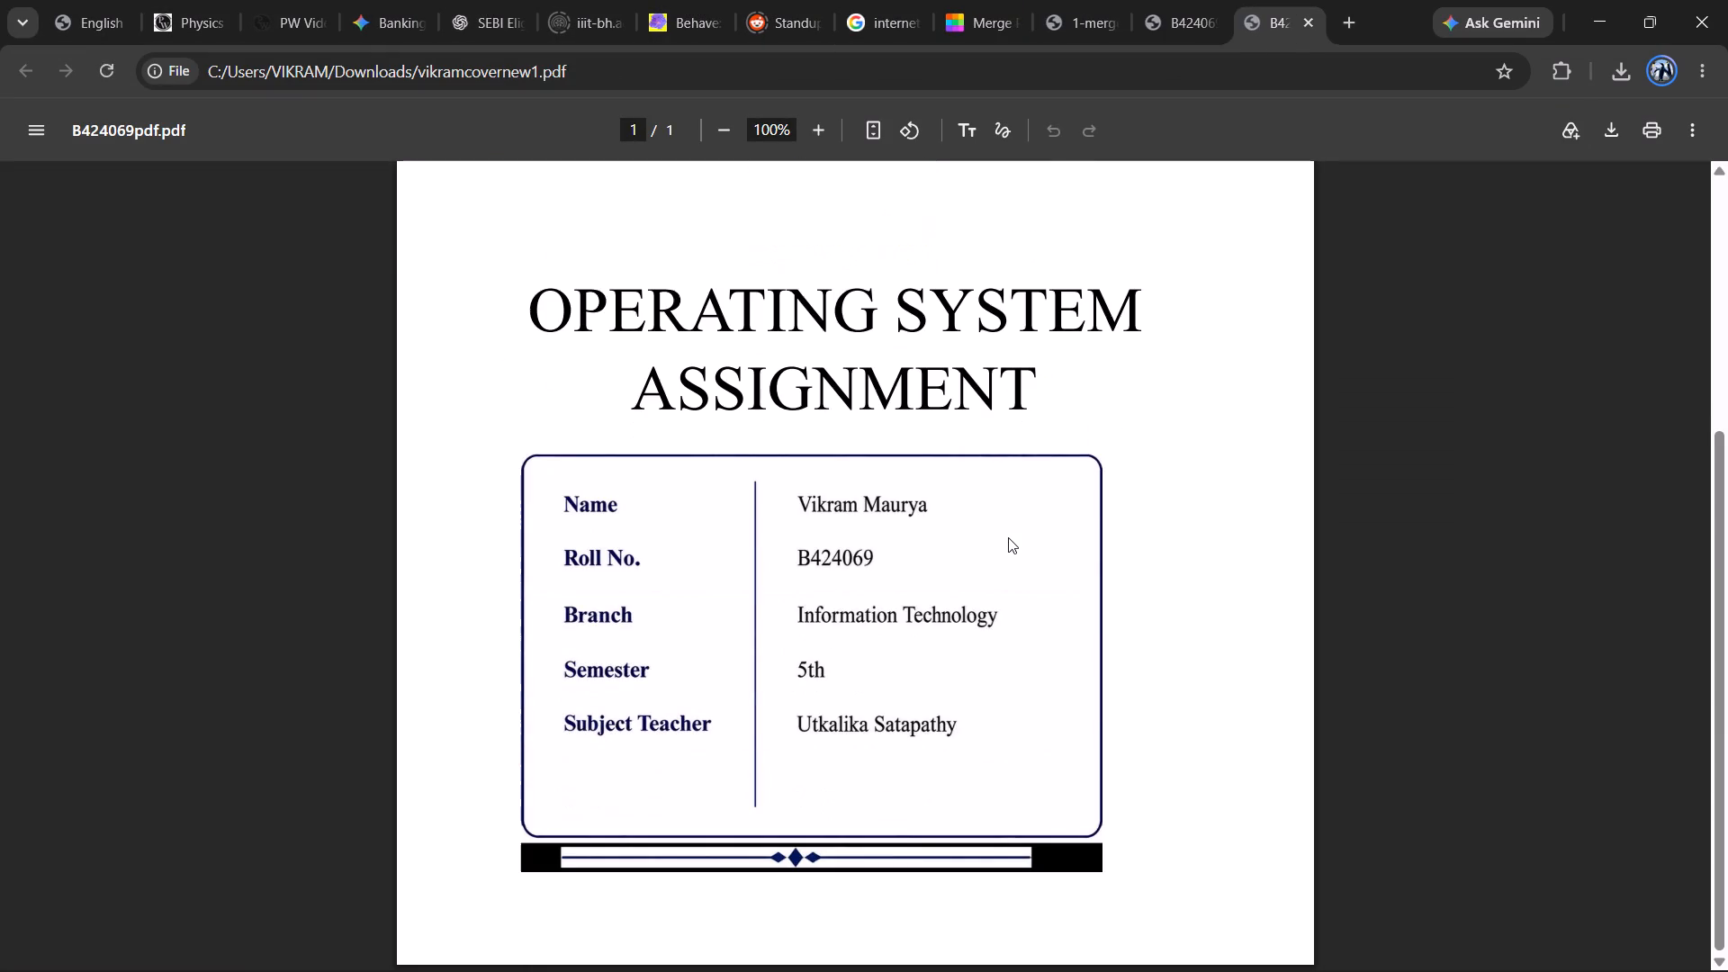
scroll(1008, 537, "up", 4)
scroll(1008, 537, "down", 4)
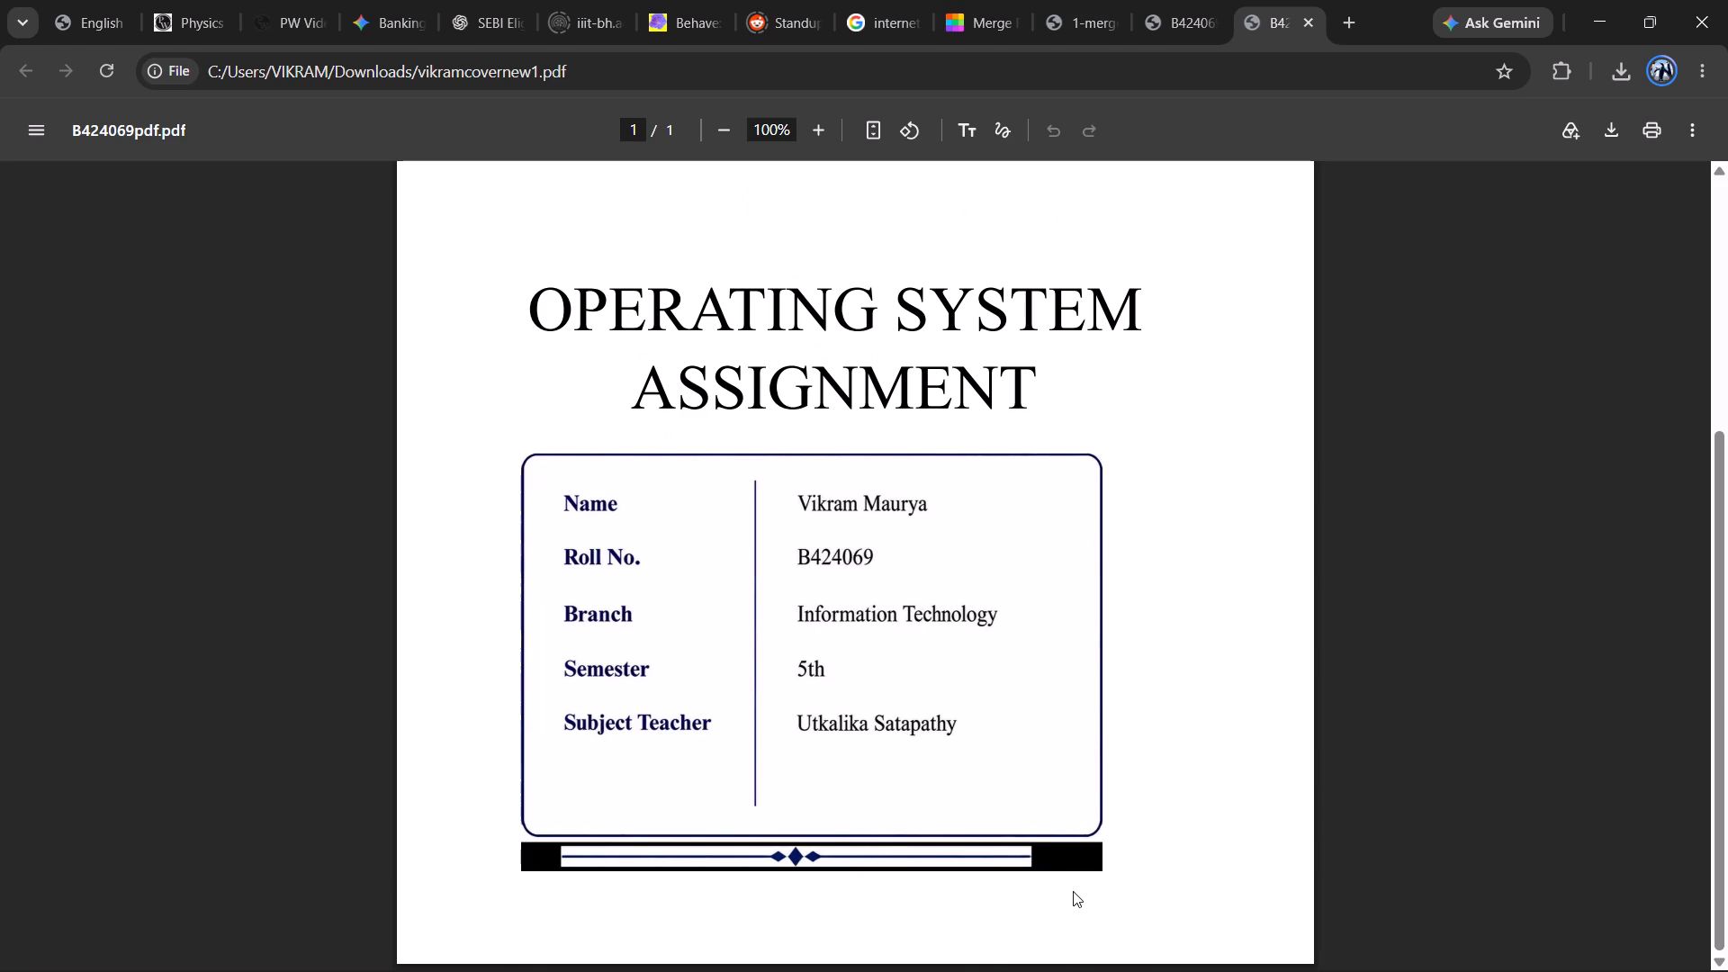
key("alt+Tab")
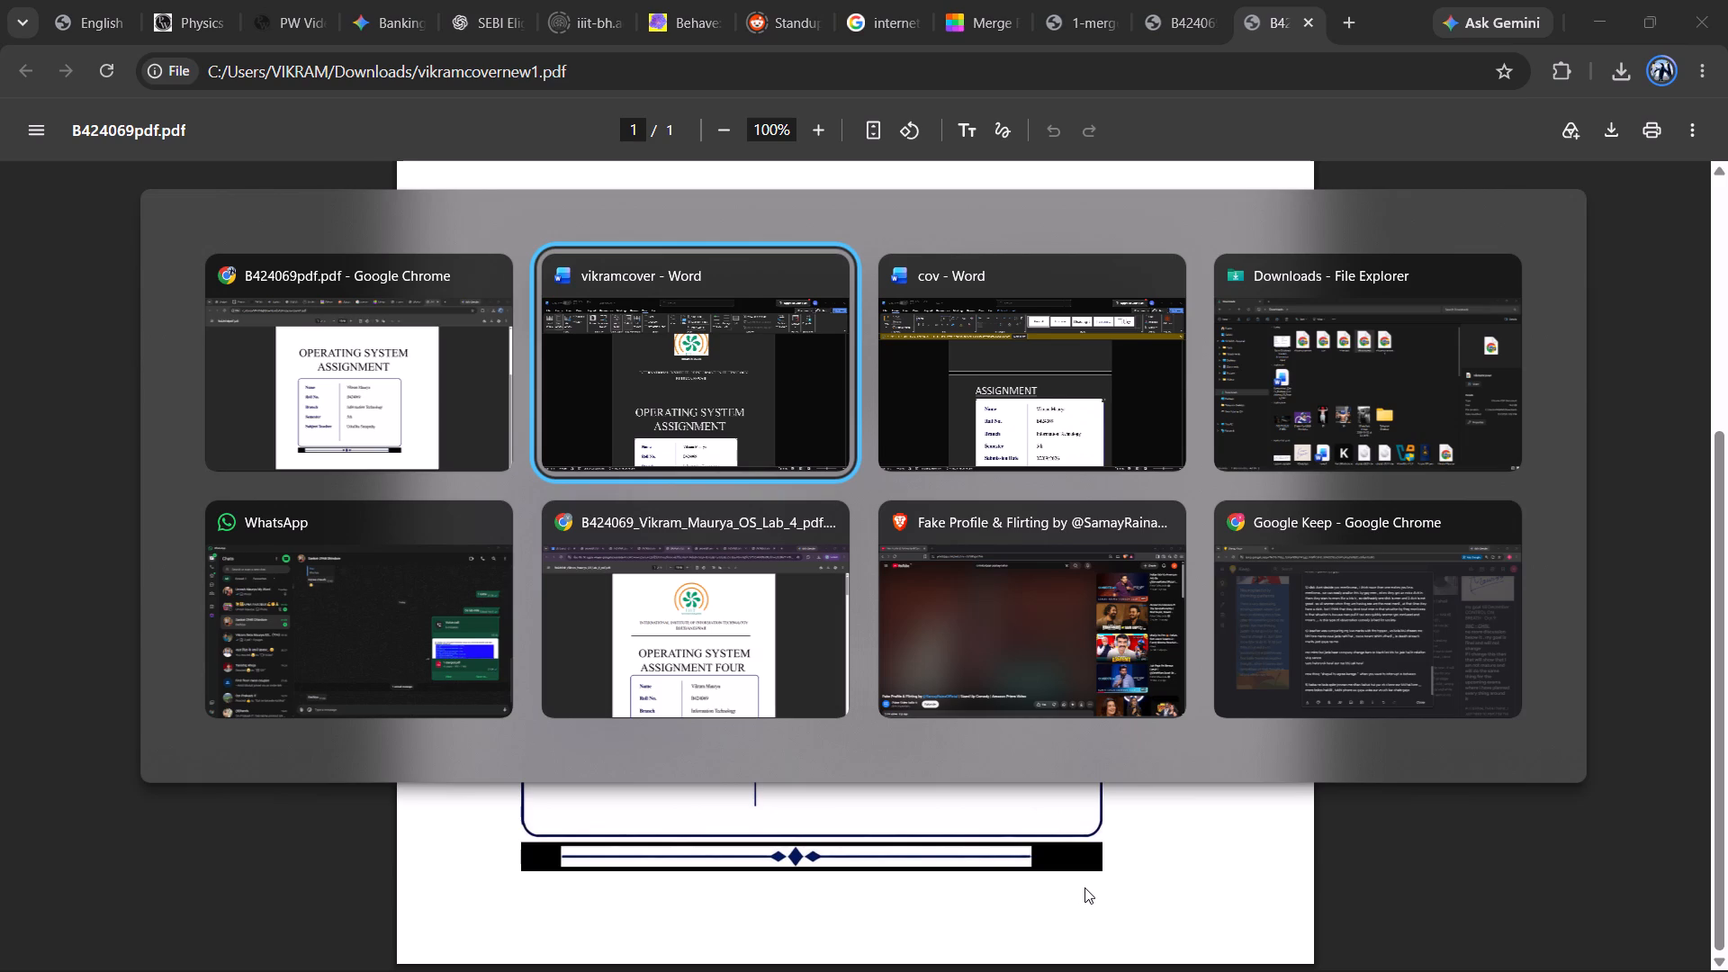
key("alt+Tab")
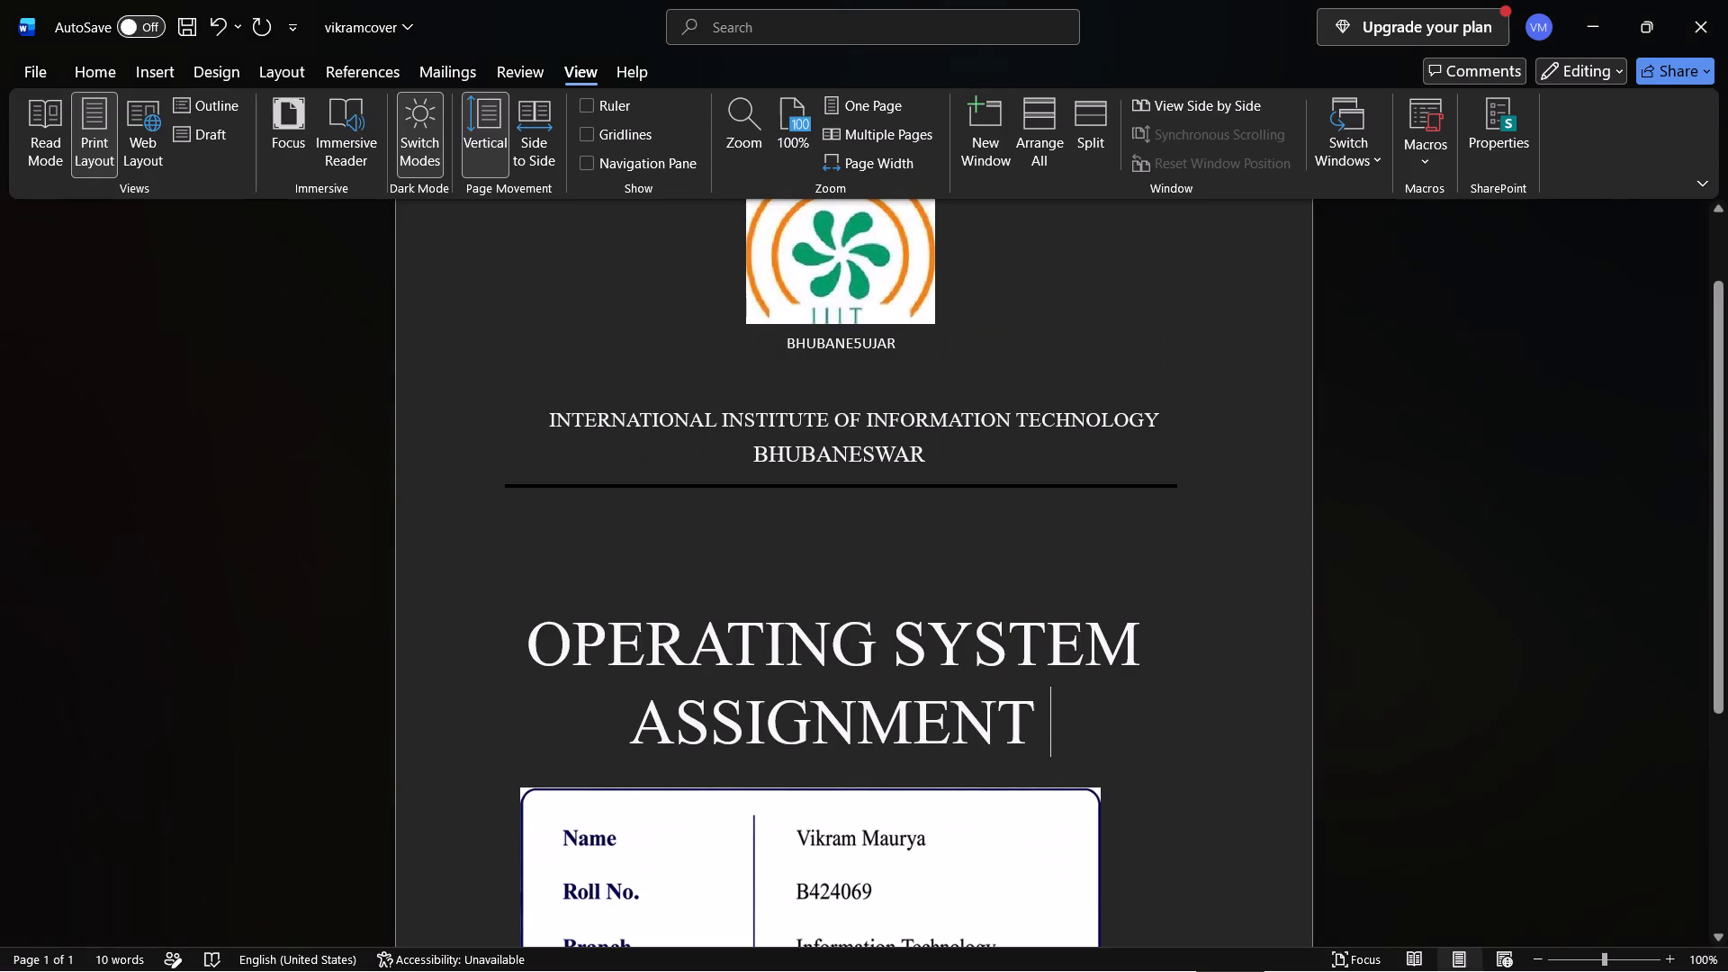
Open the downloaded Navy-Bordered Student Information Card.png in Photos, crop off the bottom ornament strip to 1498 x 973, and save over the original.
left_click(1606, 76)
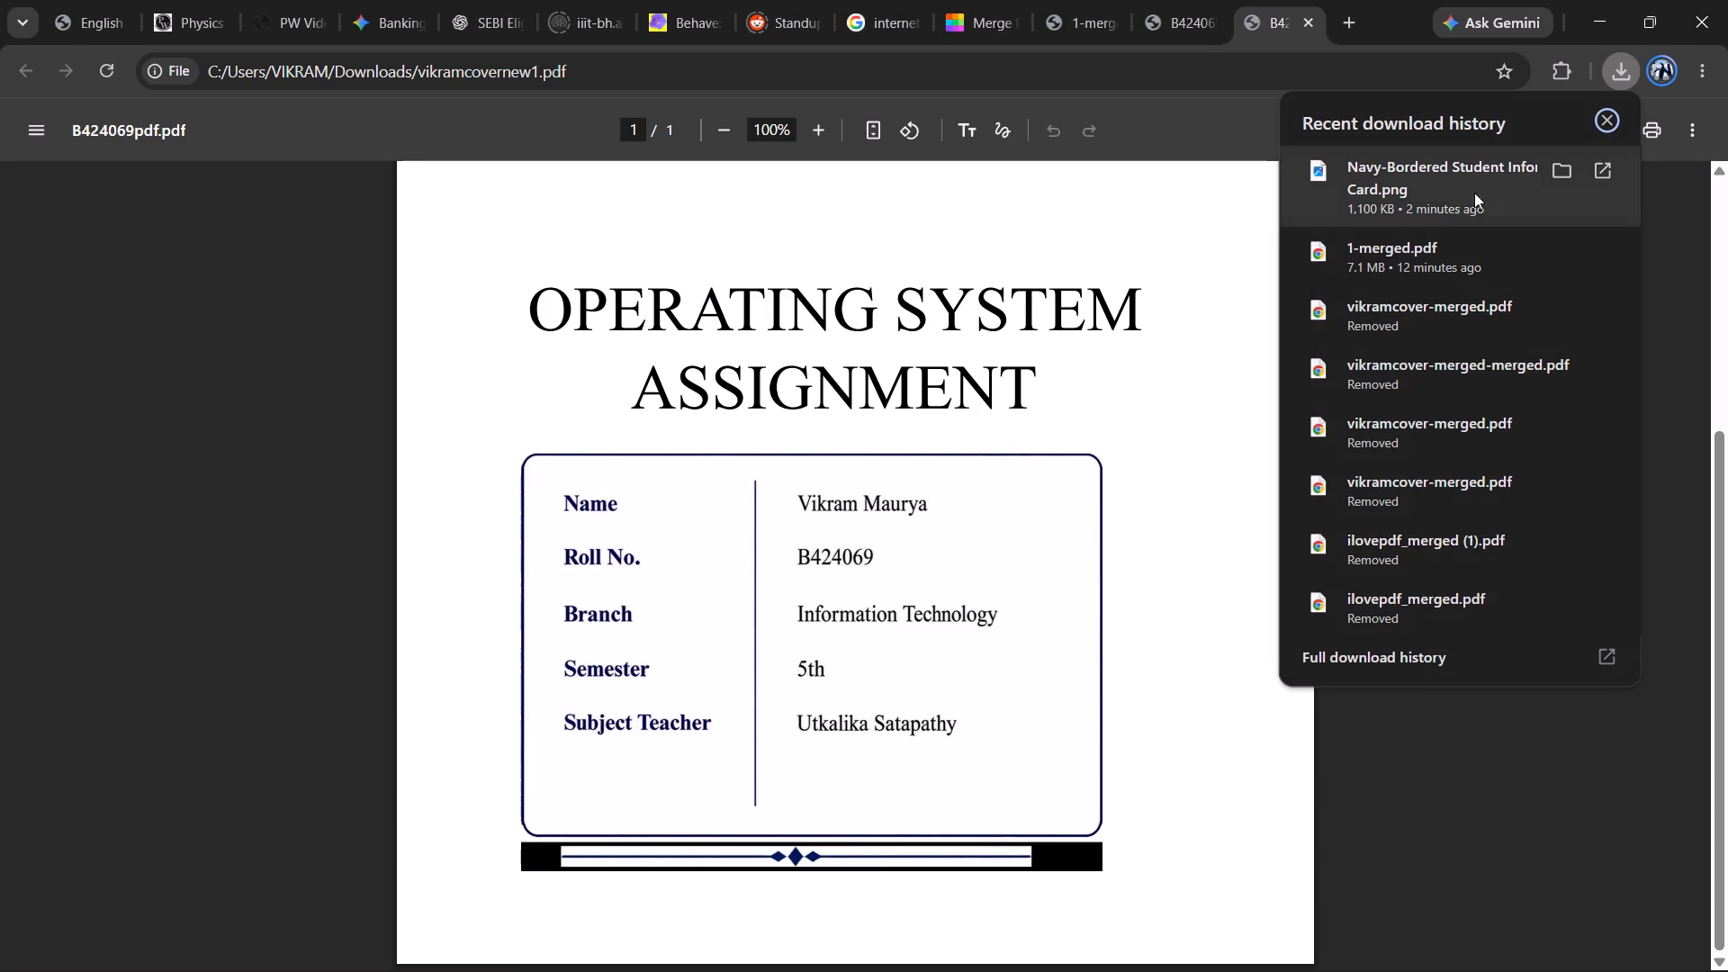
left_click(1453, 193)
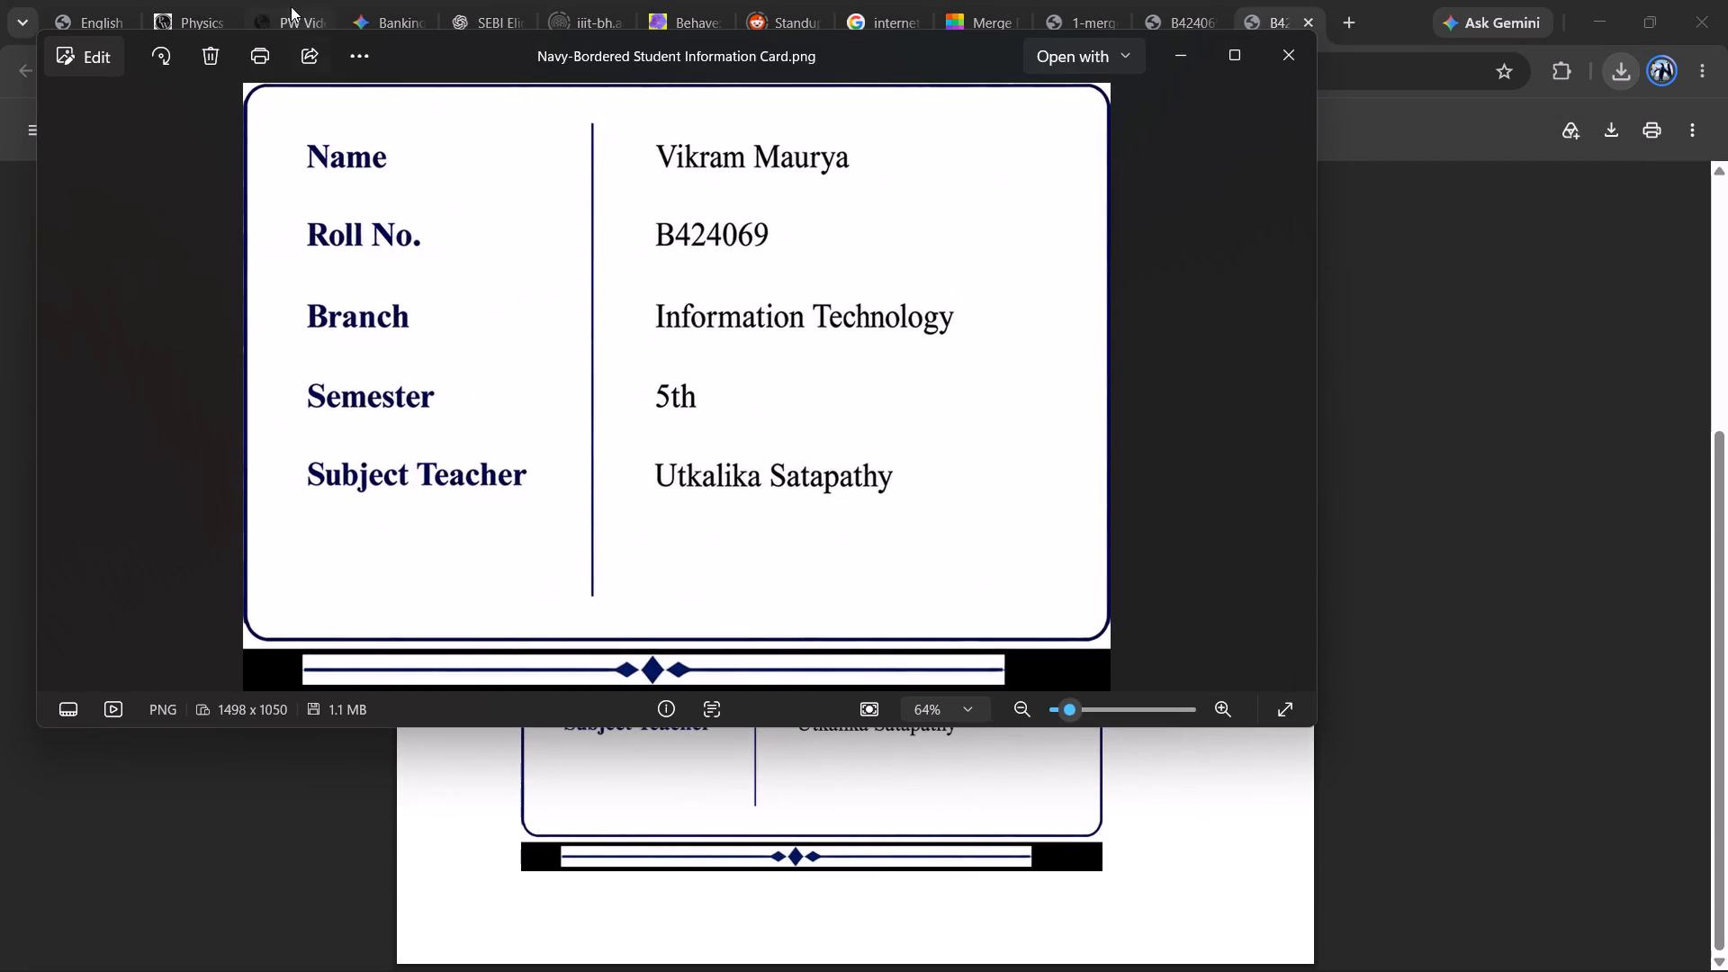
left_click(73, 59)
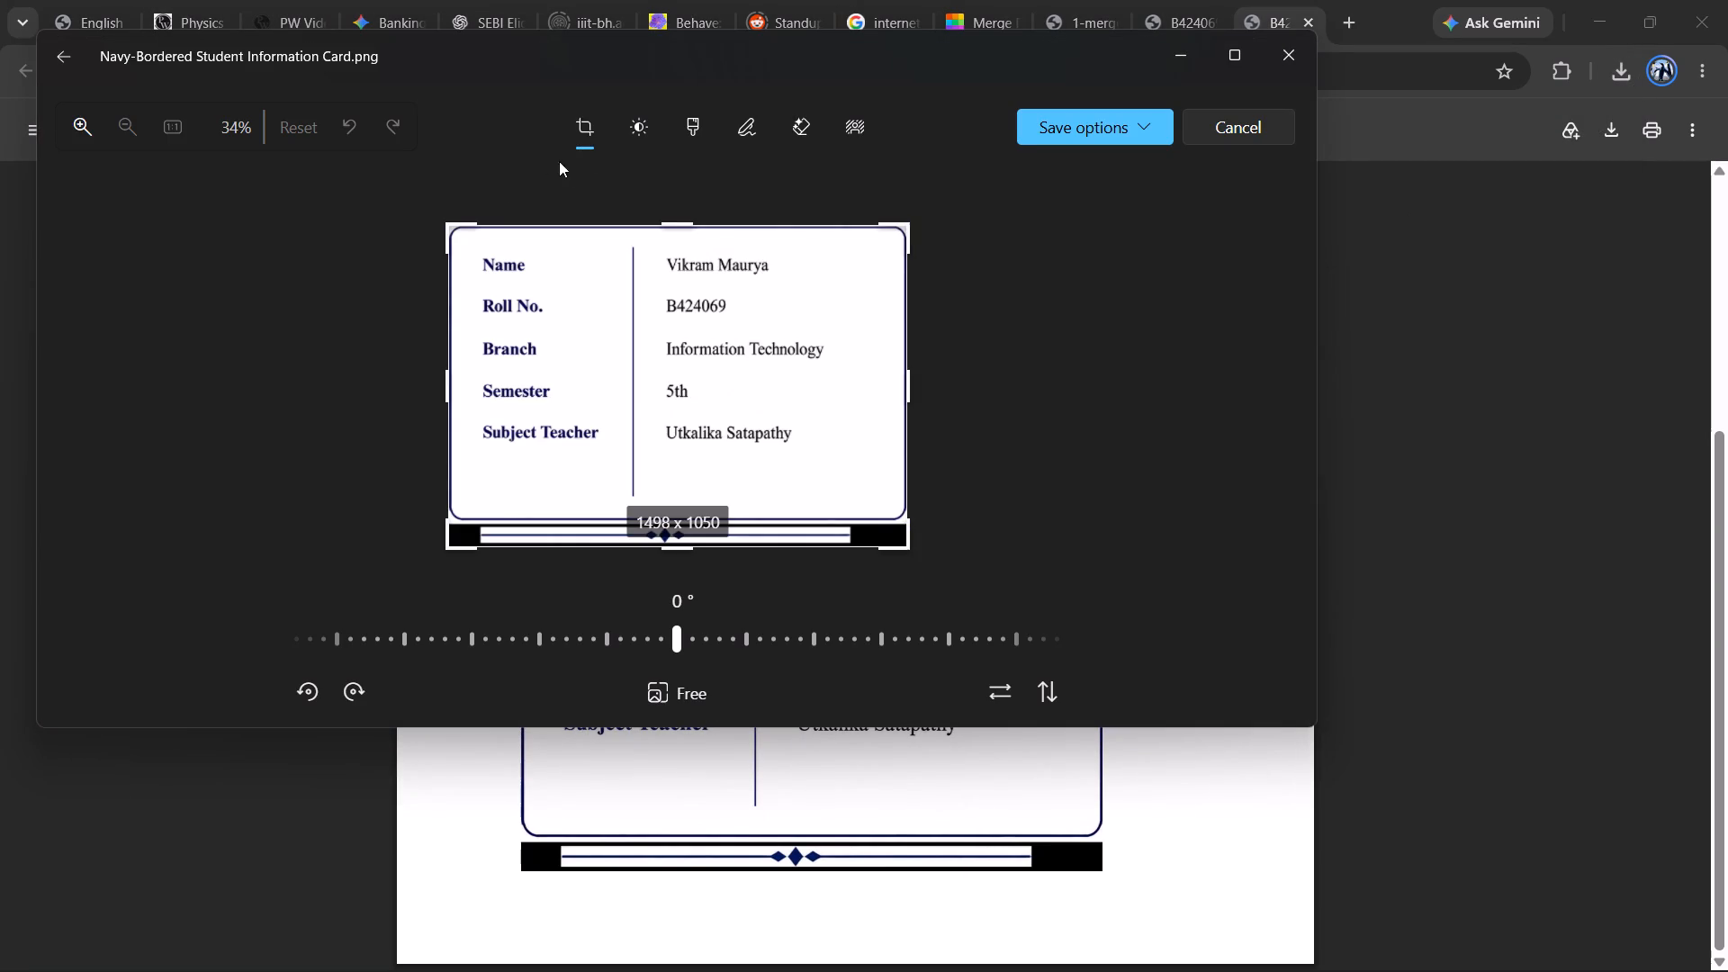
left_click_drag(679, 553, 684, 528)
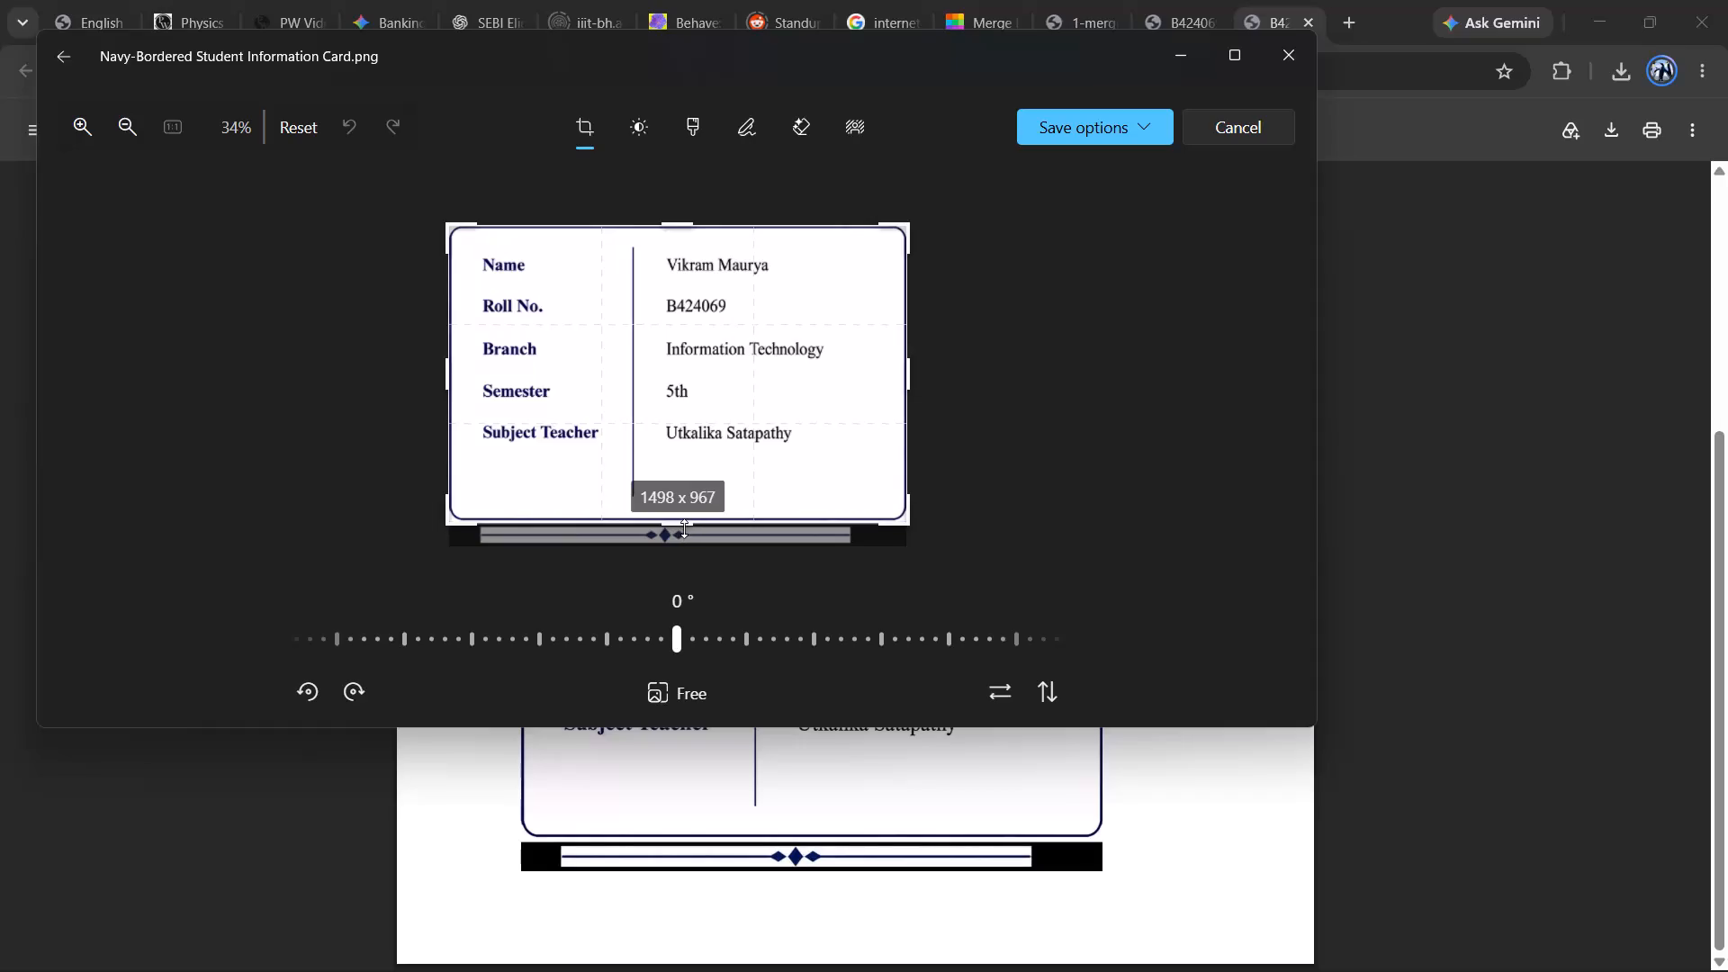
left_click_drag(684, 528, 685, 527)
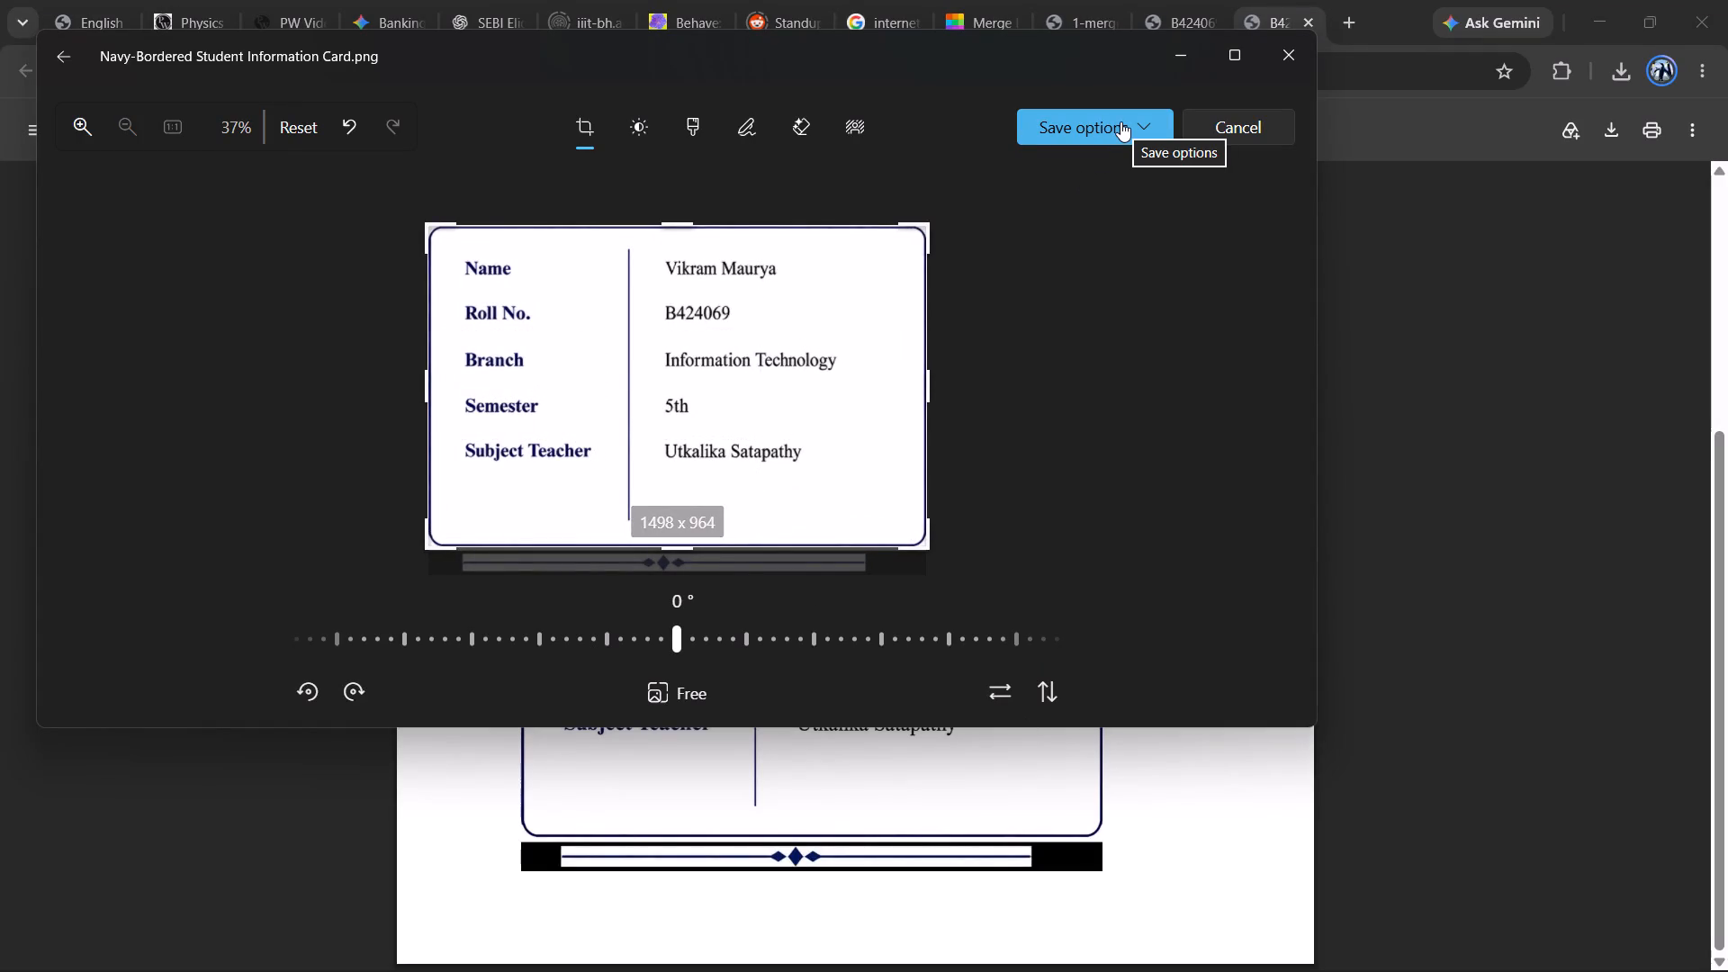
left_click_drag(681, 550, 682, 580)
scroll(748, 504, "up", 8)
scroll(751, 508, "down", 8)
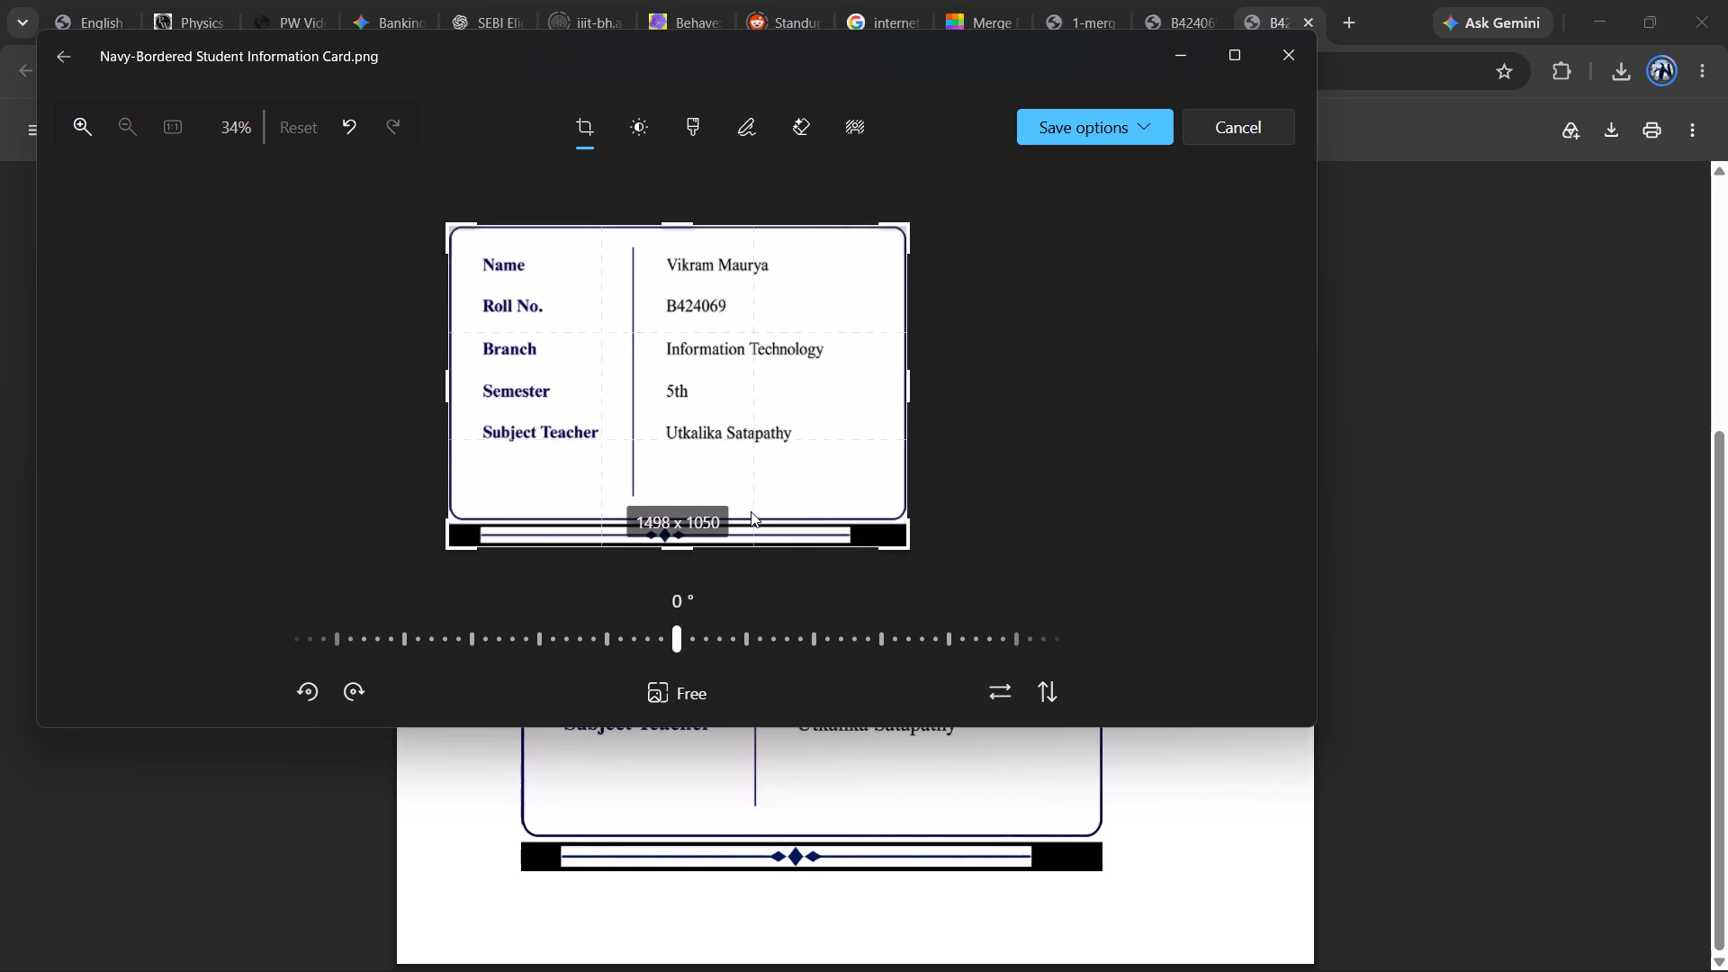
scroll(751, 511, "down", 6)
left_click_drag(679, 550, 688, 526)
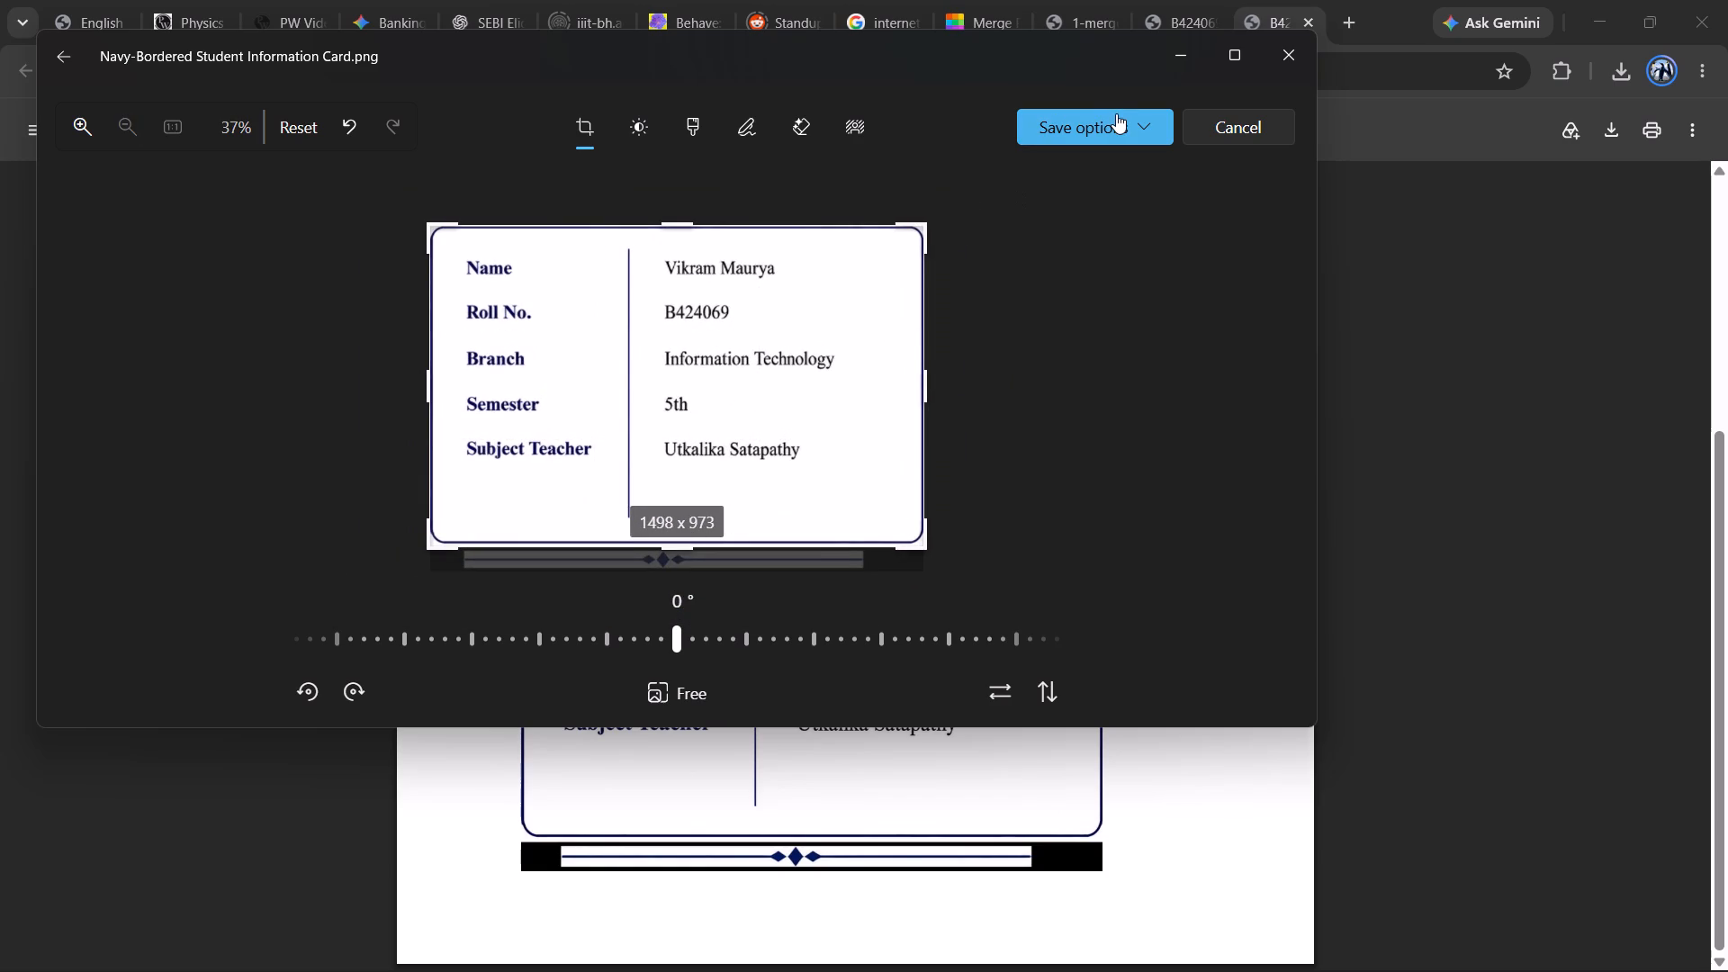
left_click(1118, 114)
left_click(1093, 200)
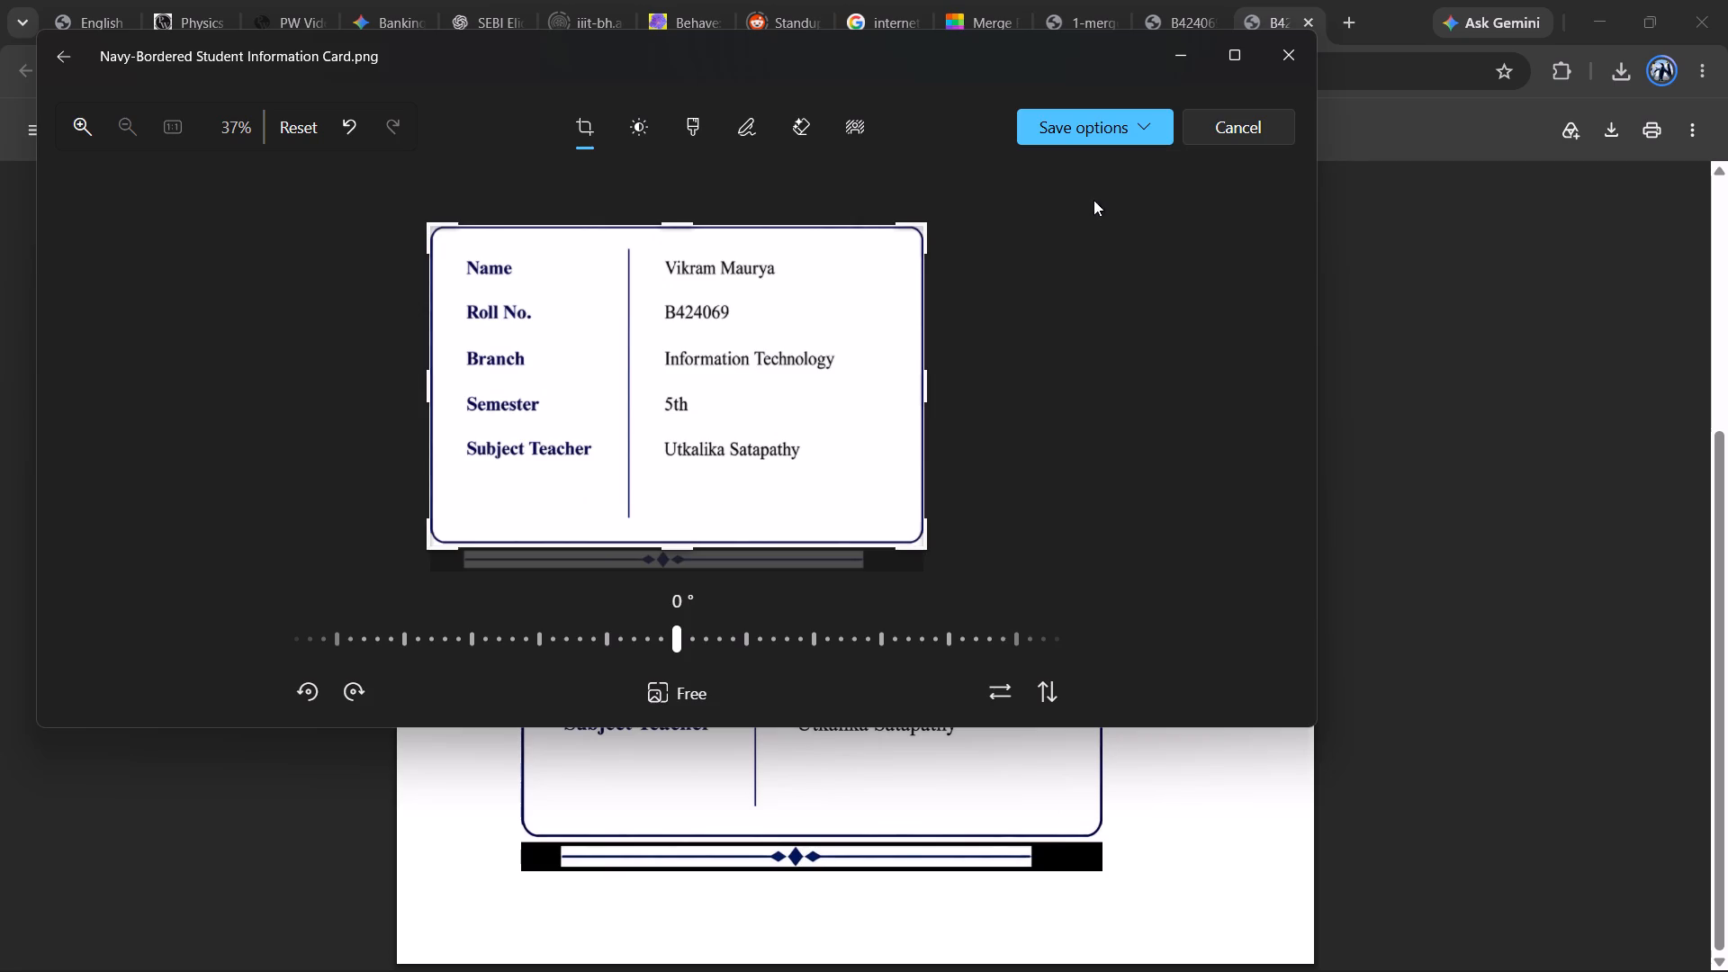
Copy the cropped card picture and paste it into the vikramcover Word document at the details picture, keeping source formatting.
right_click(866, 370)
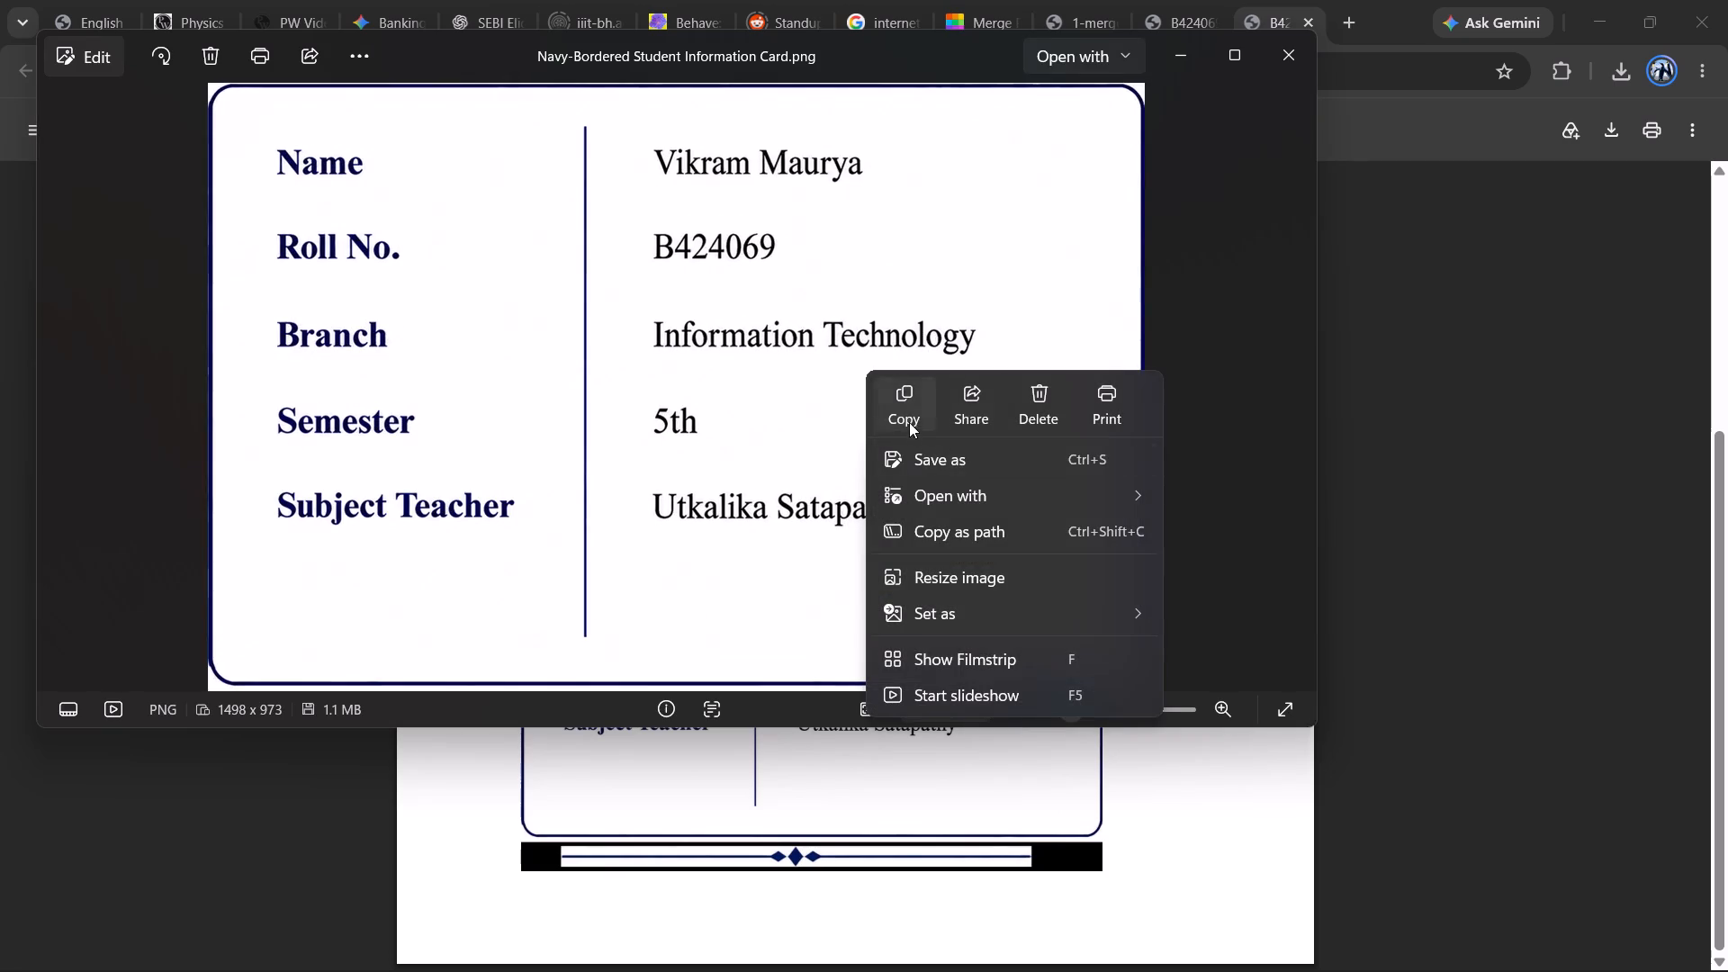
left_click(909, 416)
key("alt+Tab")
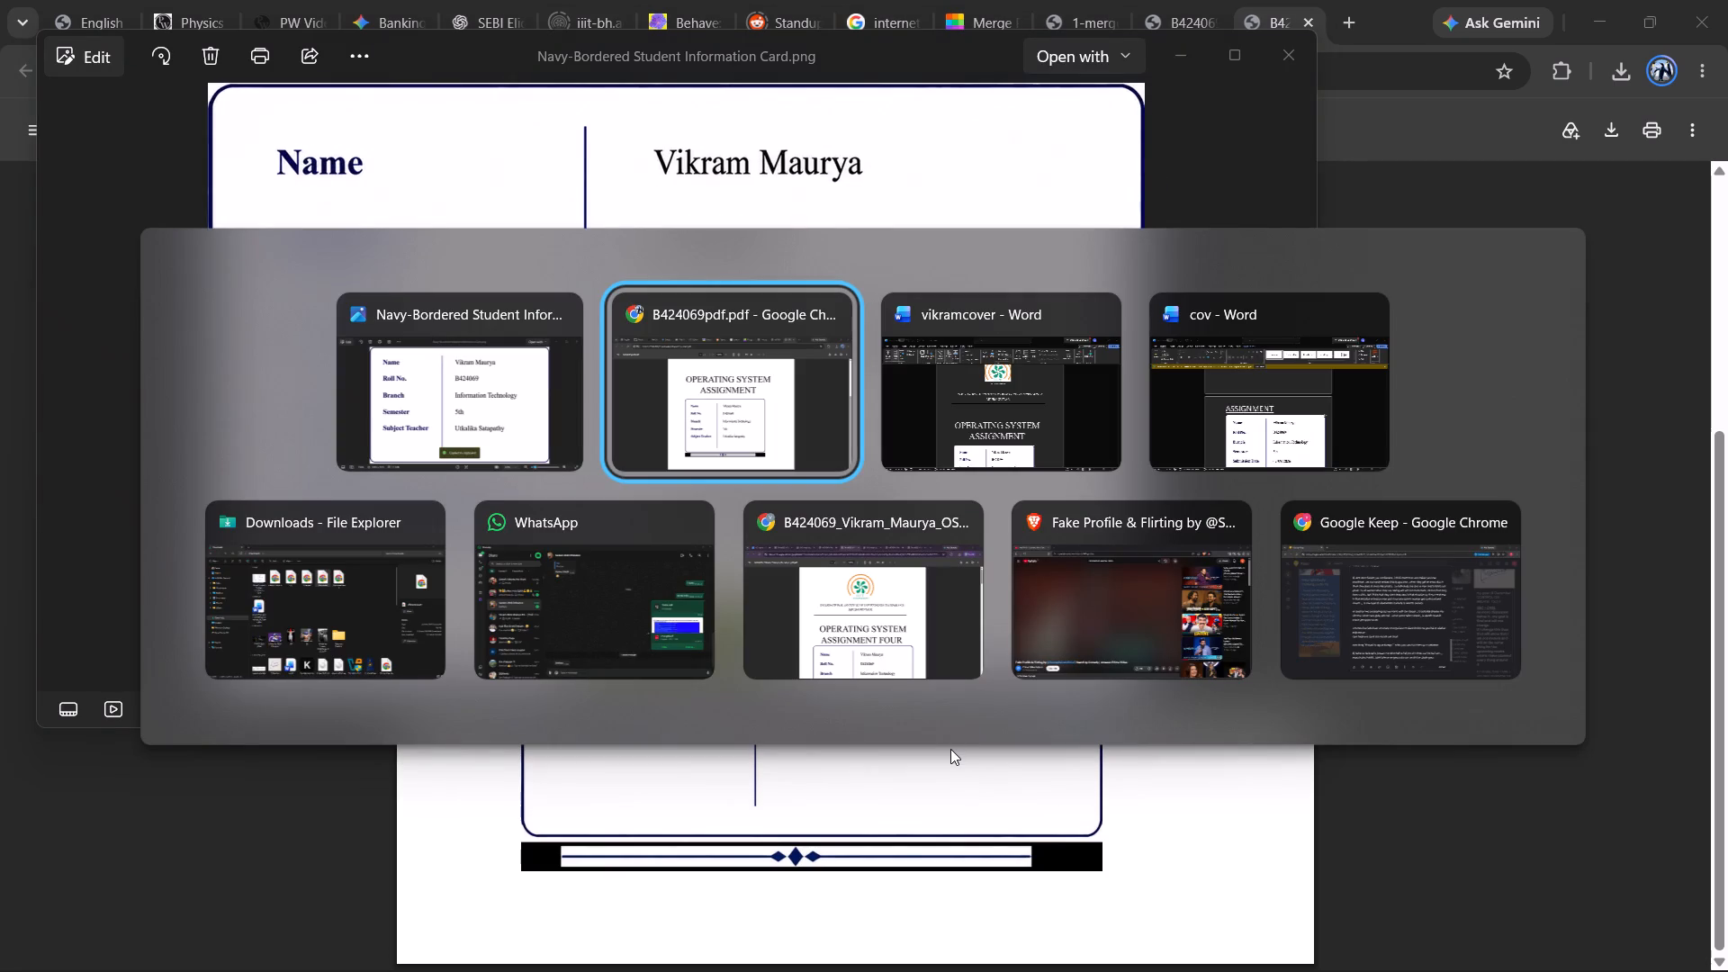
key("alt+Tab")
scroll(842, 873, "down", 9)
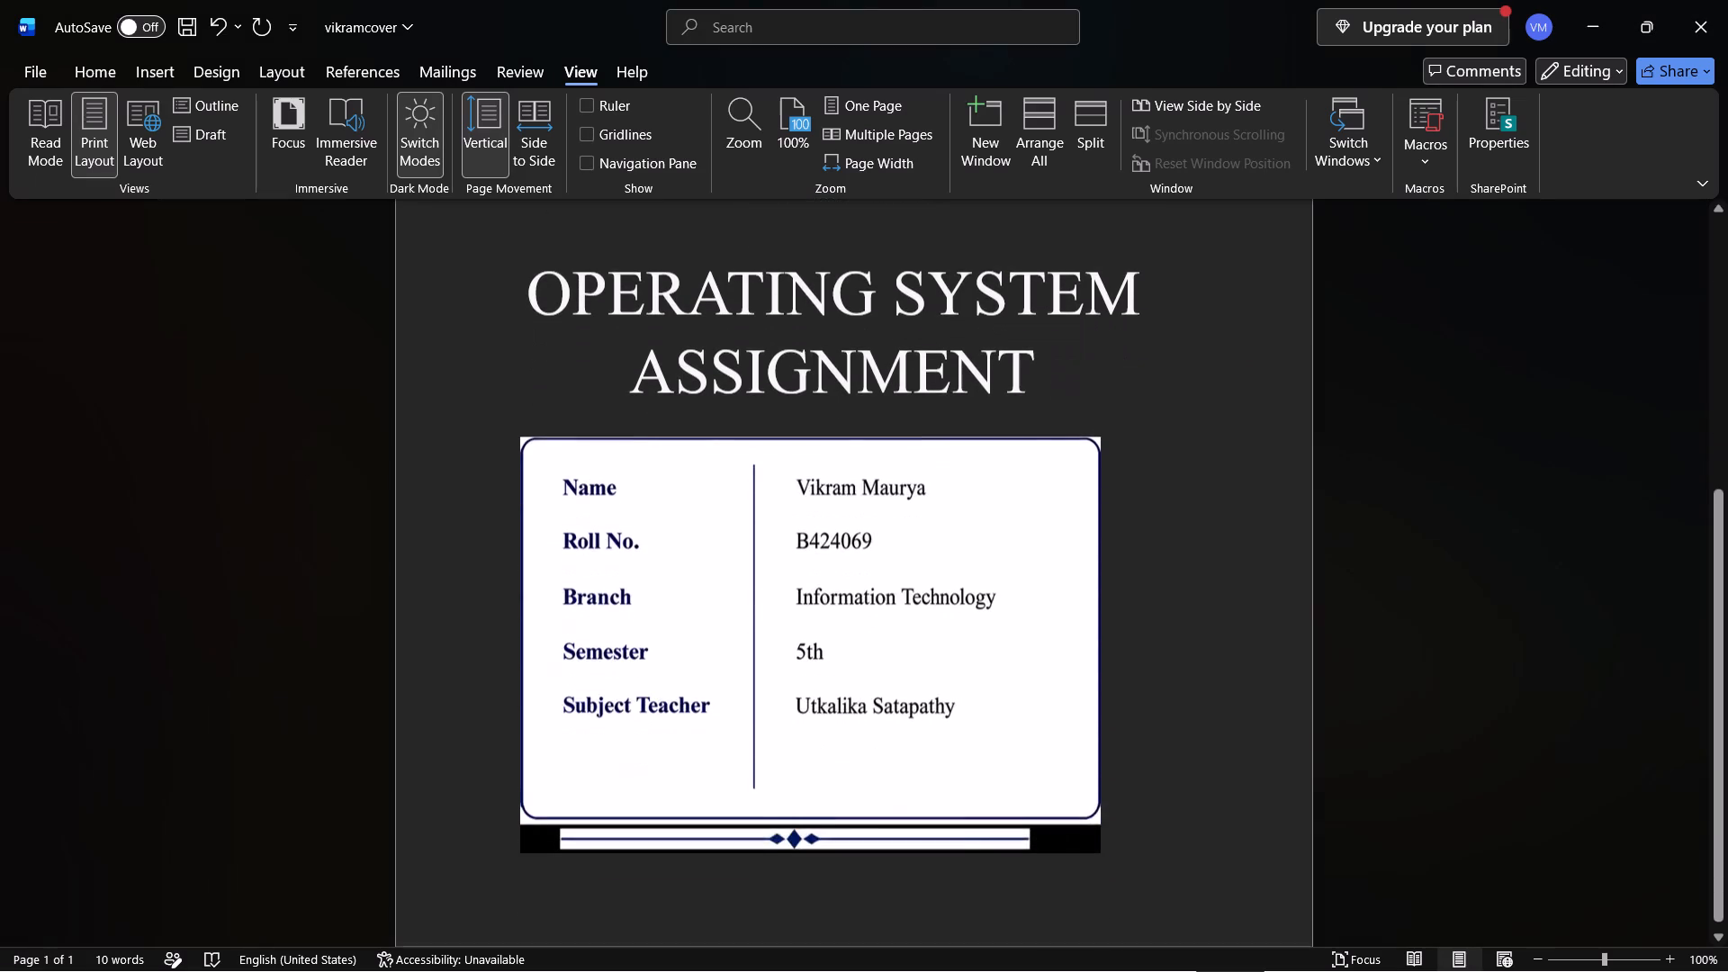
left_click(884, 643)
right_click(888, 638)
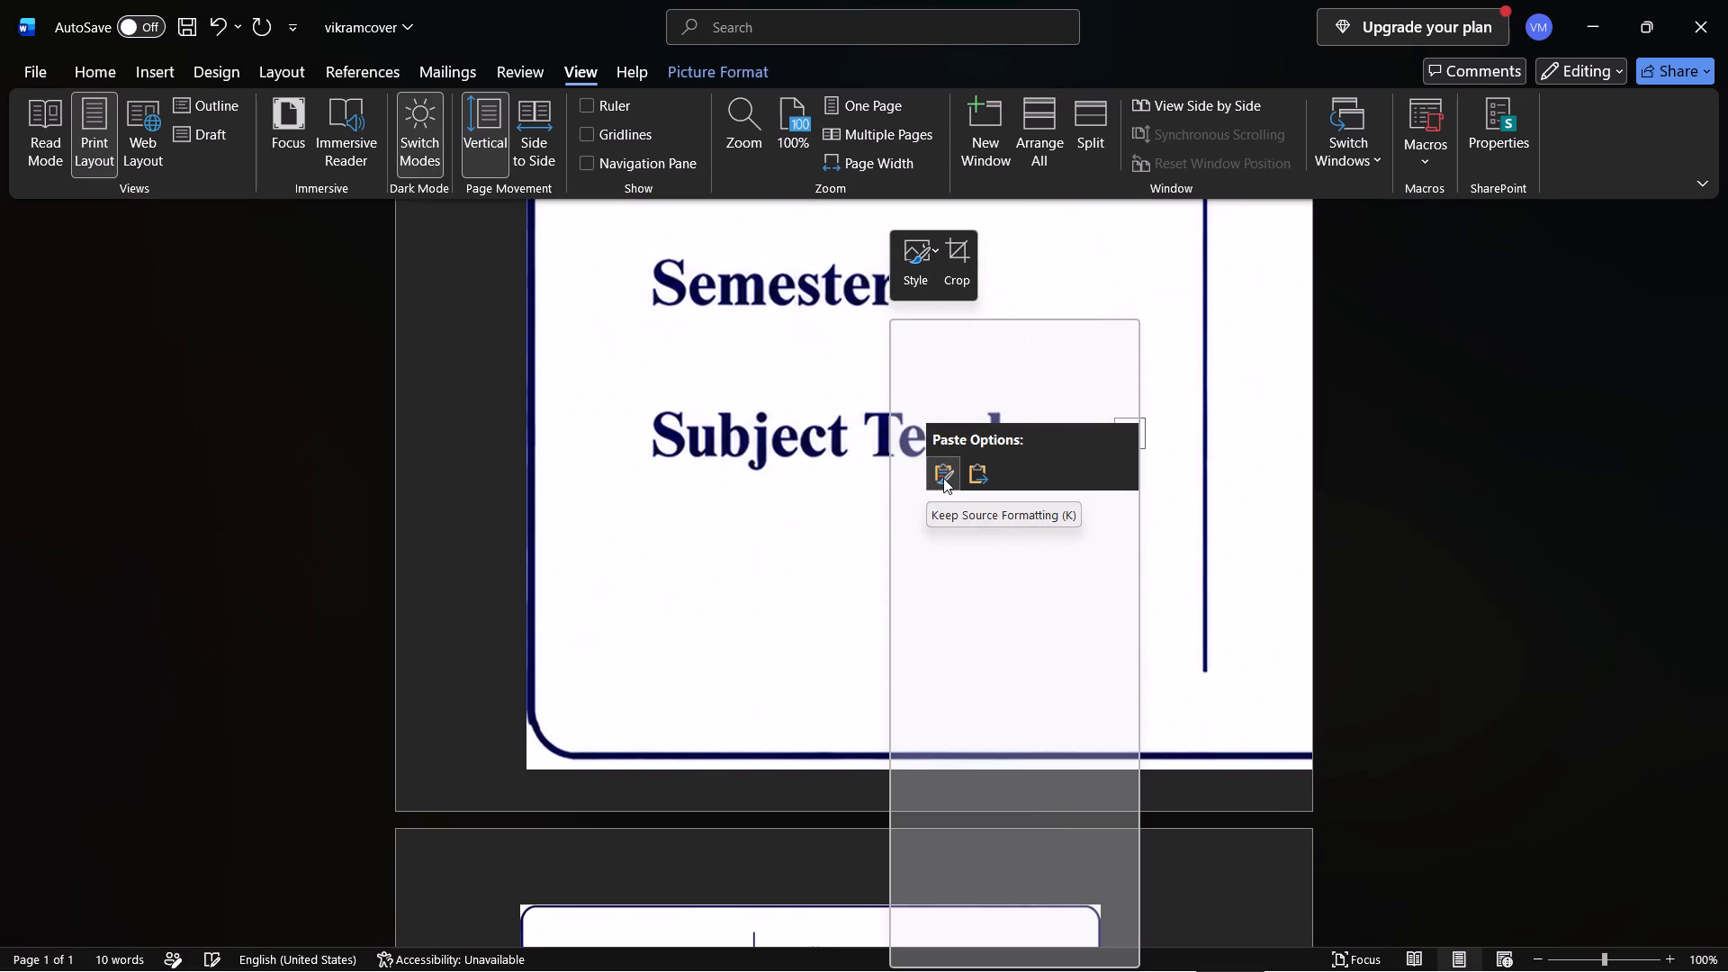
left_click(943, 478)
Delete the old details picture with the ornament strip from the page after the pasted picture.
scroll(891, 547, "up", 9)
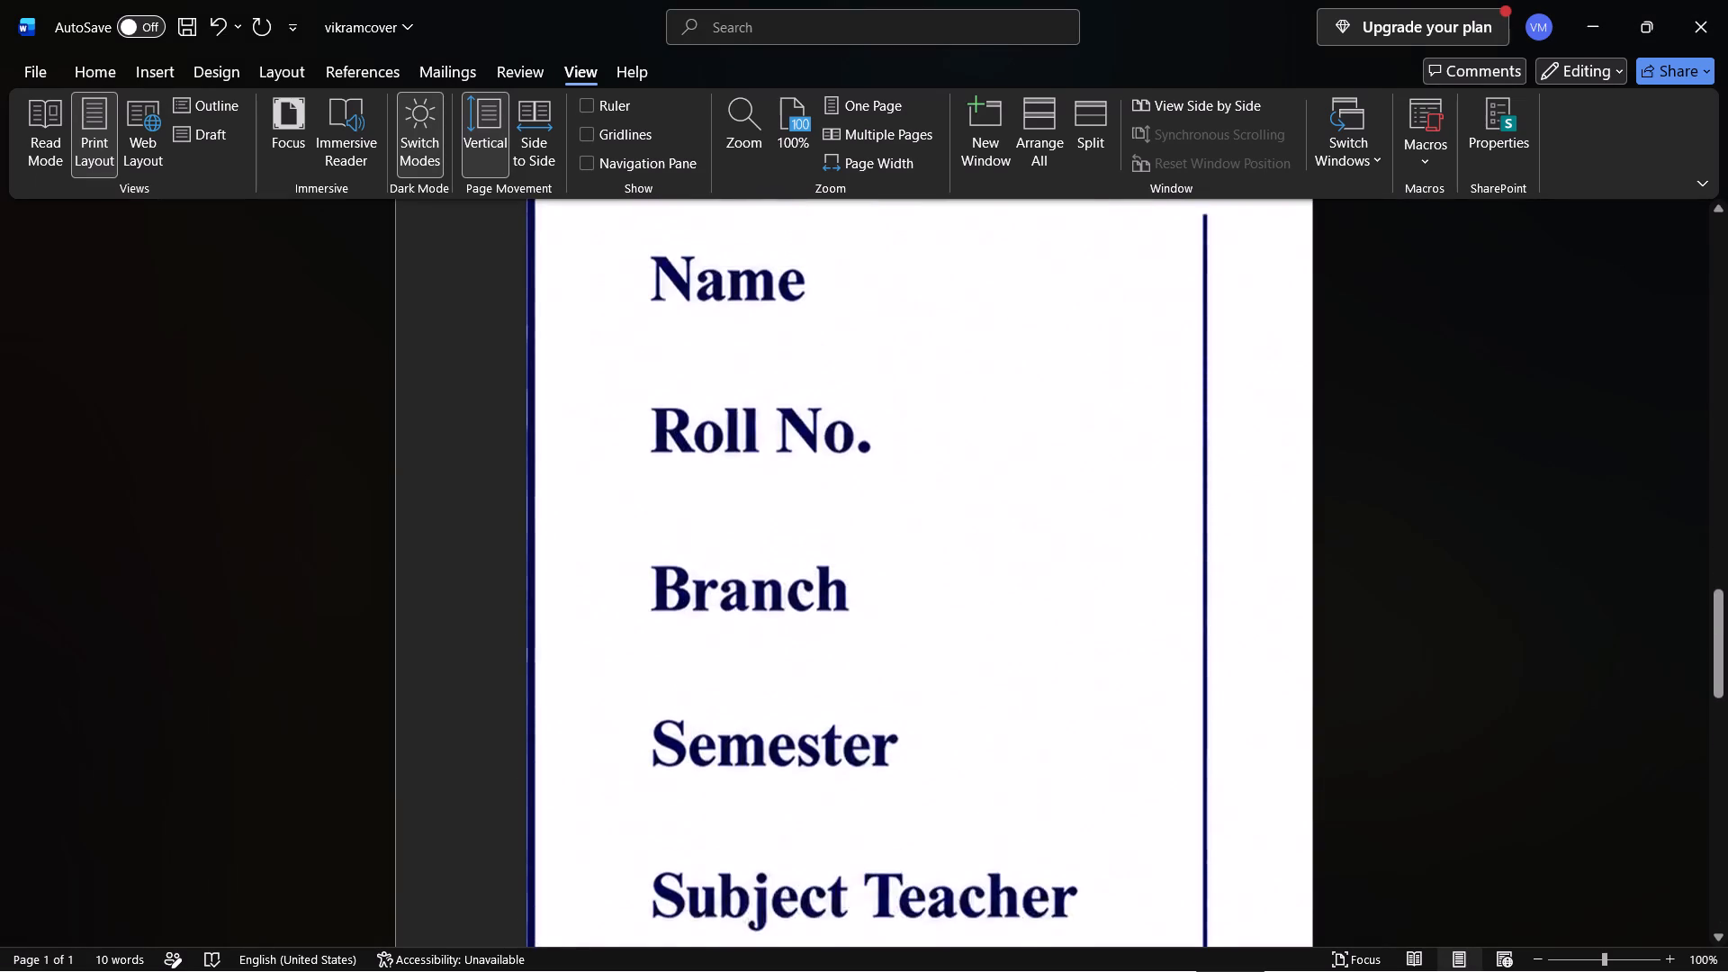
scroll(891, 547, "up", 5)
scroll(891, 547, "down", 20)
scroll(891, 547, "down", 4)
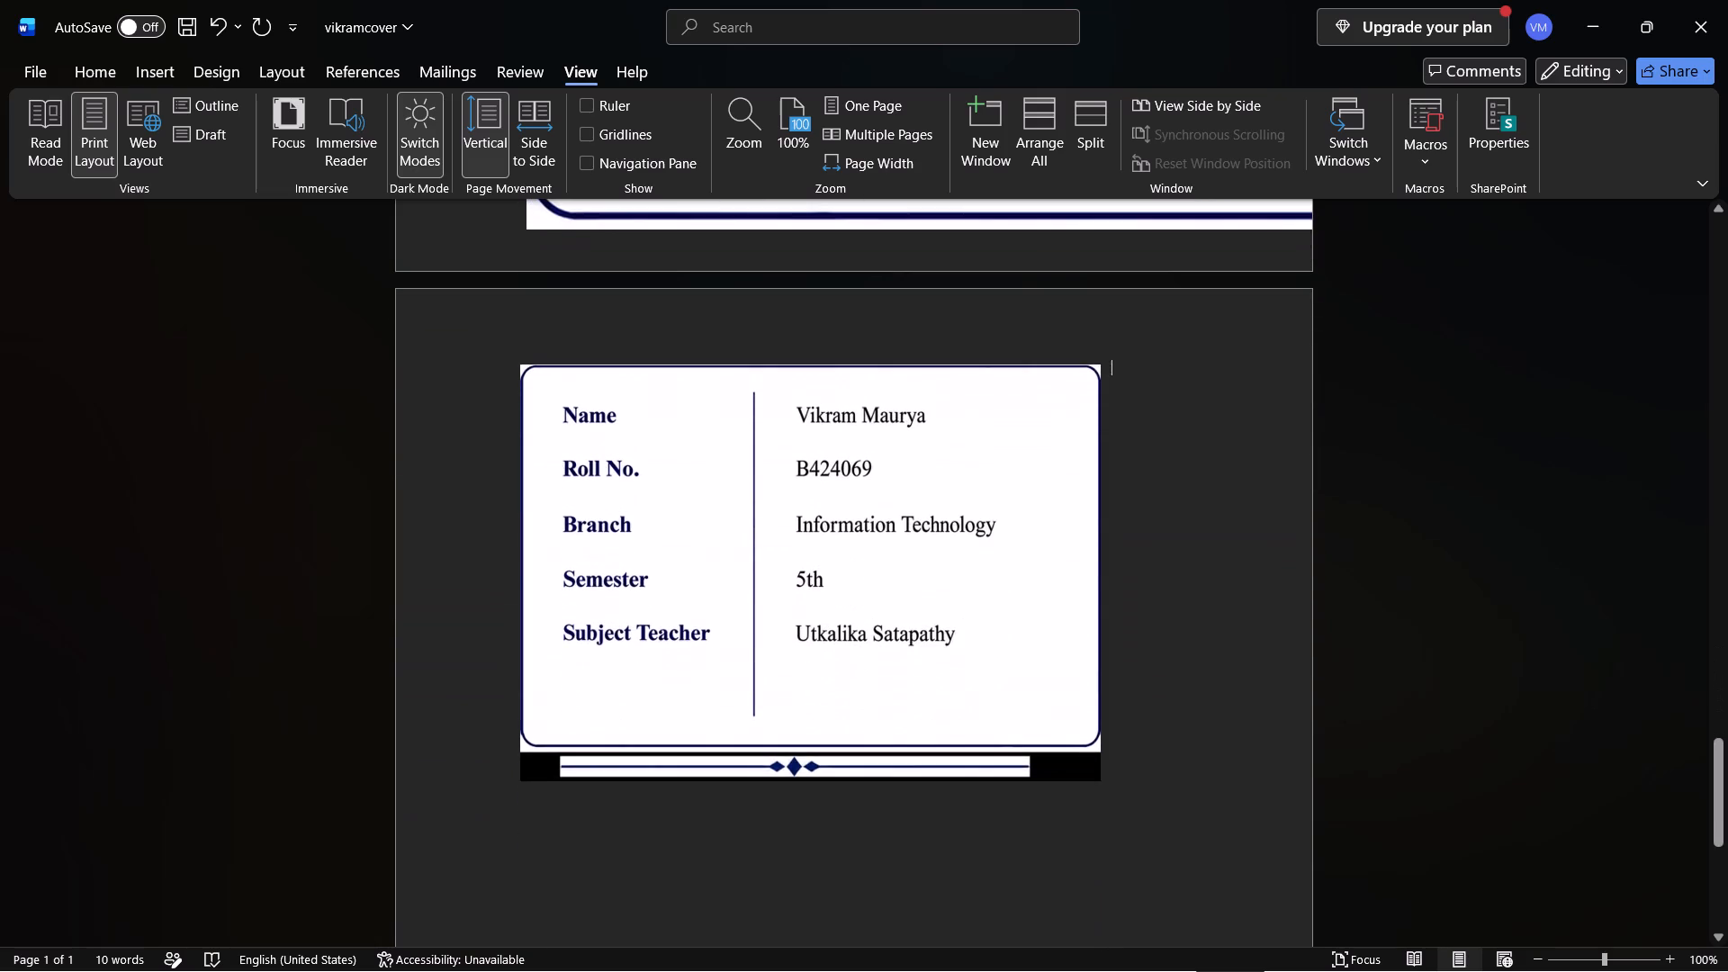
left_click(868, 622)
key("Delete")
Shrink the pasted details picture proportionally from its corner until it fits on the cover page beneath the ASSIGNMENT line.
scroll(853, 638, "up", 19)
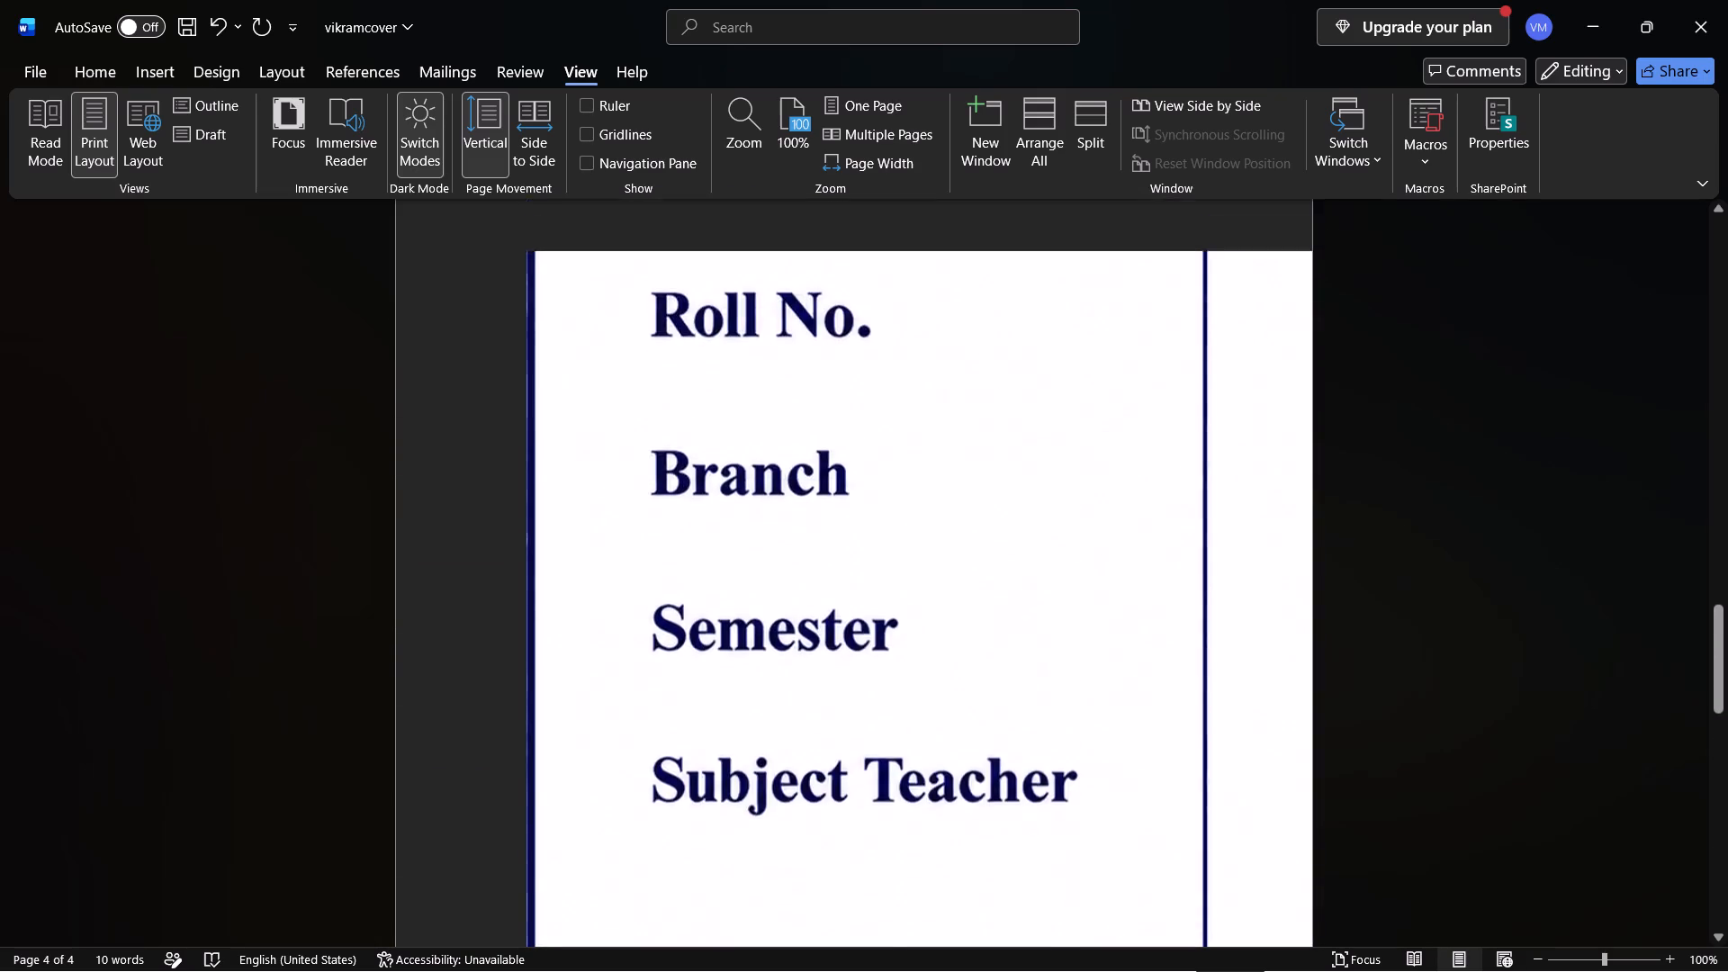
scroll(853, 638, "up", 5)
left_click(693, 677)
left_click_drag(523, 431, 731, 684)
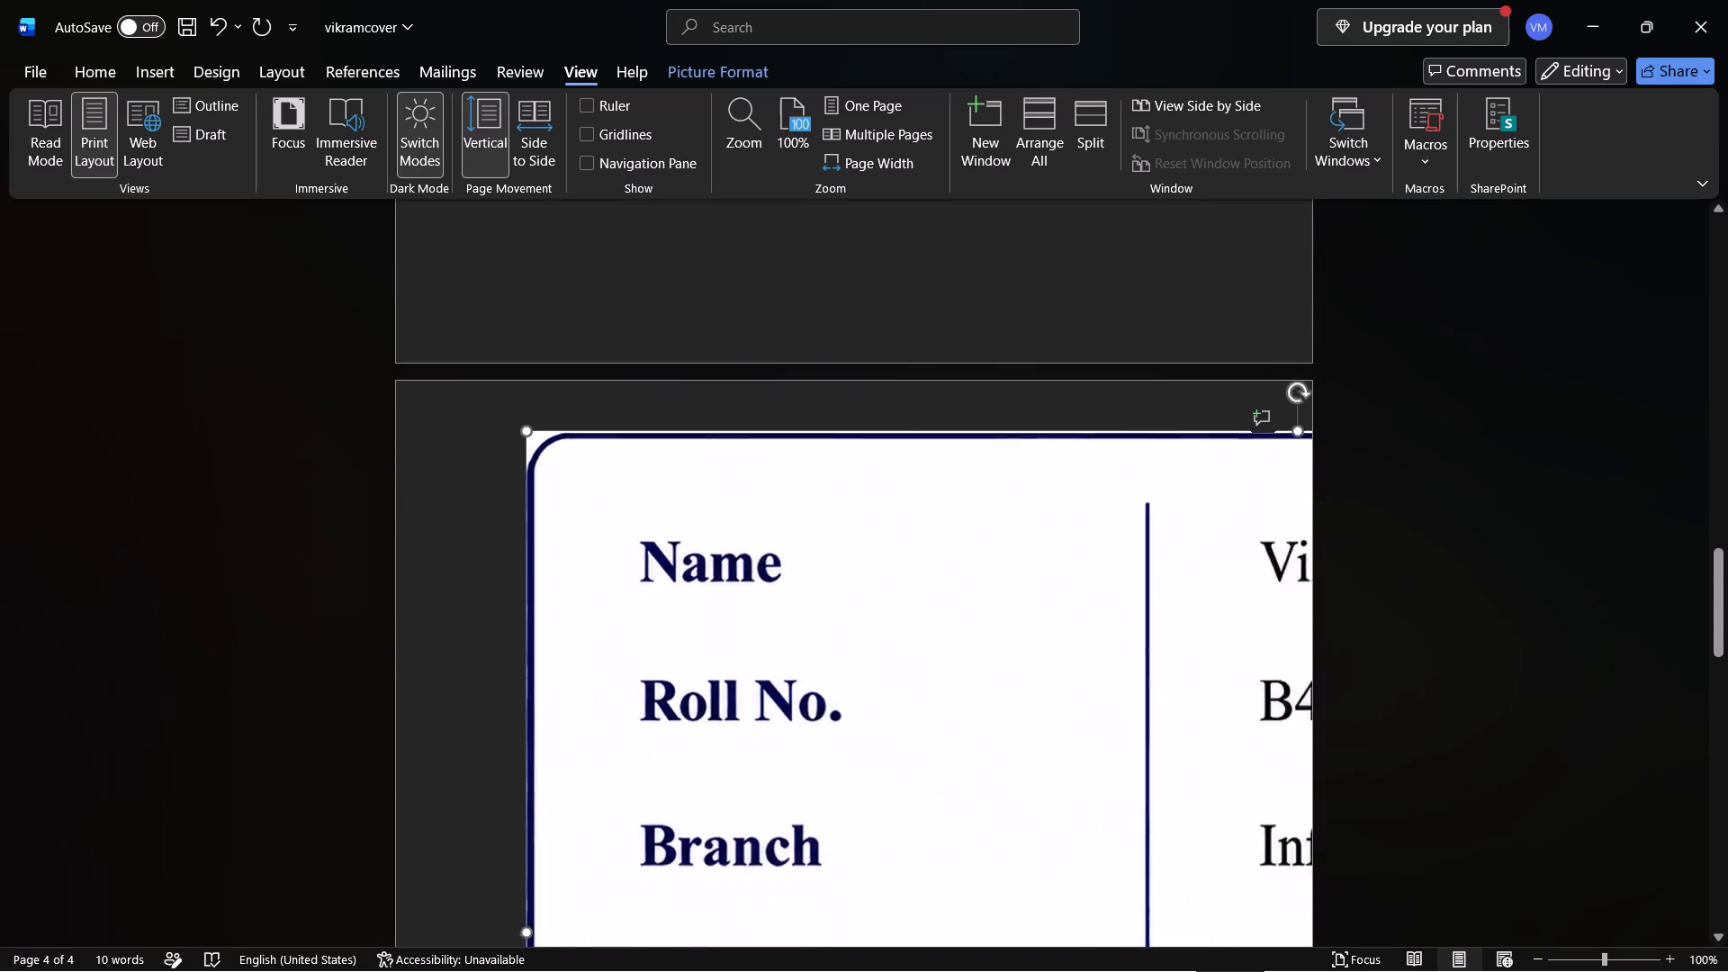
left_click_drag(731, 684, 1421, 868)
scroll(544, 364, "up", 3)
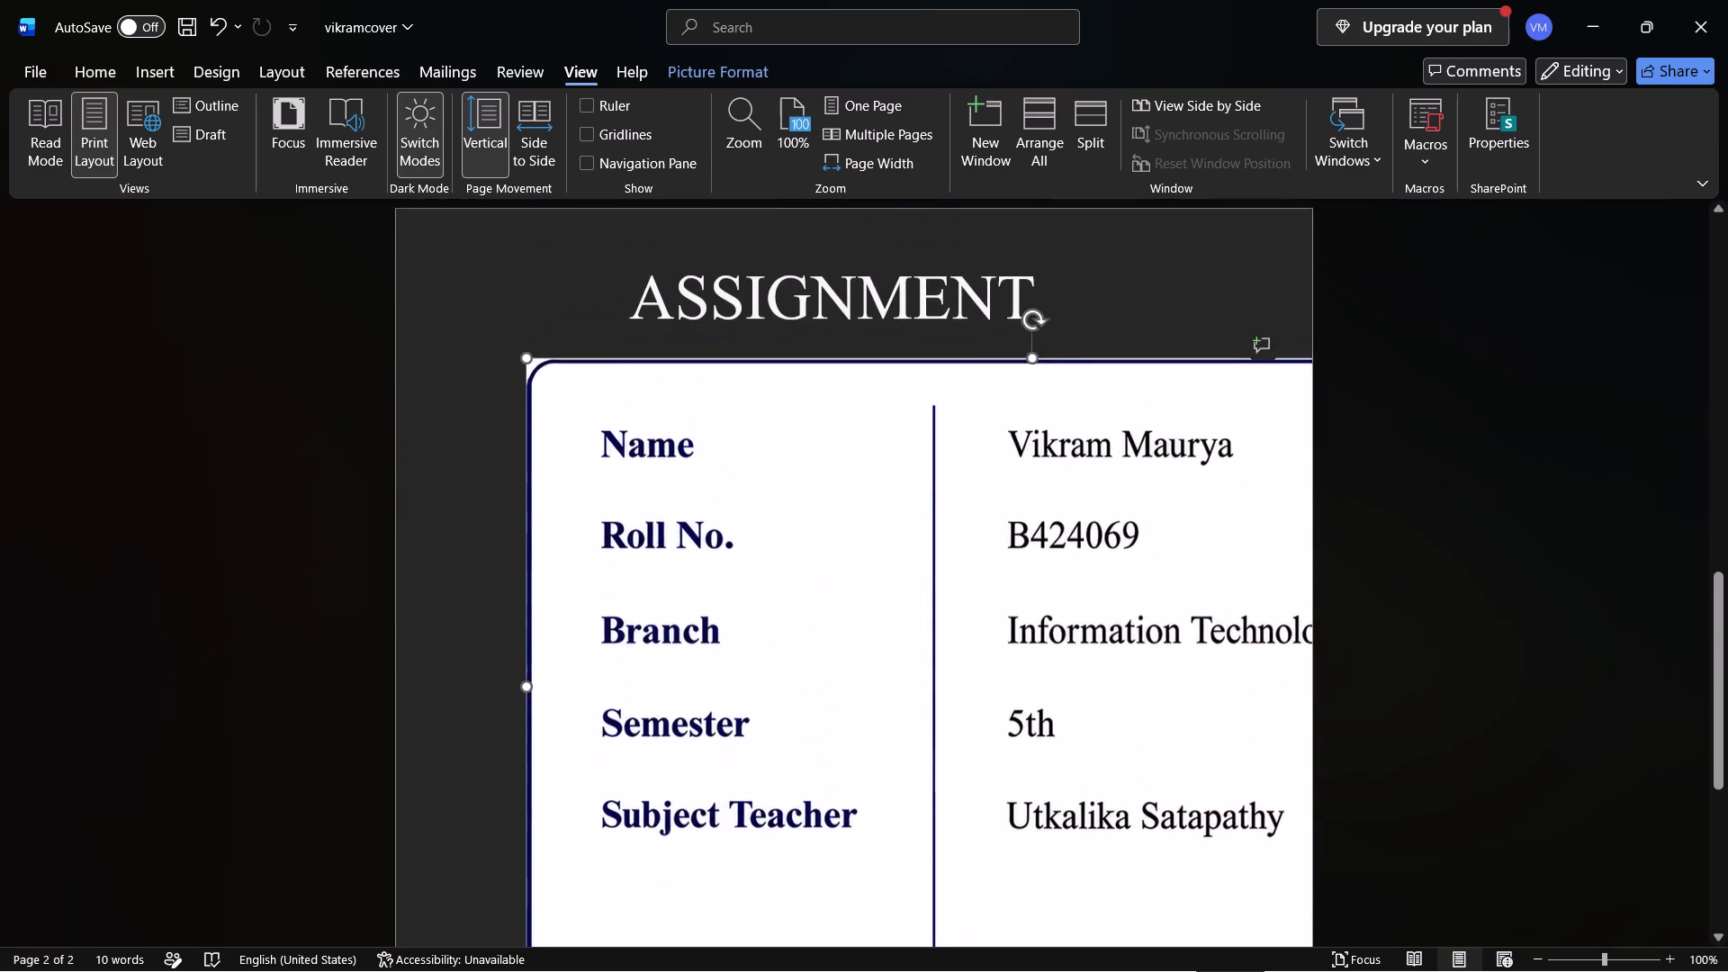
left_click_drag(527, 364, 1119, 829)
left_click_drag(1119, 829, 1047, 819)
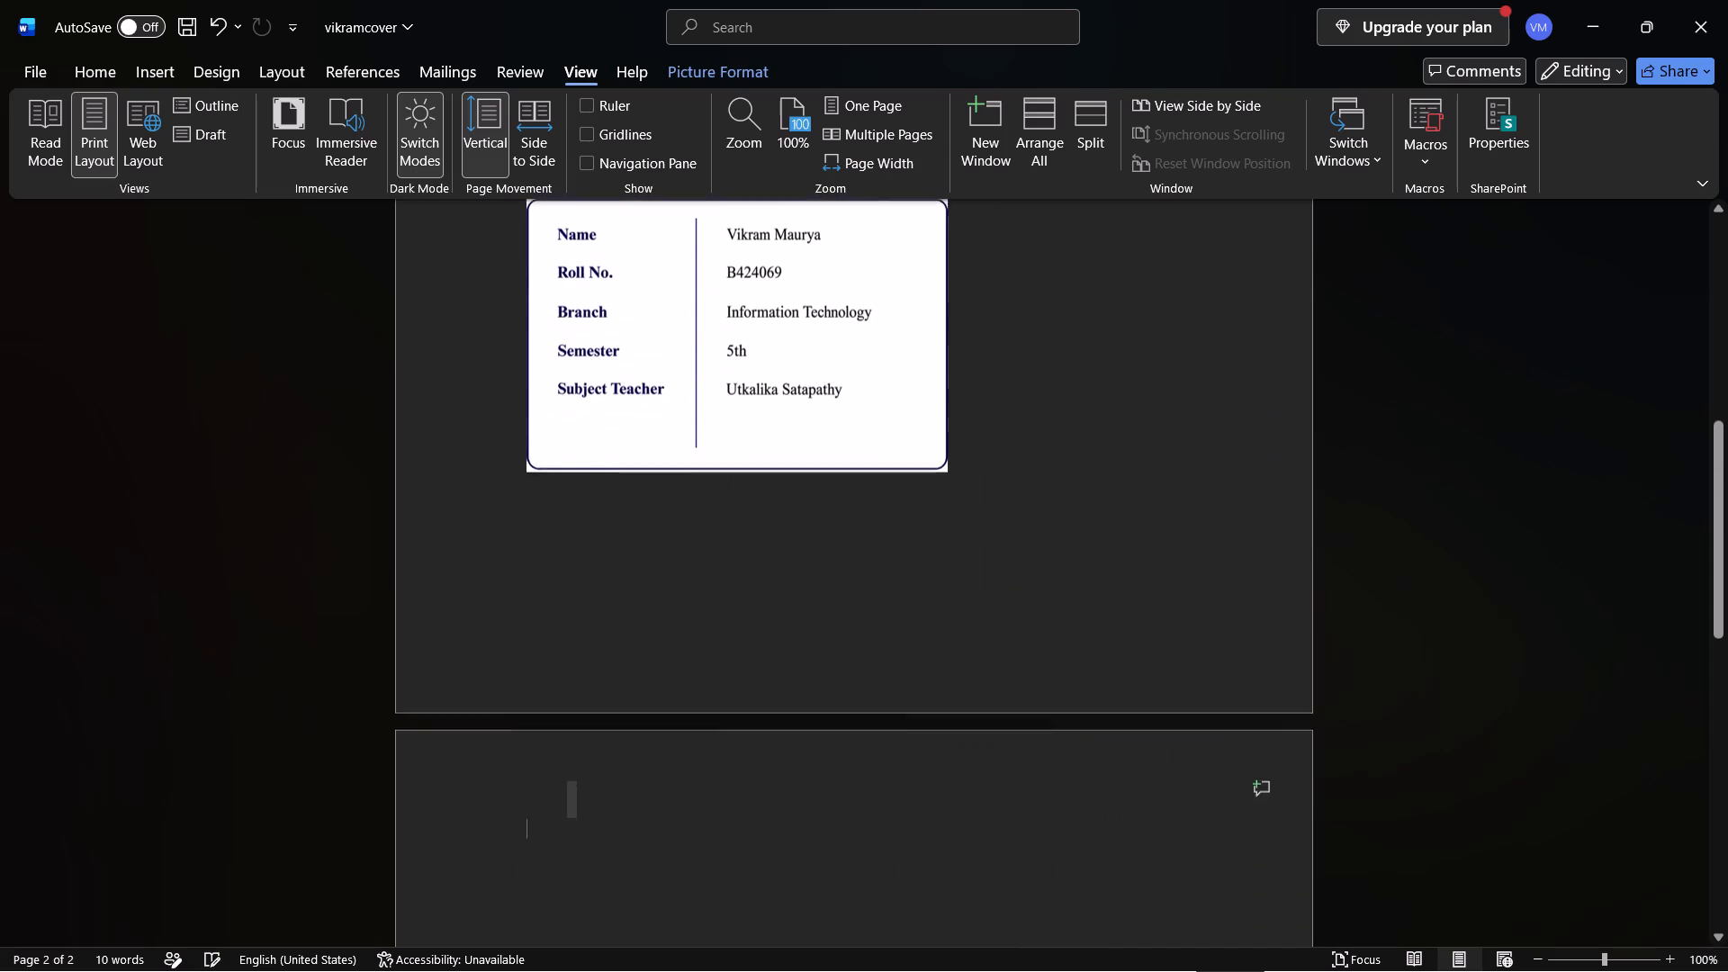
left_click_drag(1047, 819, 1026, 813)
Move the details picture from beneath the ASSIGNMENT line to the start of the second page.
left_click_drag(758, 287, 832, 843)
scroll(844, 761, "up", 5)
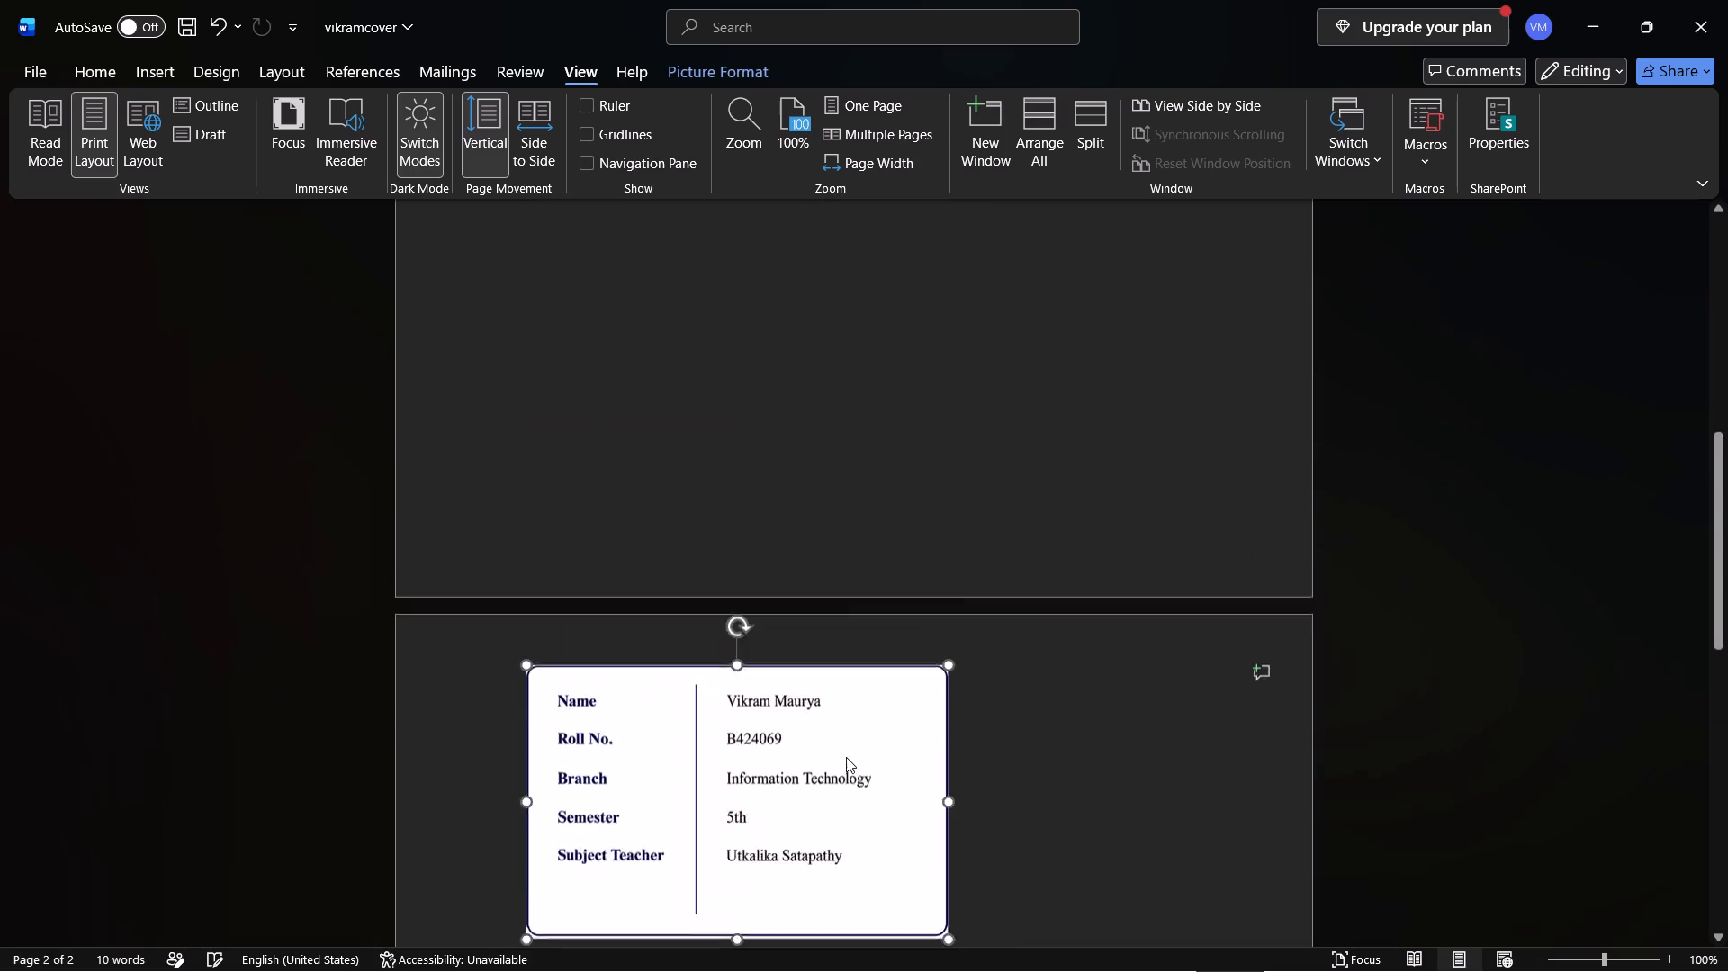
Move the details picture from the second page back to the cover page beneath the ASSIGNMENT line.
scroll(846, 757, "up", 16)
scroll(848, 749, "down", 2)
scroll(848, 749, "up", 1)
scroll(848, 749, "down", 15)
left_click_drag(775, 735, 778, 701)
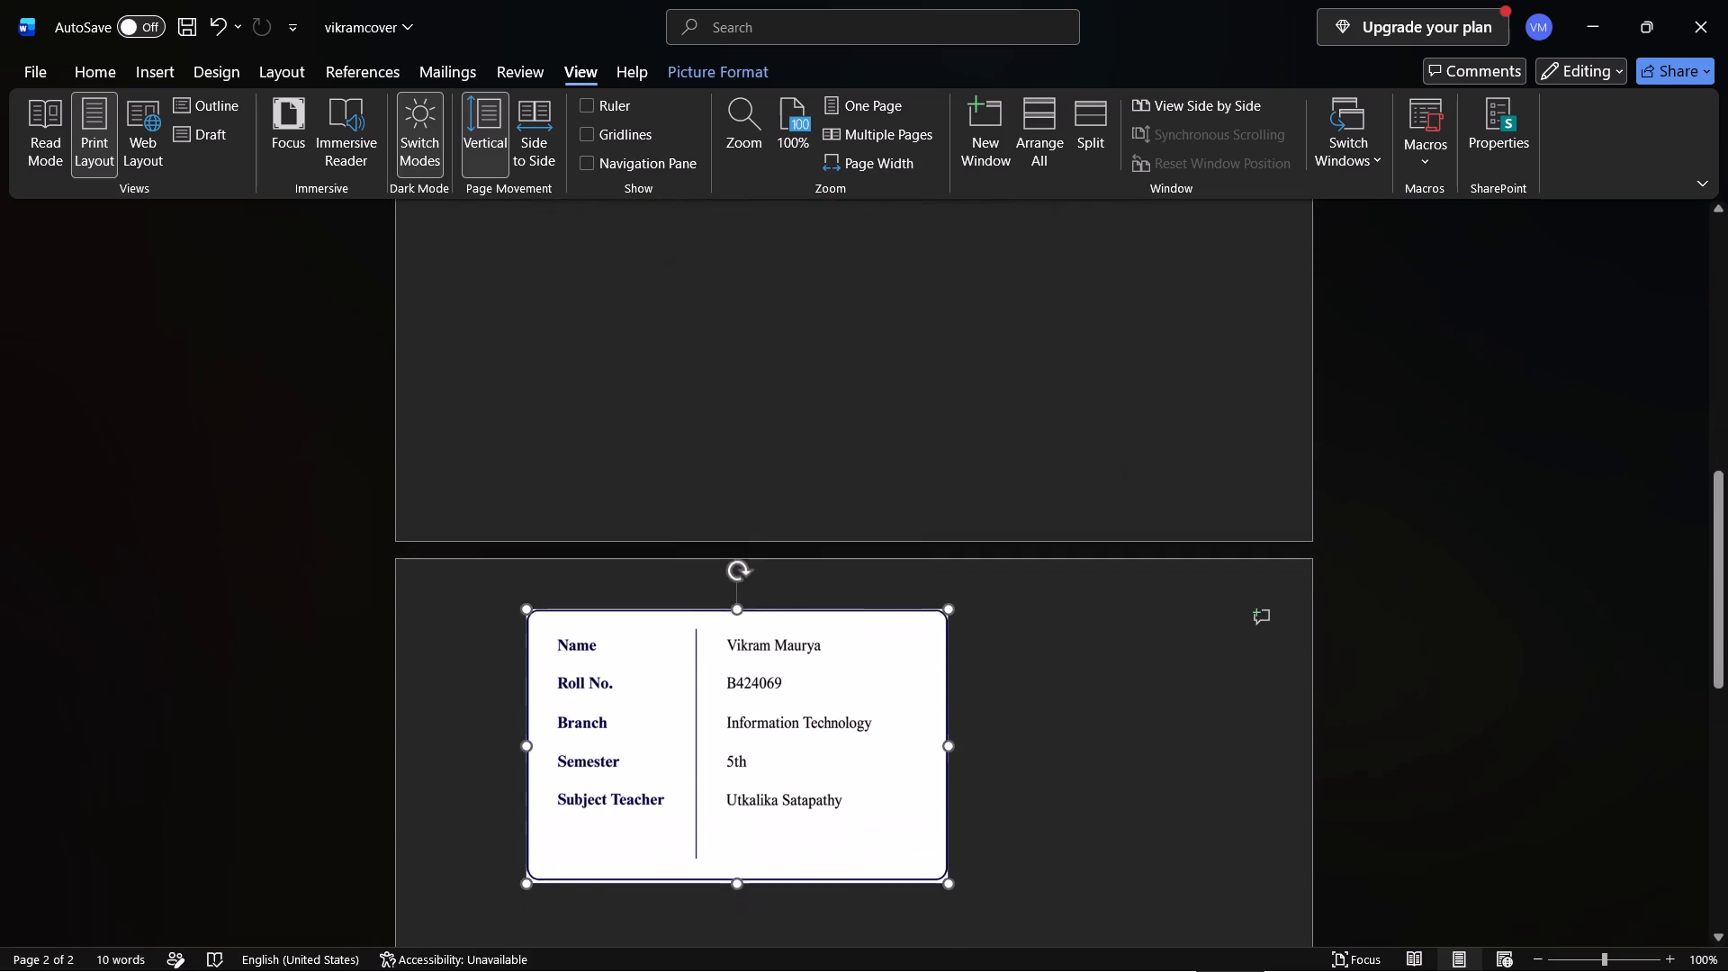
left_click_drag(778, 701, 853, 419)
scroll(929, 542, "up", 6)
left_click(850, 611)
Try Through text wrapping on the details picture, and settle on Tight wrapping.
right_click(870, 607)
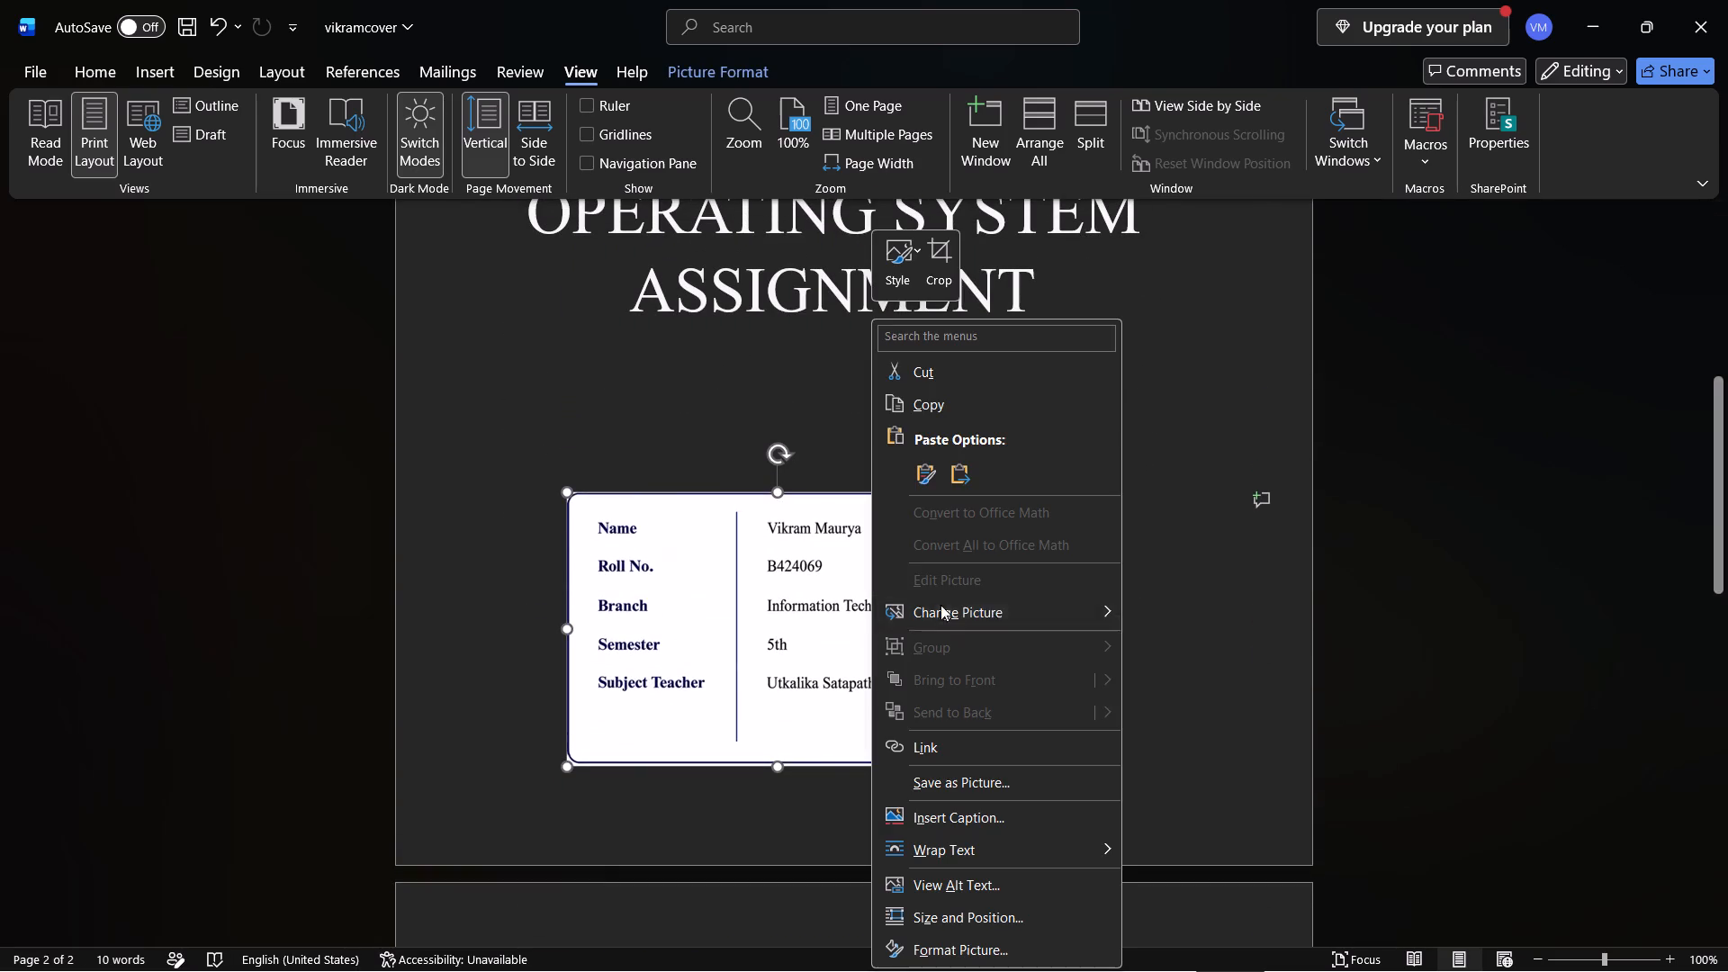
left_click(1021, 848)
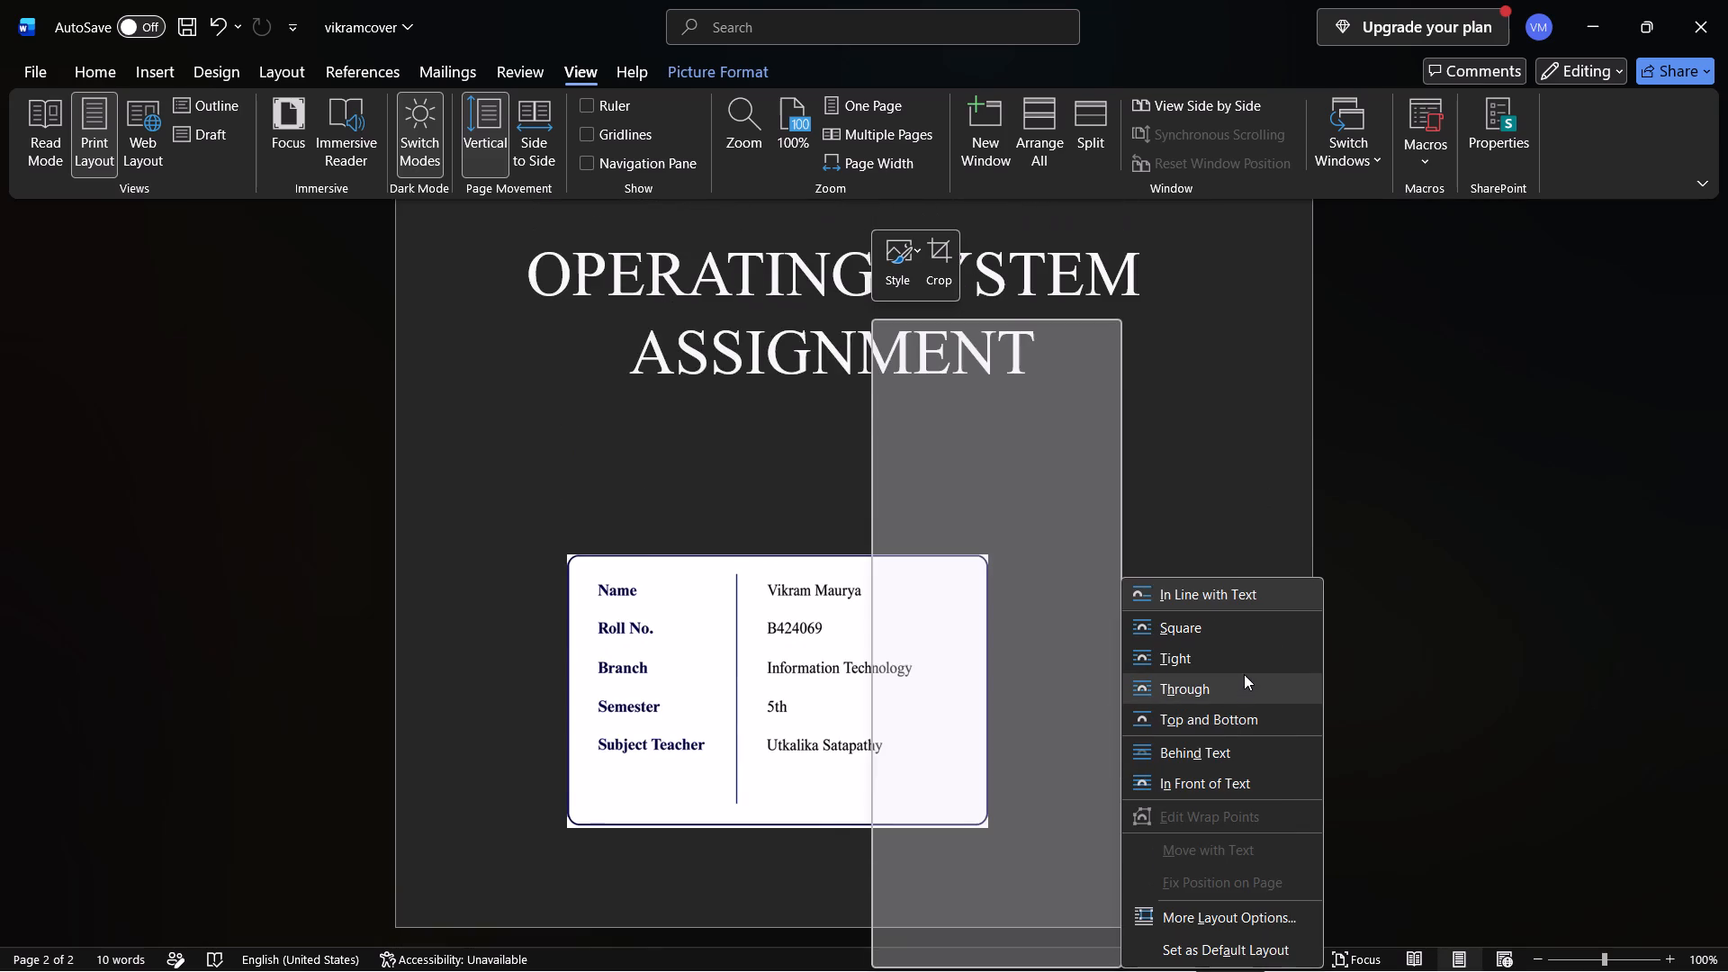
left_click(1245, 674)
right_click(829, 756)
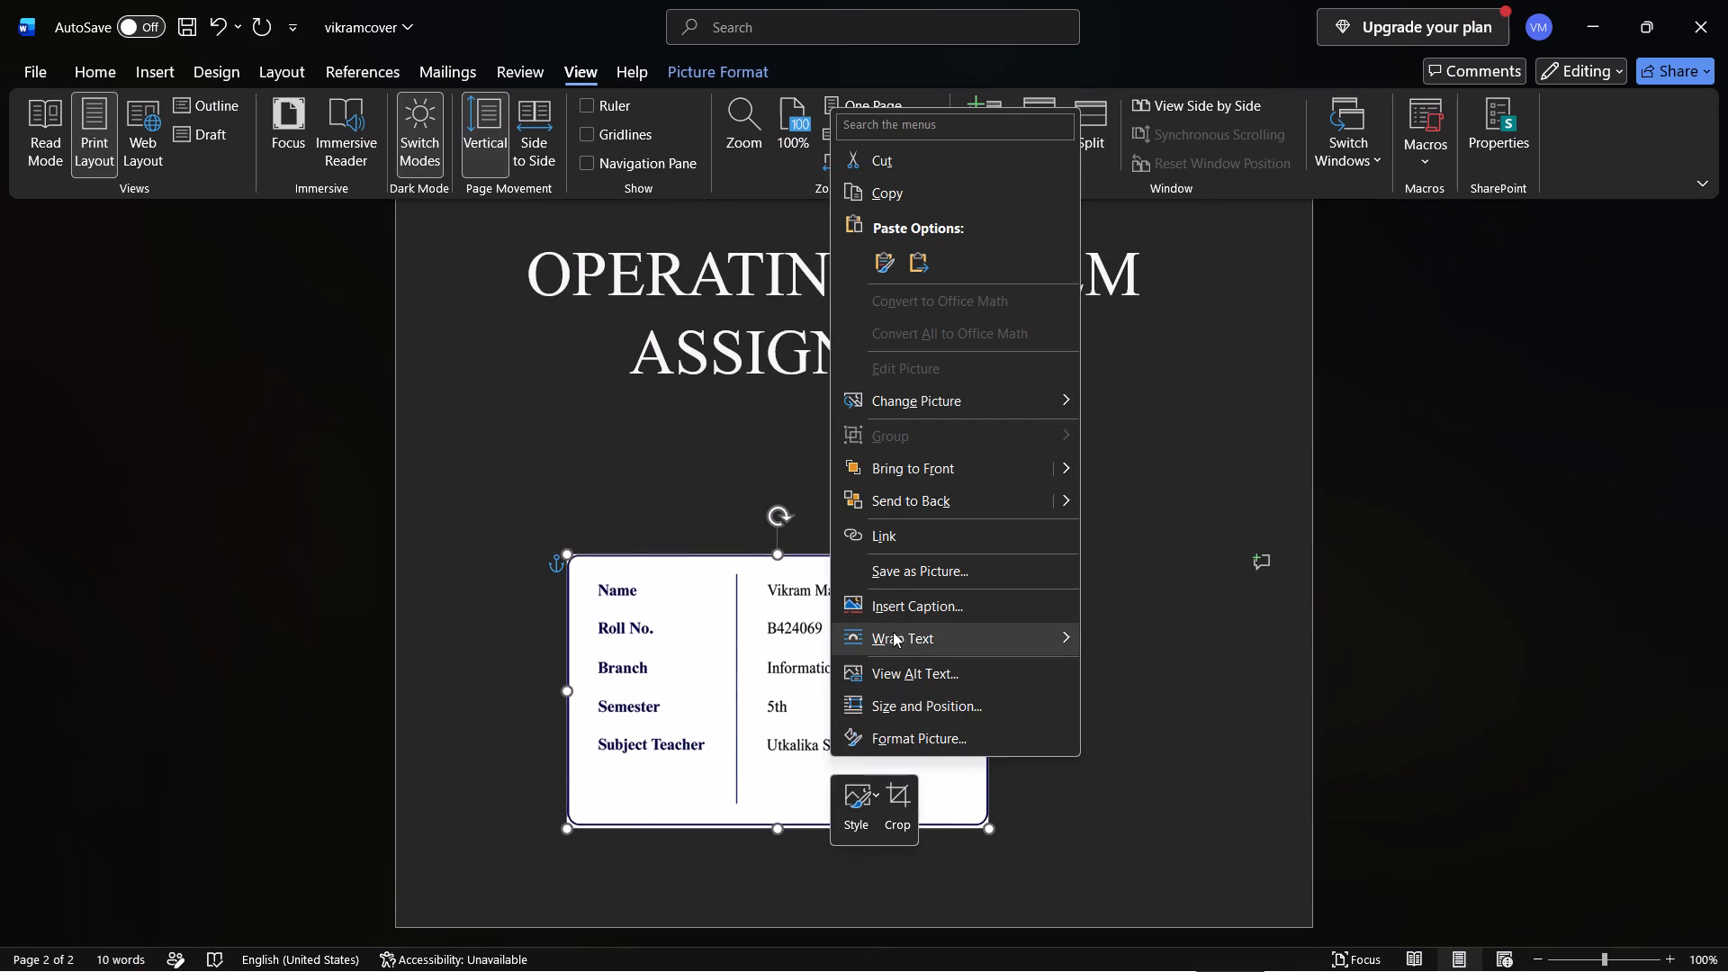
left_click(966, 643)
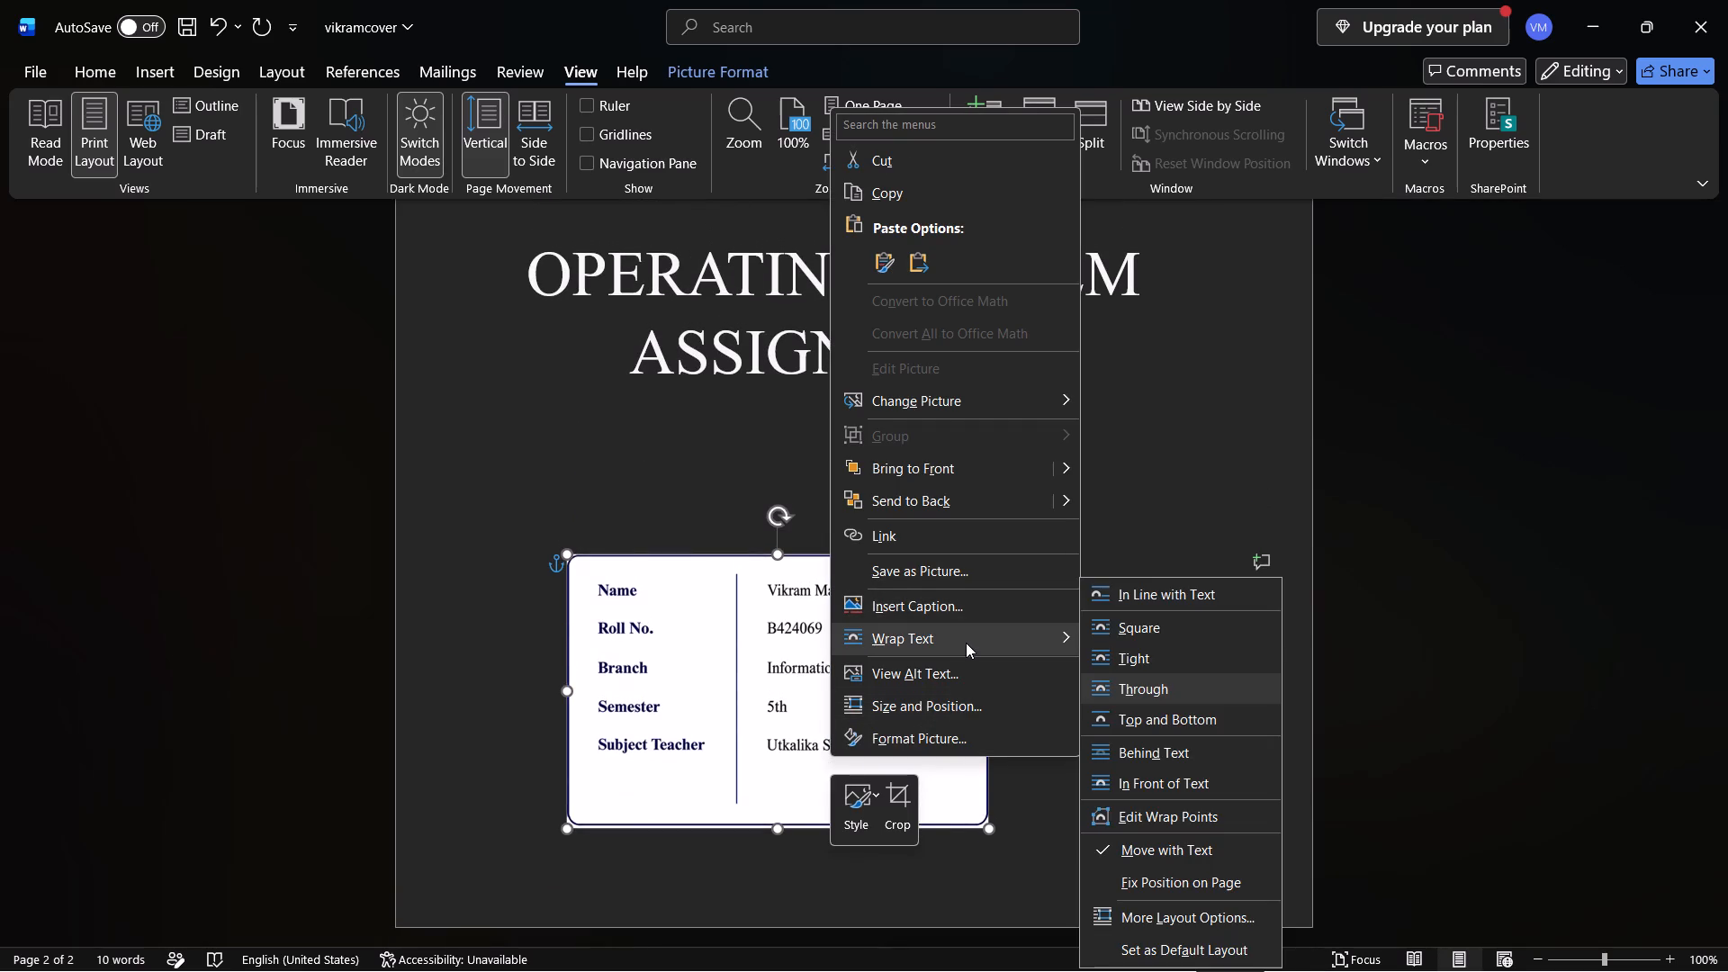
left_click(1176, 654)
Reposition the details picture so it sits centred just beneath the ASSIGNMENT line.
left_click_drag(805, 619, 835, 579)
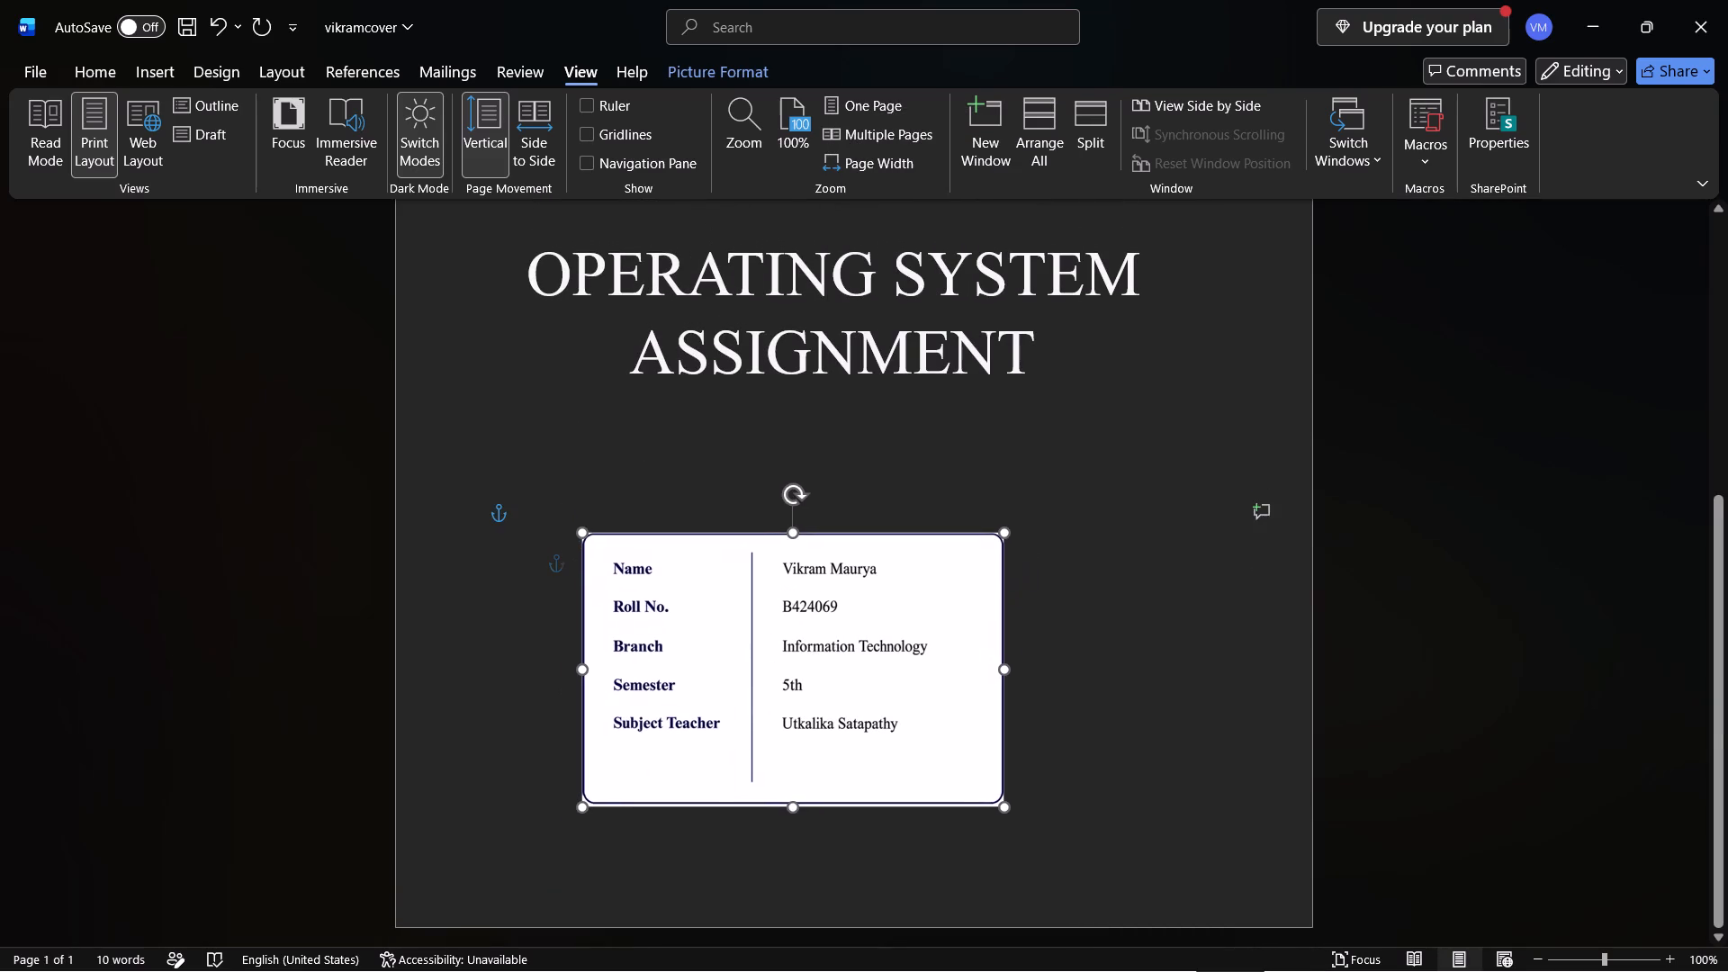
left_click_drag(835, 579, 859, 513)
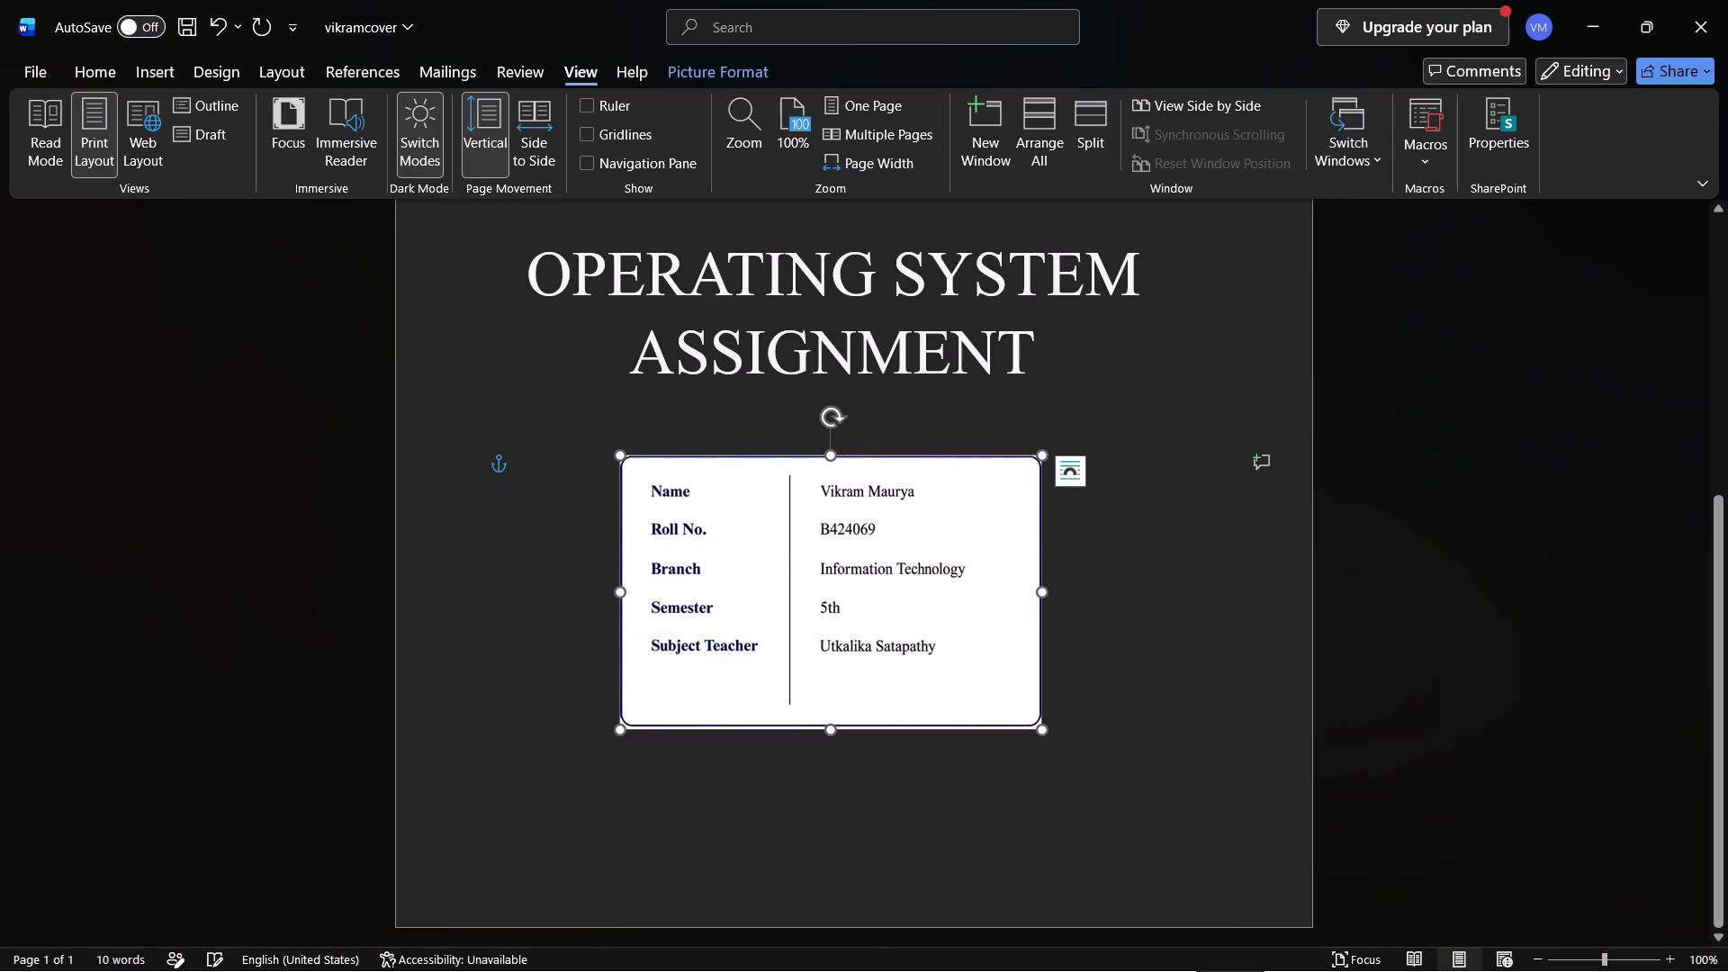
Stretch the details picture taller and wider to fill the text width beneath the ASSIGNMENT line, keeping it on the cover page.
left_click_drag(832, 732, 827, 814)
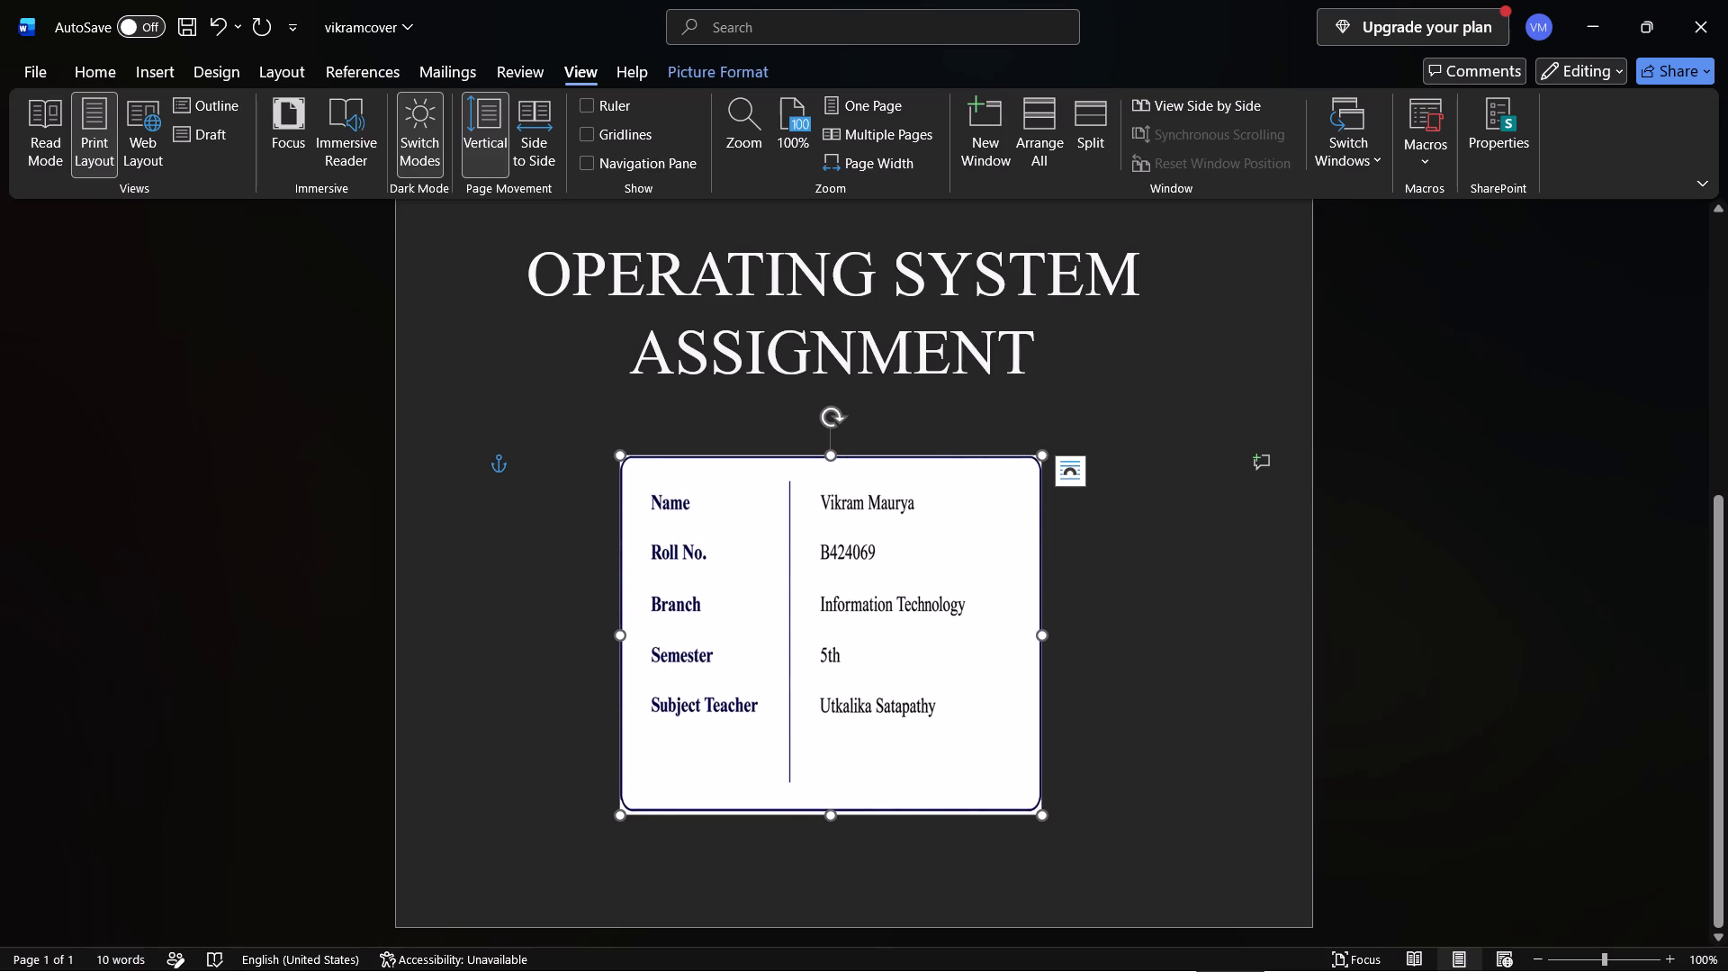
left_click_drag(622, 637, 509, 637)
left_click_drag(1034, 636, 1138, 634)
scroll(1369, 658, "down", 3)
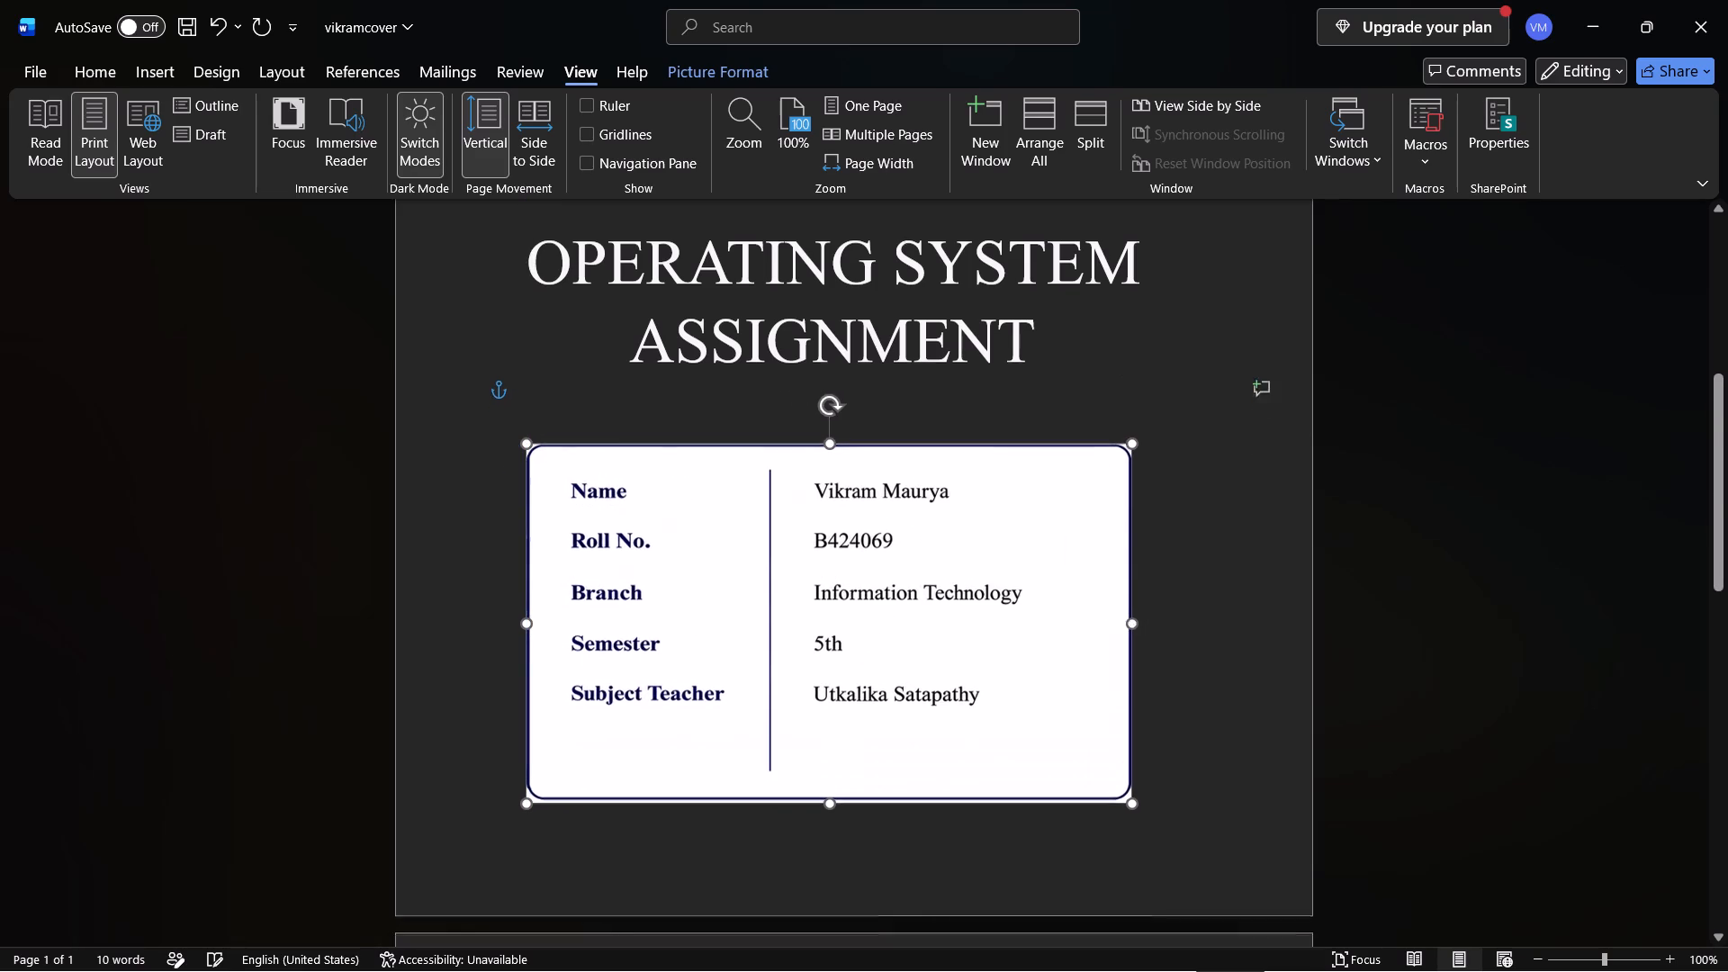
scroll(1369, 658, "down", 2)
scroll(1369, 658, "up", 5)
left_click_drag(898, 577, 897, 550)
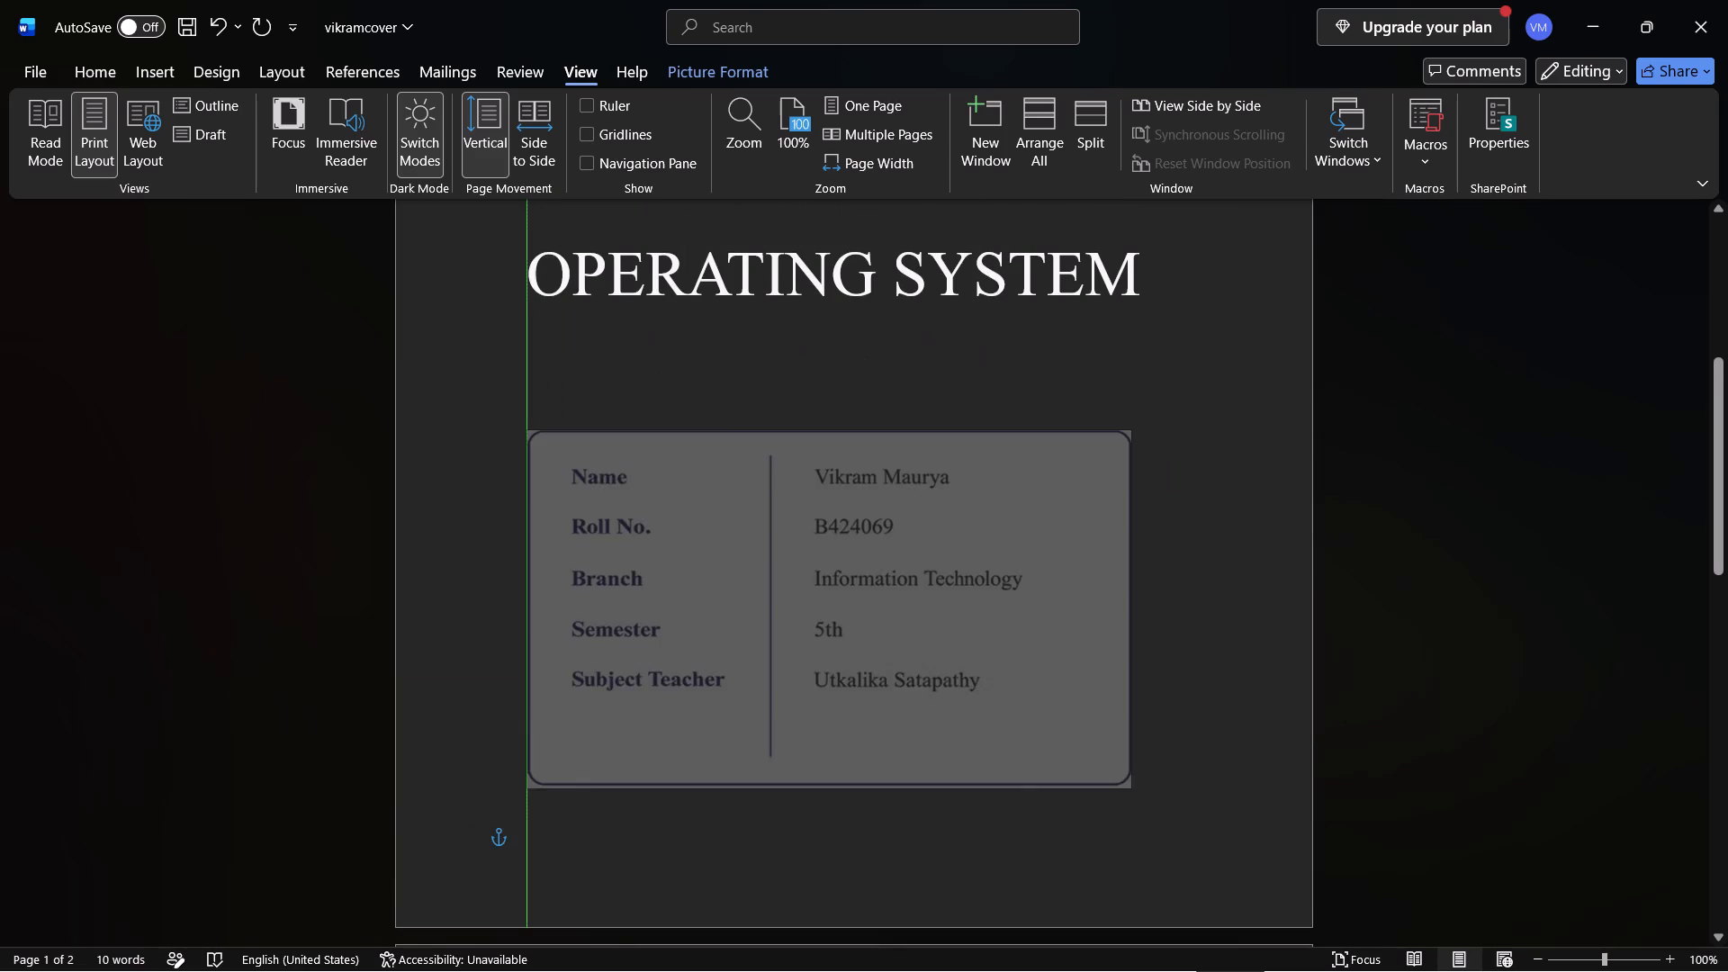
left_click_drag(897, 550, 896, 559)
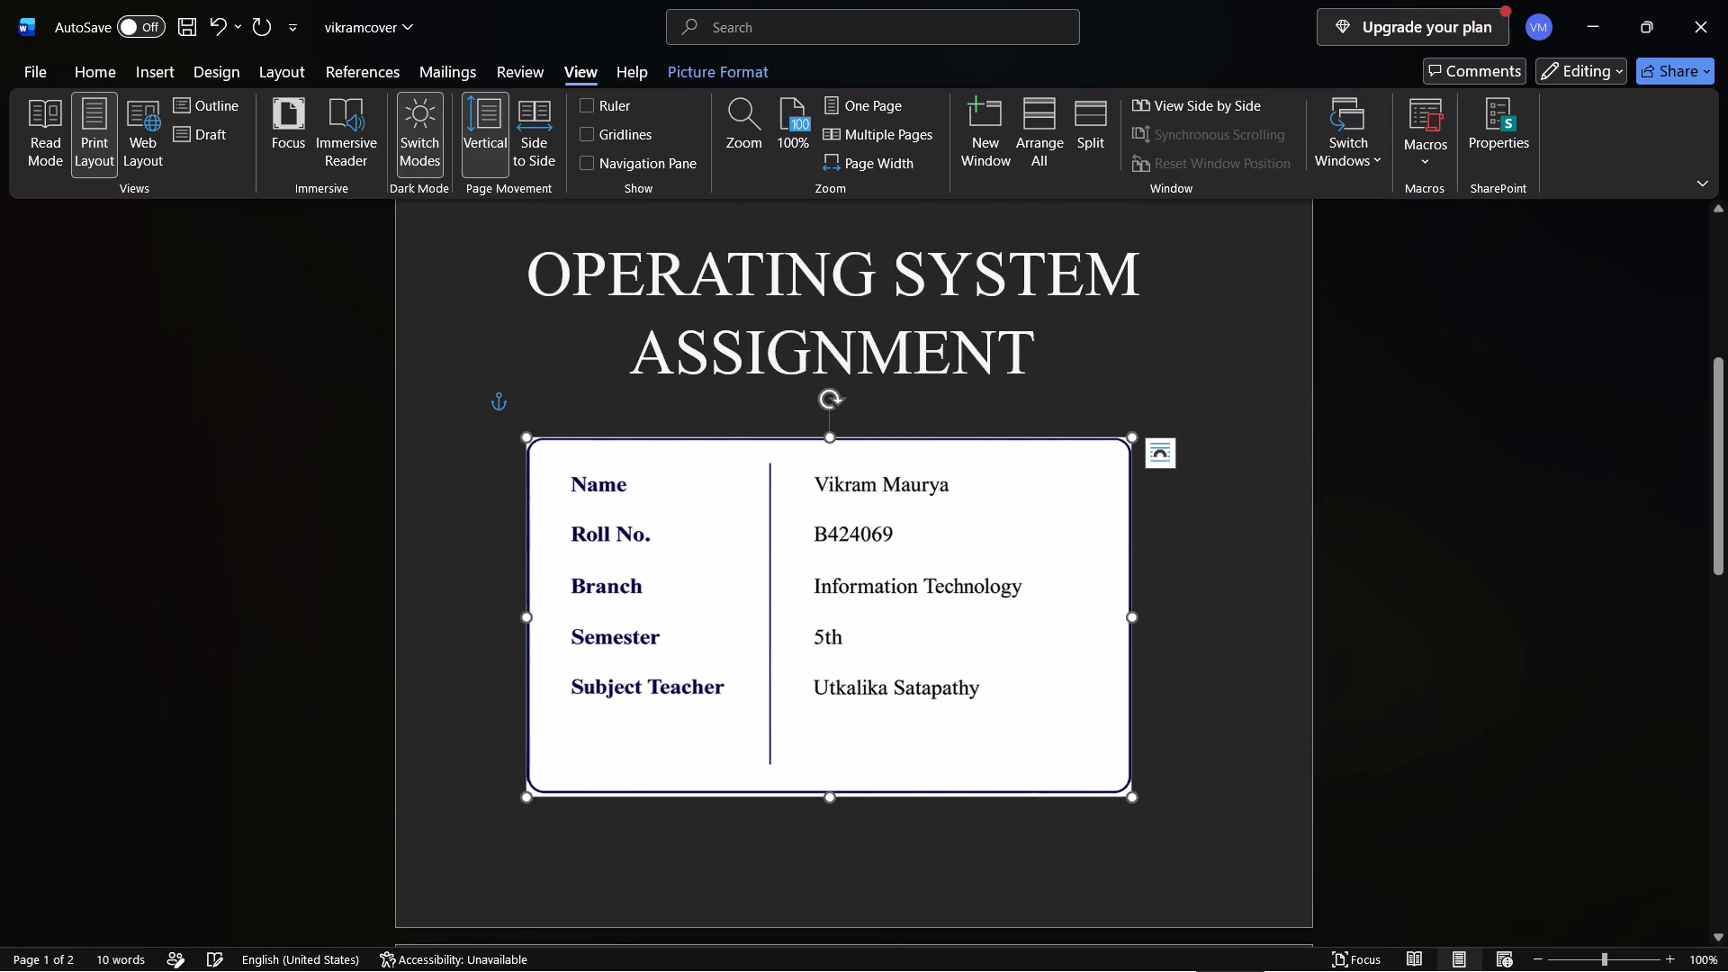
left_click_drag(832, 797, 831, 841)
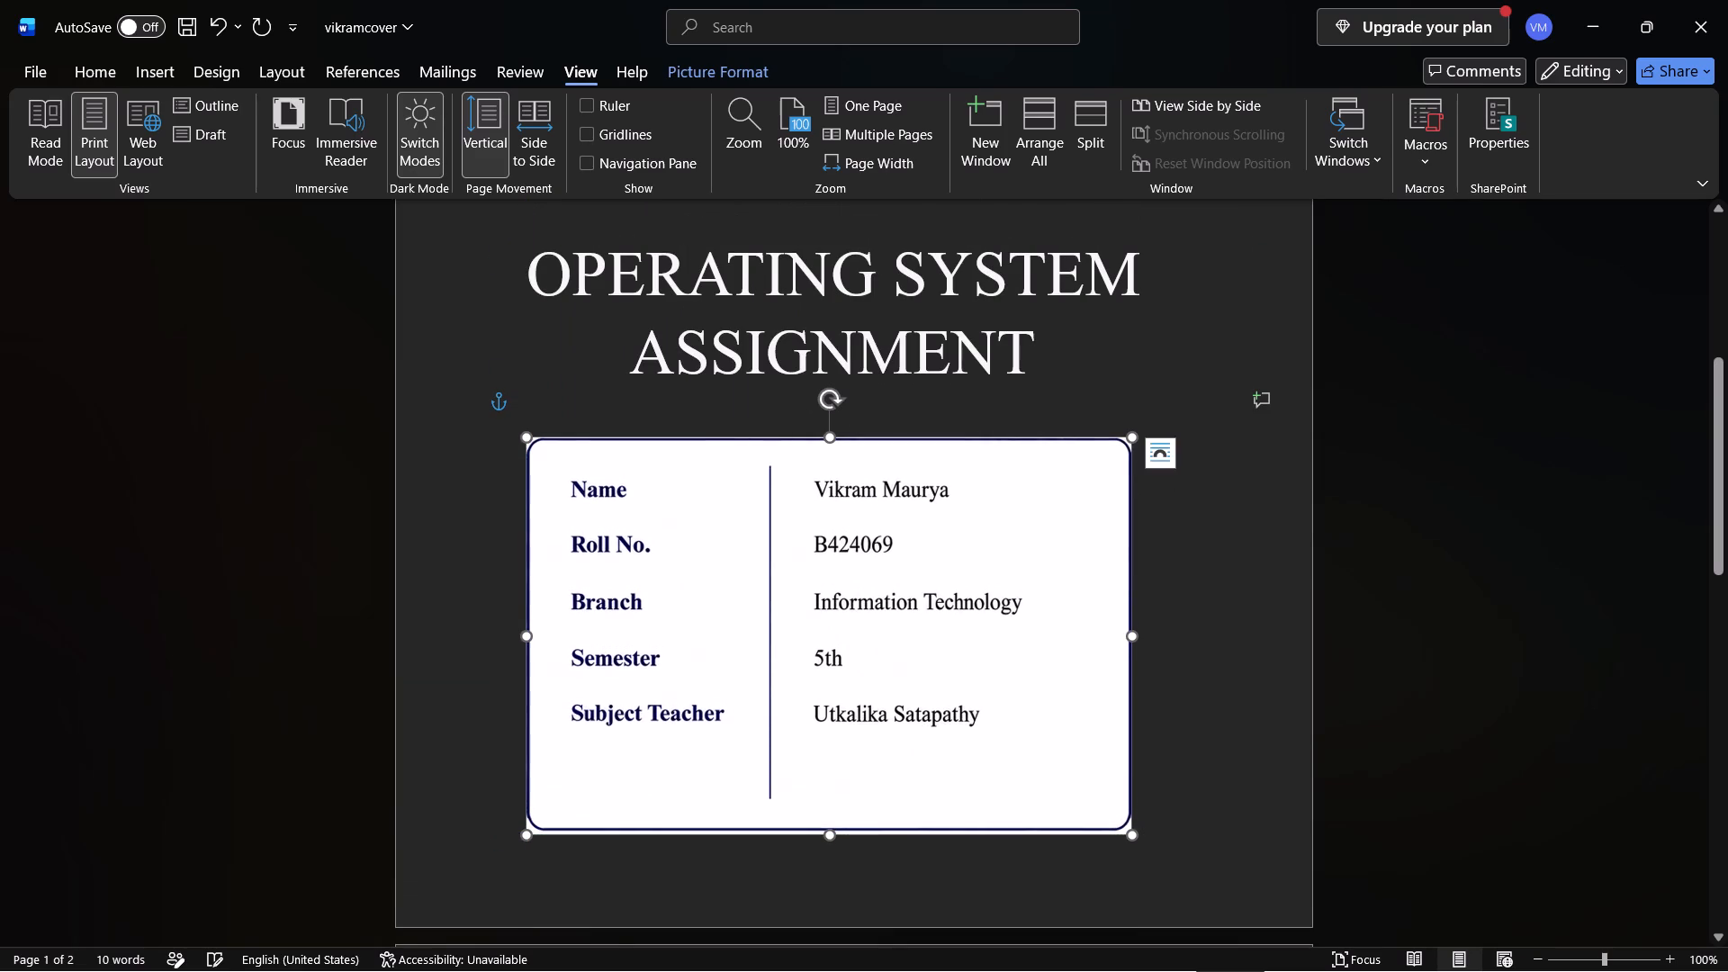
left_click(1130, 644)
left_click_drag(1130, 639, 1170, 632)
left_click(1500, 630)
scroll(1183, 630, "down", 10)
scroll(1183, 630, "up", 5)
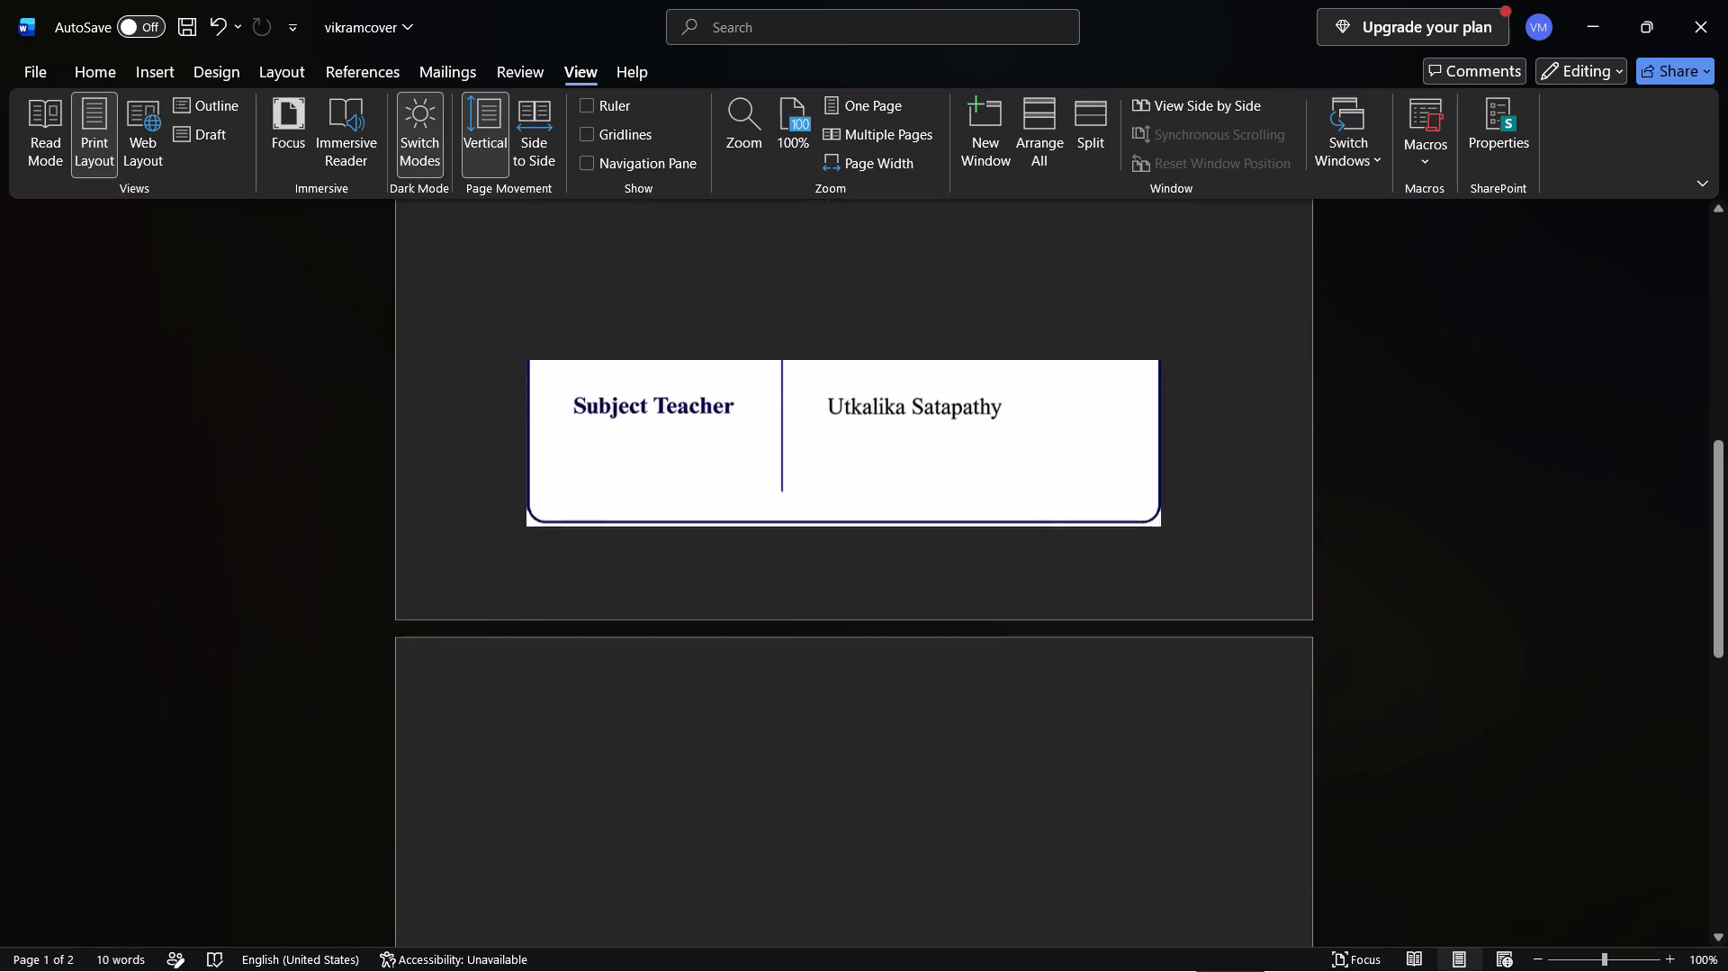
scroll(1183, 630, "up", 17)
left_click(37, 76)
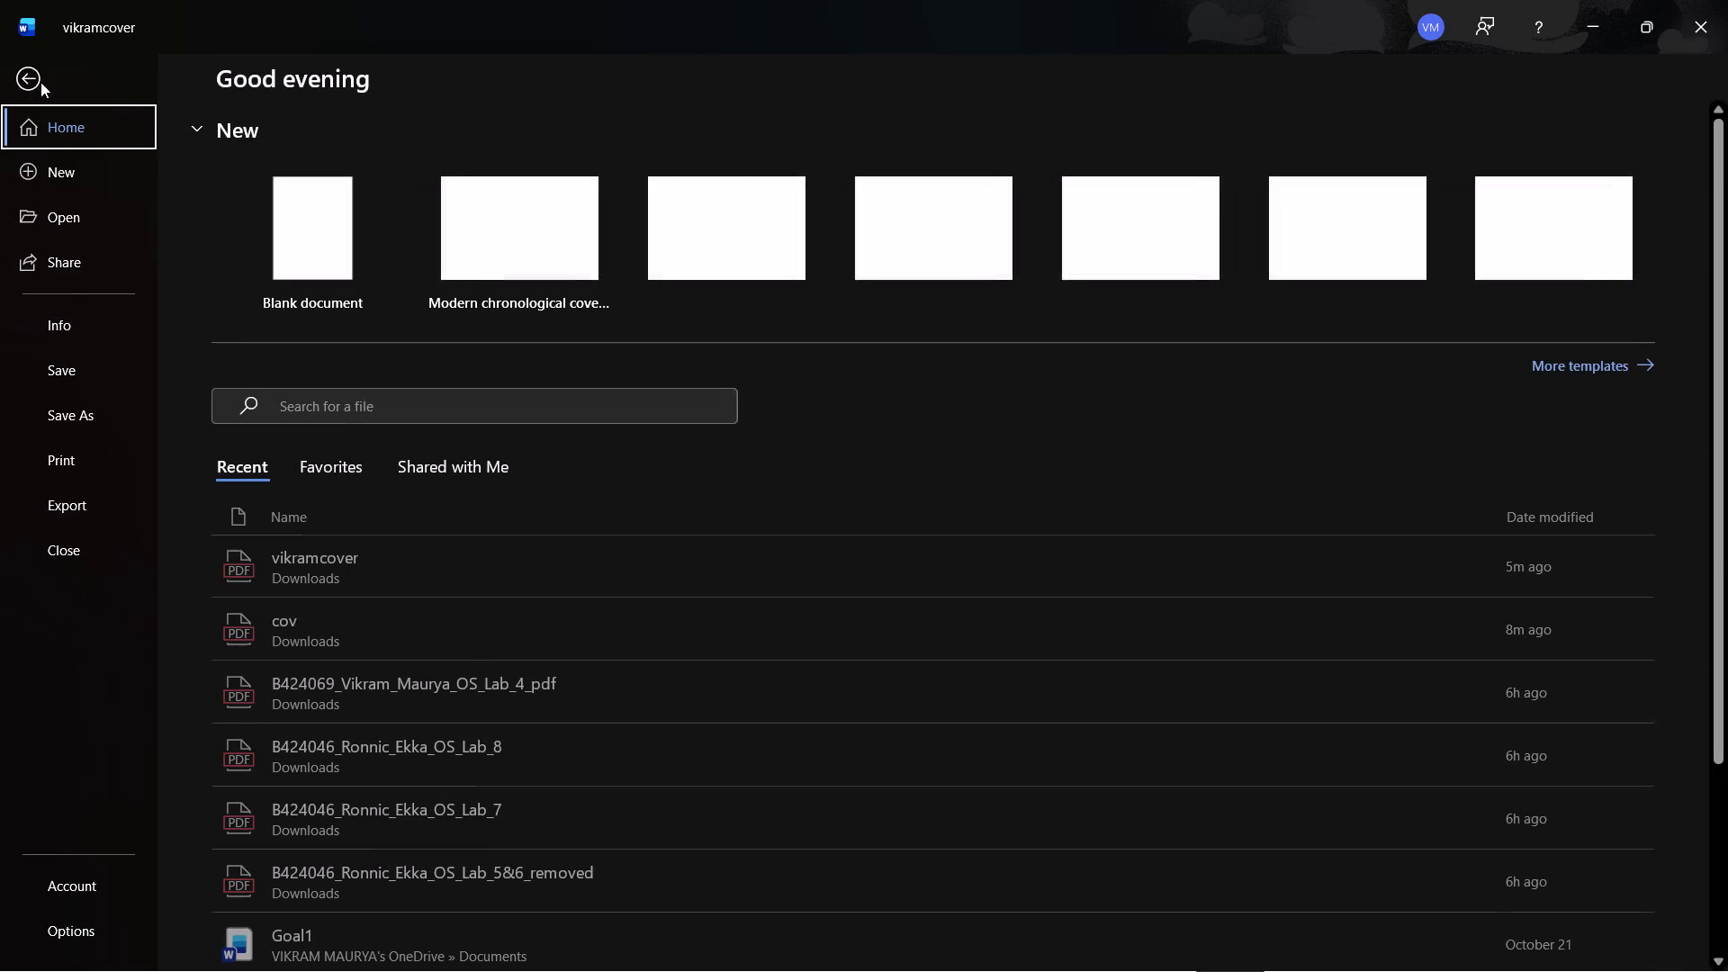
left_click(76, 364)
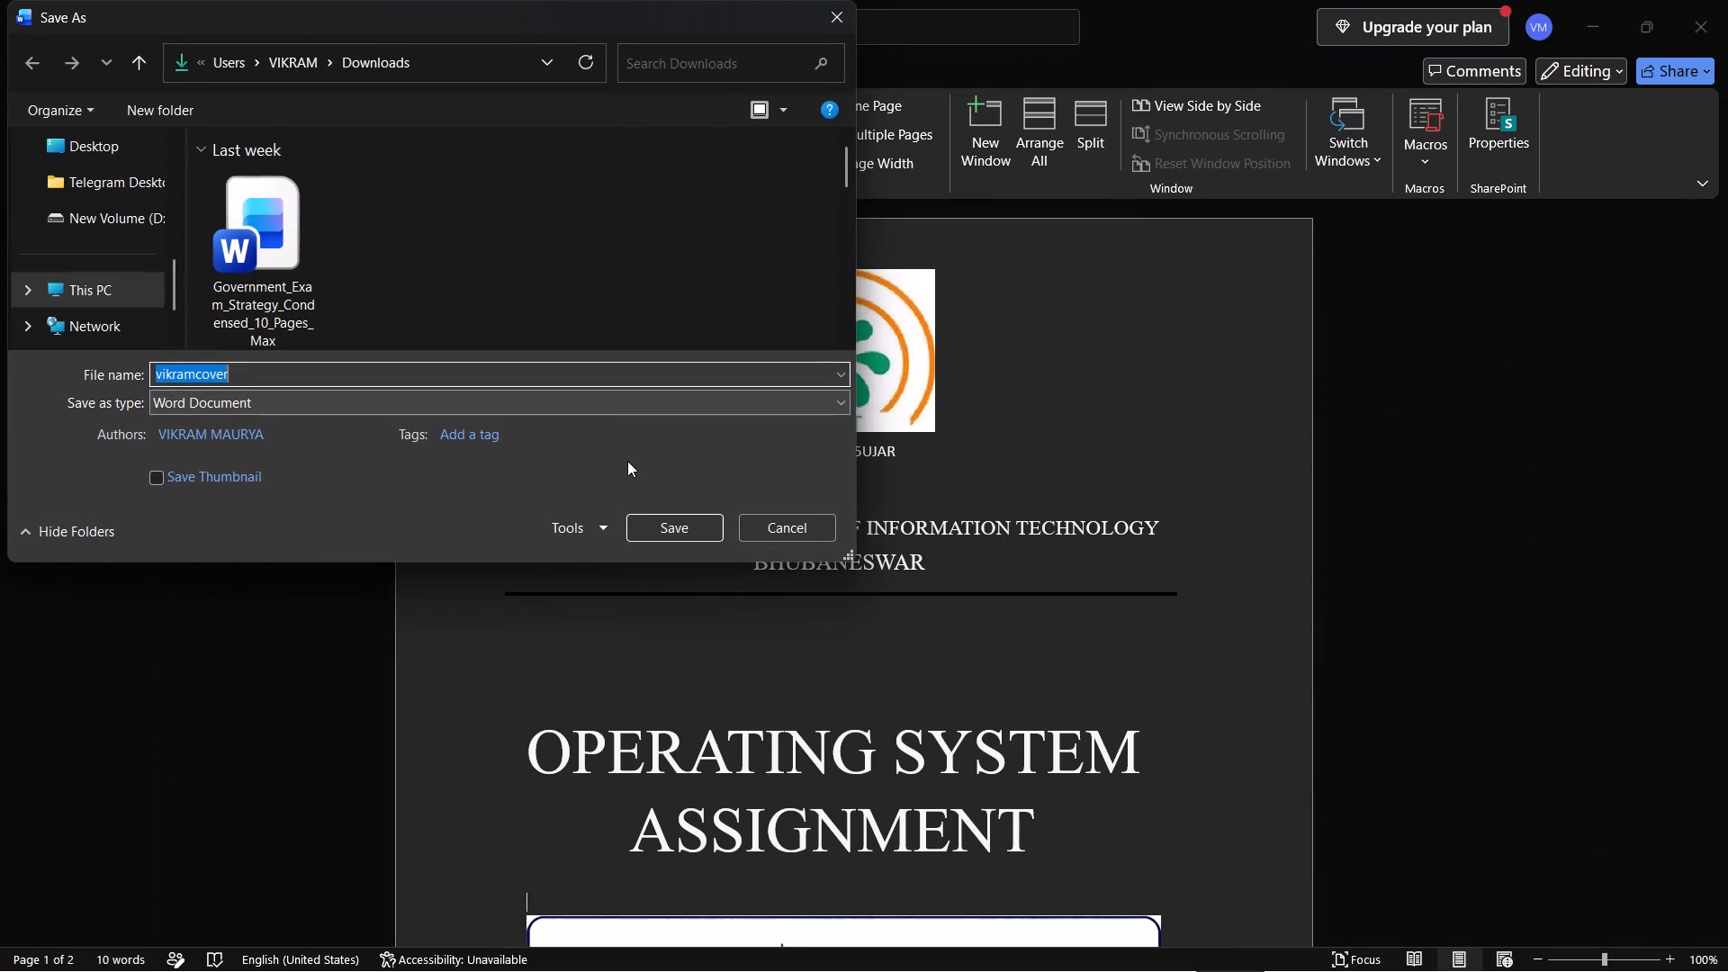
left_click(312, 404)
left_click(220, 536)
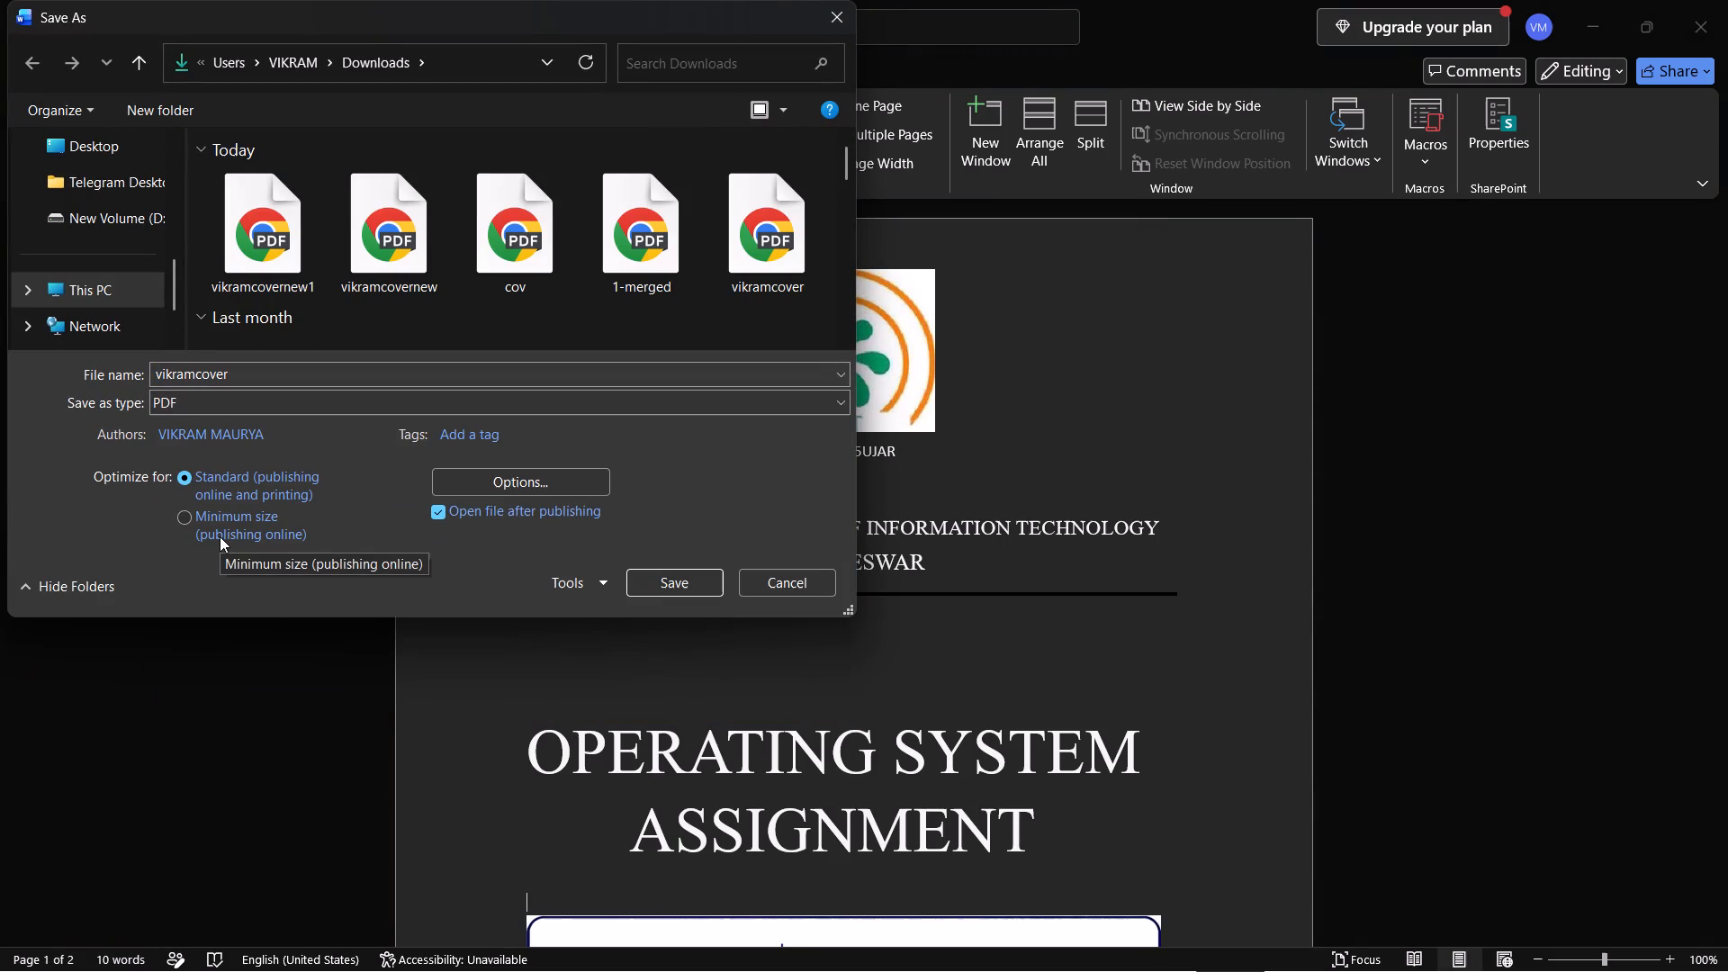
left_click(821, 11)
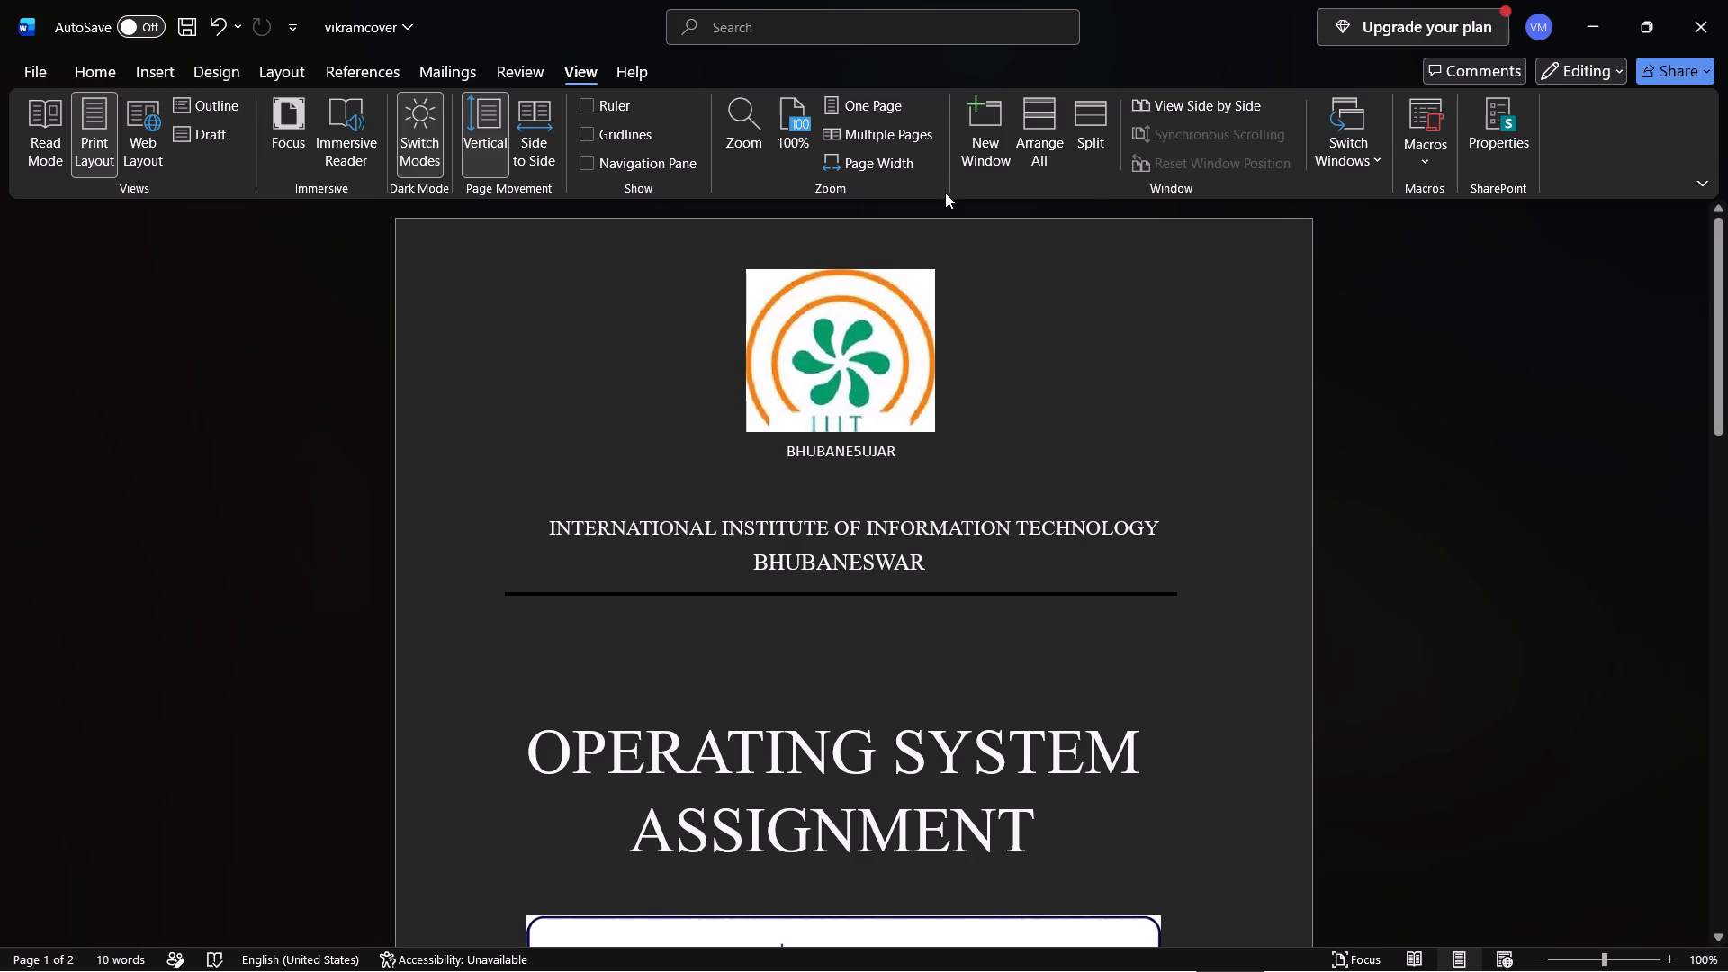
Close the vikramcover Word document without saving its changes.
left_click(1727, 0)
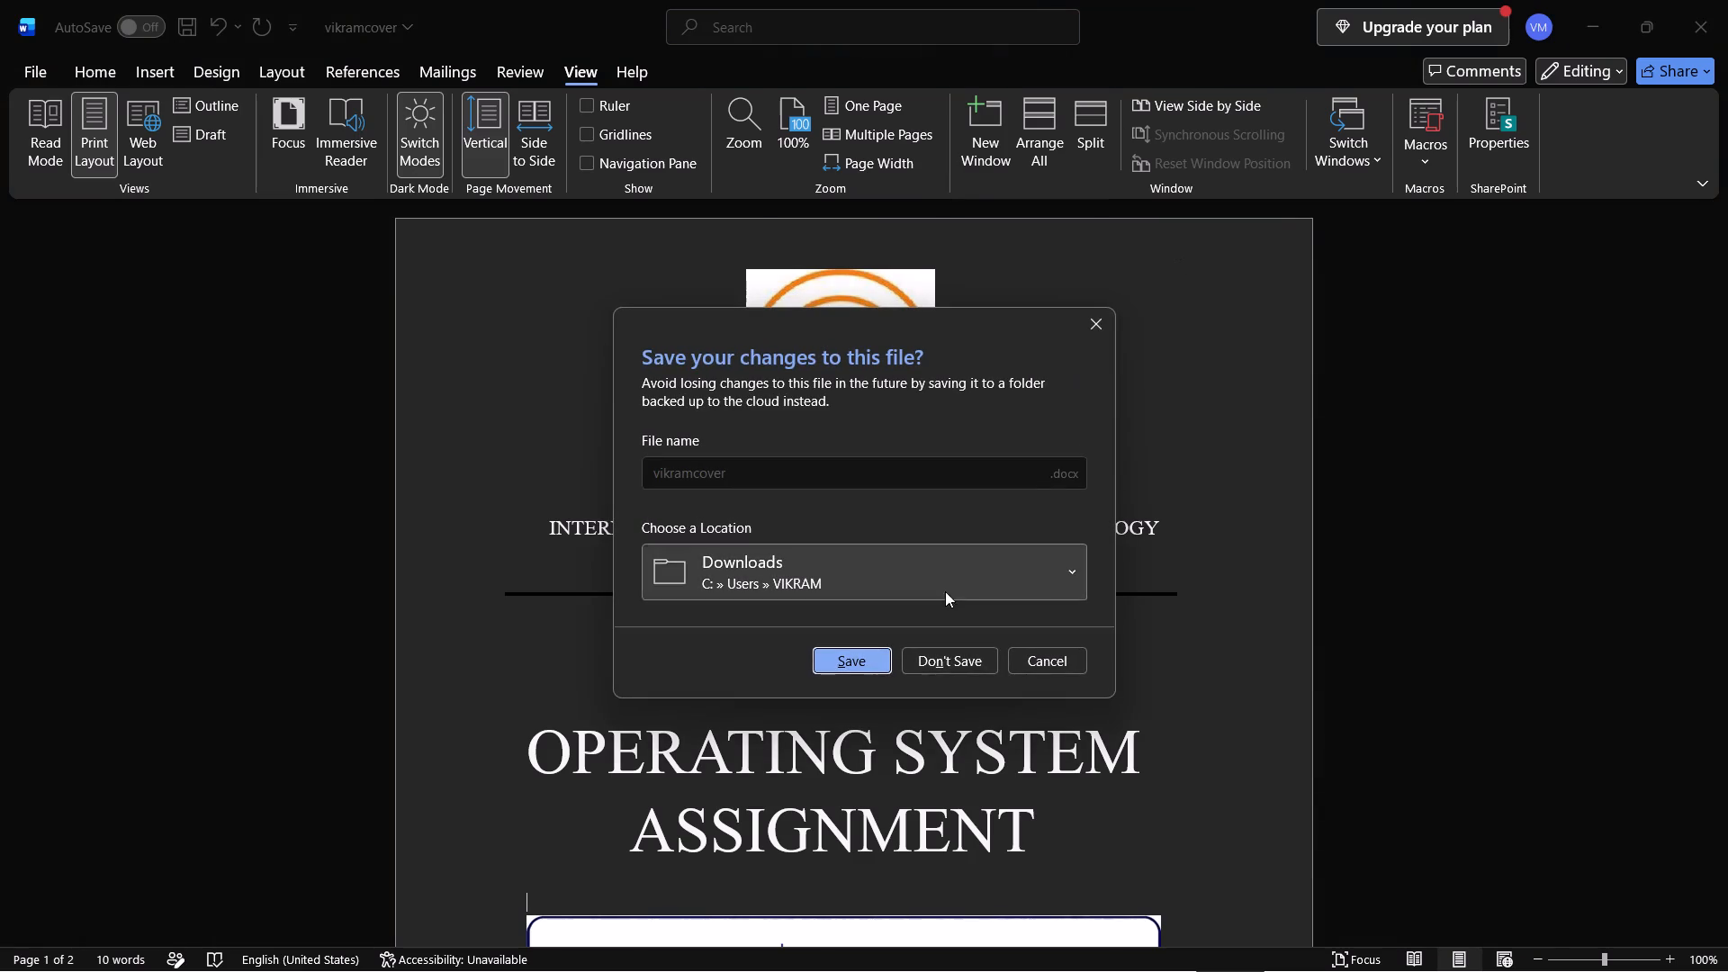
left_click(937, 657)
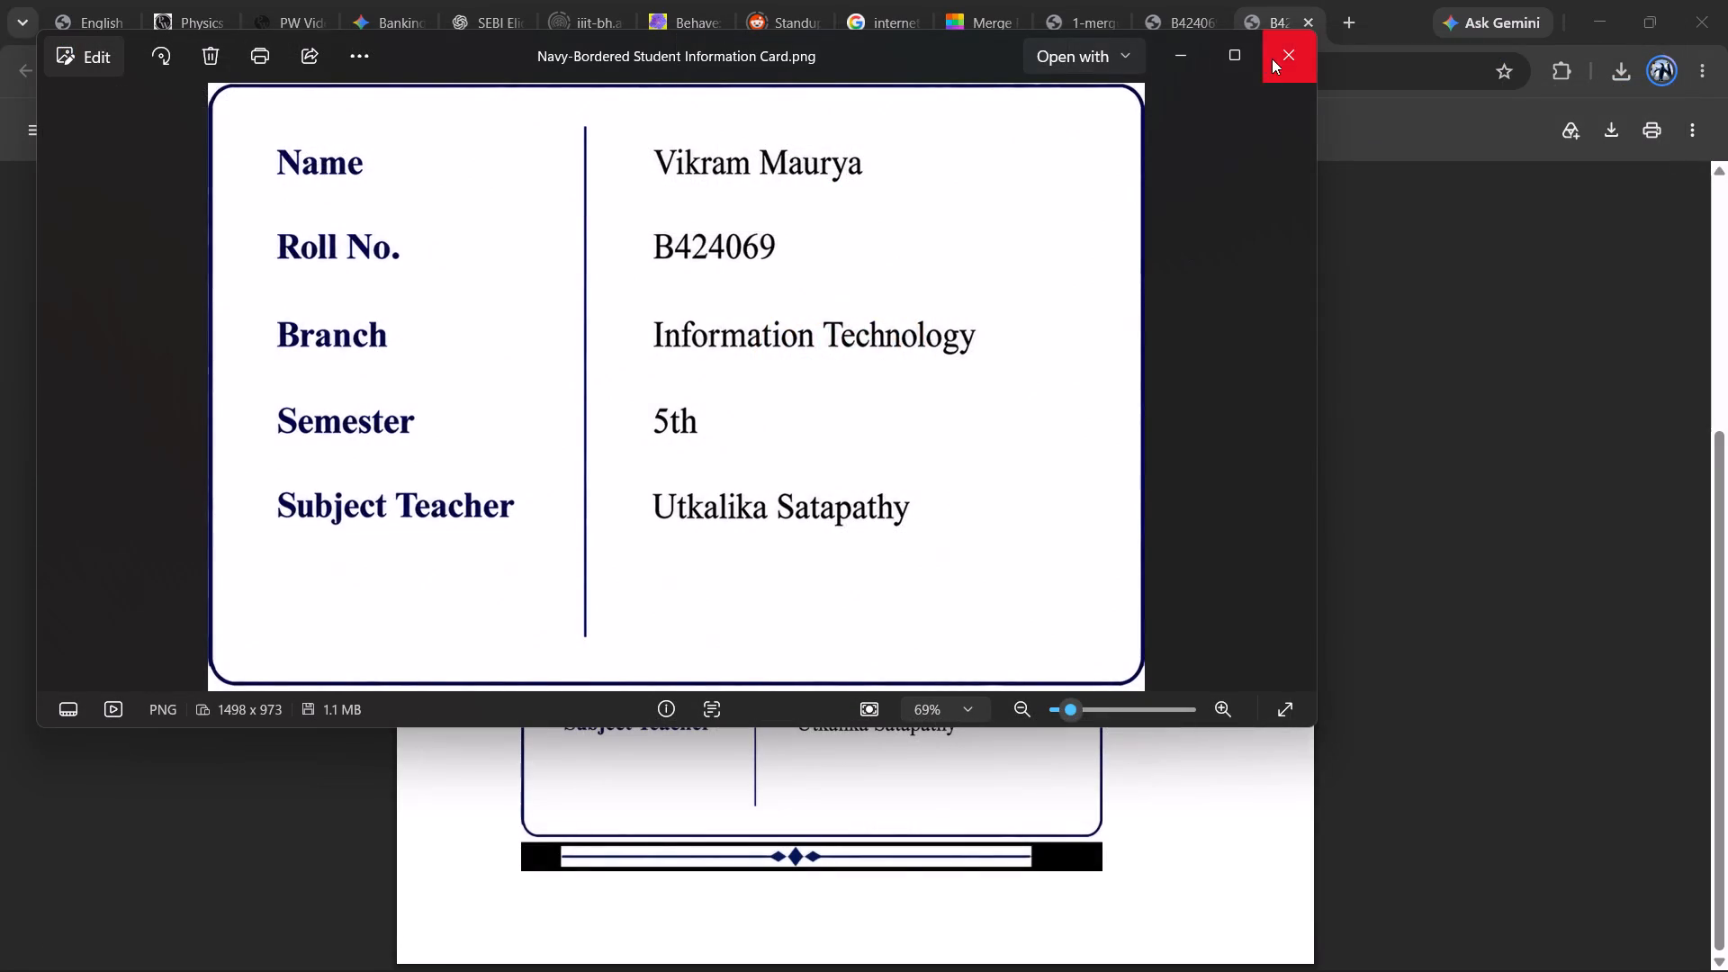
Close the student information card picture in Photos and the two open cover PDFs in Chrome.
left_click(1274, 58)
left_click(1309, 30)
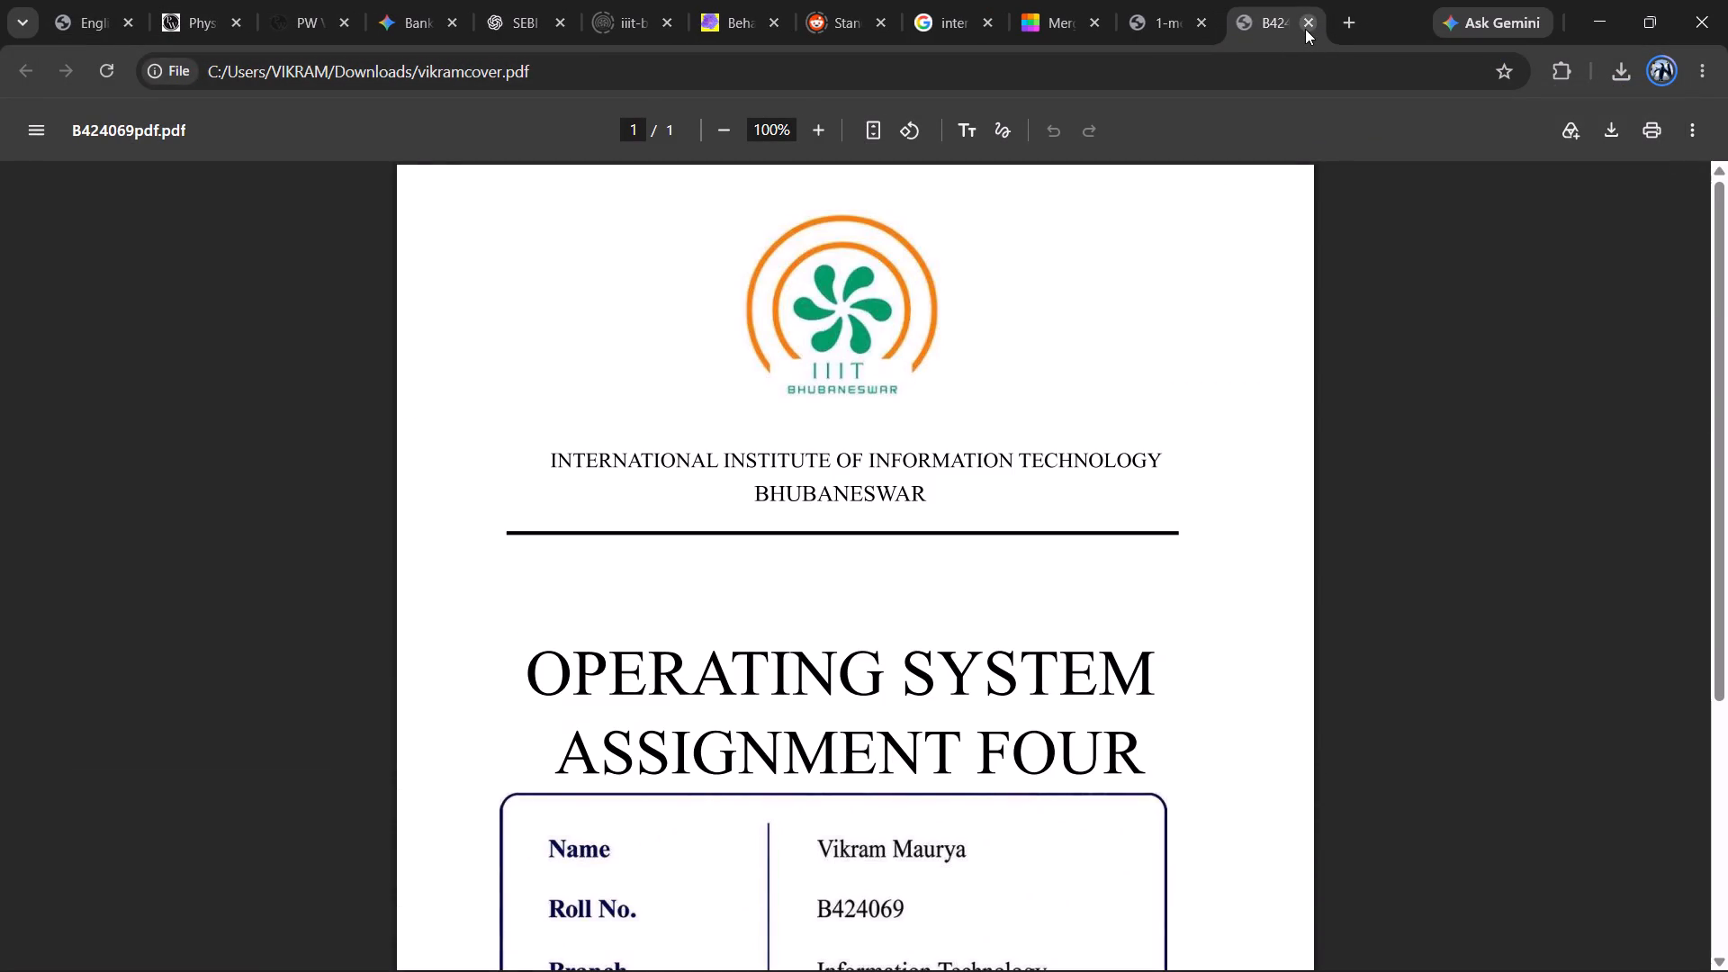
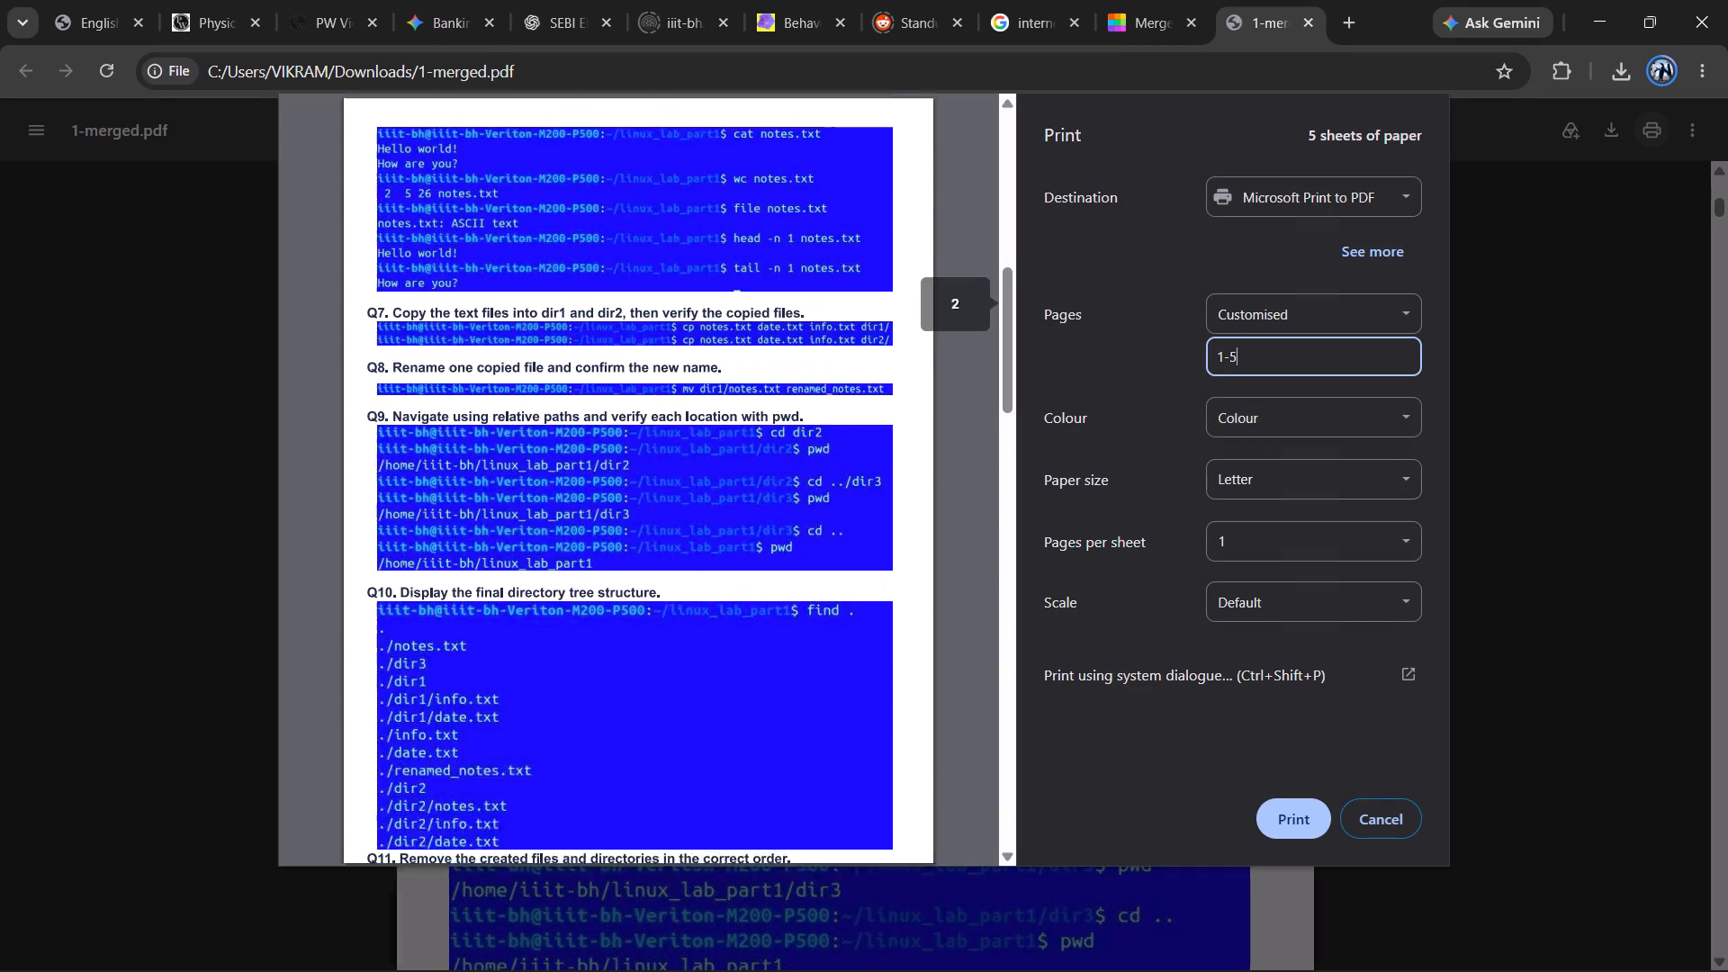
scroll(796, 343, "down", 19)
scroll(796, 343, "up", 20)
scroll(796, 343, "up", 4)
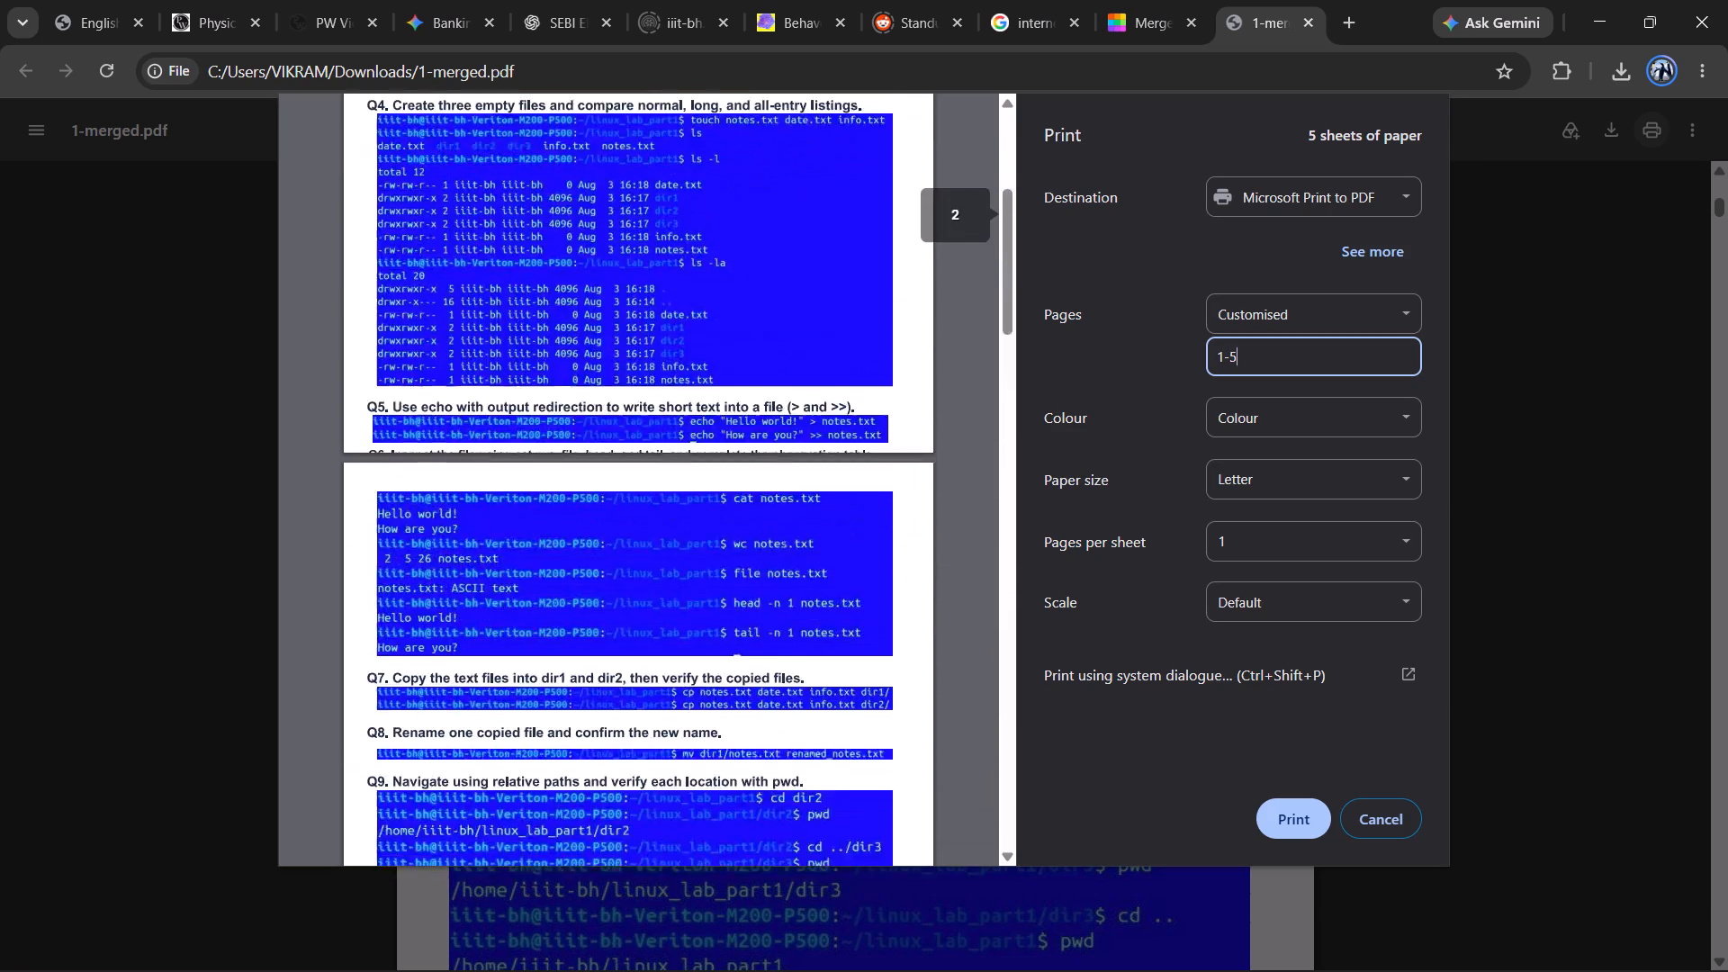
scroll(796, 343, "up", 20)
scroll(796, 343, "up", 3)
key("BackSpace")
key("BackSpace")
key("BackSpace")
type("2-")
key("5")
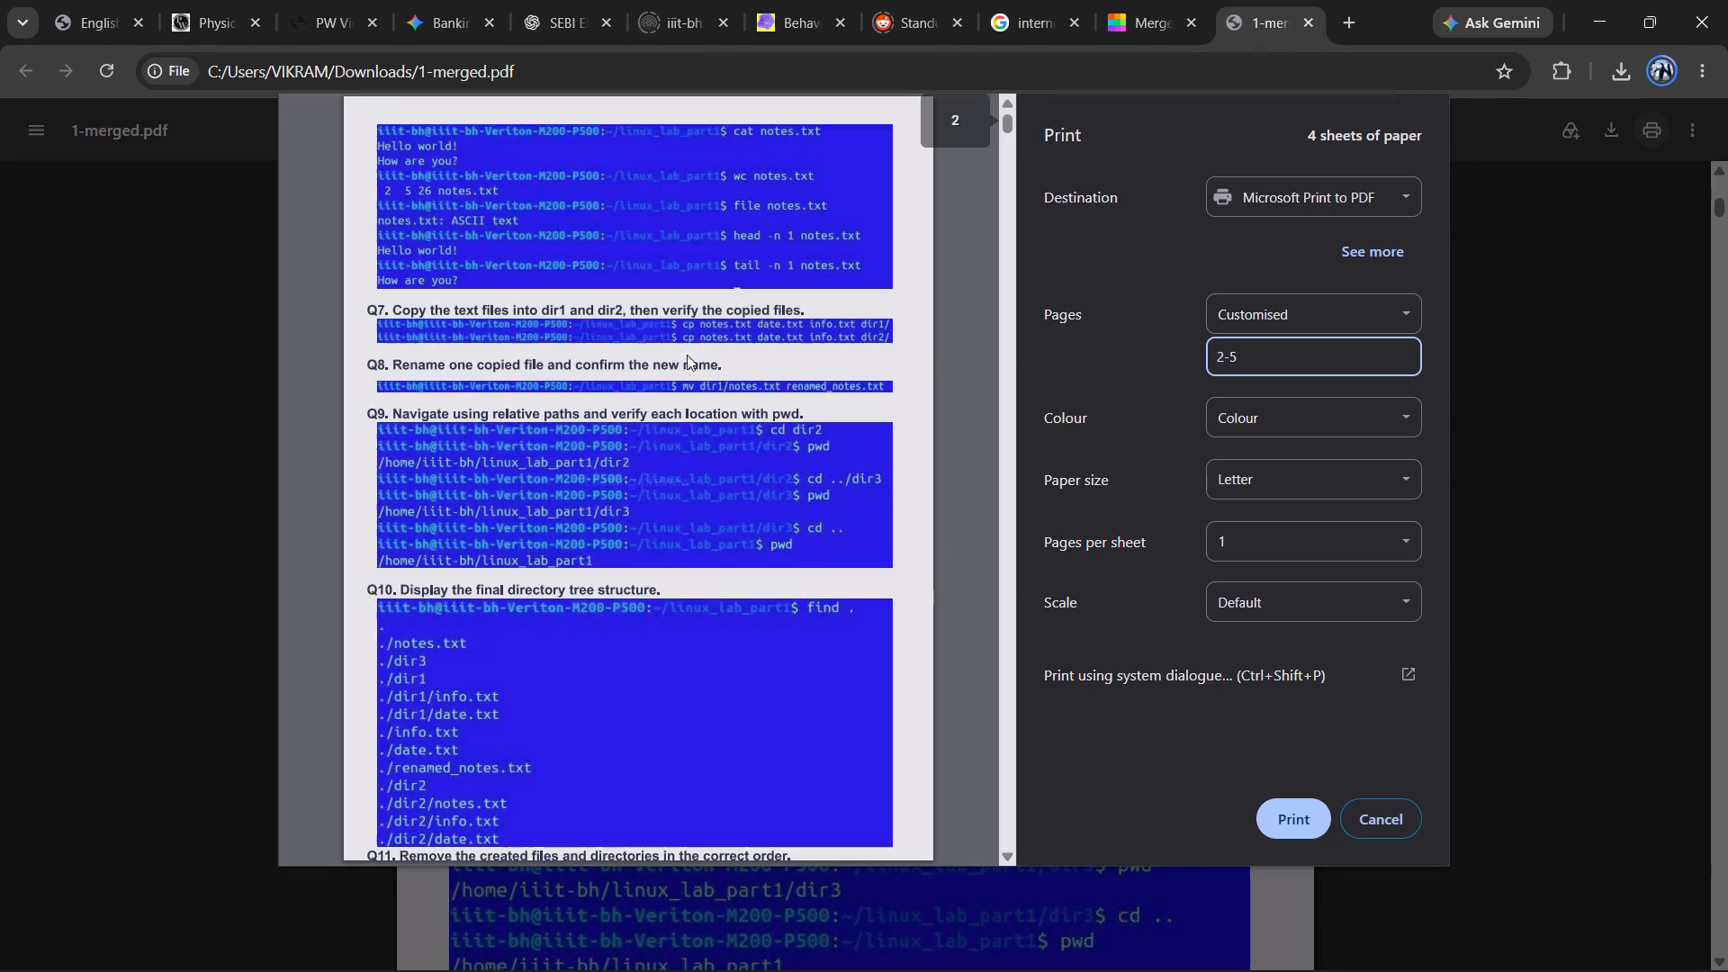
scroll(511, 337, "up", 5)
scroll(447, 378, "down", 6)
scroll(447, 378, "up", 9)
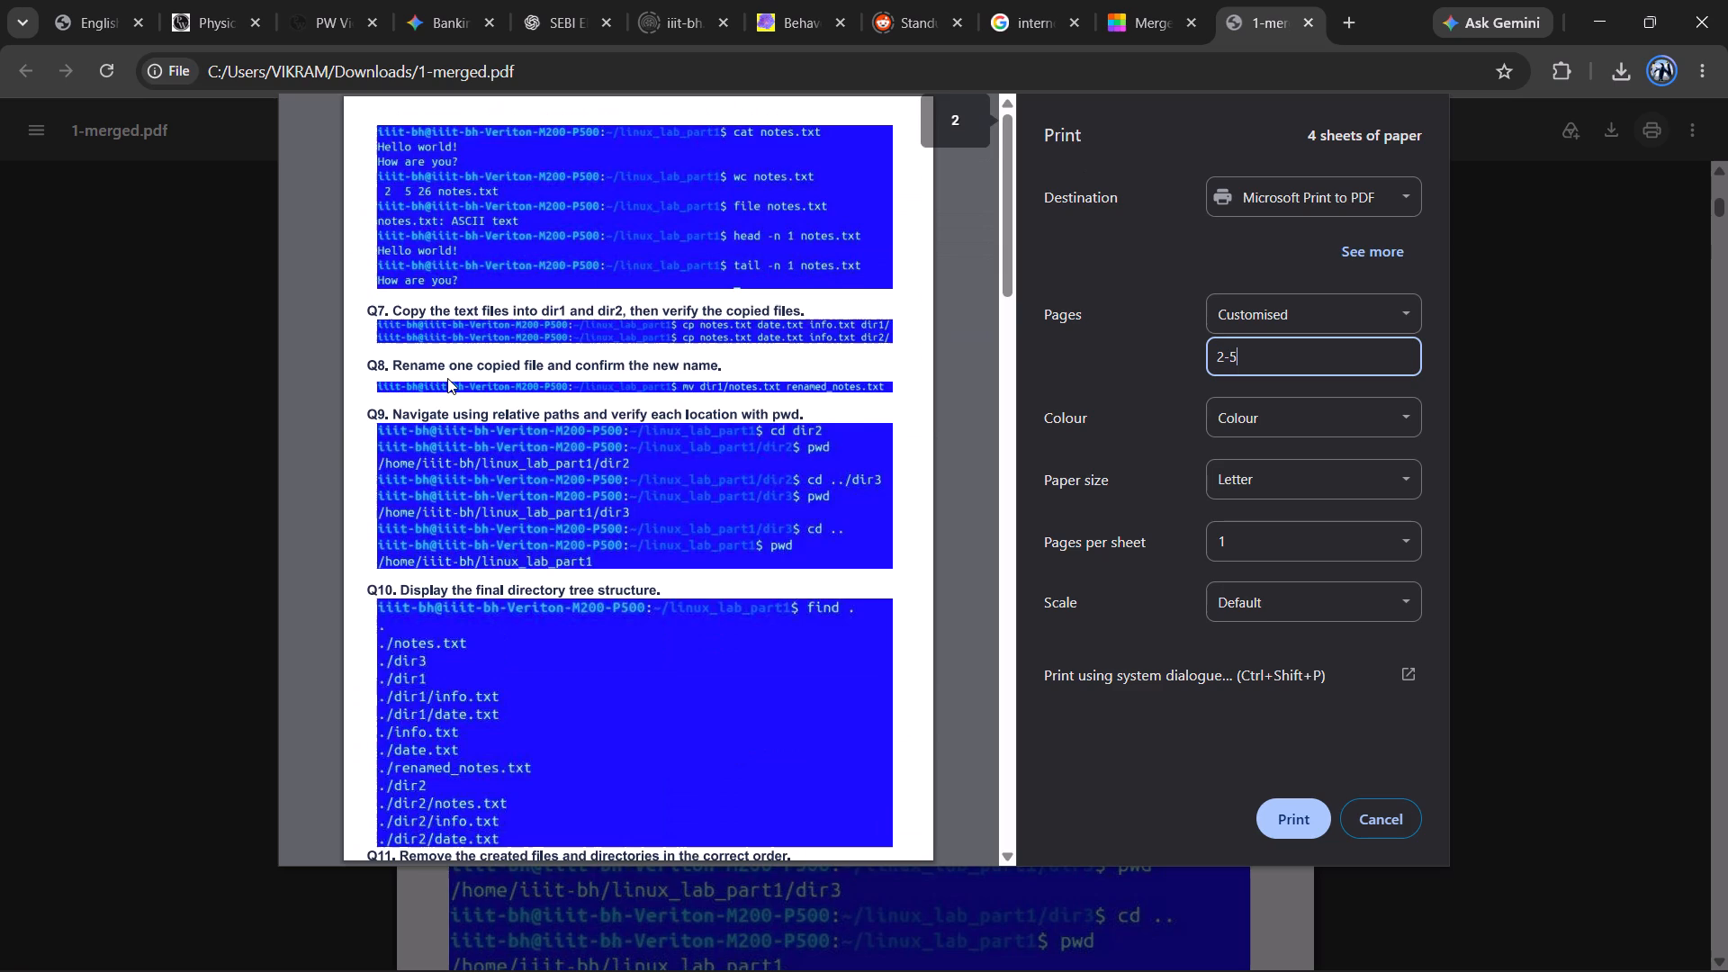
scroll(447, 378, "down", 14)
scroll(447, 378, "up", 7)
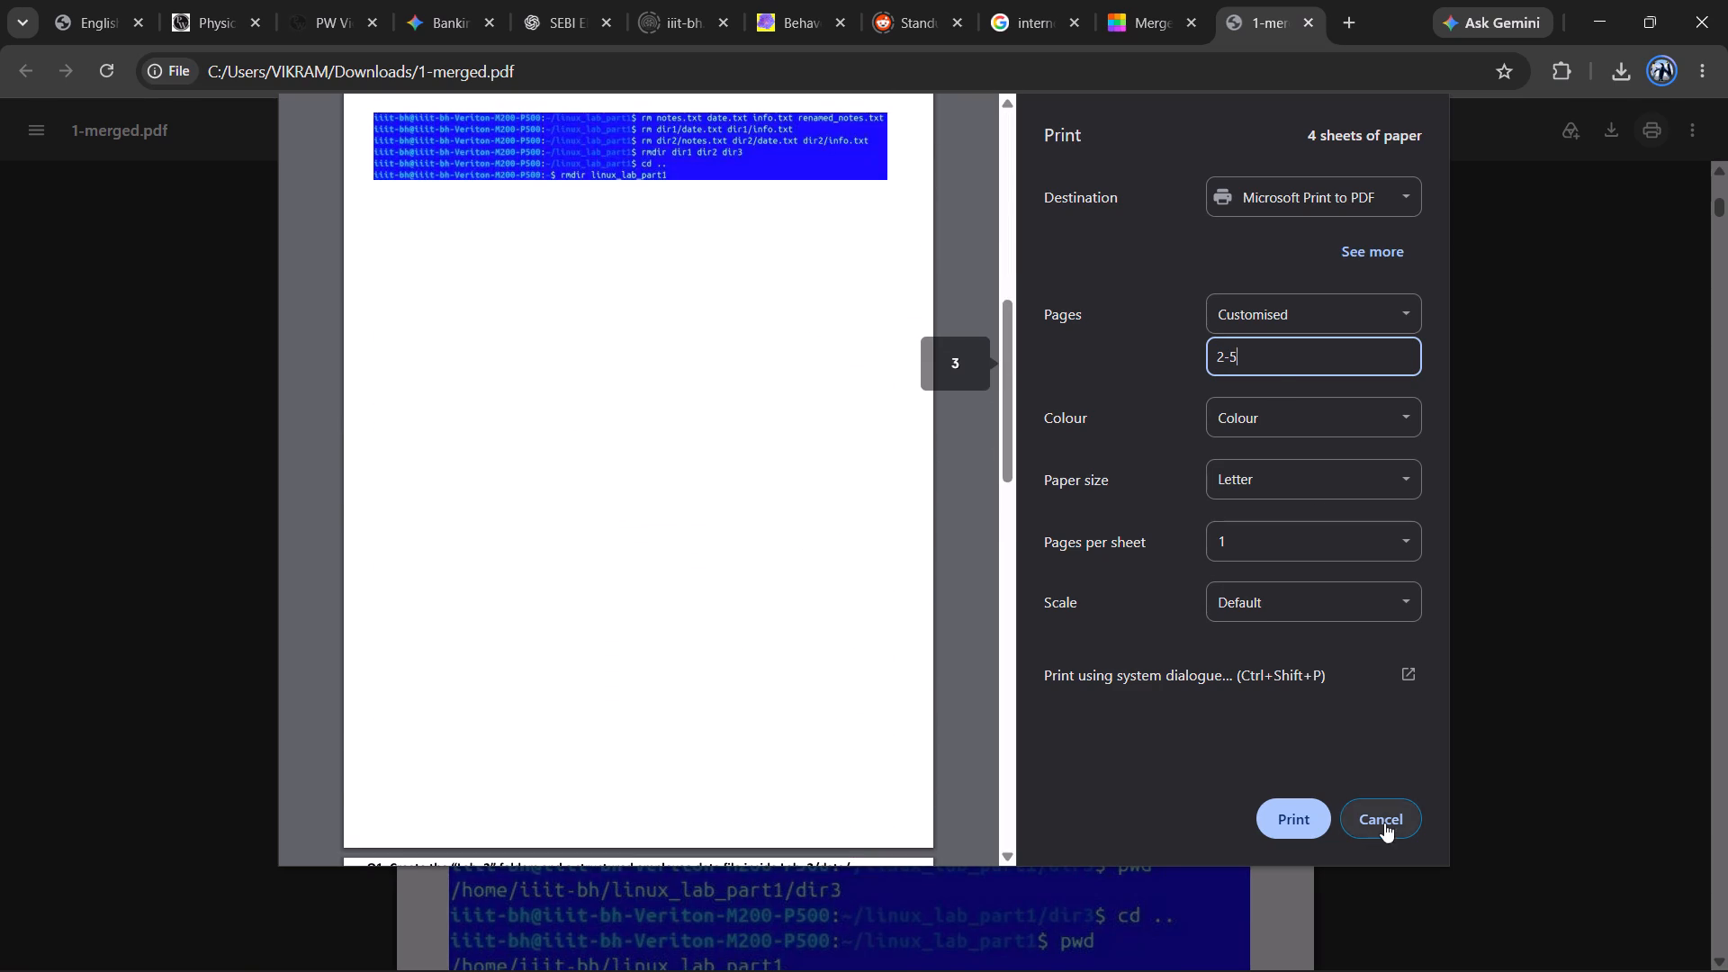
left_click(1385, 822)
Close 1-merged.pdf and minimise Chrome and File Explorer to get back to the cov document in Word.
left_click(1303, 22)
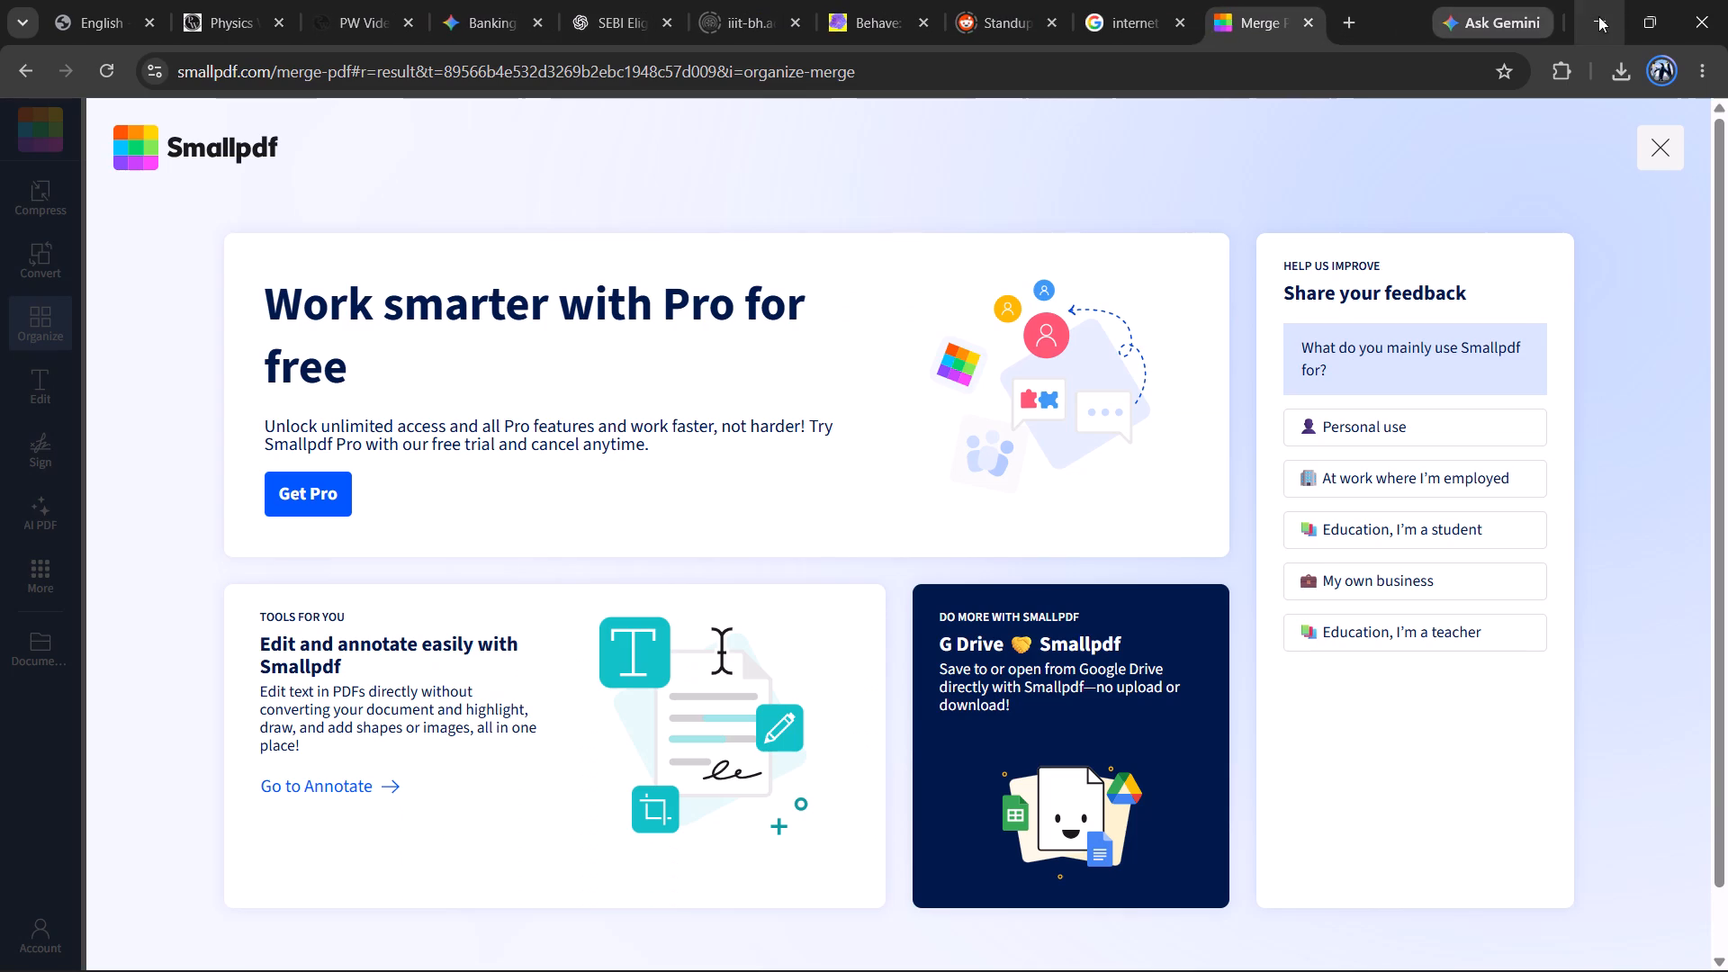
left_click(1605, 15)
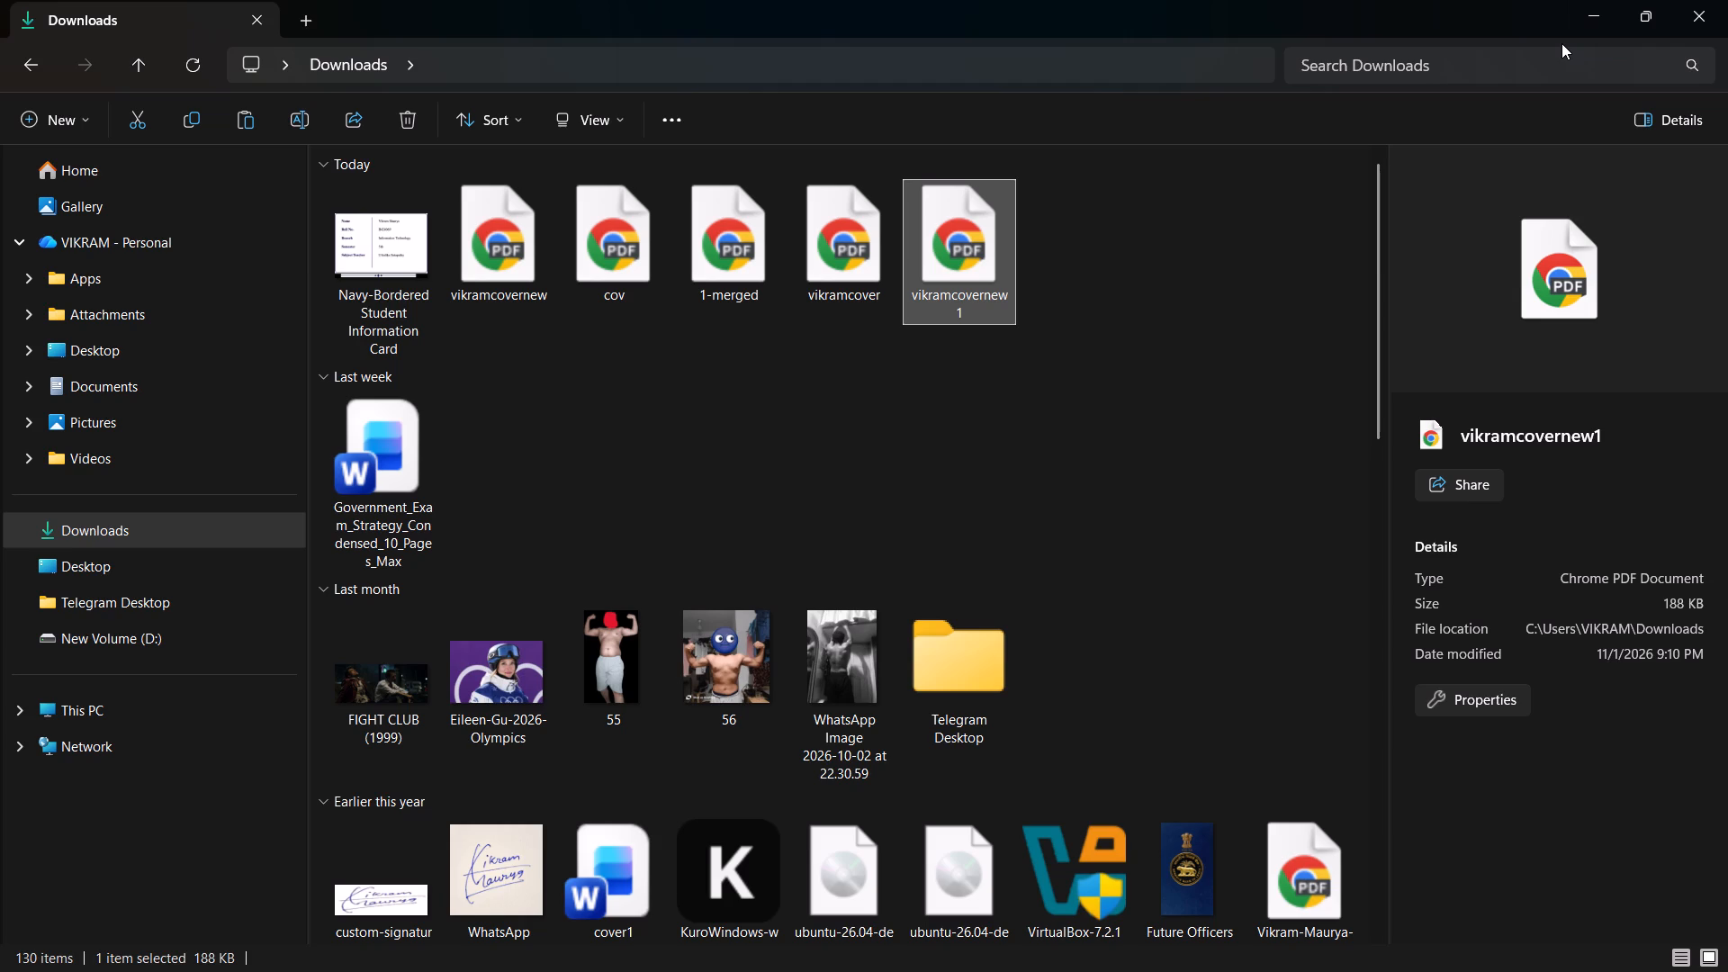
left_click(1584, 0)
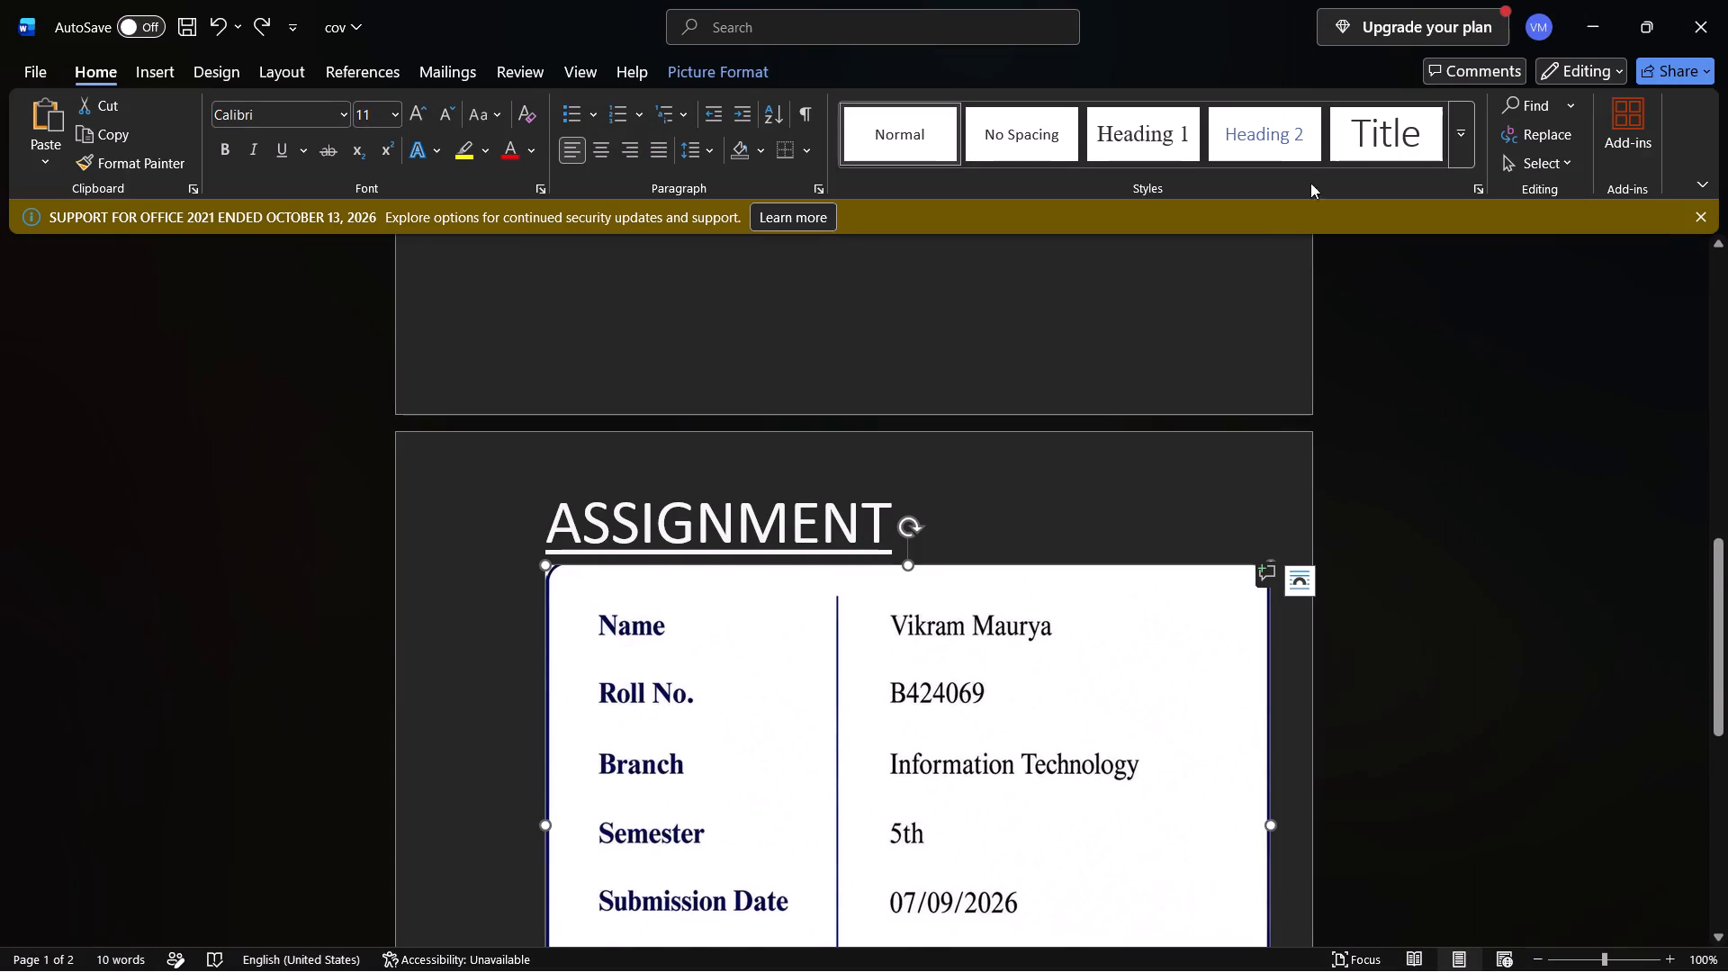
Look over the pages of the cov cover document and close it.
scroll(1140, 292, "down", 8)
scroll(1136, 301, "up", 20)
scroll(1136, 301, "up", 1)
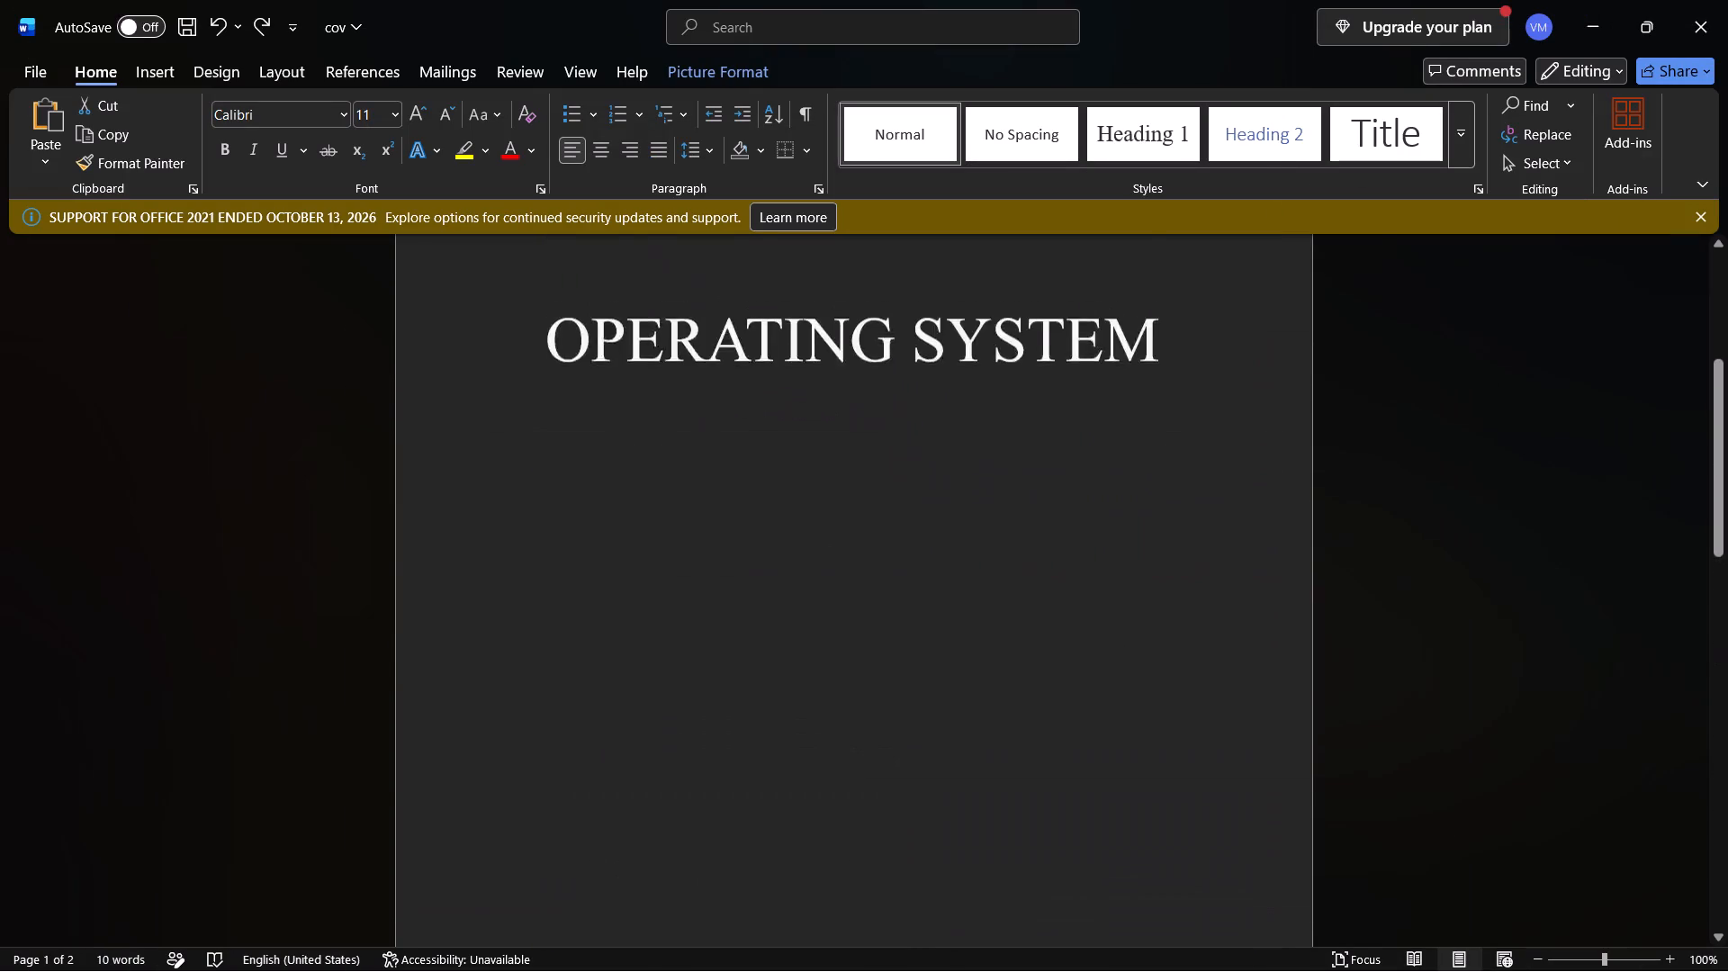
scroll(1134, 314, "up", 4)
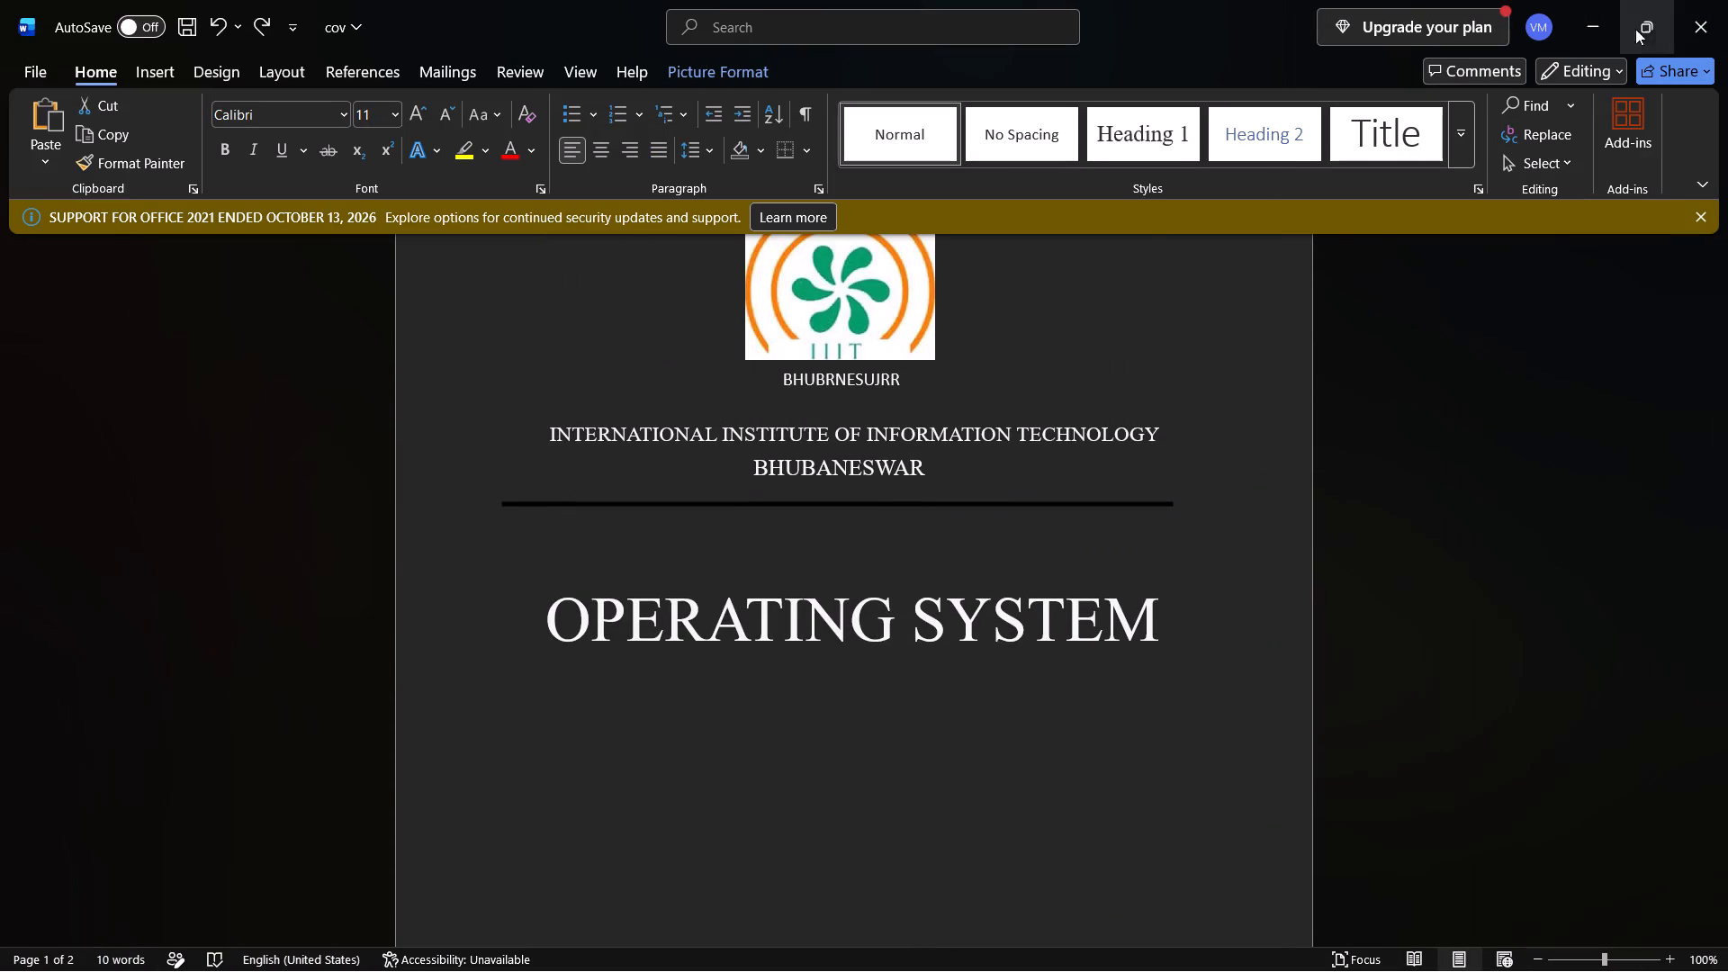
left_click(1709, 9)
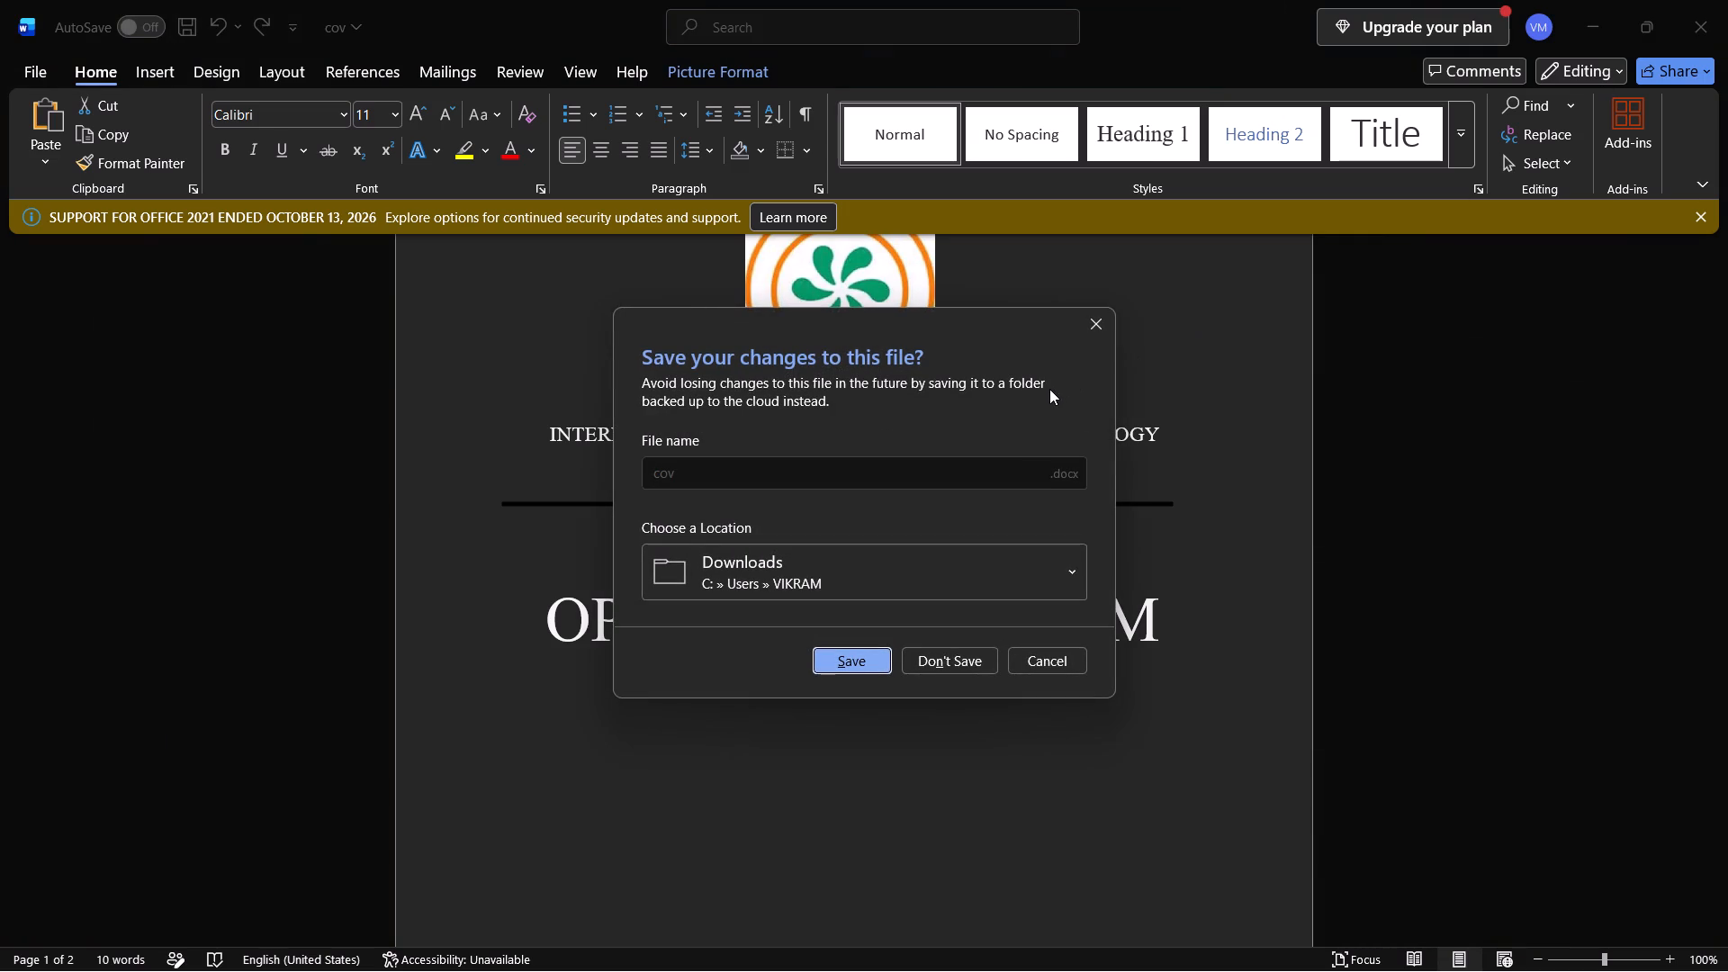
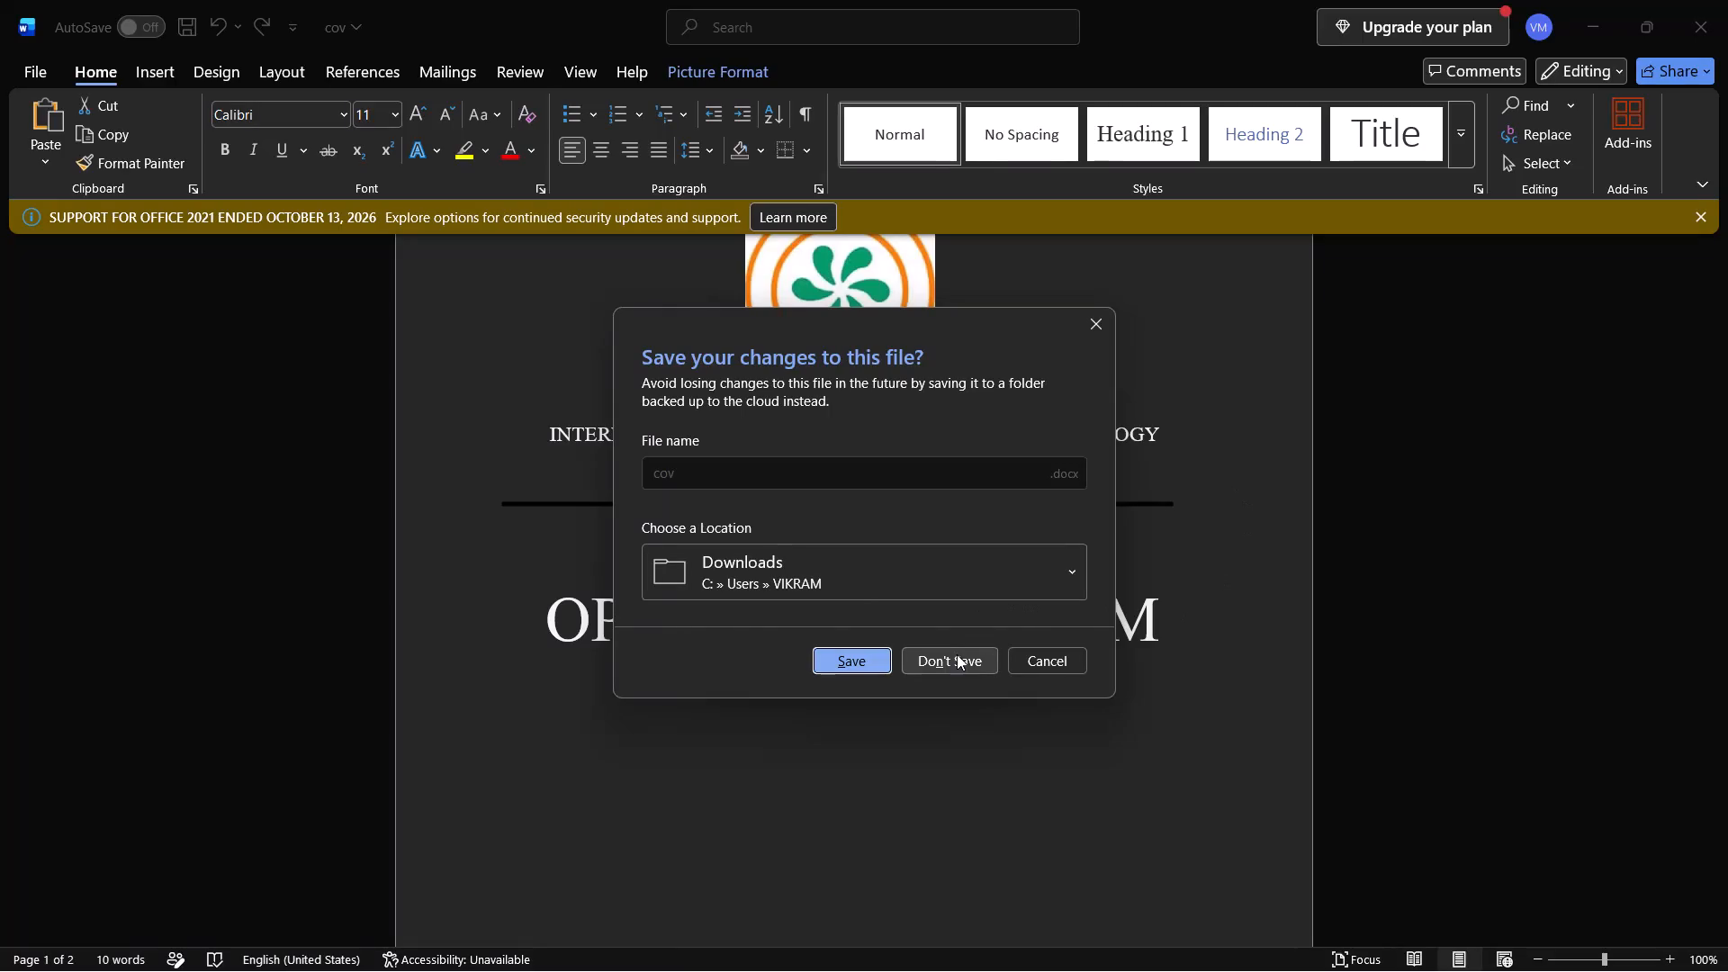
Close the cov document without saving its changes and show the desktop.
left_click(953, 655)
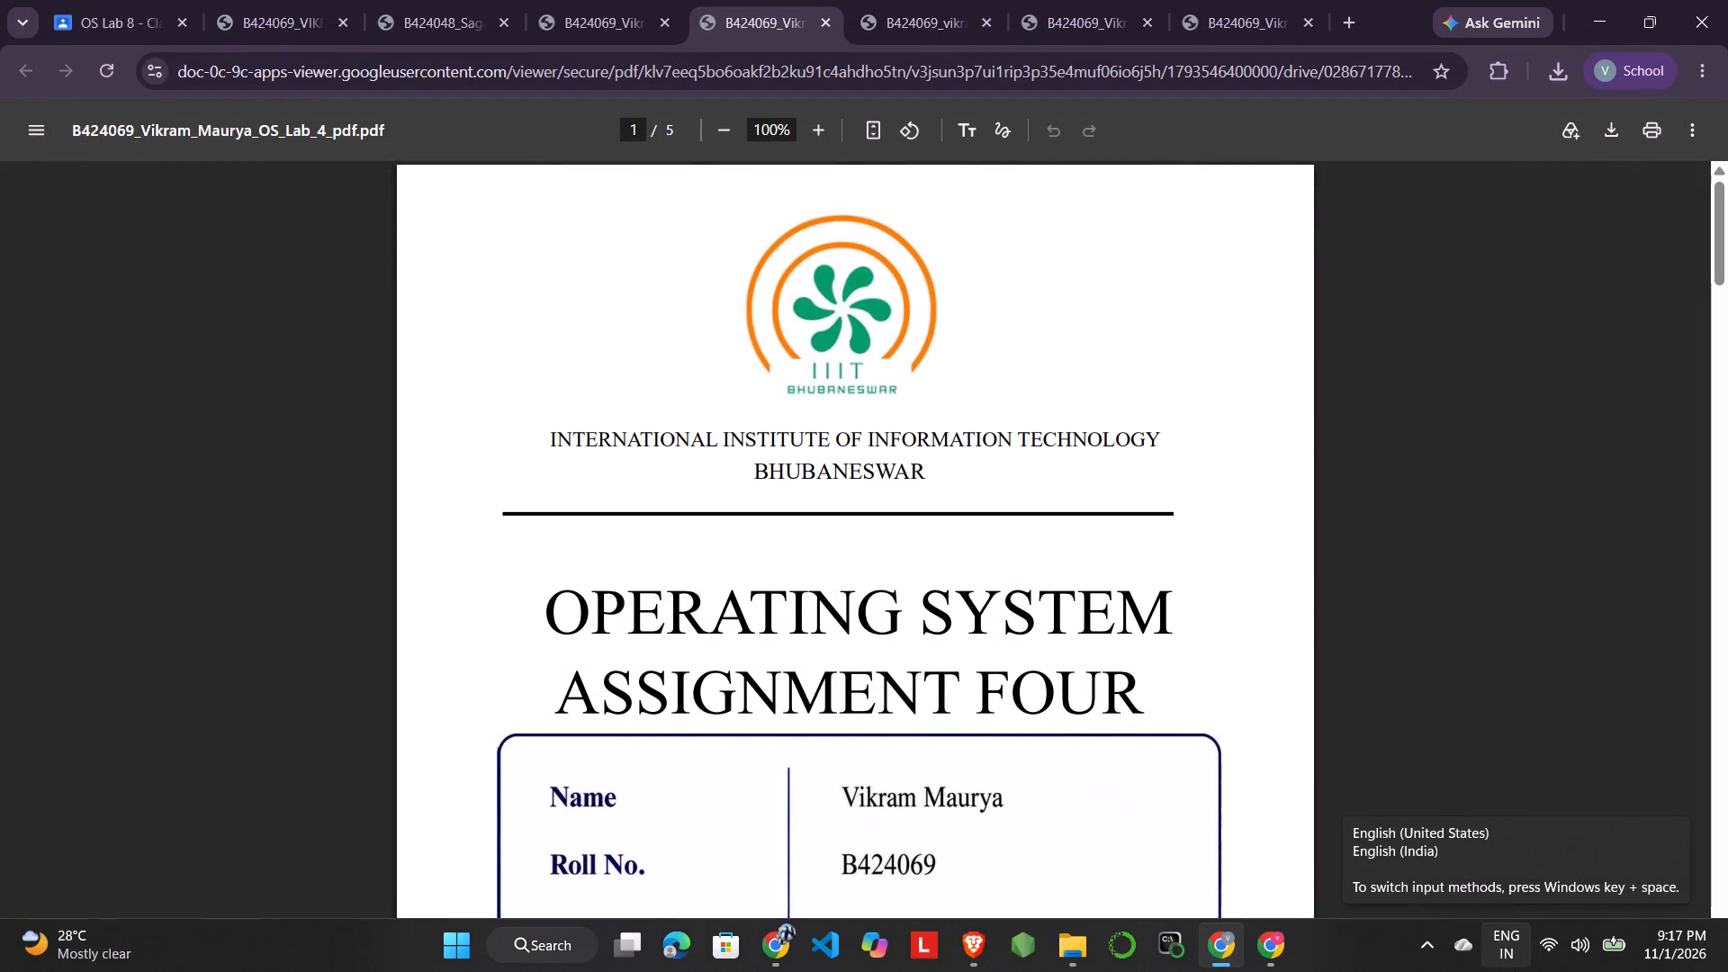
left_click(1727, 971)
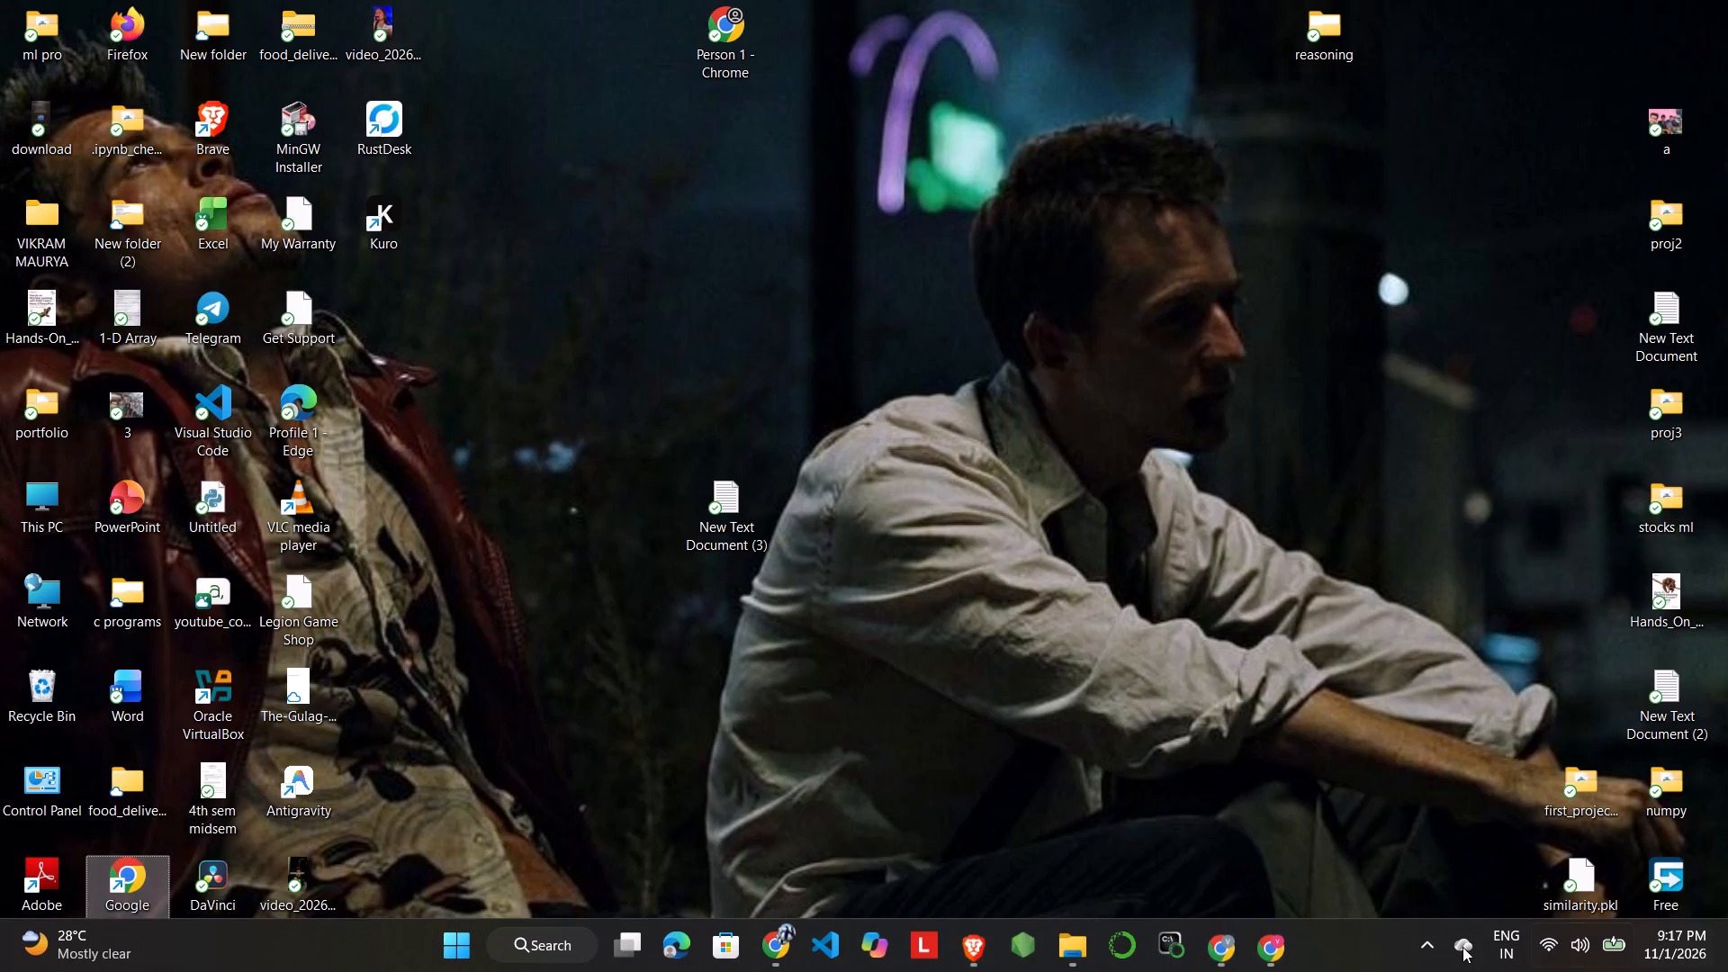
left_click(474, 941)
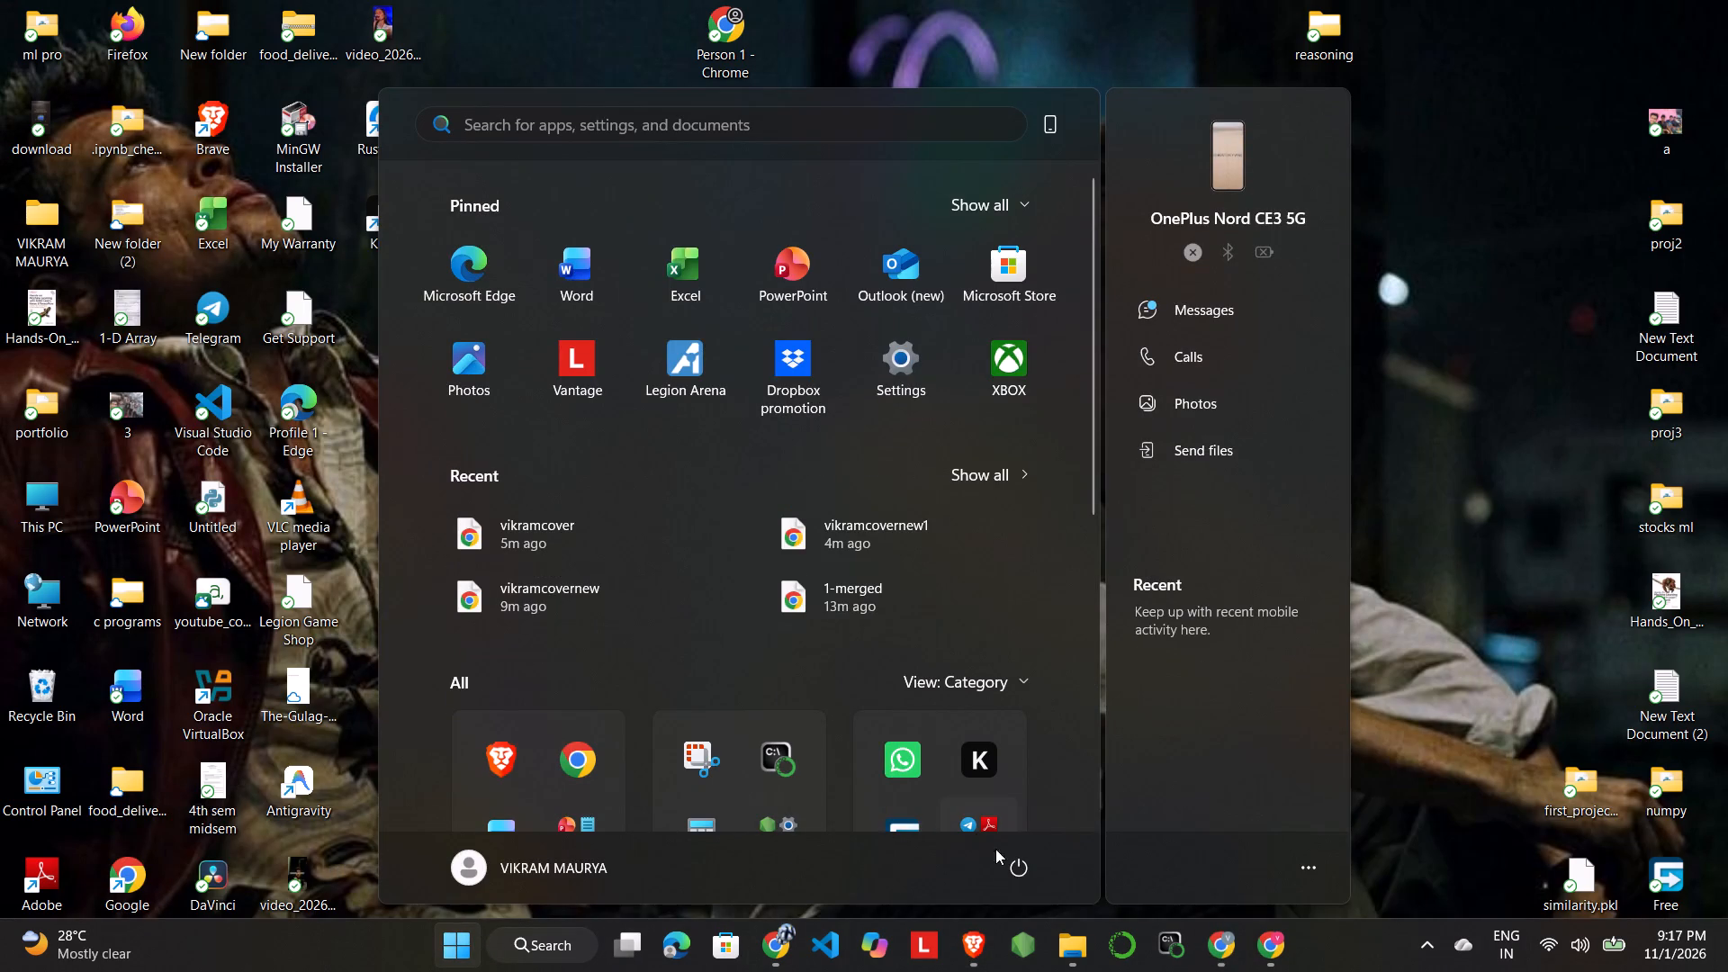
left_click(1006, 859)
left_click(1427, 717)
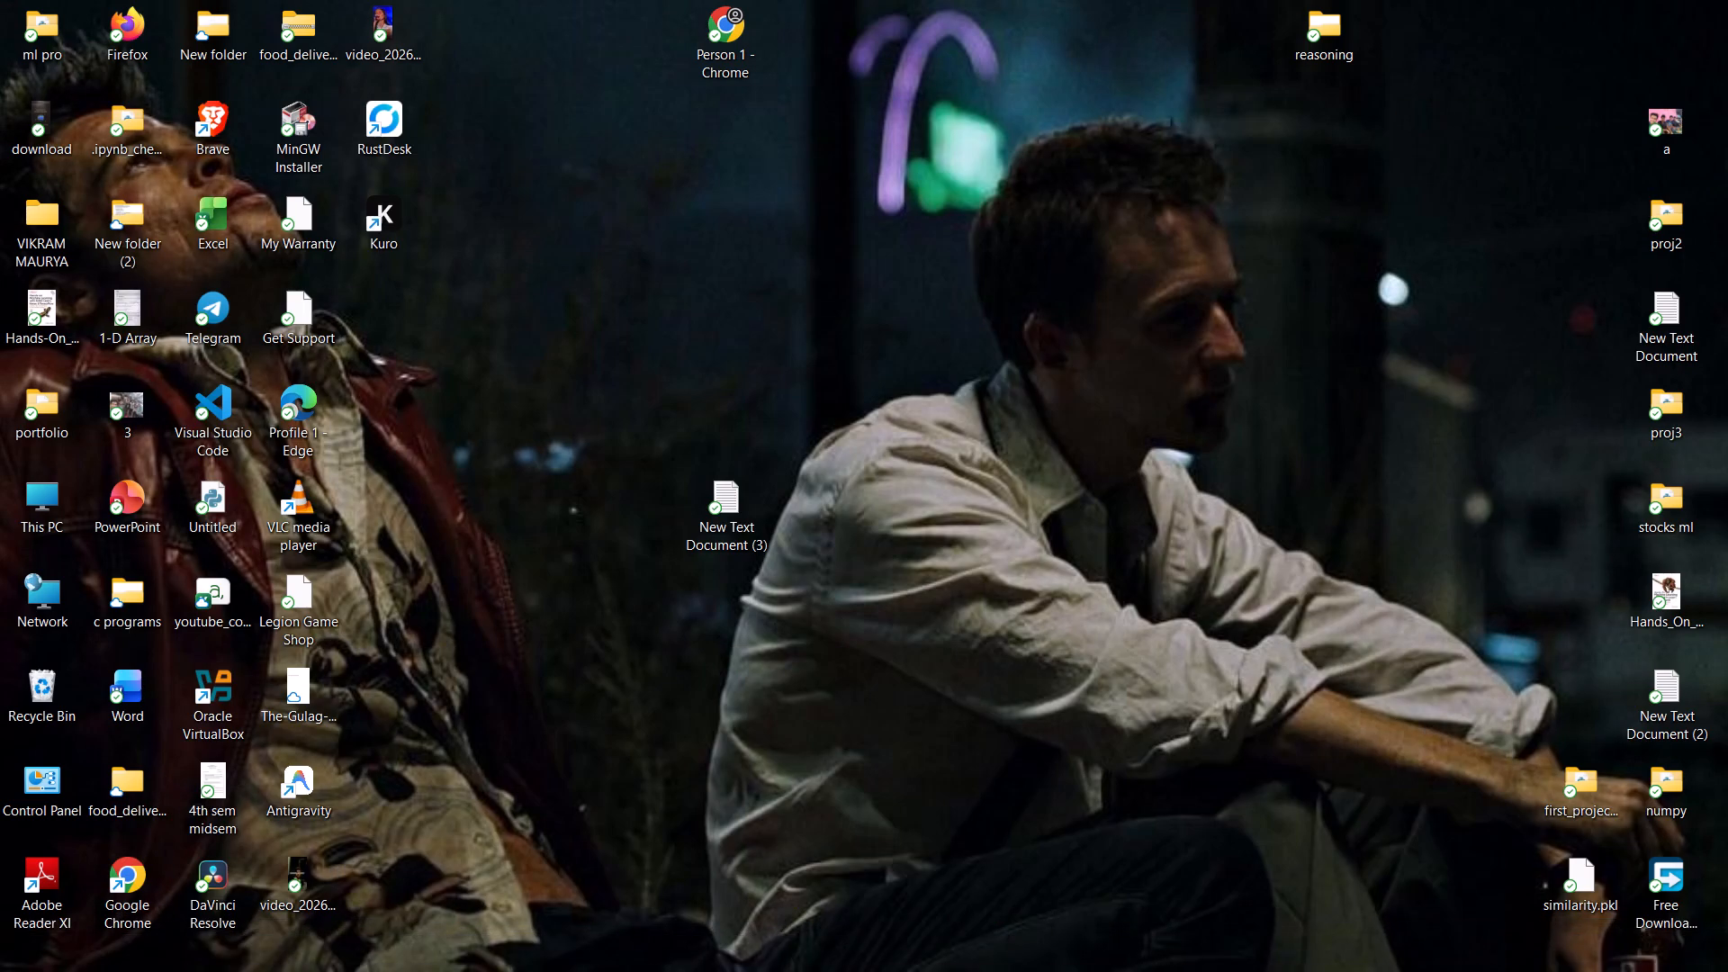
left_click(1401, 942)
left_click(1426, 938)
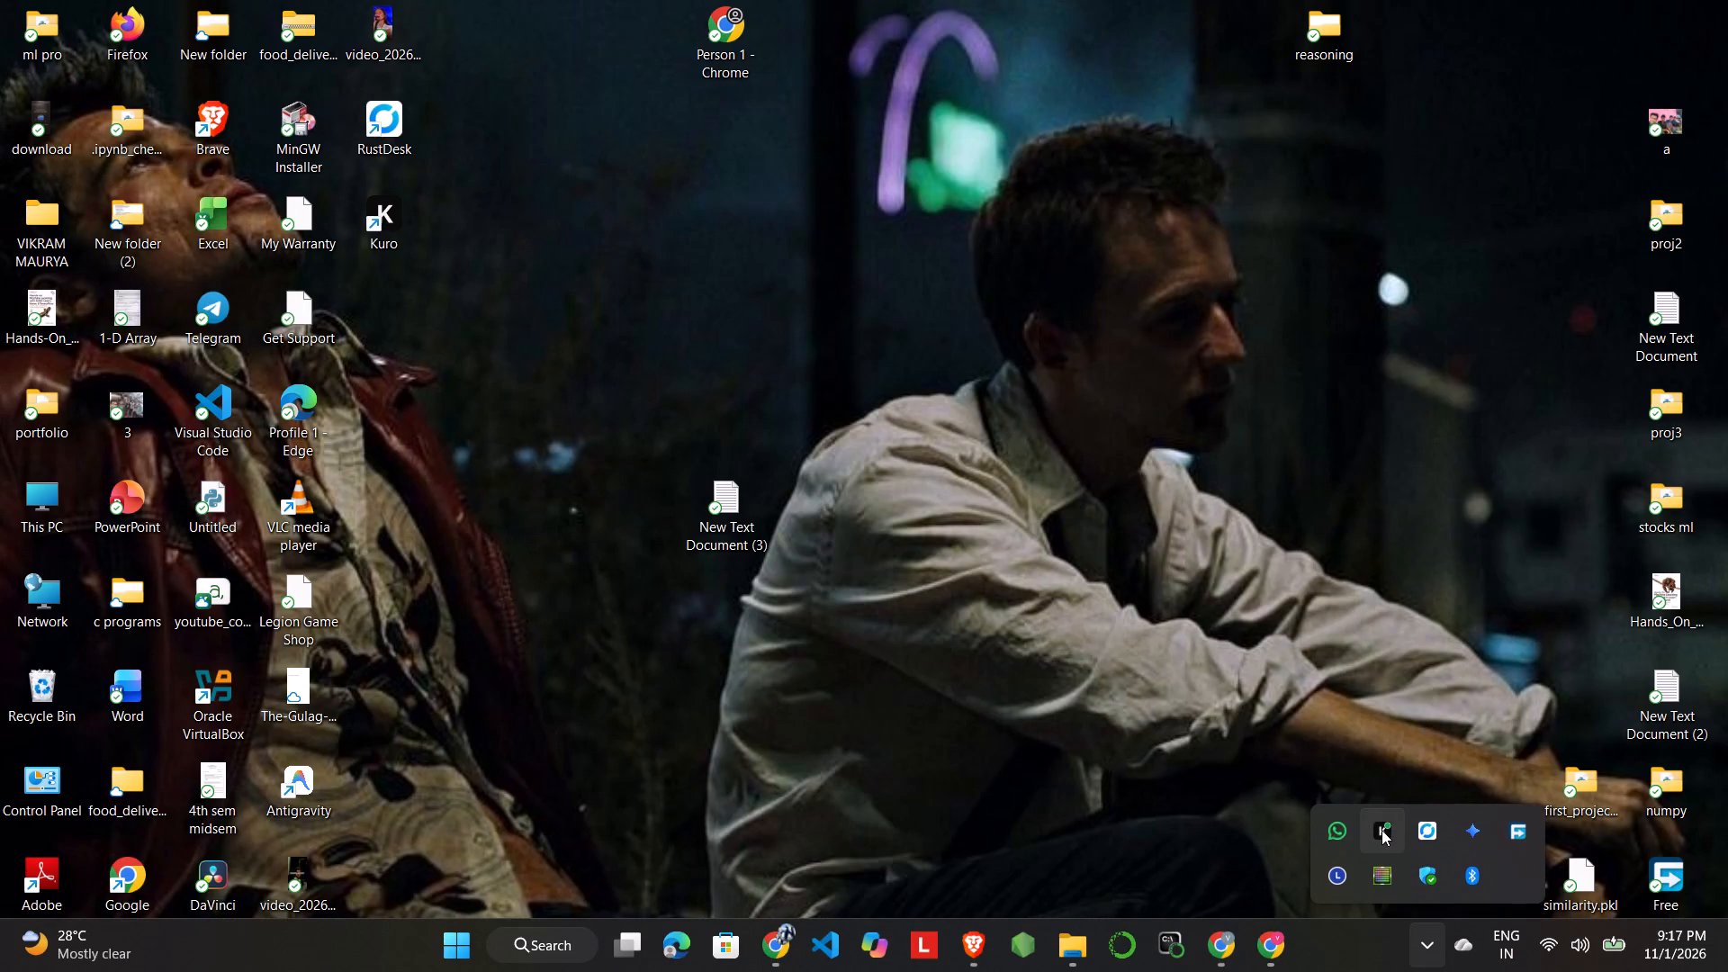